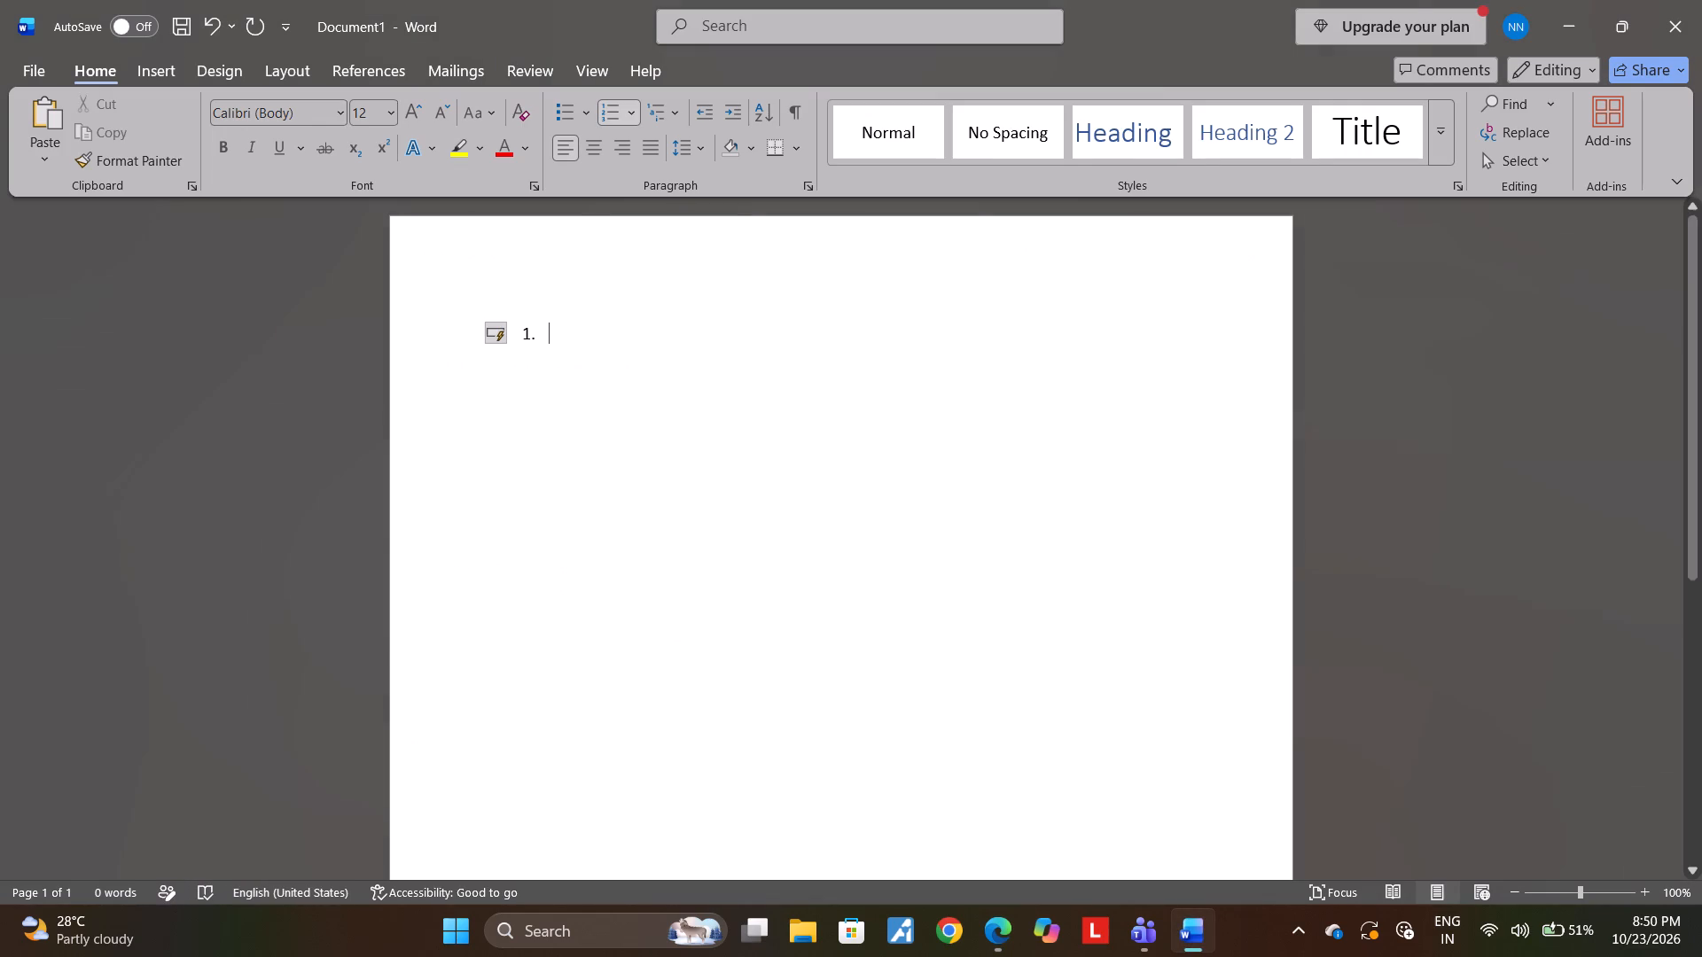
key("ctrl+v")
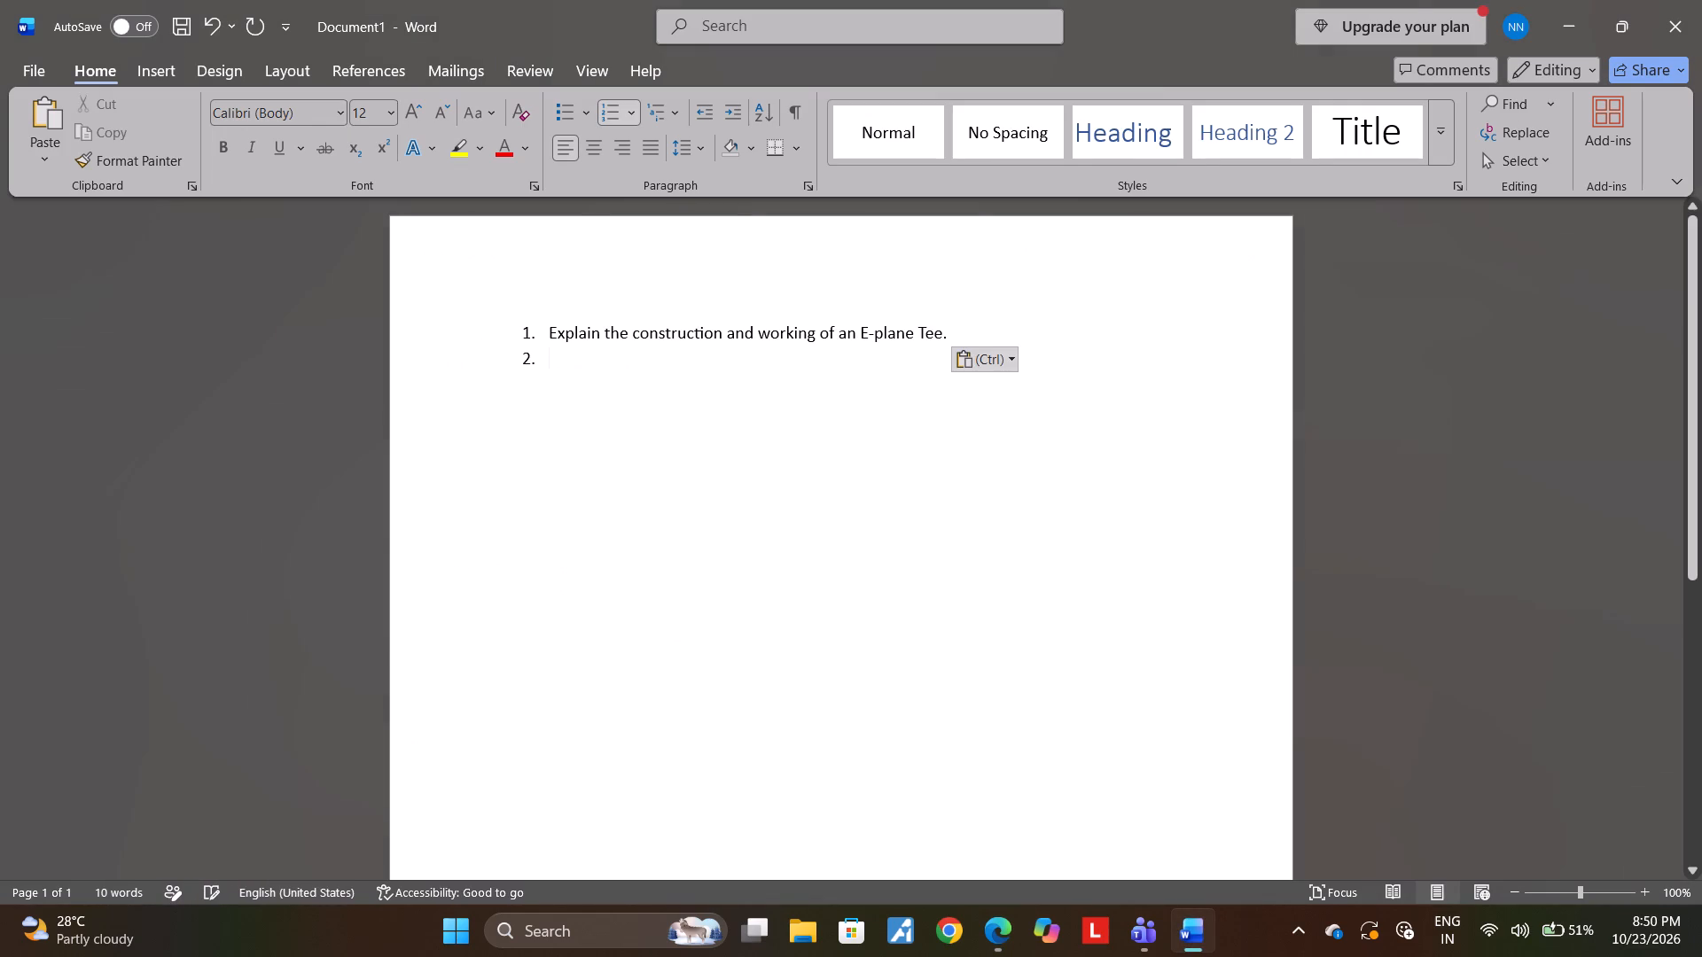
key("BackSpace")
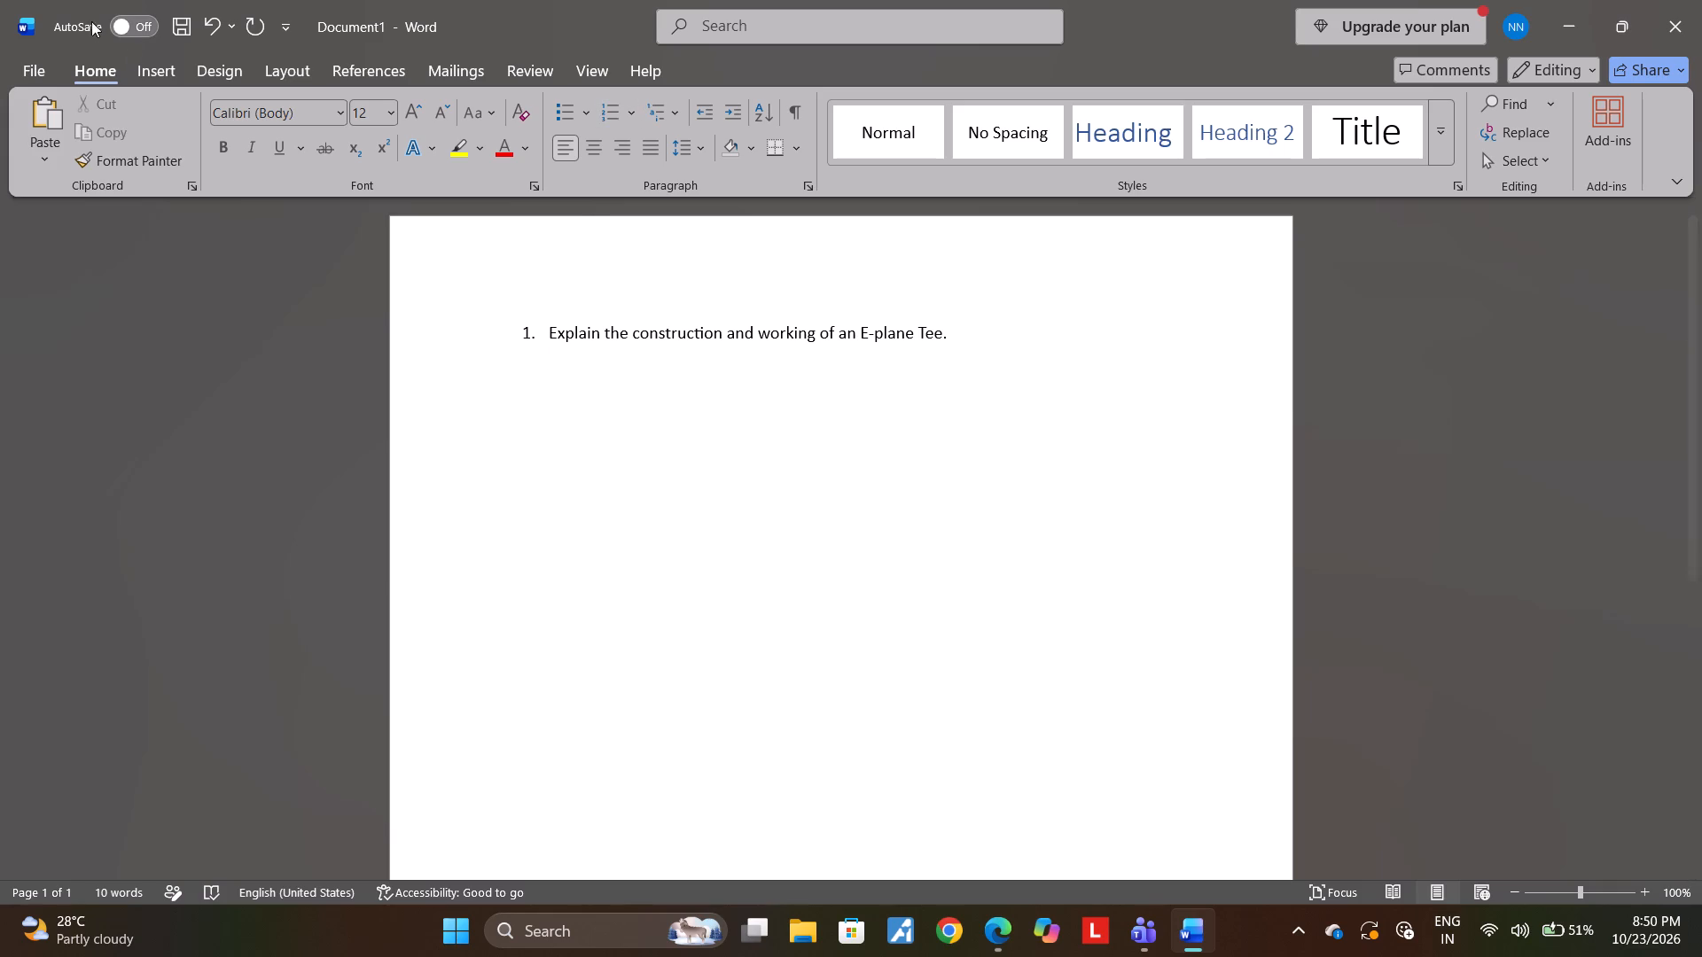
Insert the handwritten answer picture IMG_20261023_203305 from the Downloads folder below question 1.
left_click(156, 69)
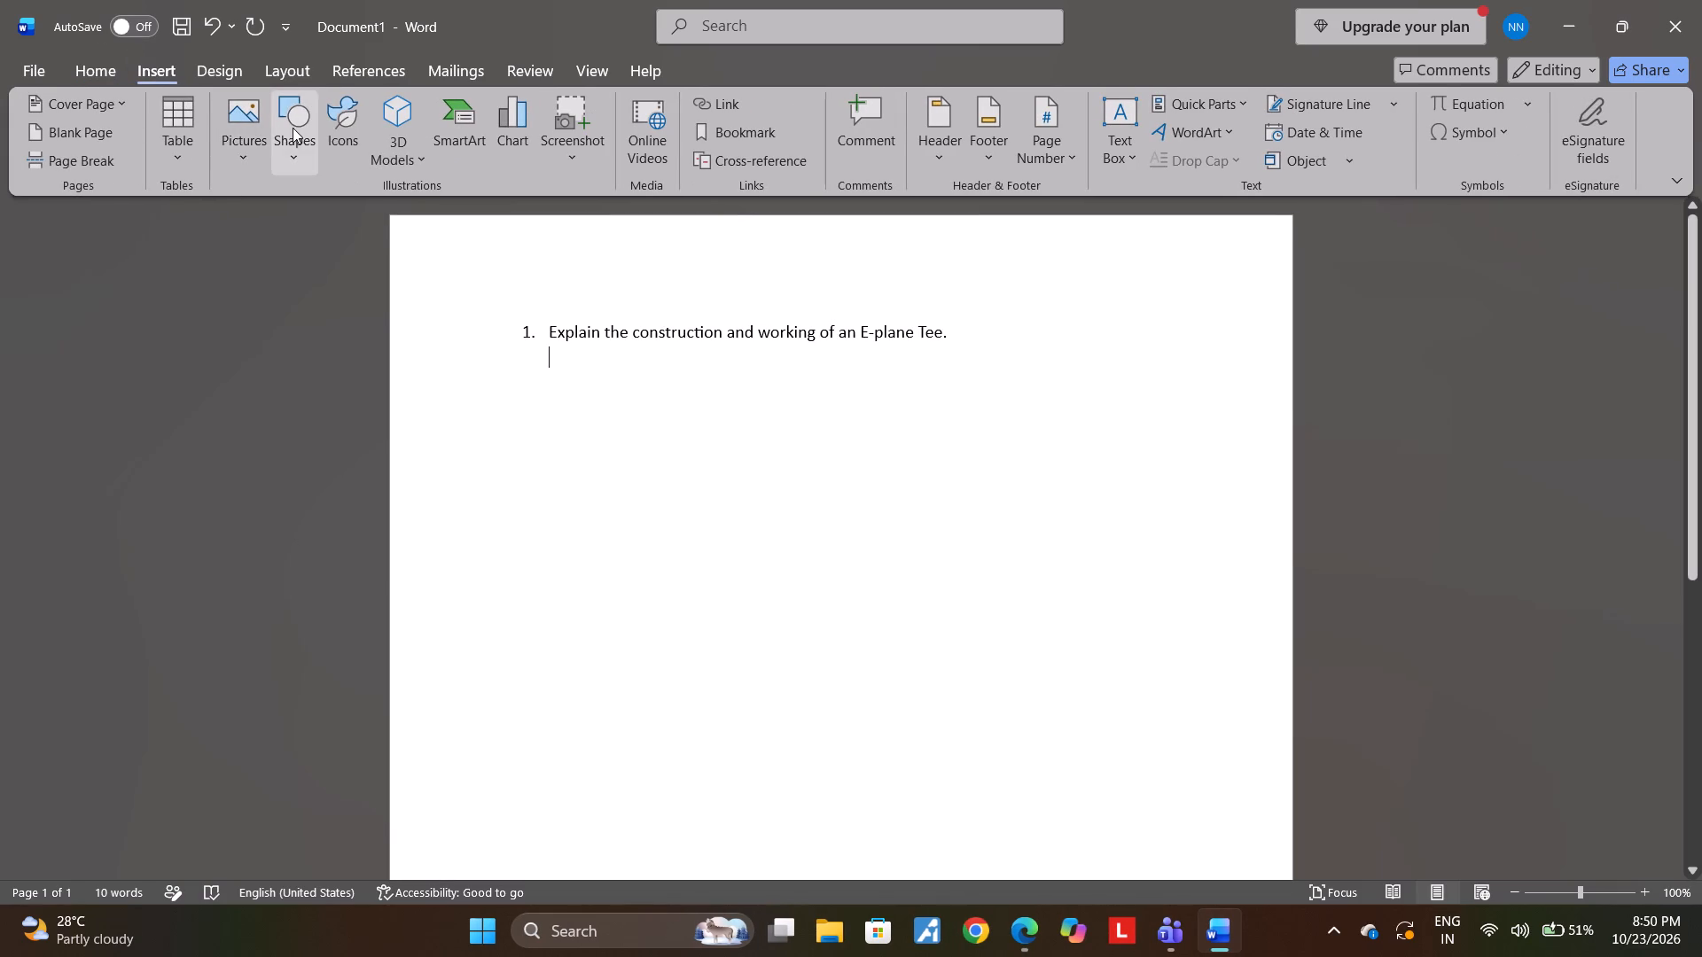
left_click(240, 146)
left_click(258, 226)
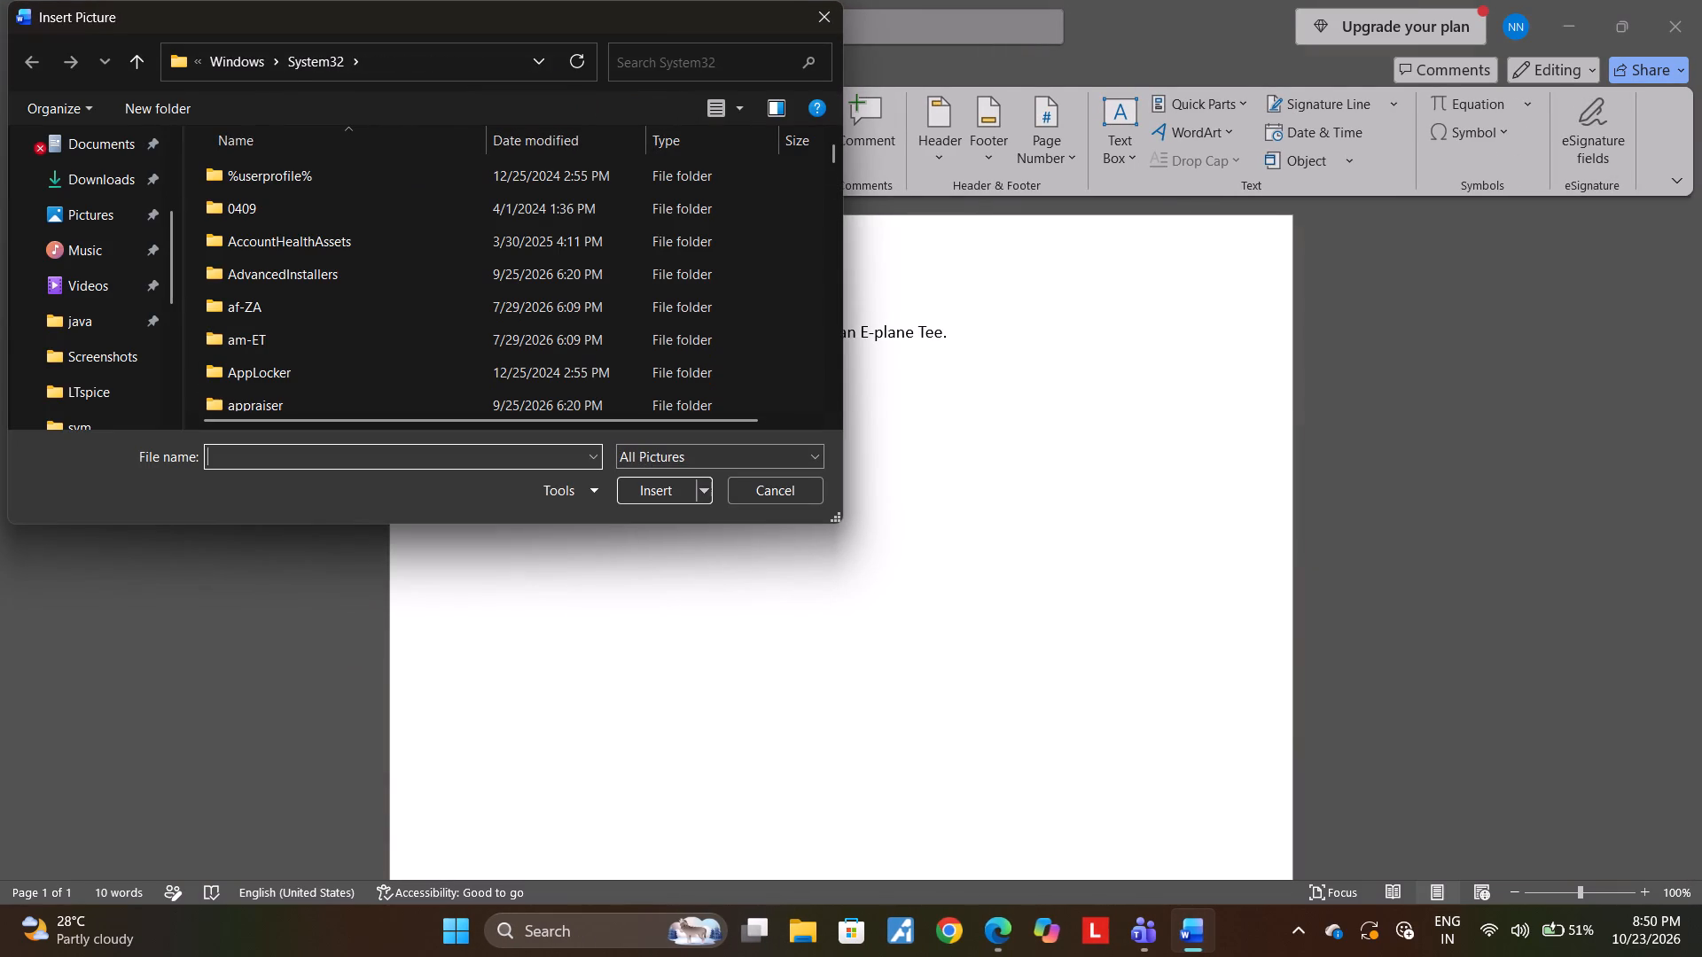
left_click(116, 176)
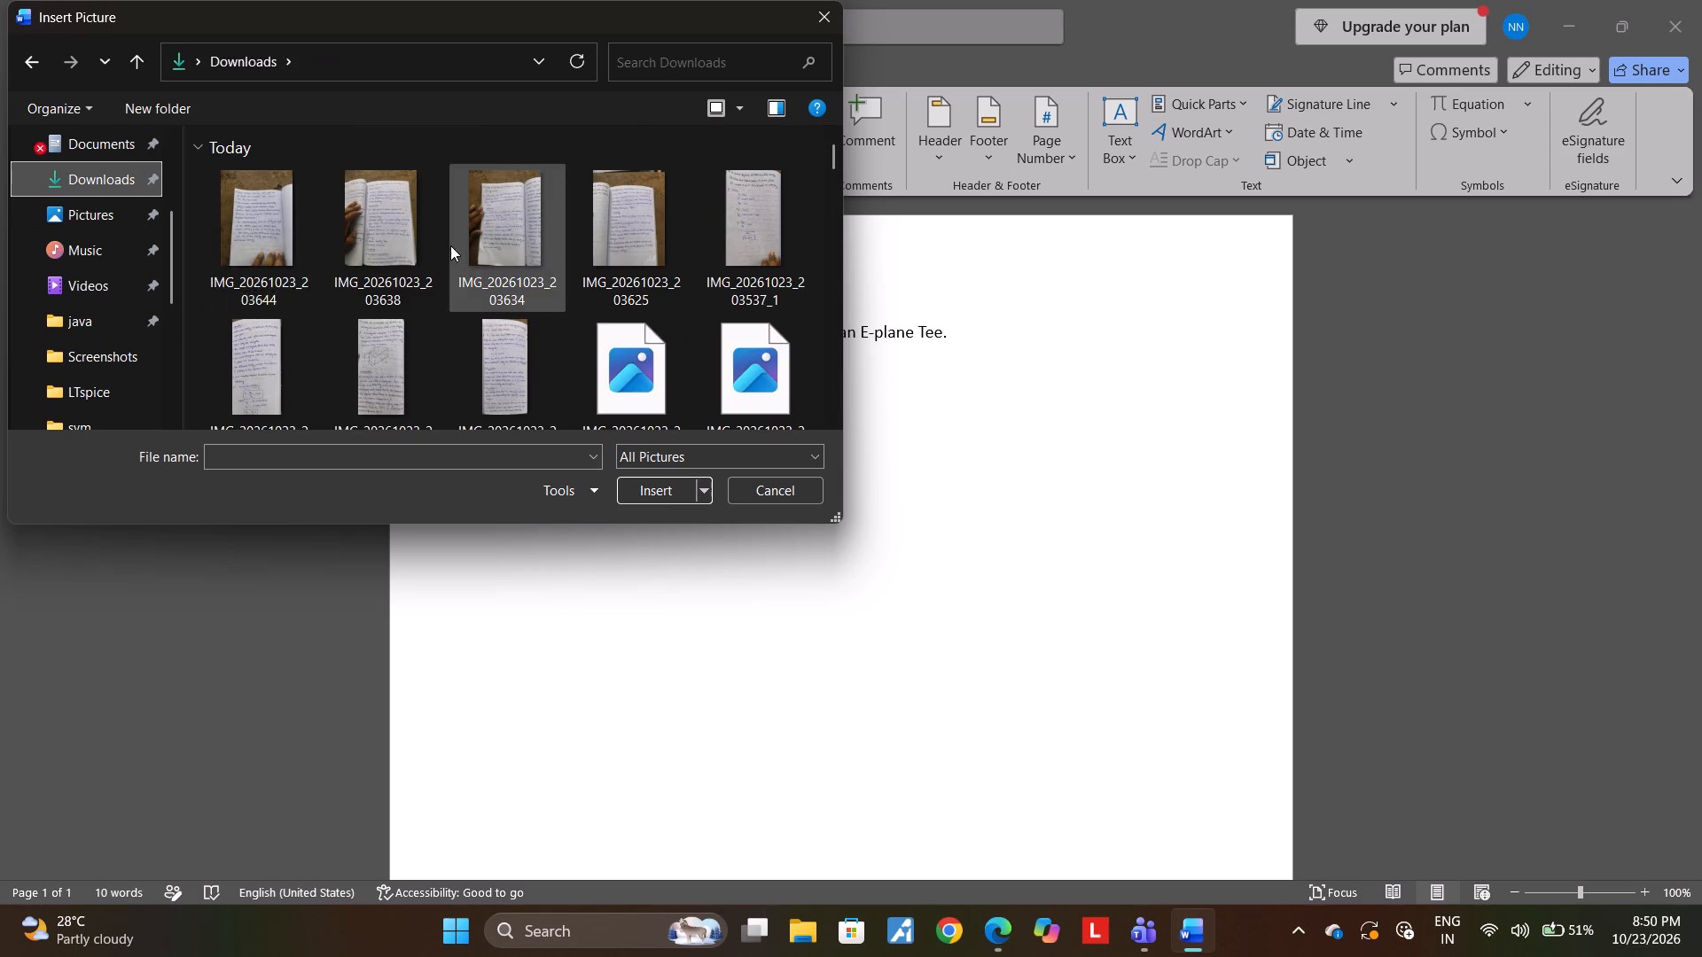
scroll(505, 275, "down", 3)
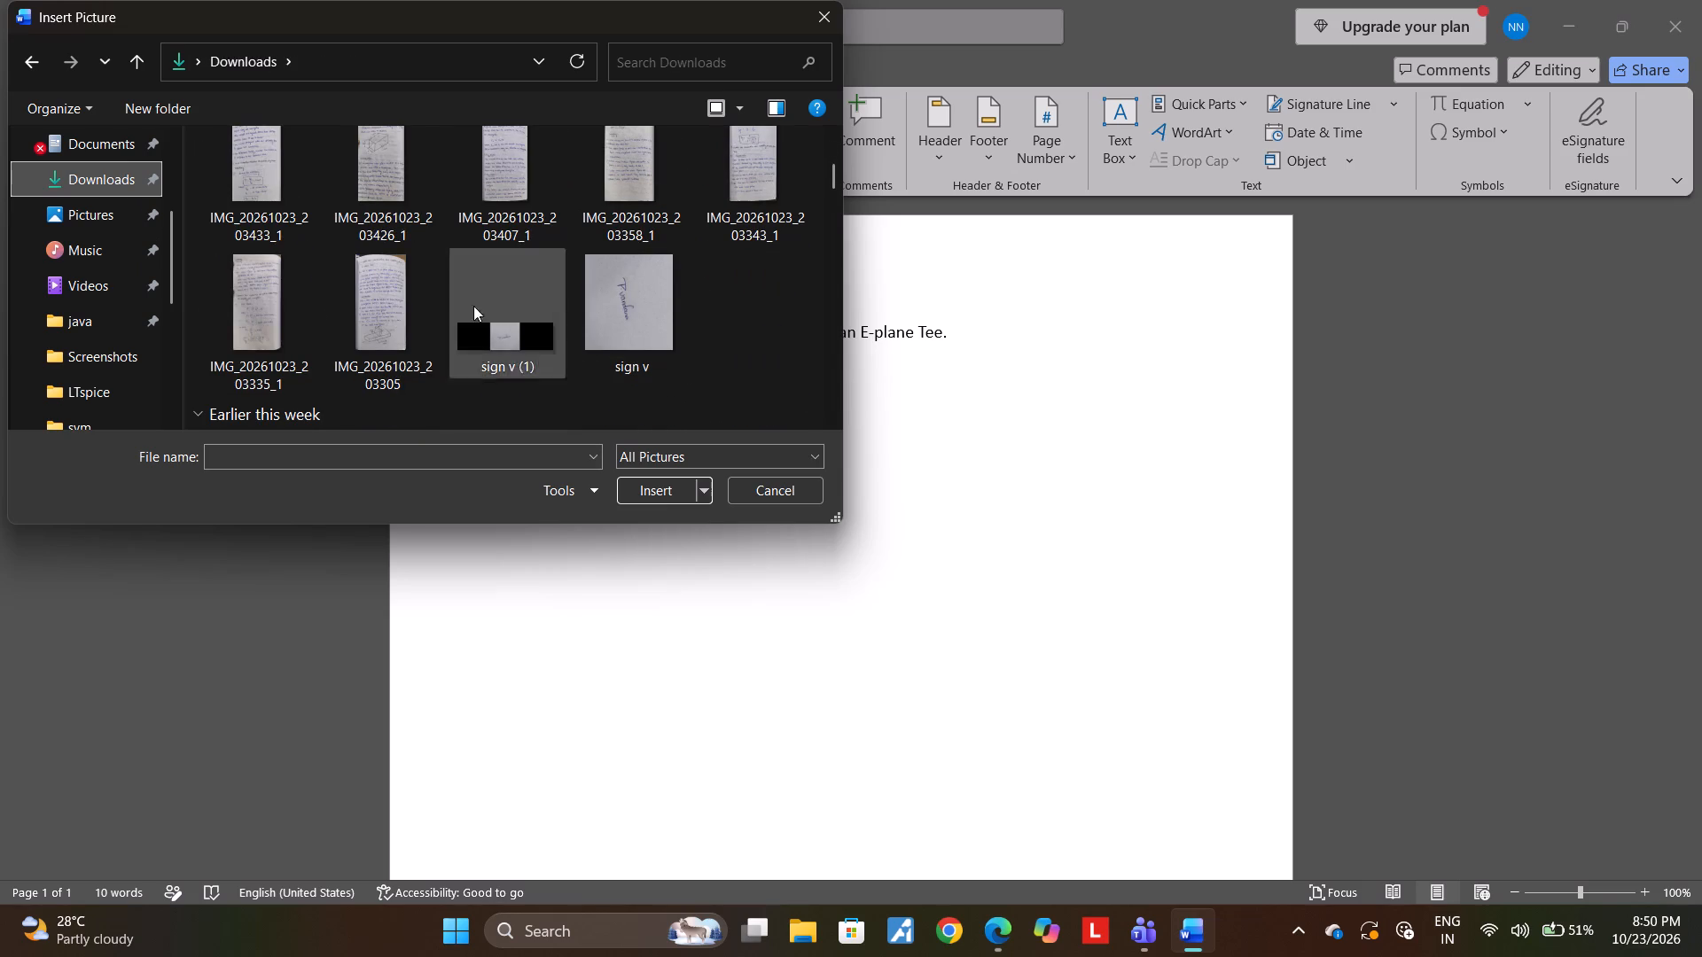
left_click(390, 312)
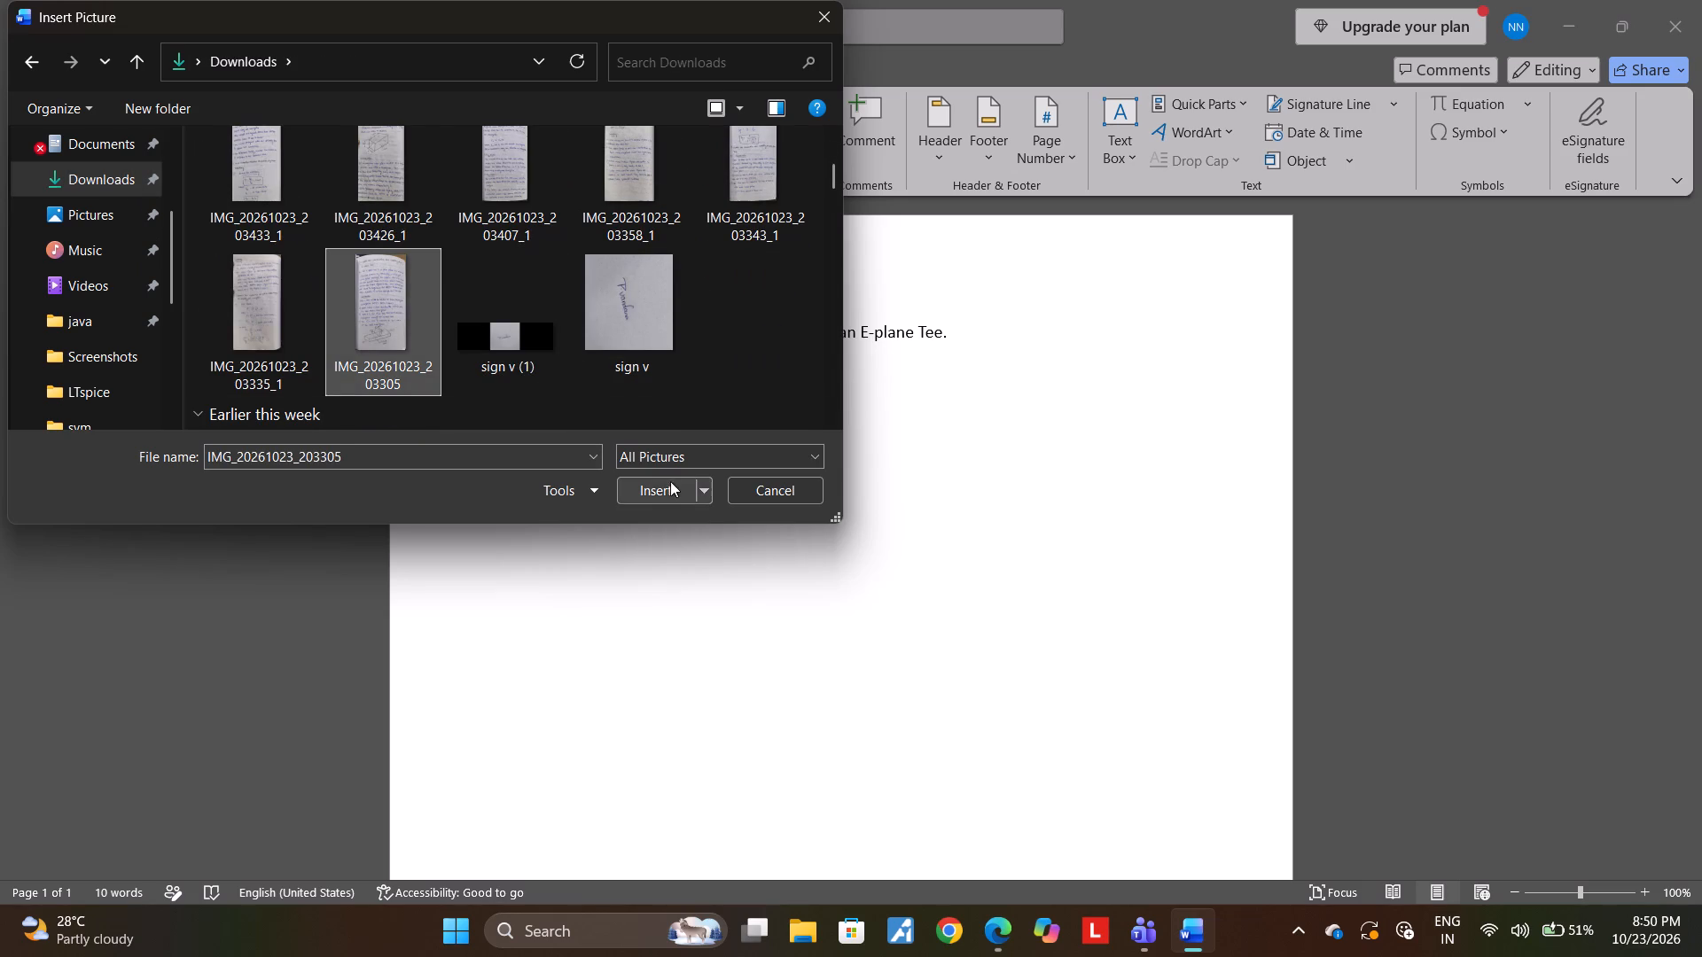
left_click(659, 490)
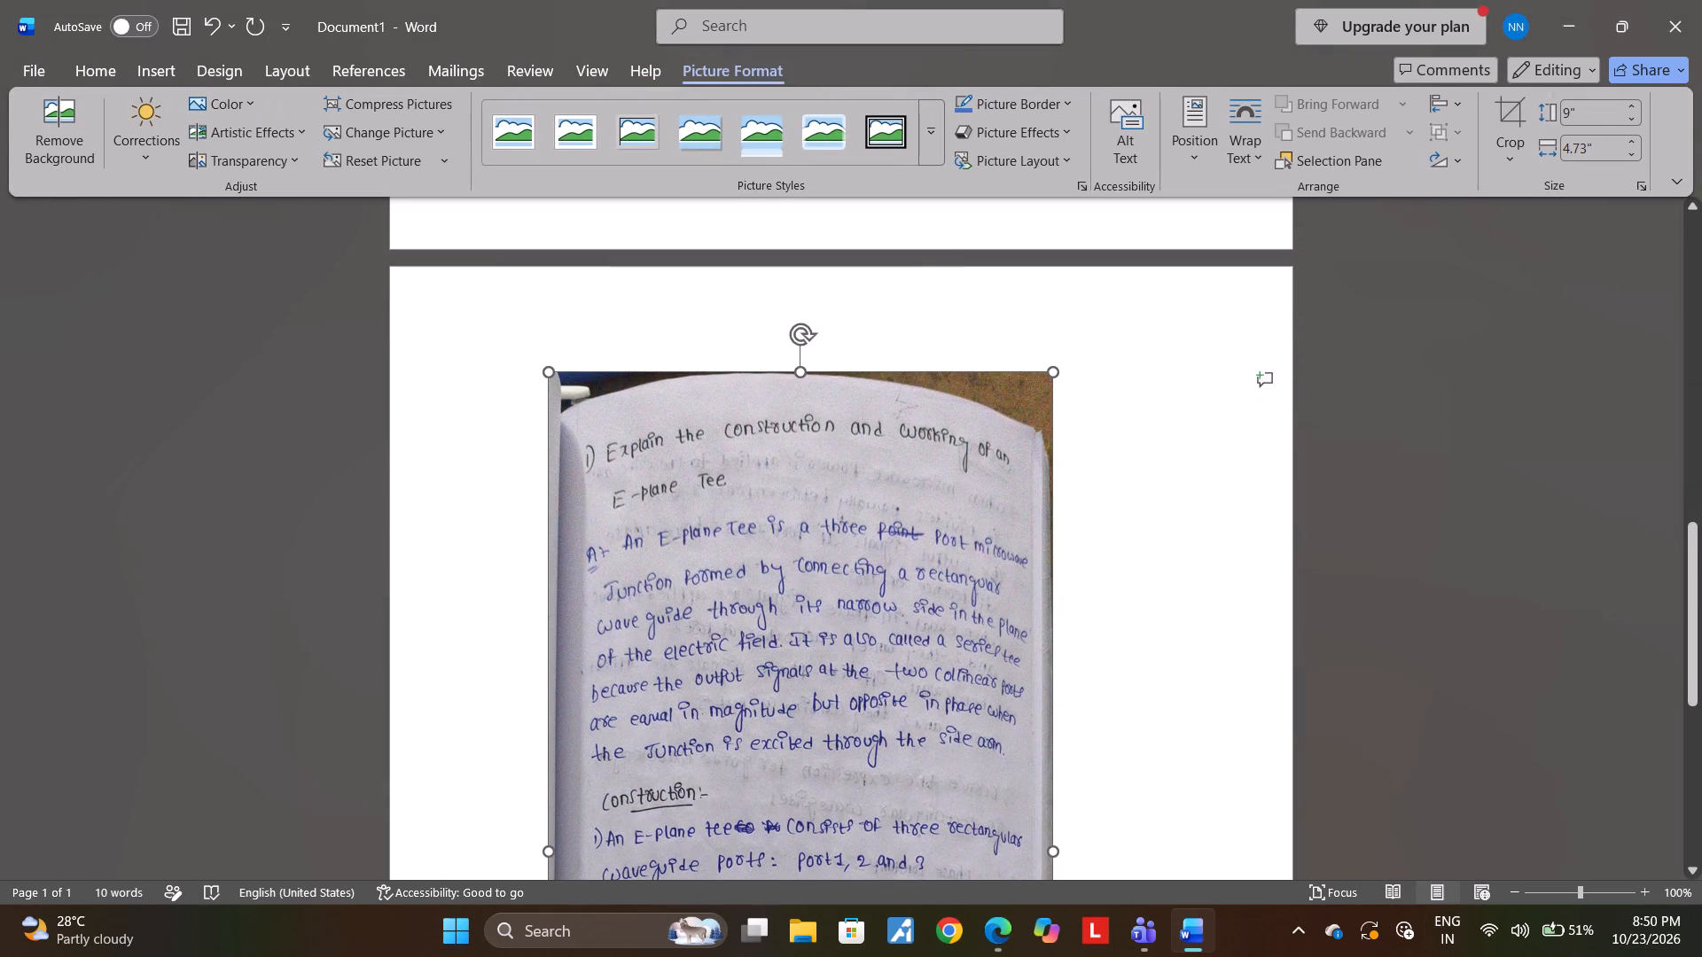
Set the inserted answer picture's text wrapping to Tight.
left_click(1077, 382)
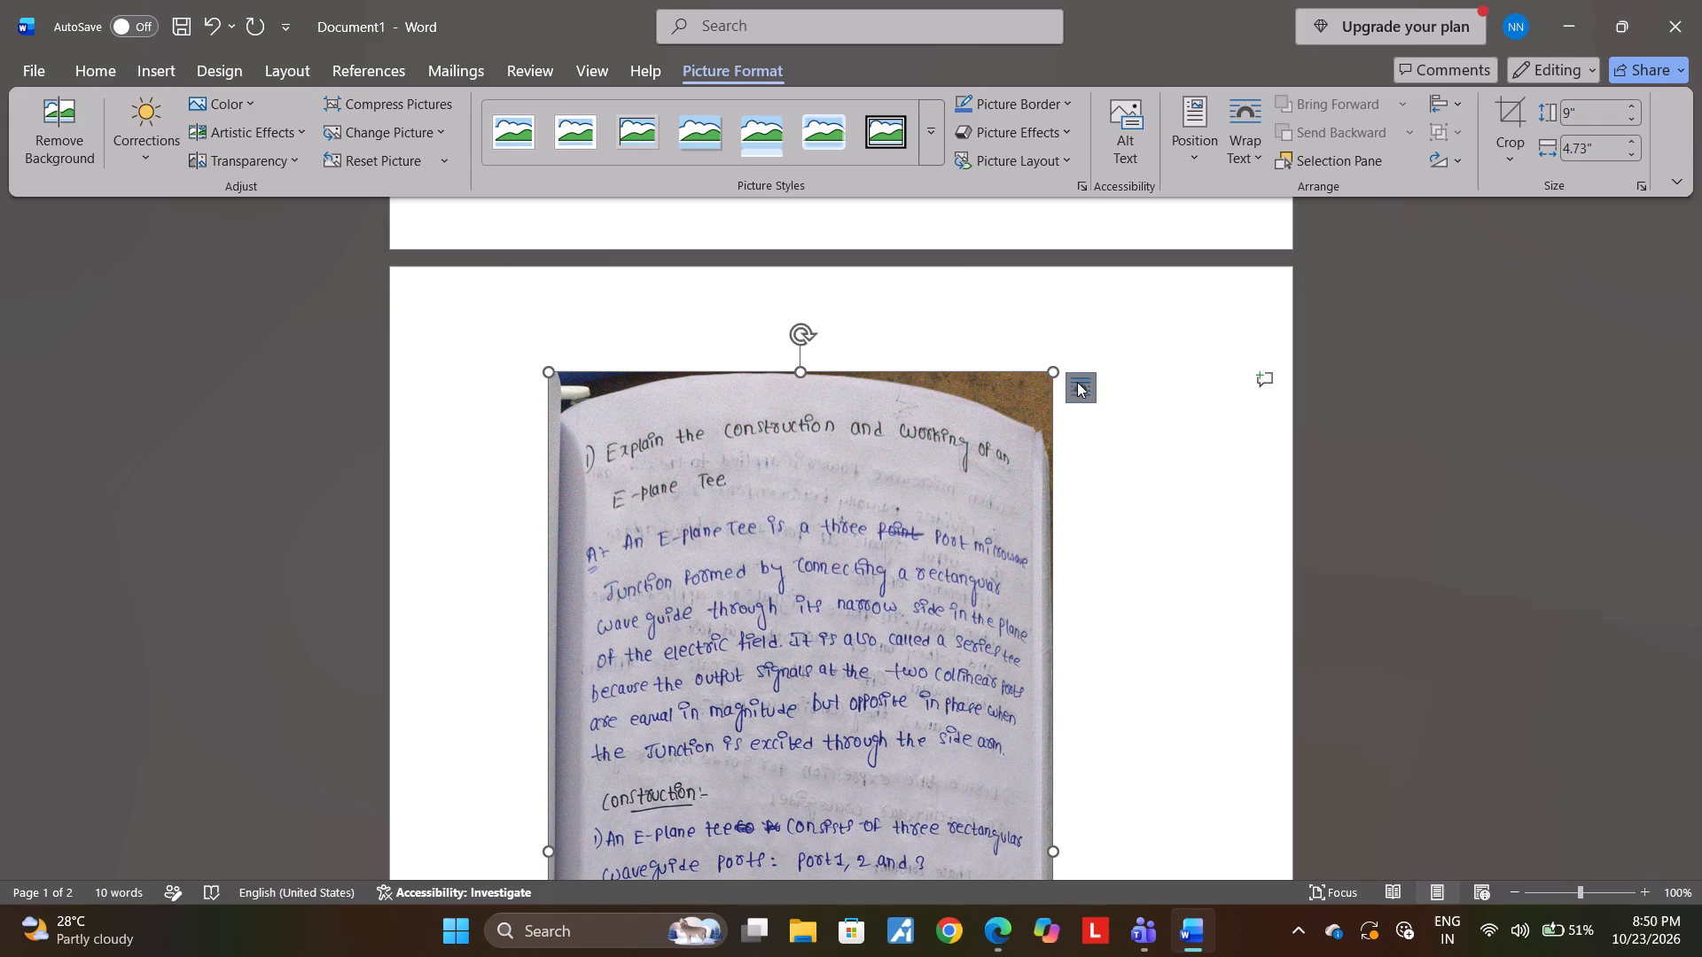
left_click(1188, 561)
left_click(1129, 492)
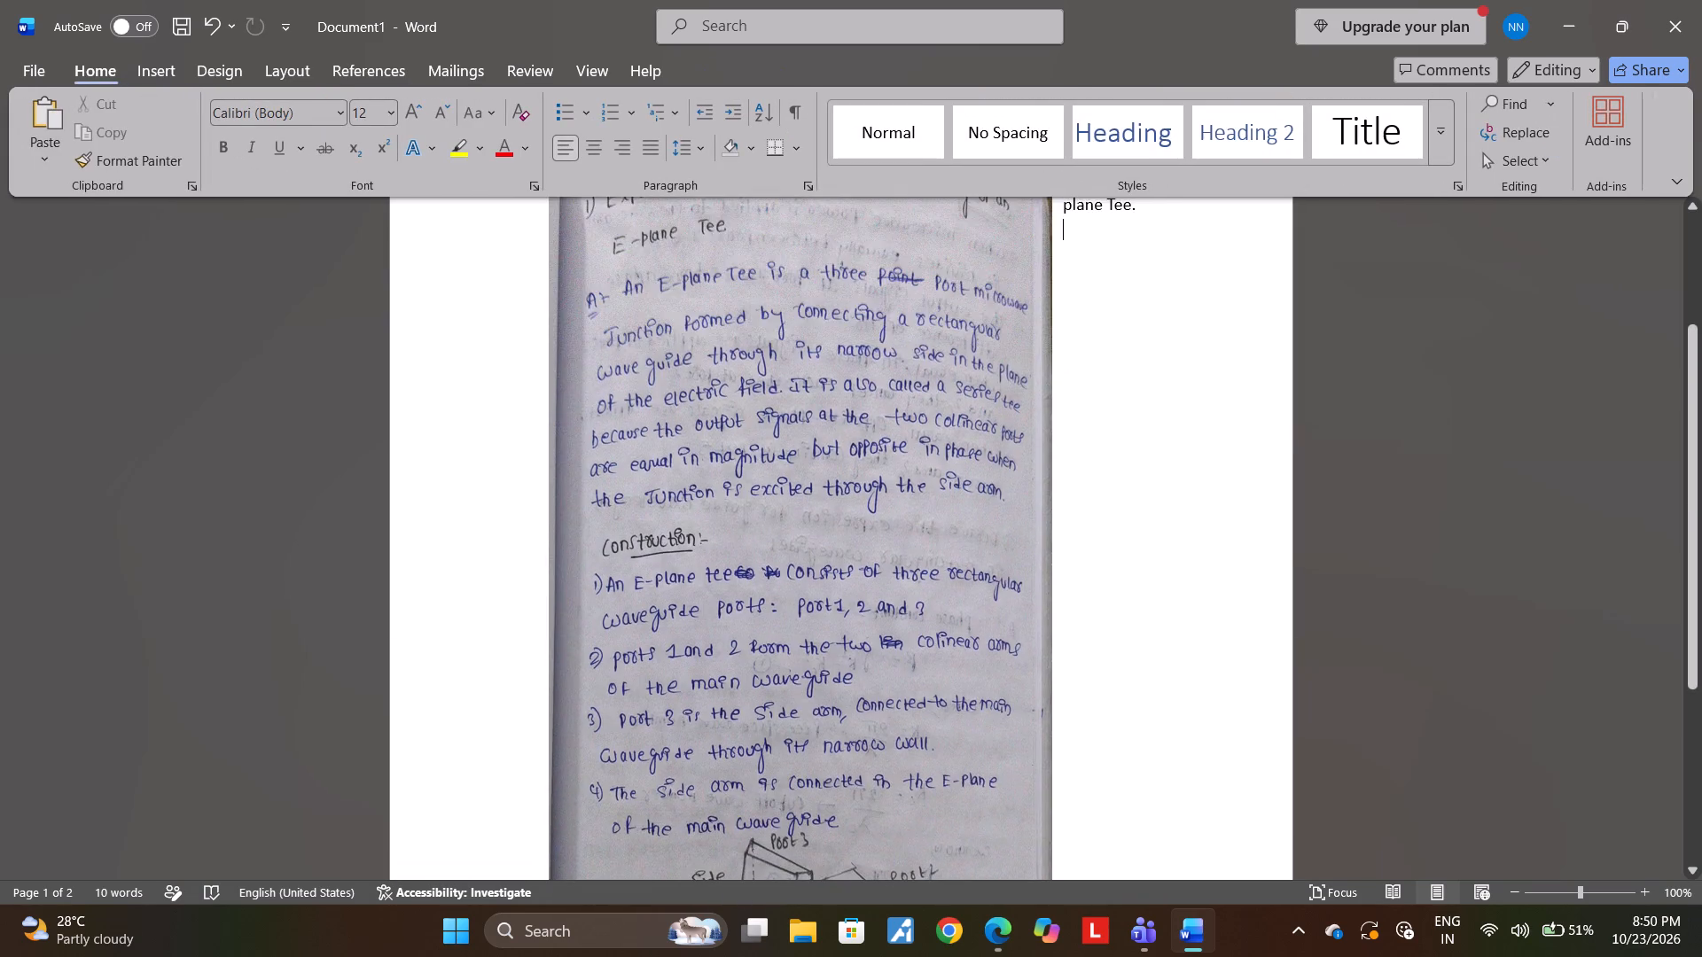
Shrink the answer picture proportionally and move it toward the page centre, just below question 1.
scroll(1129, 492, "up", 1)
scroll(1129, 492, "down", 1)
left_click(970, 686)
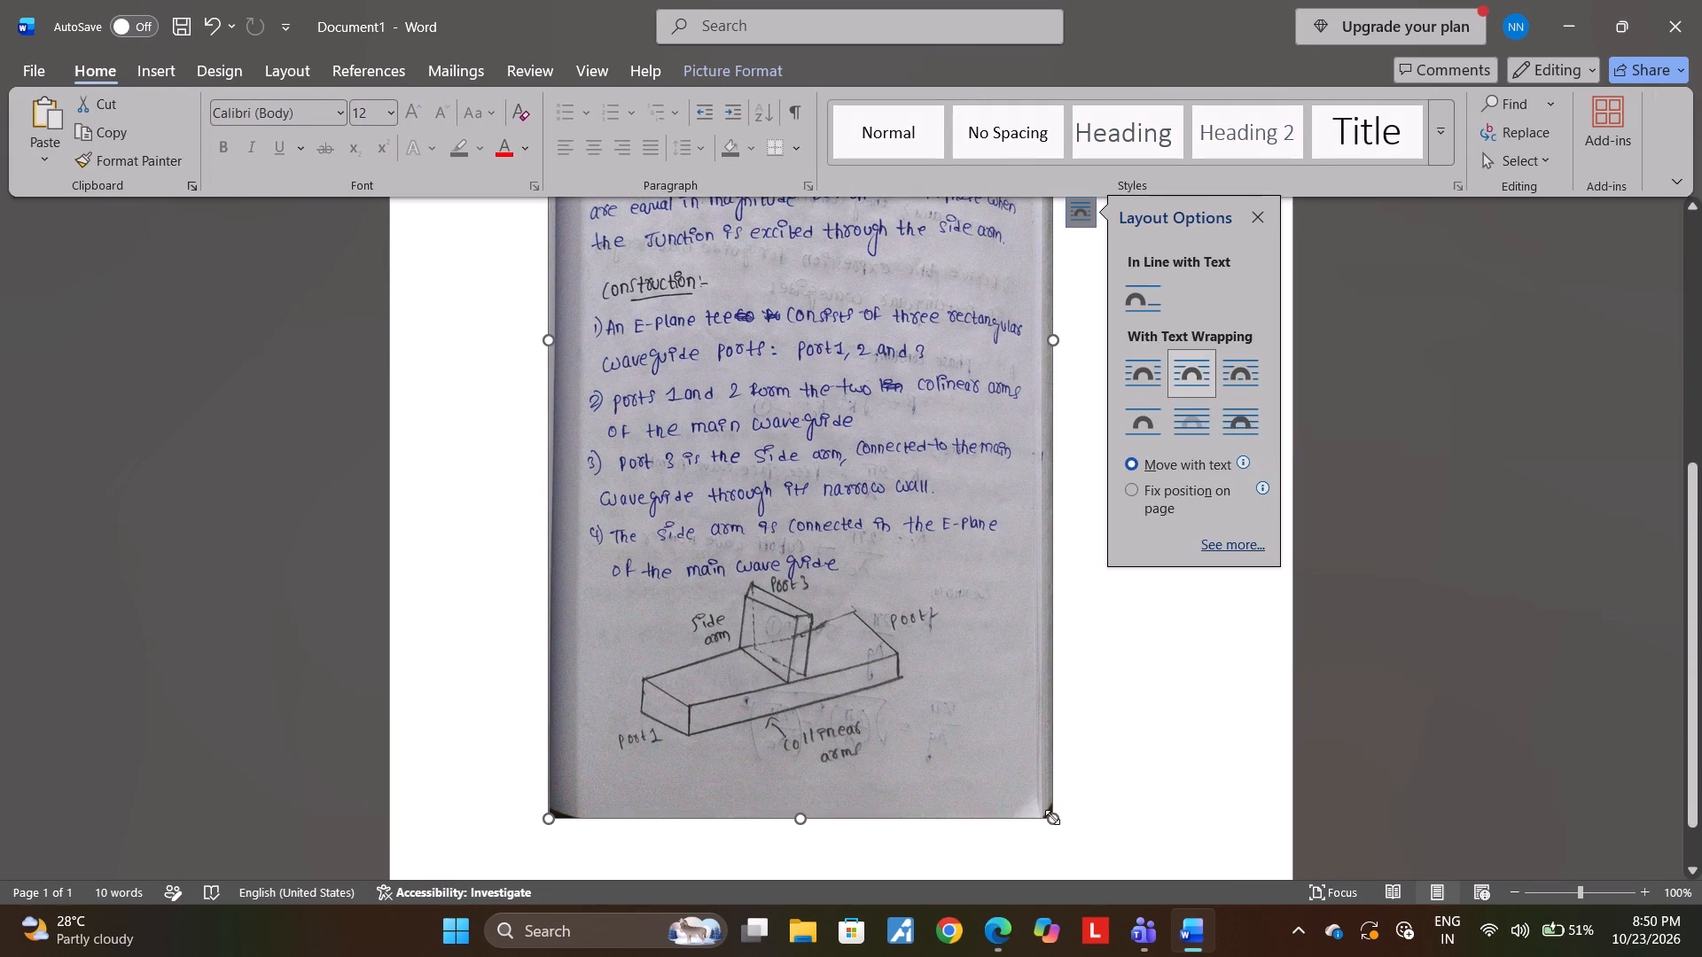
left_click_drag(1052, 817, 956, 554)
scroll(1151, 556, "up", 1)
scroll(941, 601, "down", 2)
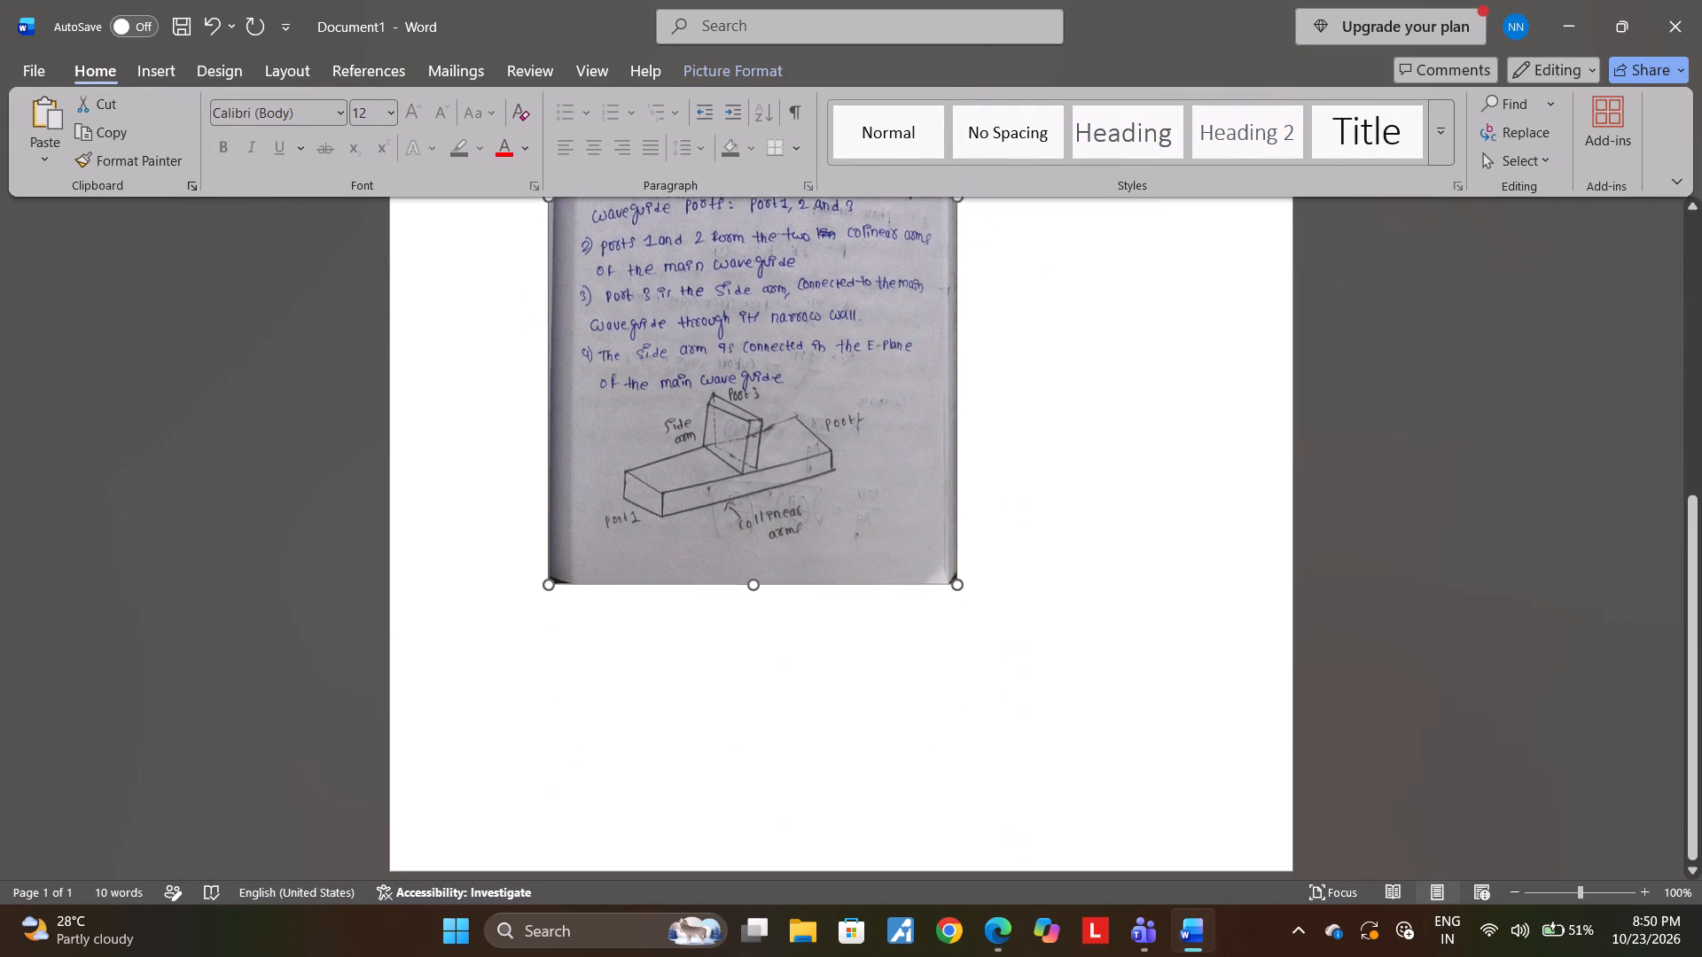
left_click_drag(956, 573, 874, 438)
scroll(1067, 545, "up", 2)
scroll(1064, 555, "down", 1)
left_click_drag(747, 360, 819, 418)
scroll(930, 428, "up", 2)
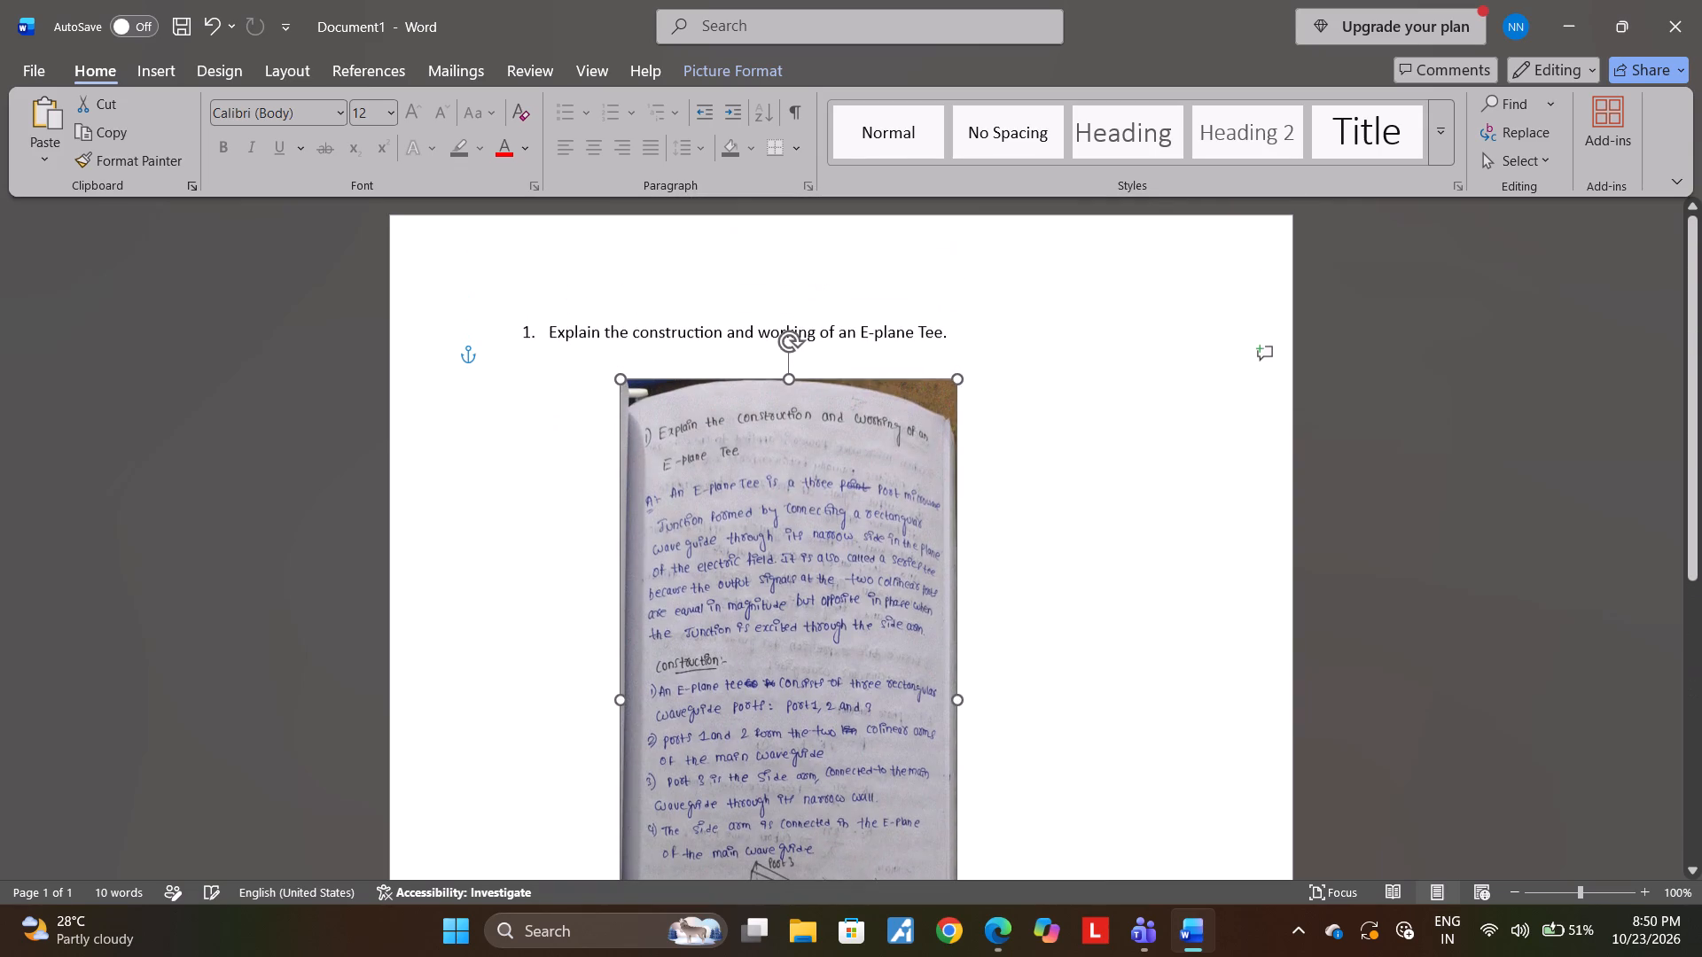
left_click(986, 510)
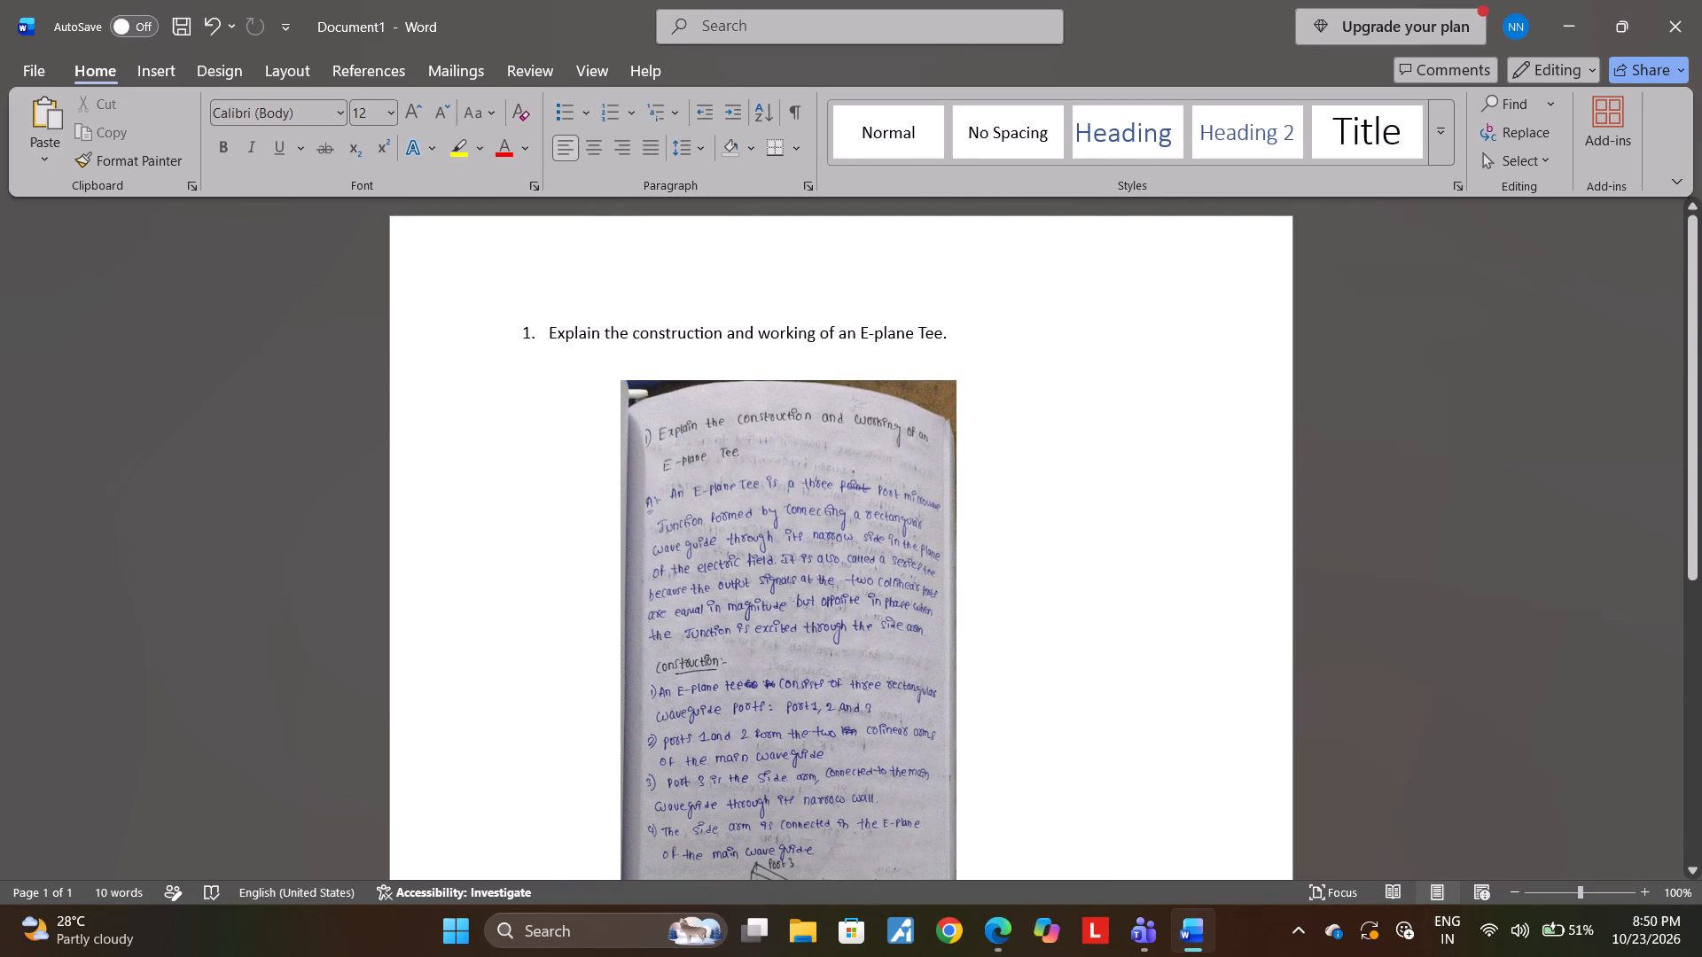
Enlarge the answer picture from its lower corner, then stretch its width further toward the page's right margin.
scroll(860, 534, "down", 1)
left_click(855, 437)
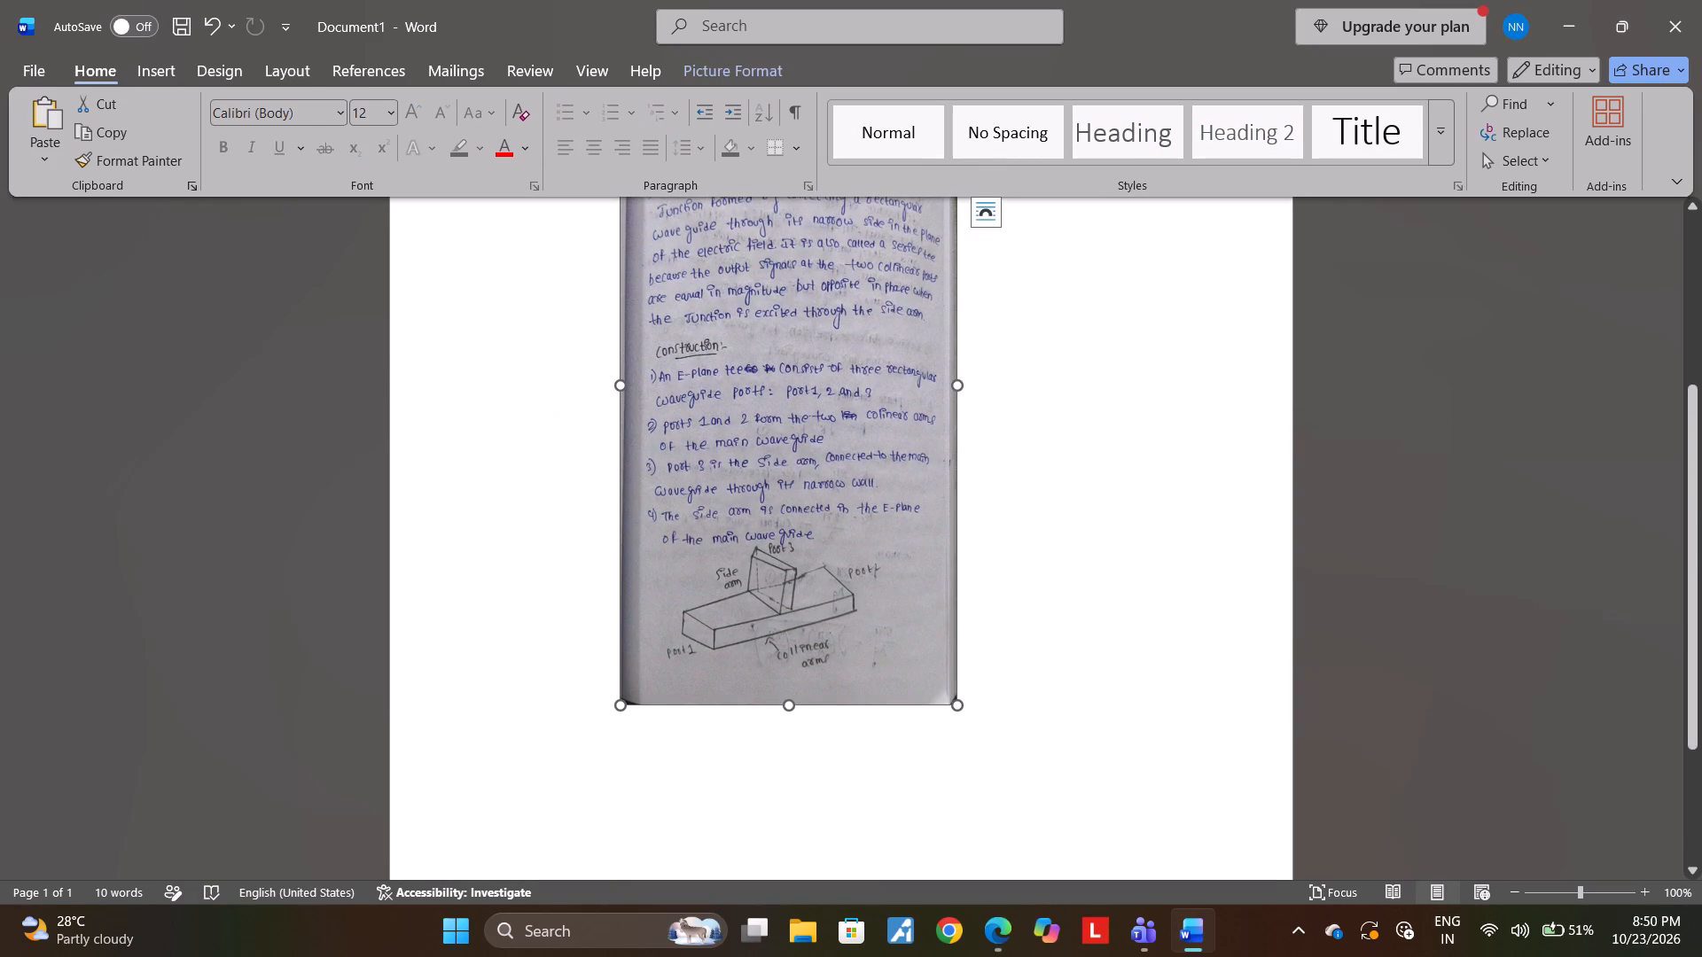
left_click_drag(957, 701, 1025, 748)
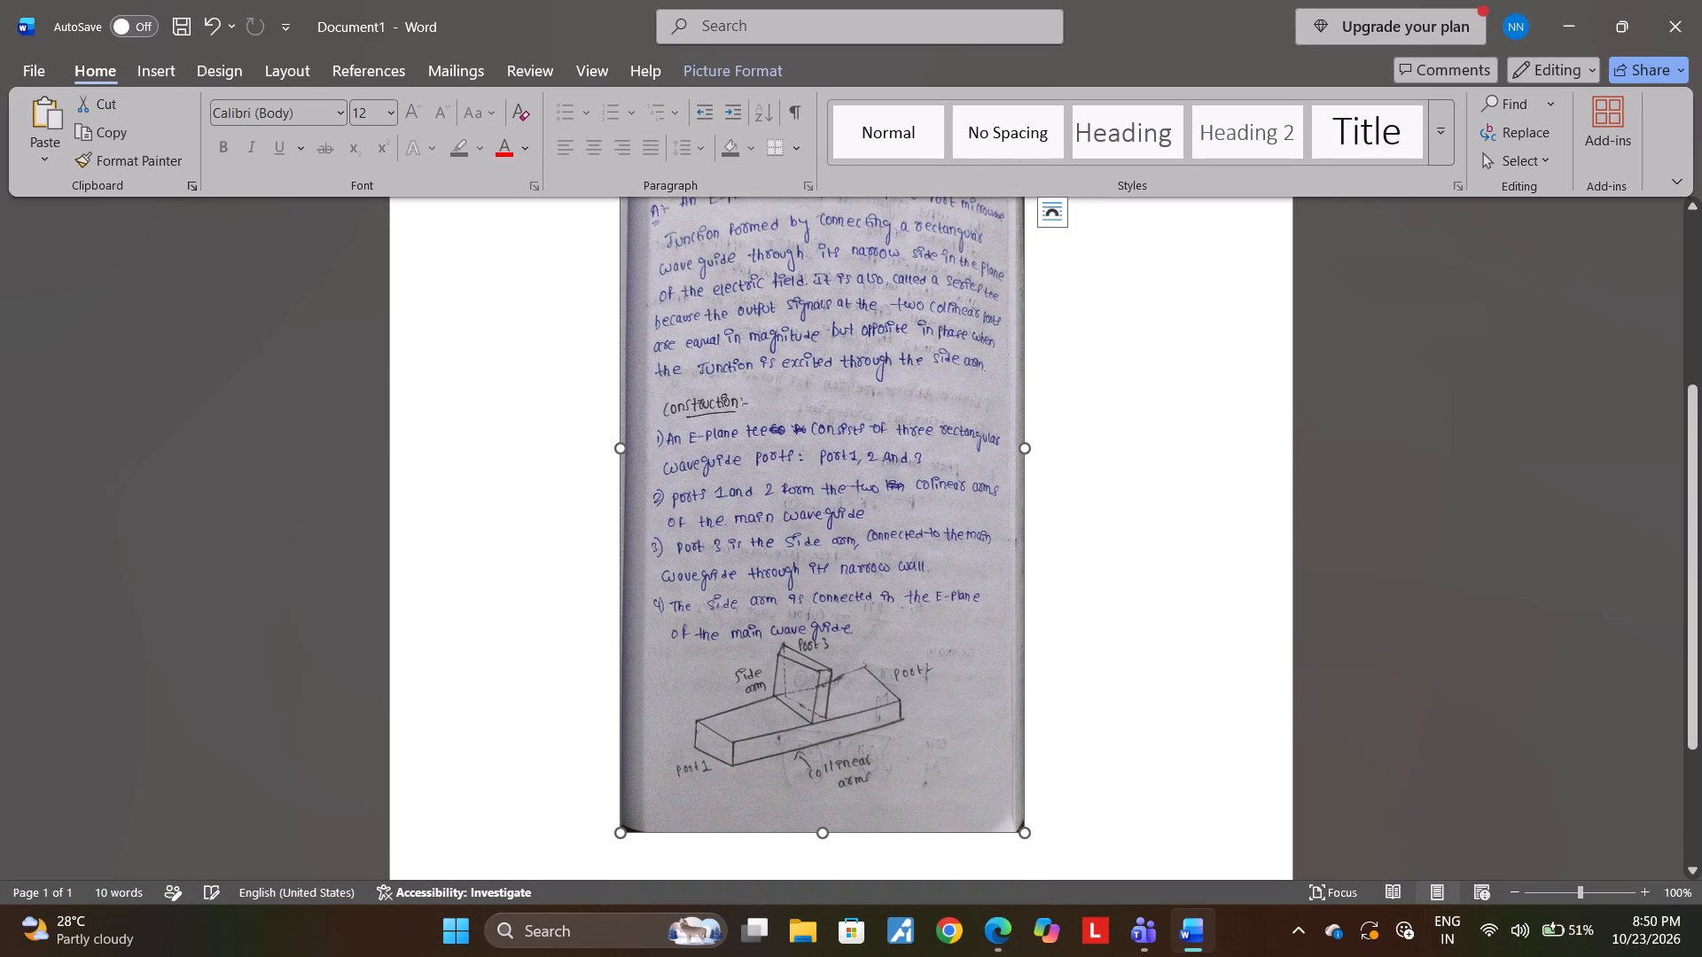
scroll(1135, 647, "up", 1)
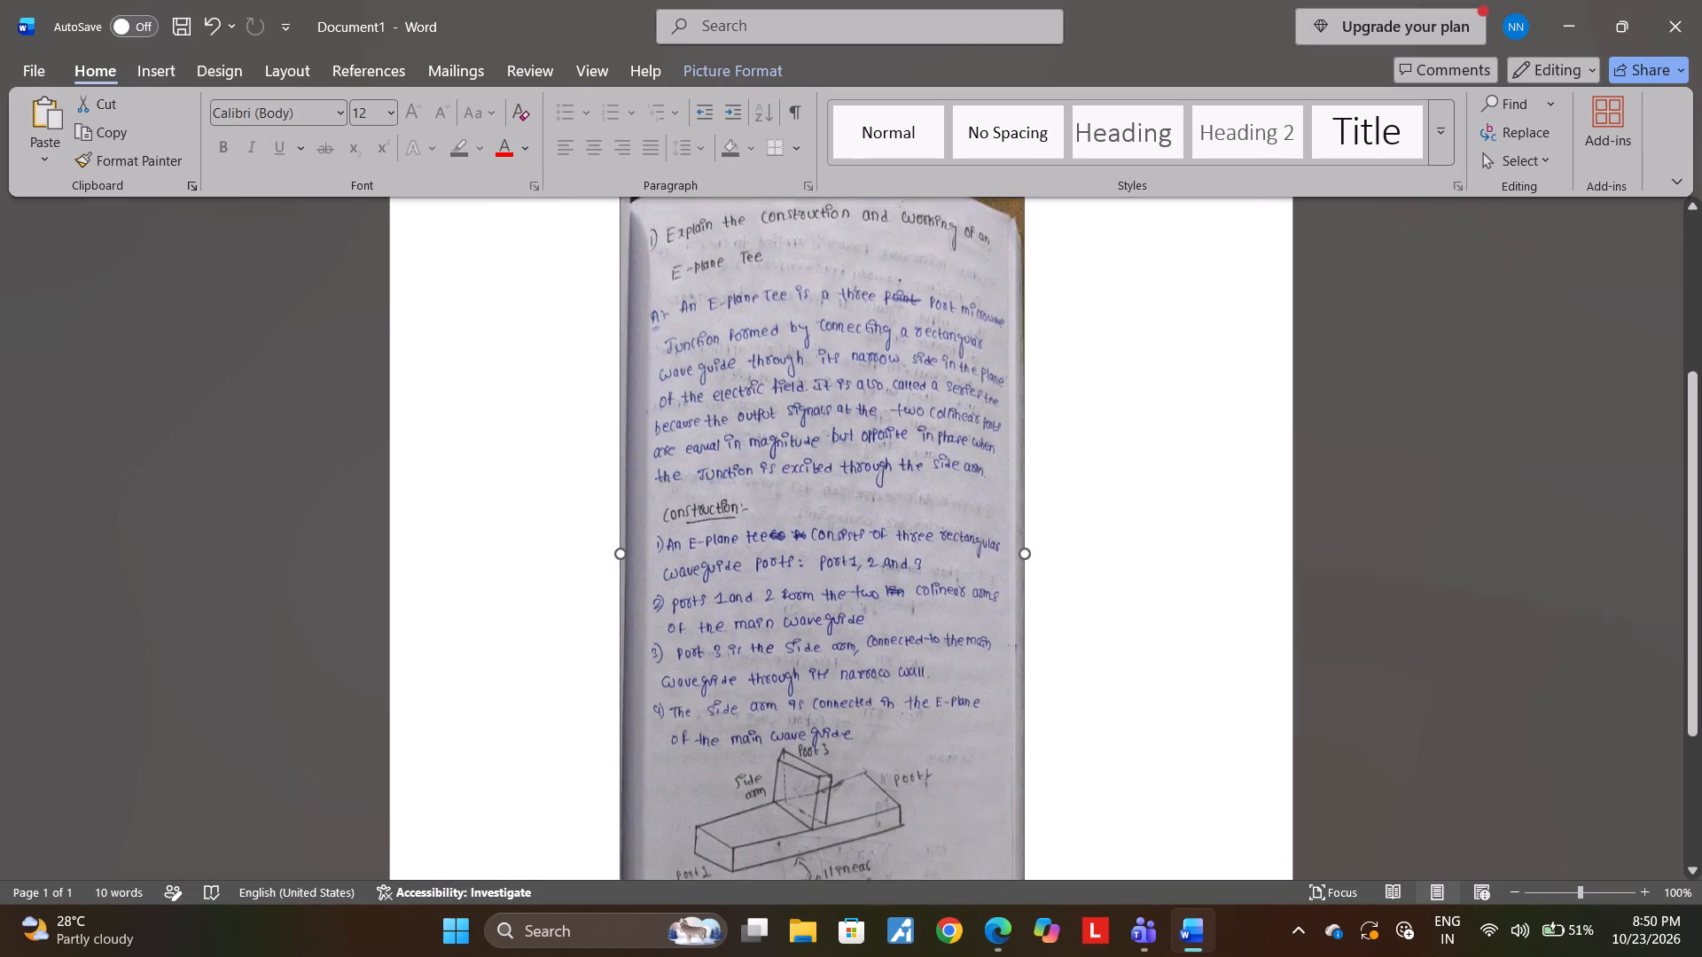
scroll(1091, 564, "up", 1)
left_click(1073, 566)
left_click(985, 517)
left_click_drag(1027, 637, 1116, 634)
left_click(1187, 609)
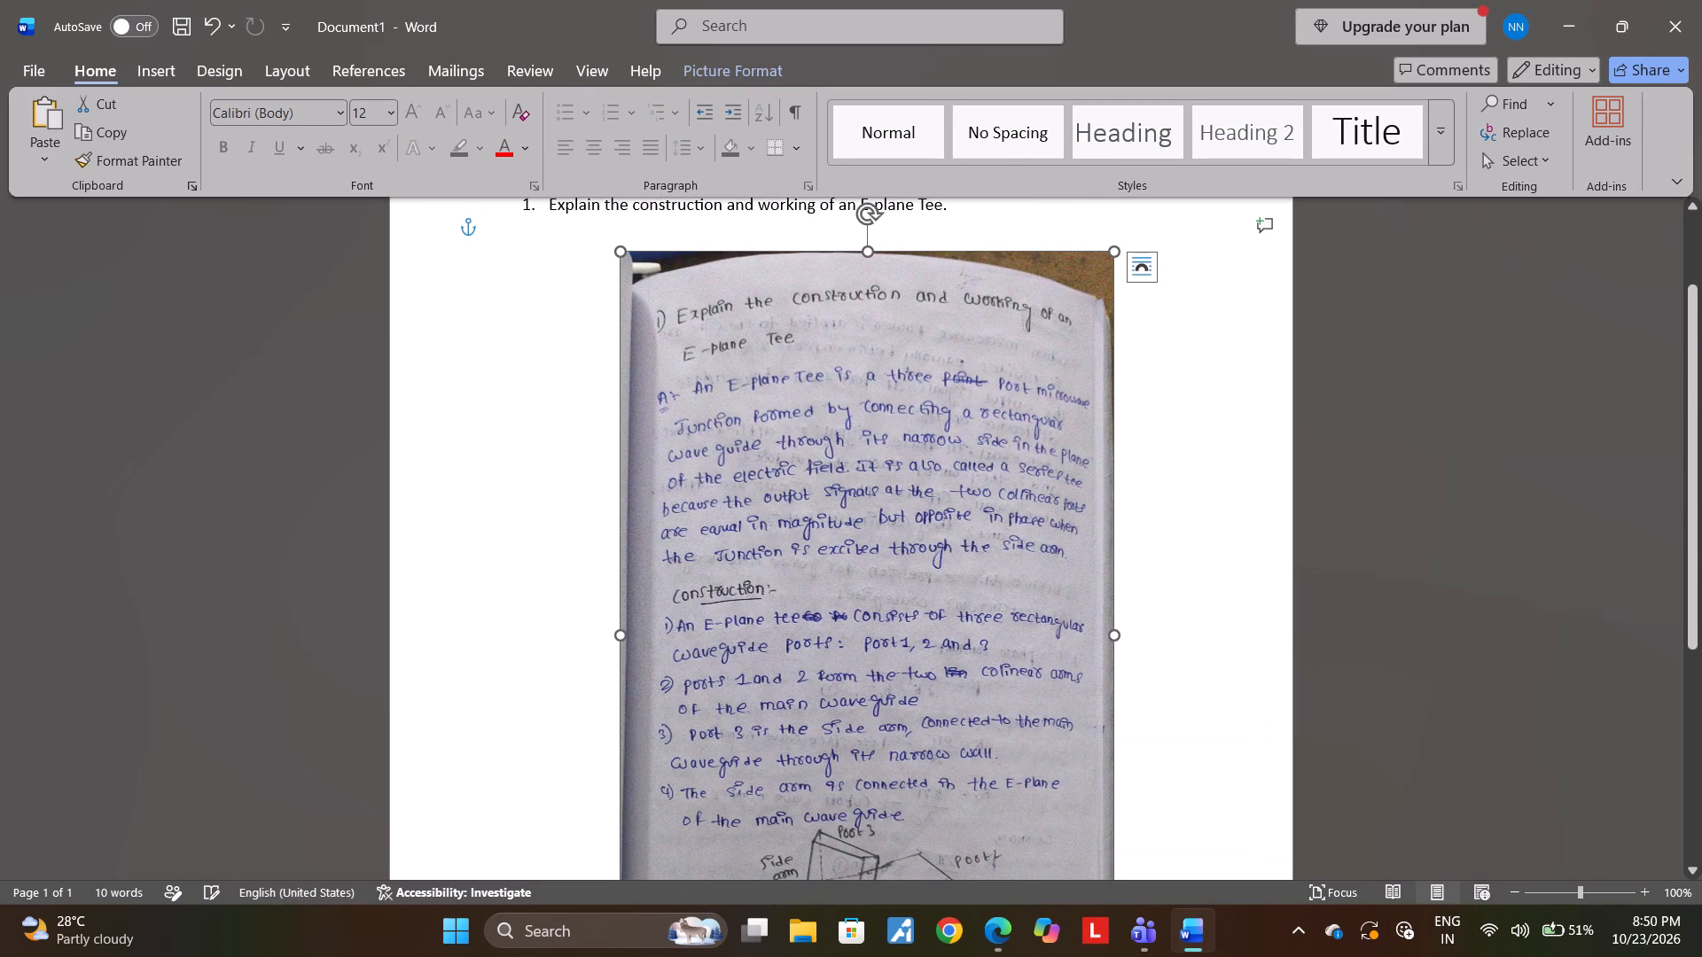
Add blank lines after question 1, past the answer picture, until the insertion point reaches the top of page 2.
scroll(1188, 609, "down", 1)
scroll(589, 667, "down", 1)
left_click(589, 668)
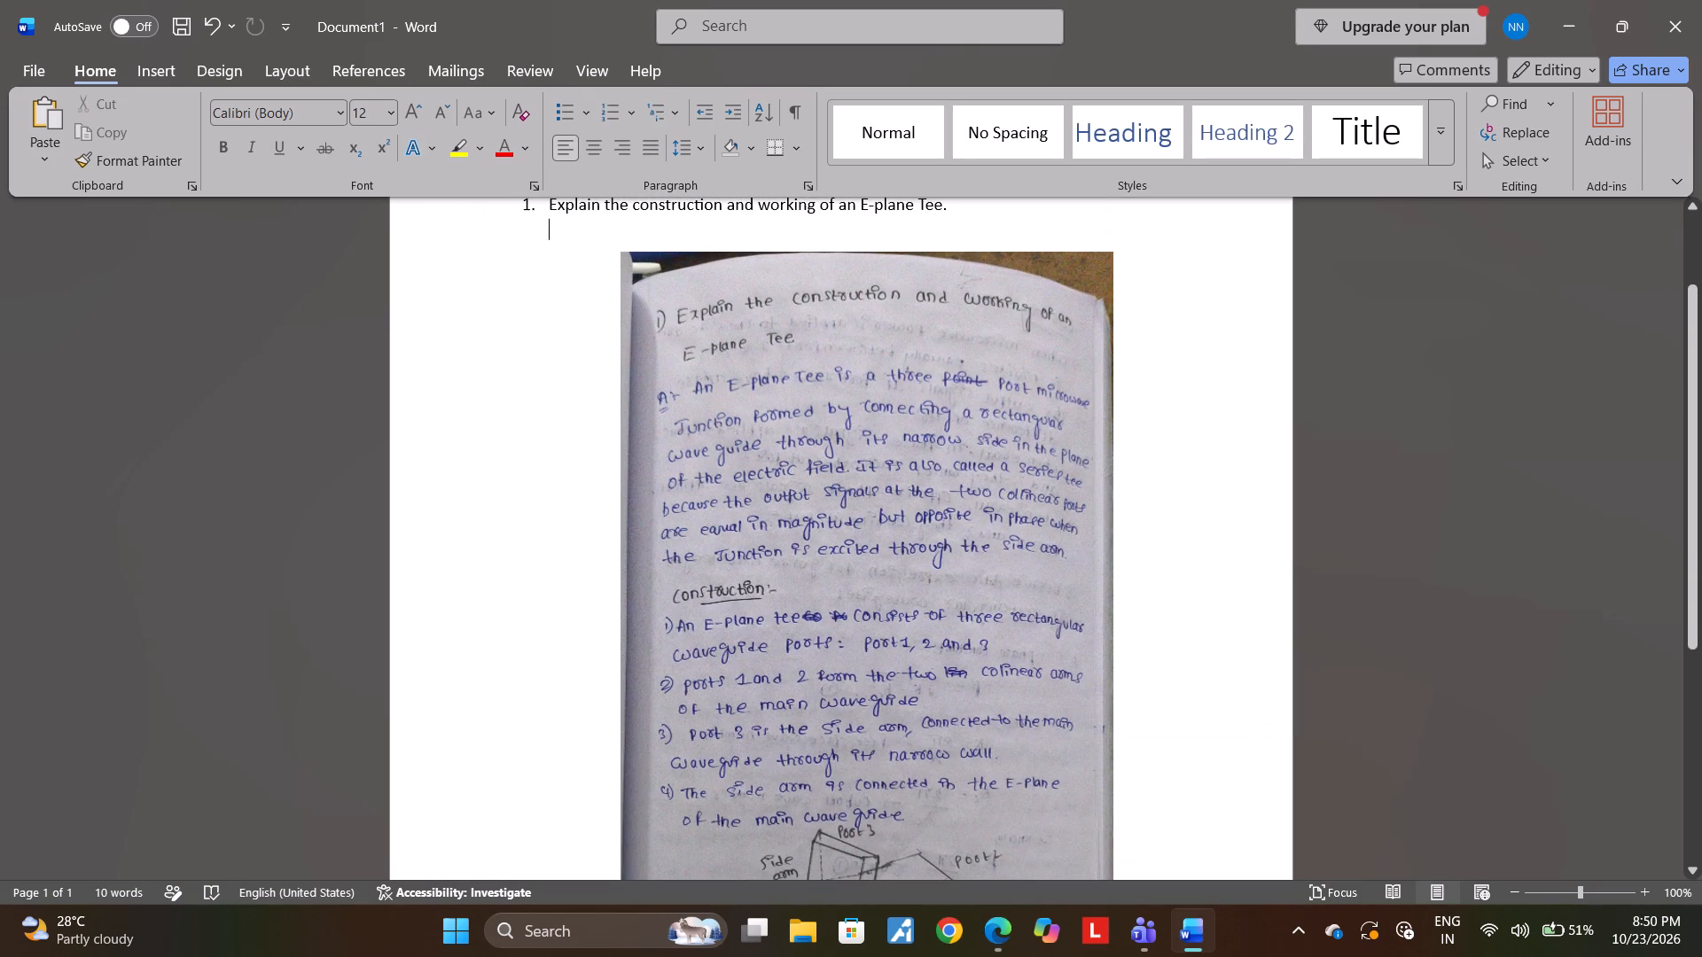
key("Return")
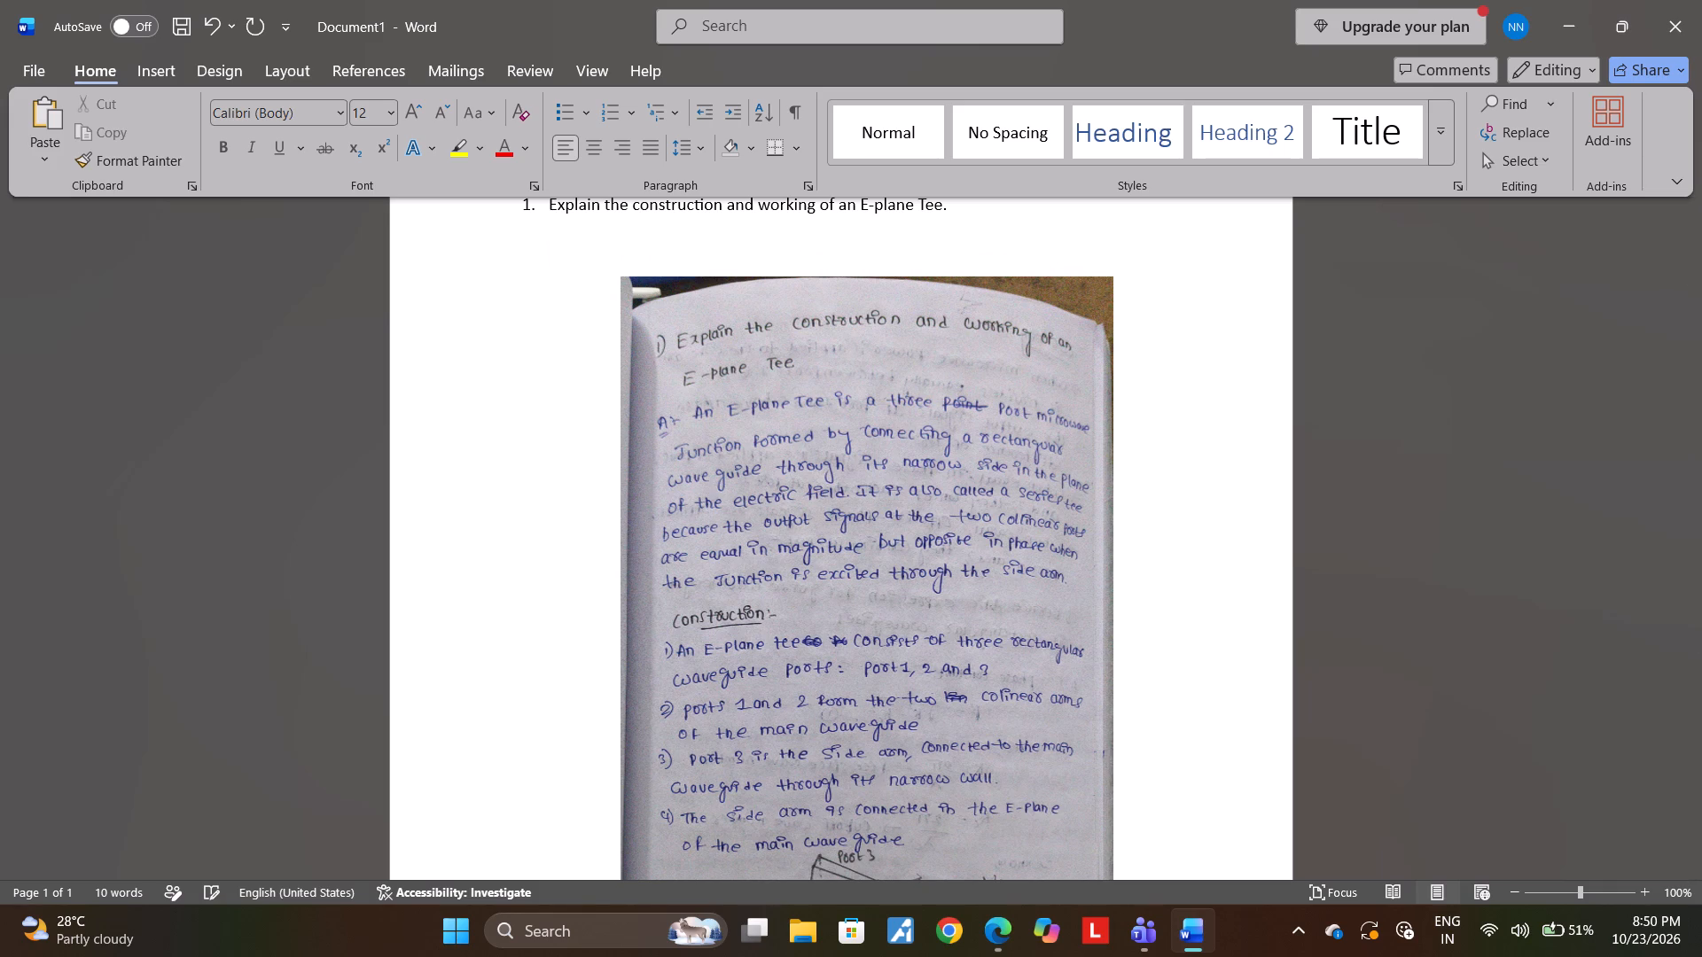
key("BackSpace")
key("BackSpace")
key("Return")
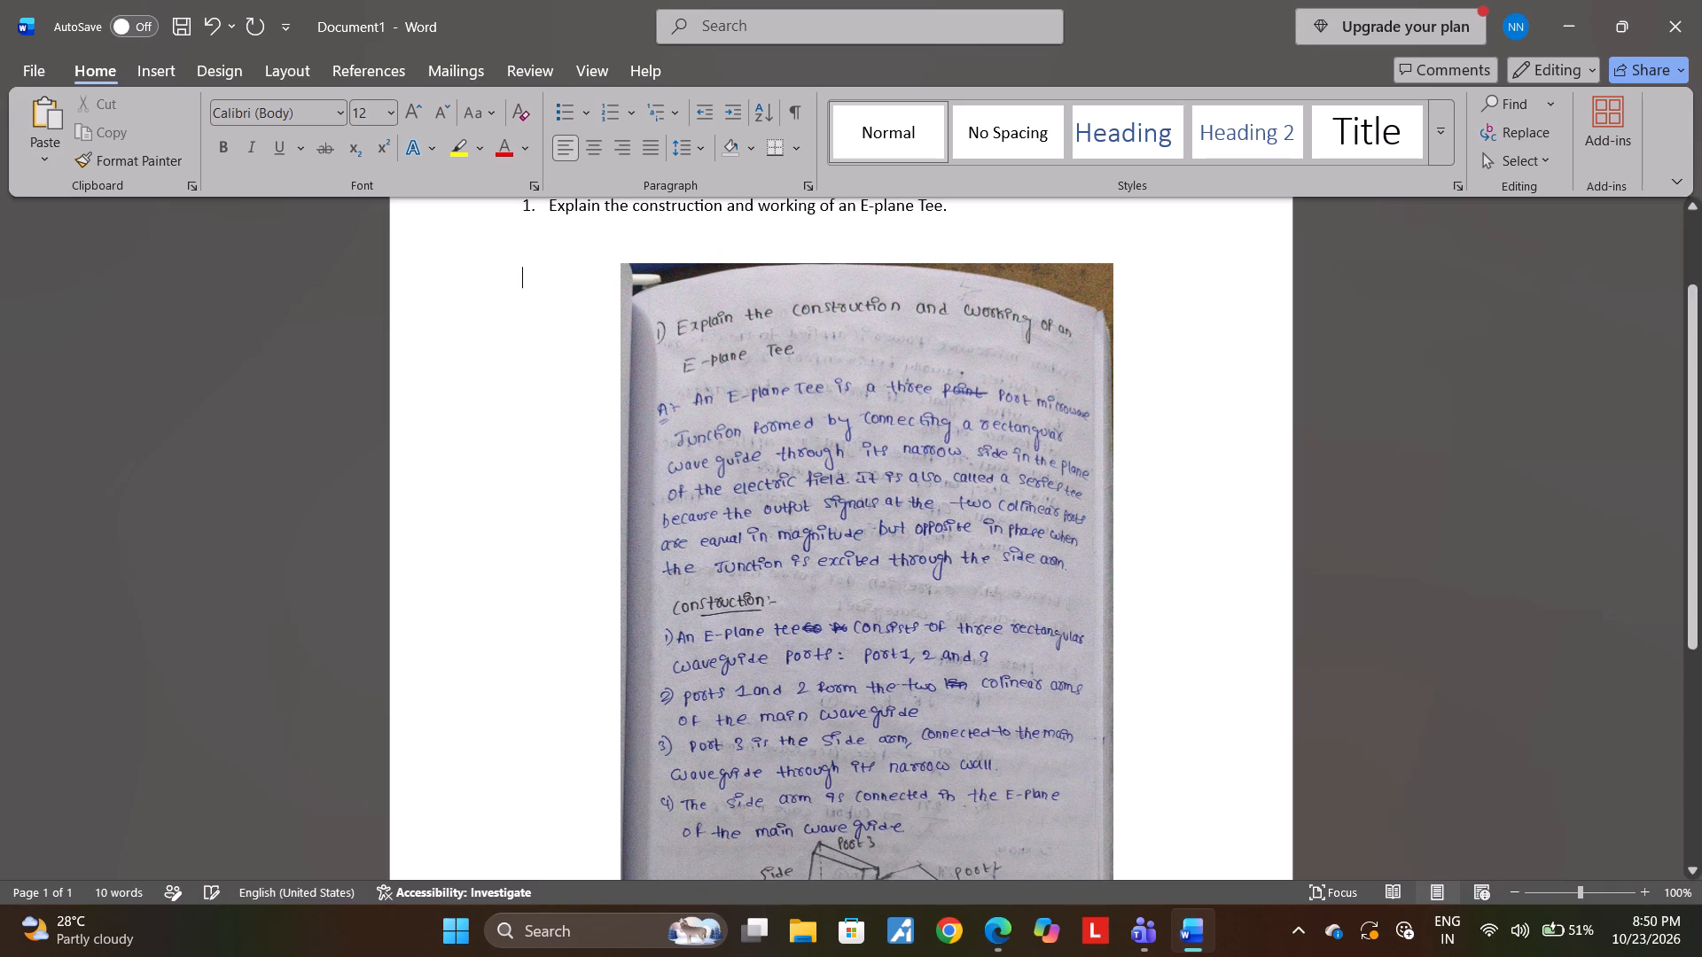
key("Return")
key("Return")
key("Return")
key("Return")
key("Return")
key("Return")
key("Return")
key("Return")
key("Return")
key("Return")
key("Return")
key("Return")
key("Return")
key("Return")
key("Return")
key("Return")
key("Return")
key("Return")
key("Return")
key("Return")
key("Return")
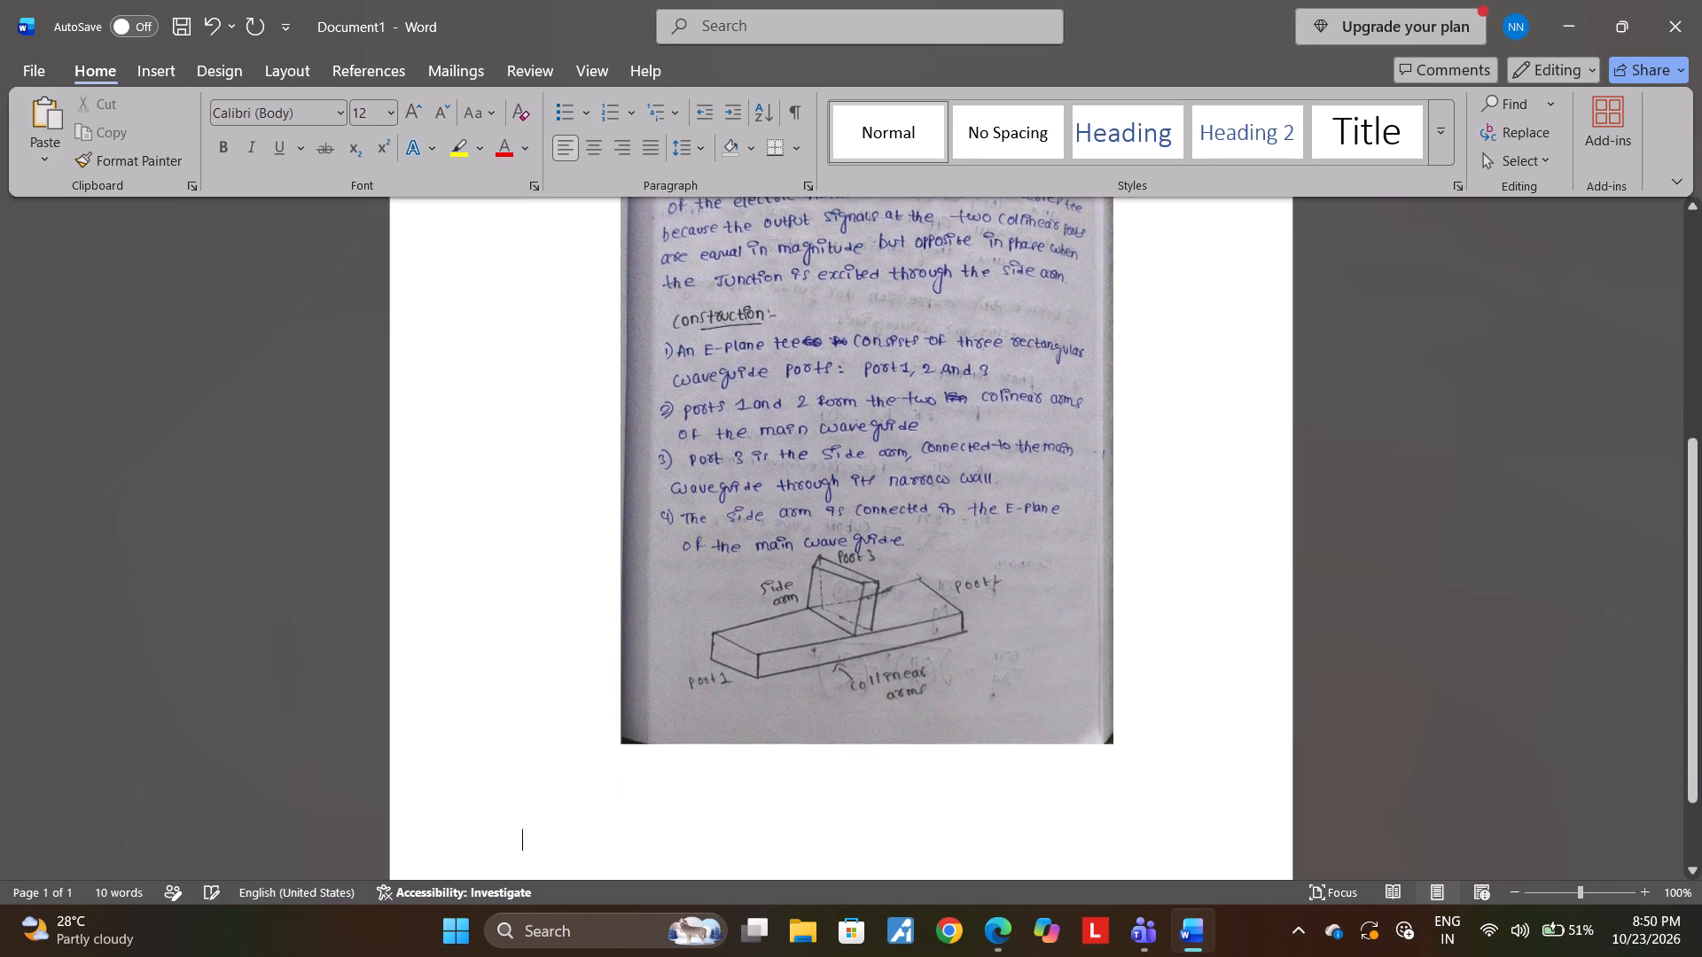
key("Return")
key("Return")
key("BackSpace")
key("BackSpace")
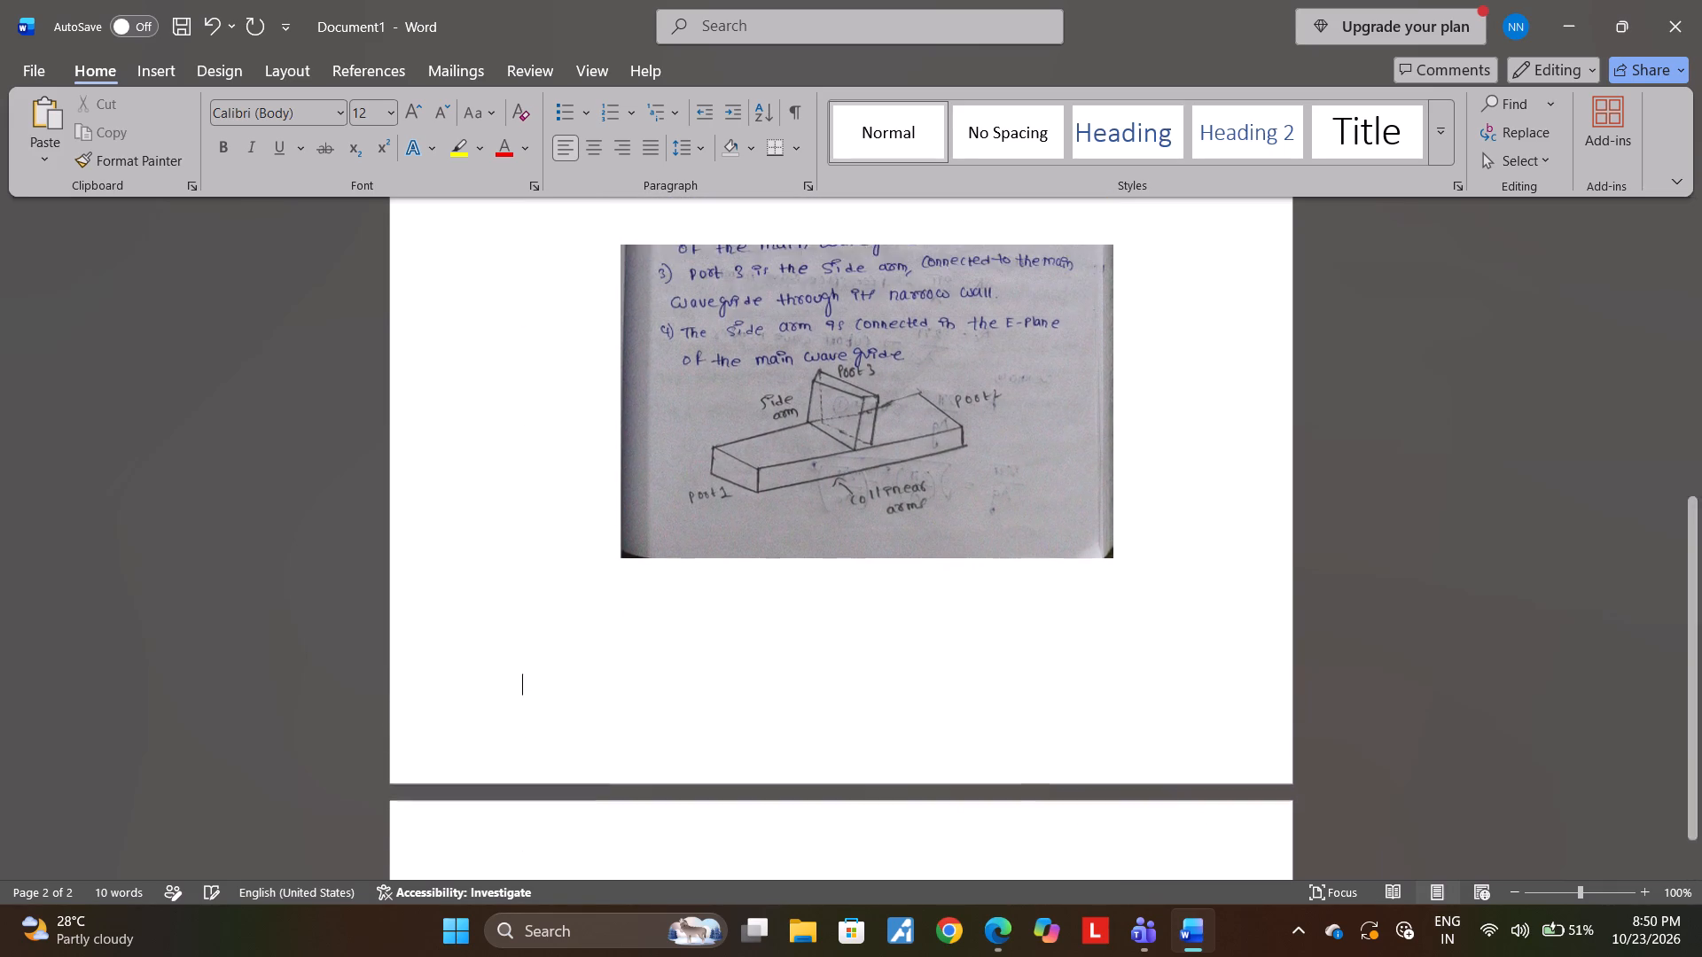
key("Return")
Add question 2 at the top of page 2, copying "Derive the expression for guide wavelength in rectangular waveguides" from the AECD46 portal list.
key("2")
key("period")
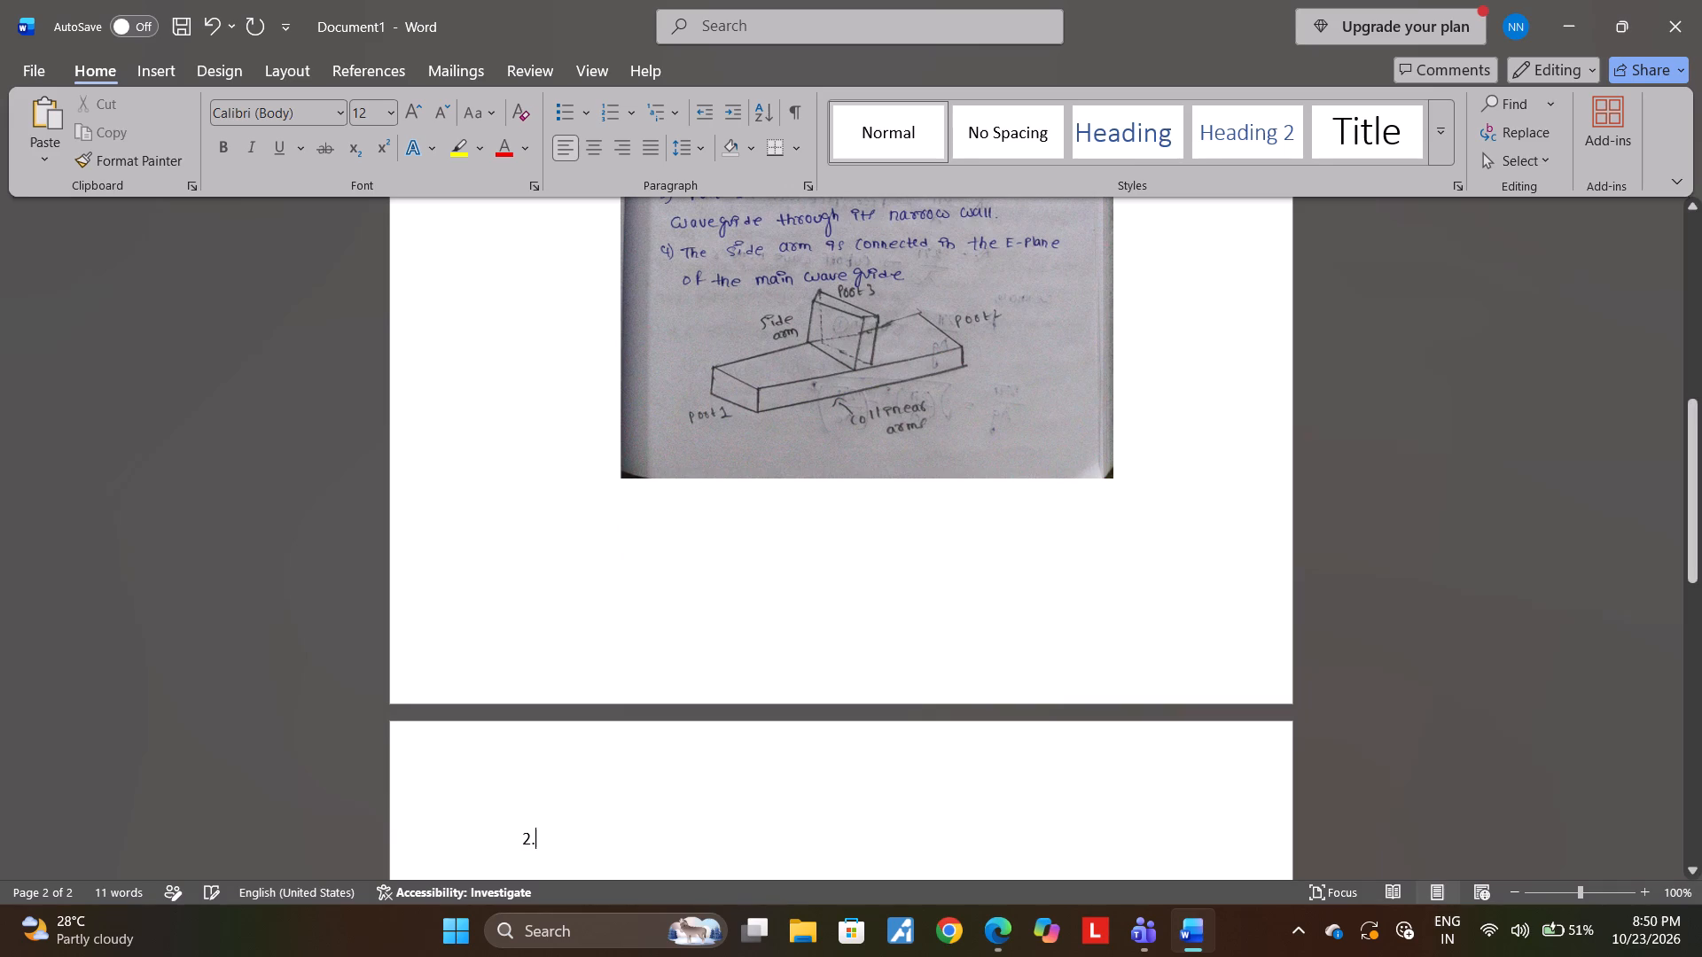
key("space")
left_click(982, 930)
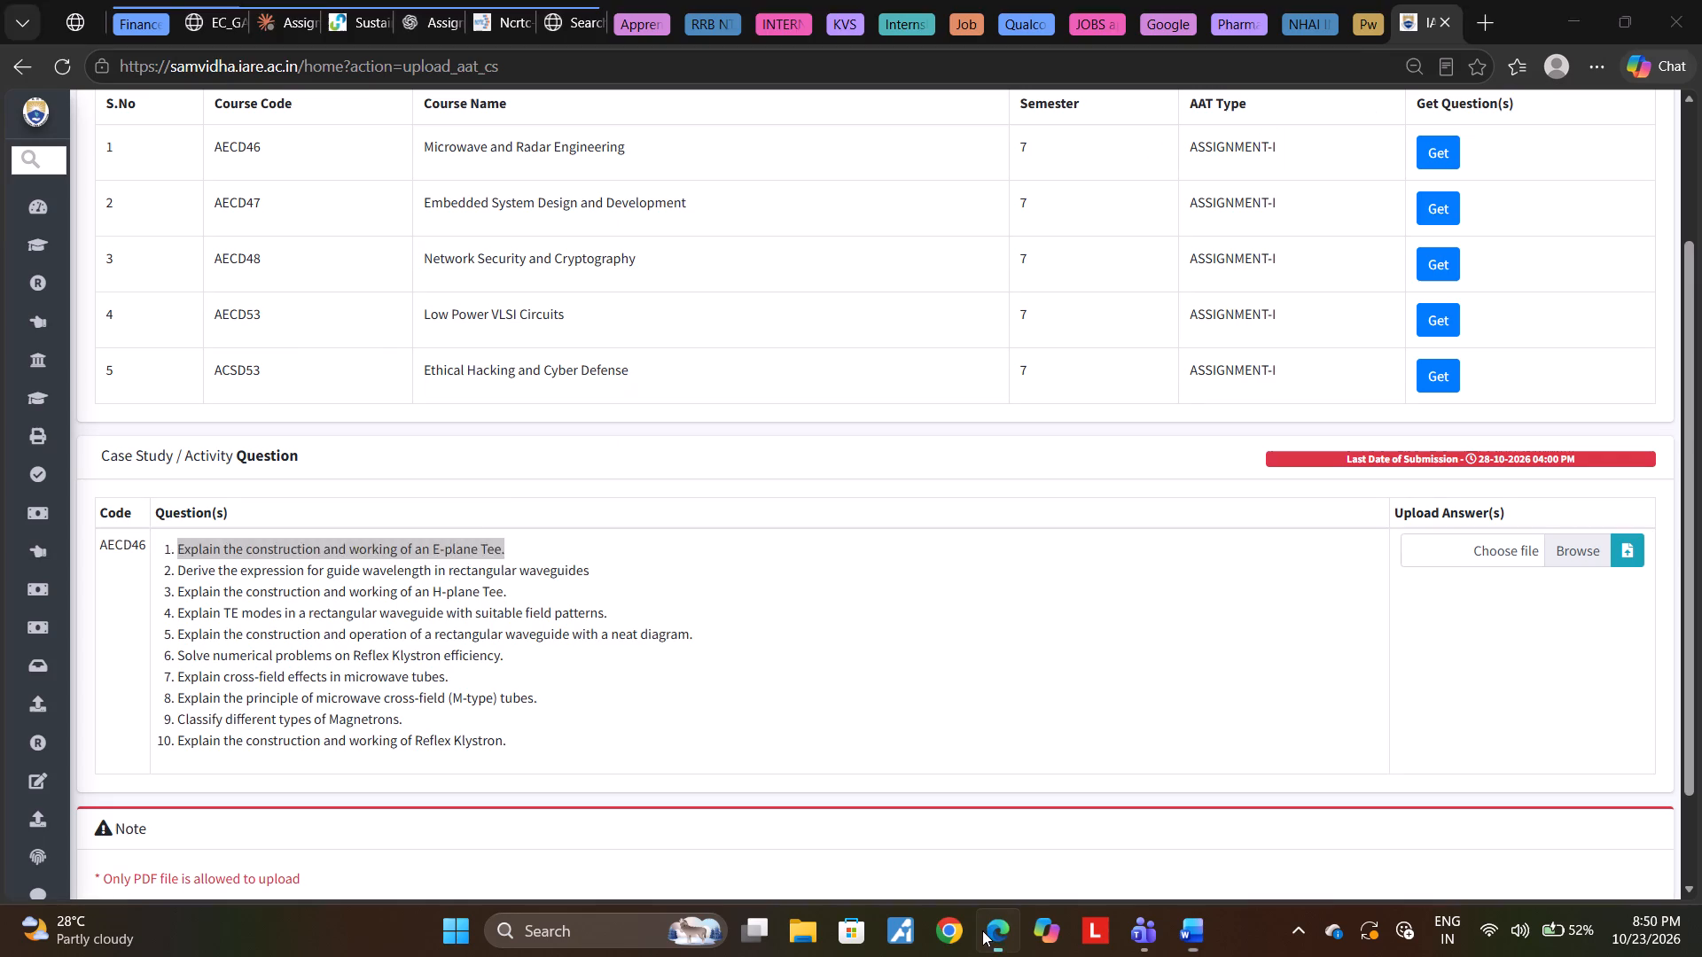
left_click_drag(176, 571, 296, 587)
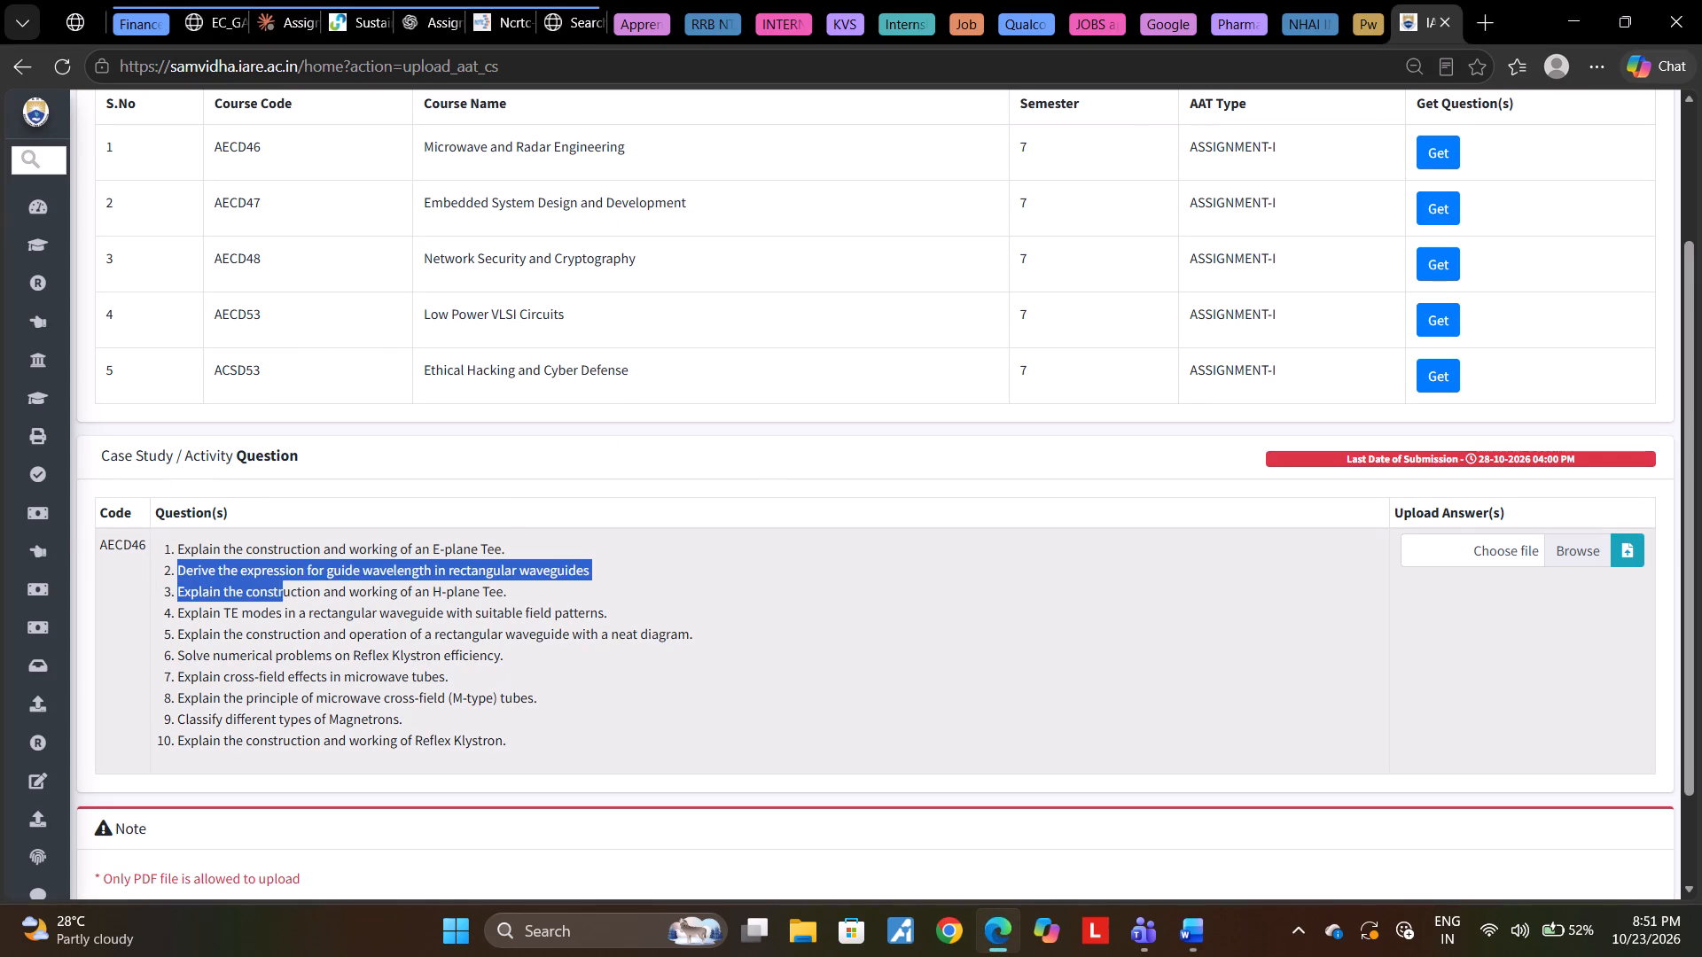
left_click_drag(296, 587, 591, 569)
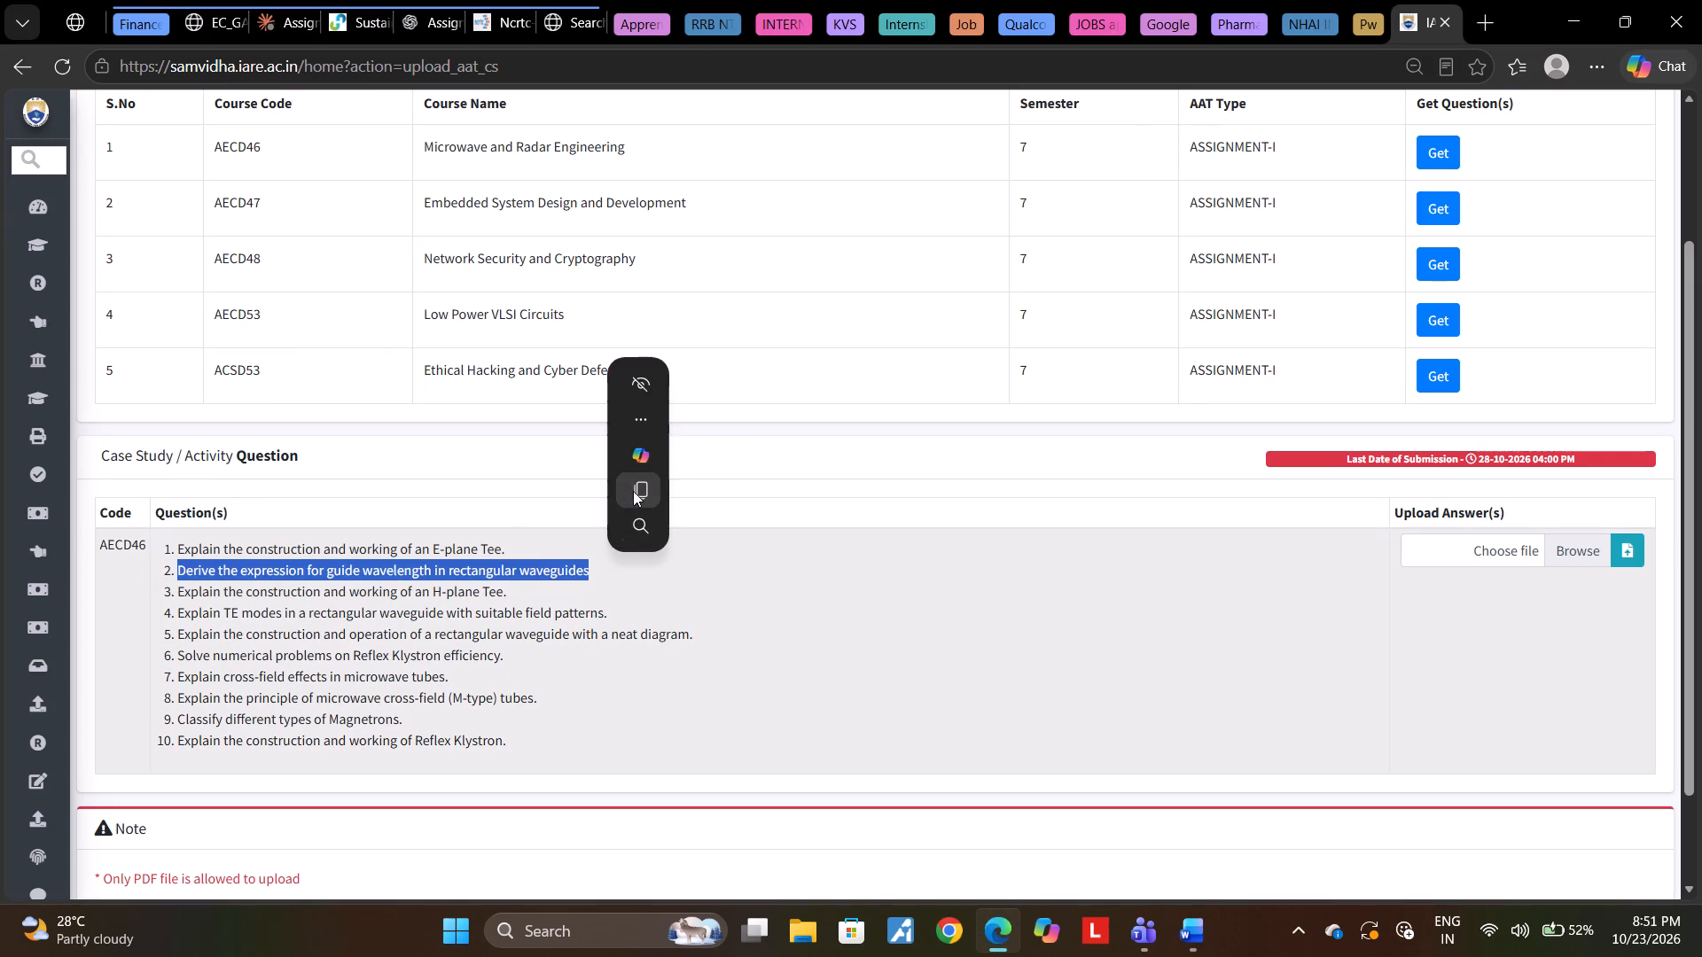
left_click(634, 490)
left_click(1183, 935)
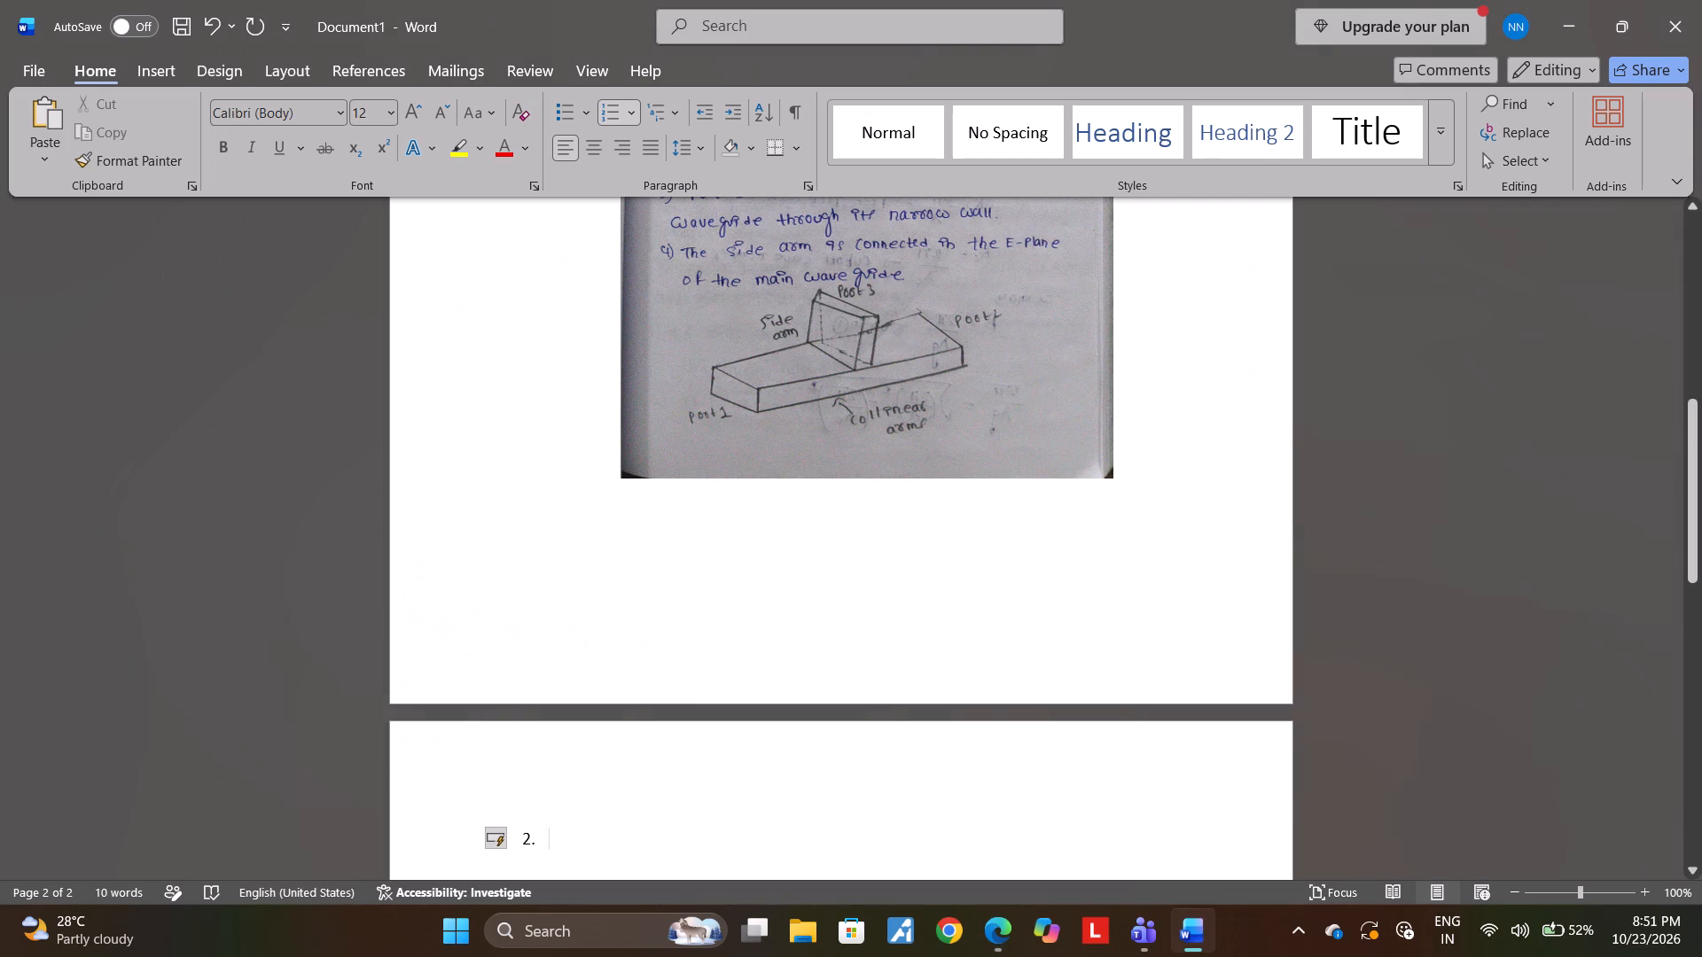
left_click(551, 839)
key("ctrl+v")
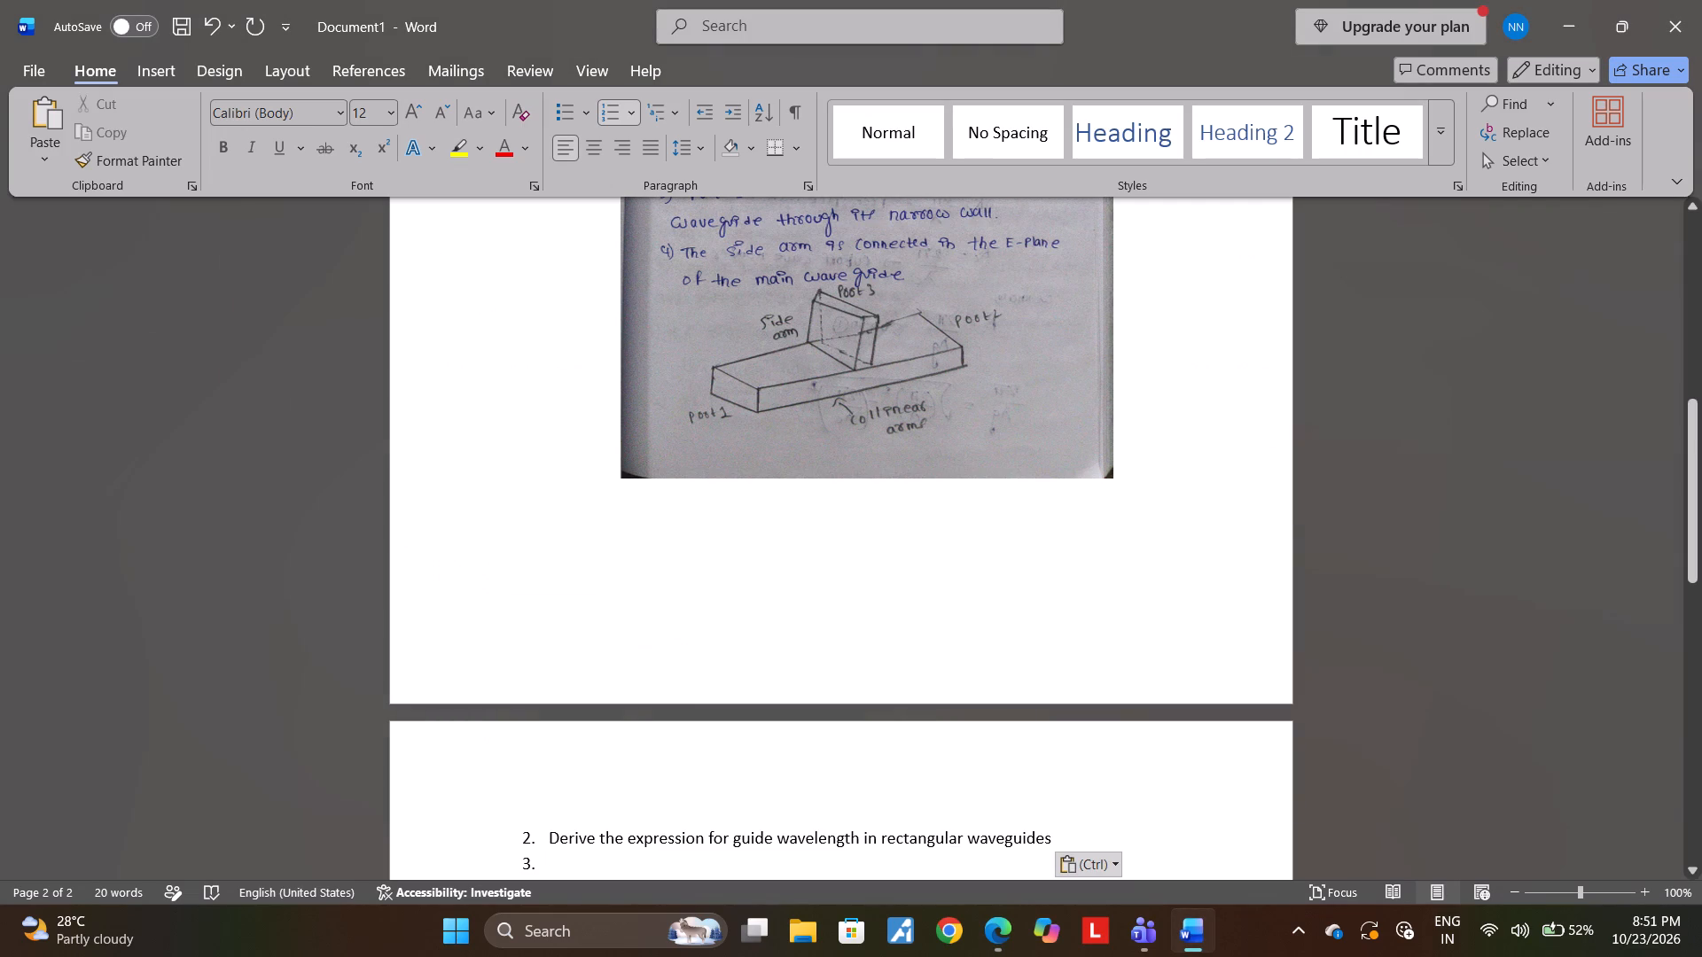
key("BackSpace")
Preview the handwritten answer photos in Downloads to identify the page that continues the question 1 answer.
left_click(605, 523)
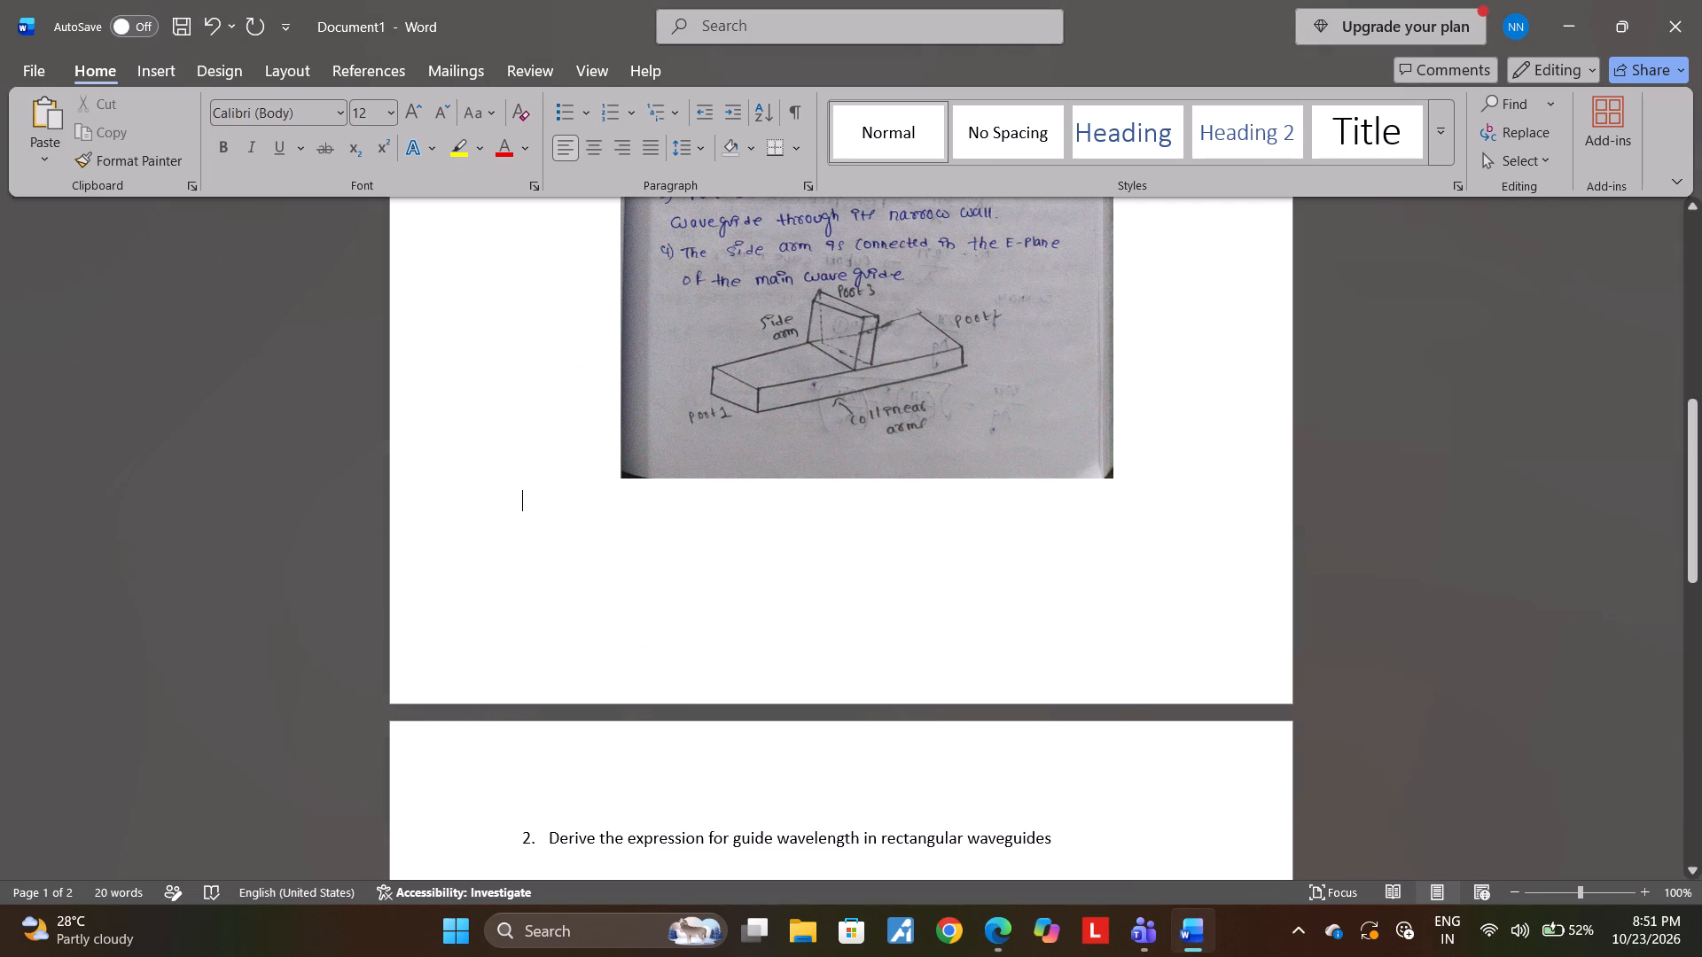
left_click(795, 930)
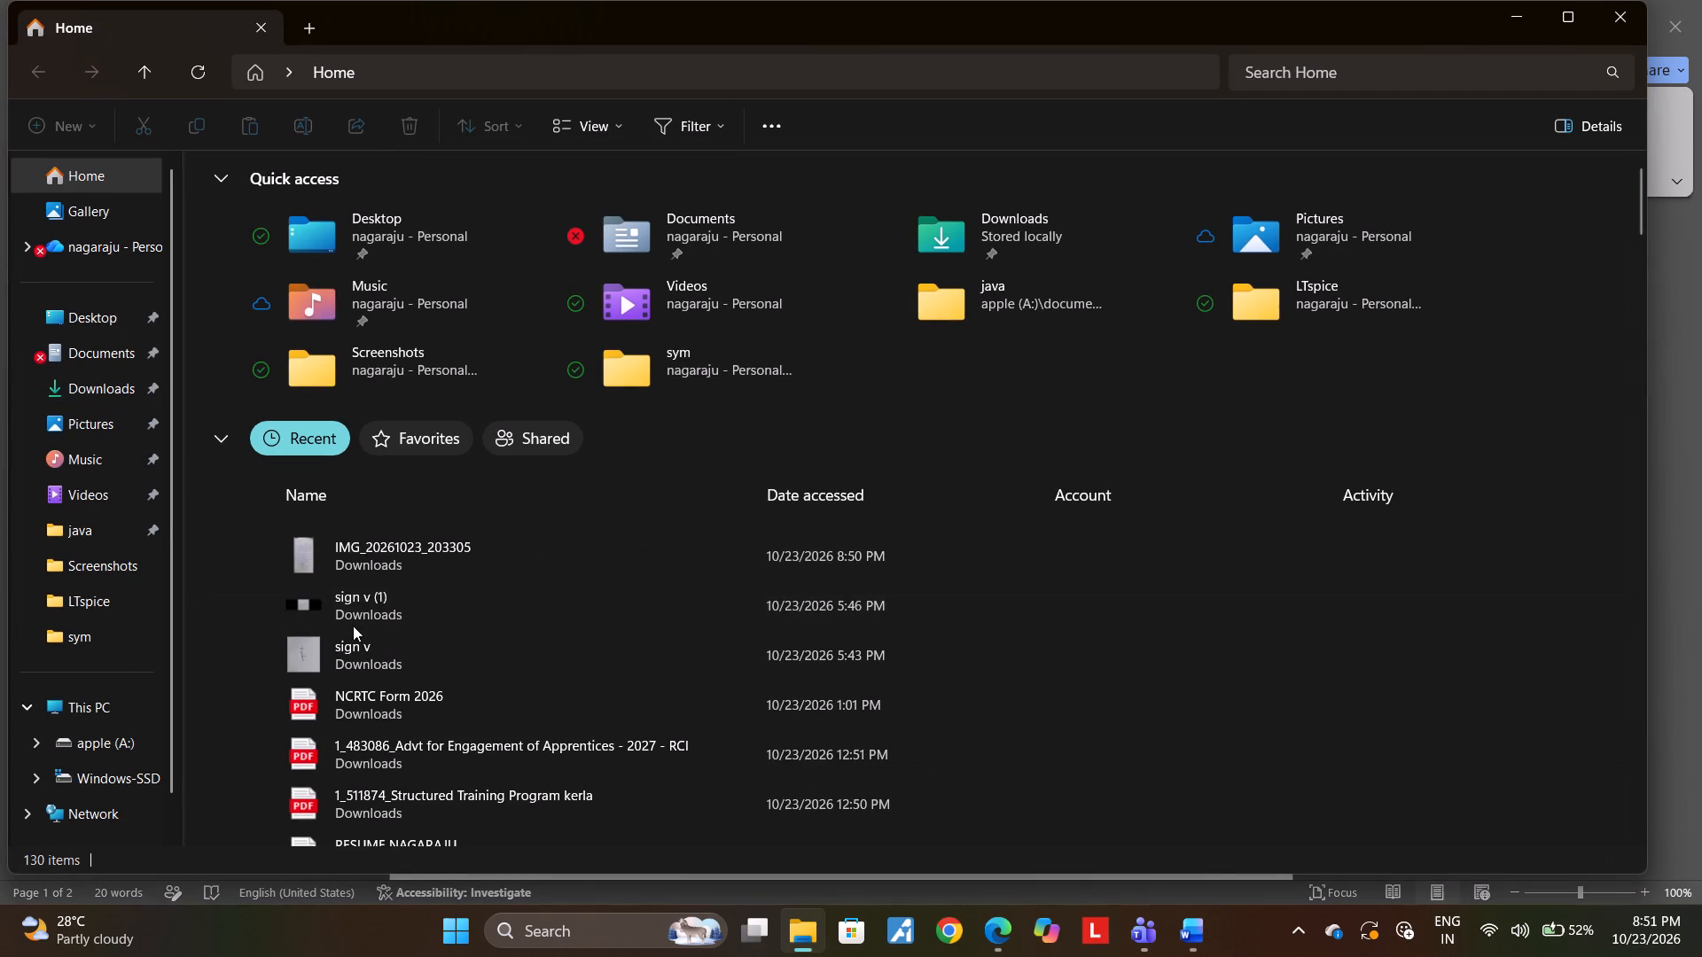
left_click(85, 366)
left_click(95, 397)
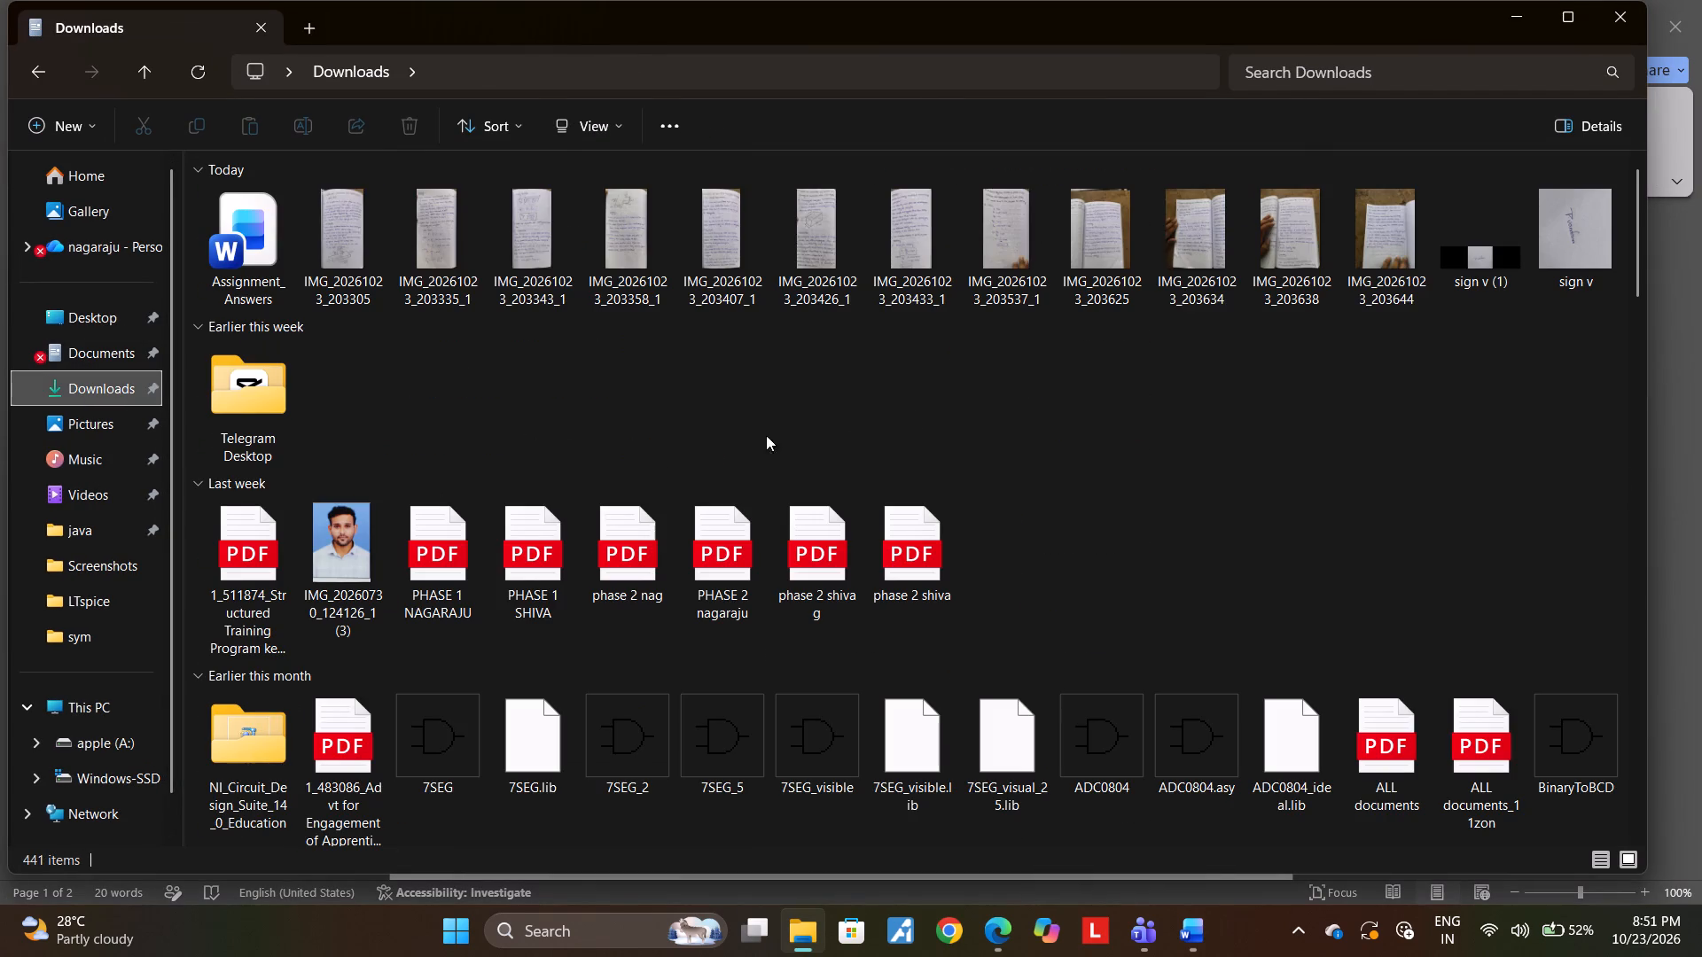
double_click(1301, 276)
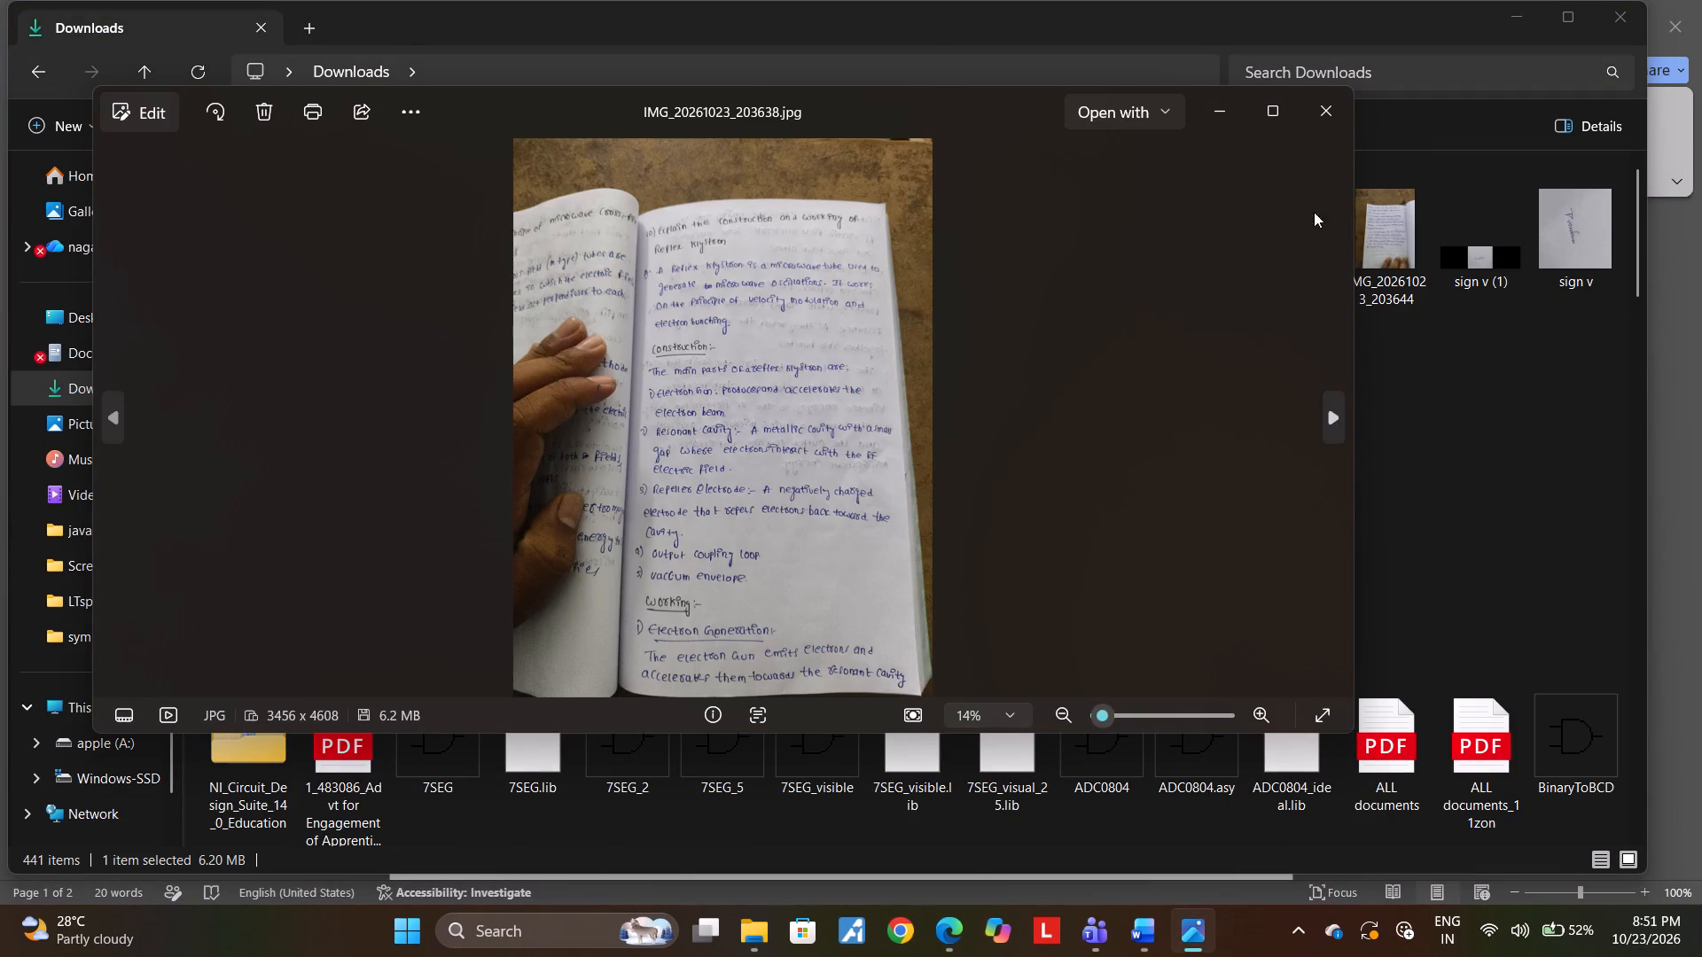
left_click(1336, 112)
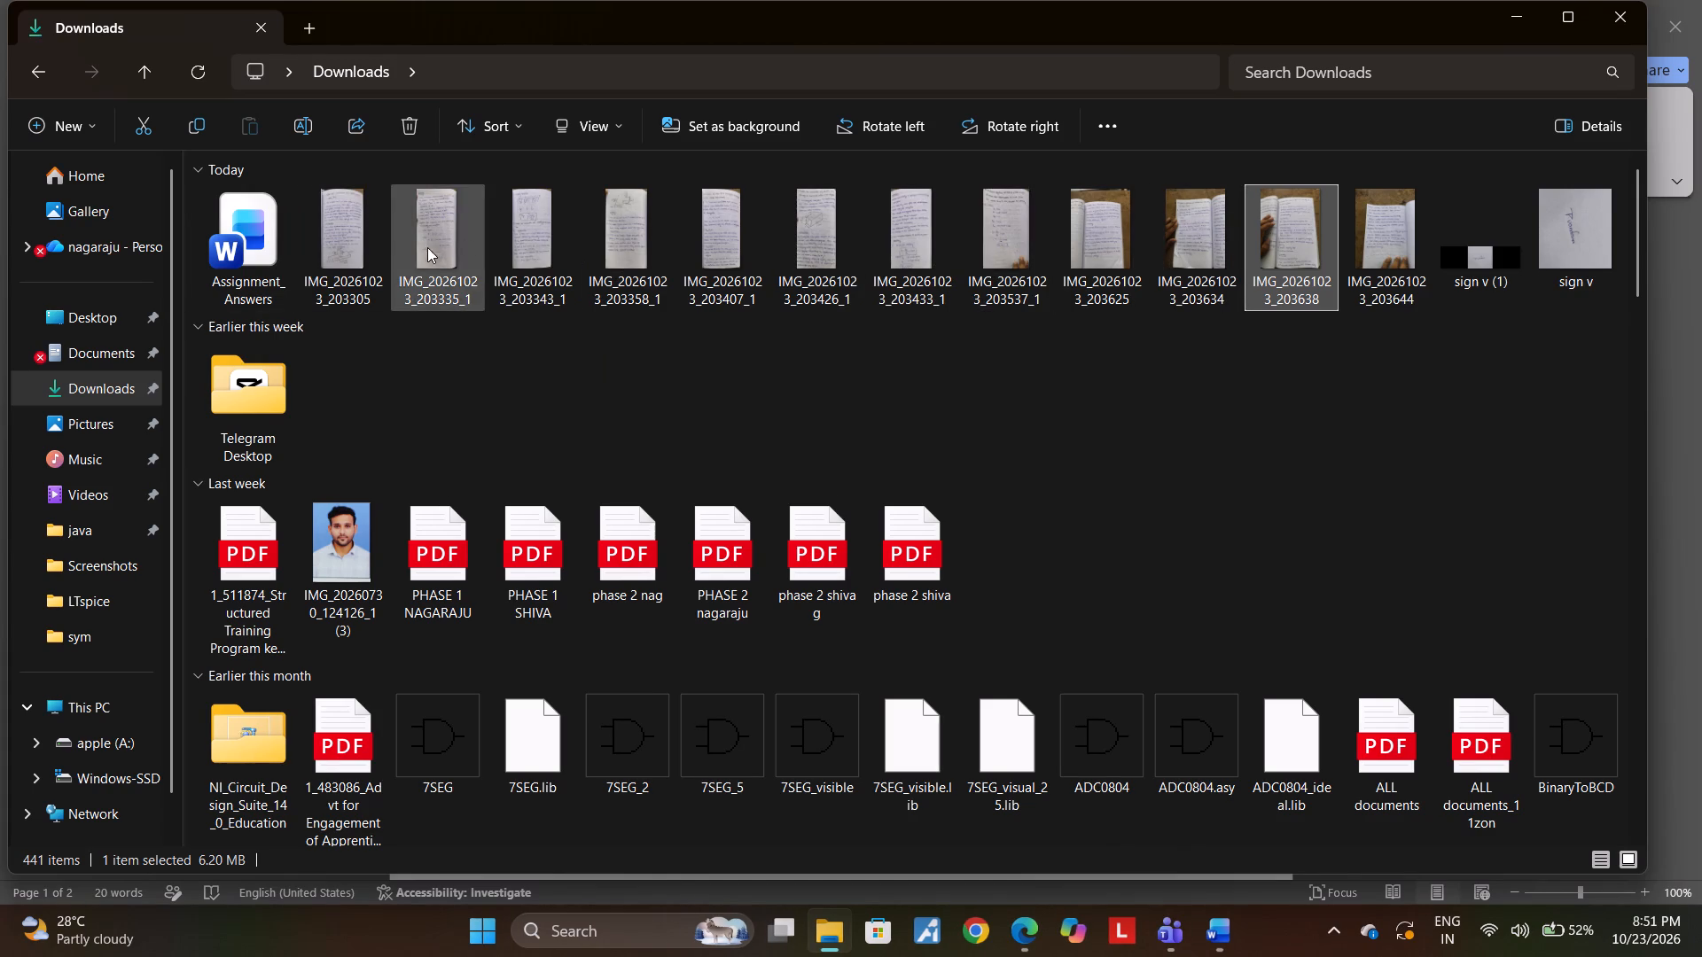
double_click(378, 248)
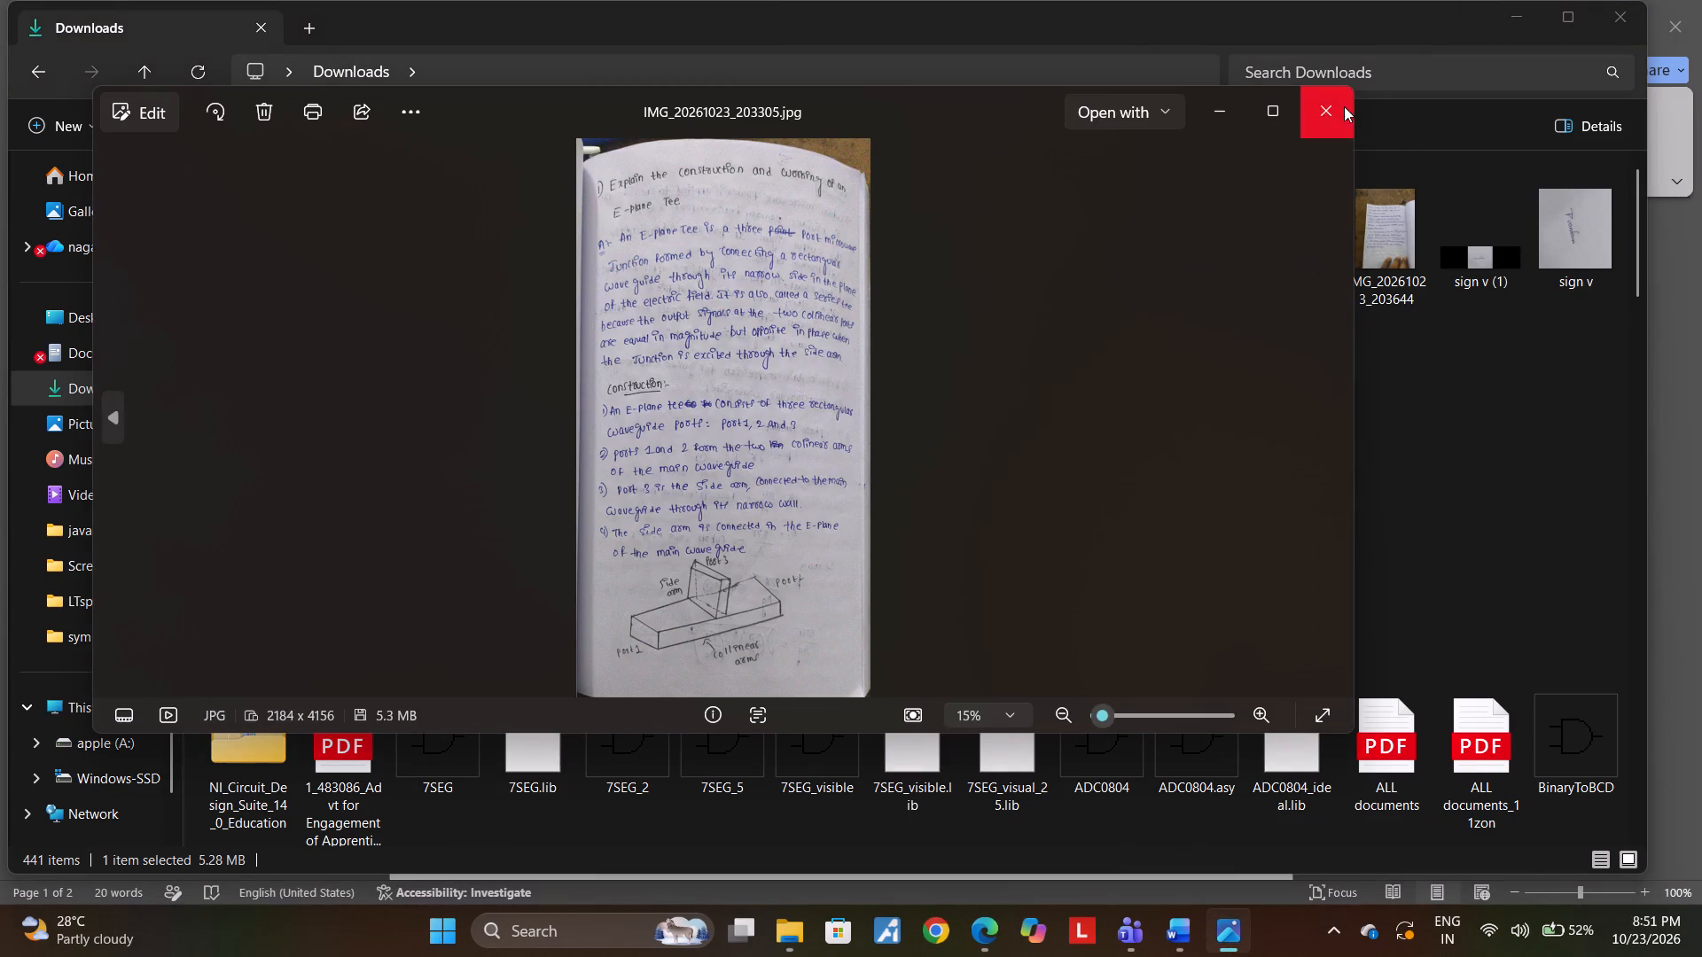
left_click(1322, 106)
double_click(436, 249)
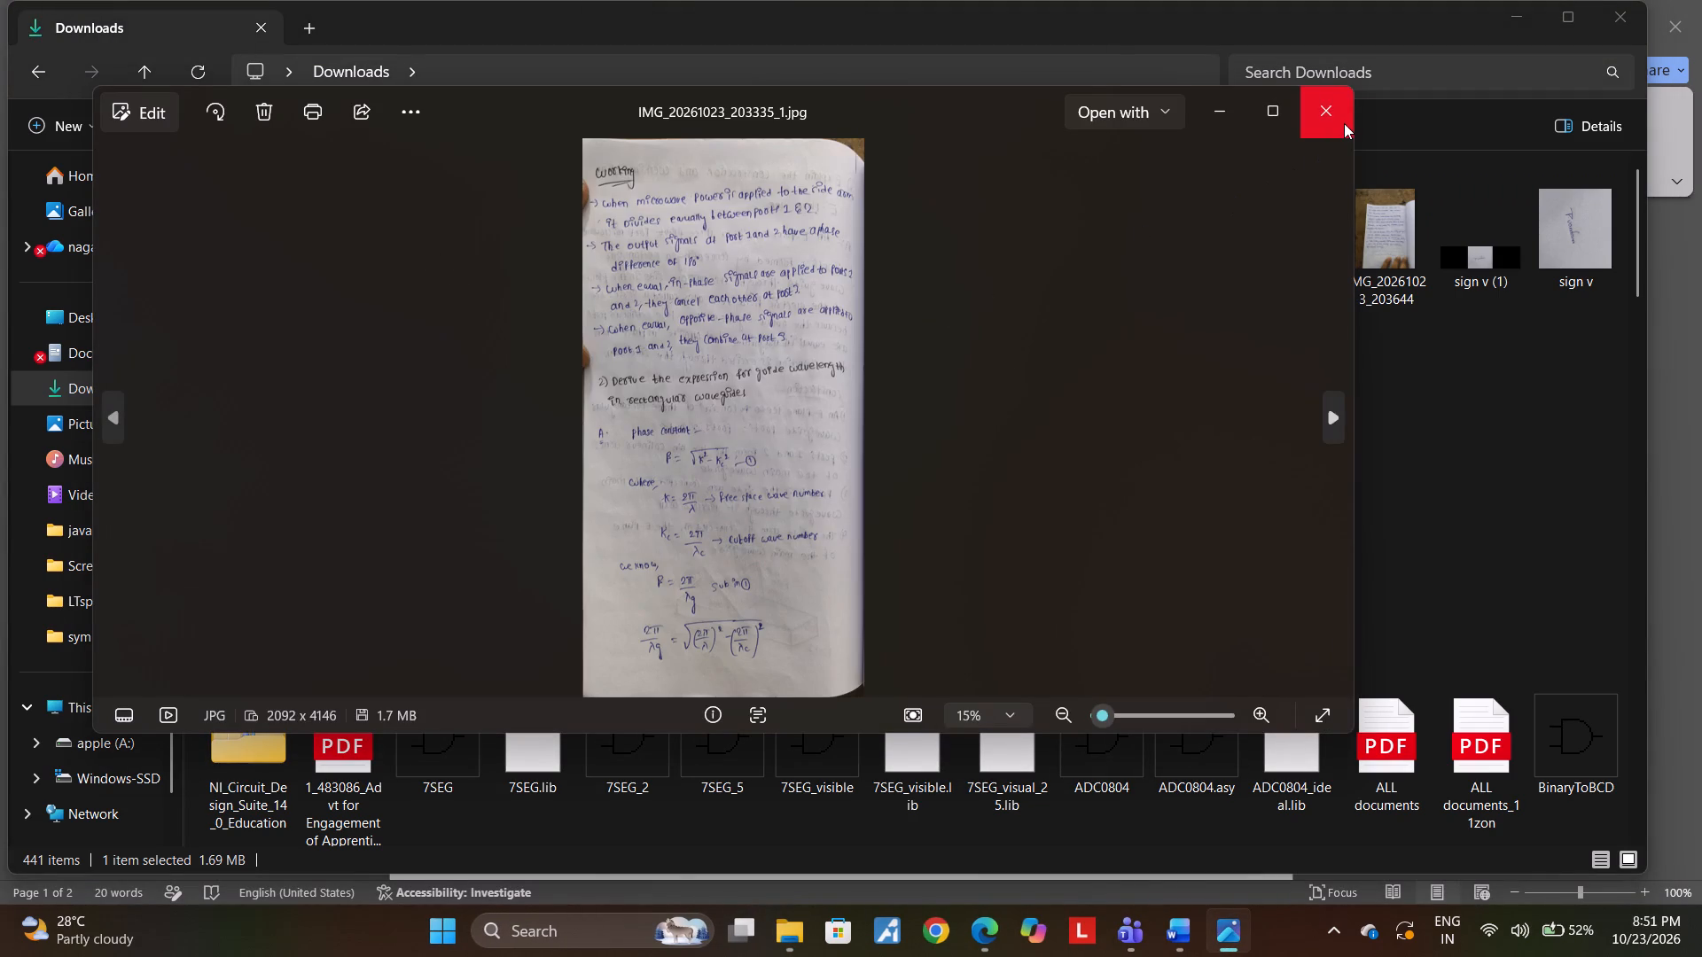
left_click(1344, 122)
Back in Word, shrink the question 1 answer picture slightly, move it toward the page's left edge, and narrow its width.
left_click(1203, 944)
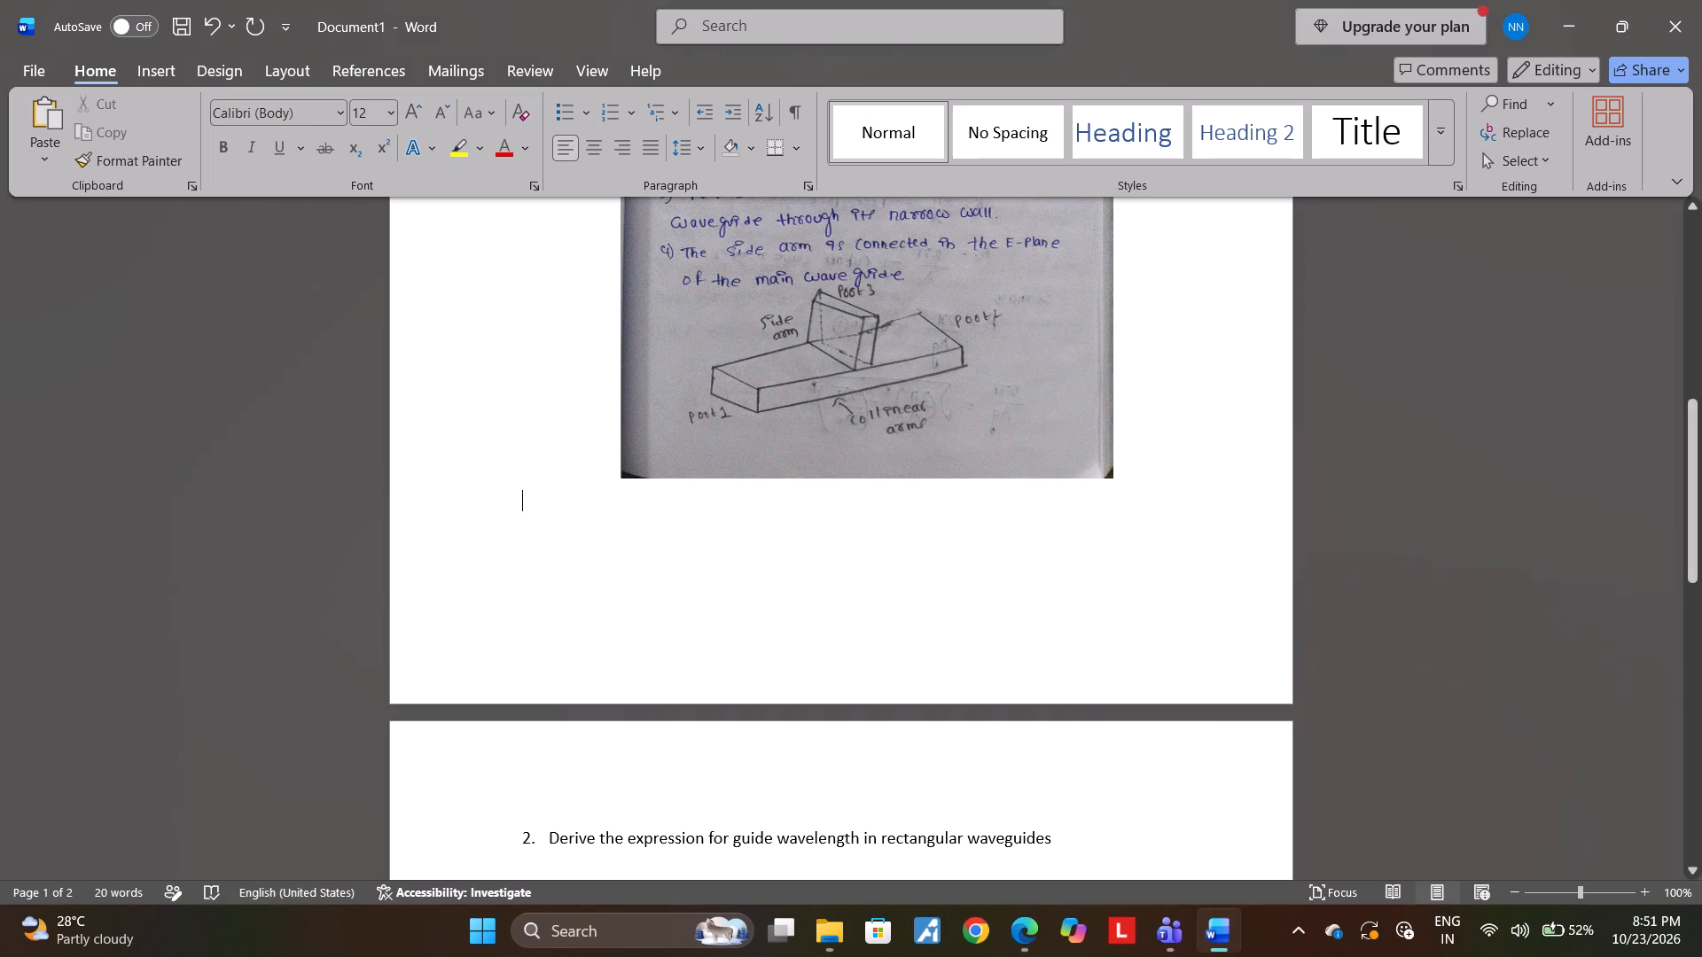
left_click(865, 397)
left_click_drag(1114, 481, 1081, 449)
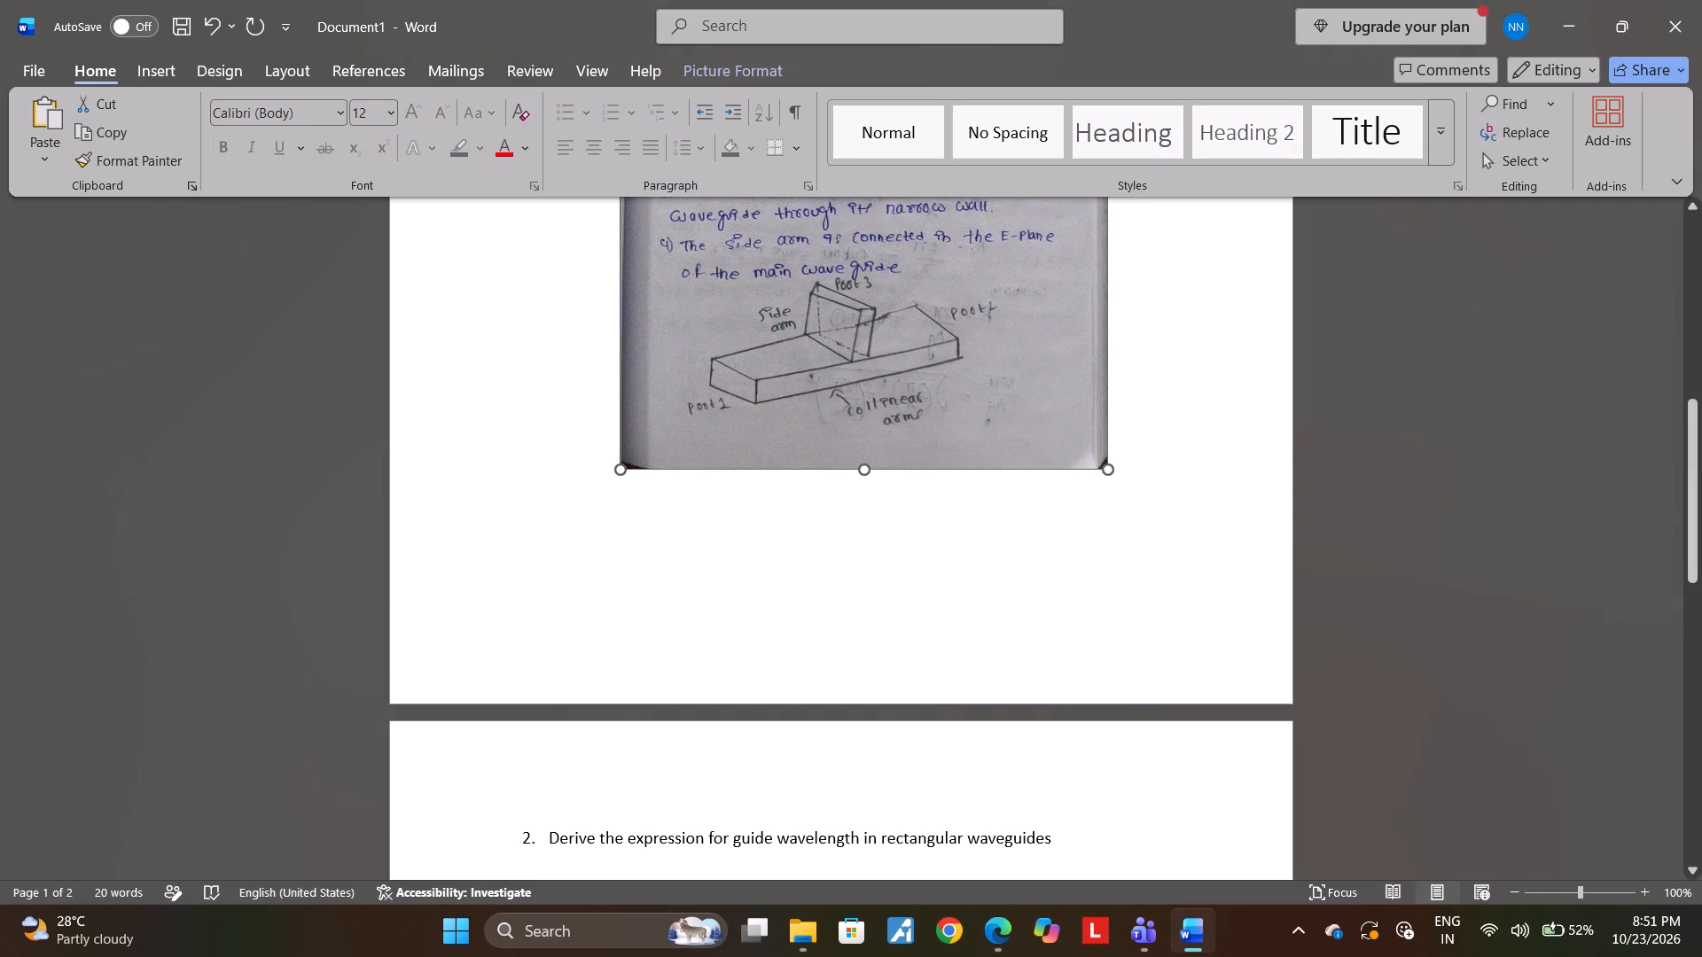
left_click_drag(1081, 449, 1066, 439)
left_click_drag(879, 585, 708, 572)
scroll(910, 479, "down", 2)
scroll(911, 479, "up", 3)
scroll(912, 479, "down", 1)
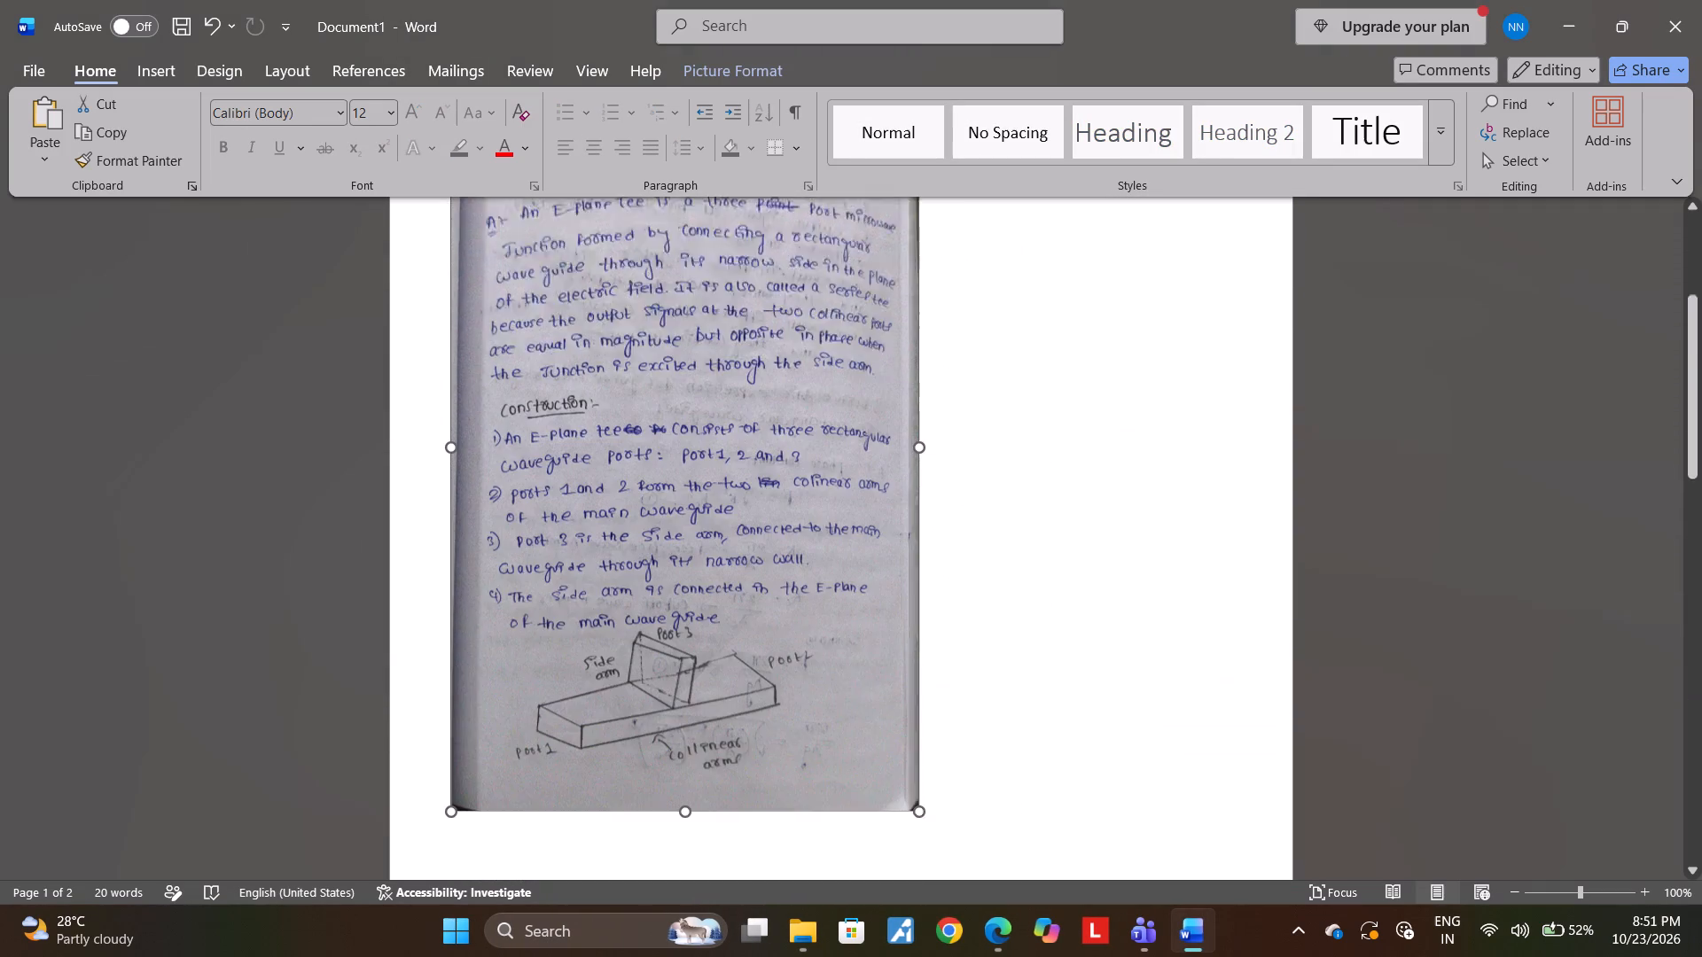
left_click_drag(920, 641, 861, 551)
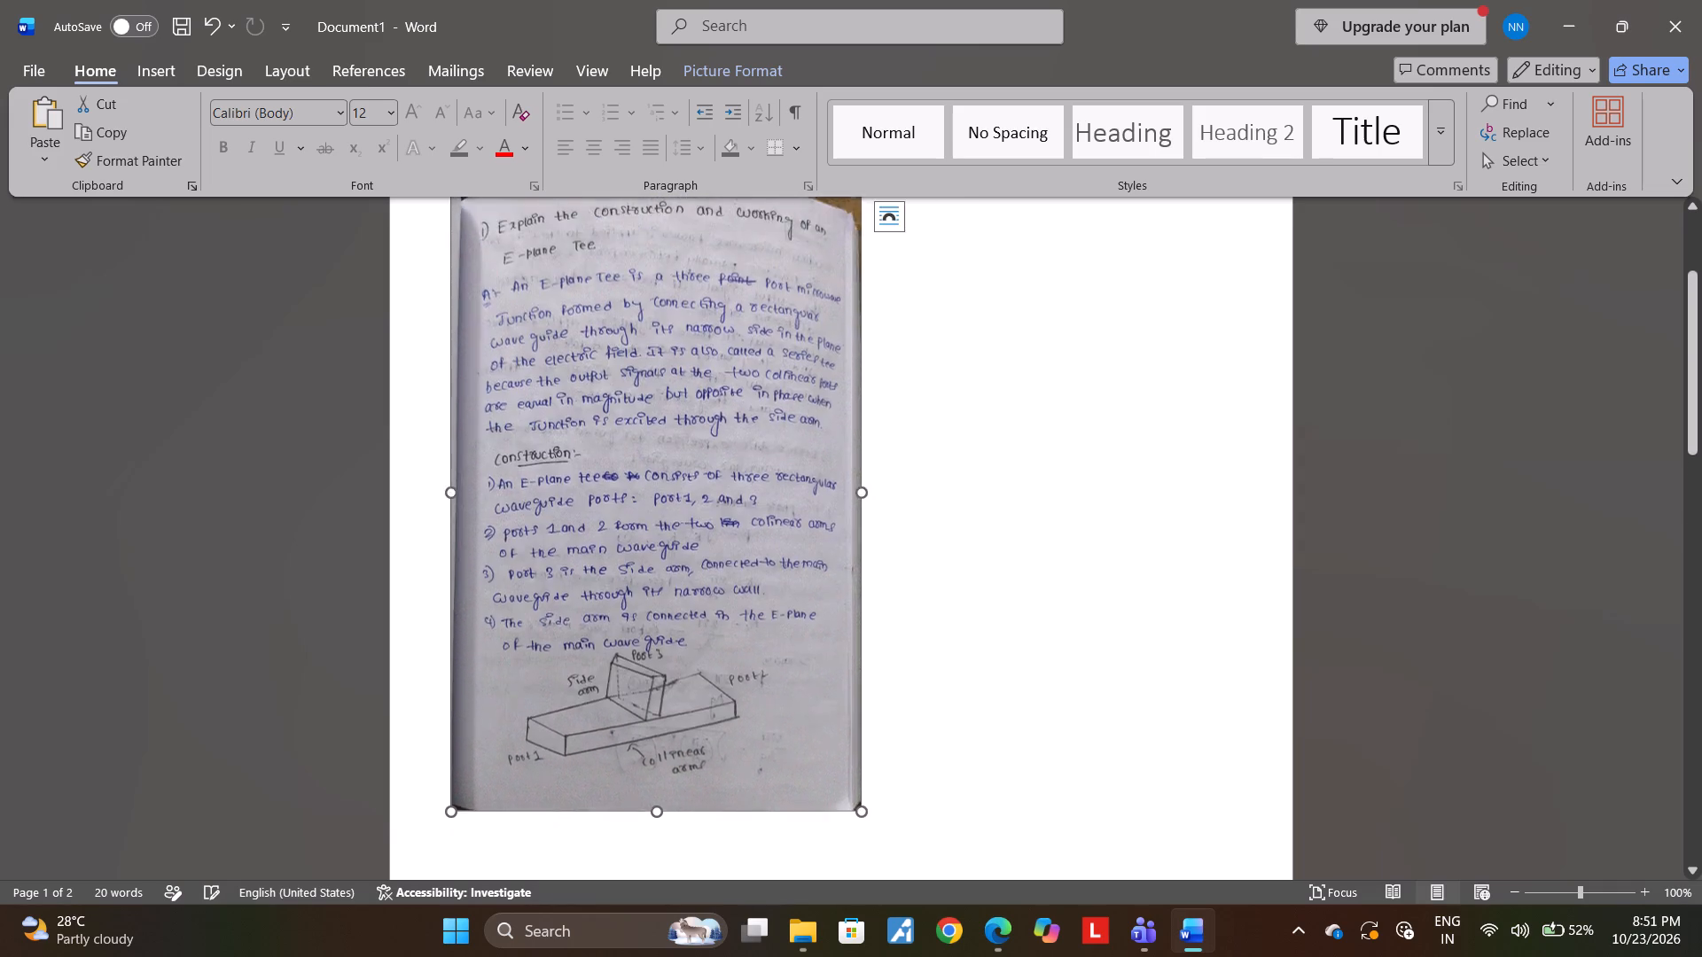
scroll(895, 551, "up", 2)
scroll(900, 551, "down", 2)
scroll(900, 551, "up", 2)
Insert the photo IMG_20261023_203335_1 from Downloads, with the insertion point beside the first answer picture.
left_click(901, 555)
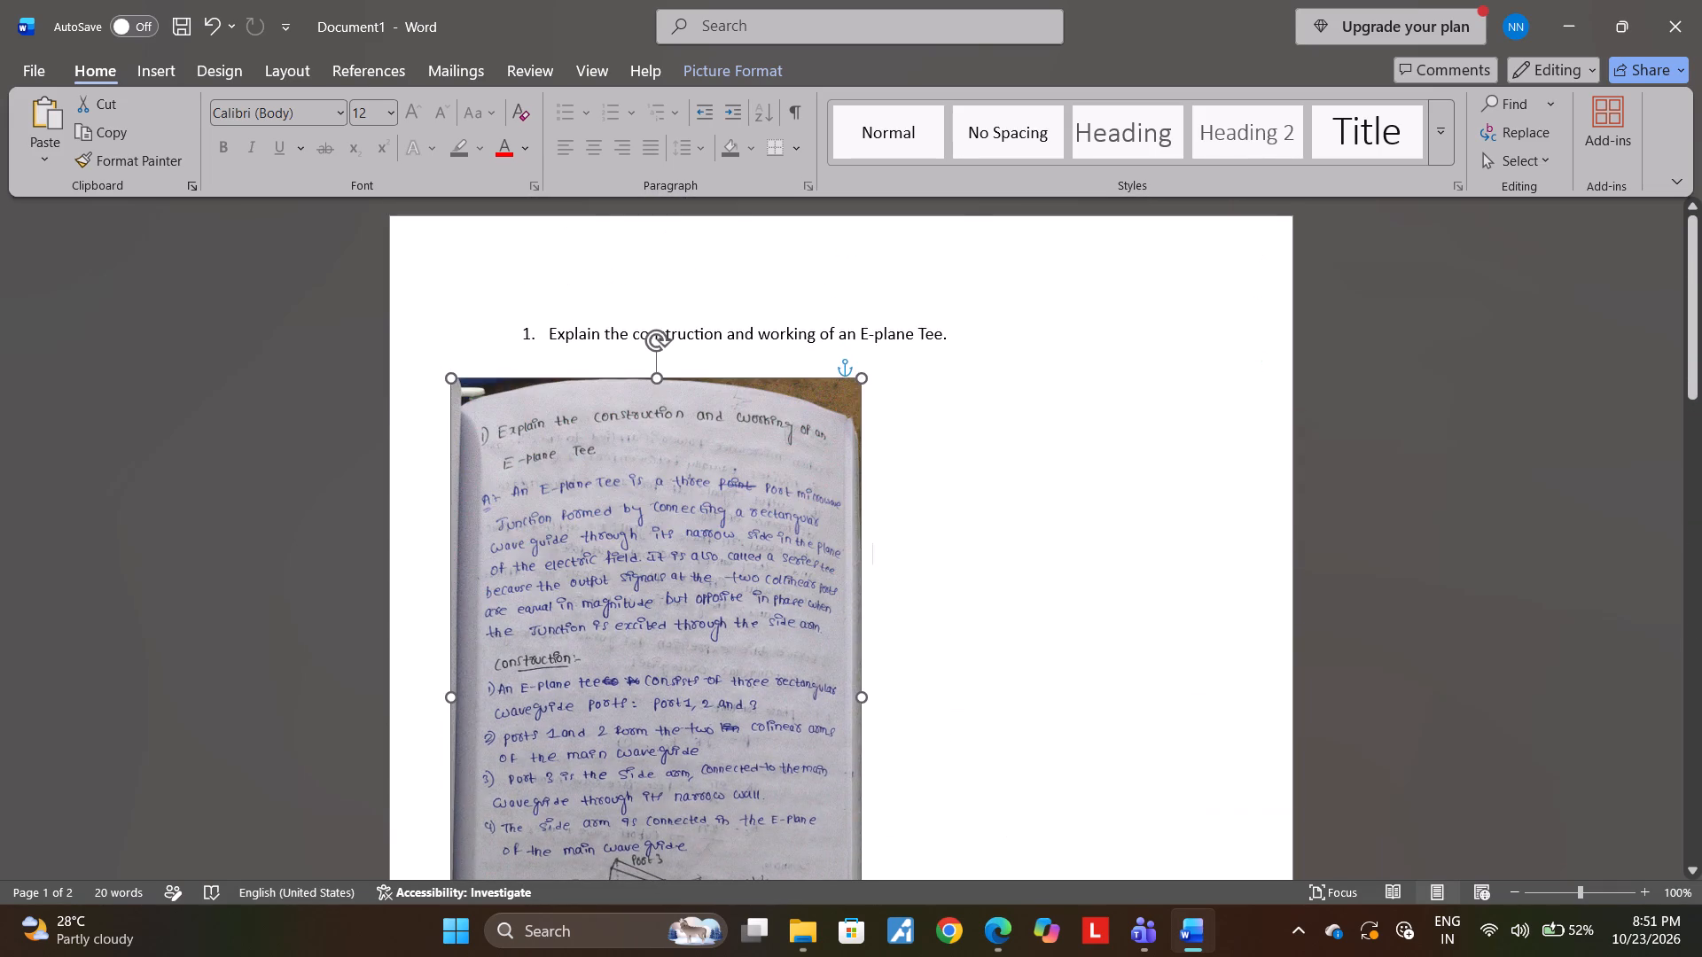
left_click(162, 77)
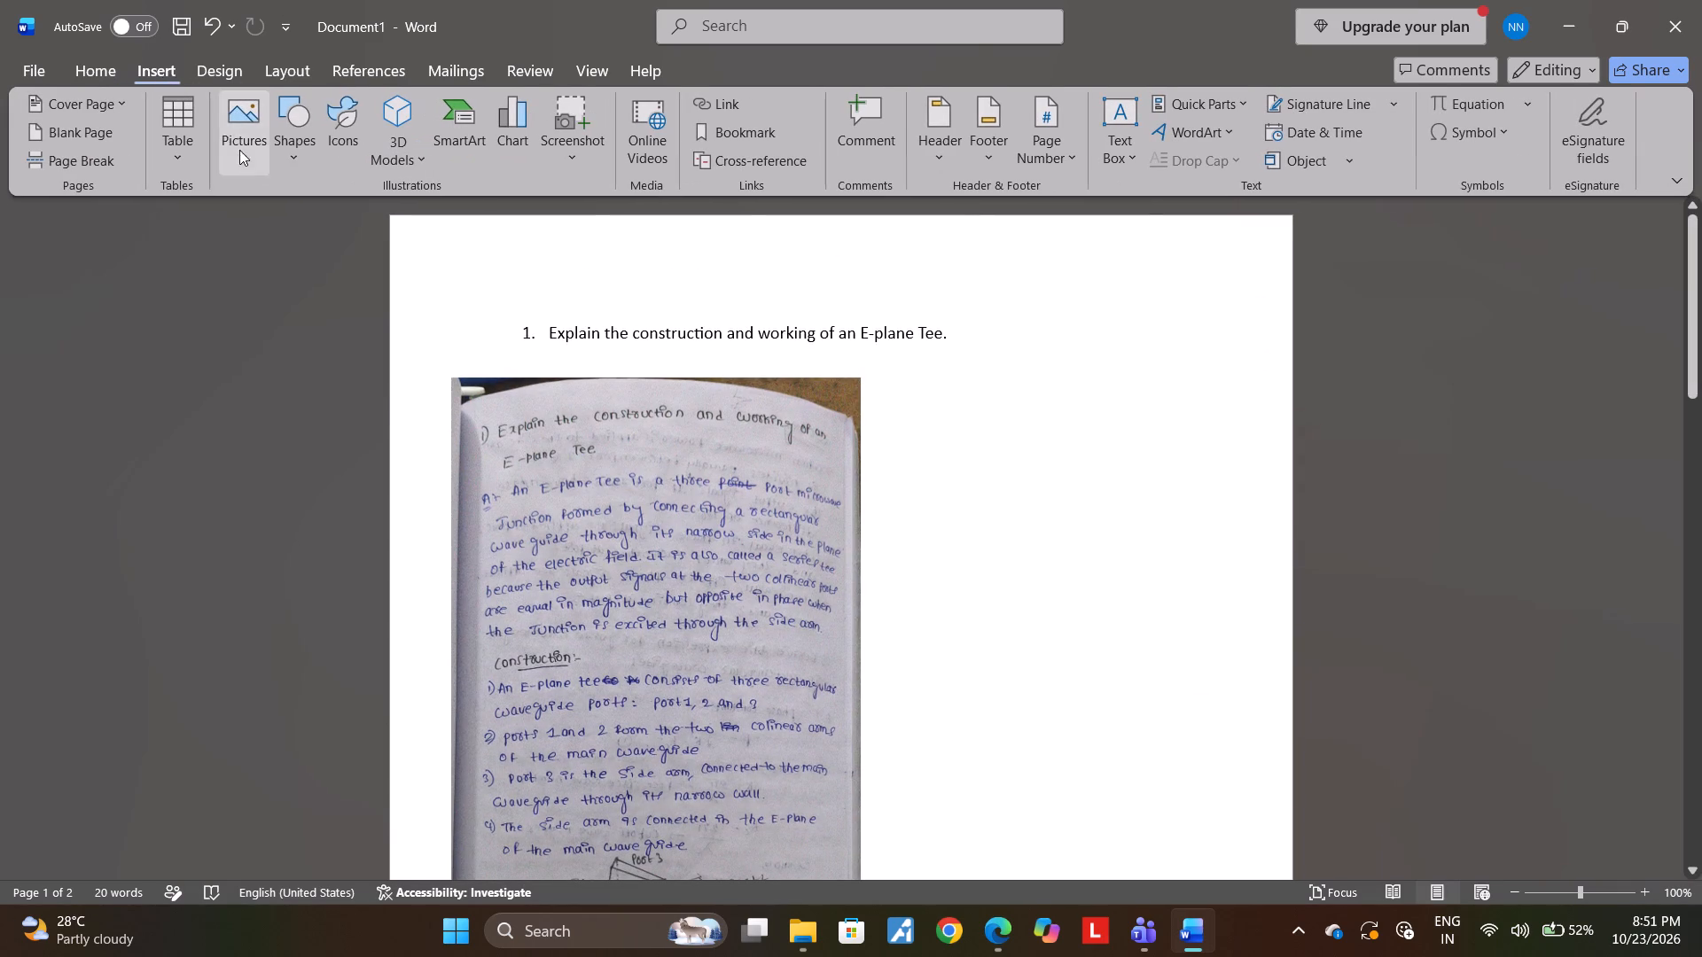
left_click(266, 133)
left_click(292, 219)
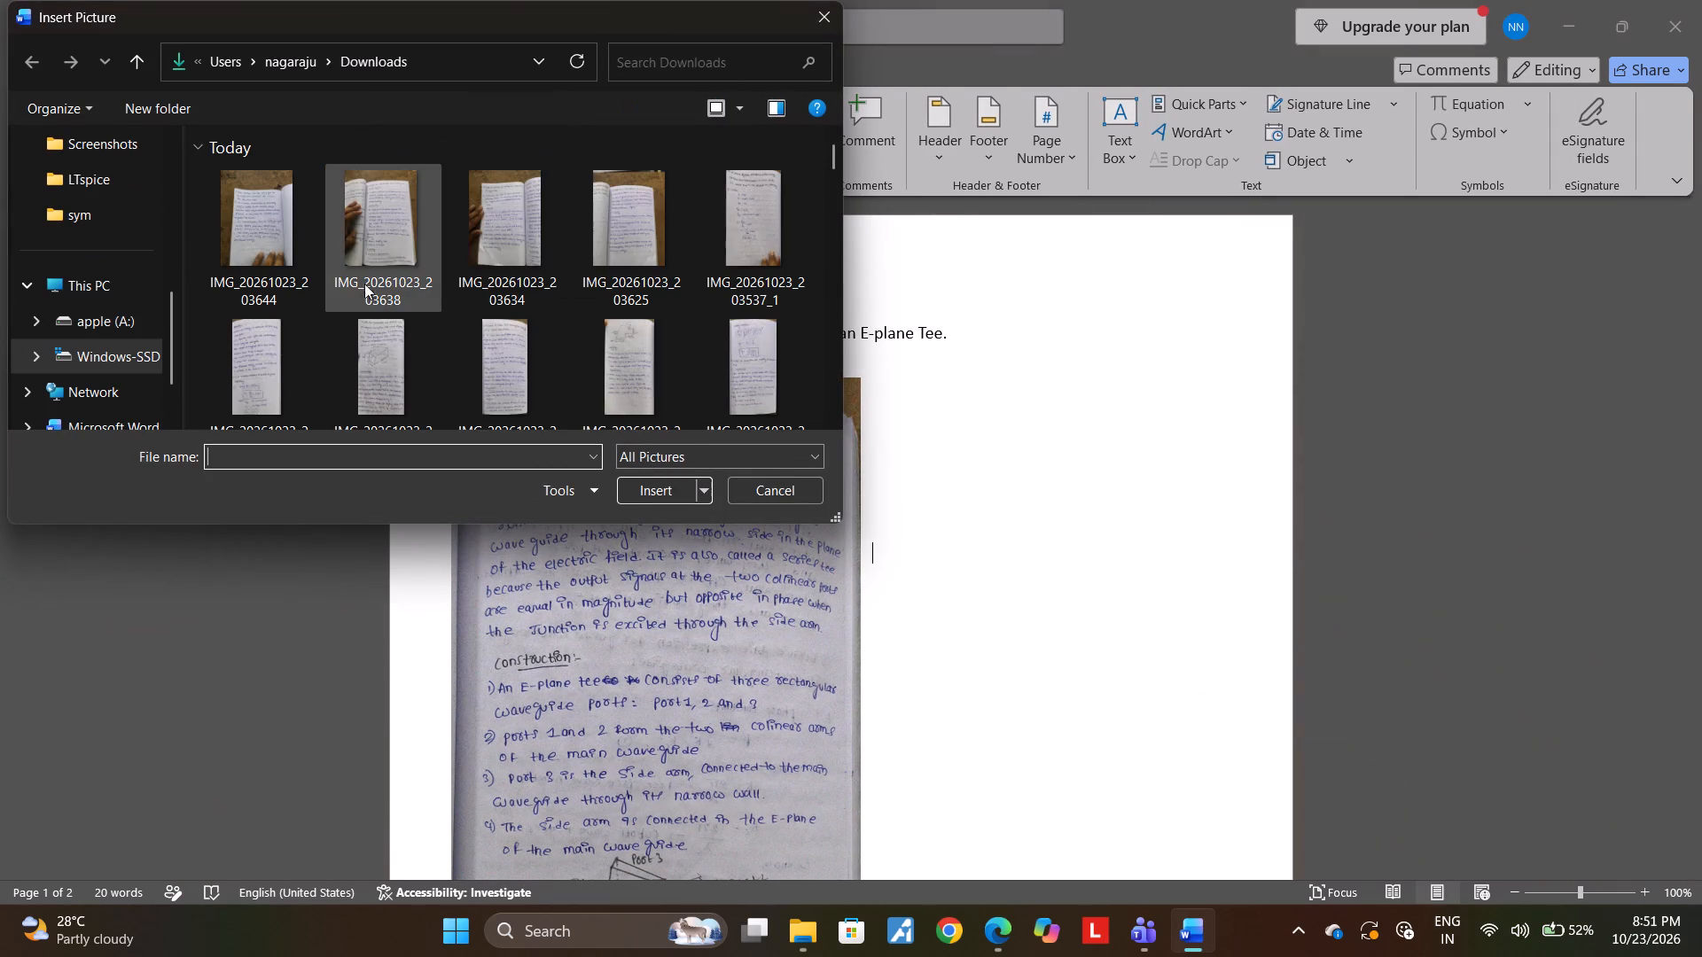
scroll(505, 301, "down", 2)
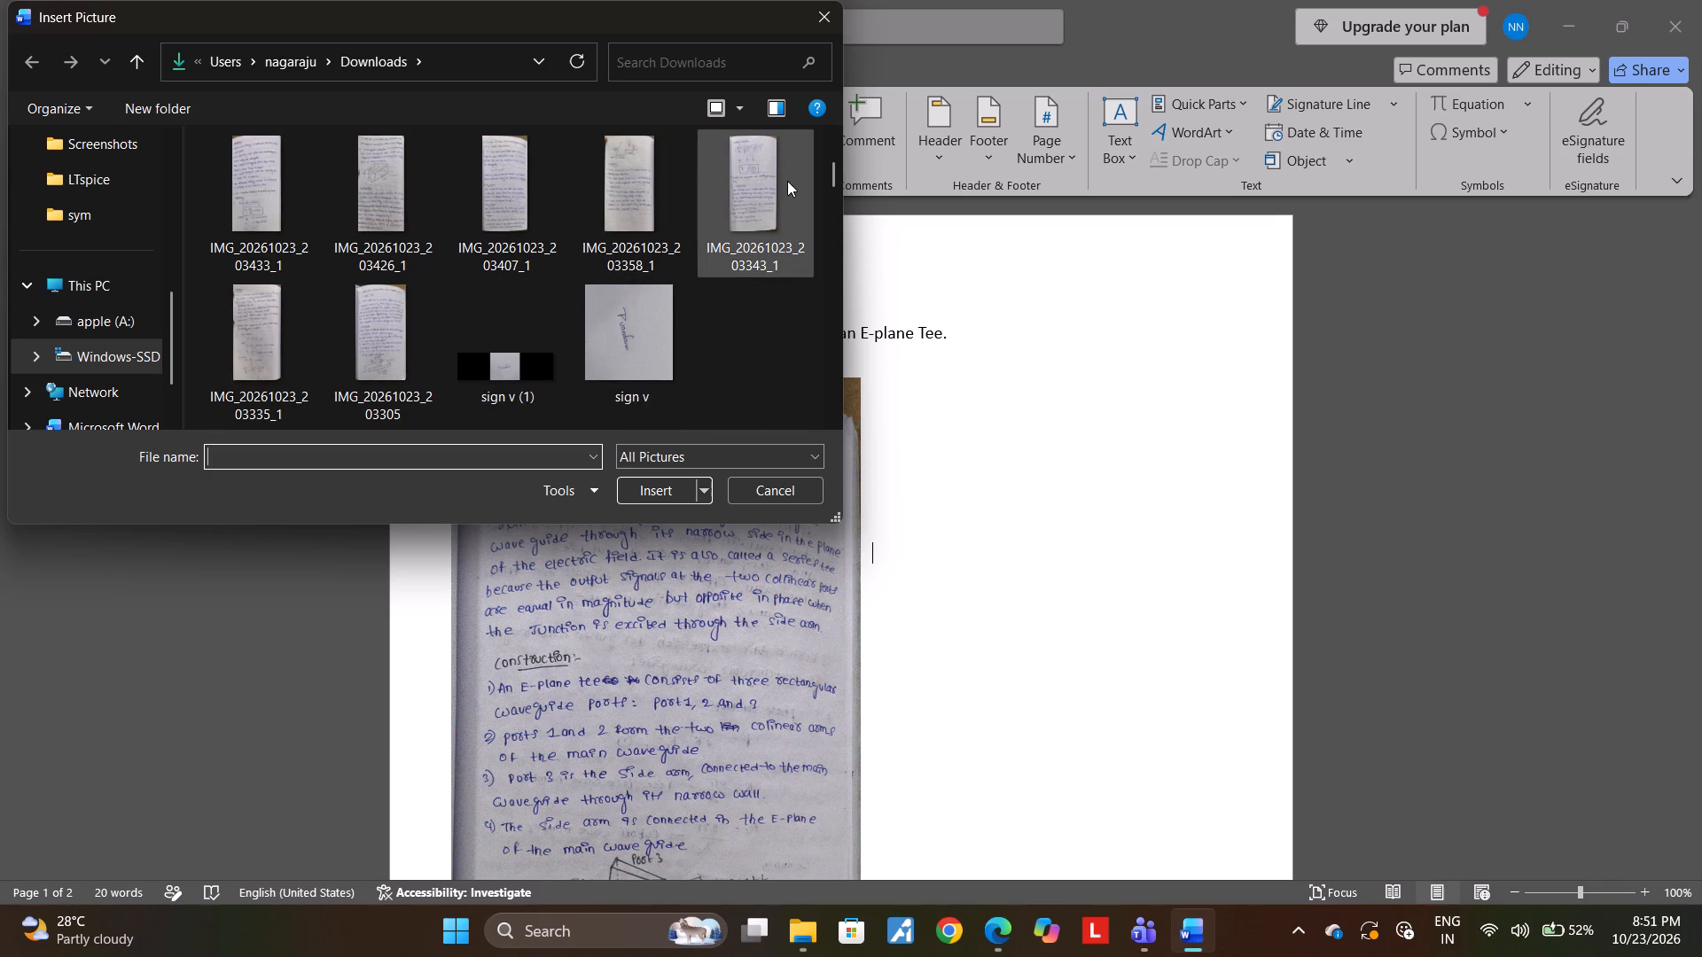
left_click(272, 347)
left_click(647, 489)
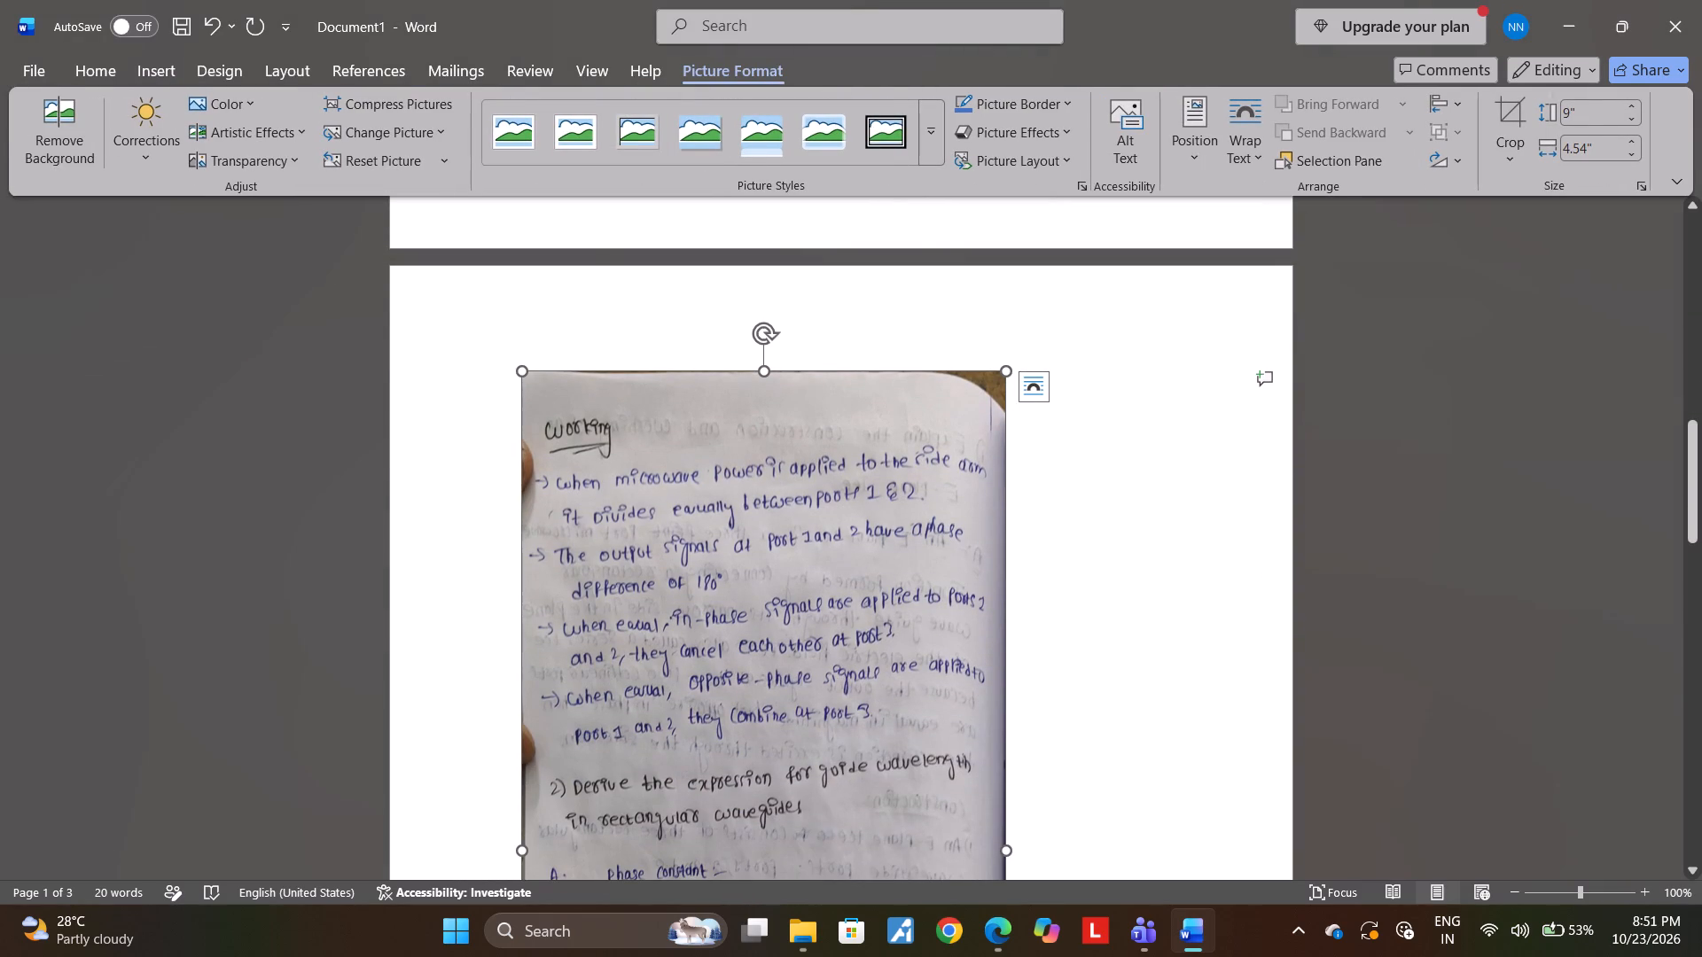
Set the newly inserted picture's text wrapping to Tight.
left_click(1039, 402)
left_click(854, 476)
scroll(960, 540, "up", 1)
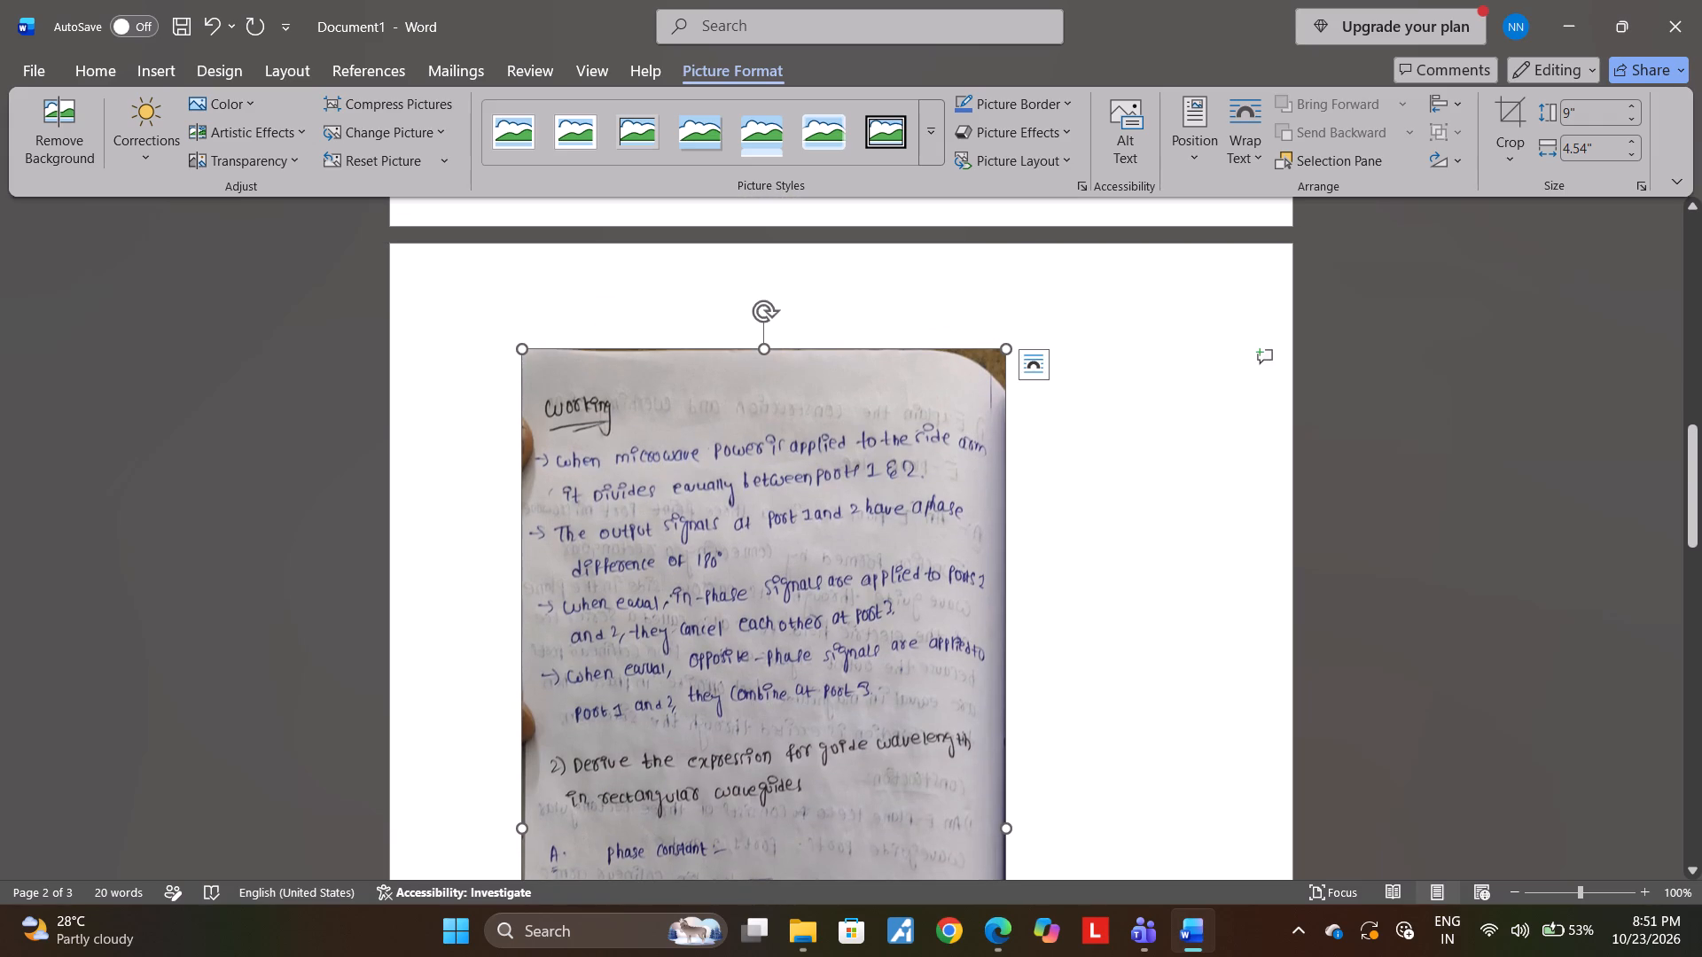
left_click(1042, 369)
left_click(1152, 524)
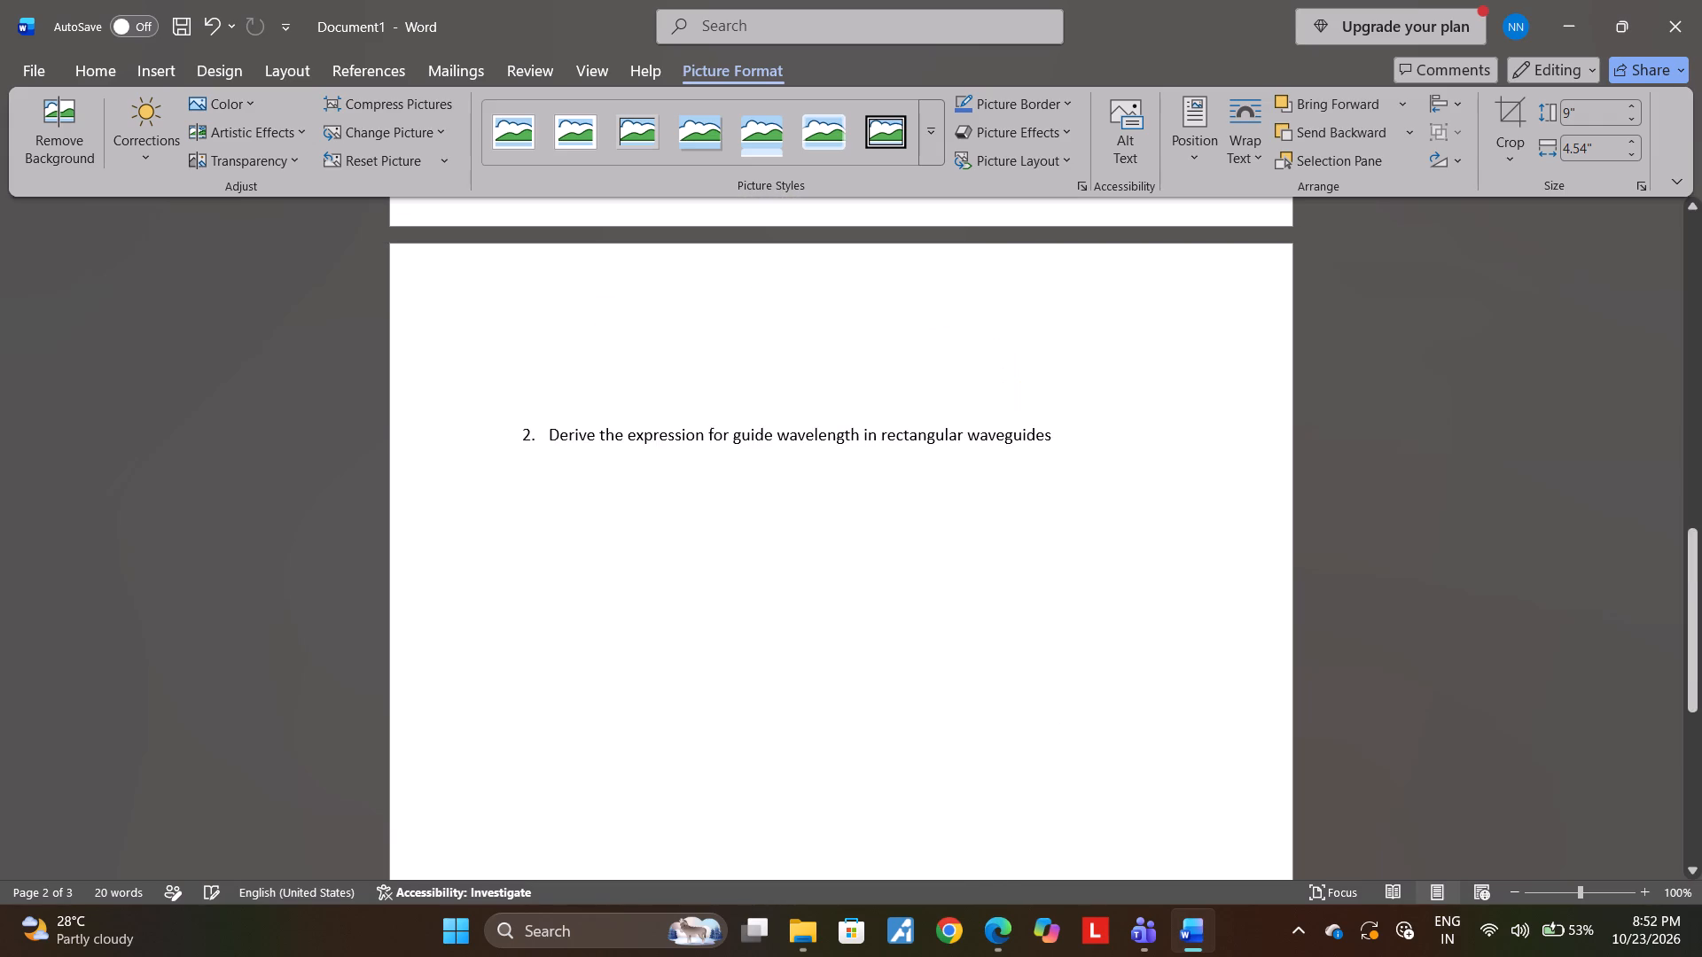
Crop the new picture from its bottom edge so only the Working section of question 1 remains.
scroll(1047, 482, "down", 2)
scroll(1047, 482, "up", 4)
scroll(890, 556, "down", 1)
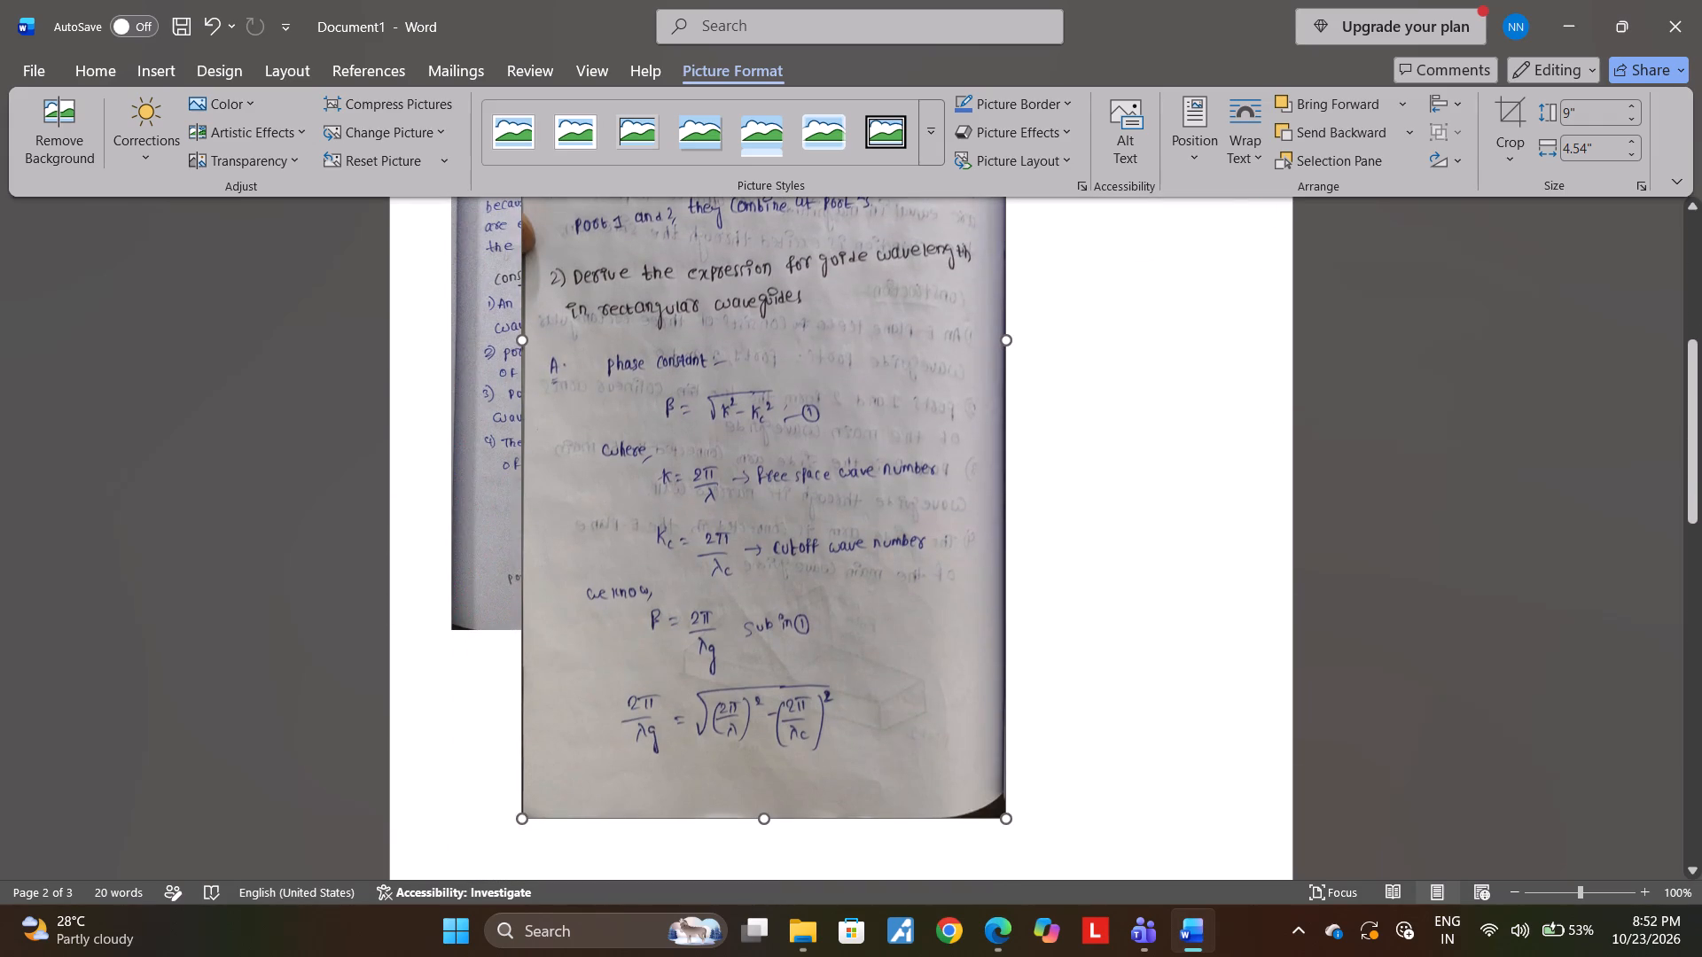
right_click(874, 781)
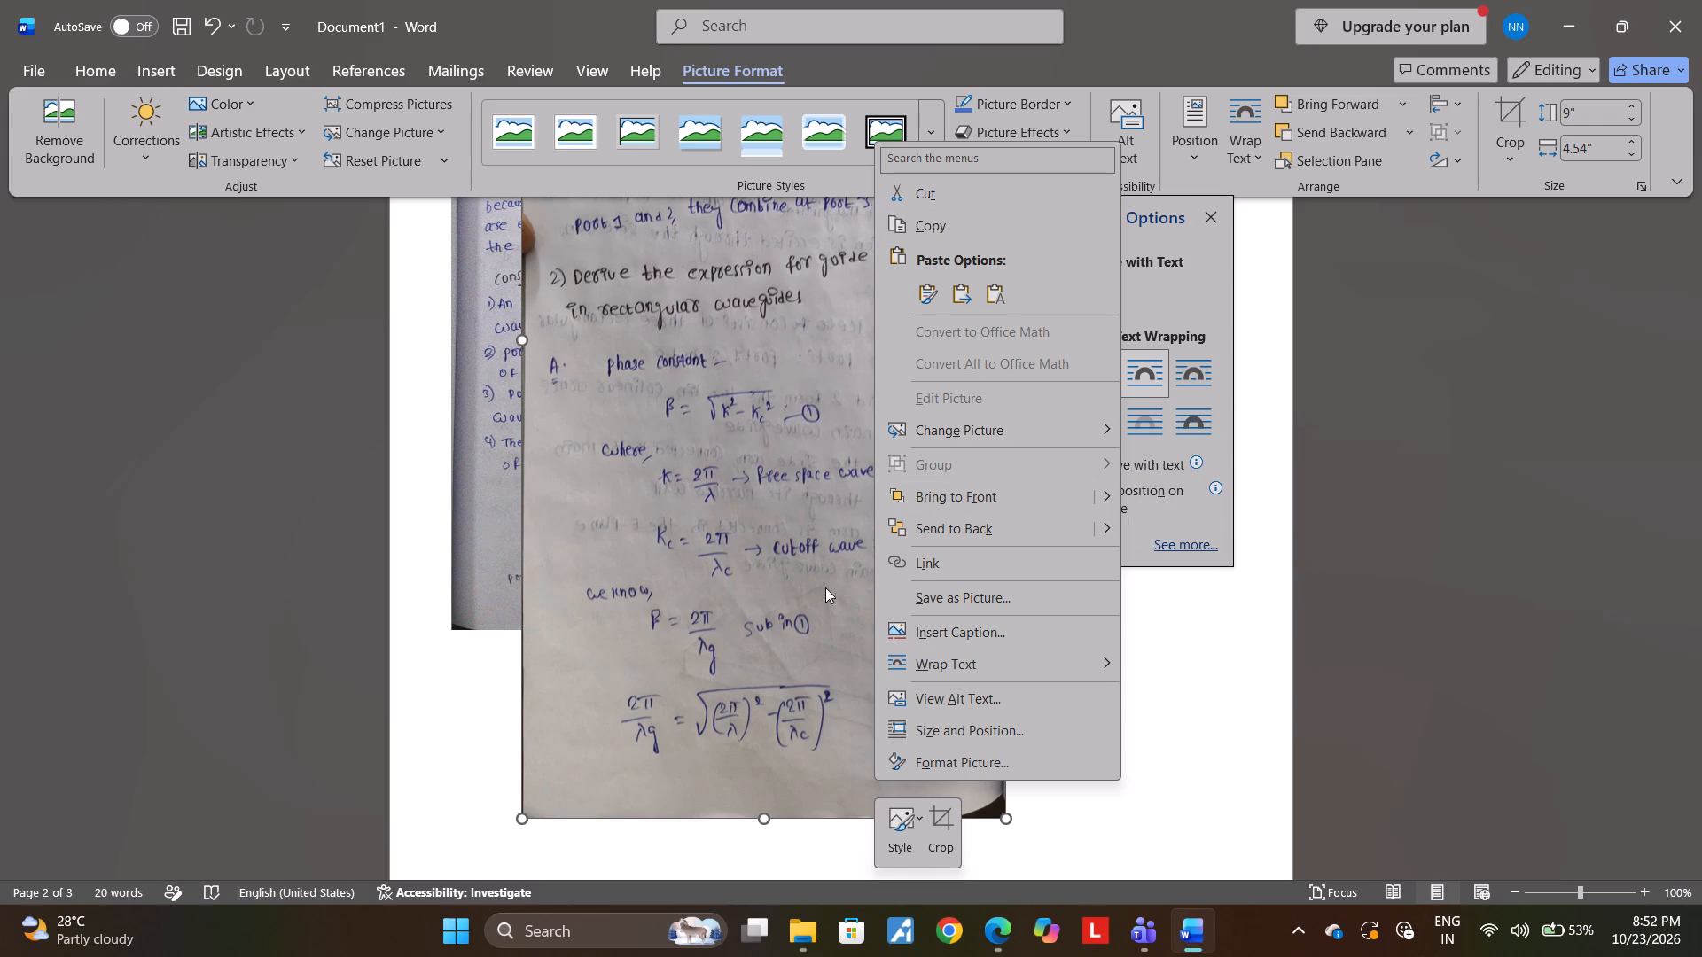
left_click(952, 824)
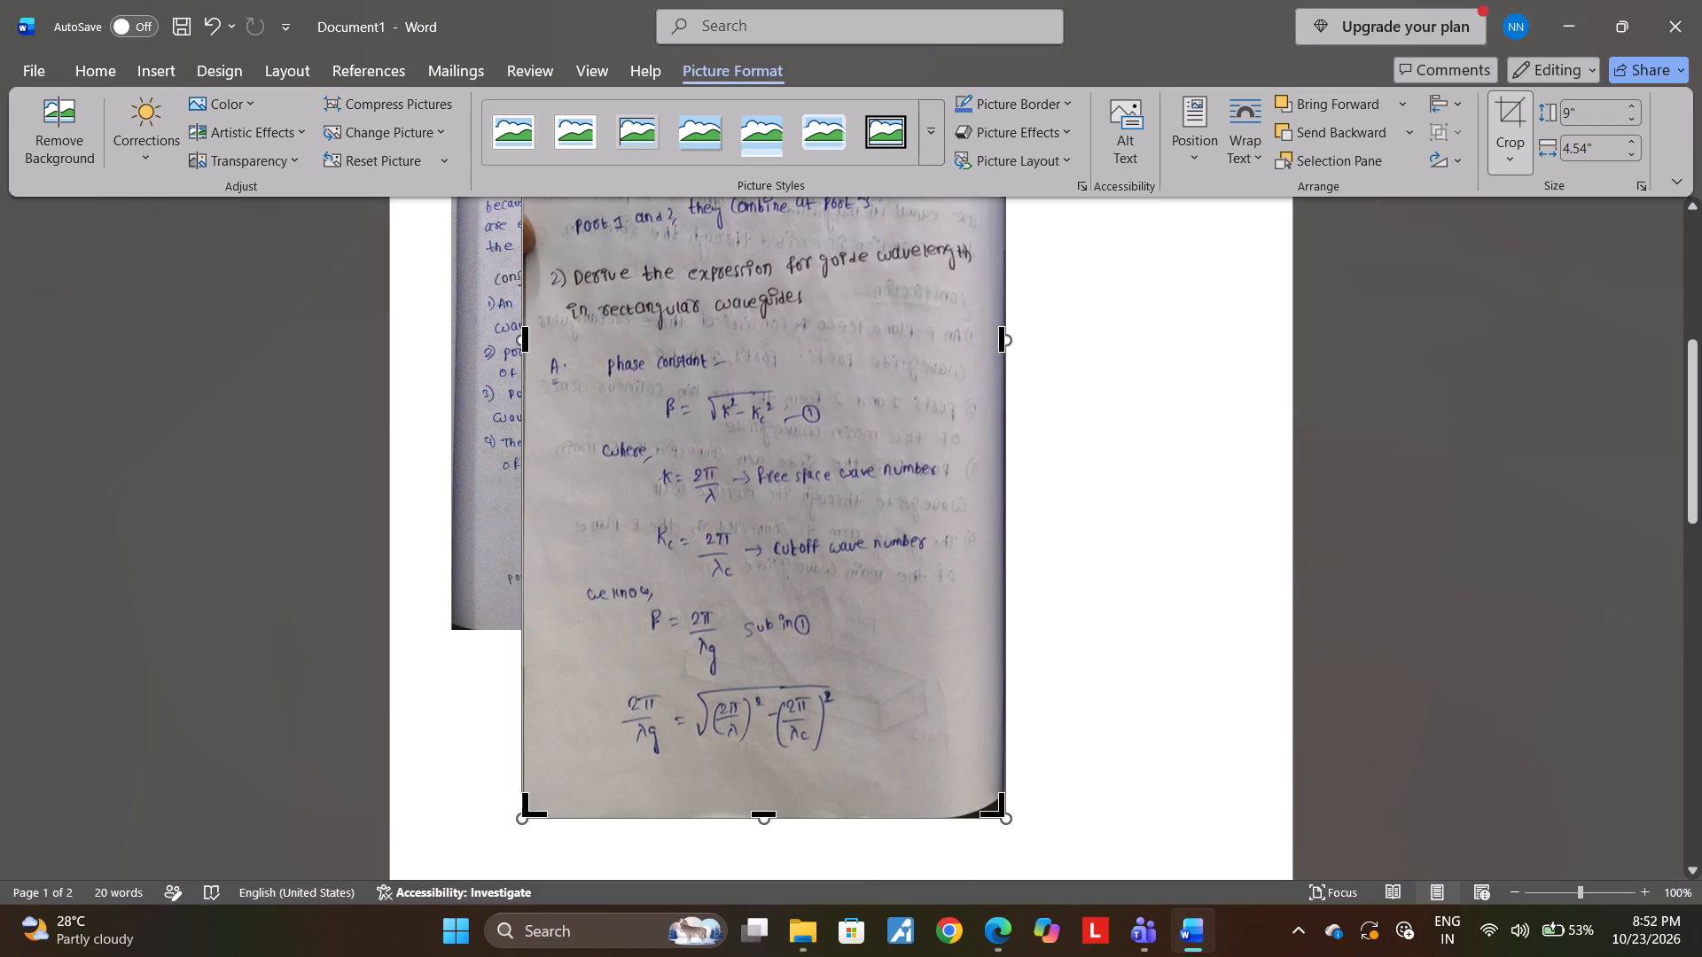
left_click_drag(765, 817, 850, 237)
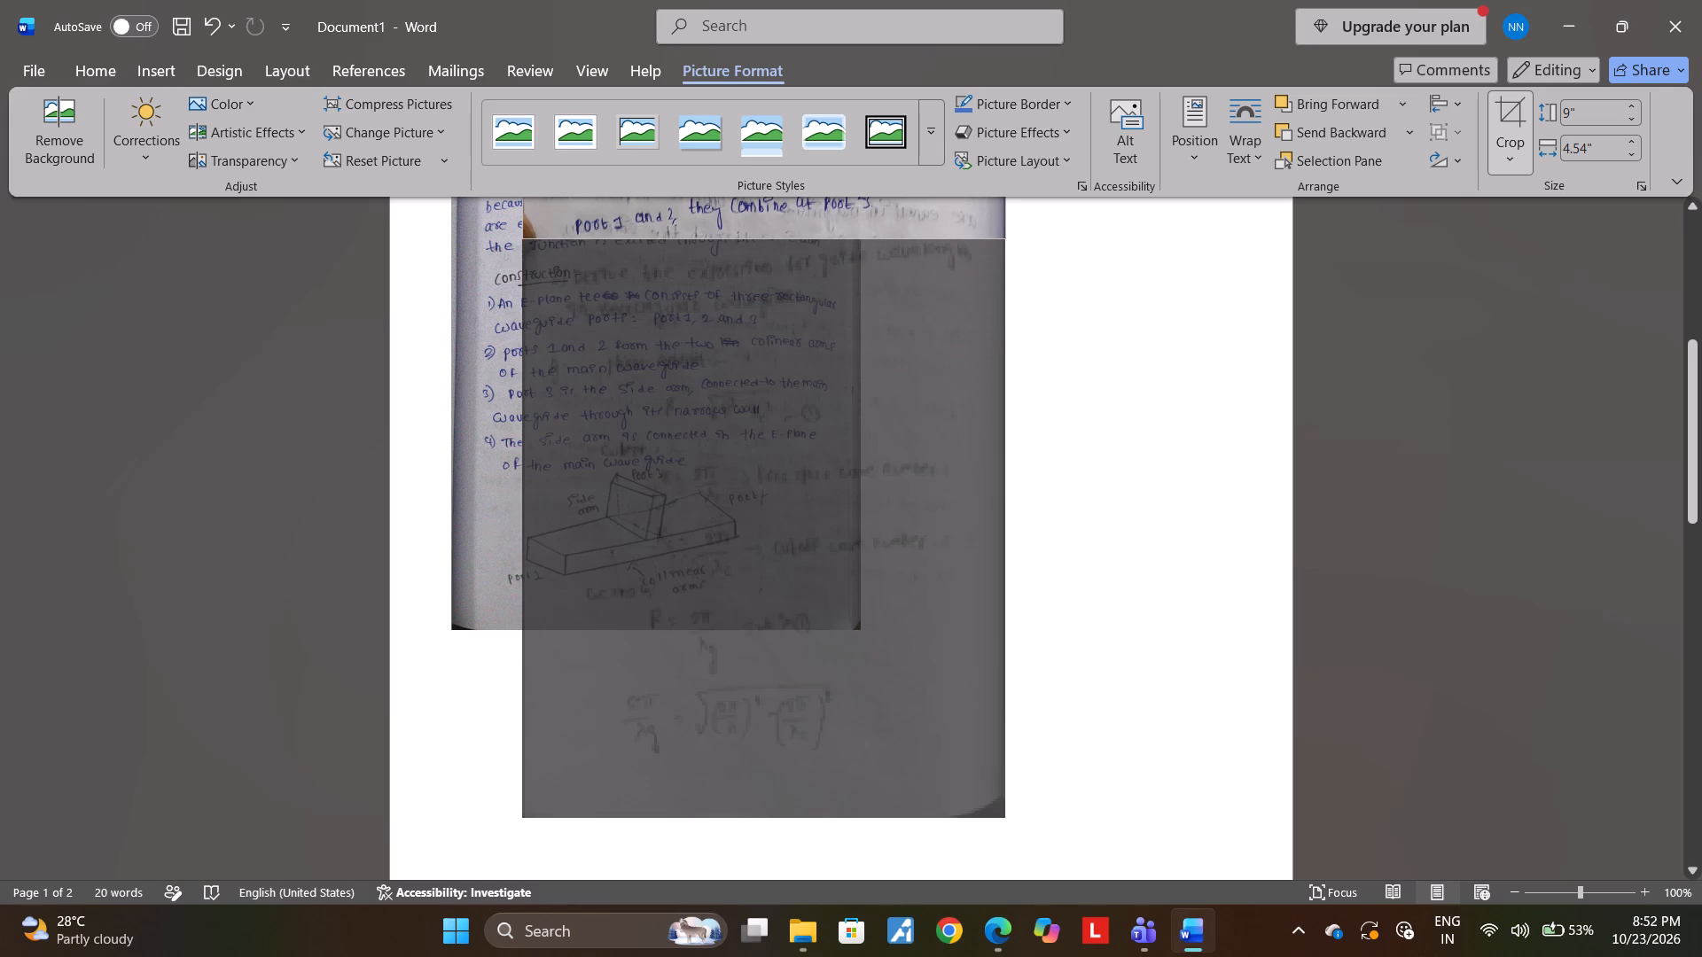
left_click_drag(850, 237, 855, 241)
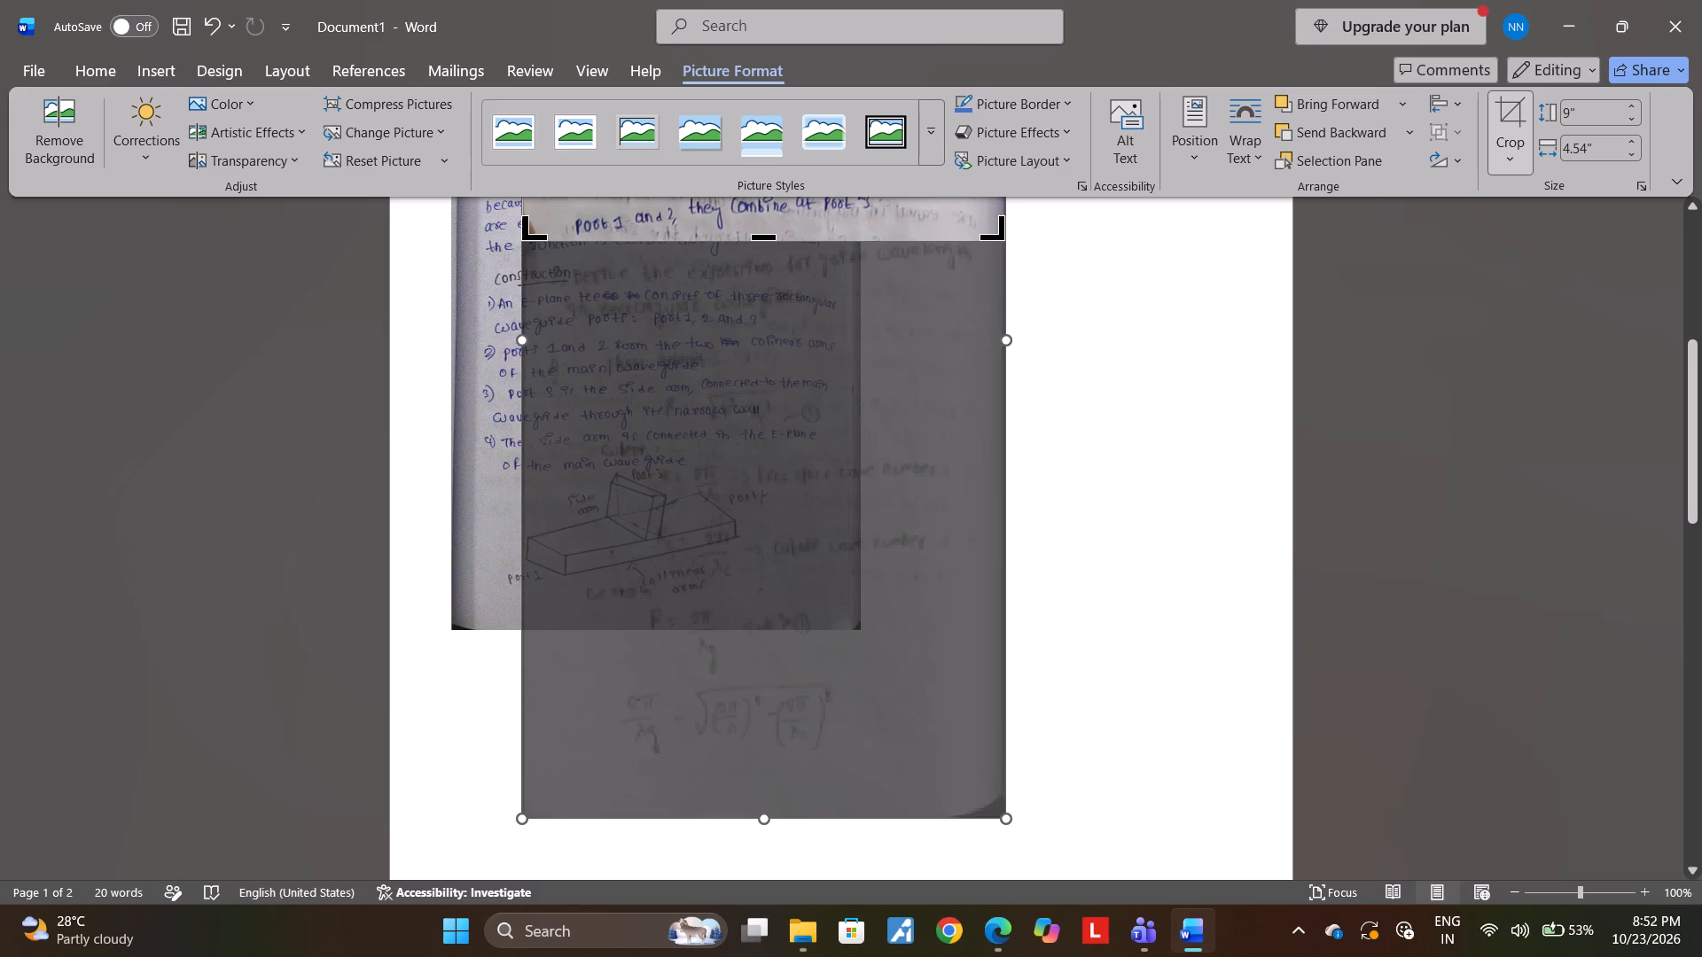
left_click(1071, 352)
Move the cropped Working picture beside the first answer picture and shrink it from its lower-left corner to reduce the overlap.
scroll(920, 470, "up", 1)
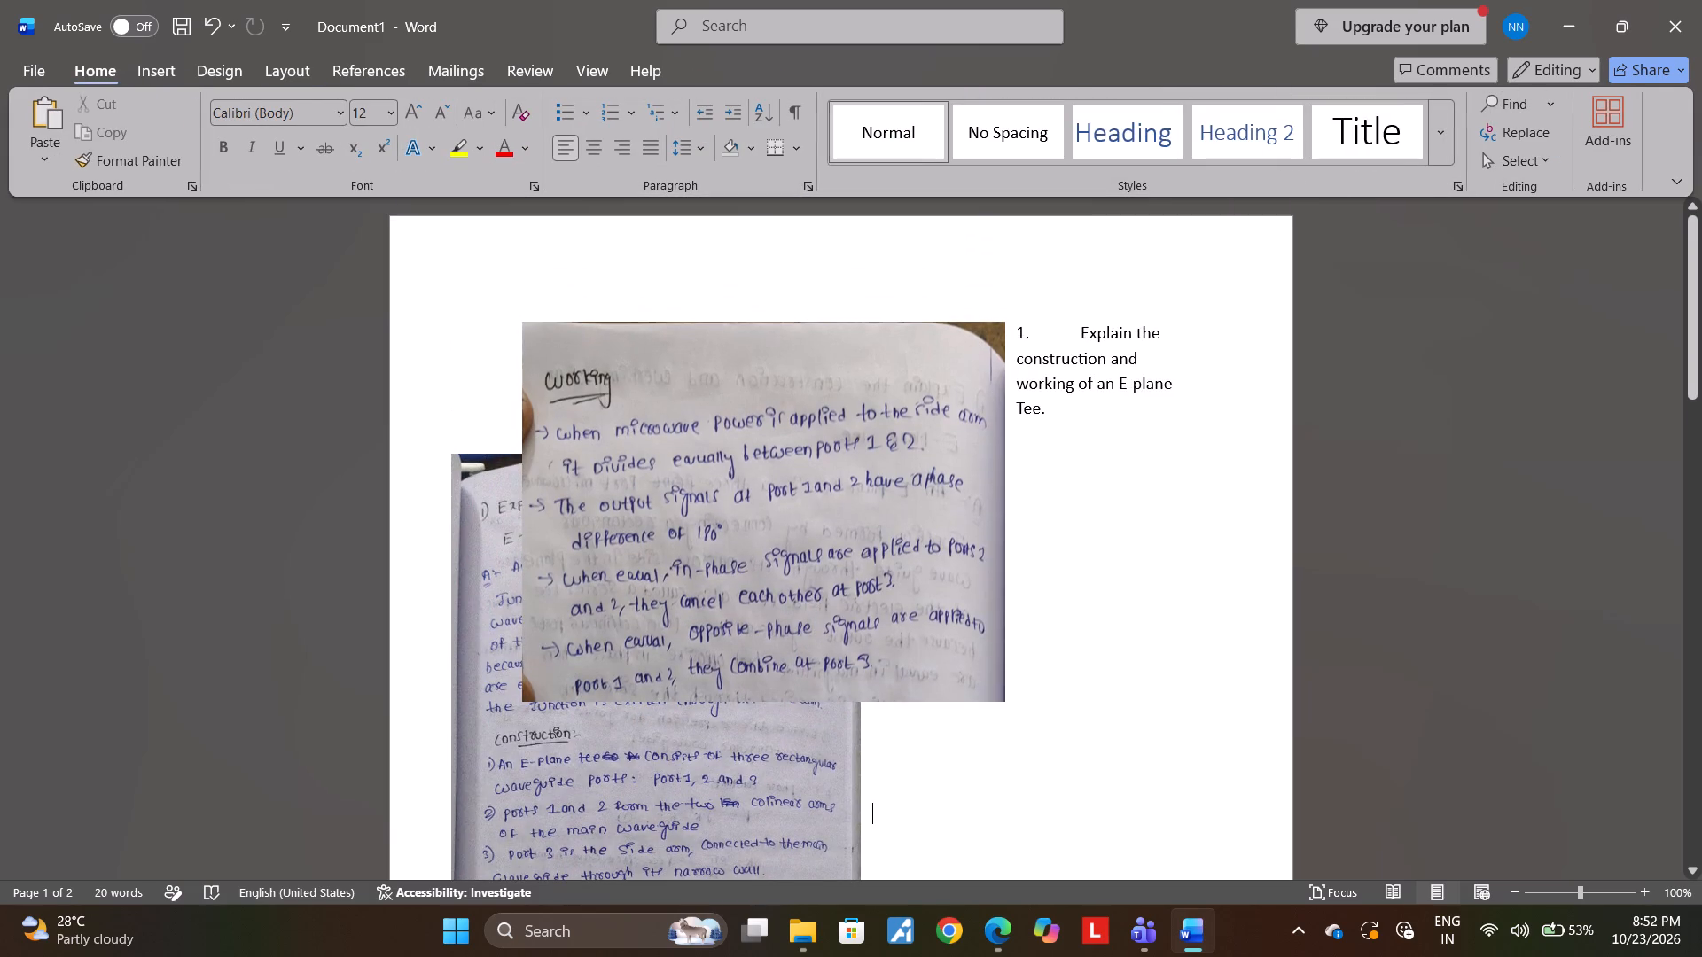
left_click_drag(826, 594, 1057, 667)
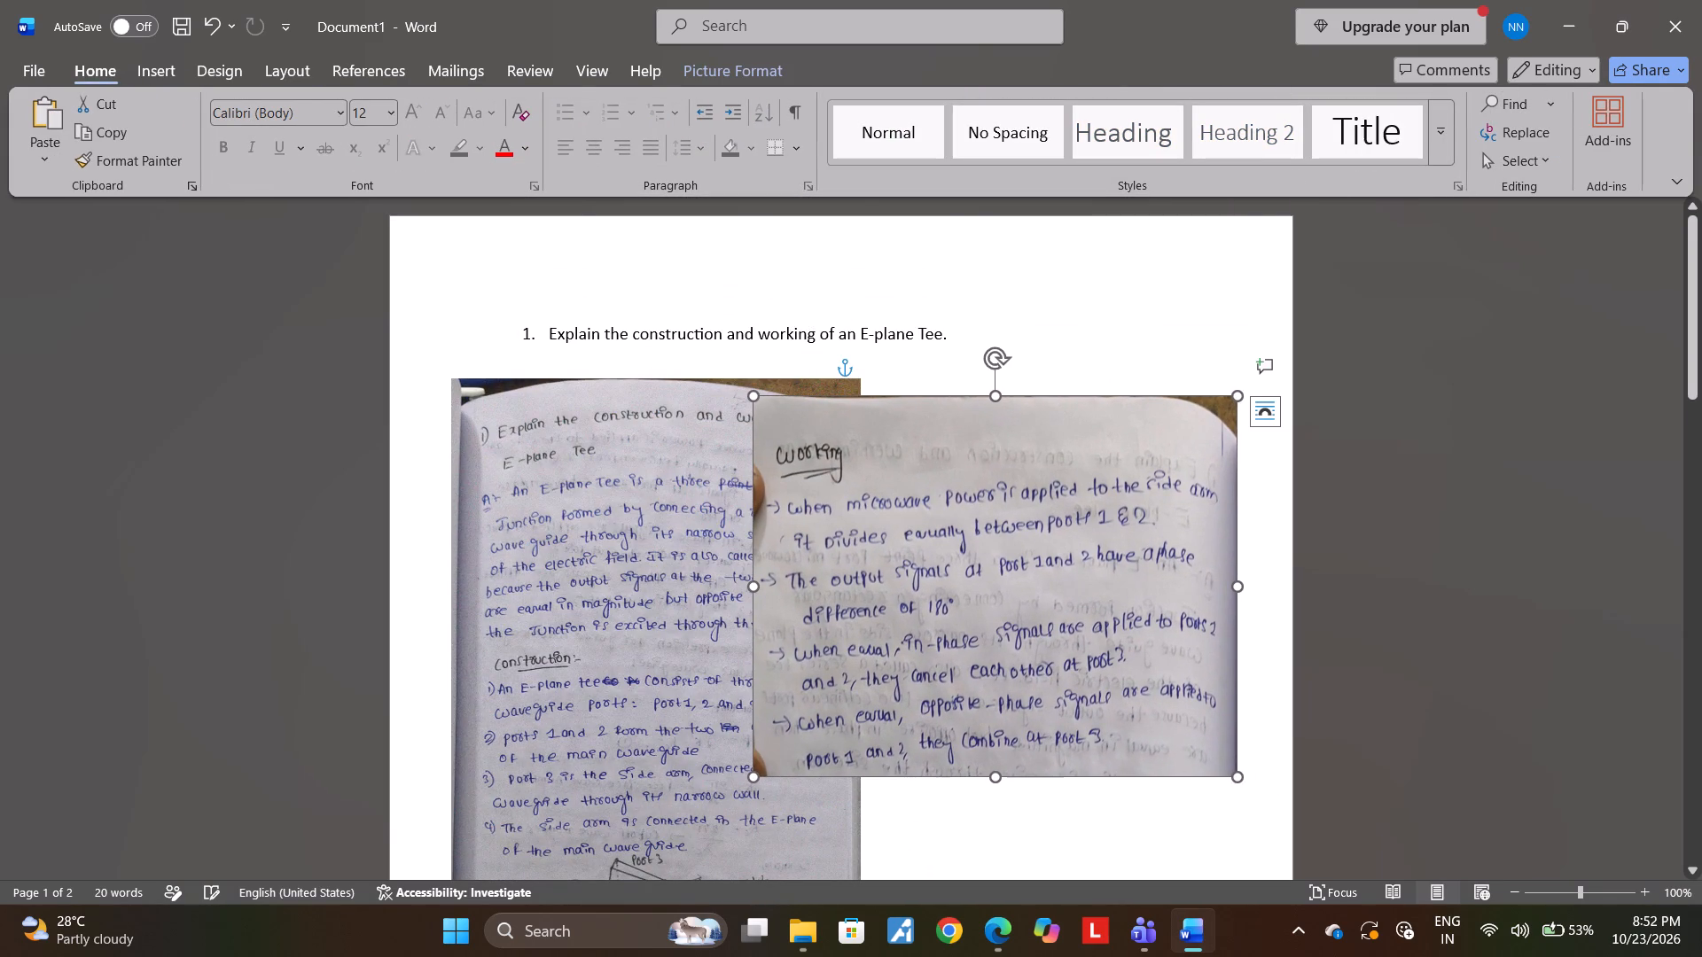
left_click_drag(750, 780, 978, 697)
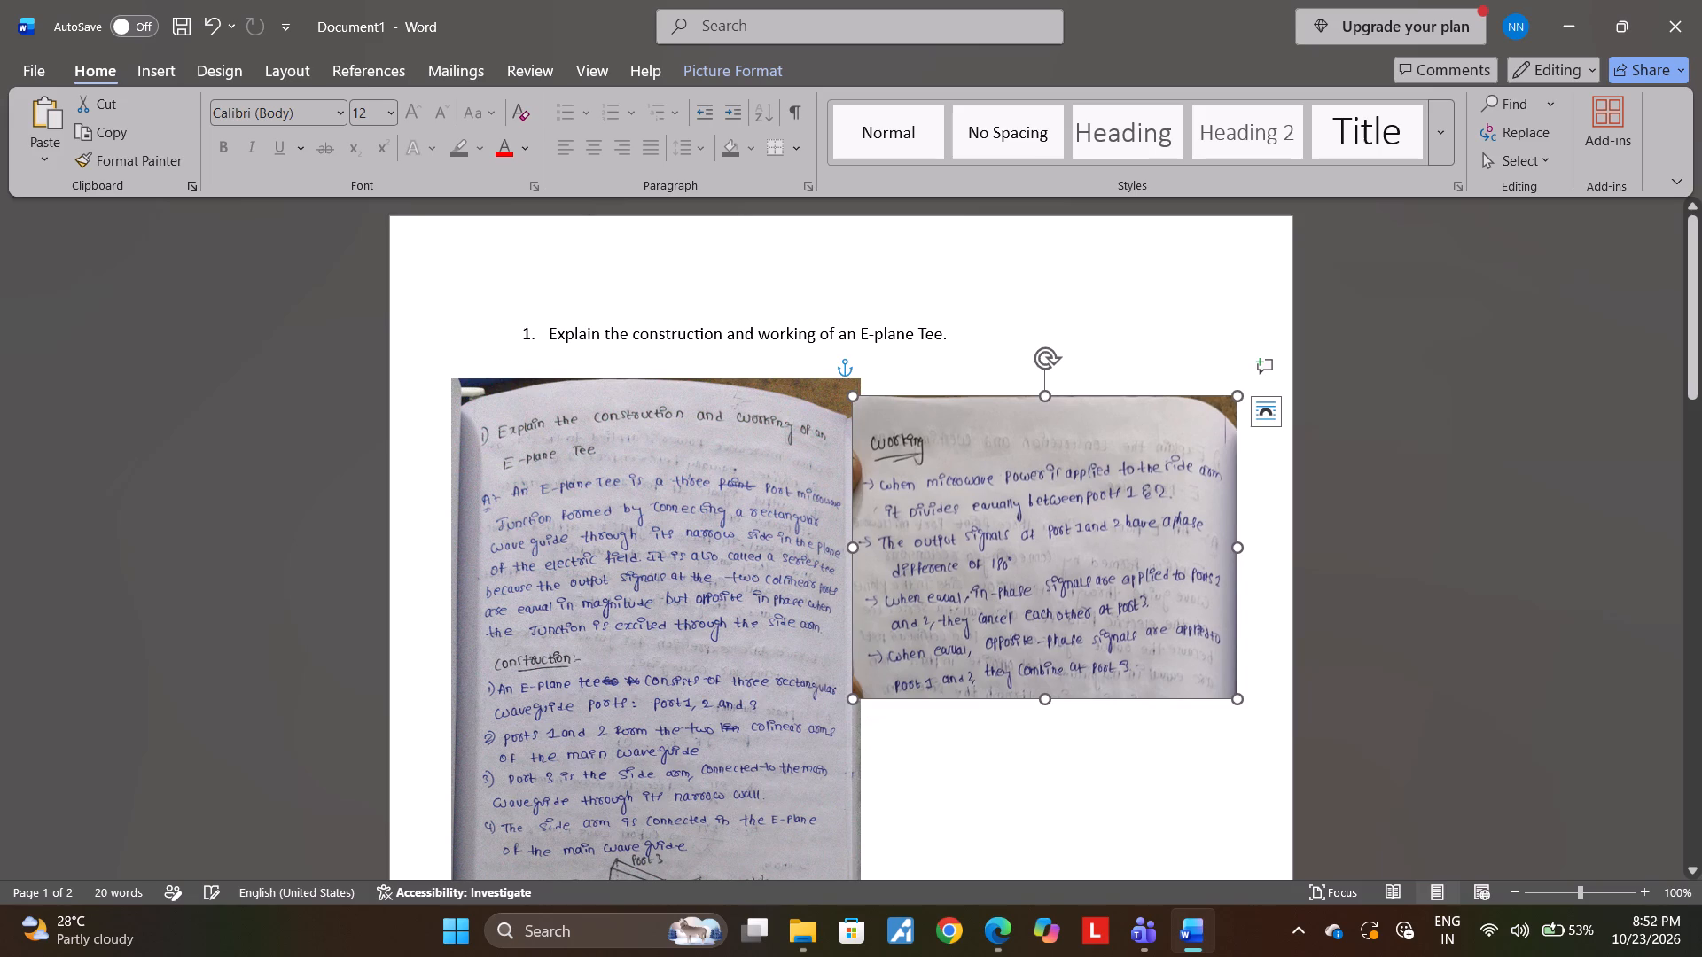
Shift both answer pictures to leave a gap between them, then enlarge the Working picture toward the page's right edge.
left_click_drag(1013, 543, 1031, 592)
left_click_drag(739, 581, 710, 580)
left_click_drag(959, 552, 932, 547)
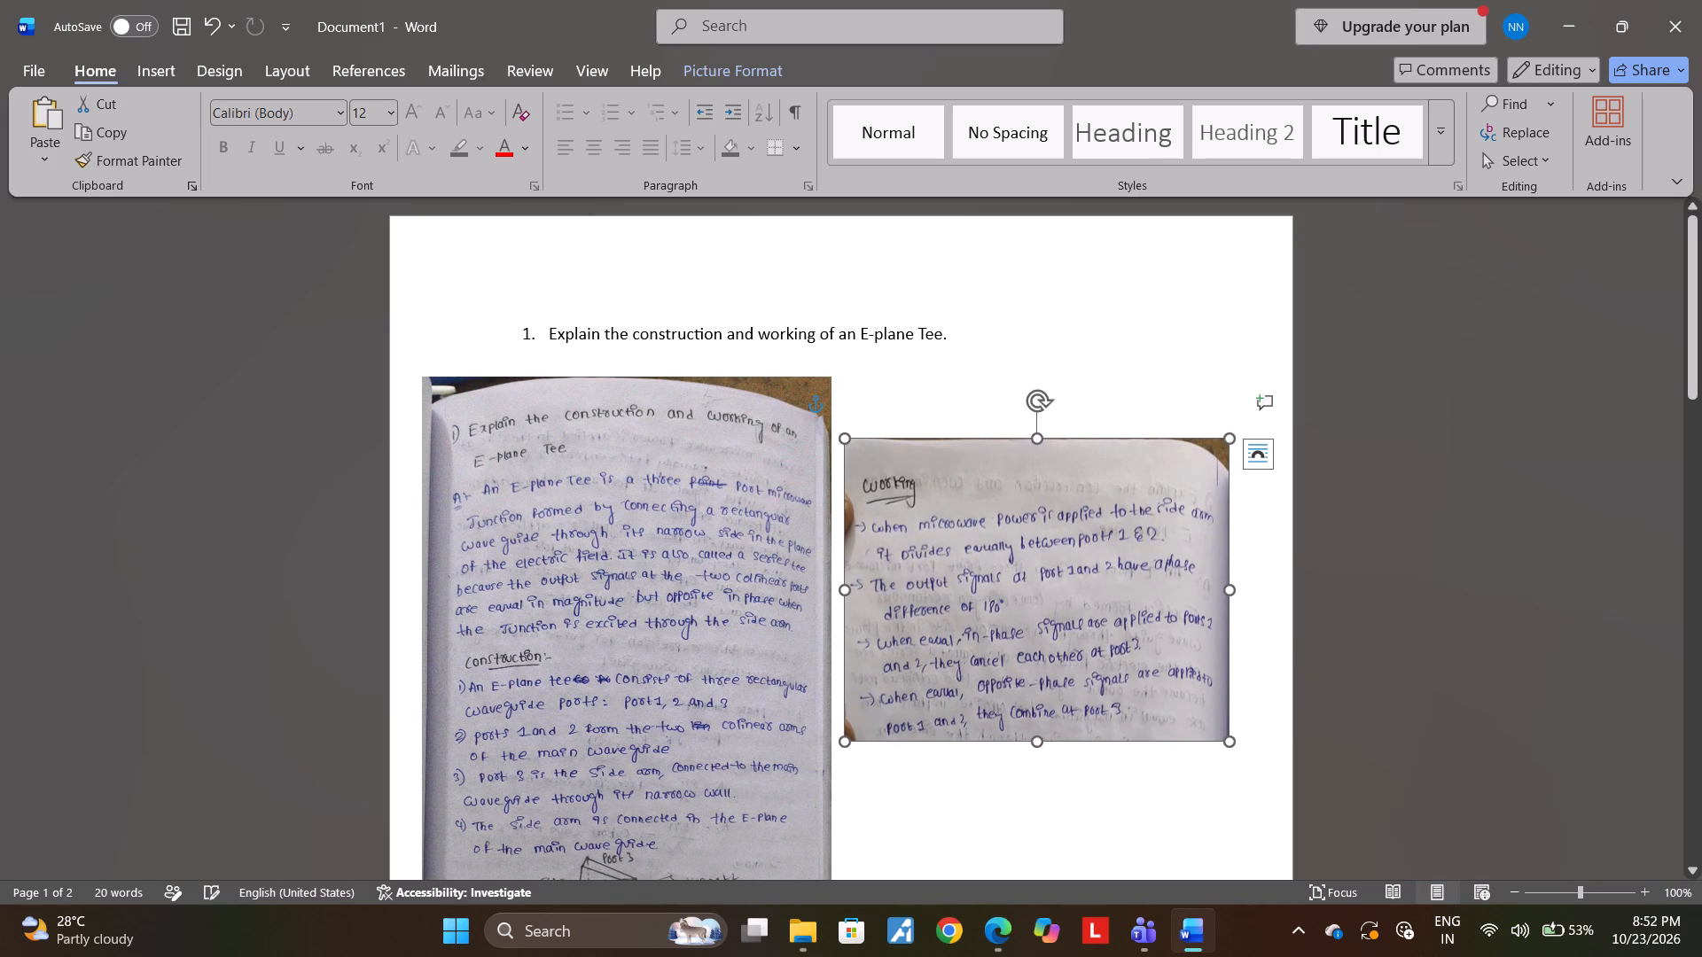
left_click_drag(1230, 743, 1277, 771)
left_click(1097, 836)
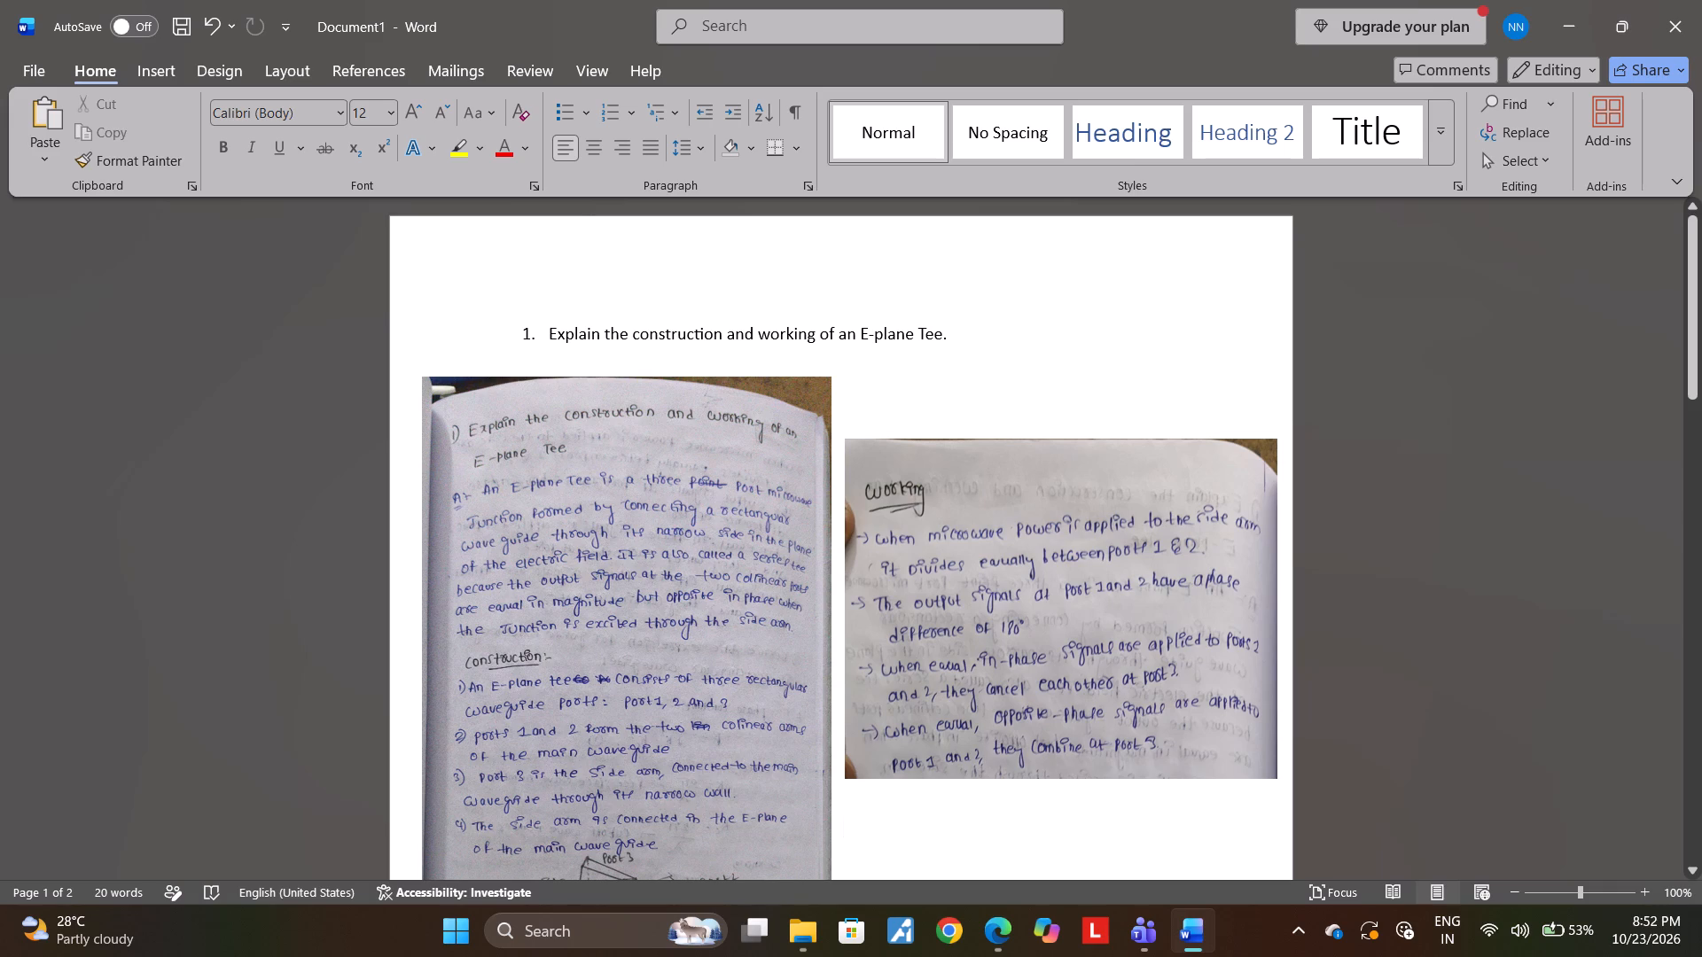
scroll(1061, 660, "down", 1)
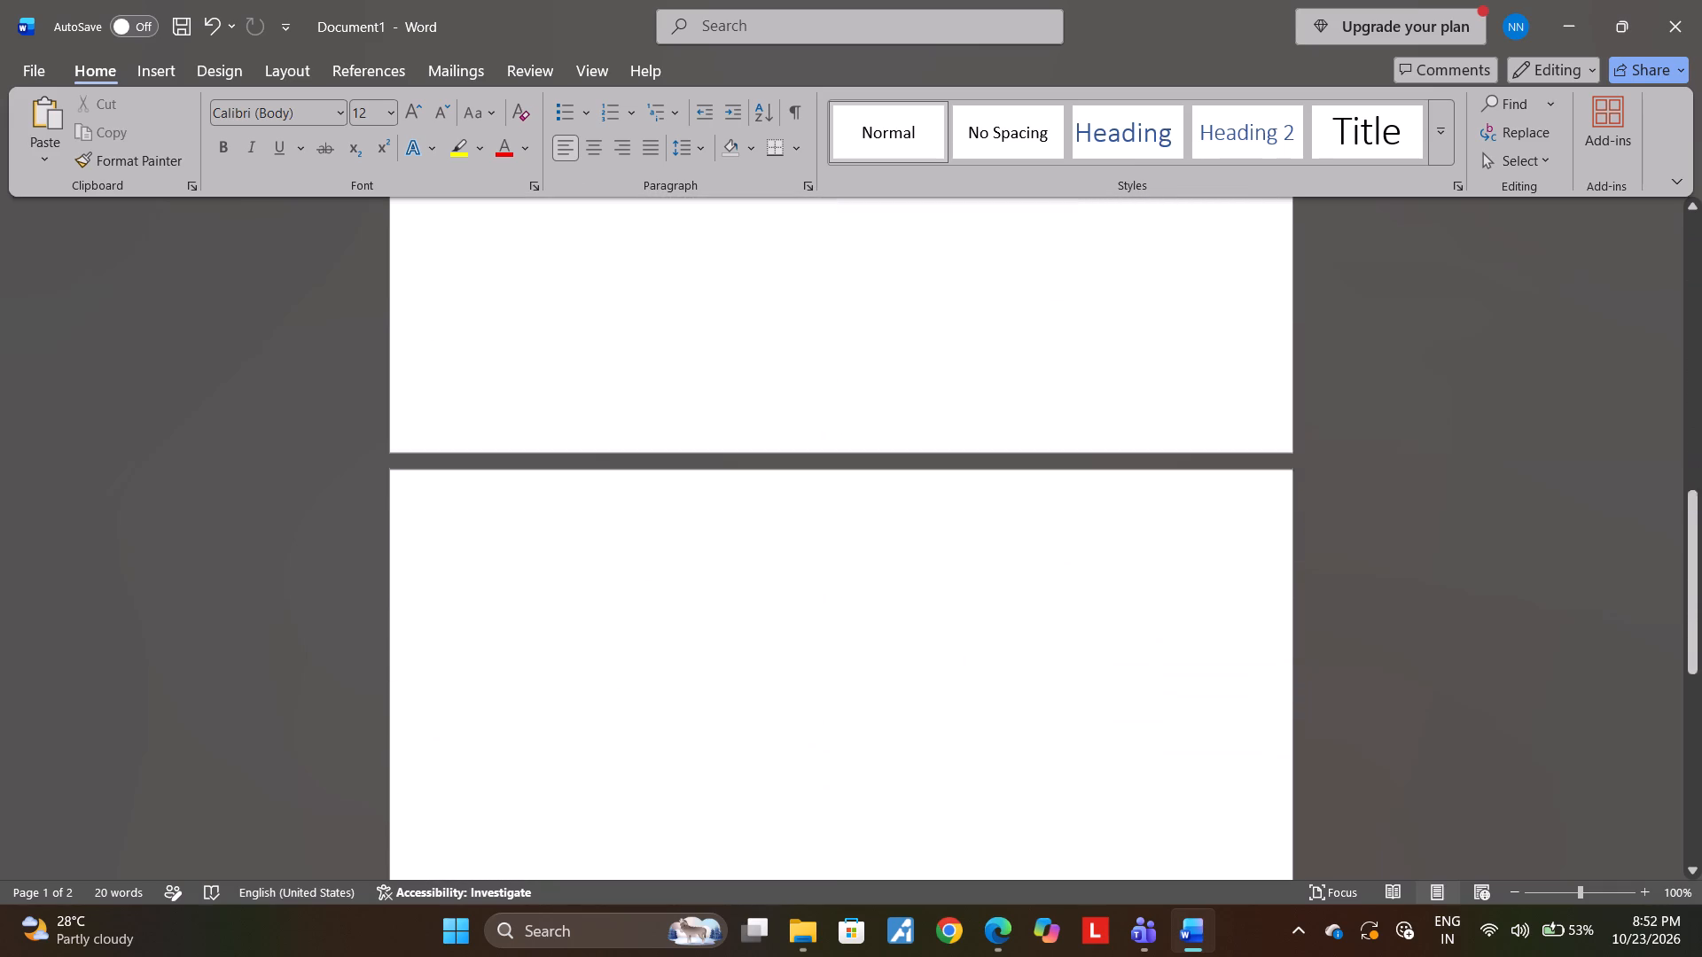
Delete the blank lines above question 2 so the heading moves up to the top of the second page.
scroll(574, 619, "down", 1)
left_click(556, 610)
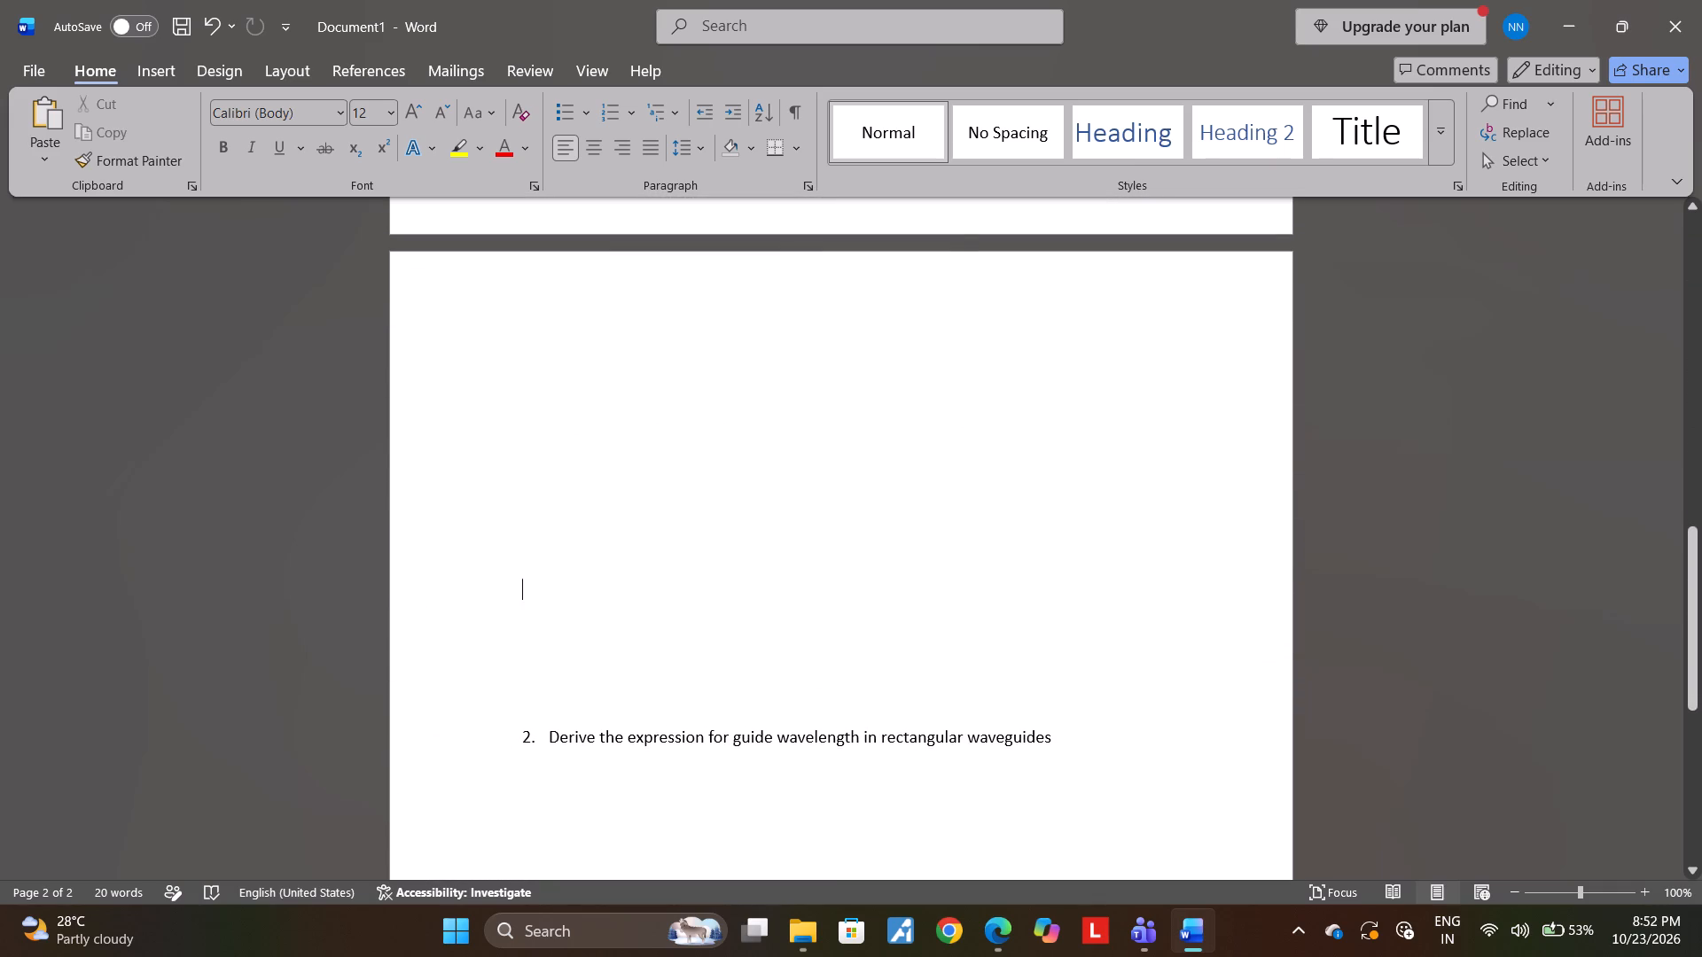
key("BackSpace")
key("BackSpace")
key("BackSpace")
key("BackSpace")
left_click(535, 587)
key("BackSpace")
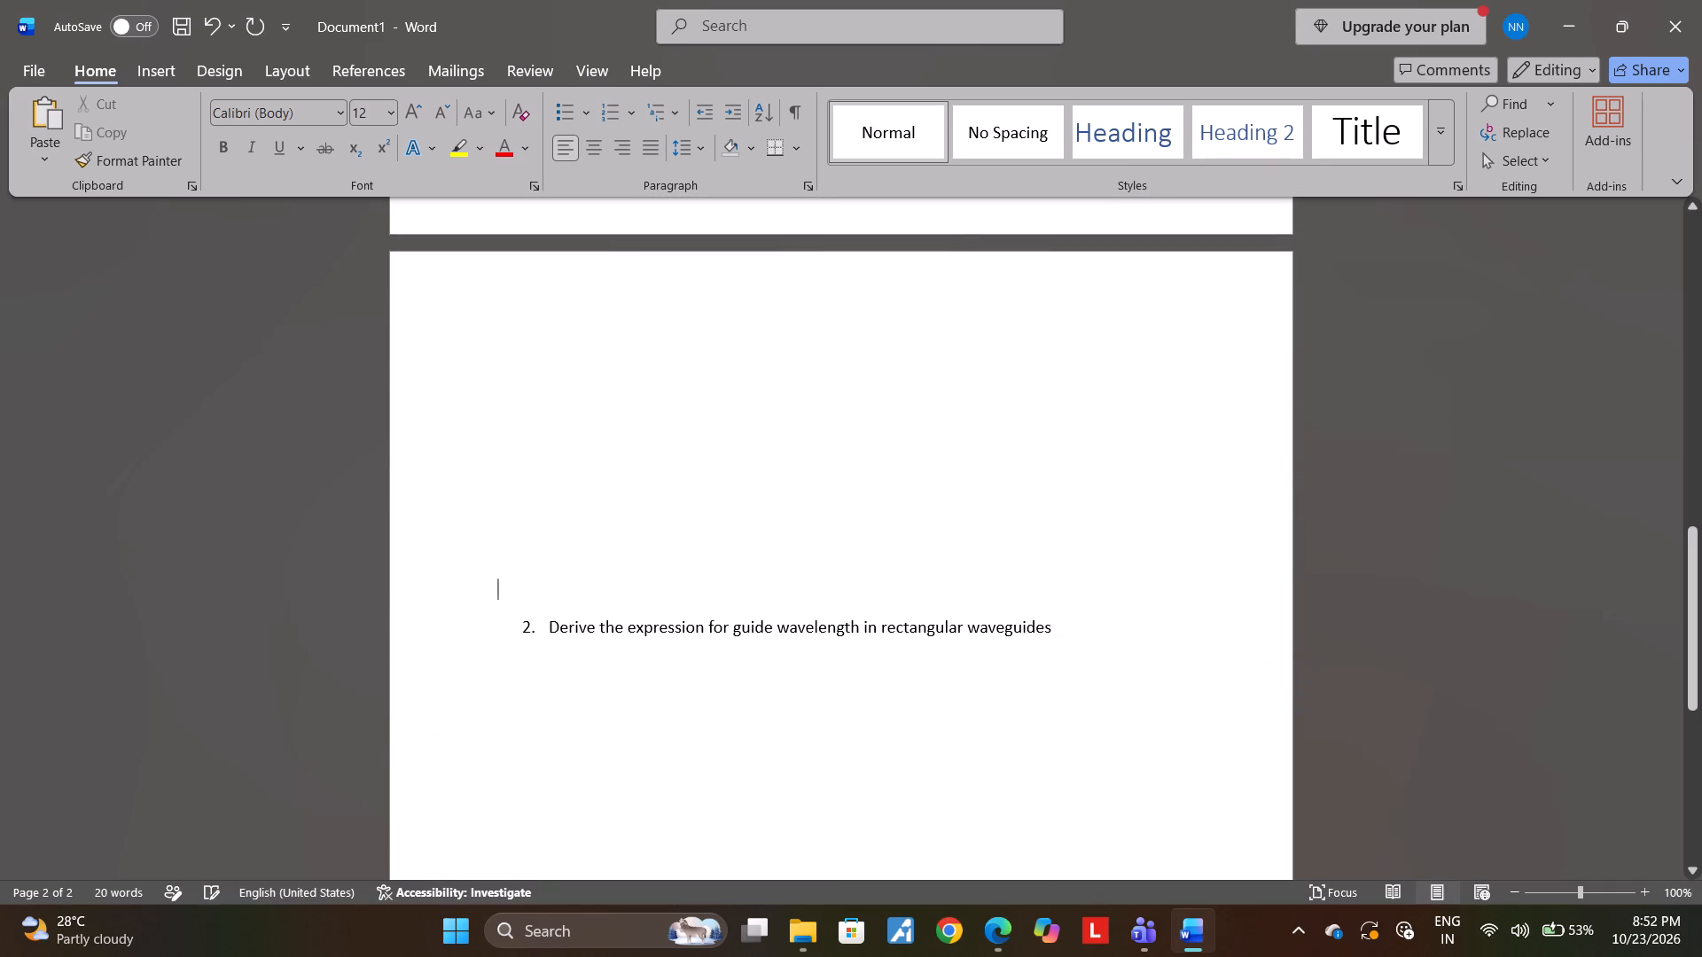
key("BackSpace")
key("BackSpace")
key("BackSpace")
key("BackSpace")
key("BackSpace")
key("BackSpace")
key("BackSpace")
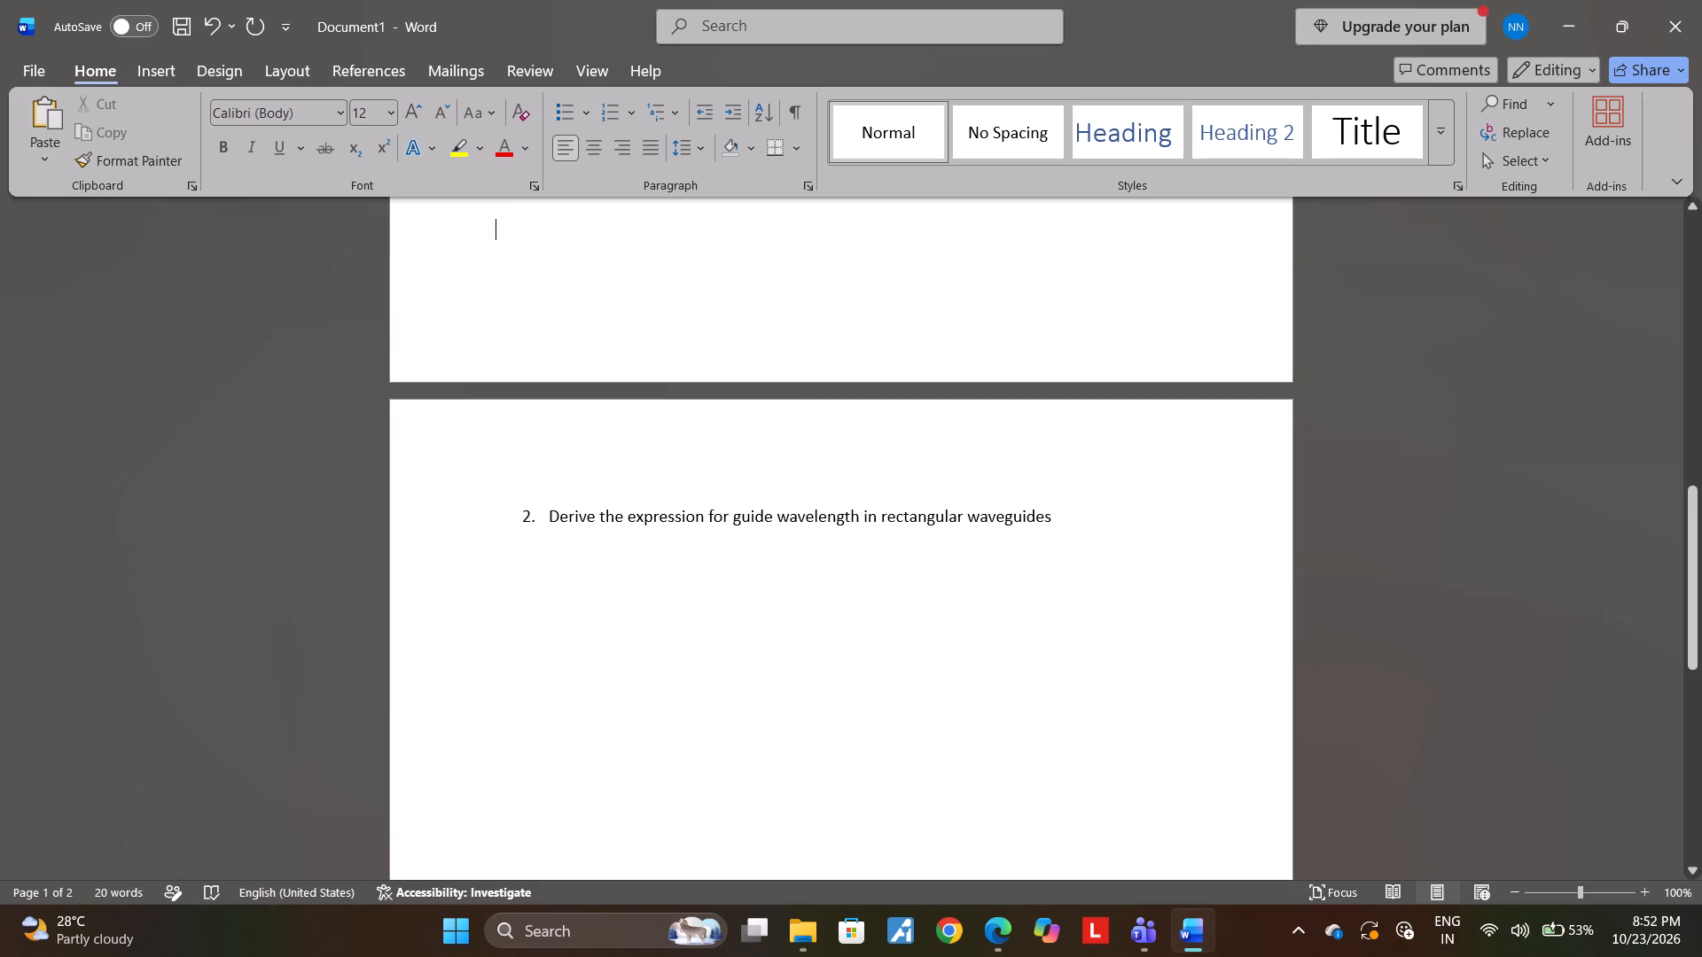
Insert the pictures IMG_20261023_203335_1 and IMG_20261023_203343_1 from Downloads on the line below question 2.
left_click(546, 555)
left_click(175, 62)
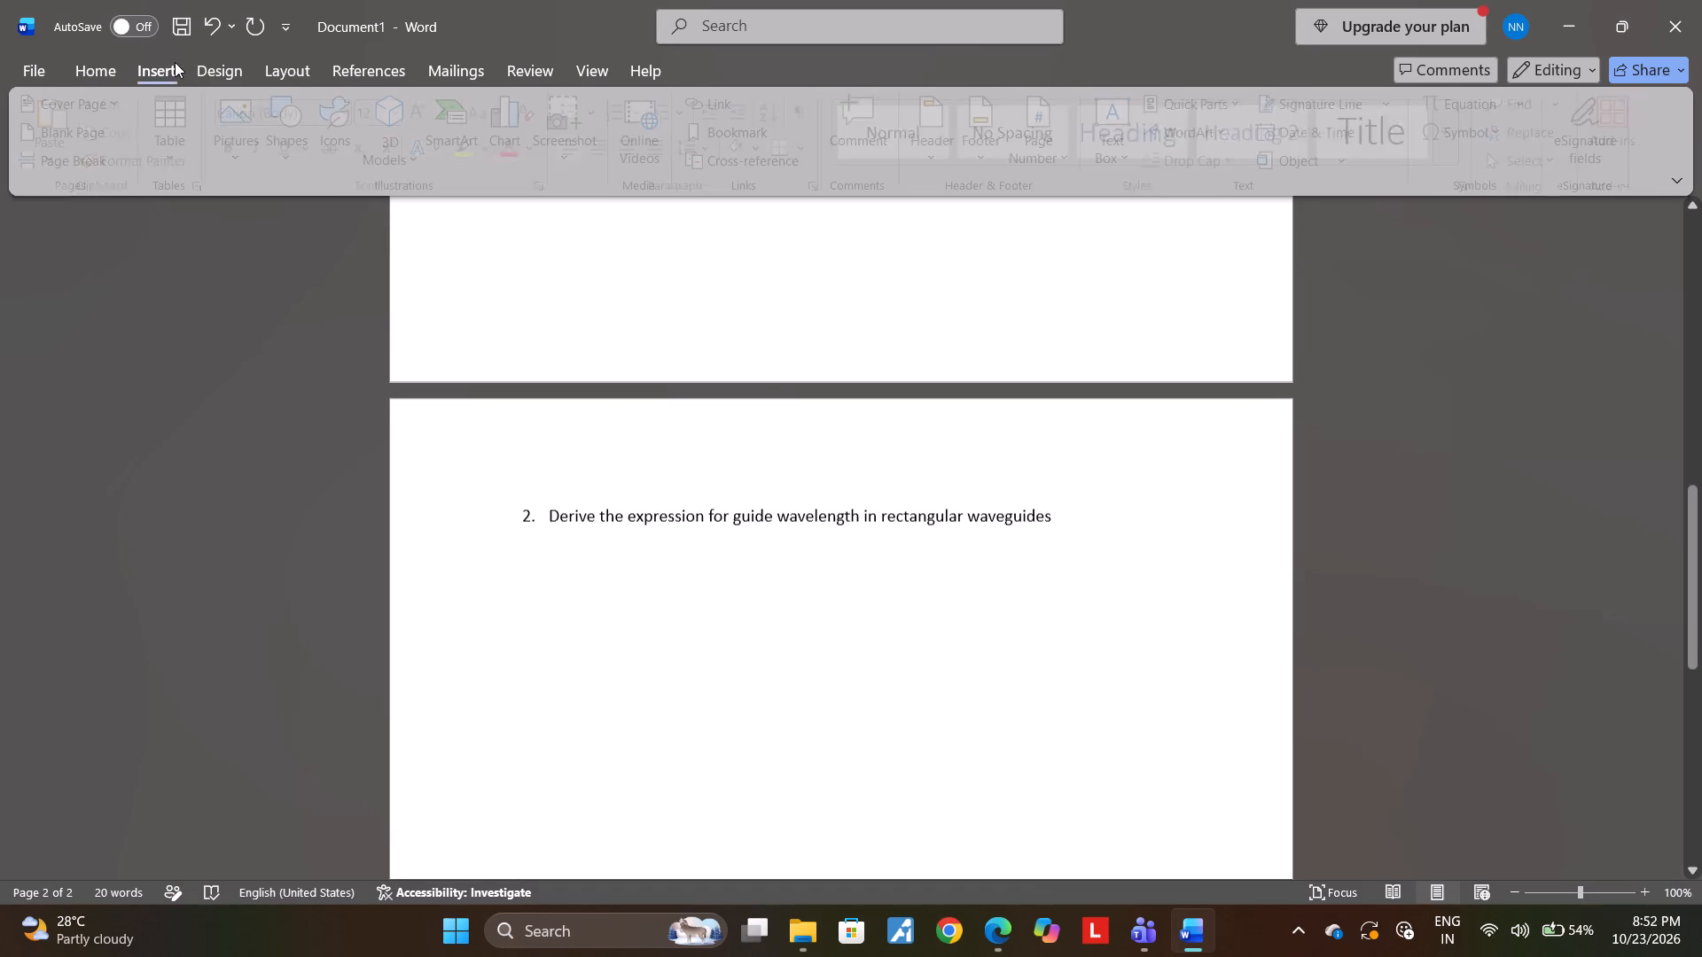
left_click(256, 121)
left_click(270, 222)
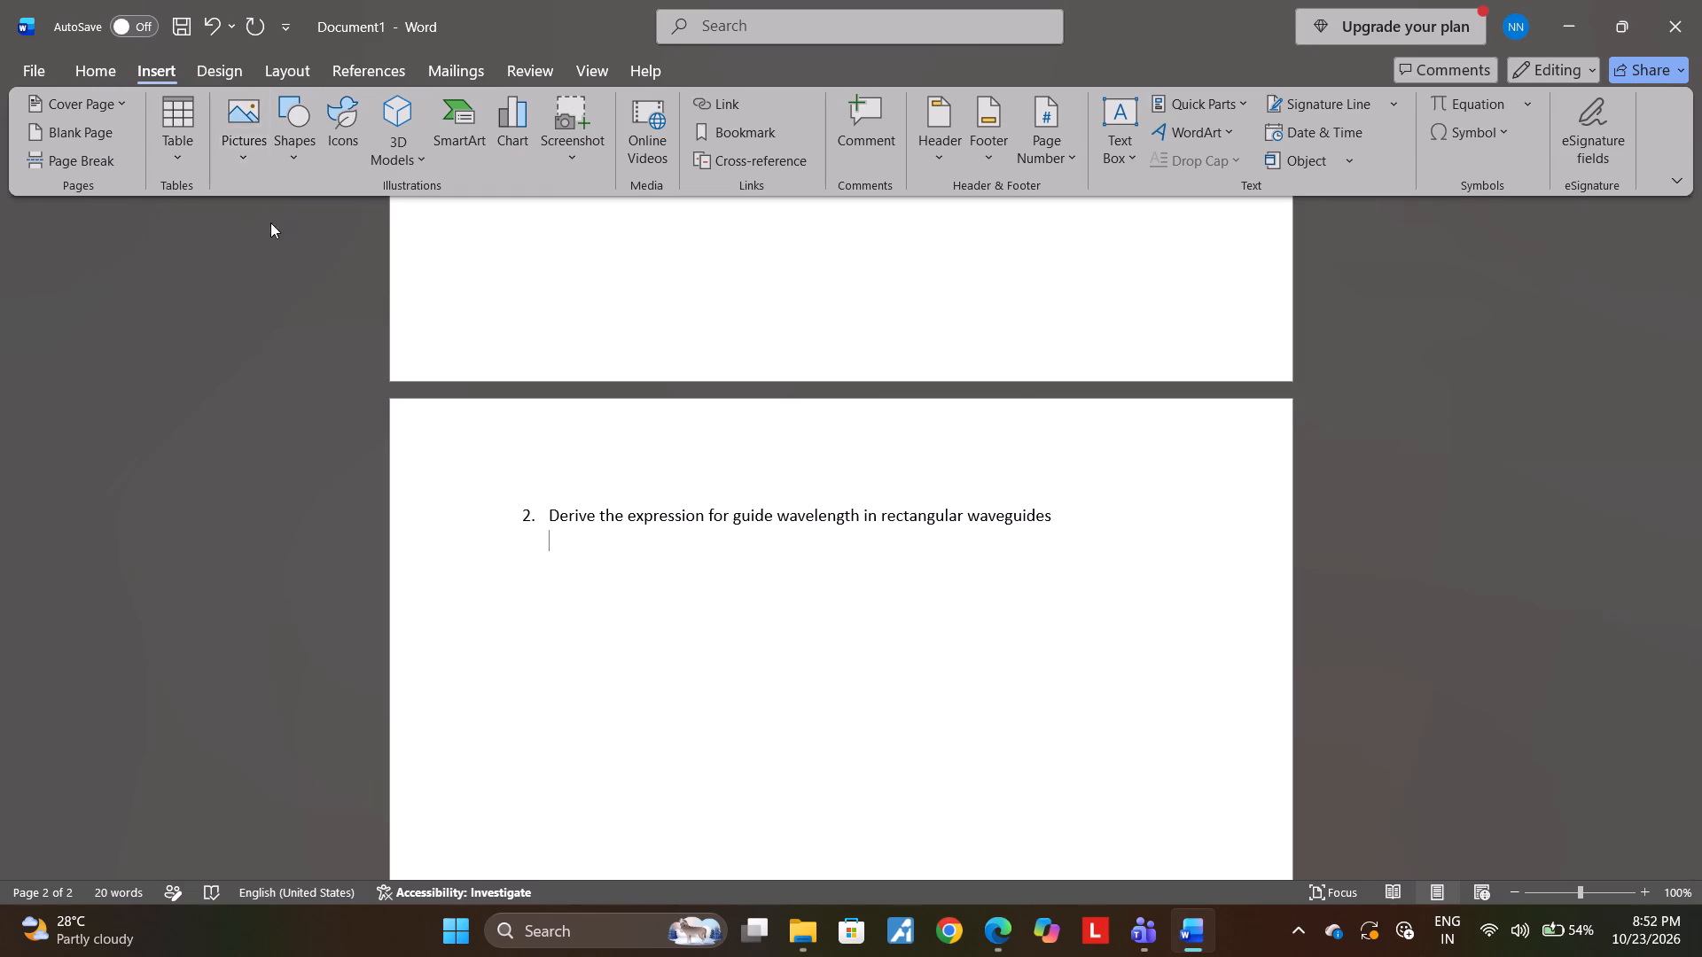
scroll(491, 330, "down", 2)
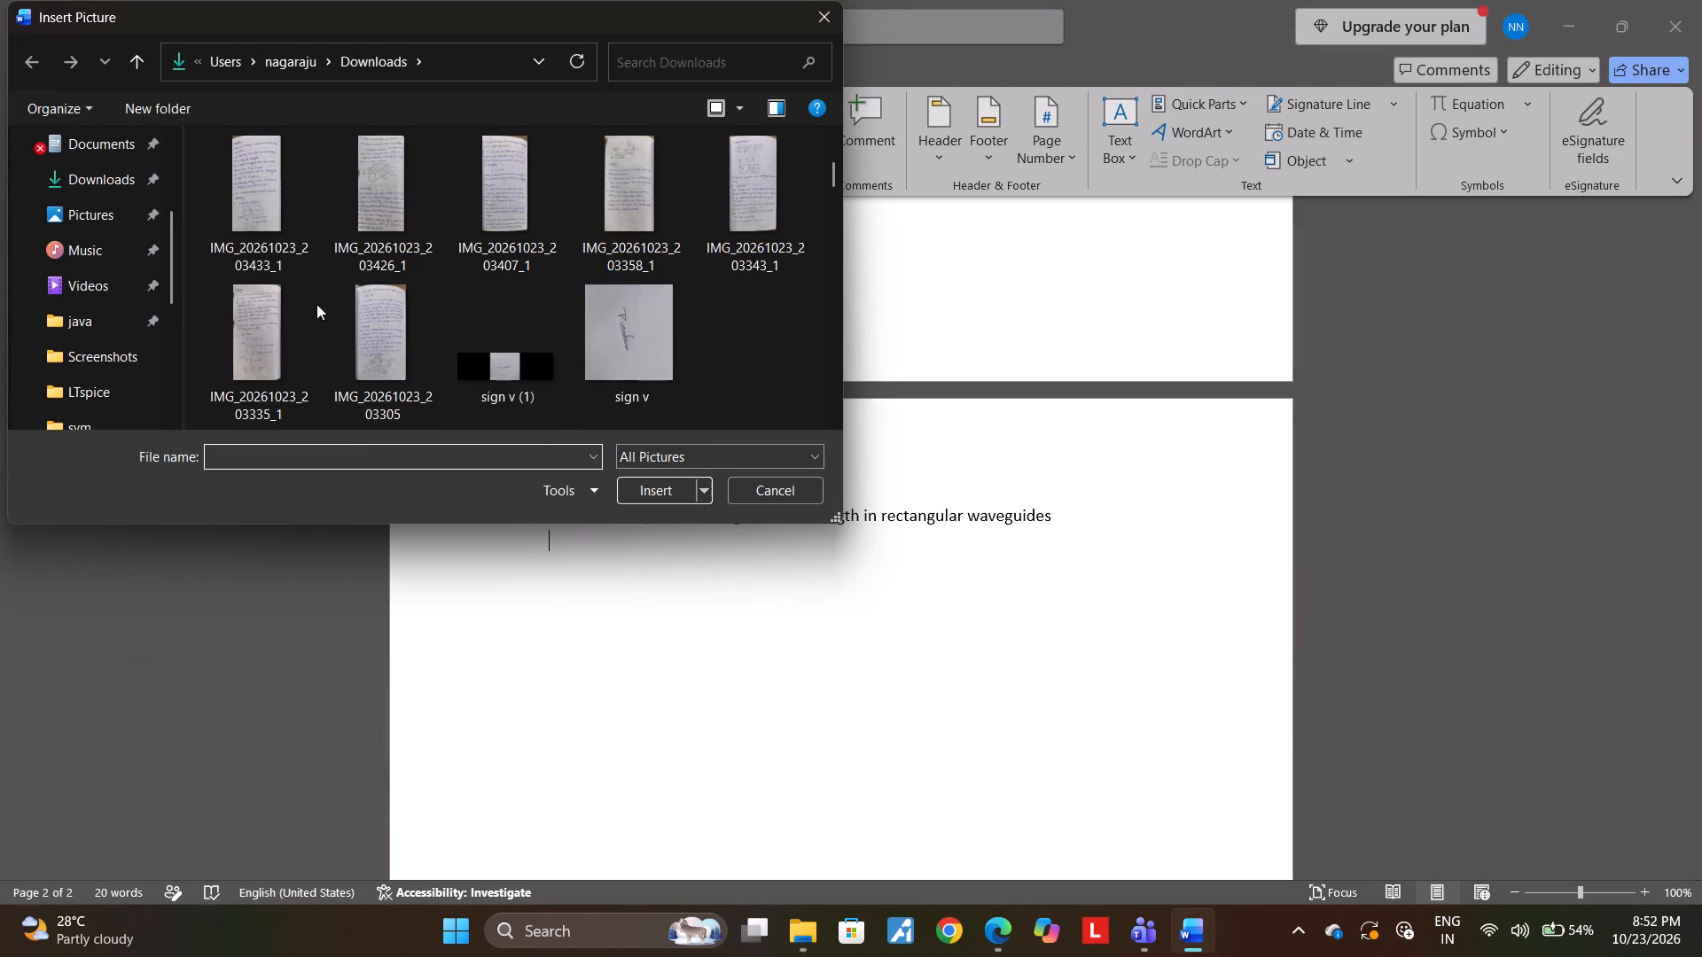
left_click(261, 325)
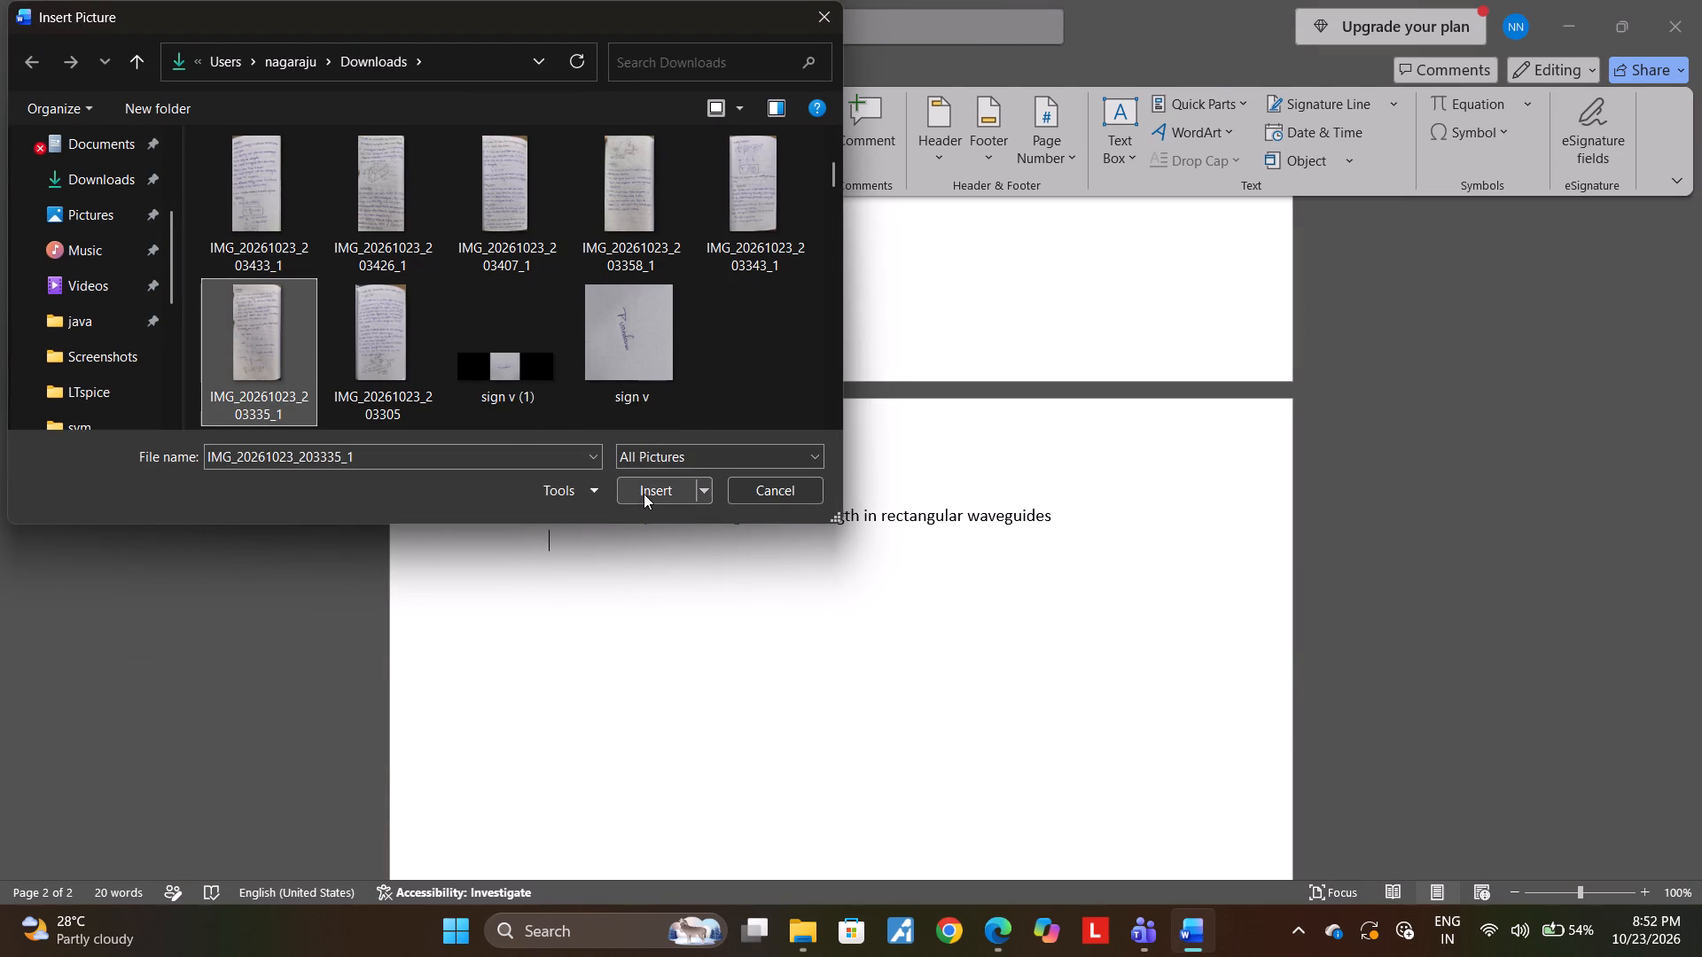
key("shift+Left")
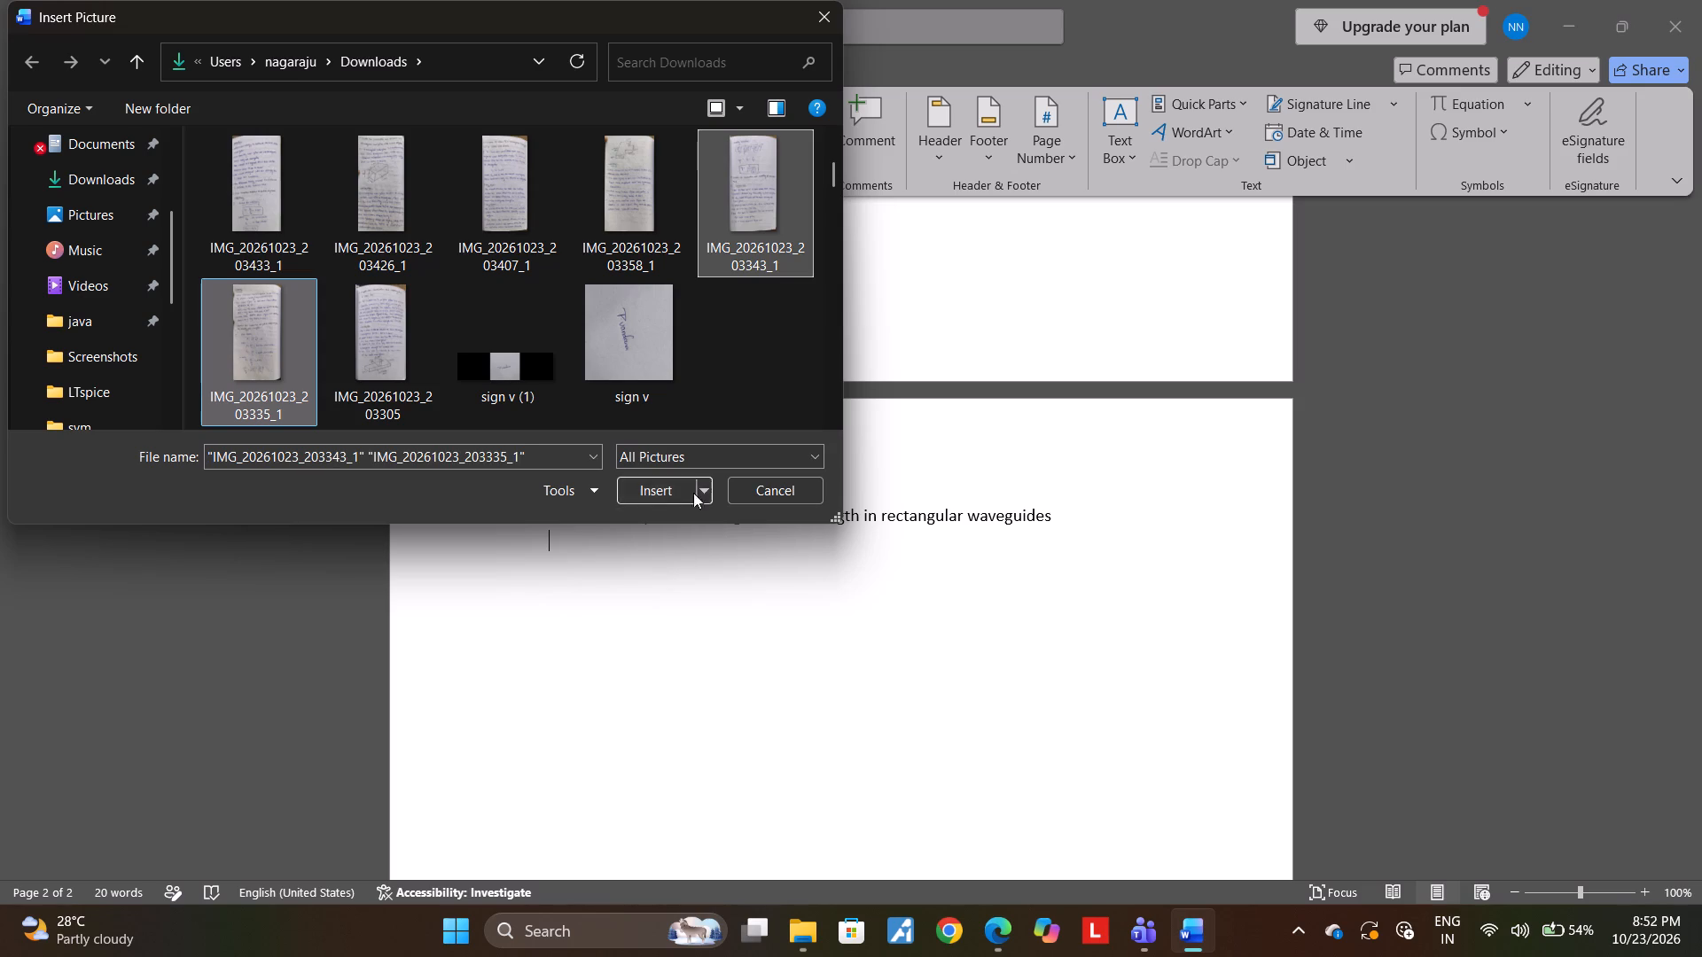
left_click(631, 484)
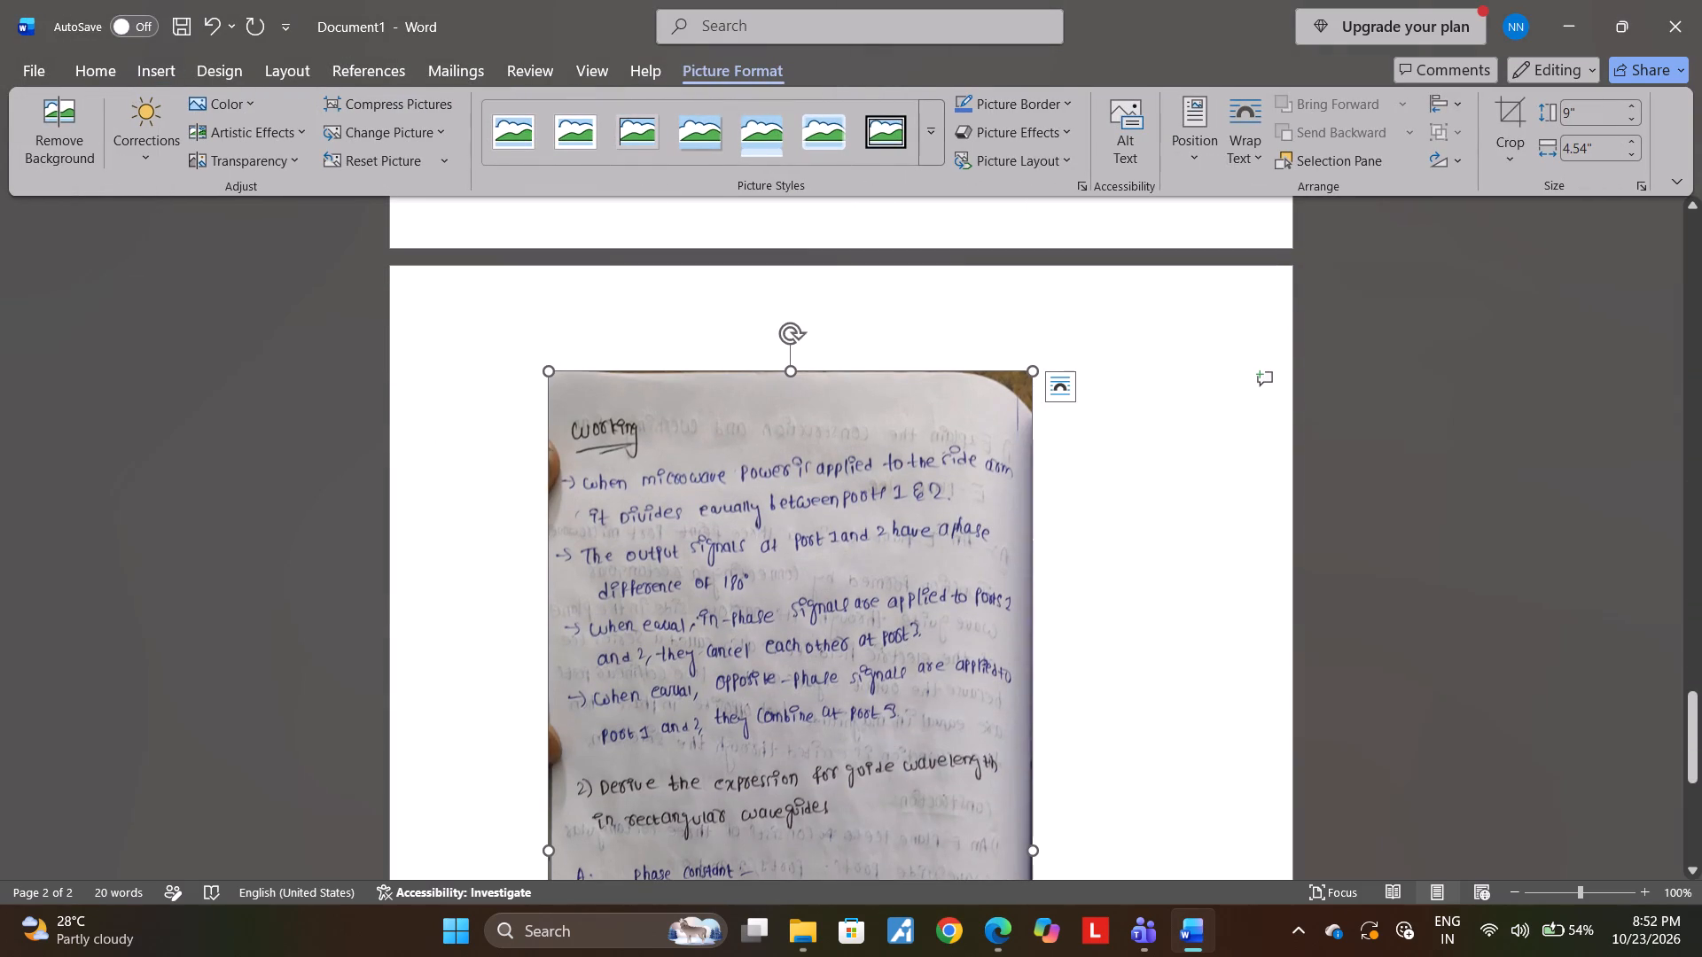
Crop the first inserted picture from its top edge to remove the Working section and start at question 2.
right_click(742, 465)
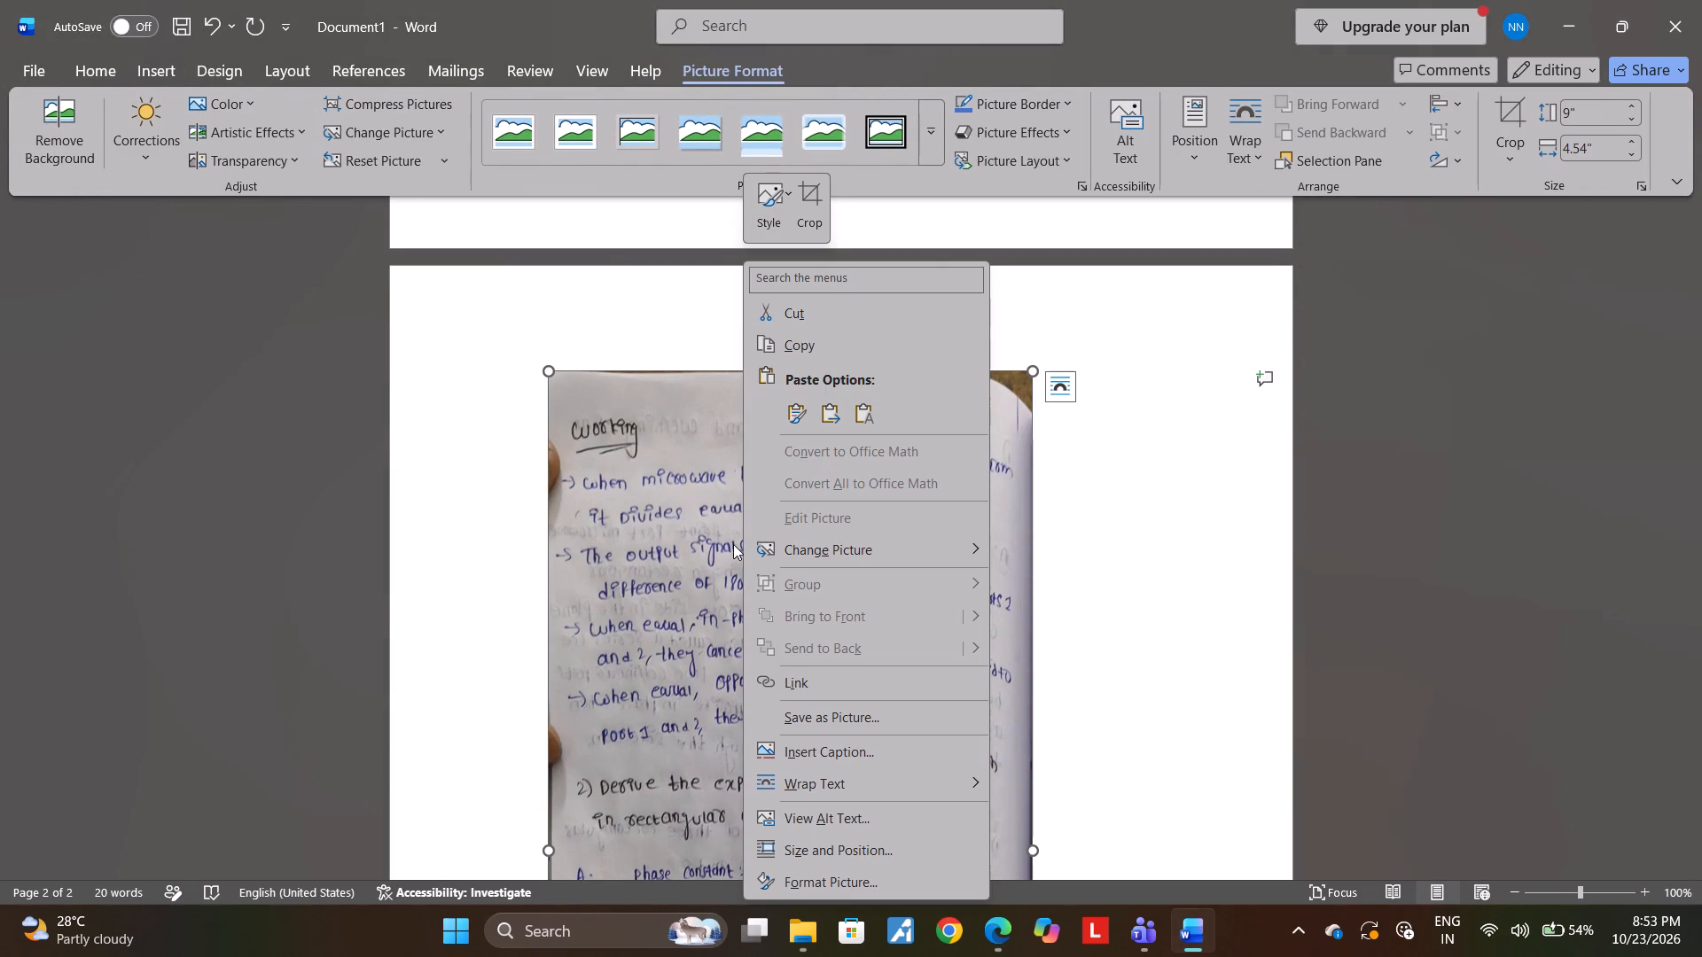
left_click(819, 202)
left_click_drag(787, 361, 785, 400)
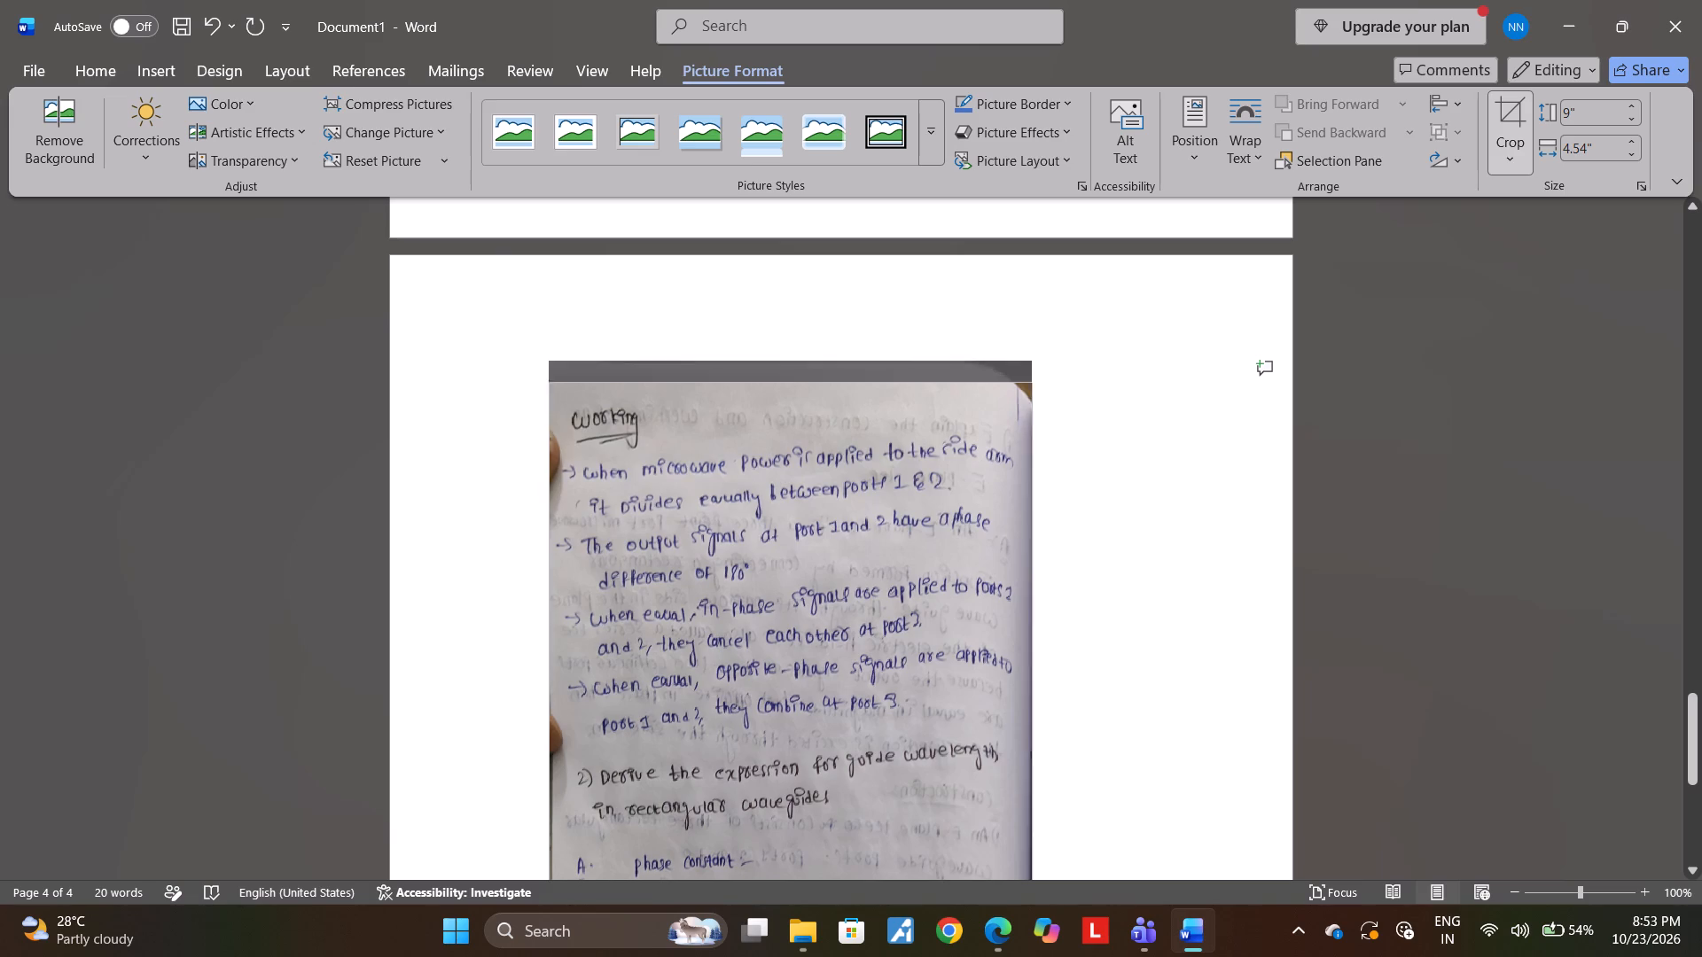
left_click_drag(785, 400, 773, 735)
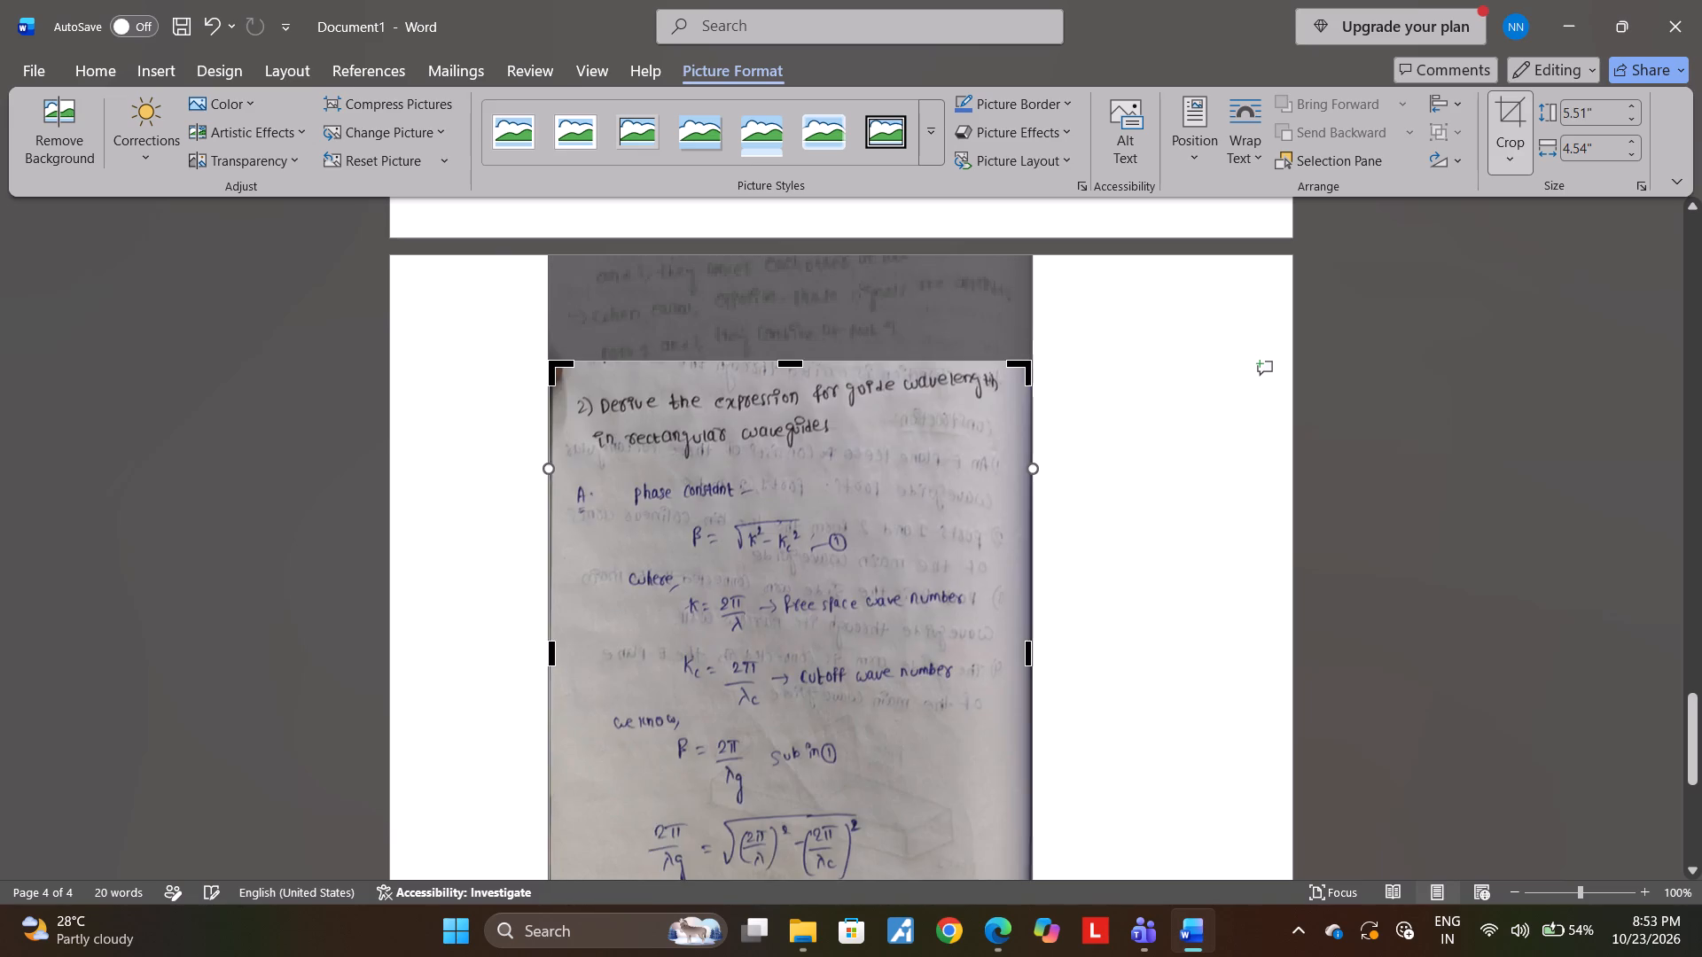
left_click(1104, 511)
Set the cropped question 2 picture's text wrapping to Tight.
left_click(854, 539)
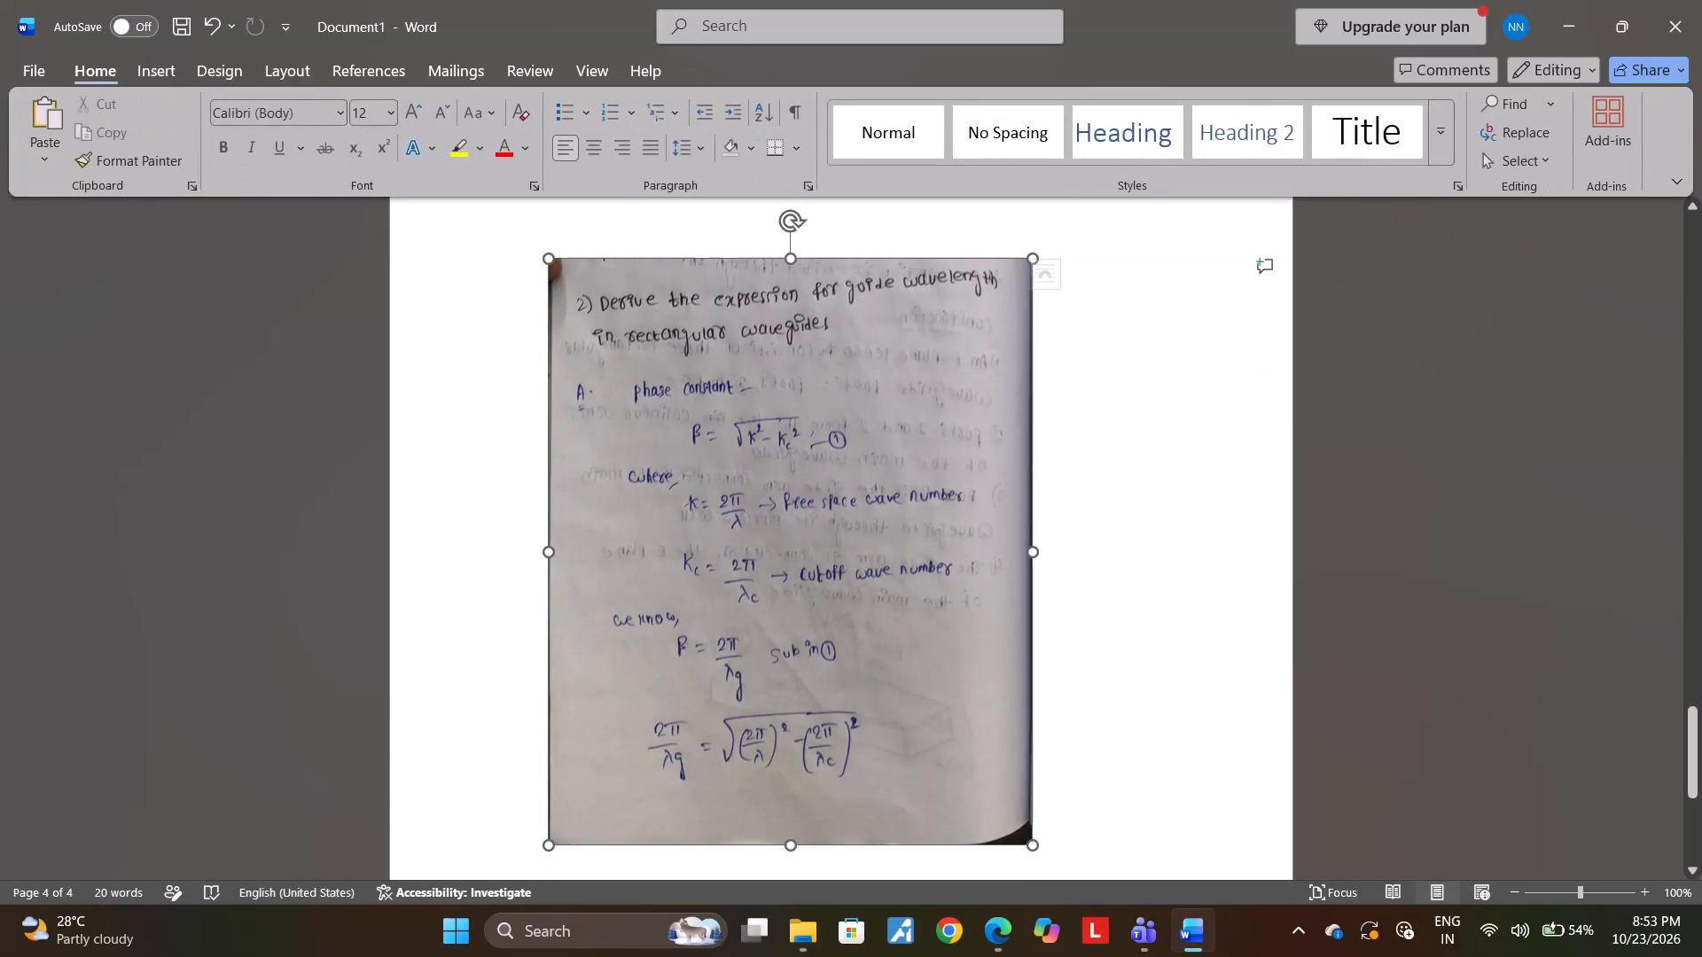
left_click(1045, 265)
left_click(1153, 432)
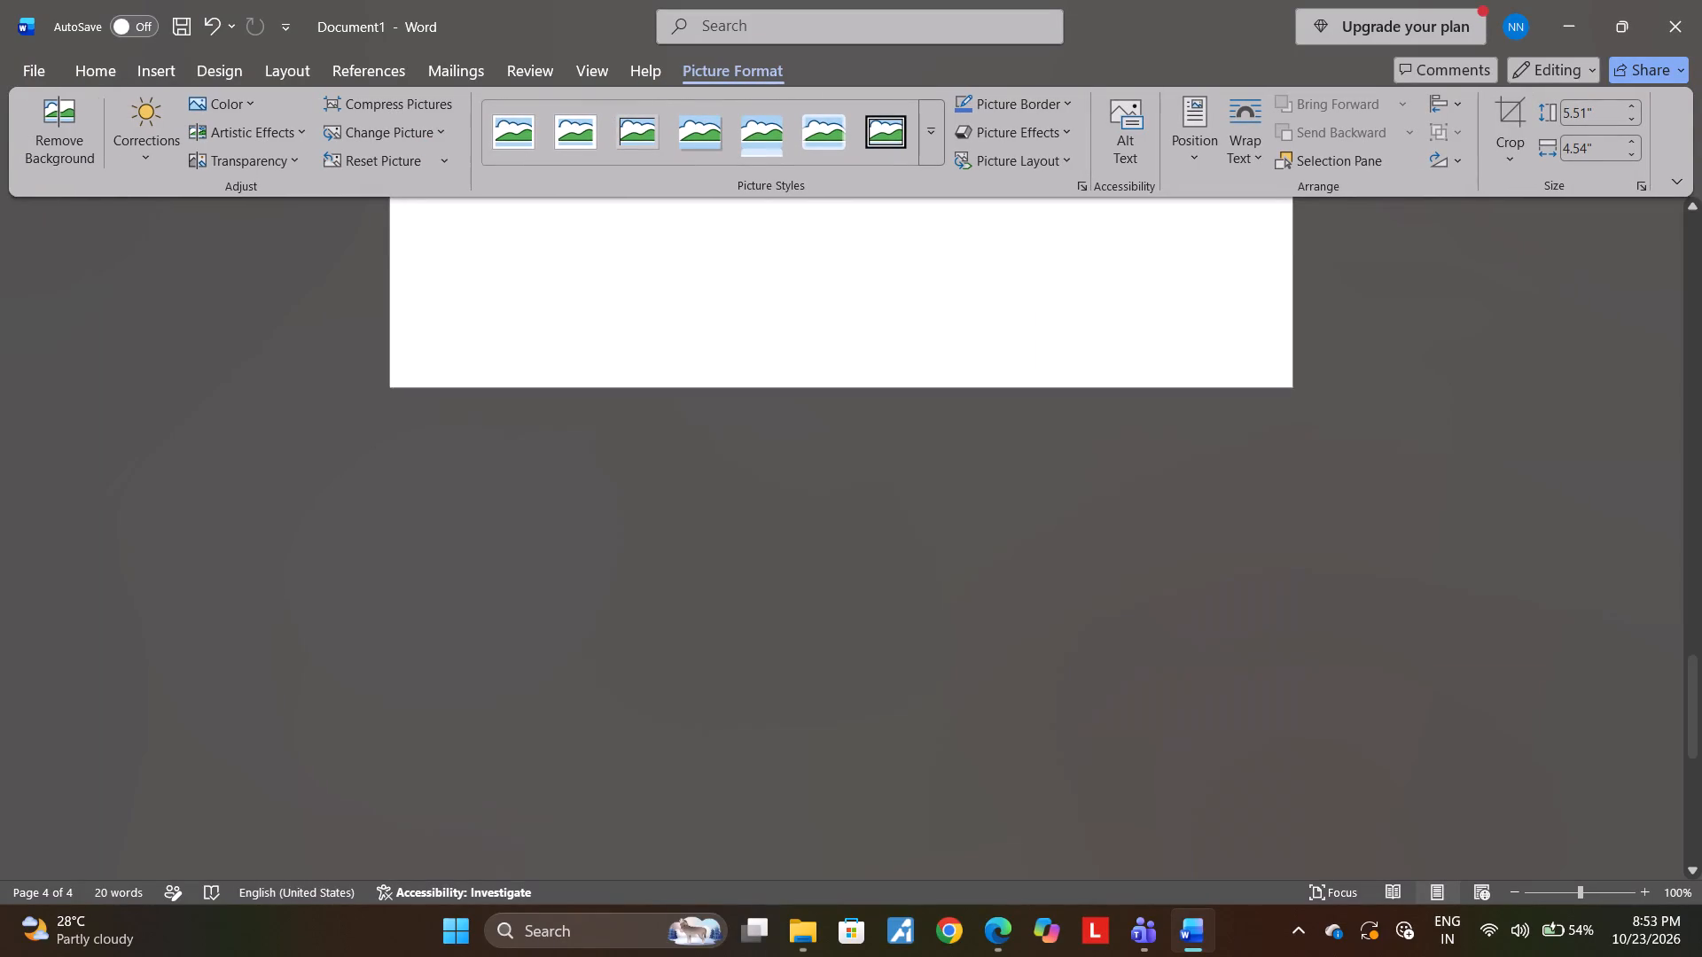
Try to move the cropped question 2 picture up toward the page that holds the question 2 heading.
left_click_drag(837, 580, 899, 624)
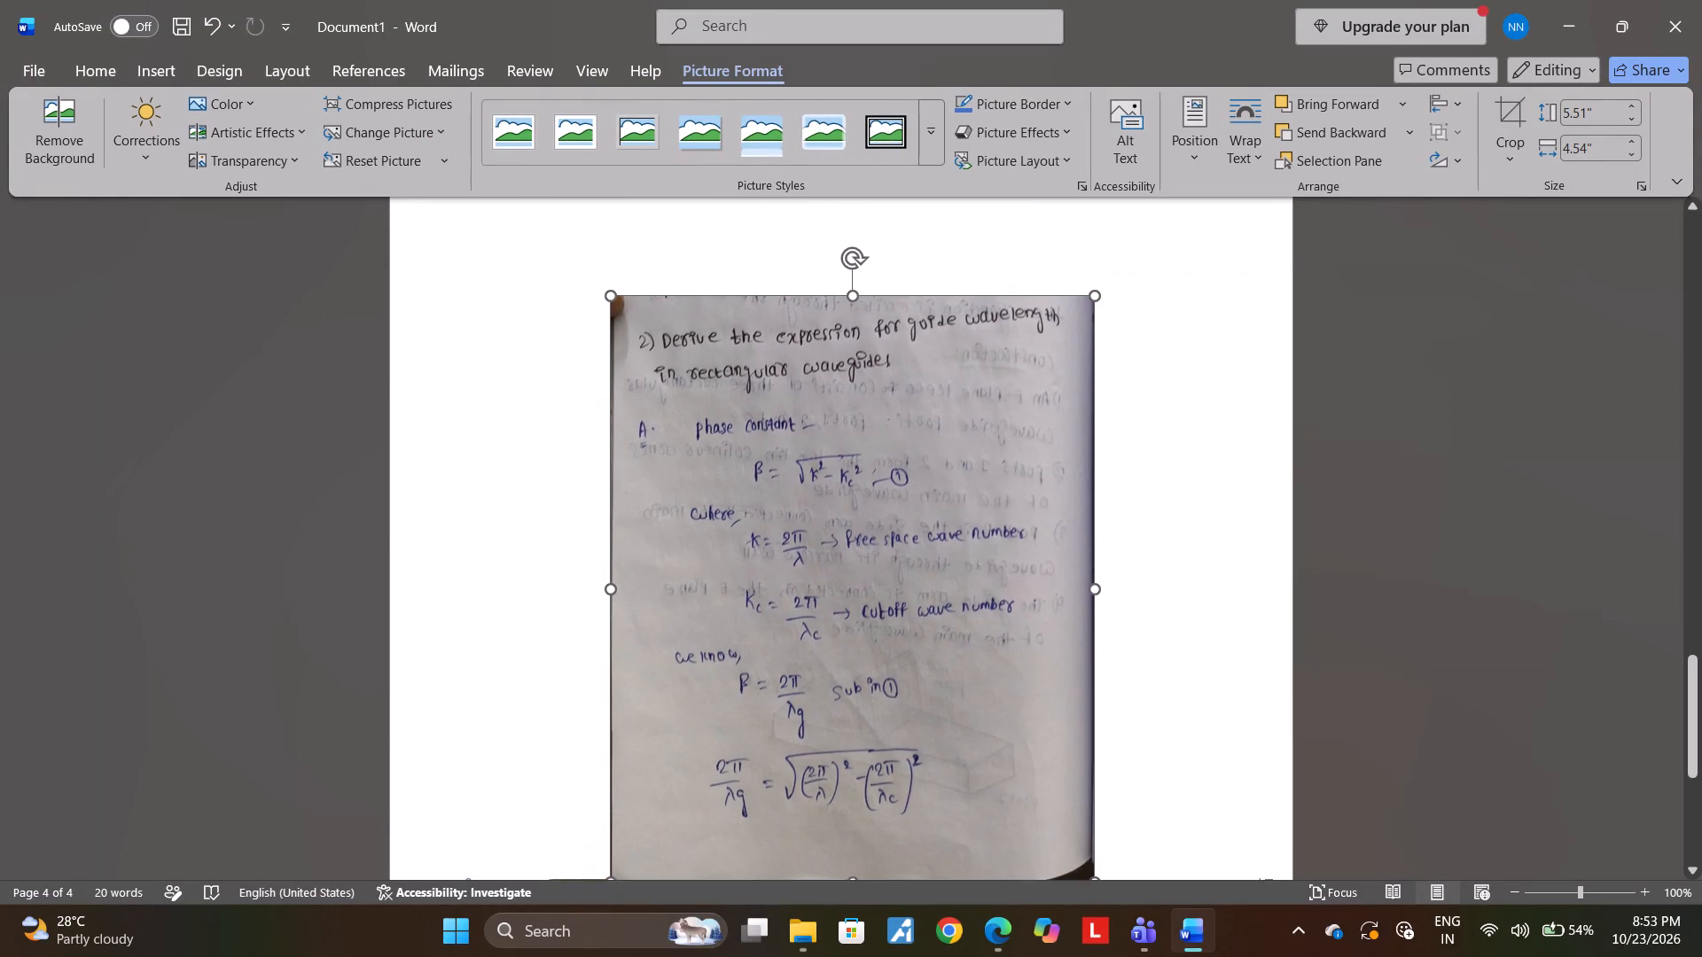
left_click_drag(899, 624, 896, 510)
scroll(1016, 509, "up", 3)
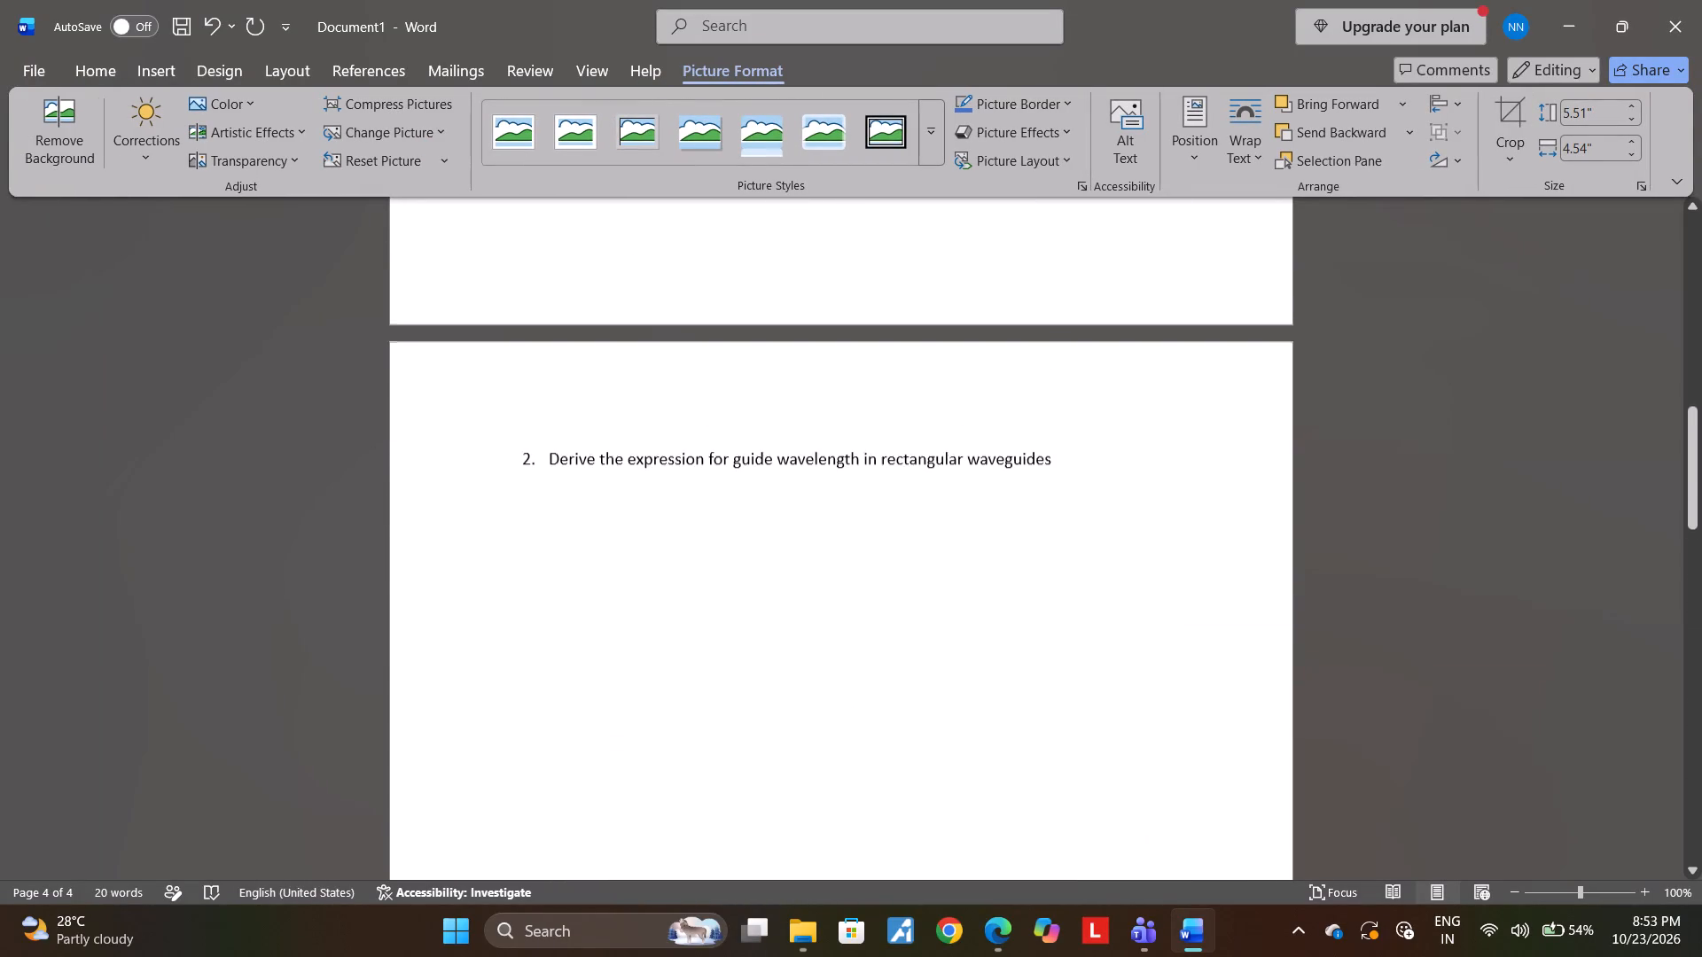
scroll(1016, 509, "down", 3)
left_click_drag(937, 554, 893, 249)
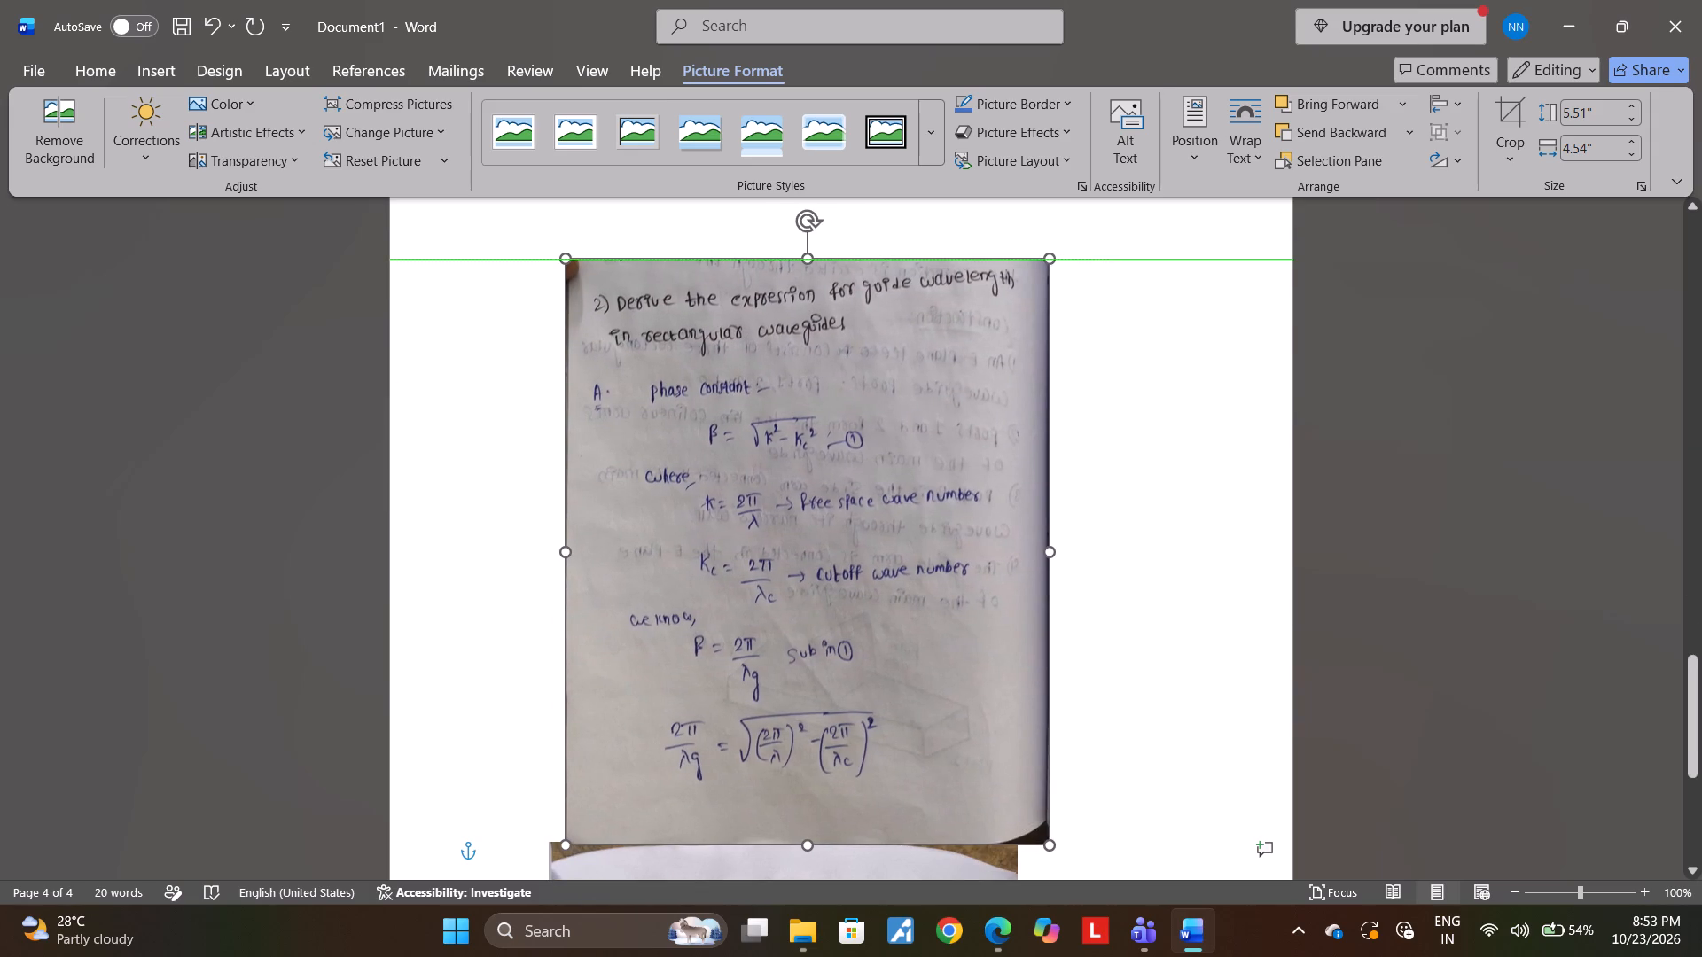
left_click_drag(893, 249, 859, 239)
Cut the cropped question 2 picture and paste it on an unnumbered line directly below the question 2 heading.
key("ctrl+x")
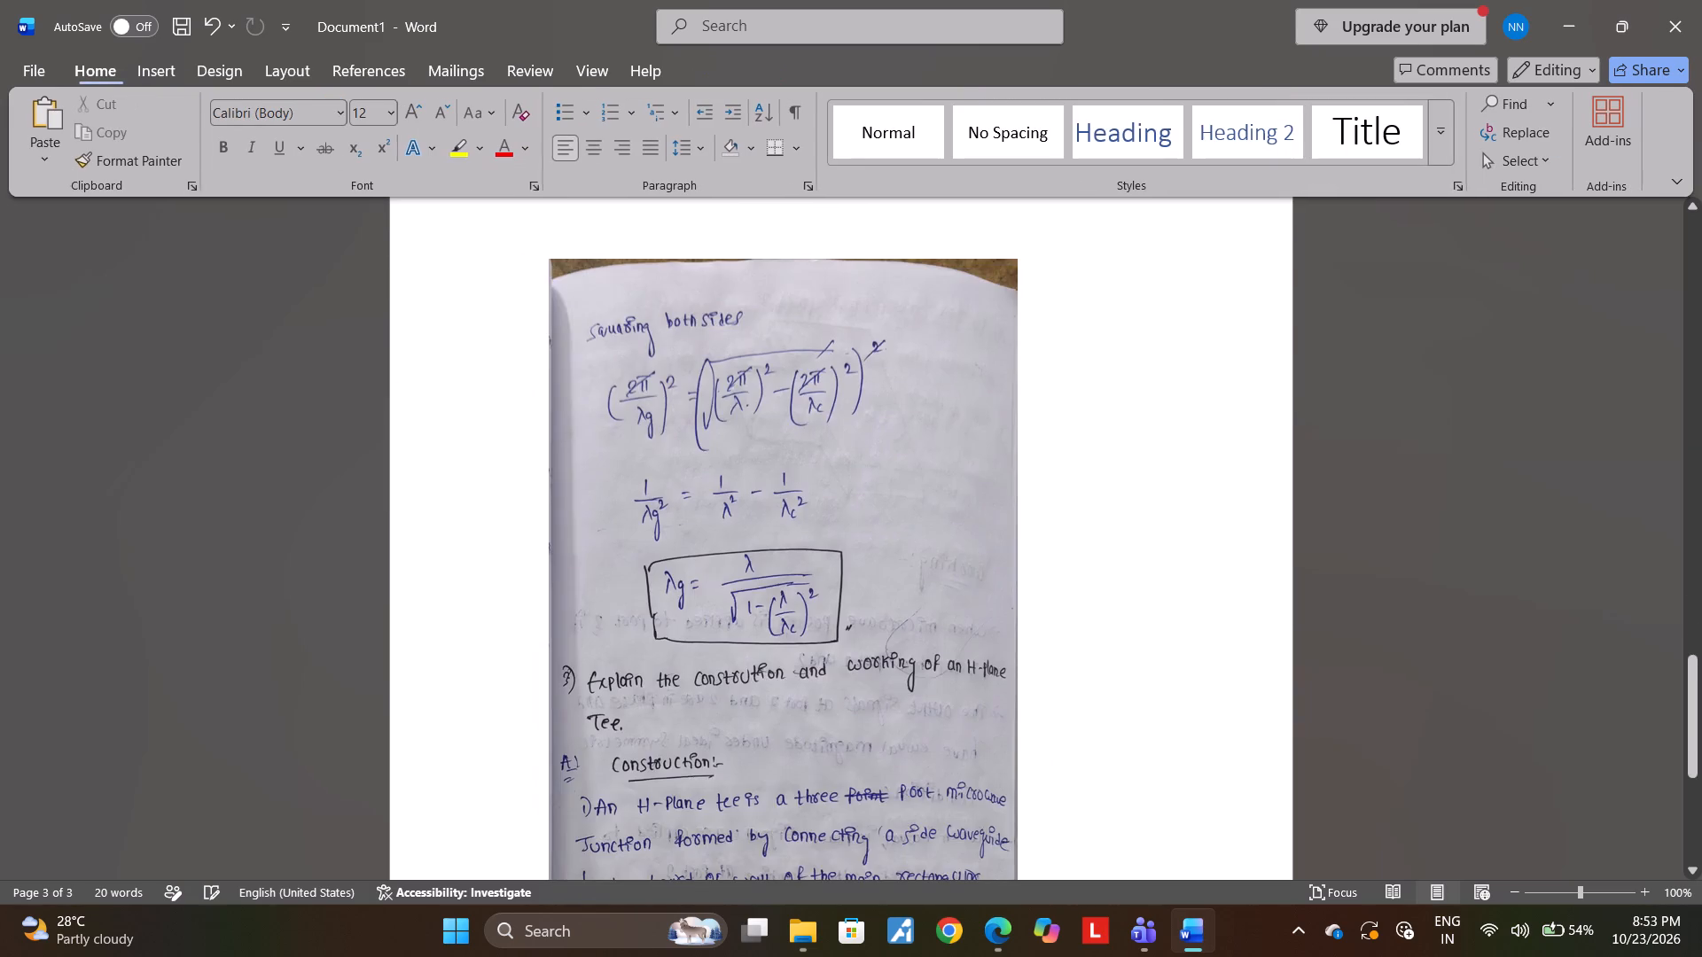
scroll(800, 525, "up", 2)
scroll(644, 381, "up", 2)
scroll(592, 608, "down", 1)
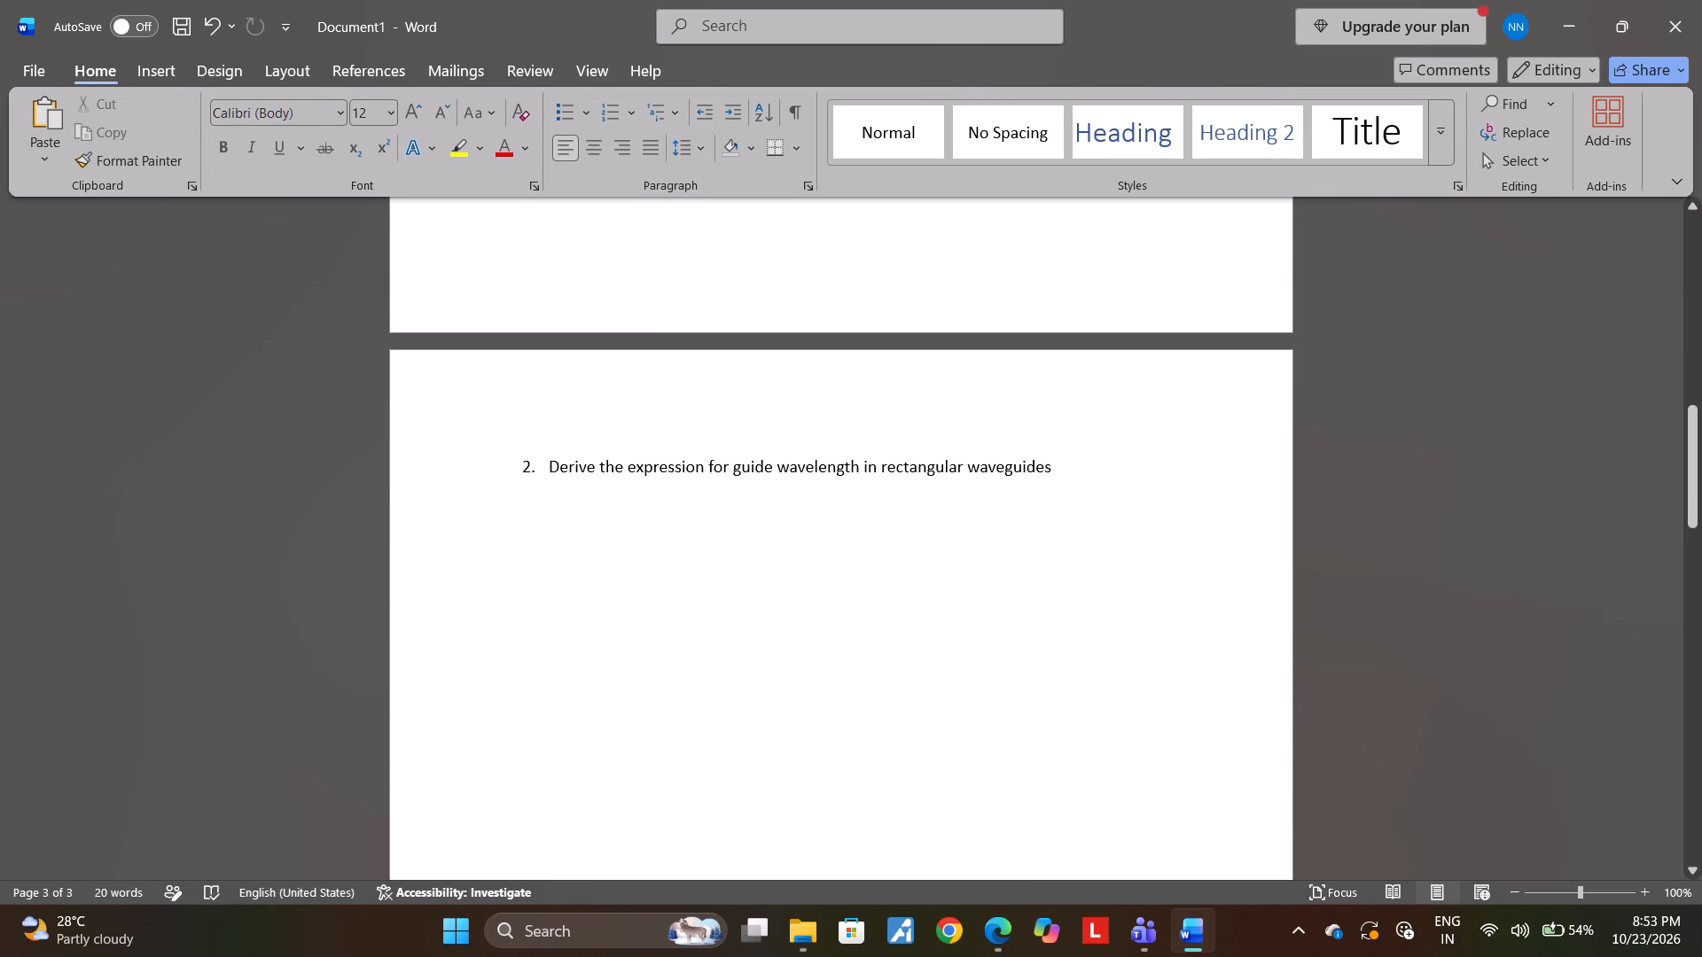
left_click(583, 522)
left_click(1058, 472)
key("Return")
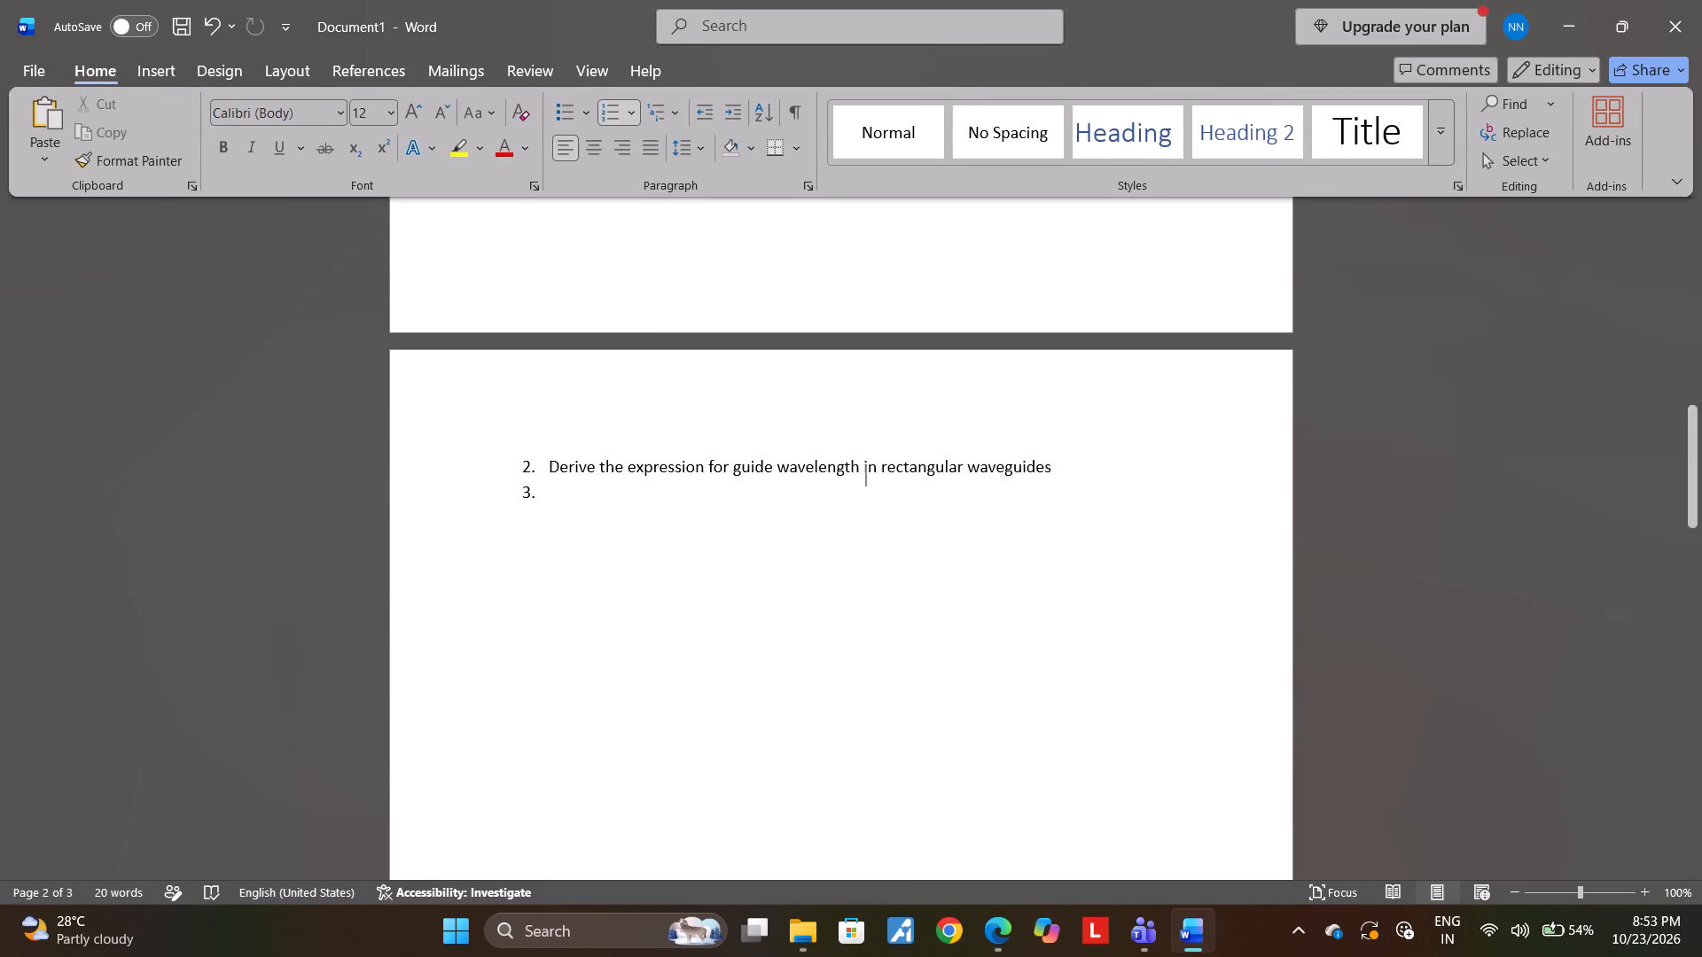
key("BackSpace")
key("BackSpace")
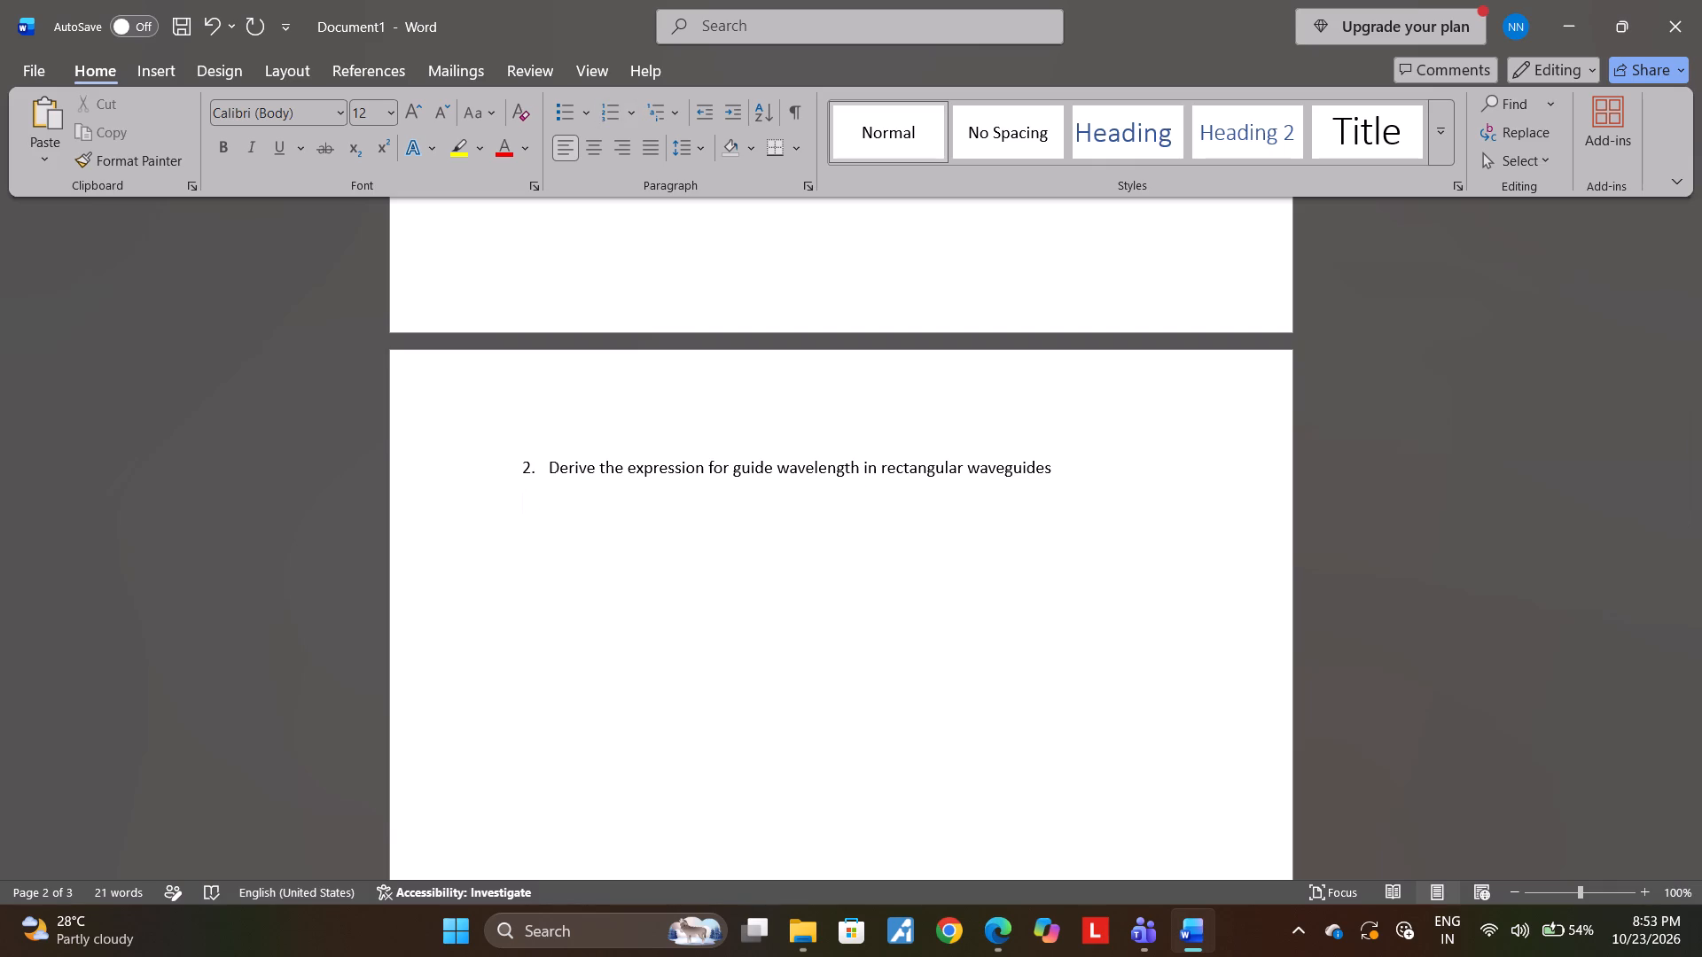
key("ctrl+v")
Crop the second picture from its bottom edge to end just below the boxed λg formula, removing question 3.
scroll(1205, 432, "down", 1)
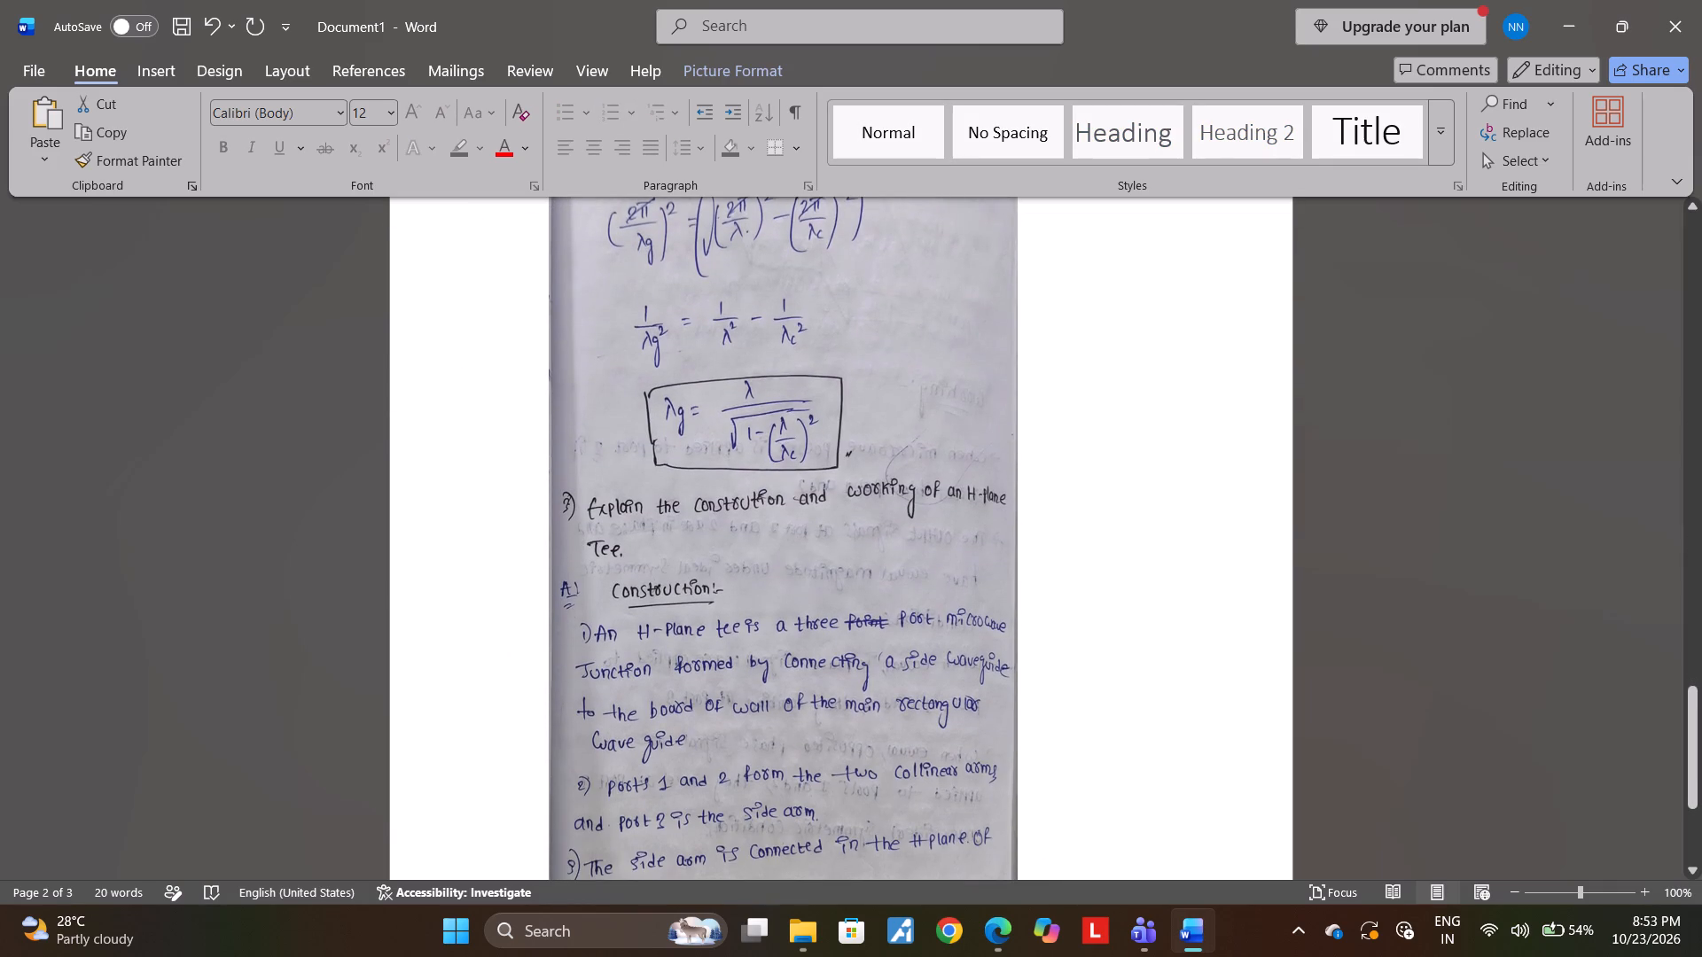
scroll(826, 528, "down", 1)
left_click(826, 528)
right_click(826, 528)
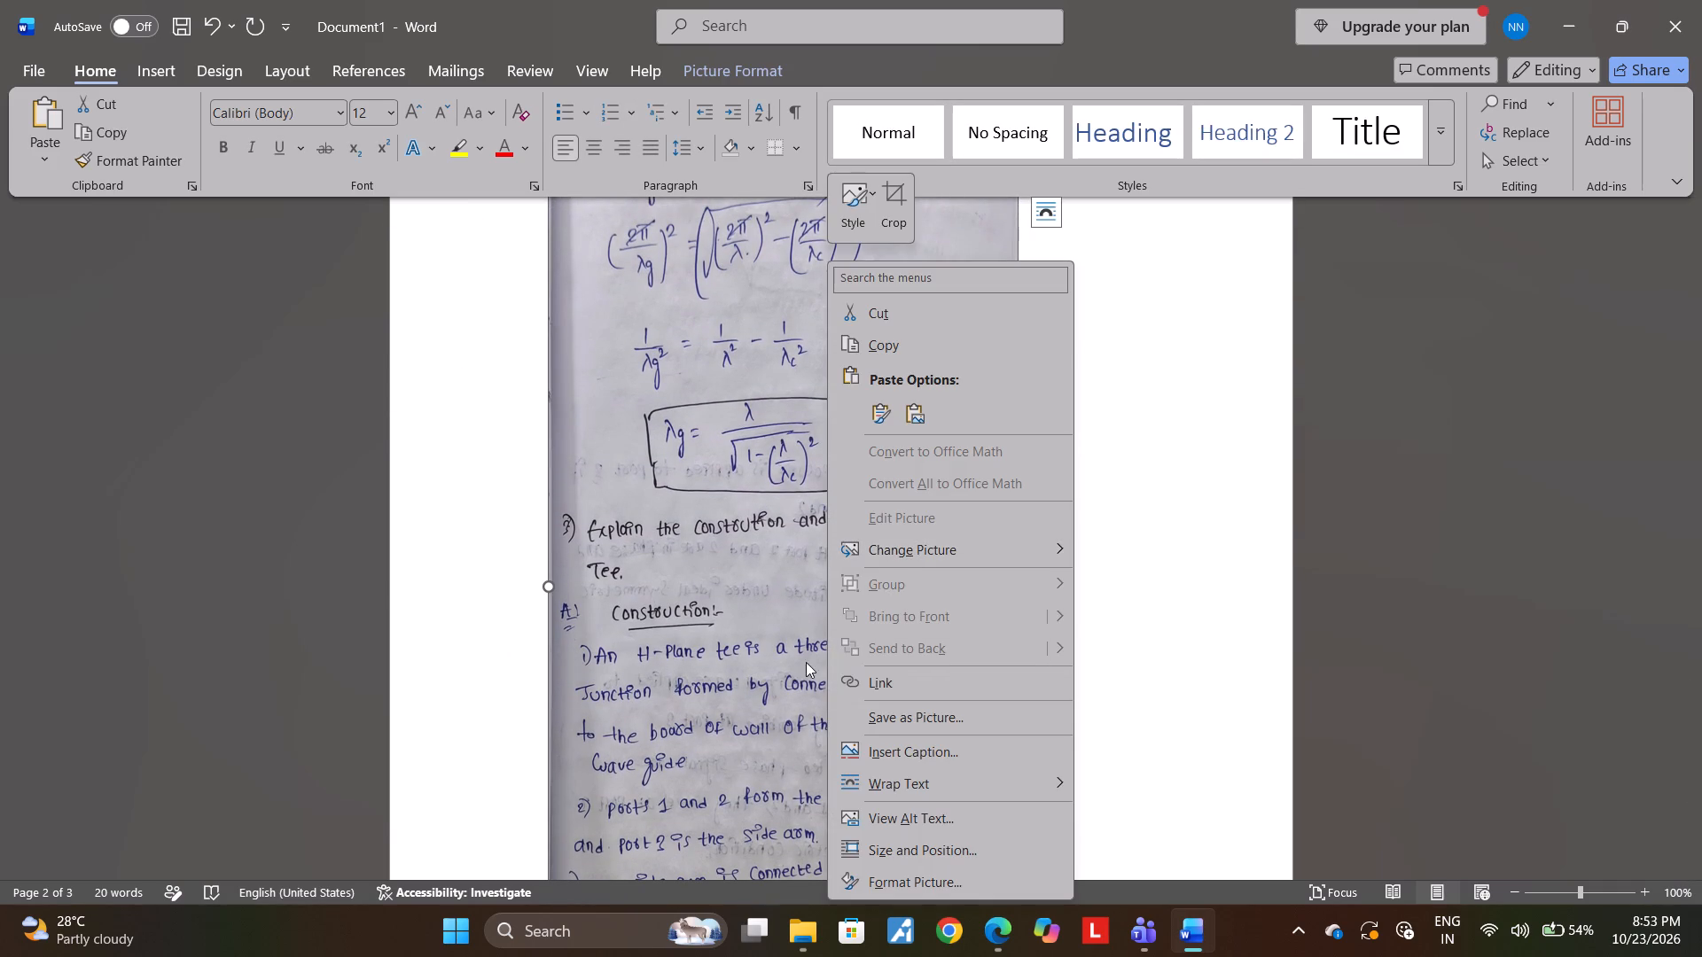
left_click(895, 199)
scroll(824, 716, "down", 1)
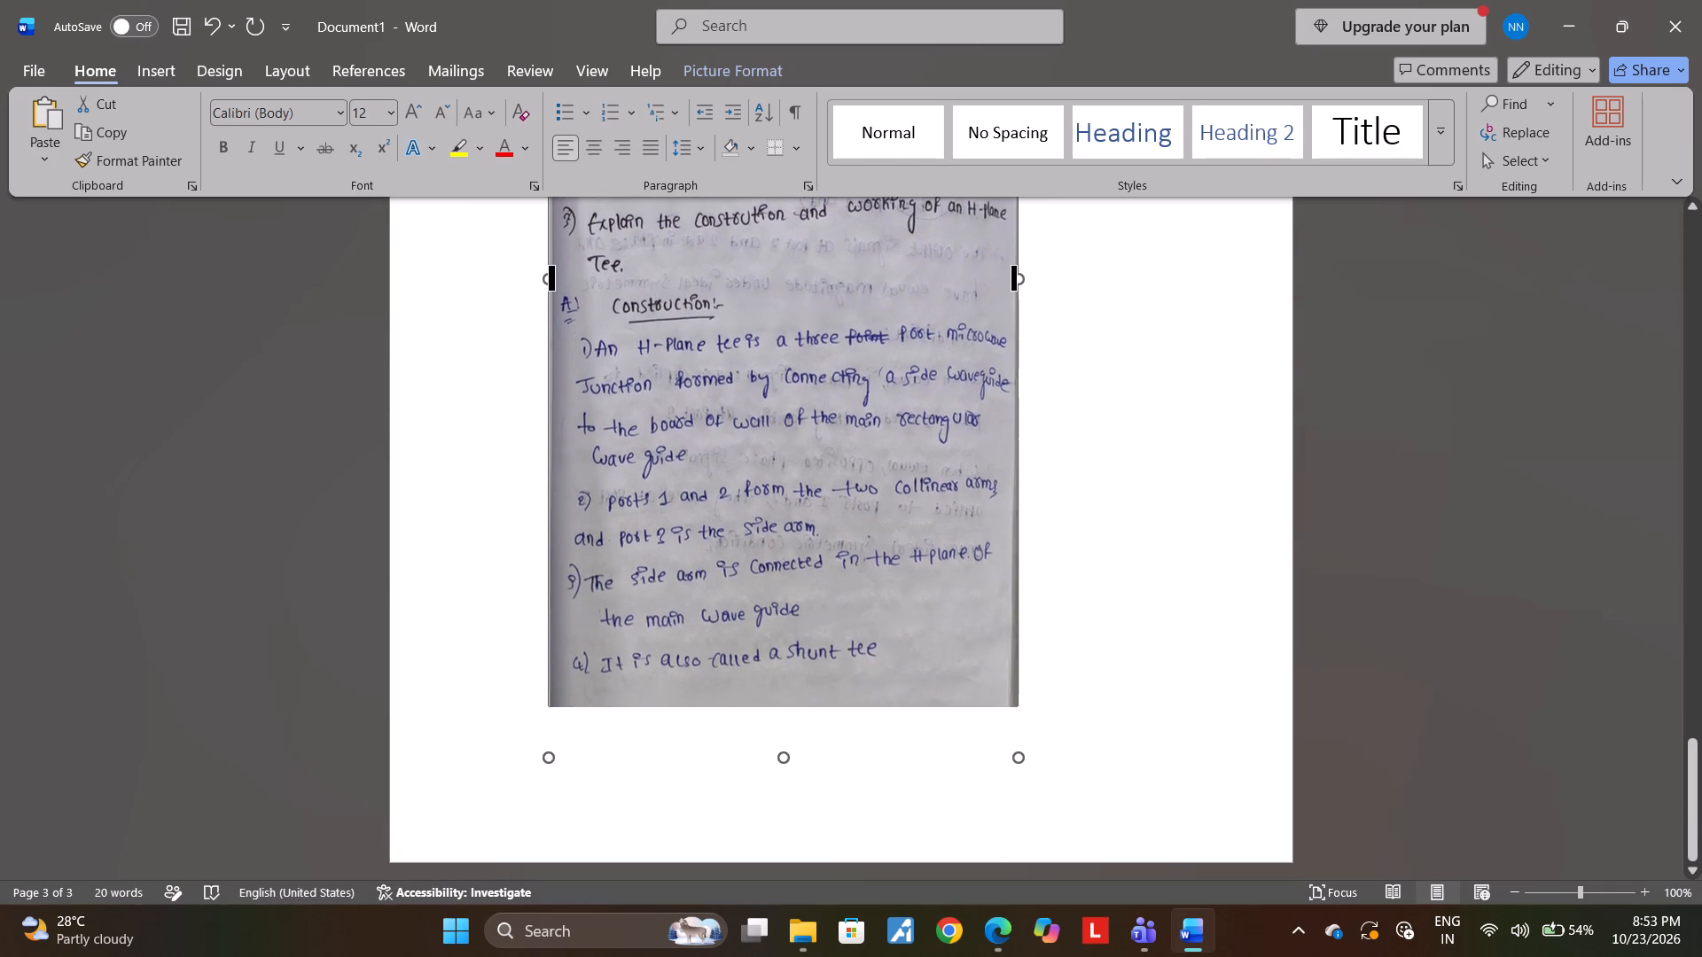
scroll(800, 679, "down", 1)
left_click(784, 756)
left_click_drag(785, 751, 788, 736)
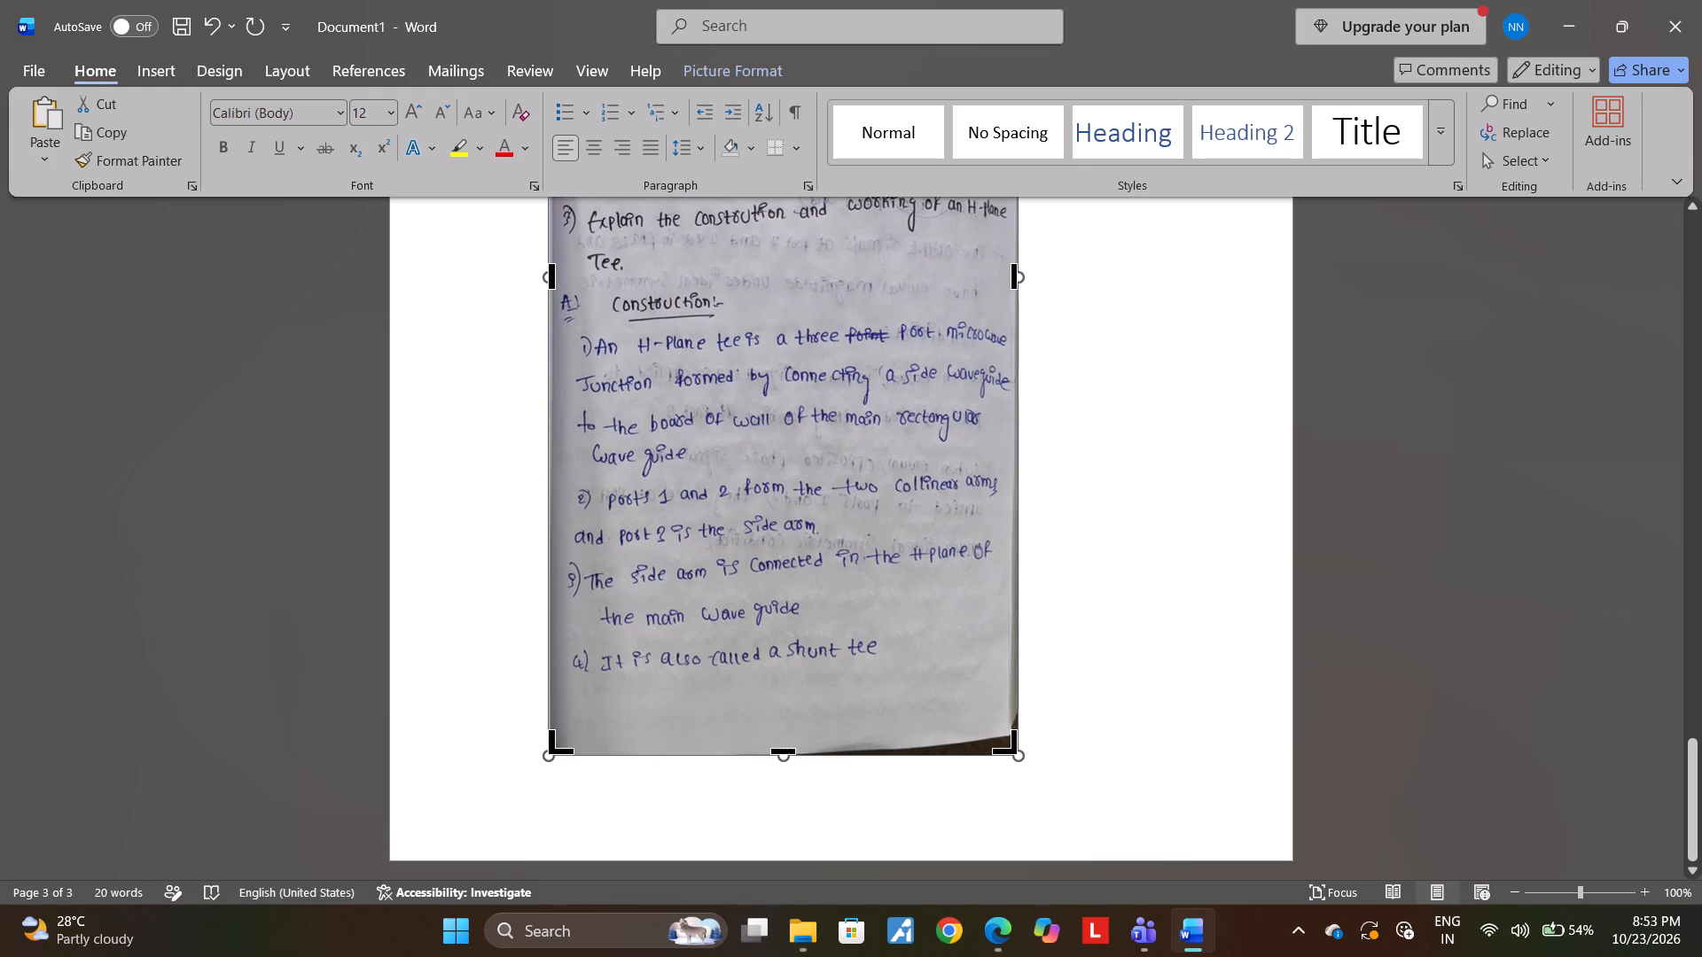
left_click_drag(788, 736, 804, 205)
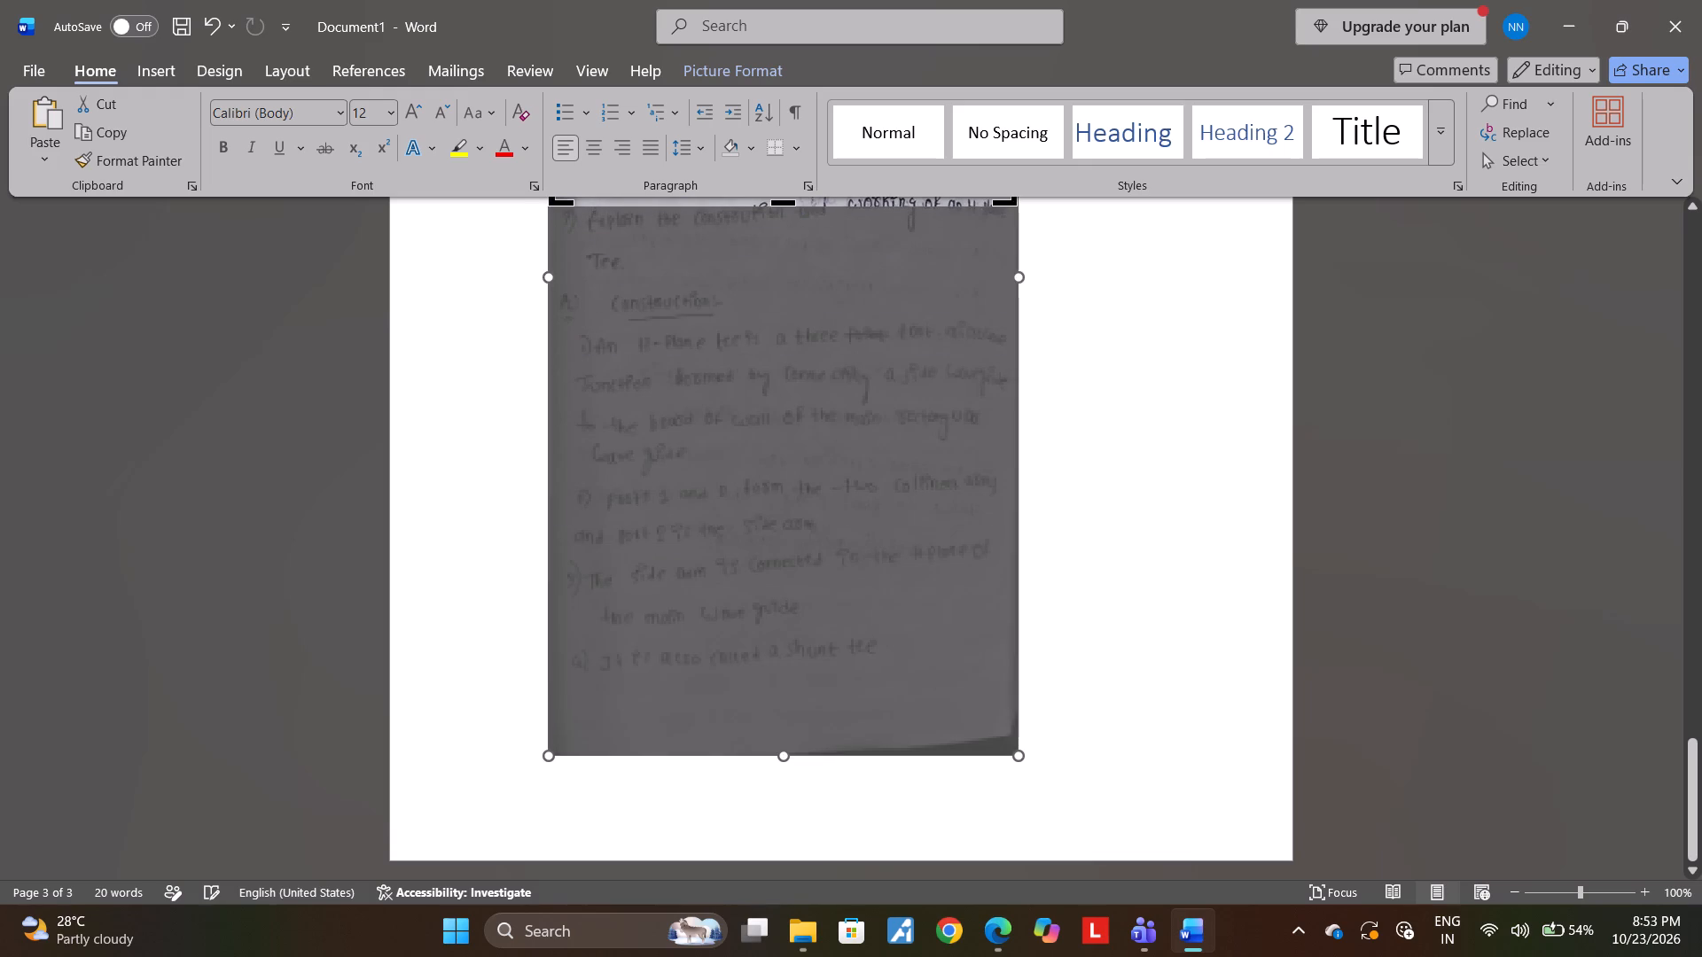
scroll(825, 244, "up", 1)
left_click_drag(781, 718, 783, 704)
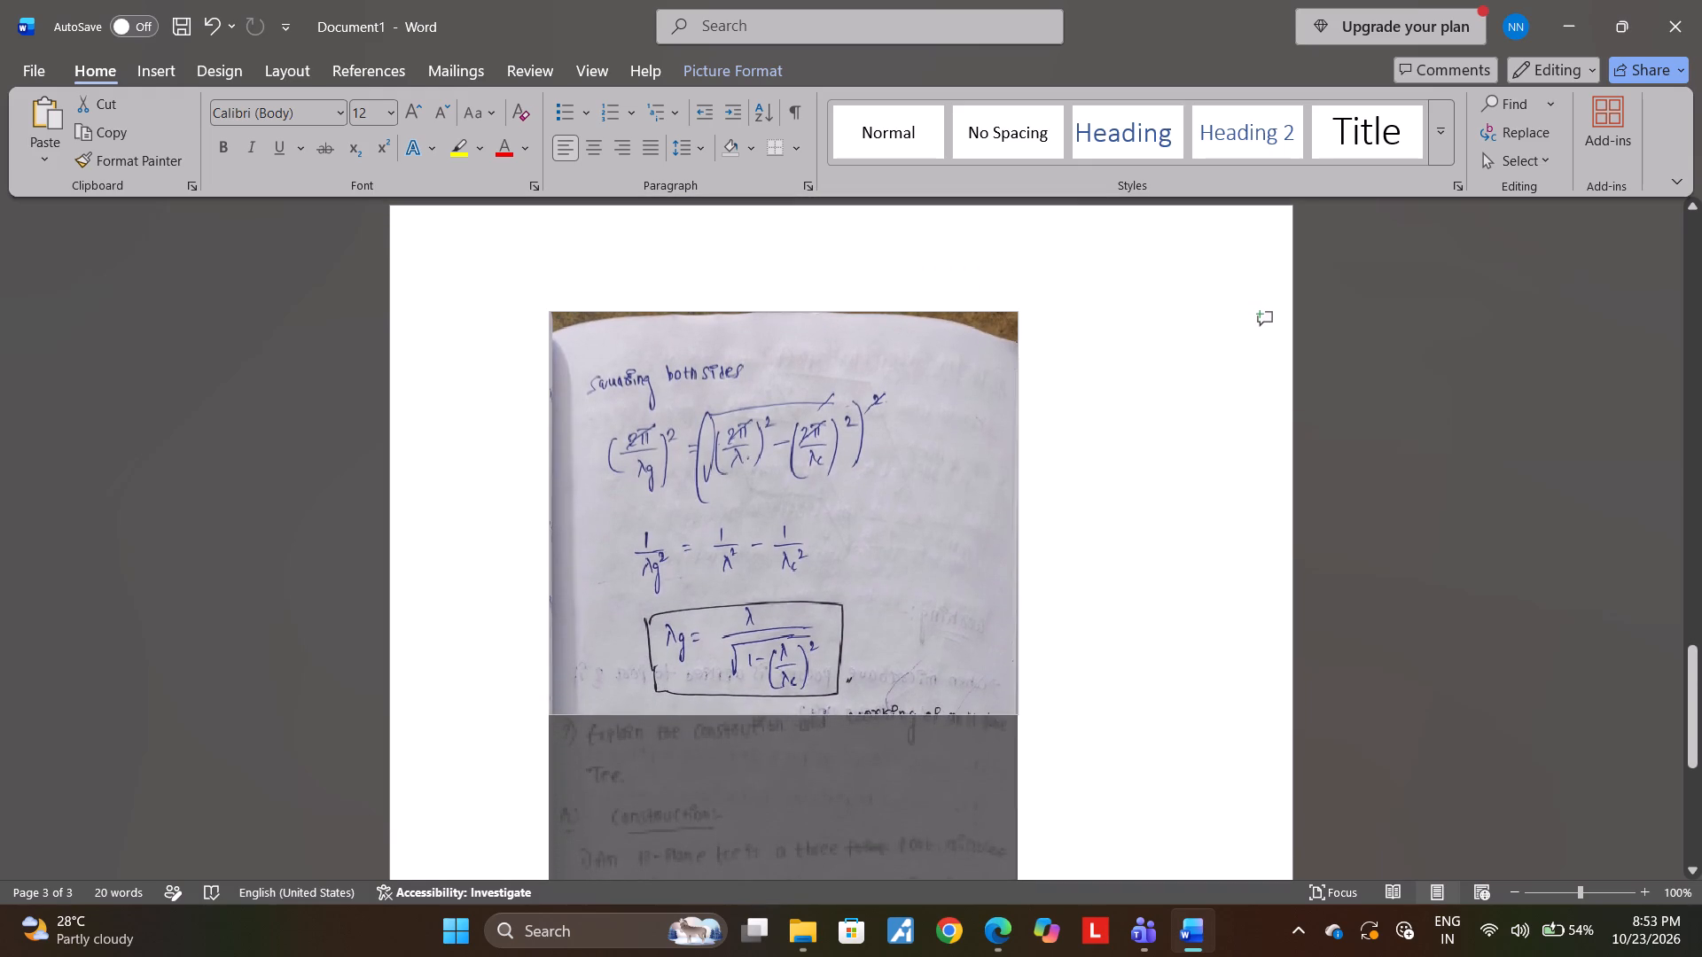
left_click_drag(783, 704, 783, 704)
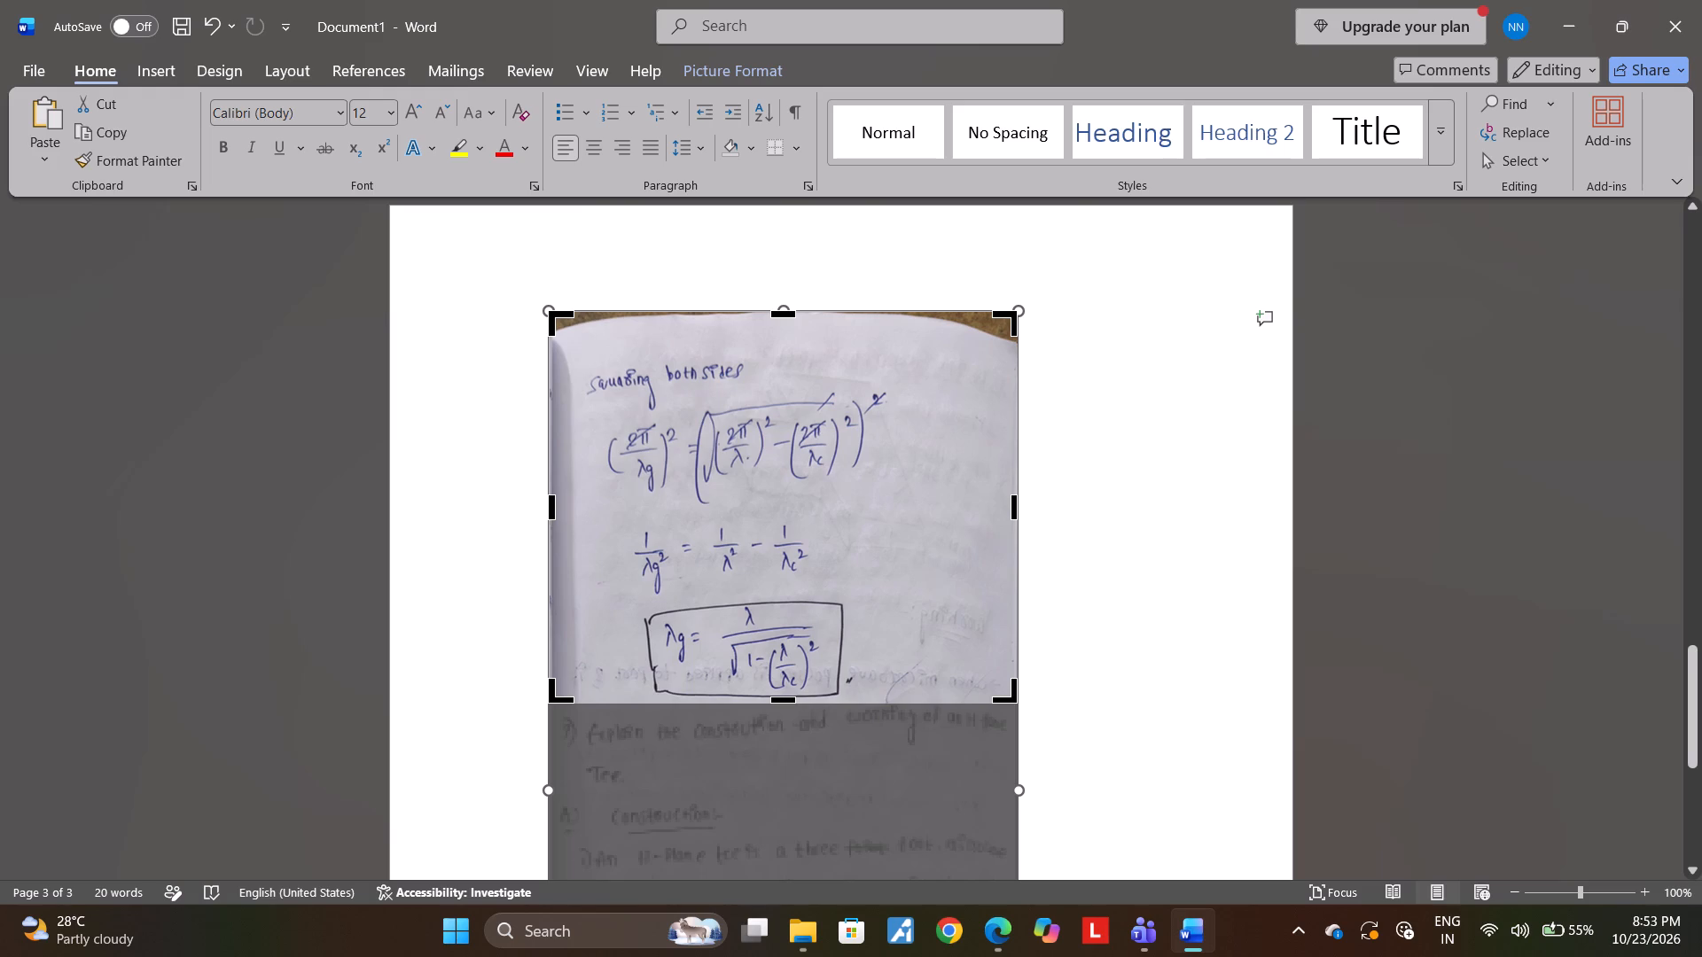
left_click(1101, 637)
Set the cropped "Squaring both sides" picture's text wrapping to Tight.
left_click(742, 446)
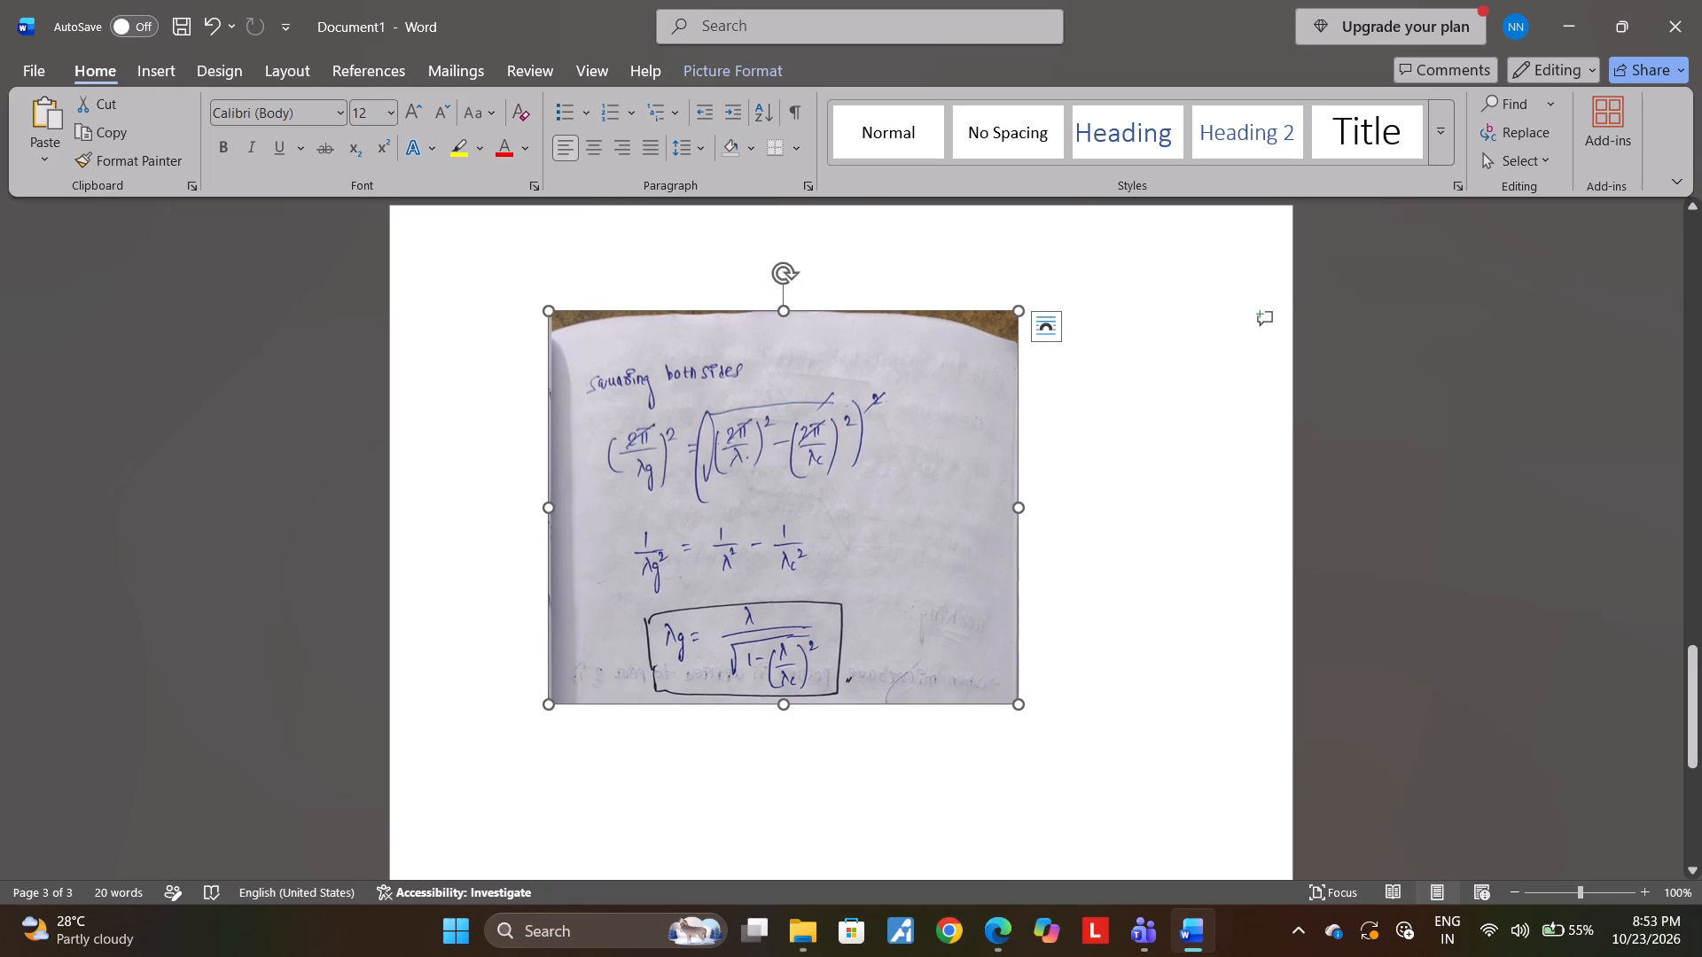
left_click(1052, 332)
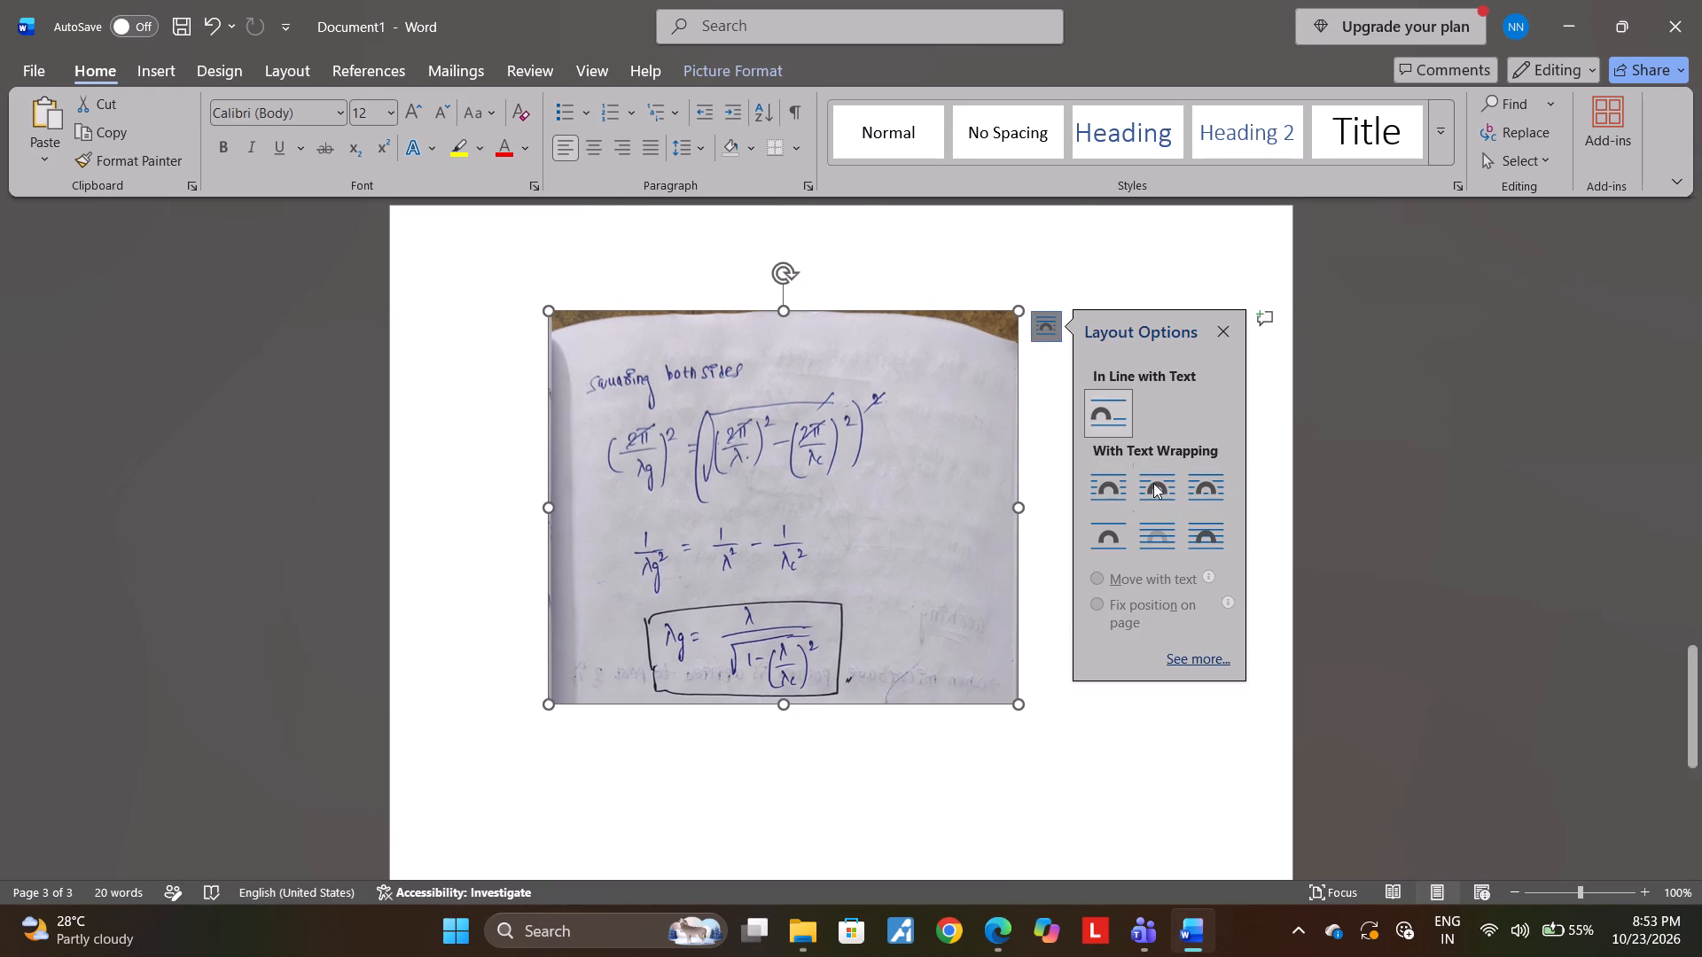
left_click(1170, 498)
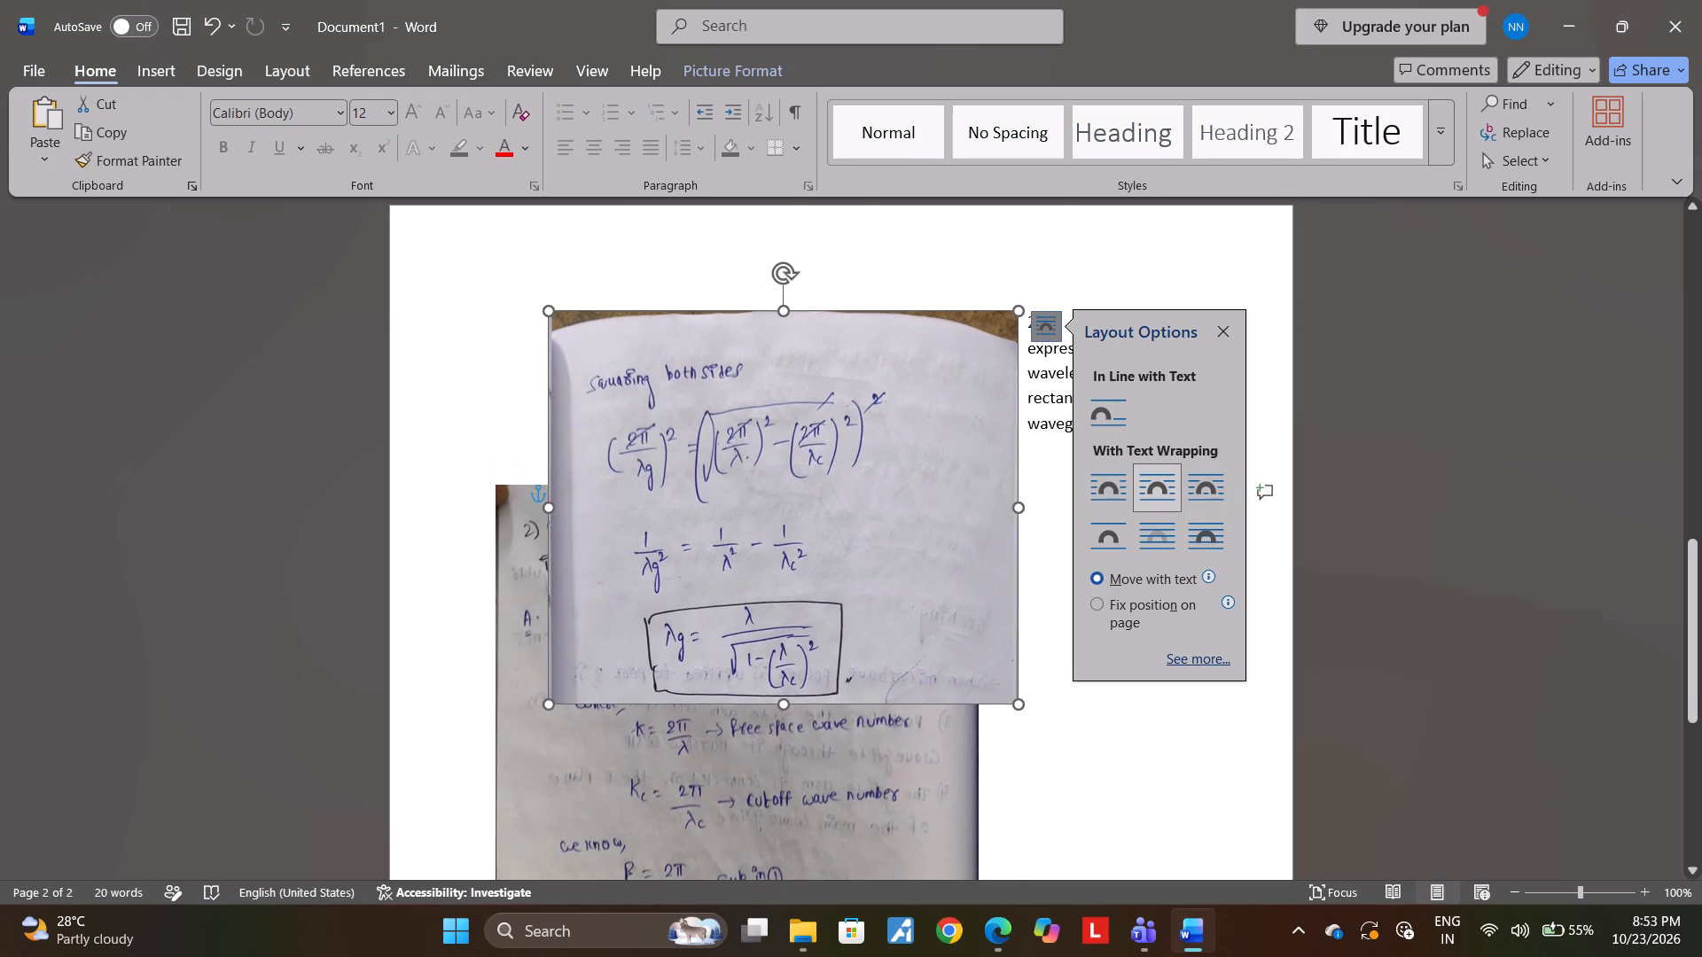
Cut the "Squaring both sides" picture and paste it beside the question 2 picture, shrinking both so they fit side by side.
key("ctrl+x")
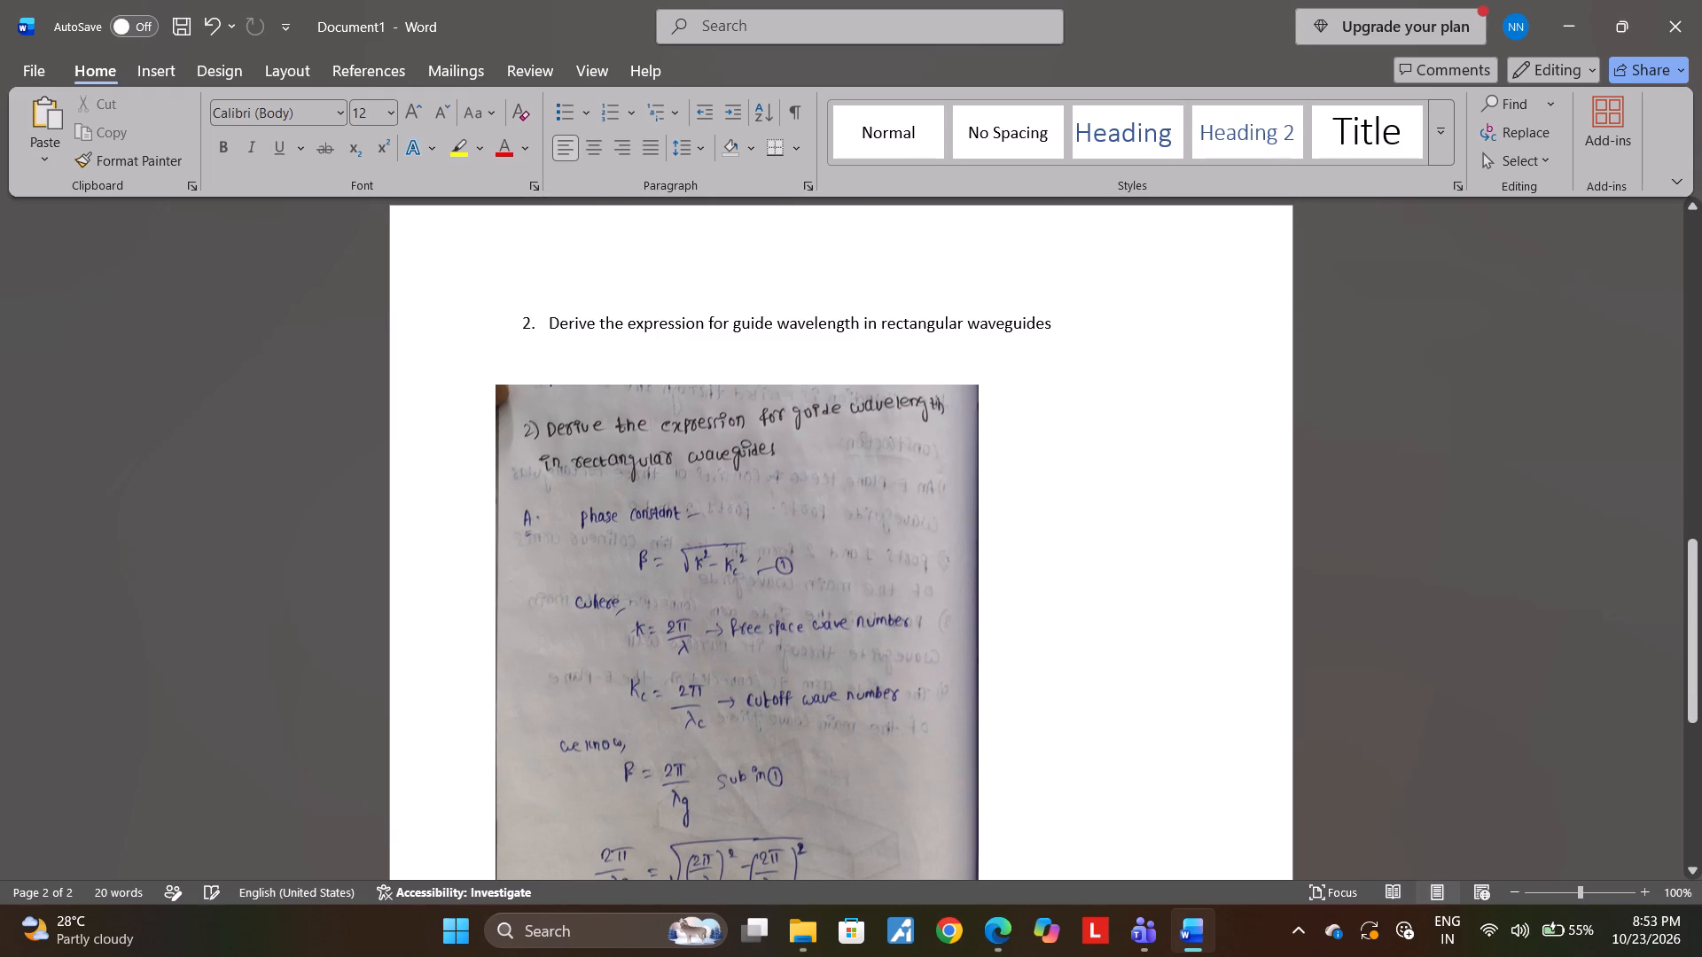
scroll(839, 556, "down", 1)
scroll(839, 556, "up", 1)
scroll(839, 556, "down", 1)
left_click(817, 408)
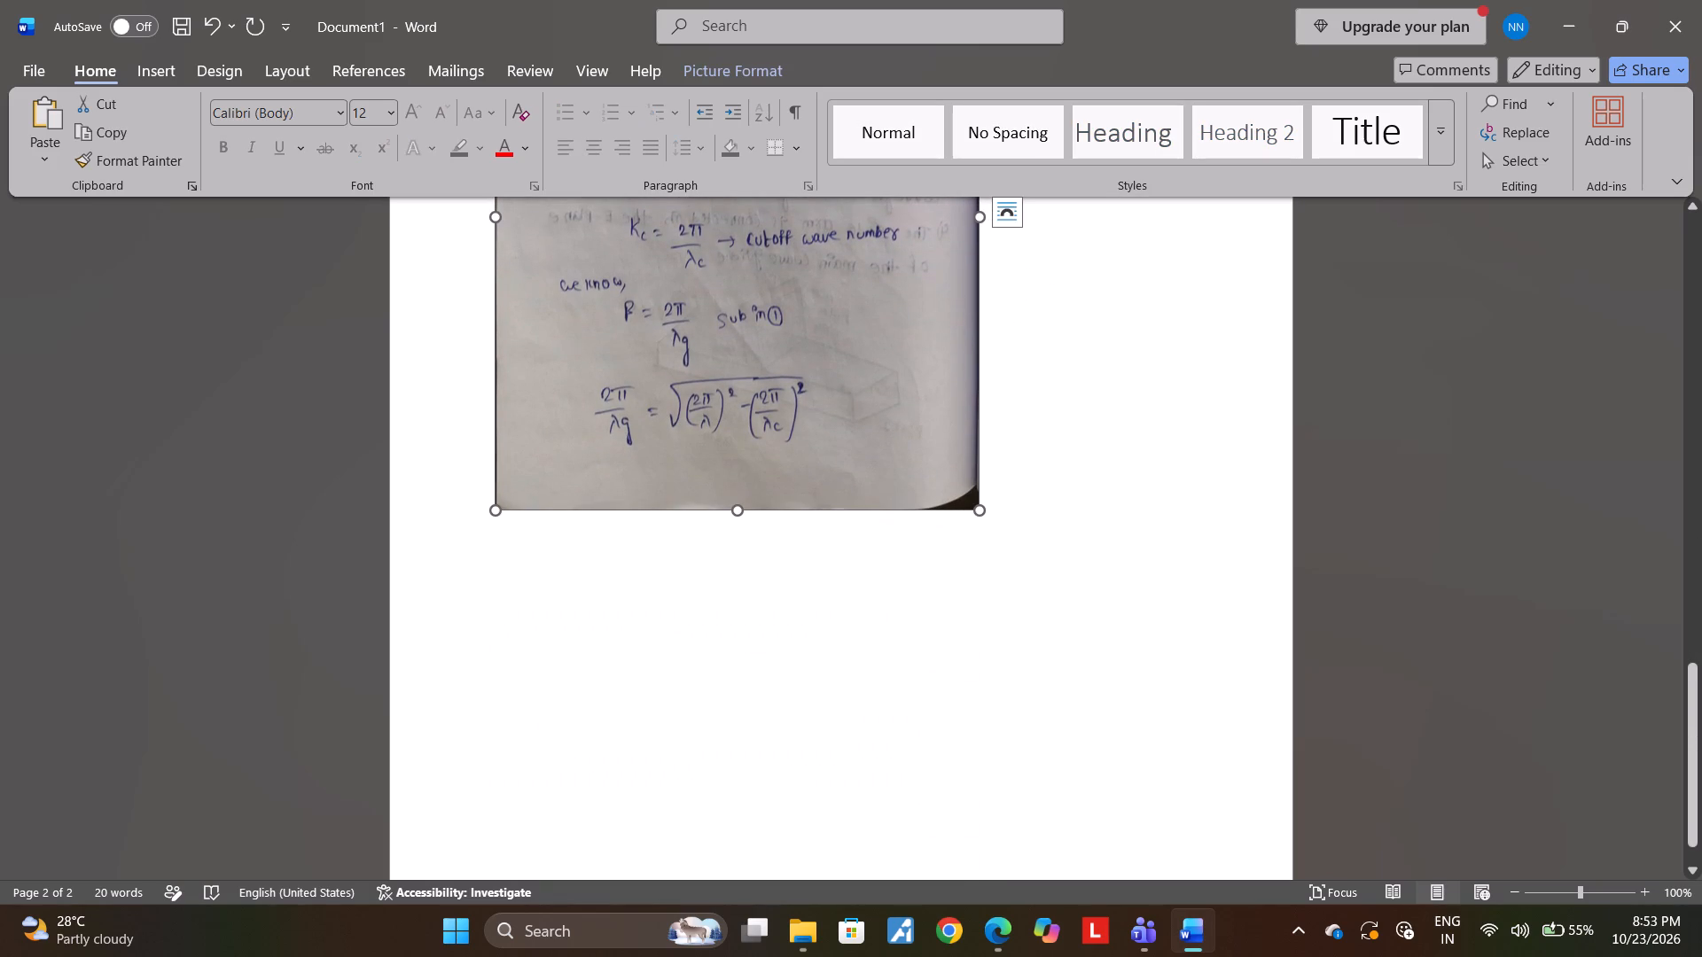
left_click_drag(979, 507, 907, 309)
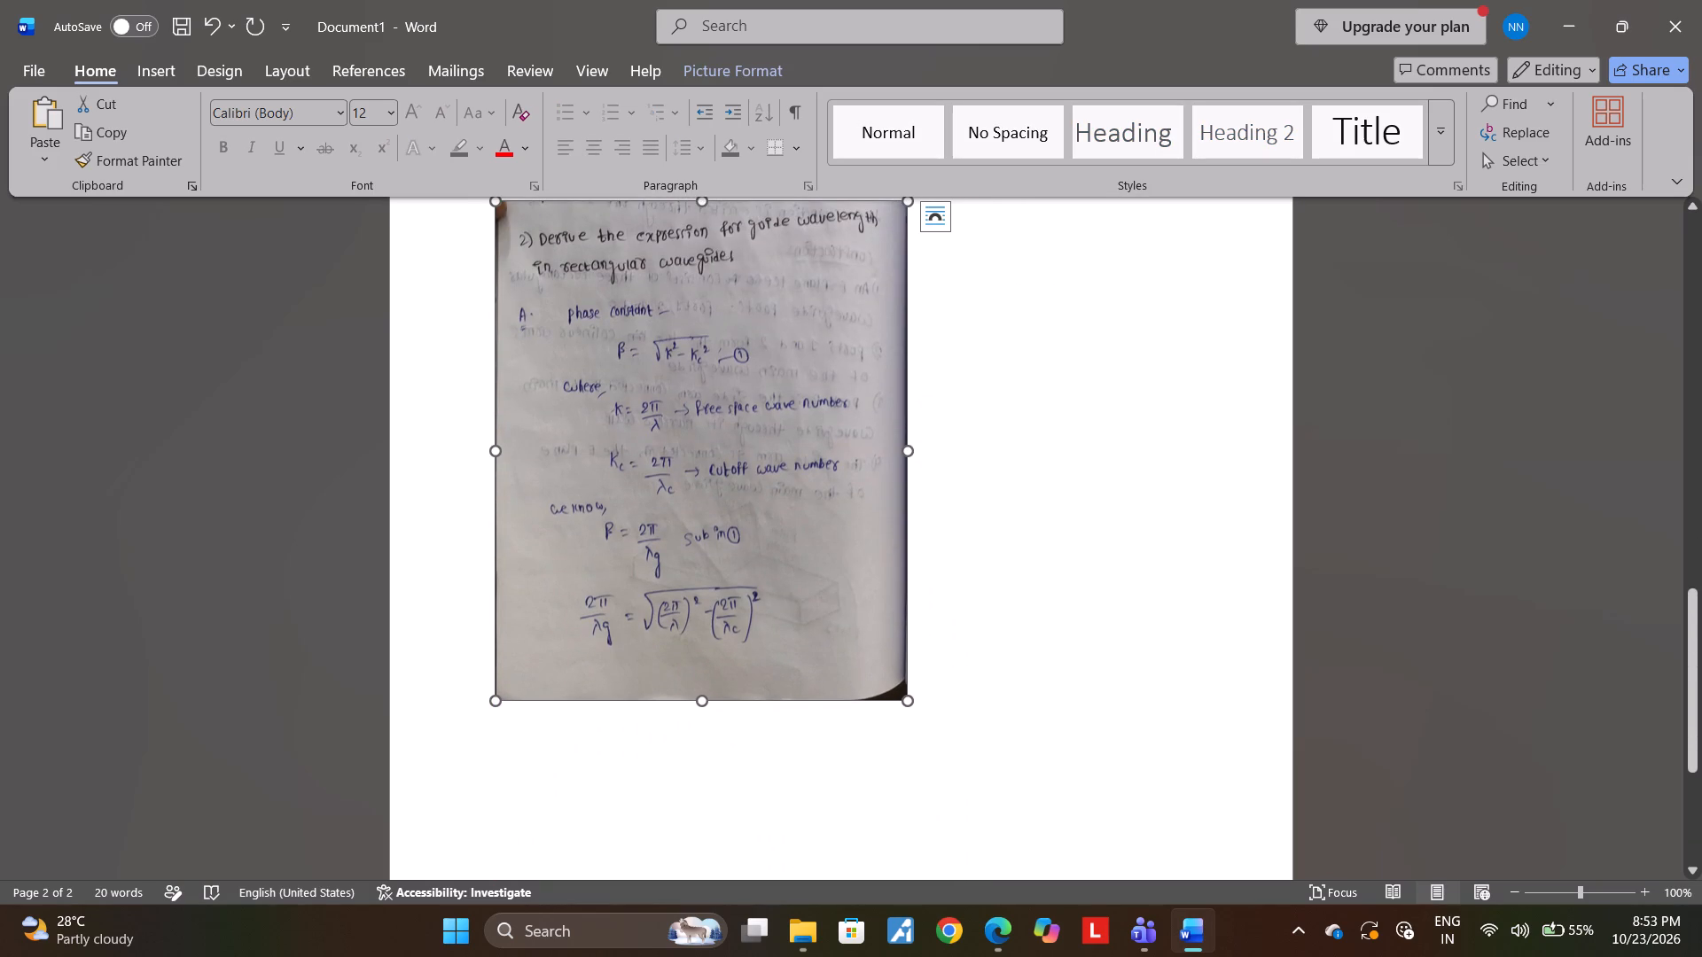
left_click(956, 498)
key("ctrl+v")
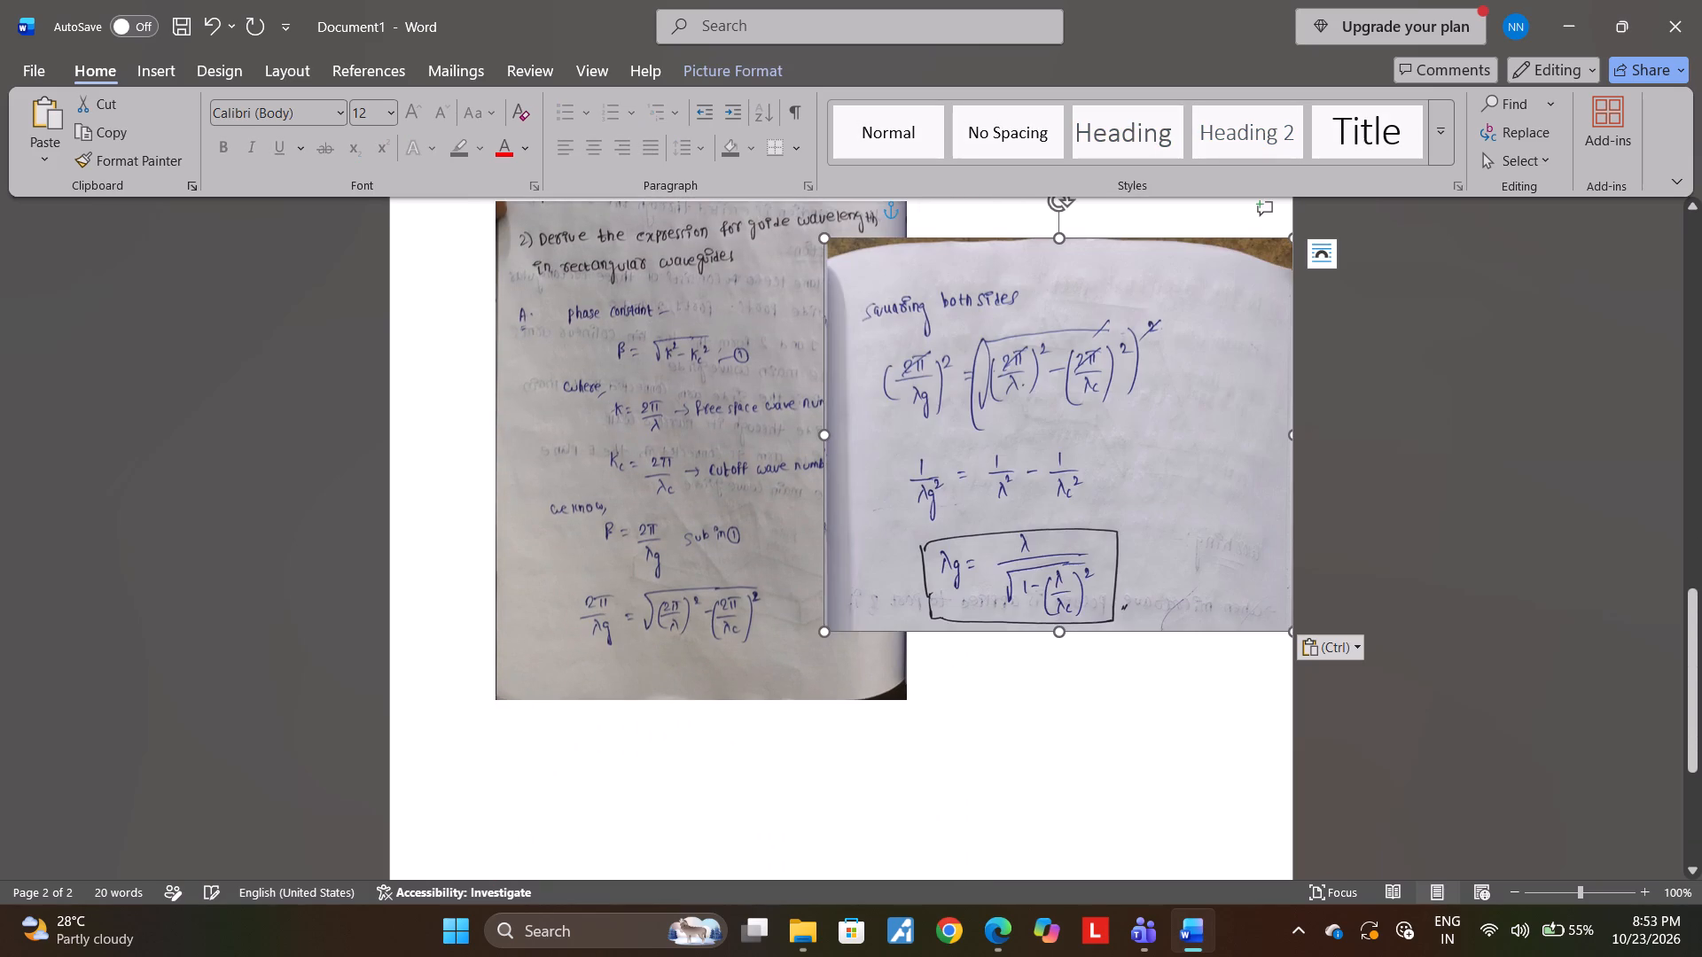
left_click_drag(822, 628, 962, 552)
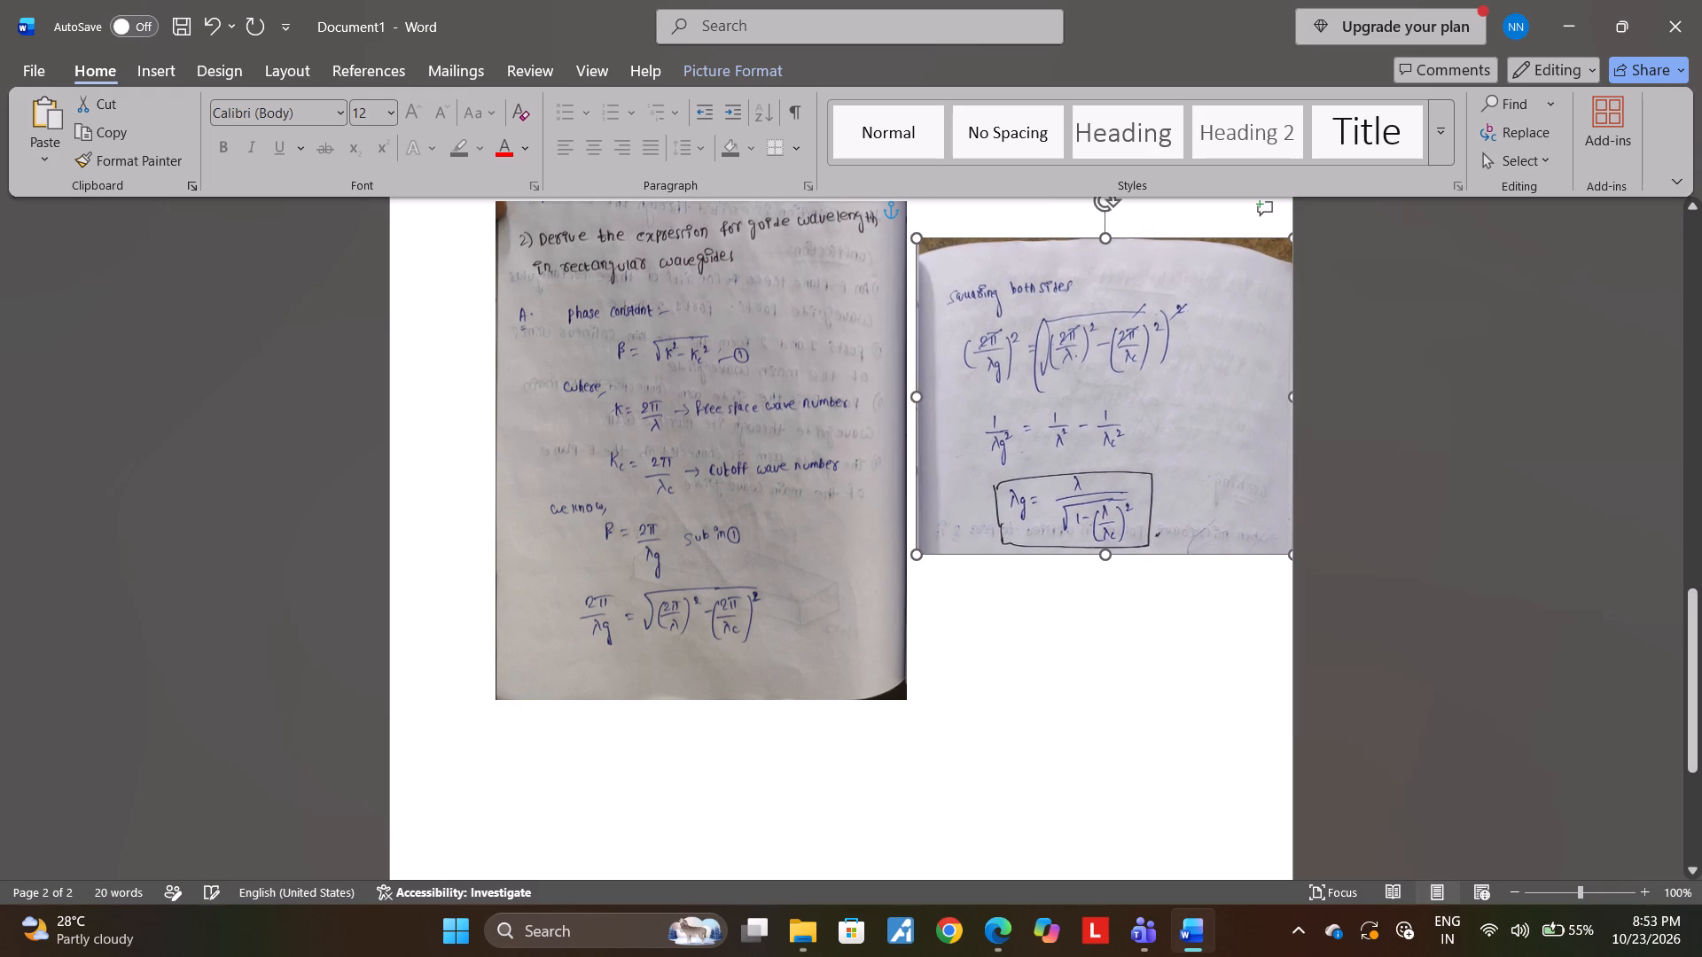
left_click(1028, 640)
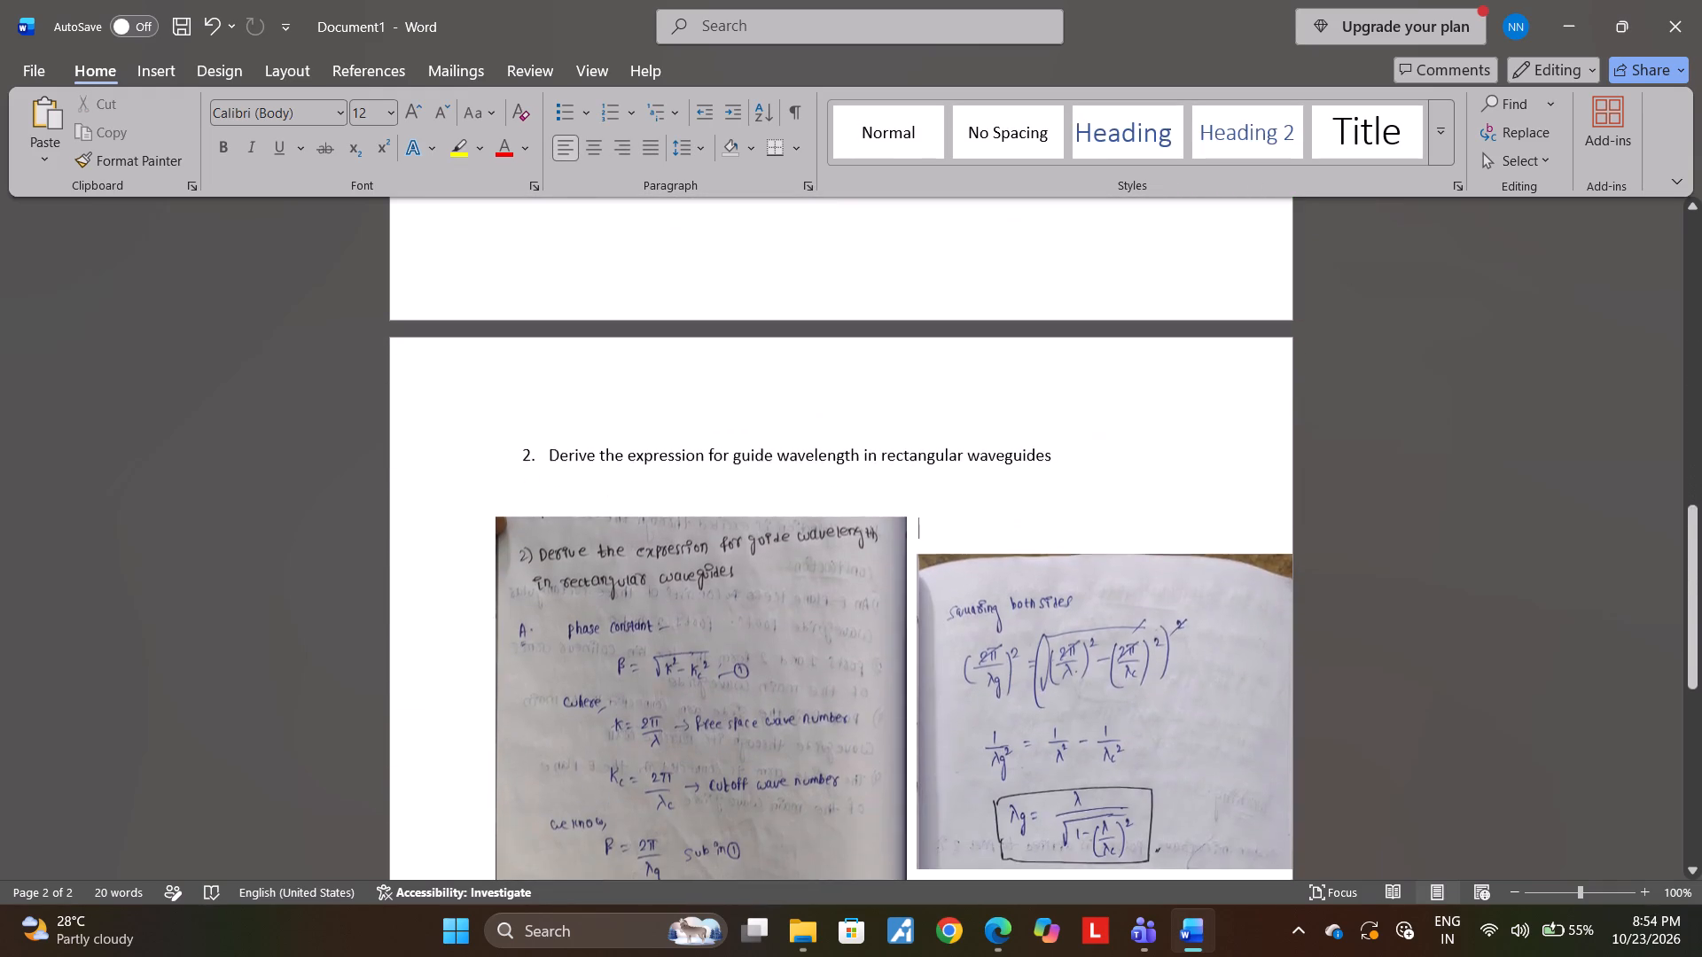
Move the question 2 picture closer to the page's left edge and enlarge it from its lower edge.
left_click(742, 556)
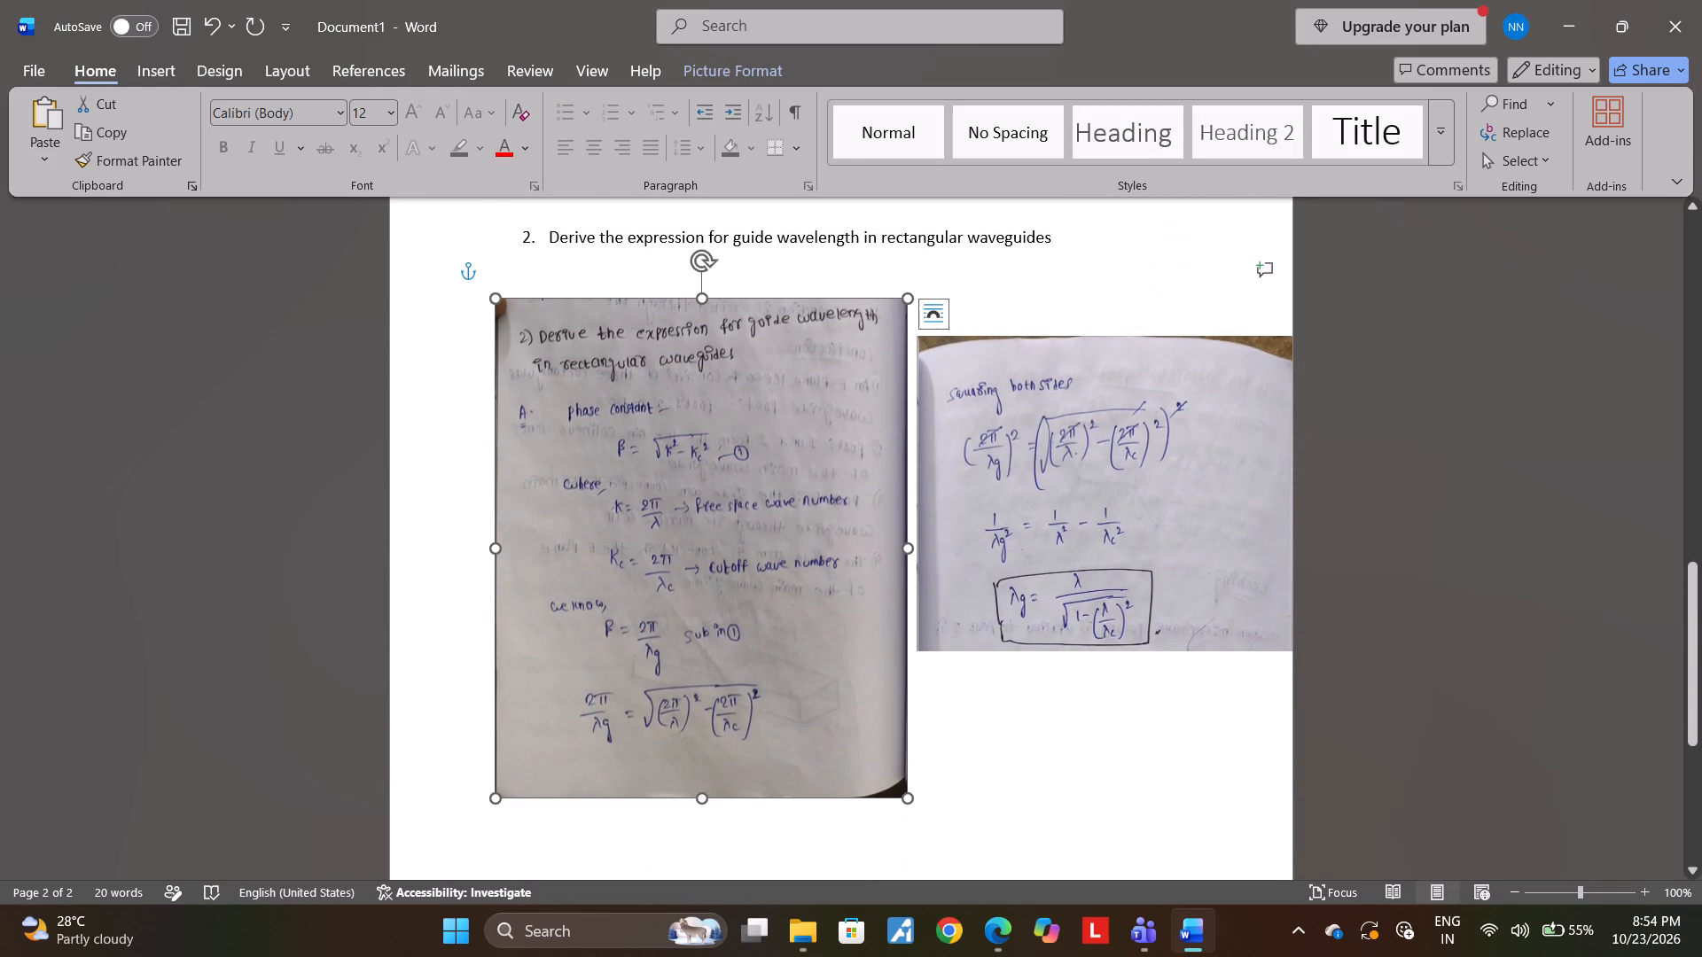
left_click_drag(728, 557, 663, 572)
left_click_drag(841, 811, 895, 924)
left_click(1019, 794)
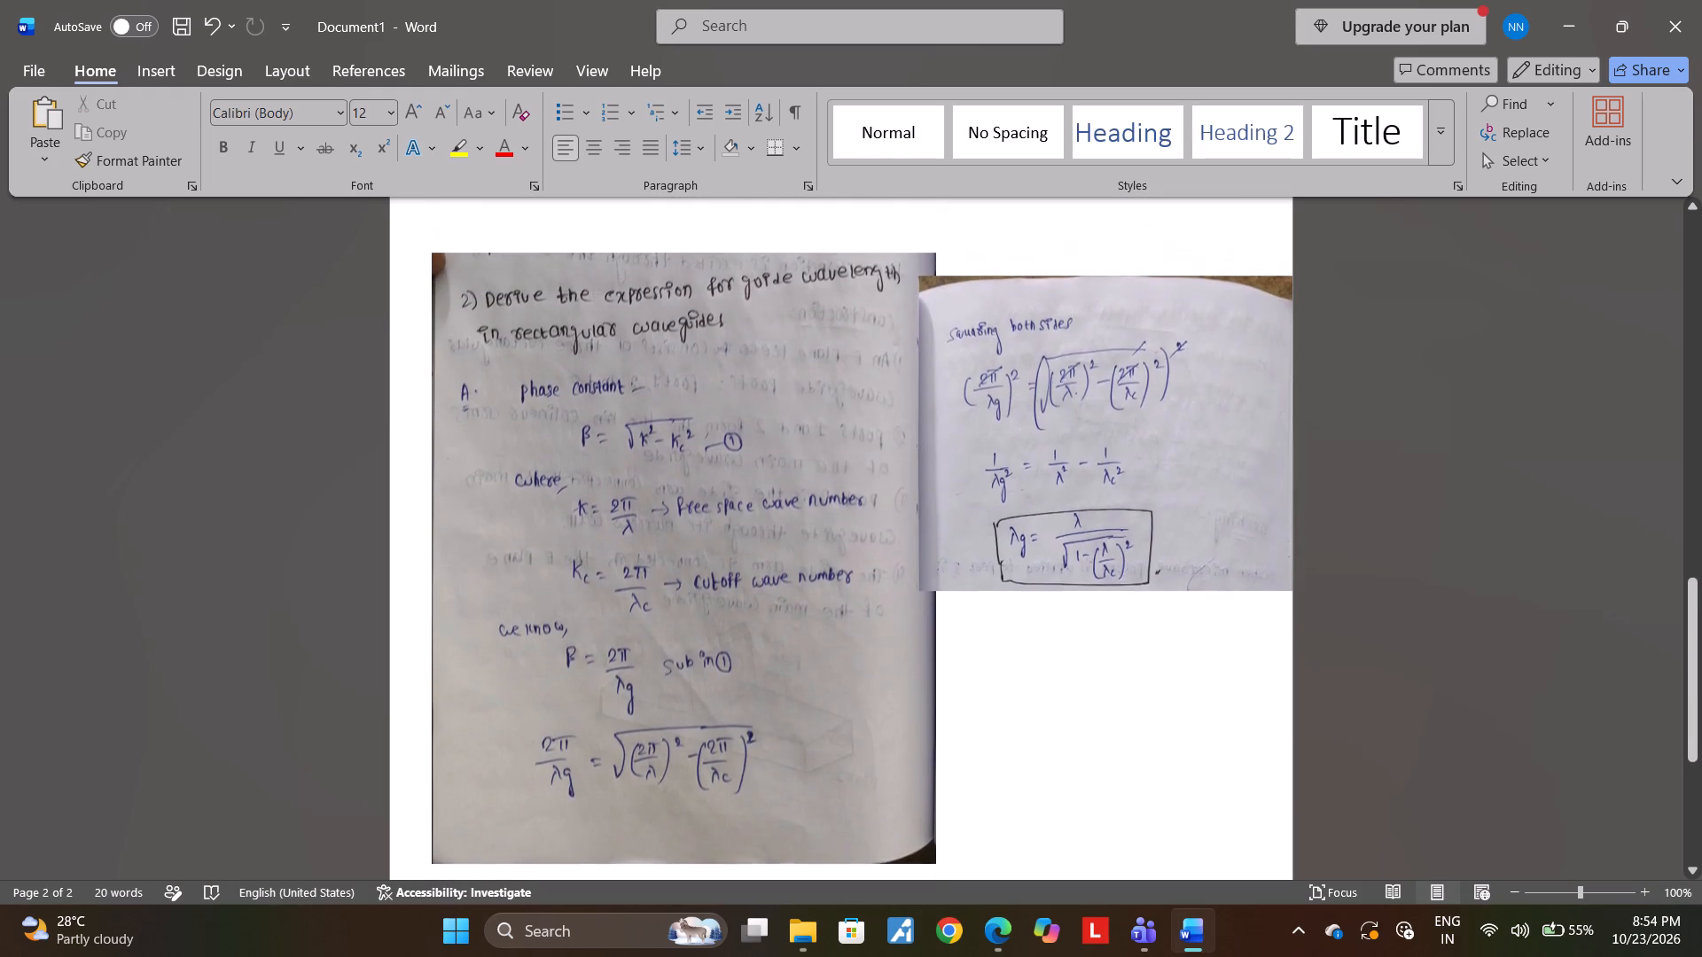
Move the question 2 picture up to just below its heading and shift the "Squaring both sides" picture slightly down beside it.
left_click(707, 621)
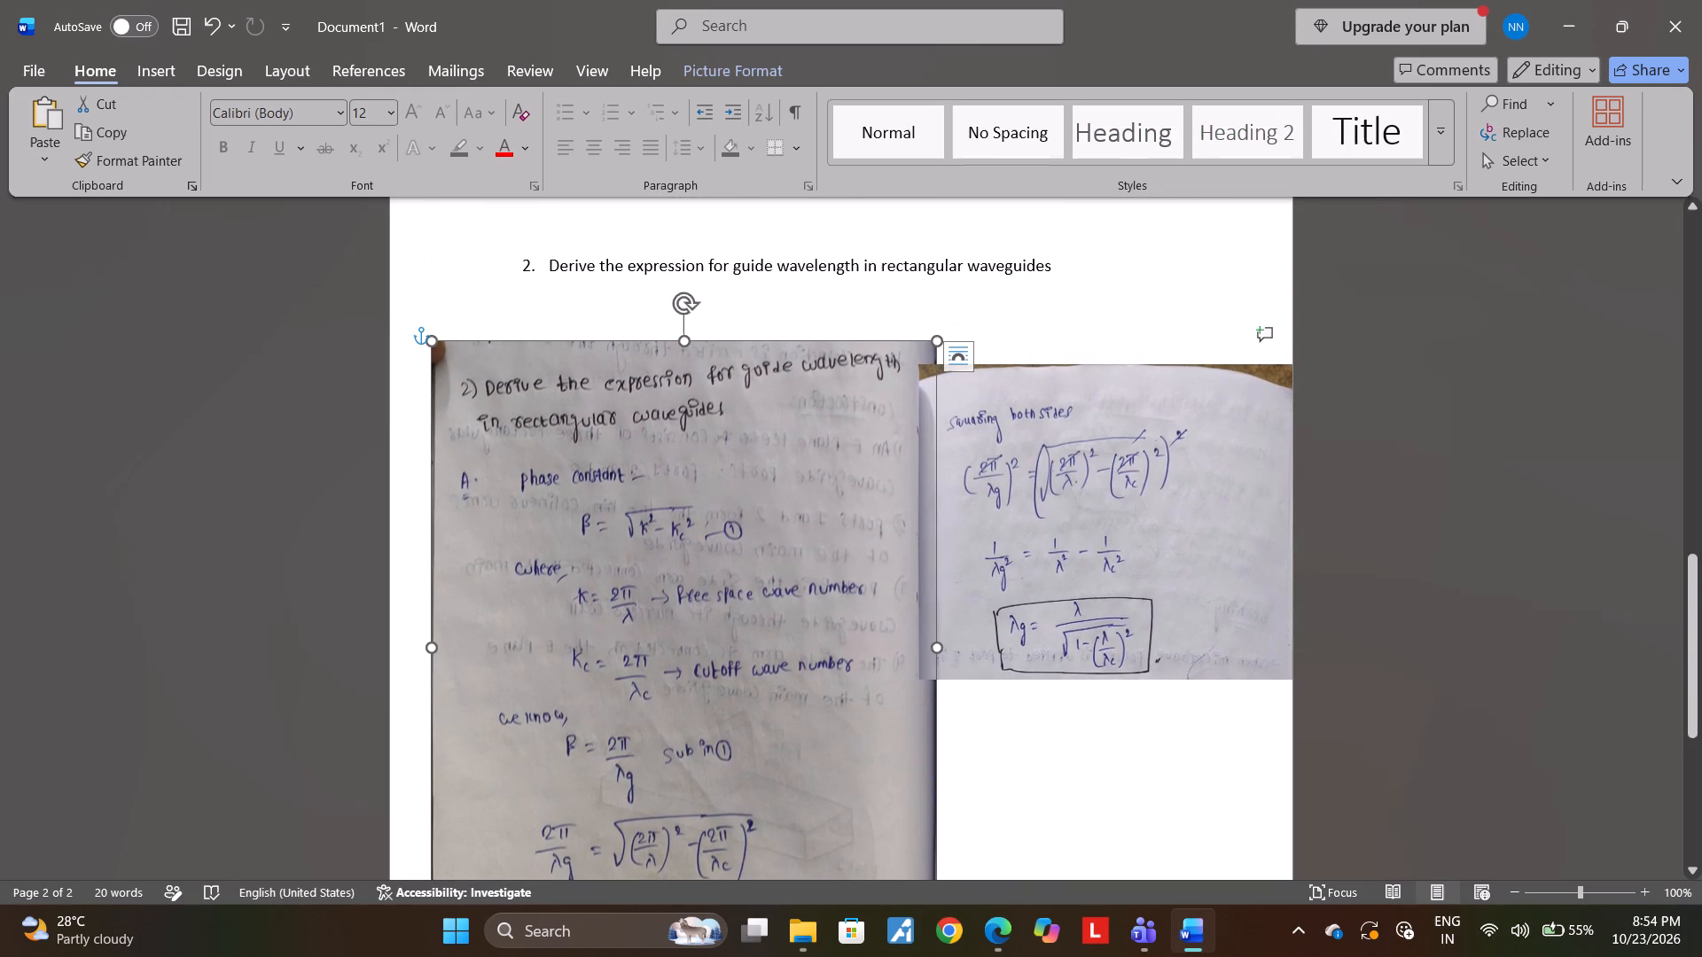
left_click_drag(767, 634, 767, 598)
left_click_drag(1023, 554, 1038, 628)
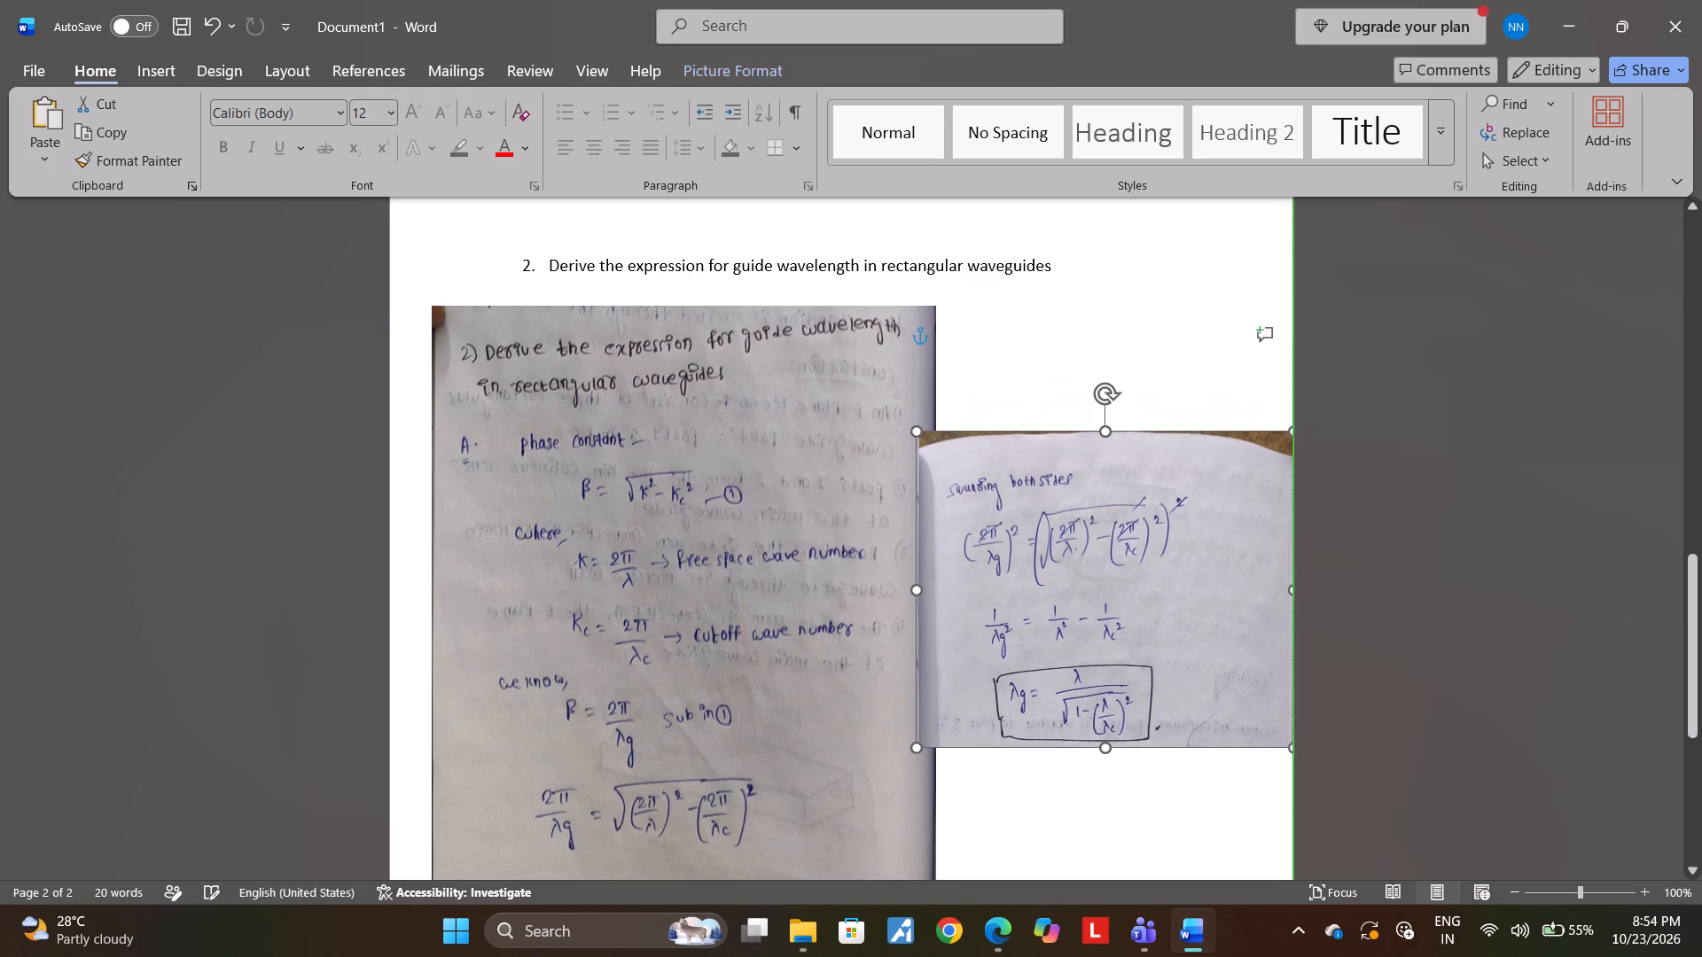
left_click_drag(1038, 628, 1043, 634)
left_click(1053, 807)
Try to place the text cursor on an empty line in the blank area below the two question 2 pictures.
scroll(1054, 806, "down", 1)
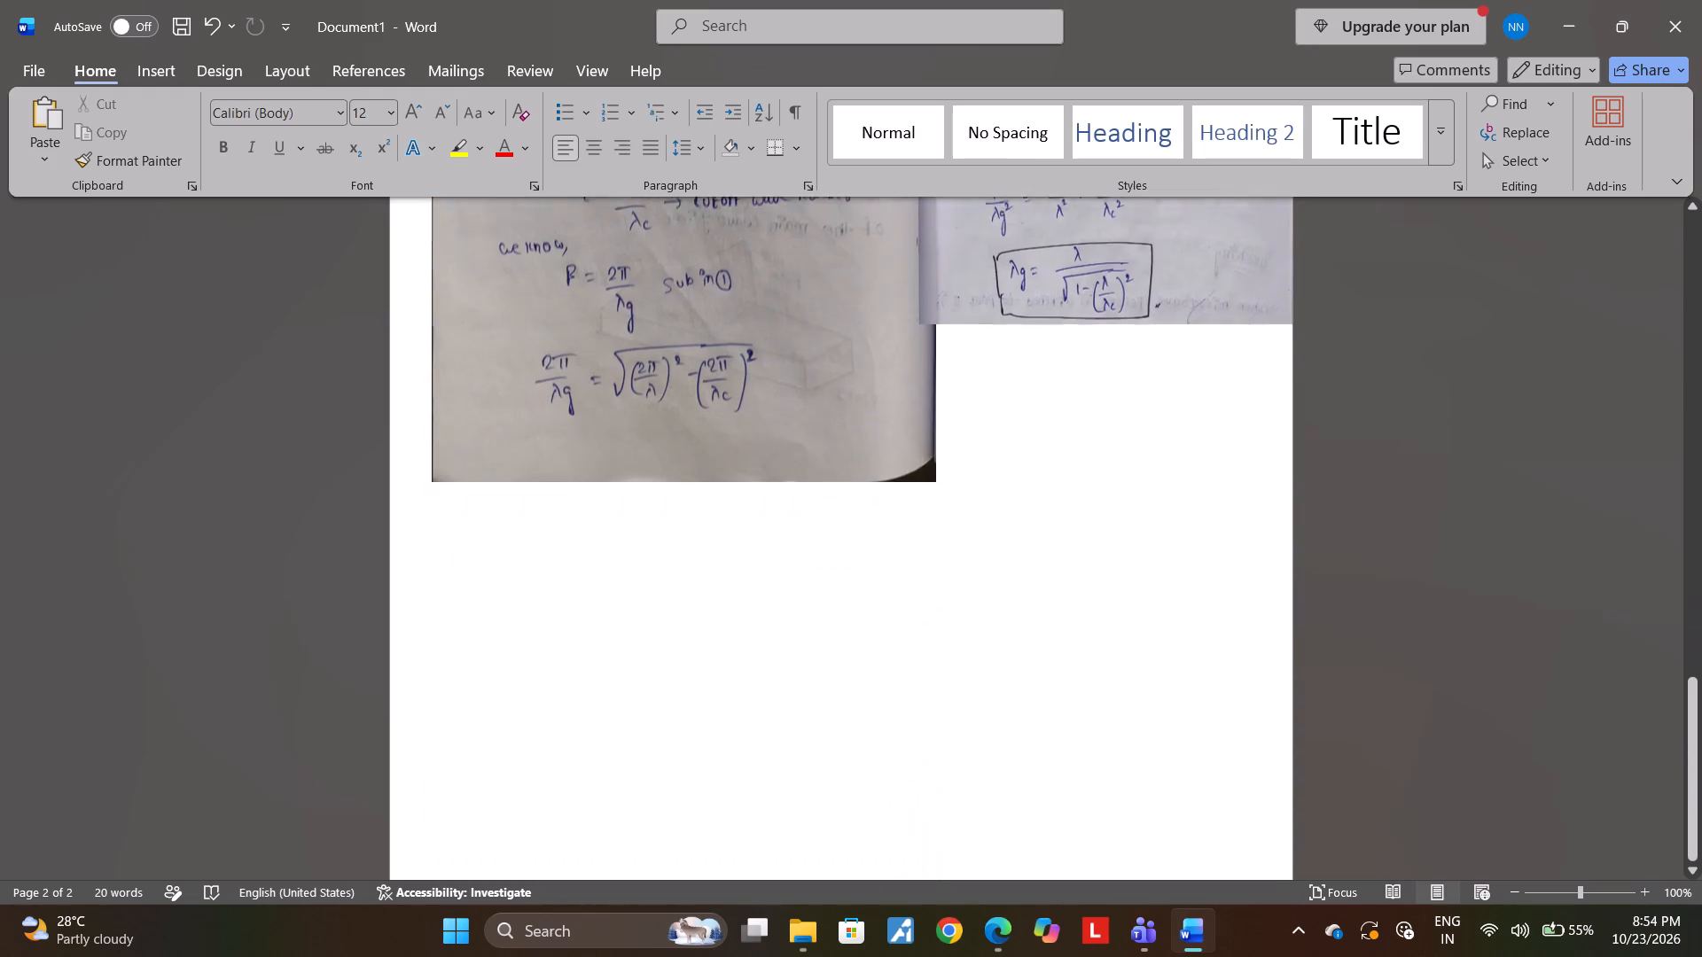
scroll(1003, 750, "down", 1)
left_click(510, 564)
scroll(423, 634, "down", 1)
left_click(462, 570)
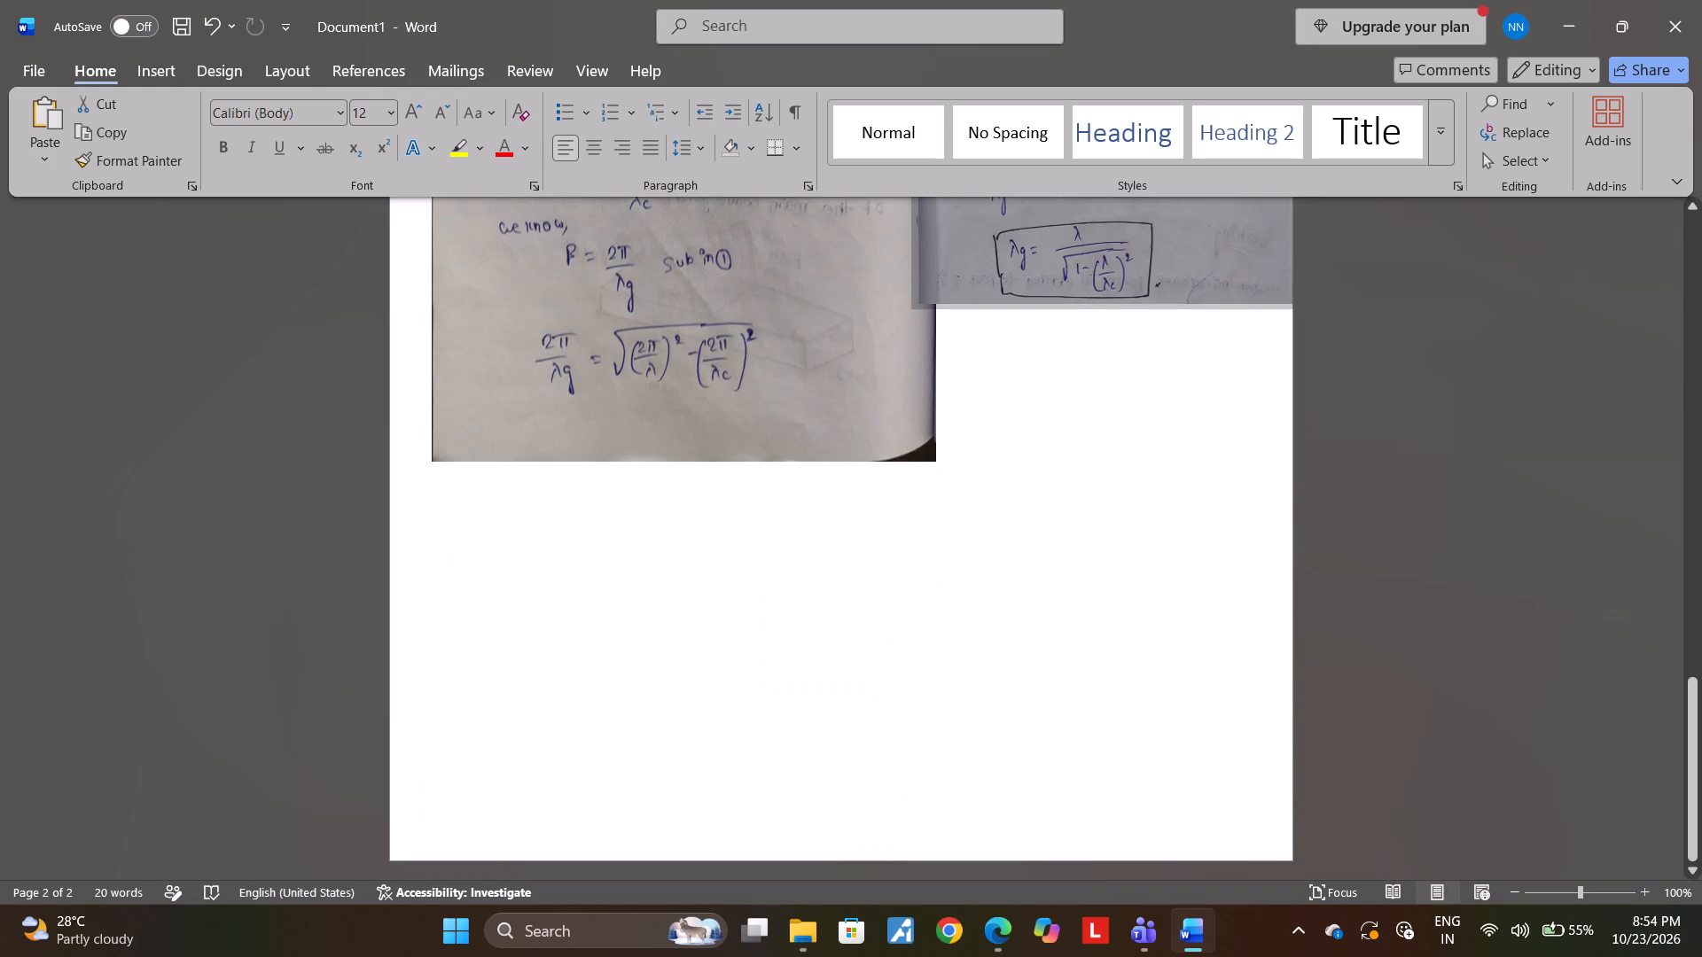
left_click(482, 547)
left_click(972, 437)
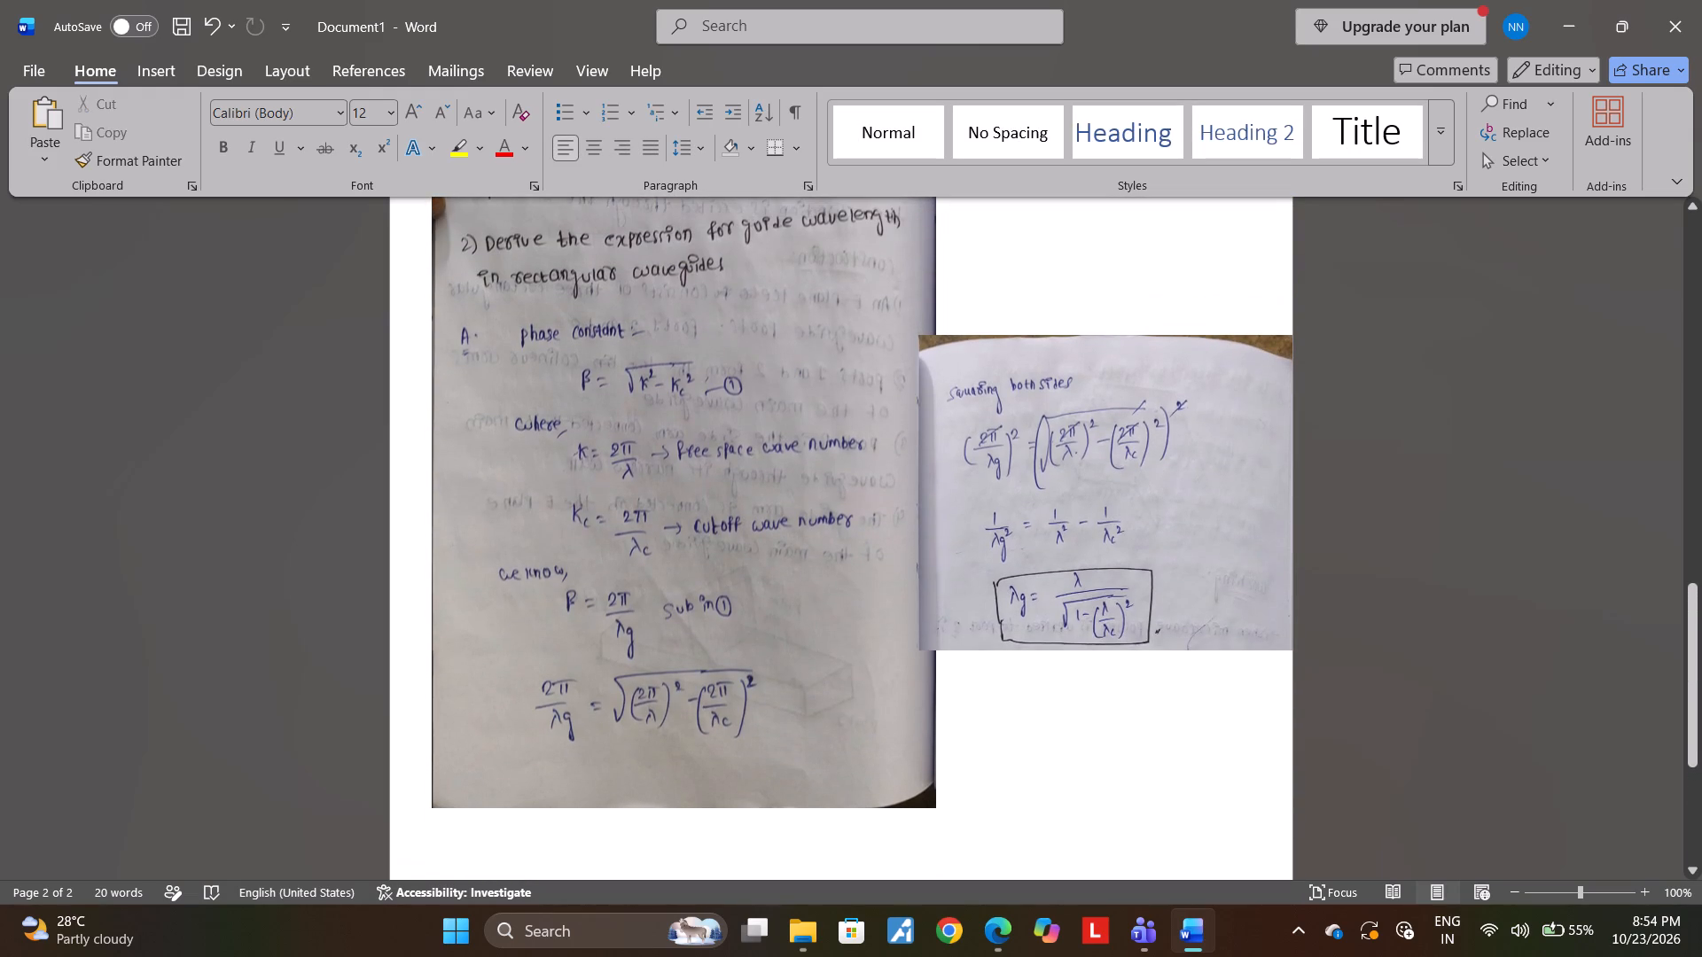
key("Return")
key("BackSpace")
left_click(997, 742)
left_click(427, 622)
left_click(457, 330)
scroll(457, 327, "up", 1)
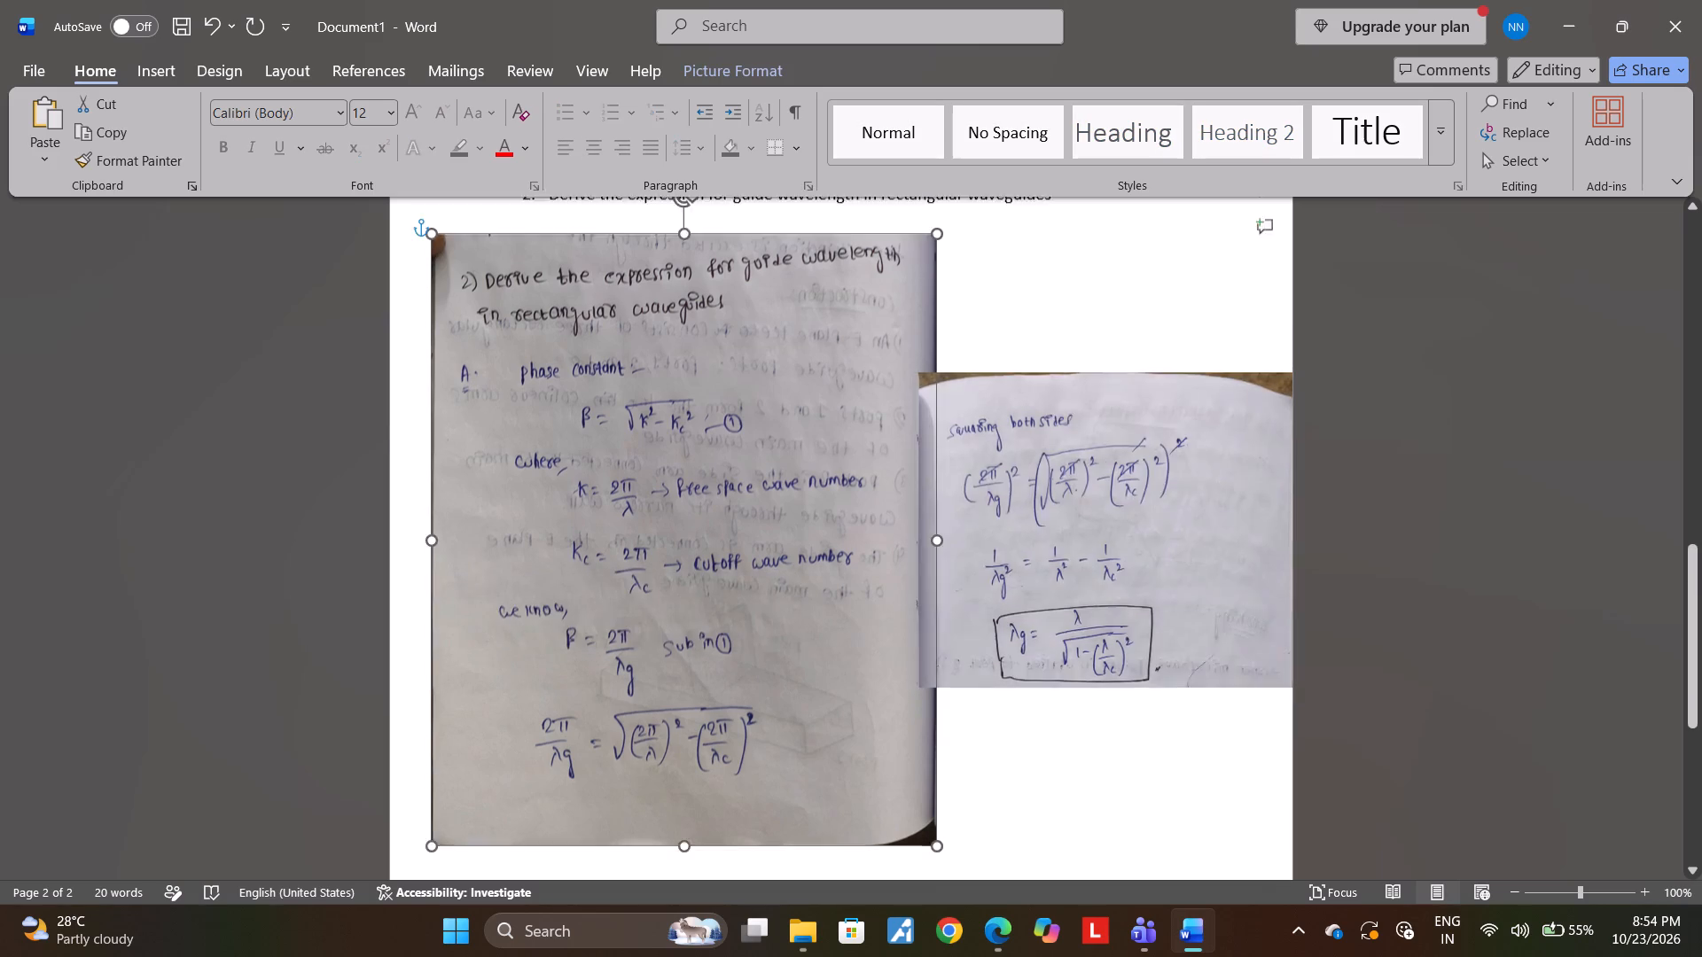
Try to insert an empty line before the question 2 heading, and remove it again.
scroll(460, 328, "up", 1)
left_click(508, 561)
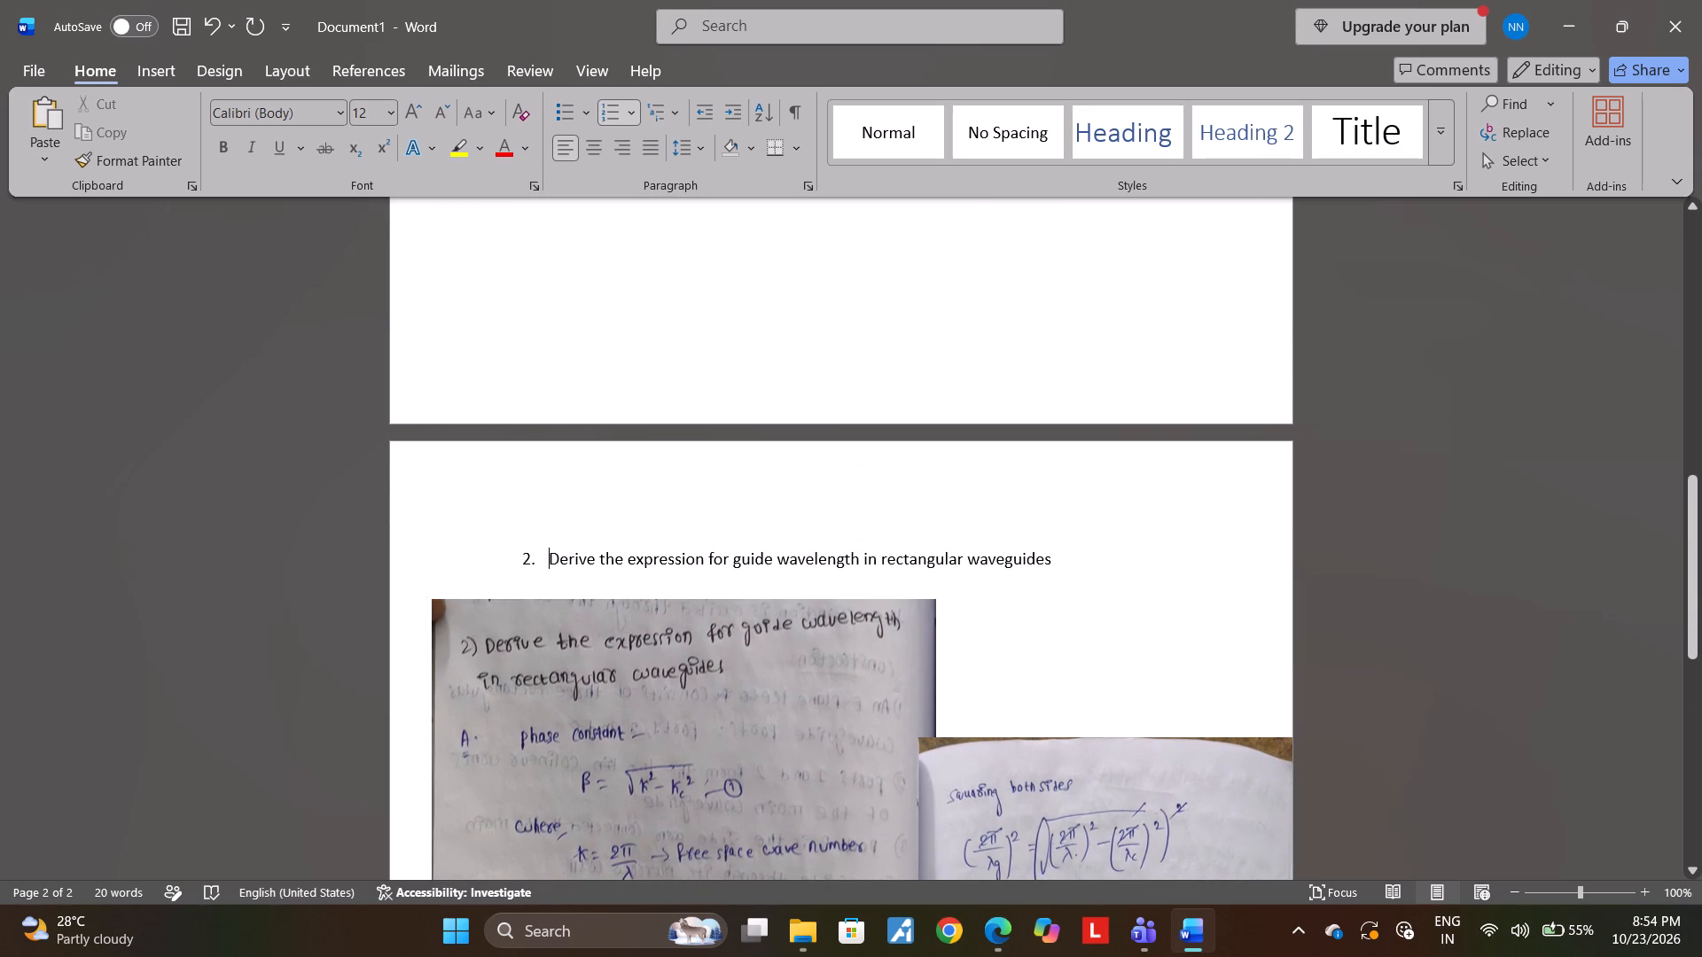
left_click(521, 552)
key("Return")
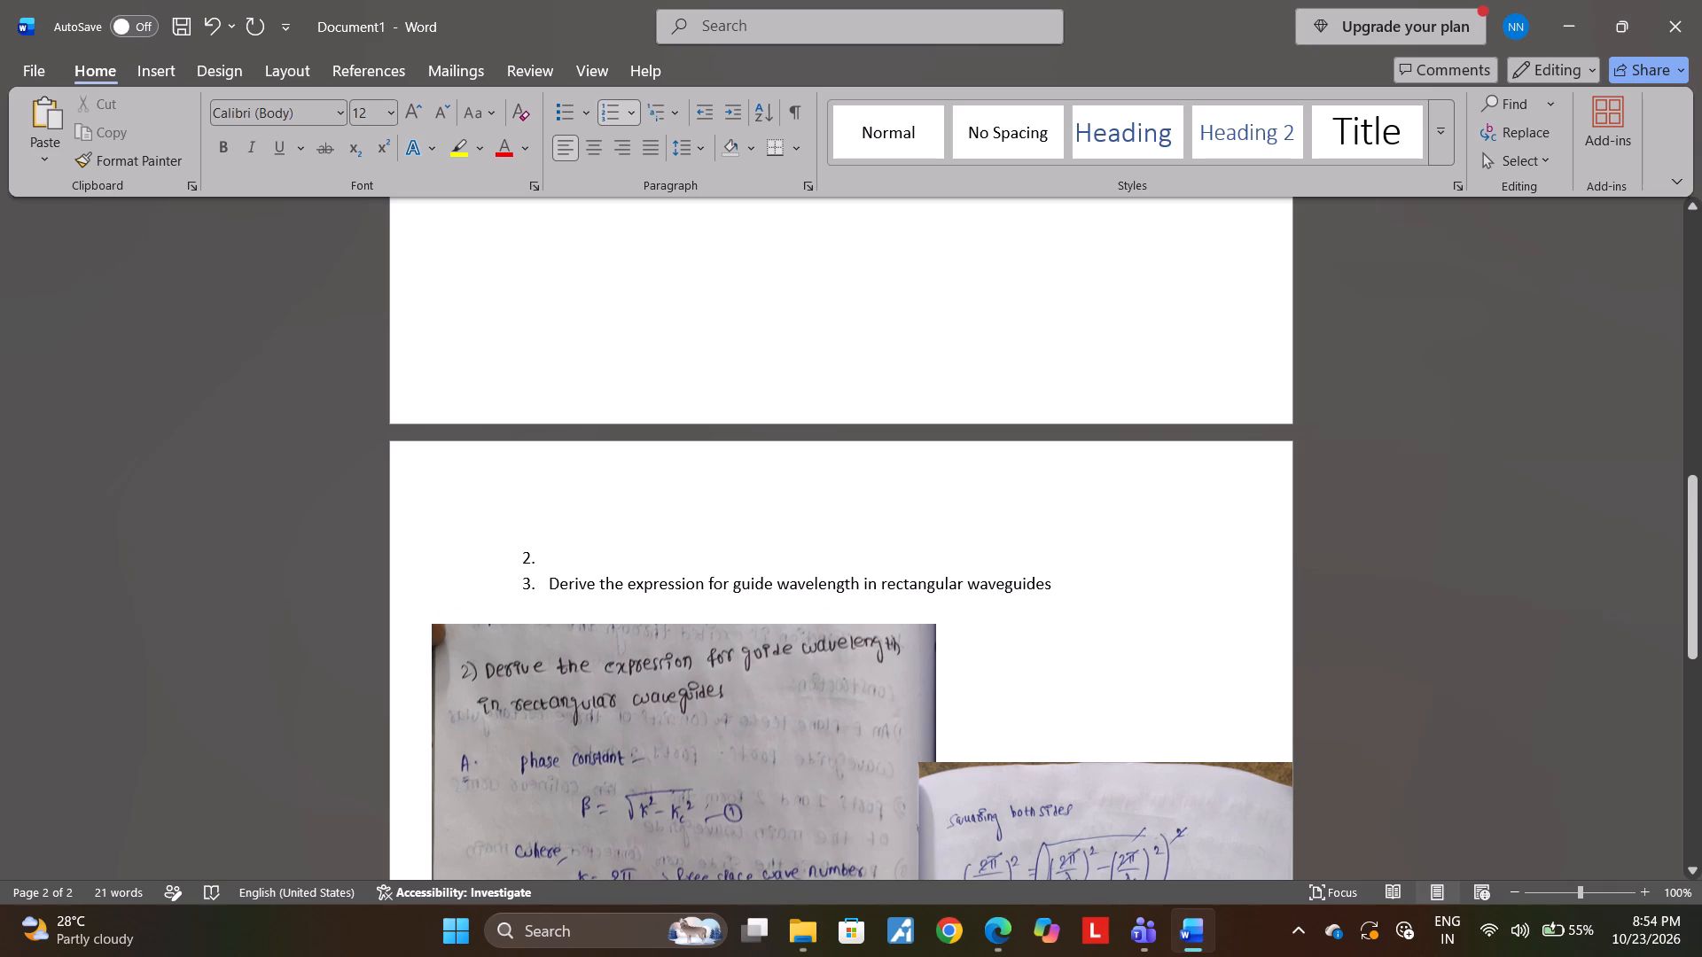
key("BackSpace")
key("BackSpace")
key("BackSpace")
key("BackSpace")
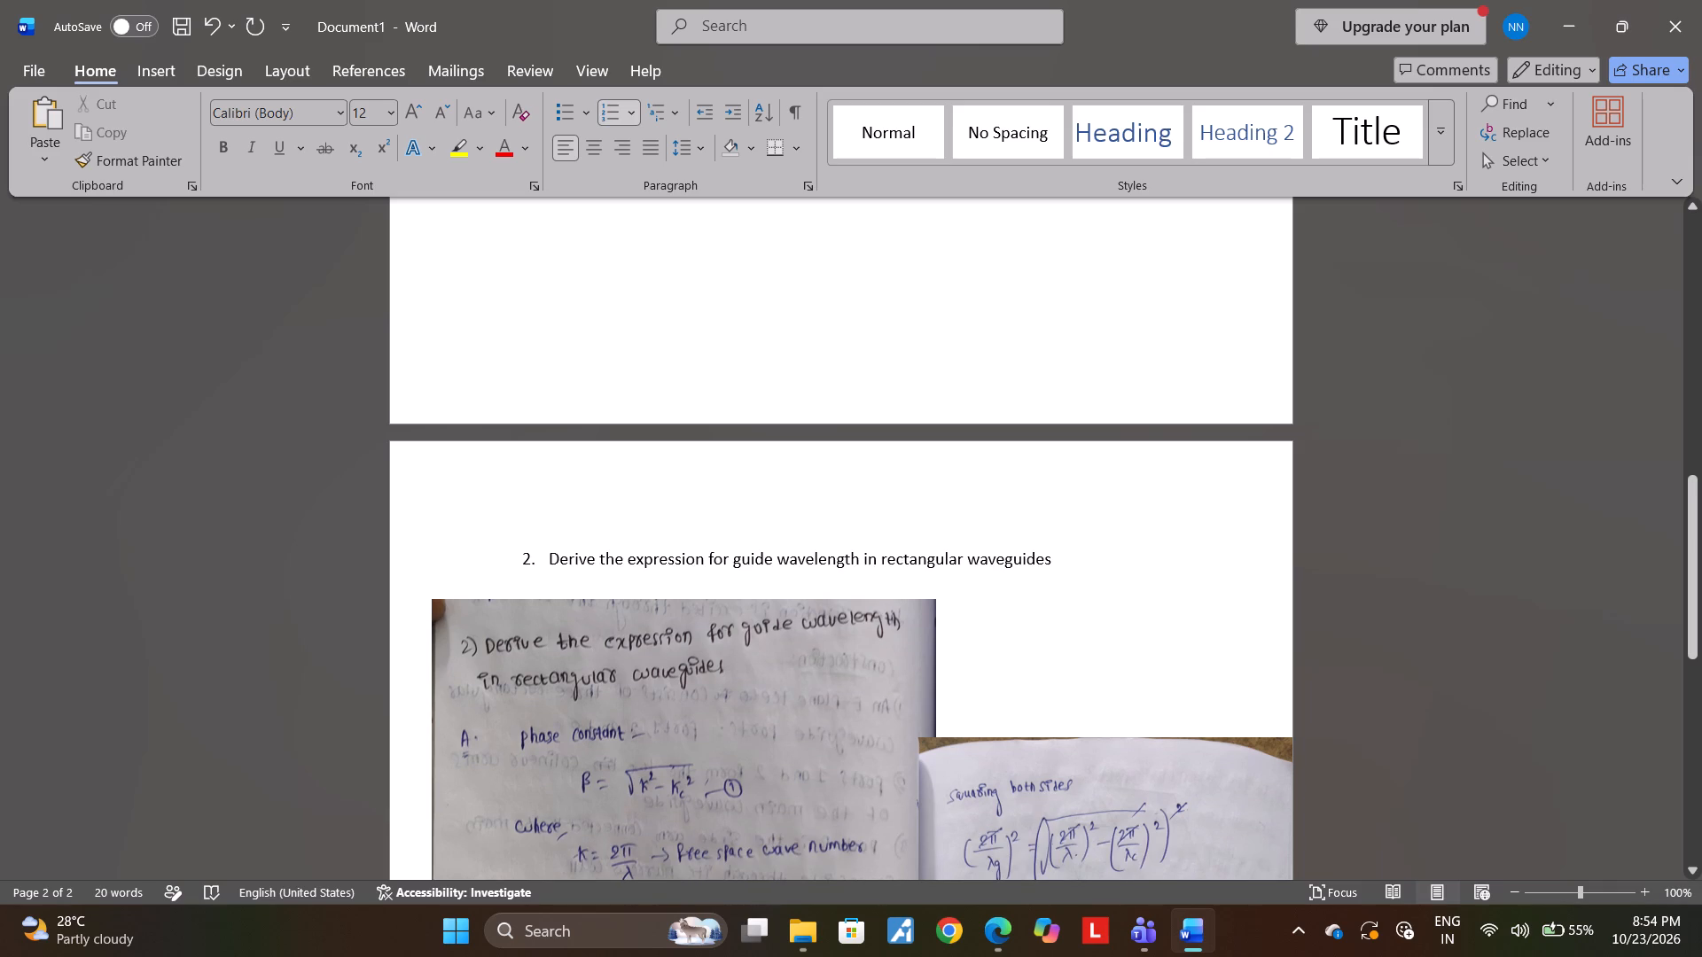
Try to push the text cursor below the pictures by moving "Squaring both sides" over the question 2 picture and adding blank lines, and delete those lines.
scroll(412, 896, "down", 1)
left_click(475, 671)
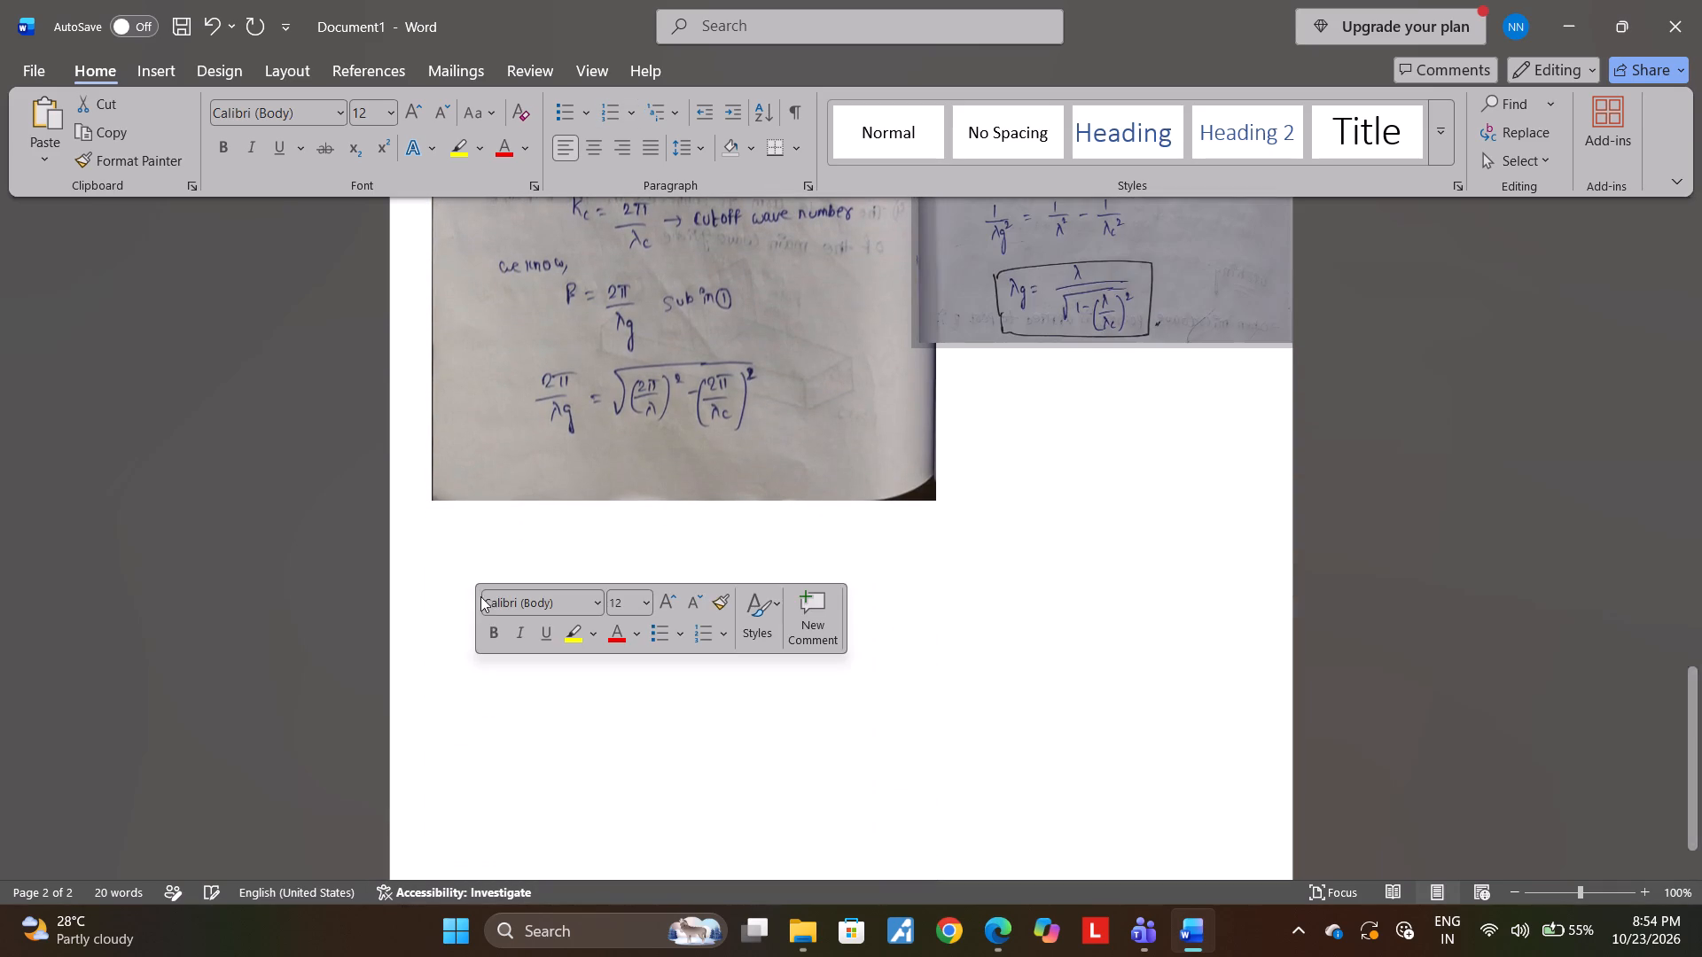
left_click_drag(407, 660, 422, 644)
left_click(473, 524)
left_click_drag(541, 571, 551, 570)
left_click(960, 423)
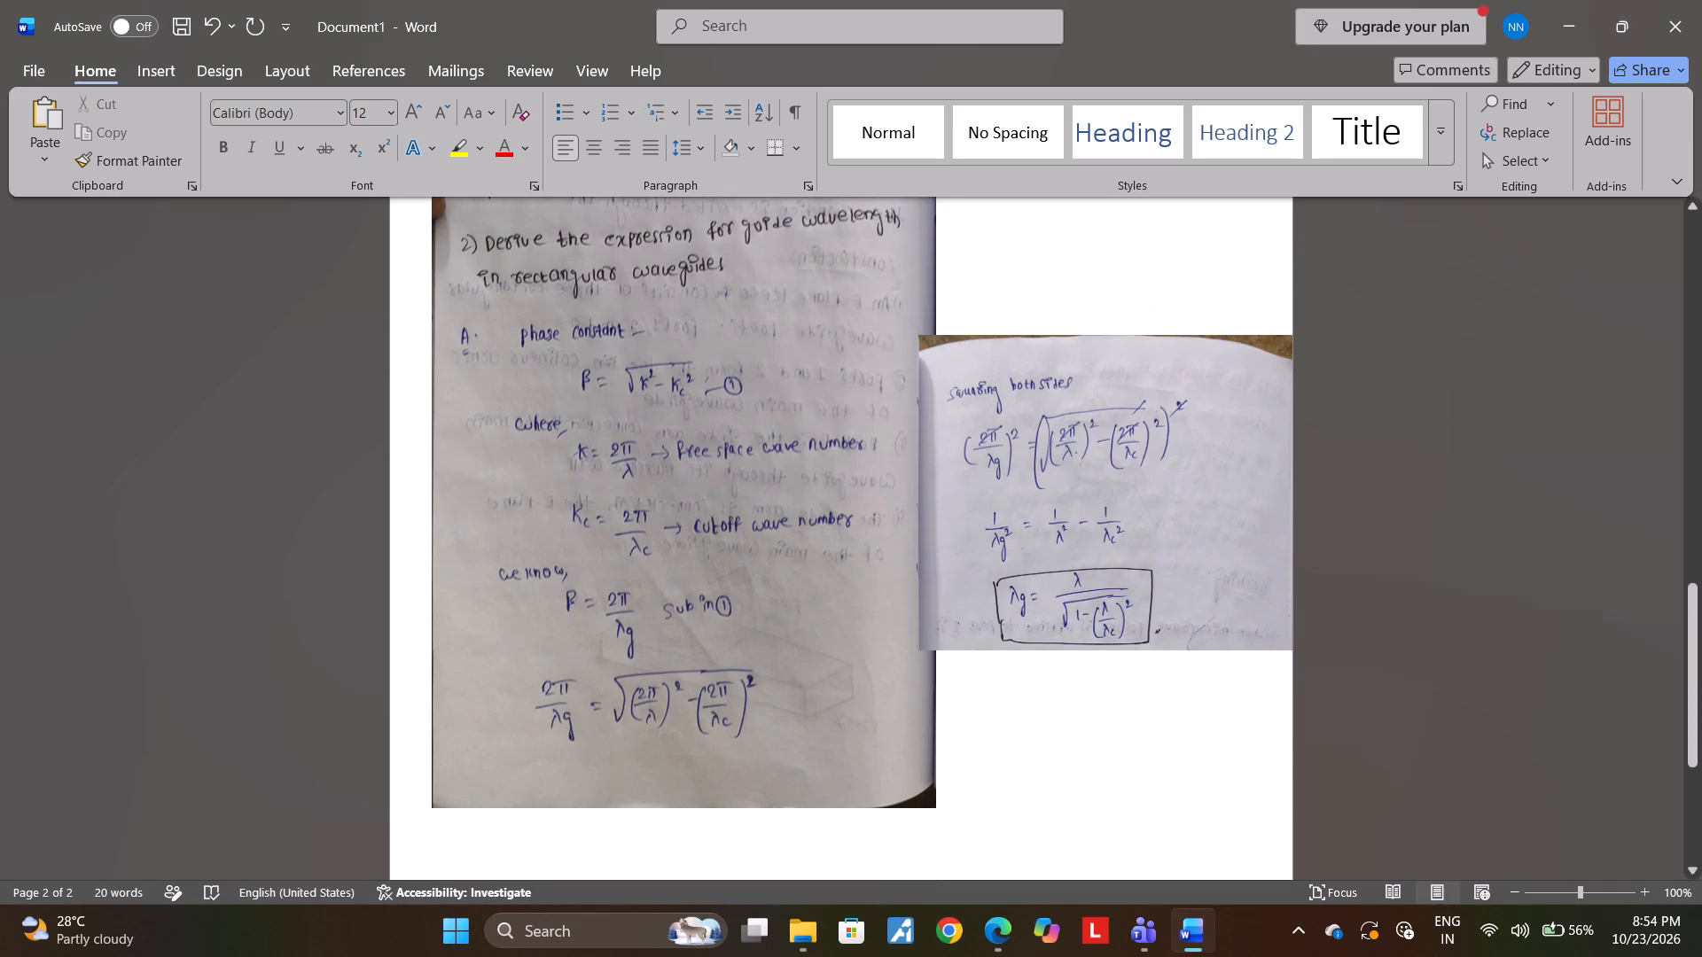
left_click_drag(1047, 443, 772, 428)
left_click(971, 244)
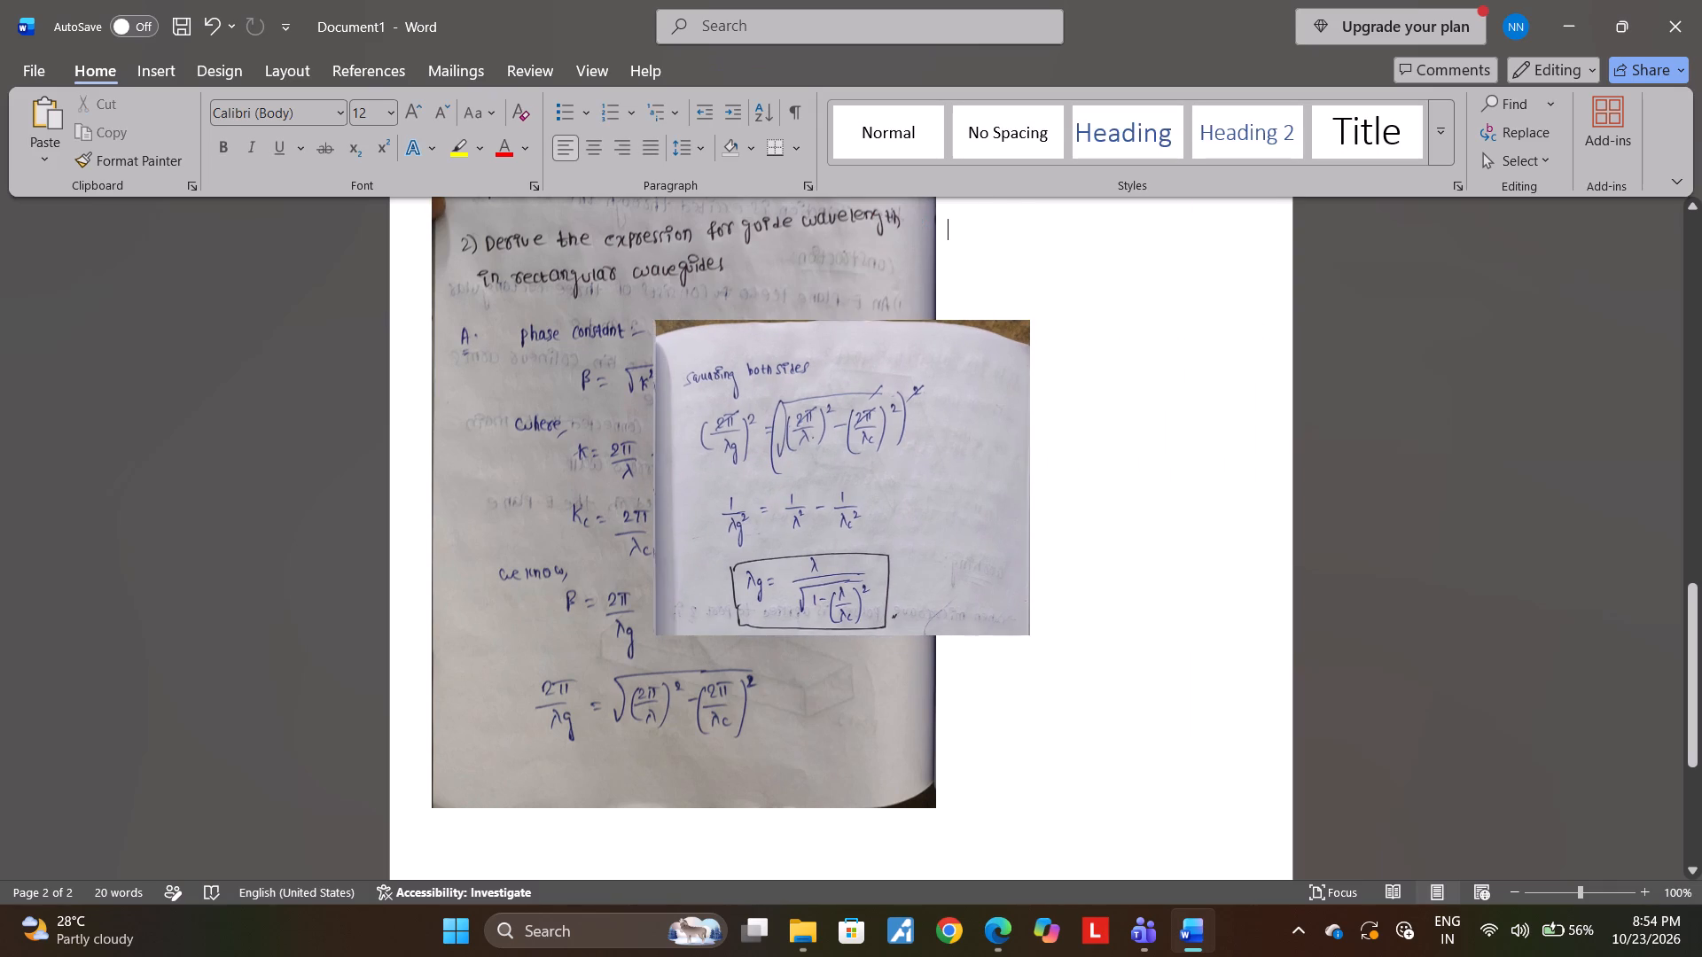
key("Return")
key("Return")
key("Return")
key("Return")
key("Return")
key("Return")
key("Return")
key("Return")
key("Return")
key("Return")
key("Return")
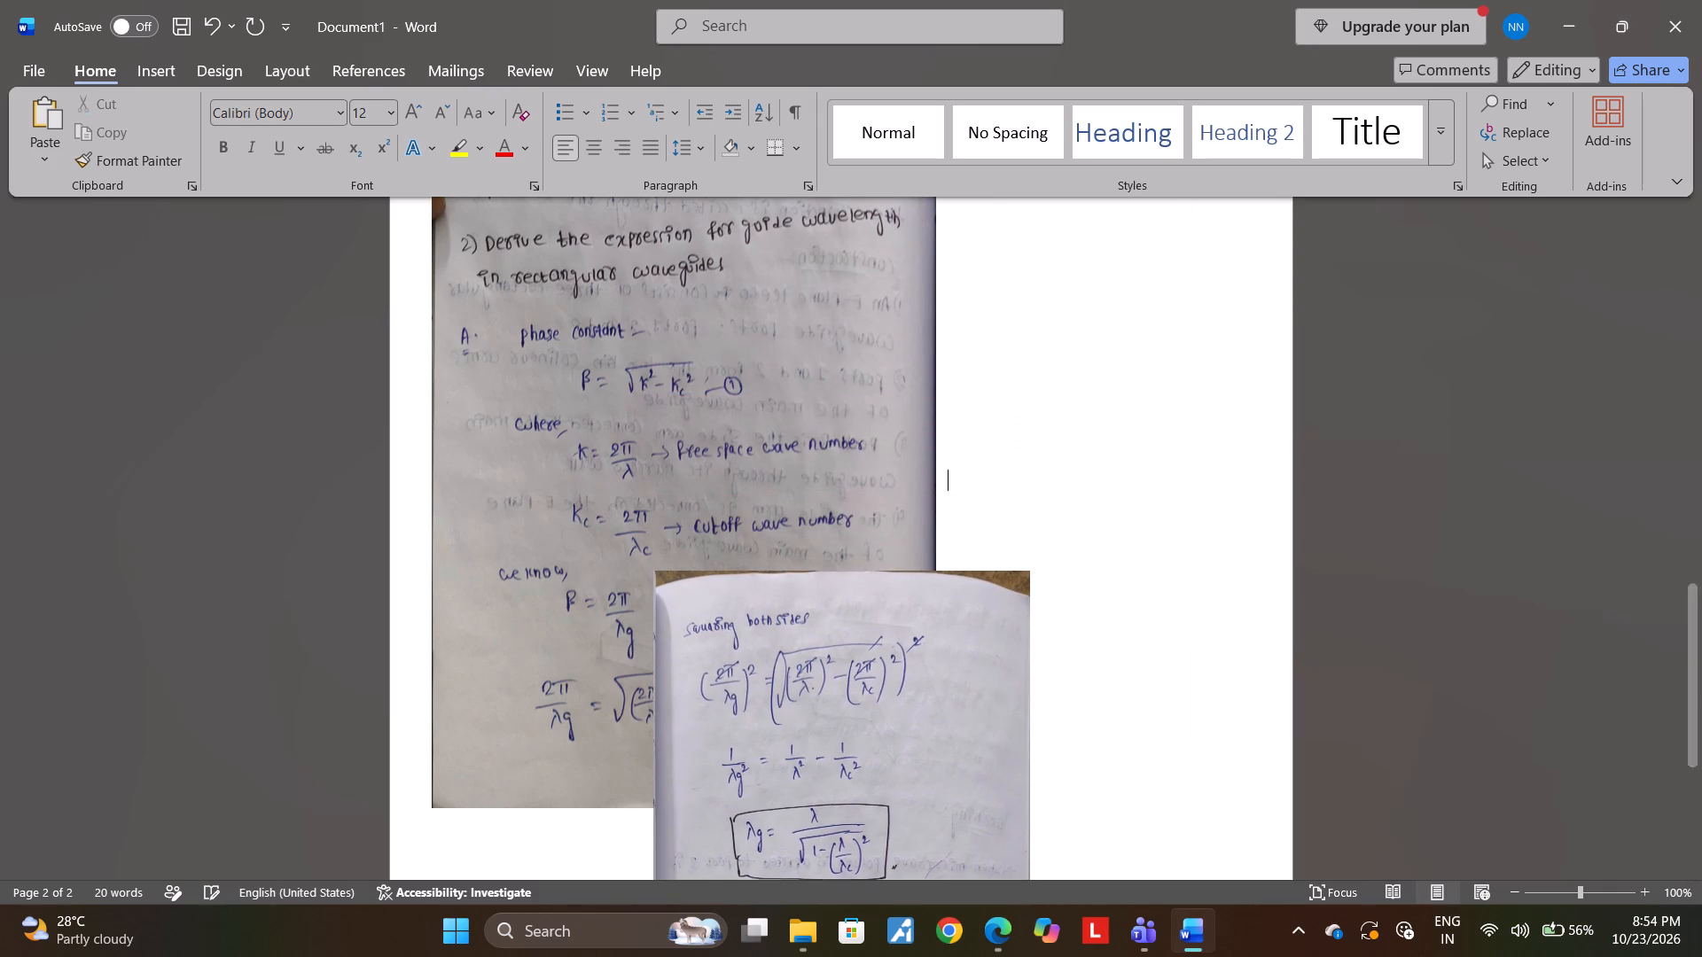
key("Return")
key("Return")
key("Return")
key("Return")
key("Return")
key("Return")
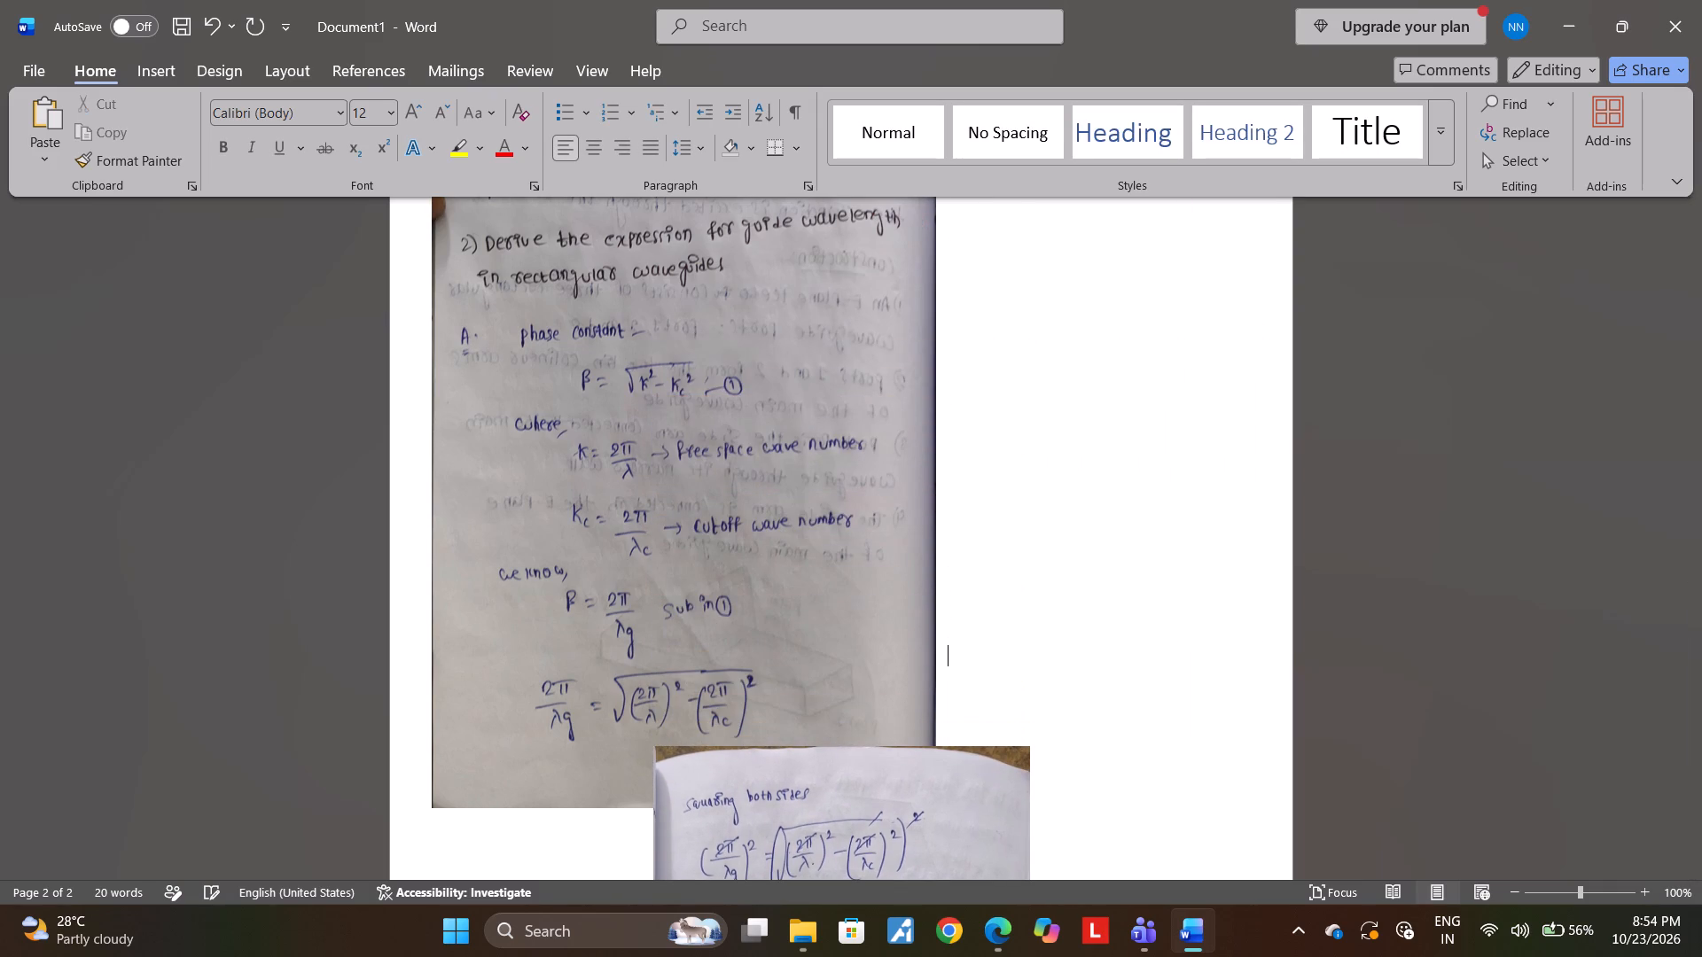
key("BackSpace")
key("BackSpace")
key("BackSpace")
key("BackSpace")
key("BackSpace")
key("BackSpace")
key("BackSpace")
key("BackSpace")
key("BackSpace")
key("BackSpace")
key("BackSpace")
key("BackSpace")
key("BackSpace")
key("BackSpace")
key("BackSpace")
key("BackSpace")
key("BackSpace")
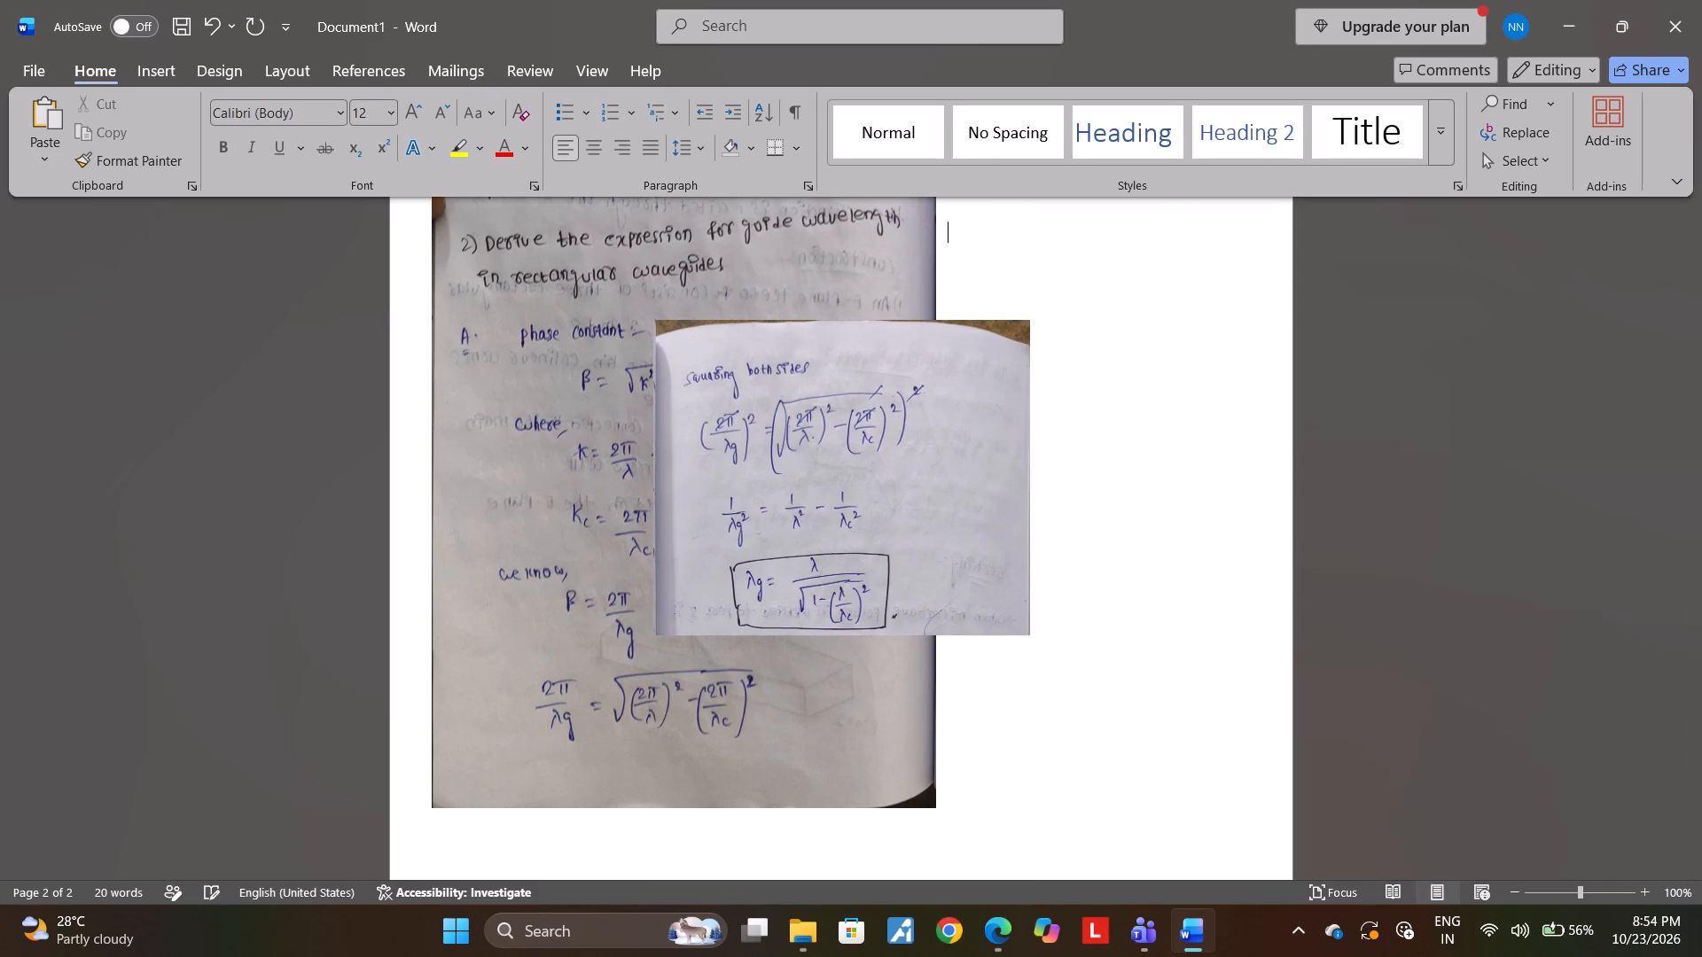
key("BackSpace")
Place the "Squaring both sides" picture against the page's right edge, move the question 2 picture further left, and enlarge the former until they meet.
left_click_drag(887, 554, 1160, 444)
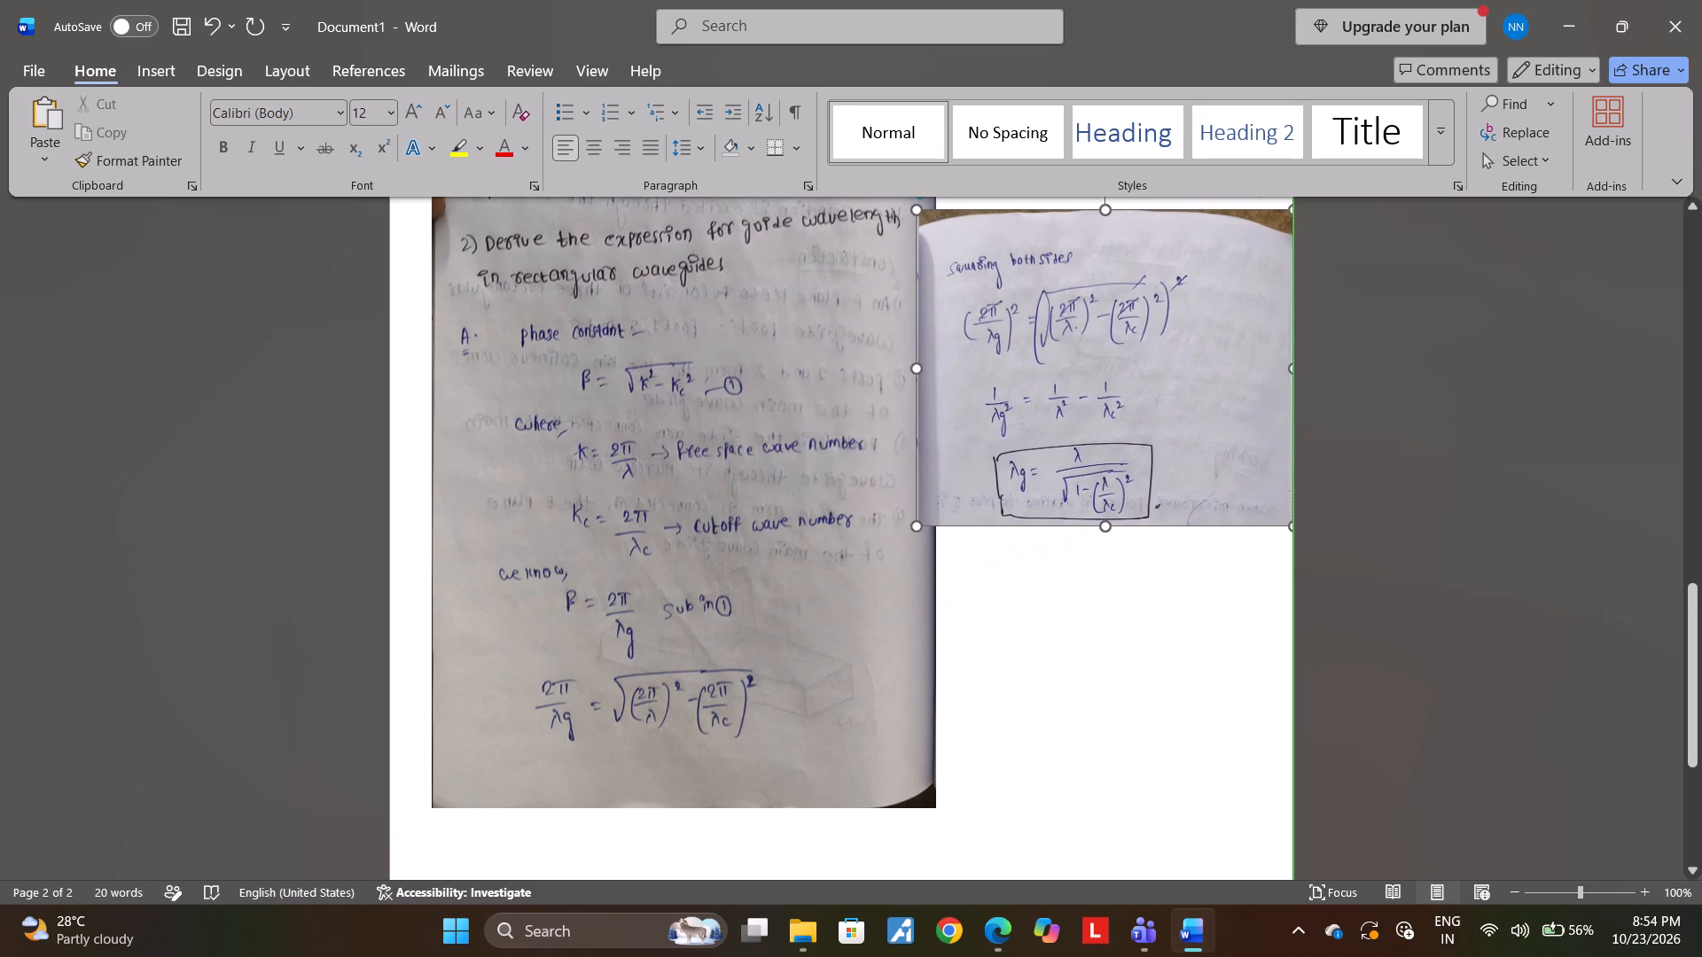
left_click_drag(1160, 444, 1167, 458)
left_click_drag(761, 512, 768, 513)
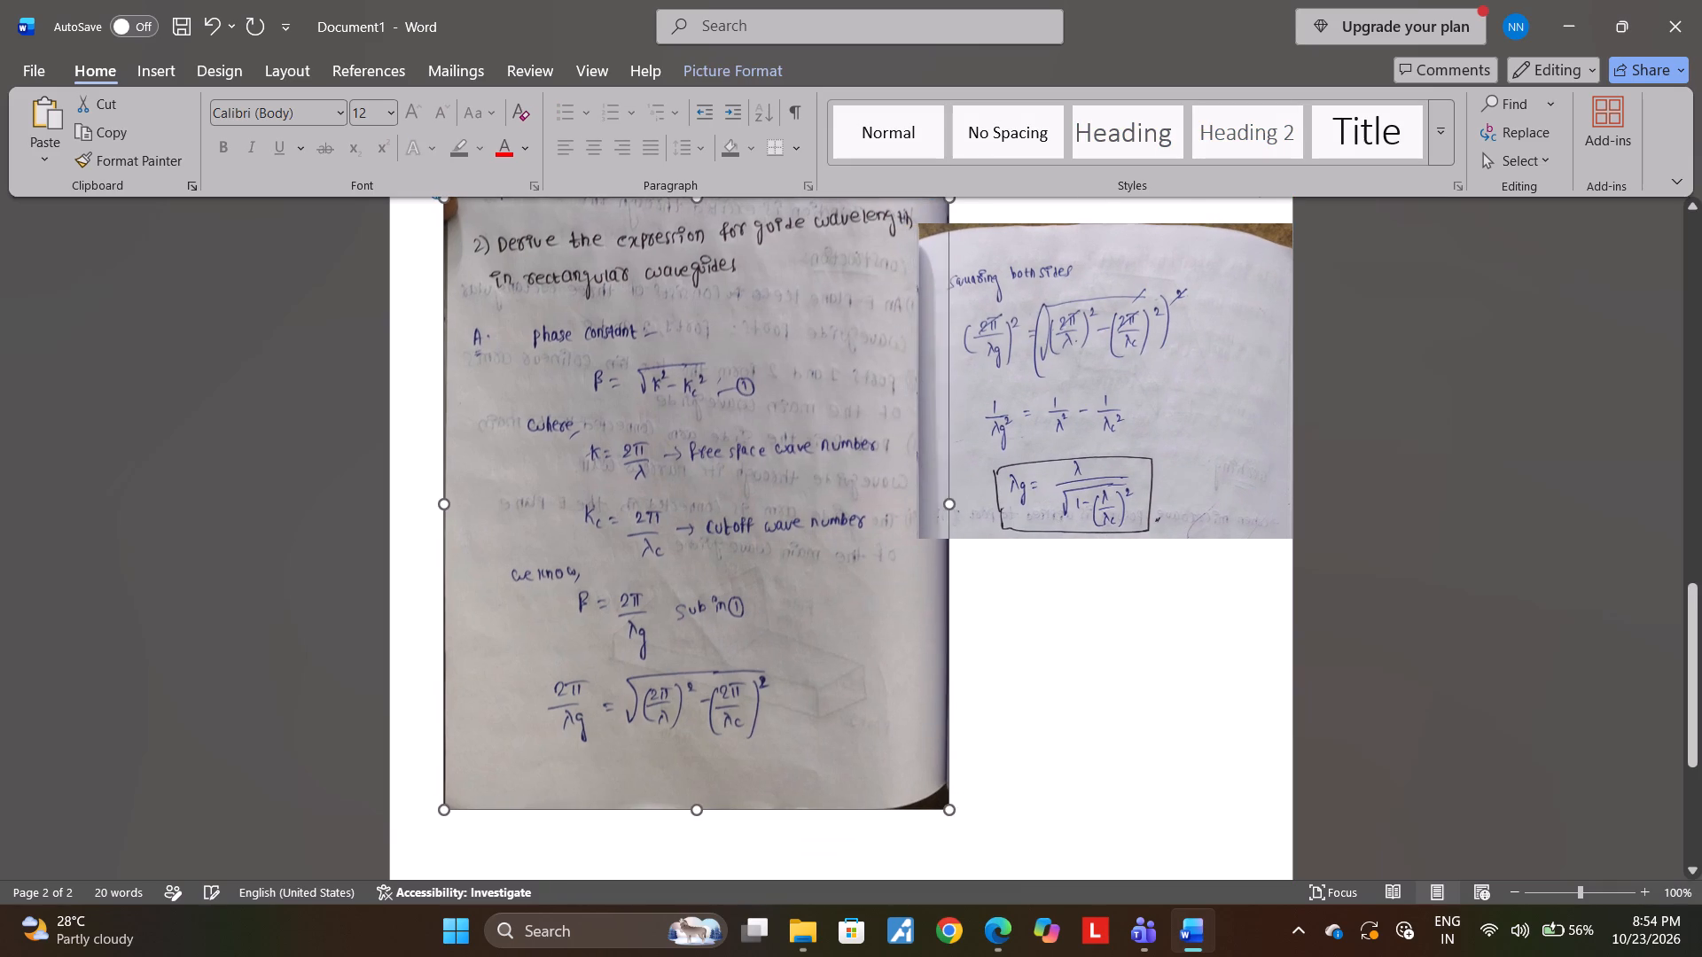
left_click_drag(768, 513, 733, 514)
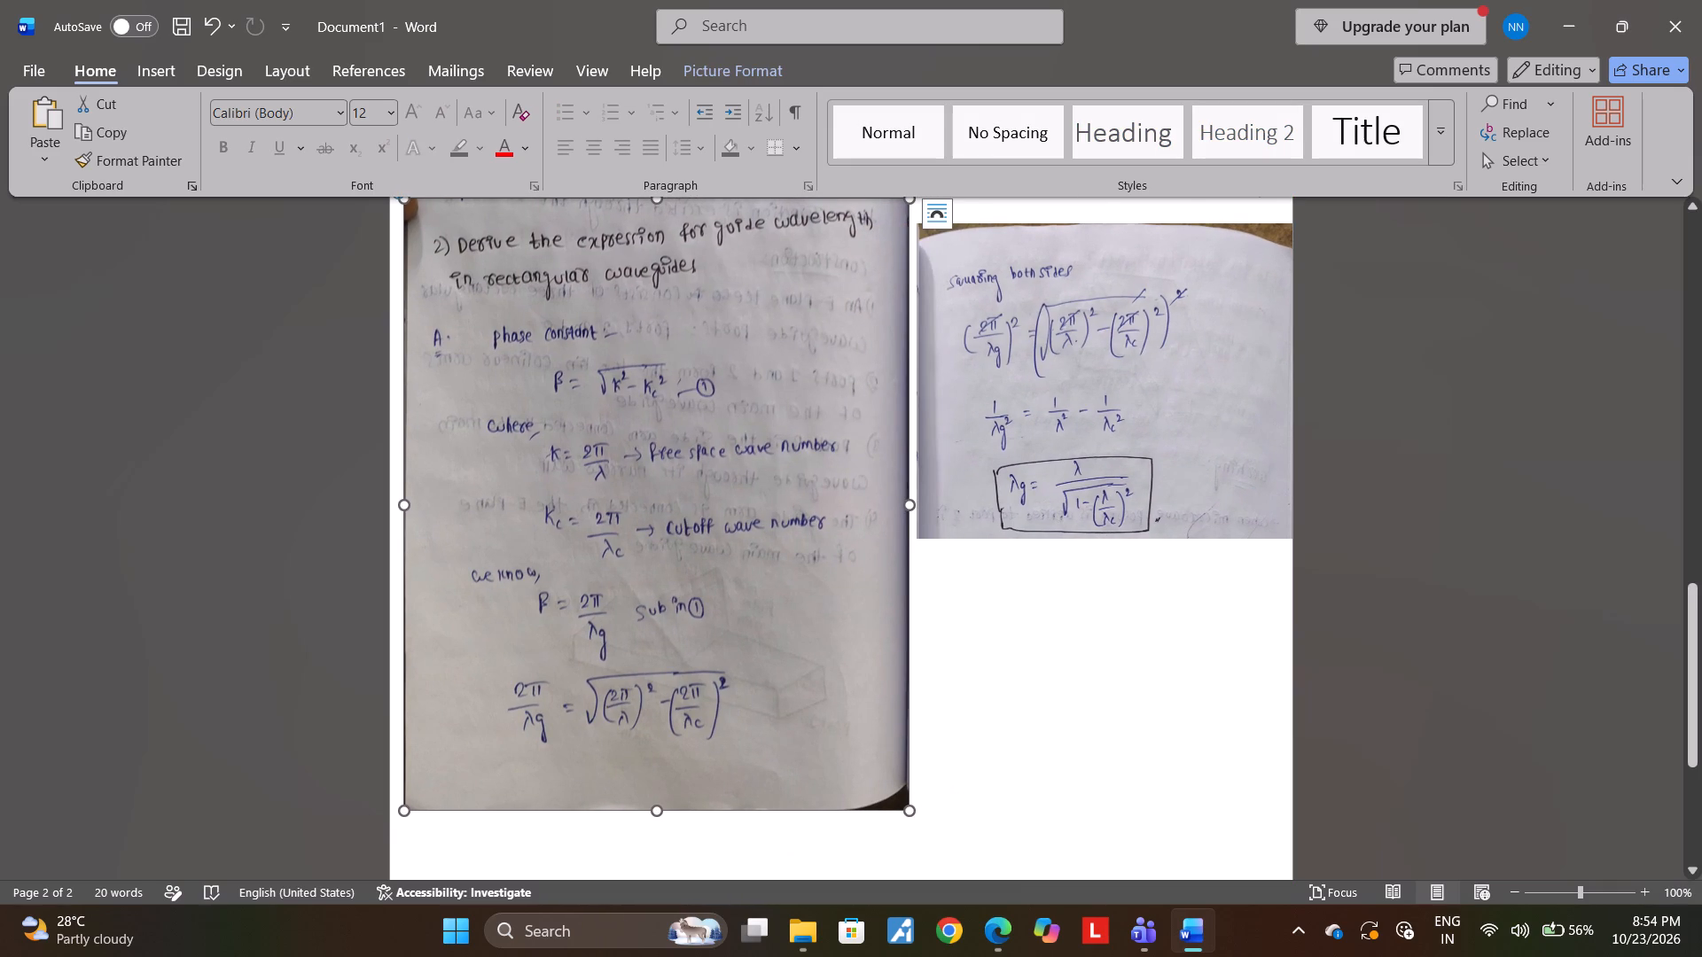
left_click(1060, 408)
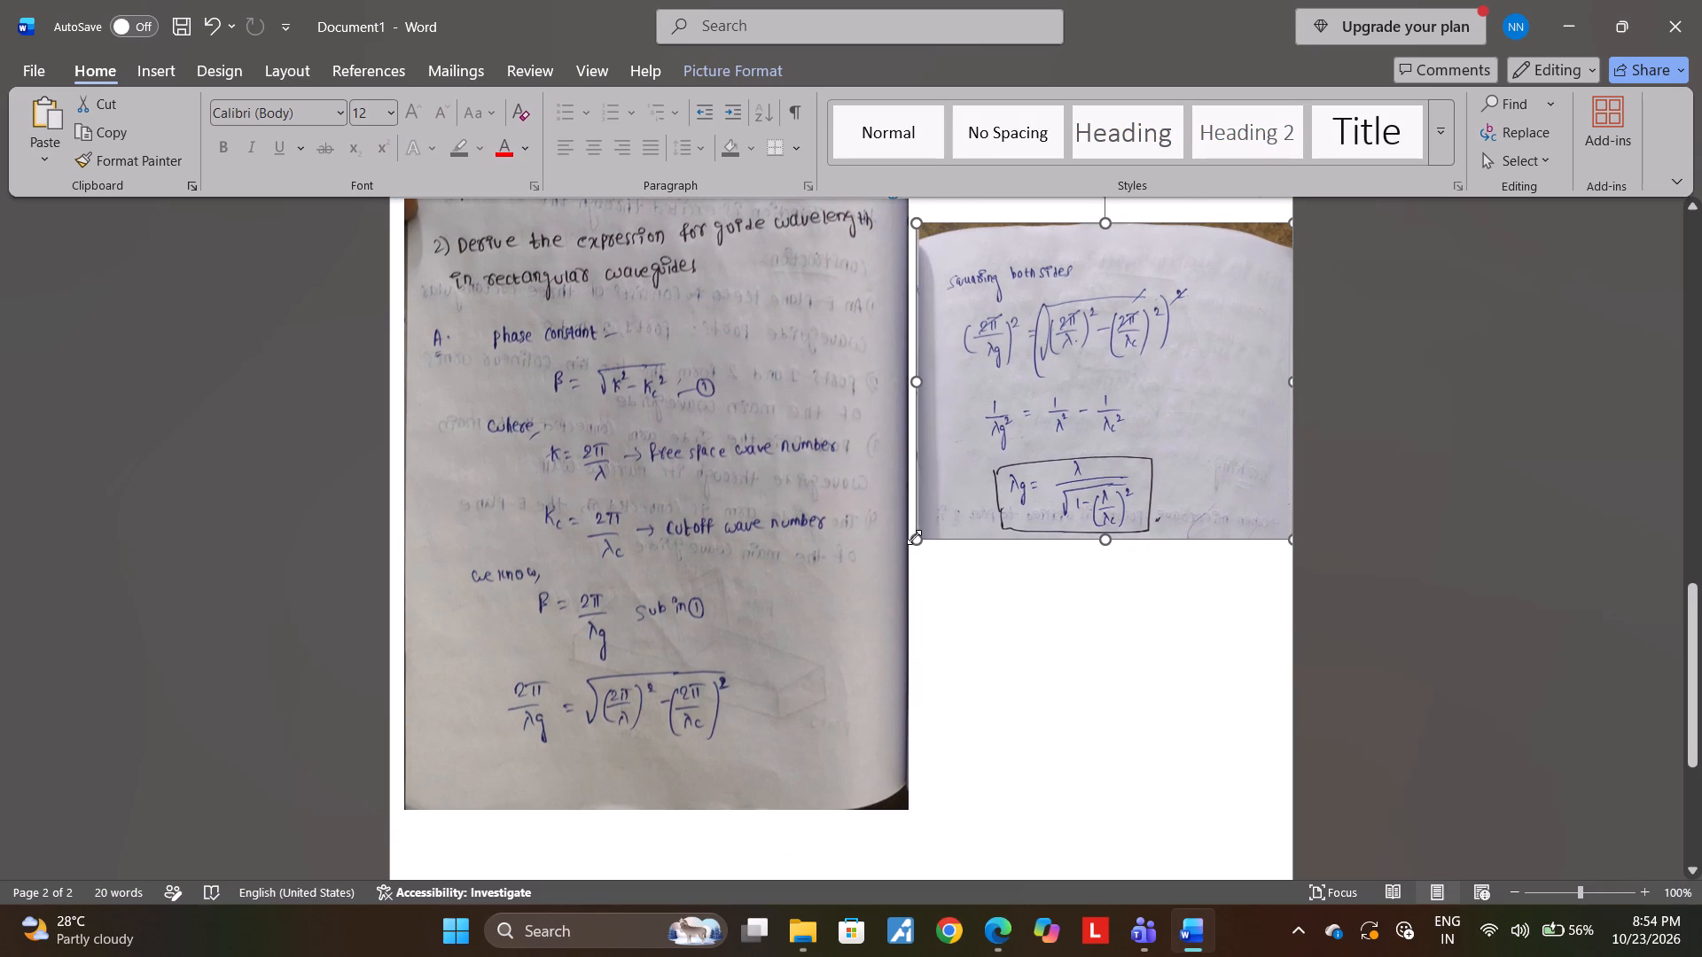
left_click_drag(916, 538, 907, 549)
Add blank lines after the two question 2 pictures until the text cursor sits at the top of a new third page.
left_click(982, 660)
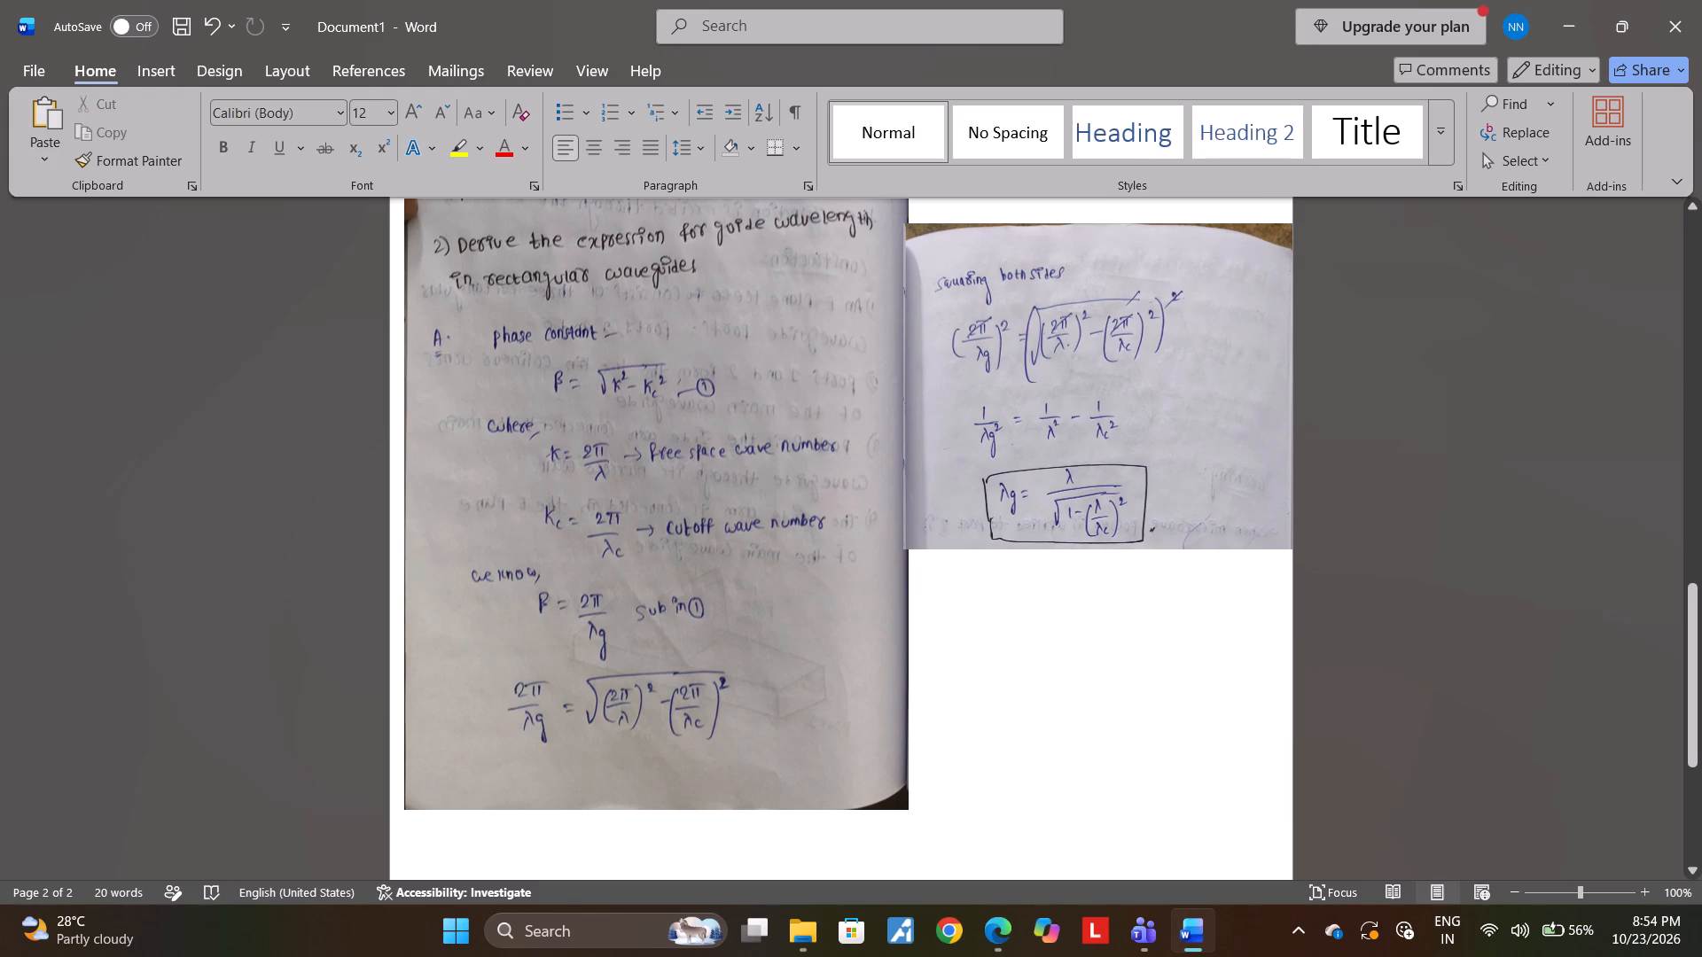
key("Return")
key("Return")
key("Return")
key("Return")
key("Return")
key("Return")
key("Return")
key("Return")
key("Return")
key("Return")
key("Return")
key("Return")
key("Return")
key("Return")
key("Return")
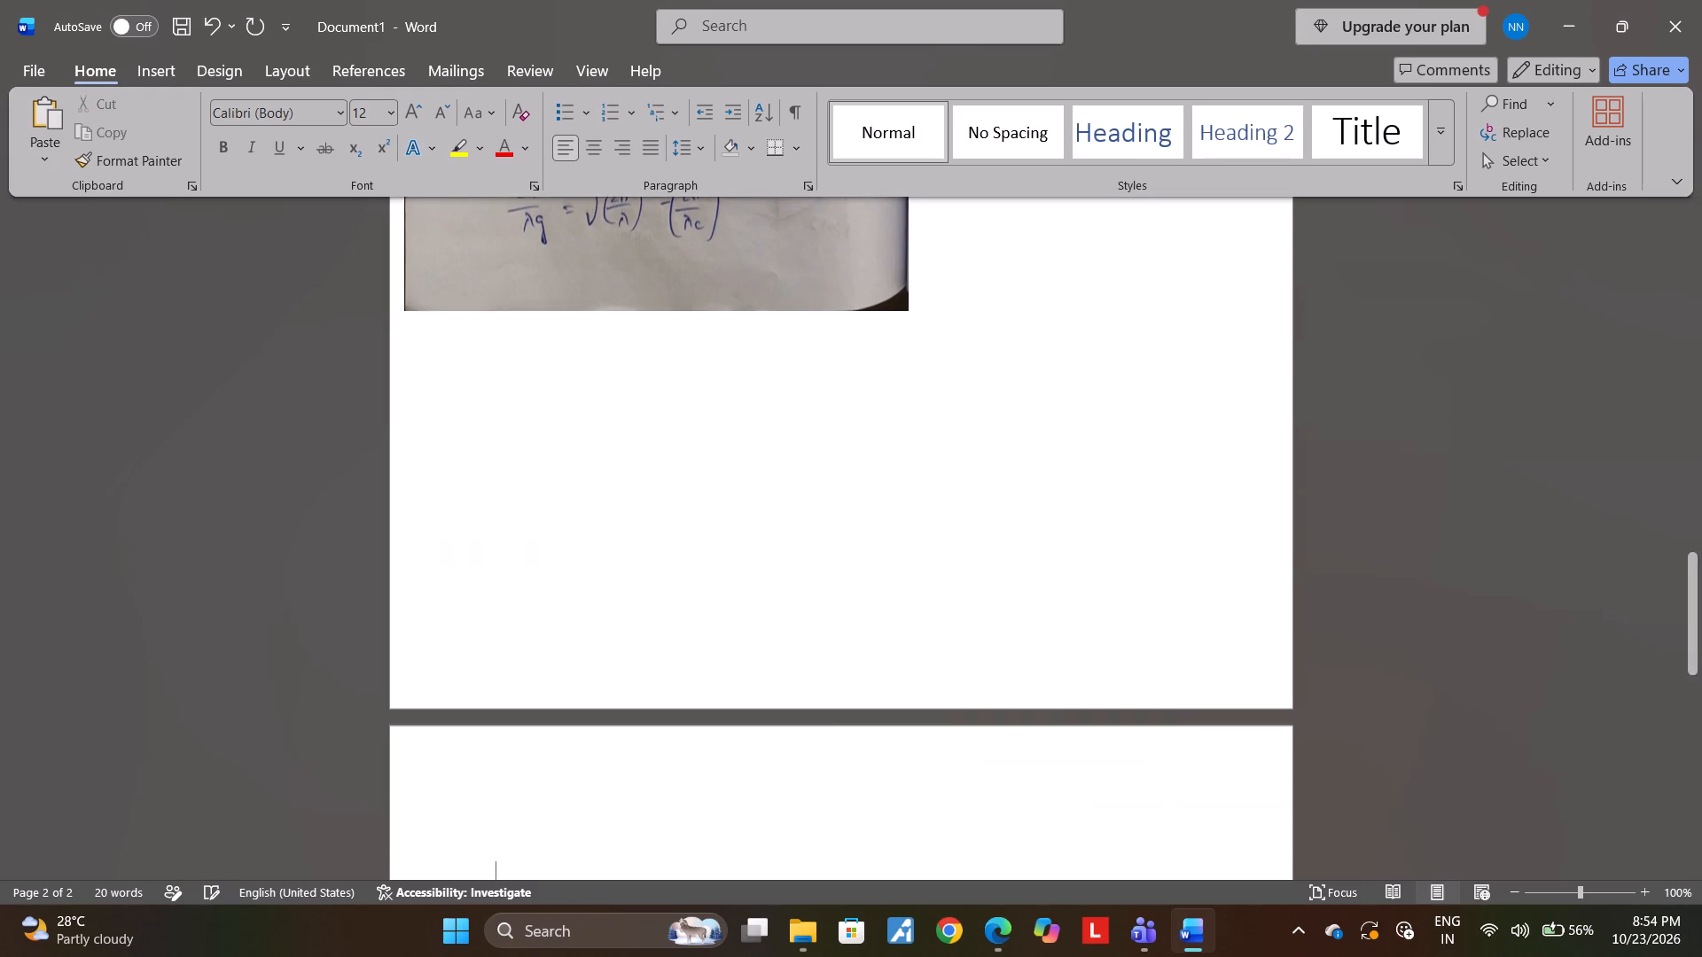
key("BackSpace")
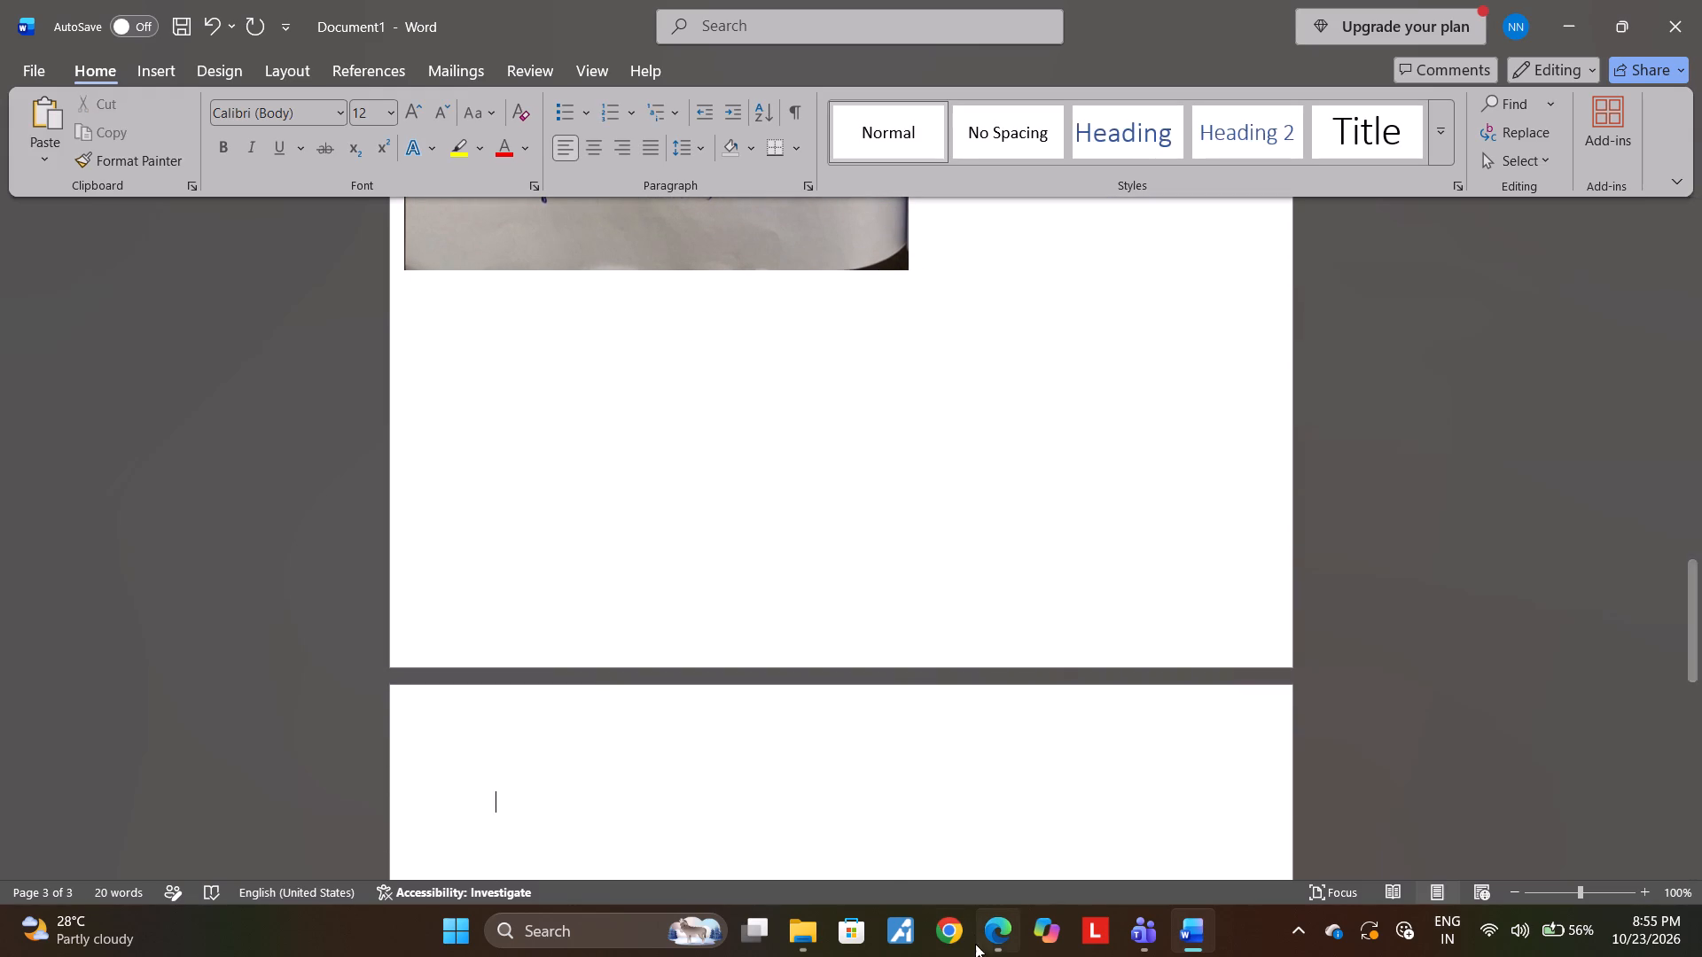
Copy question 3, "Explain the construction and working of an H-plane Tee.", from the AECD46 question list onto the document's third page.
left_click(983, 943)
left_click(1003, 926)
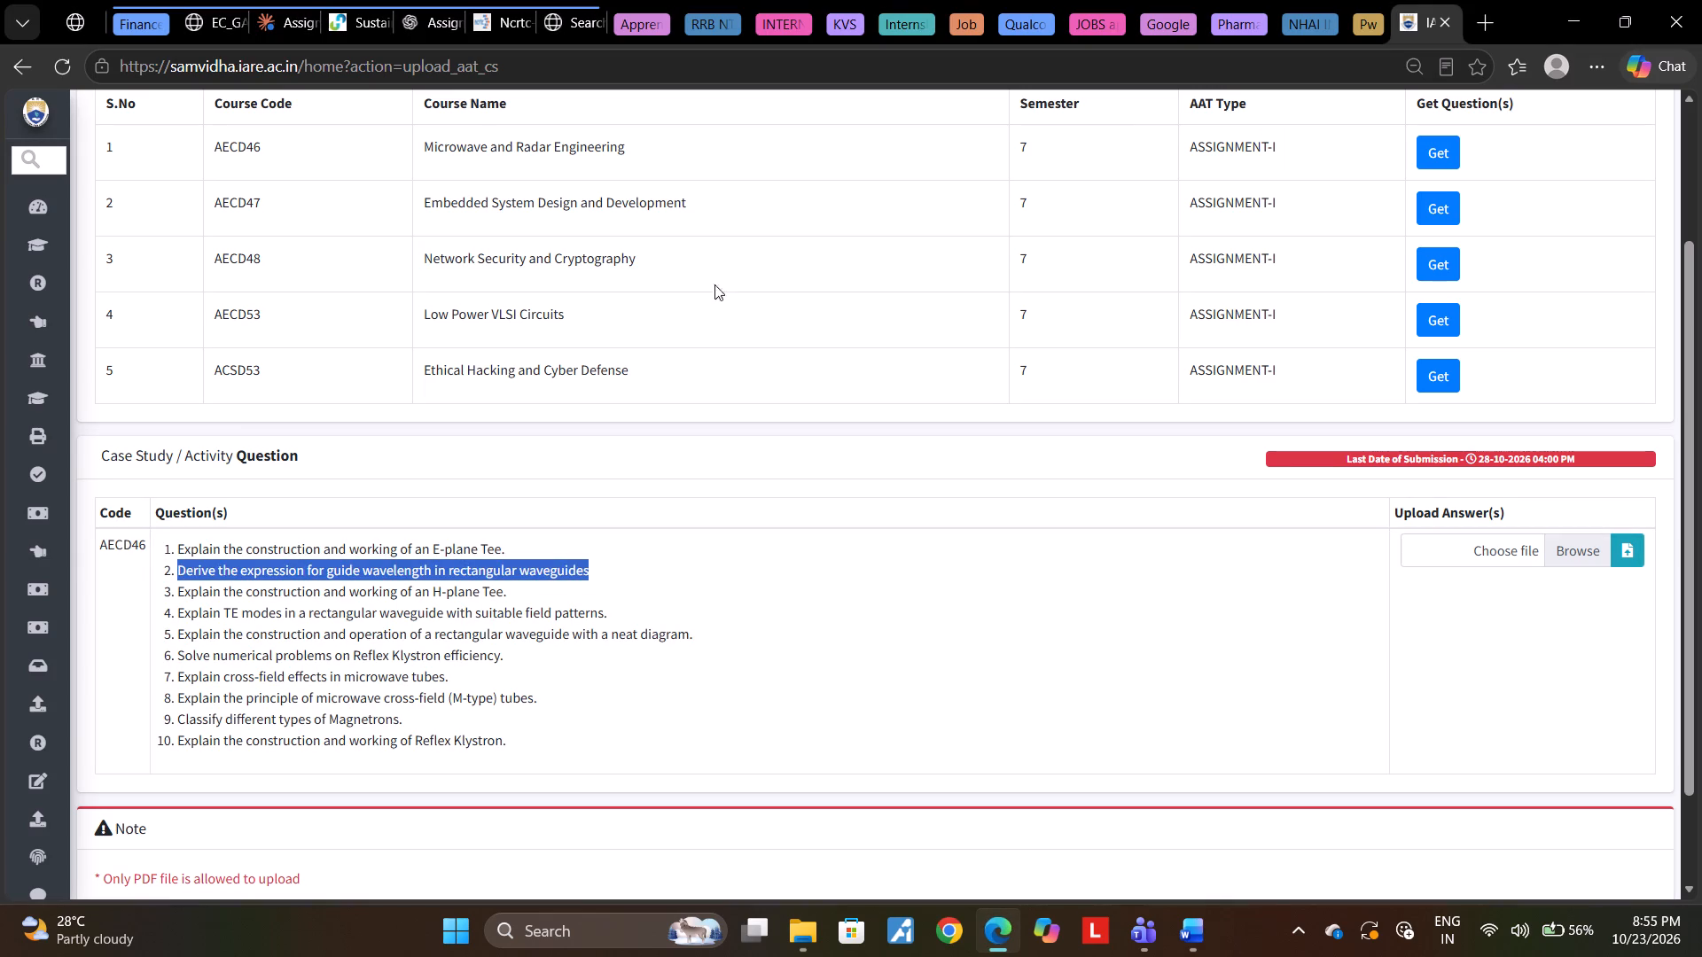
left_click_drag(177, 586, 521, 593)
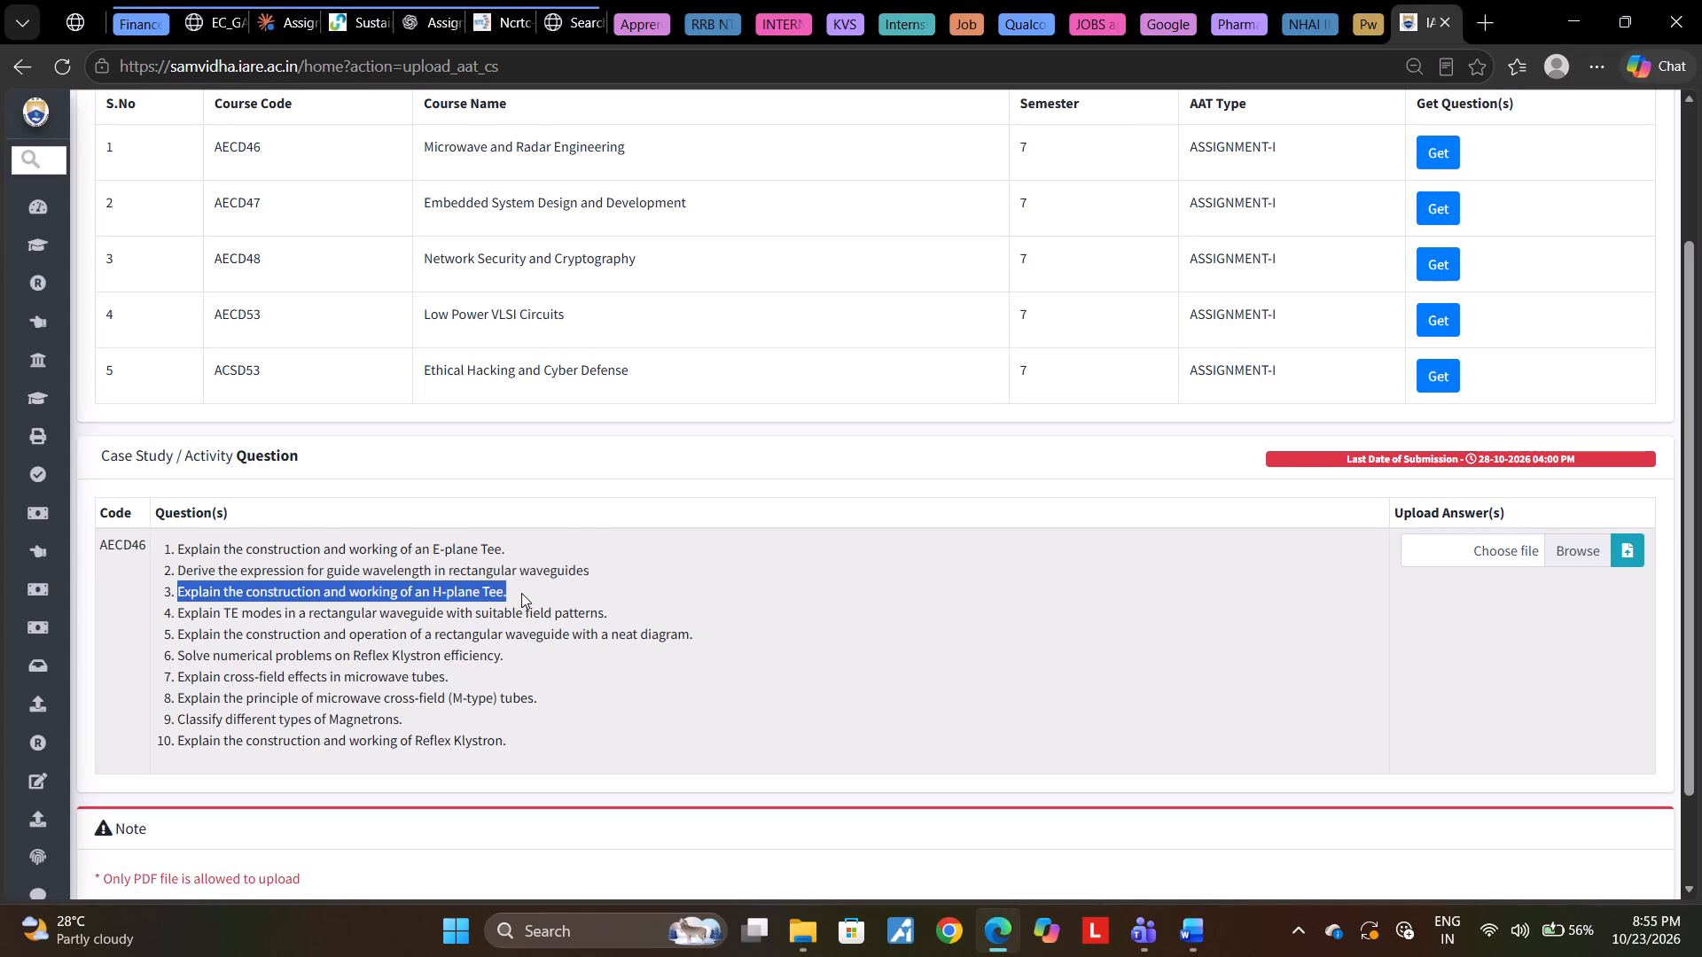
left_click_drag(521, 593, 524, 593)
left_click(590, 508)
left_click(1206, 936)
key("ctrl+v")
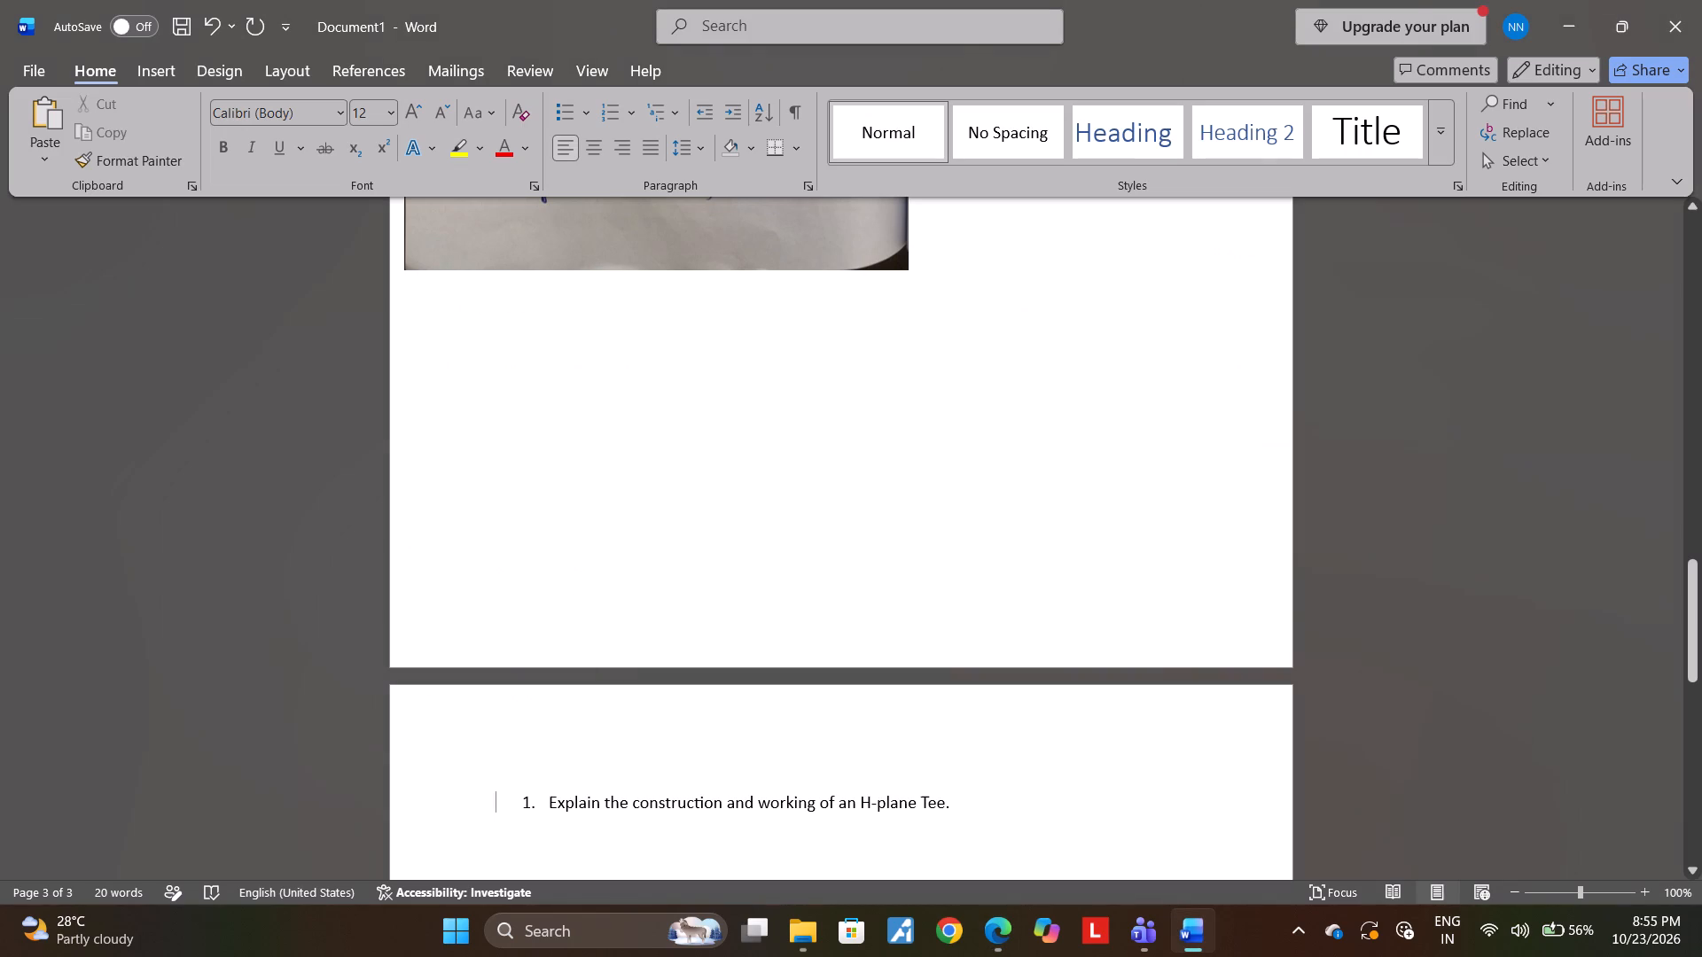
Change the list number of the pasted H-plane Tee question to 3.
left_click(527, 800)
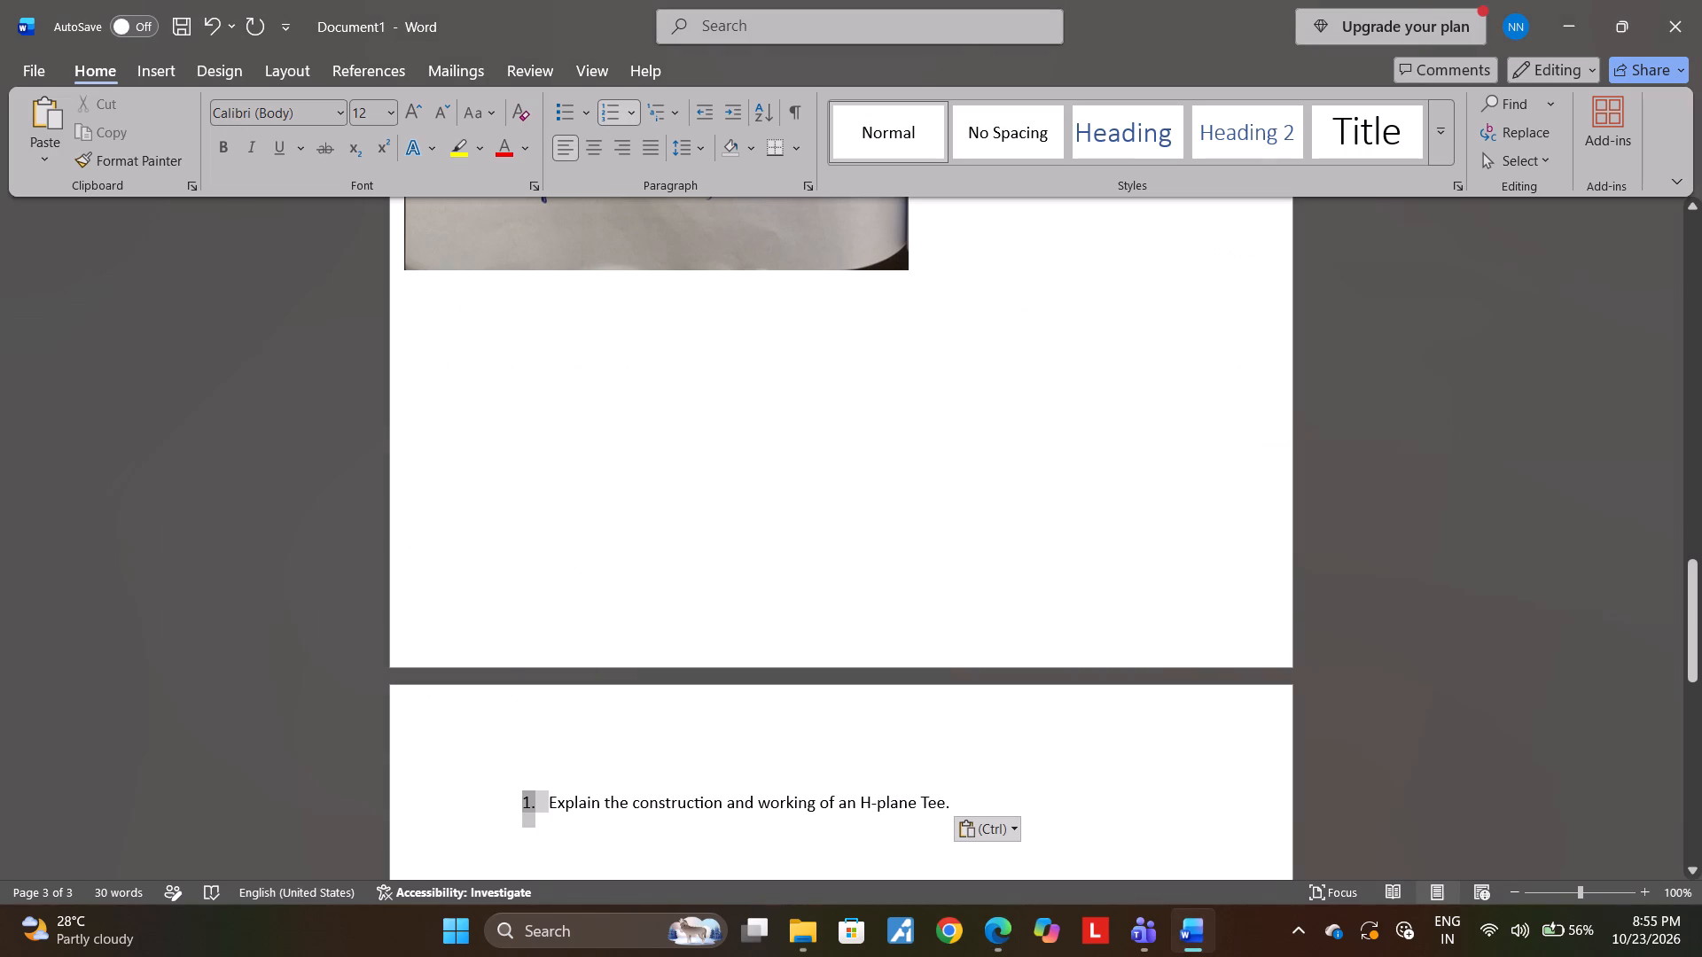
key("3")
key("period")
key("space")
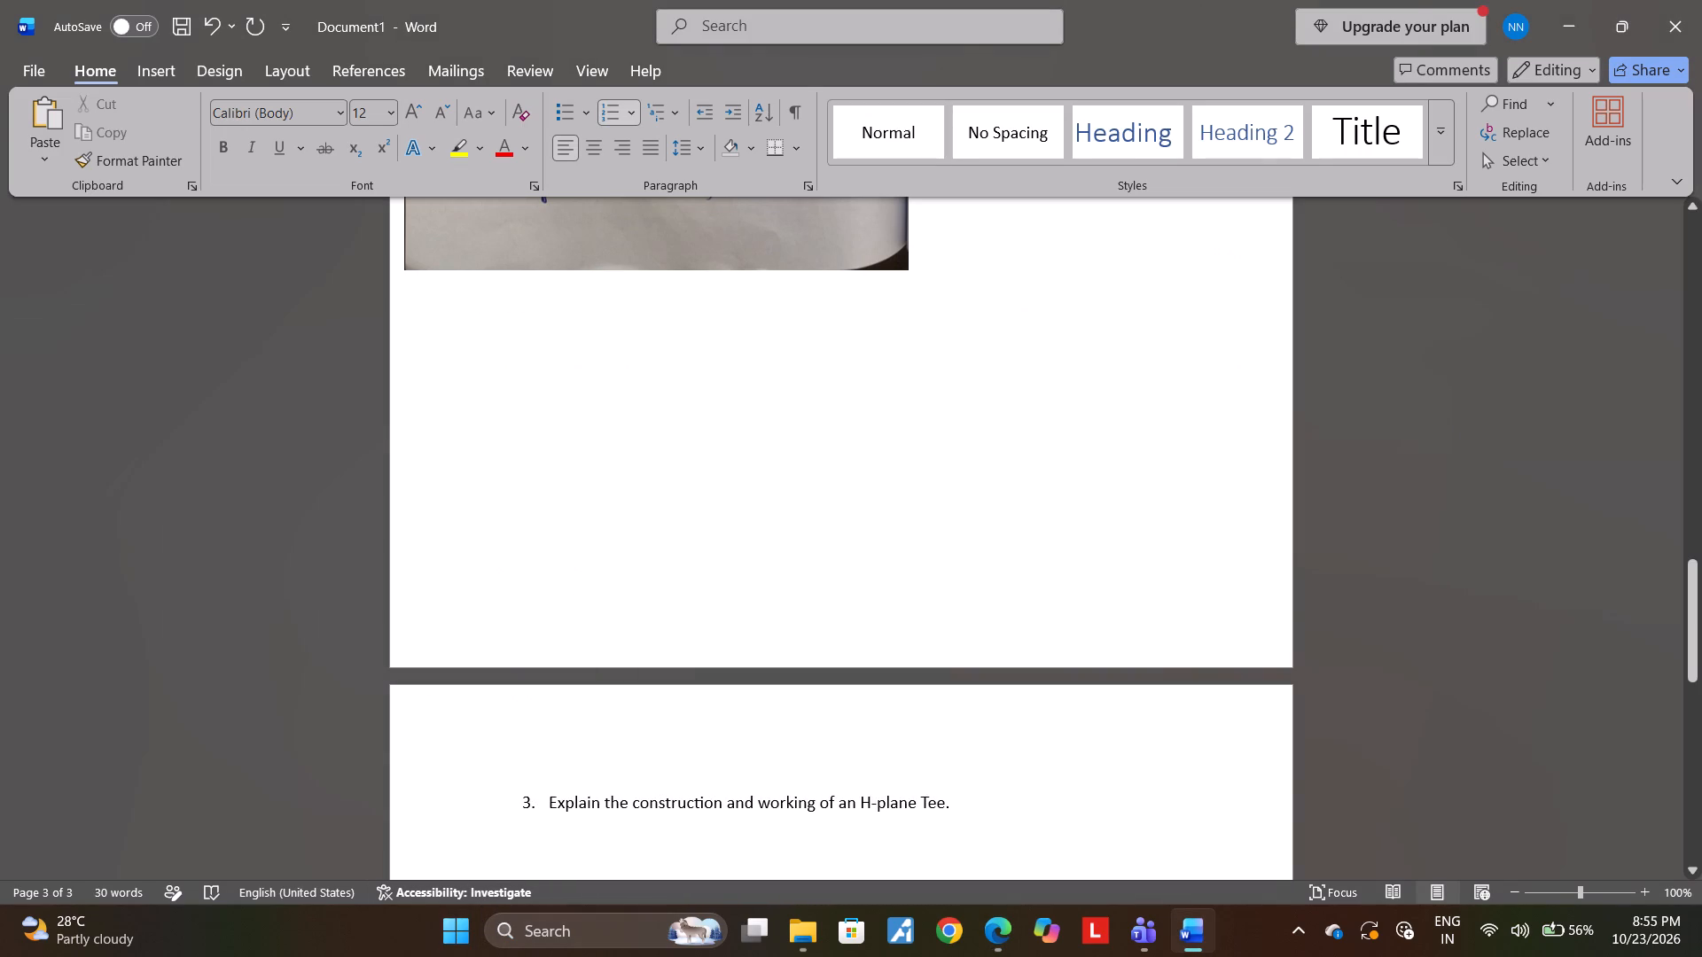
On a new unnumbered line under the question 3 heading, insert the photos IMG_20261023_203343_1 and IMG_20261023_203358_1 from Downloads.
left_click(966, 805)
key("Return")
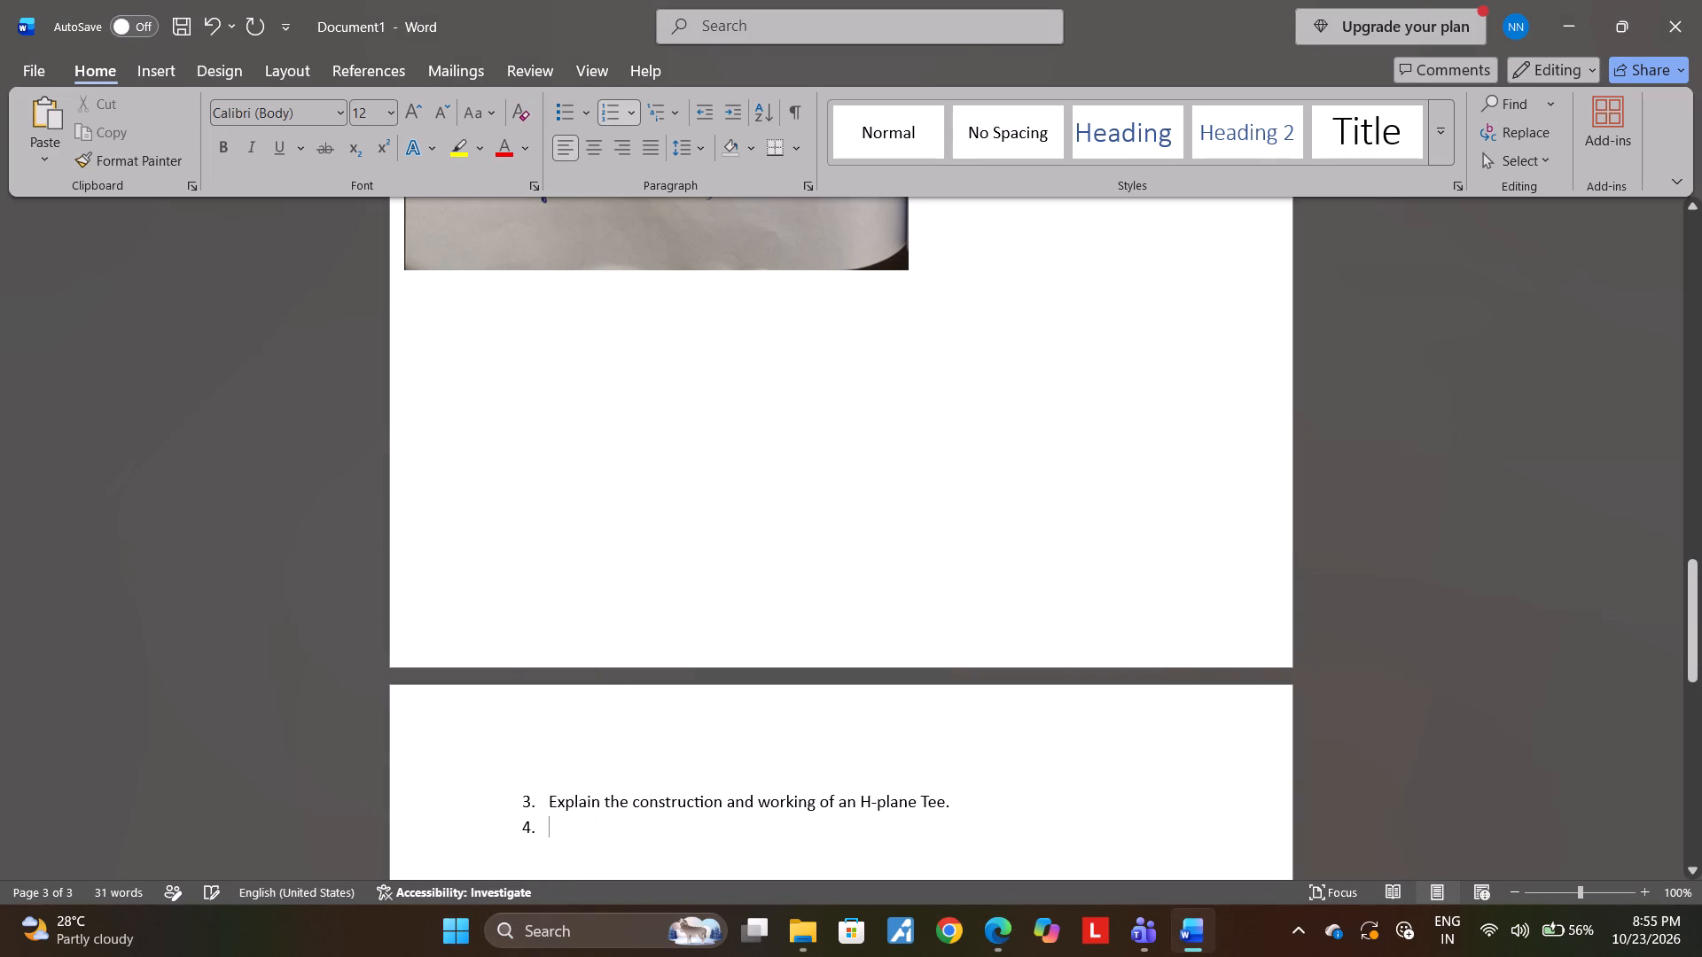
scroll(959, 807, "down", 1)
key("BackSpace")
key("BackSpace")
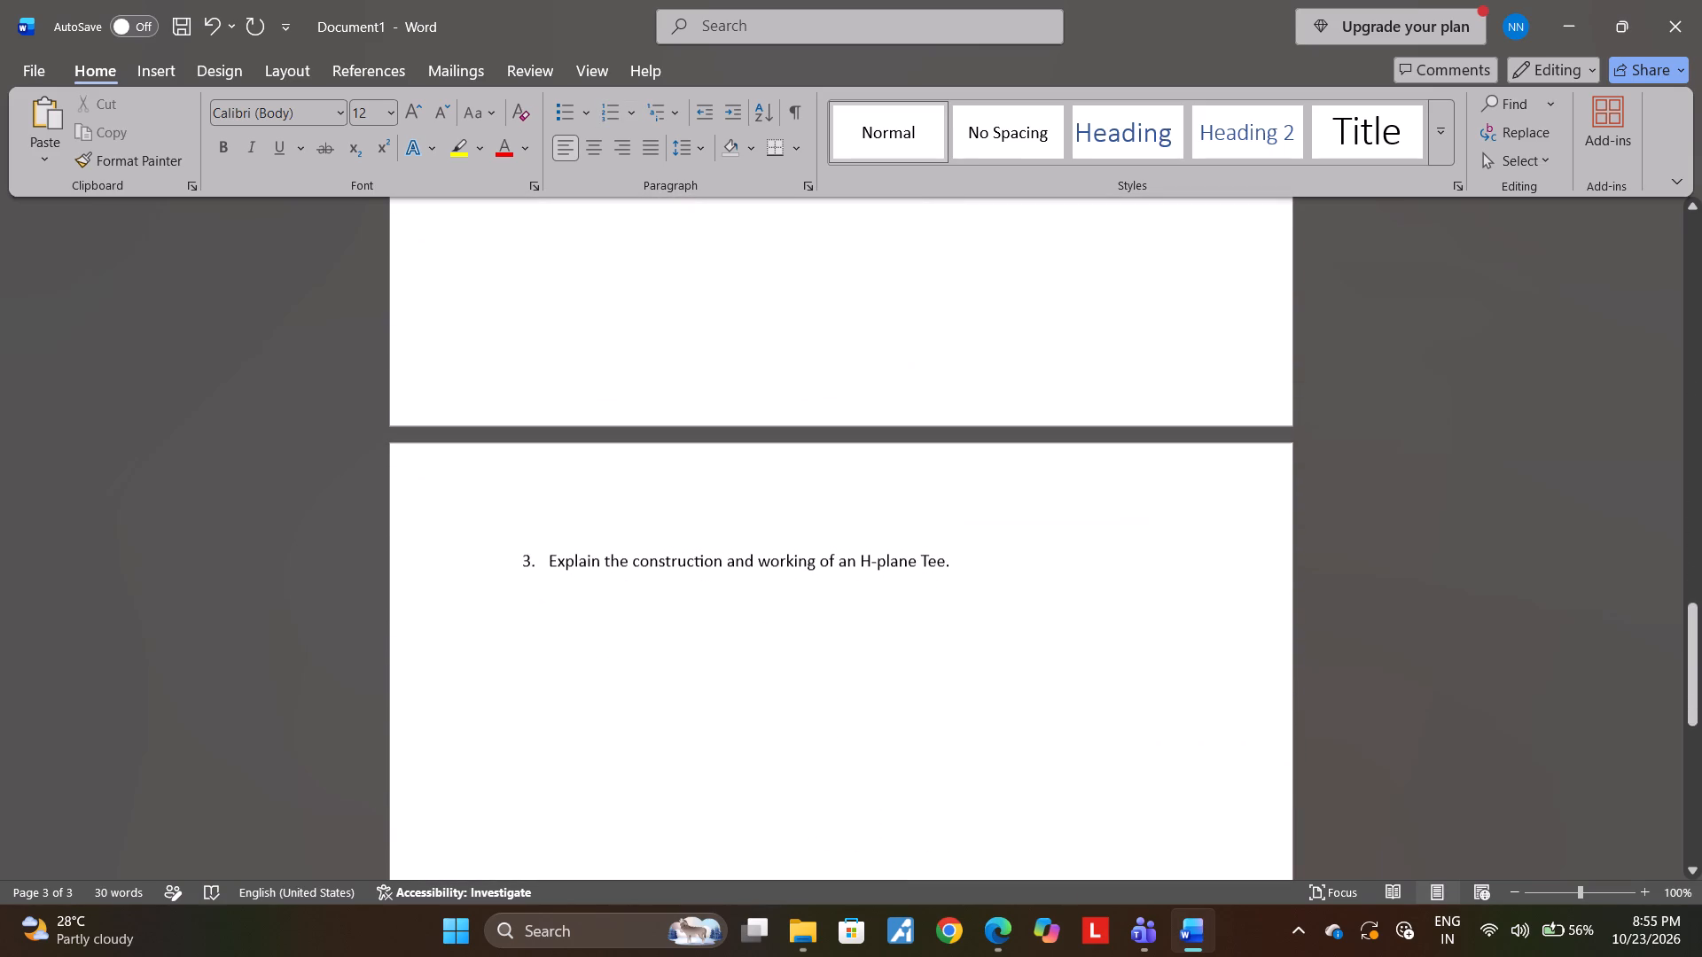
left_click(172, 66)
left_click(248, 97)
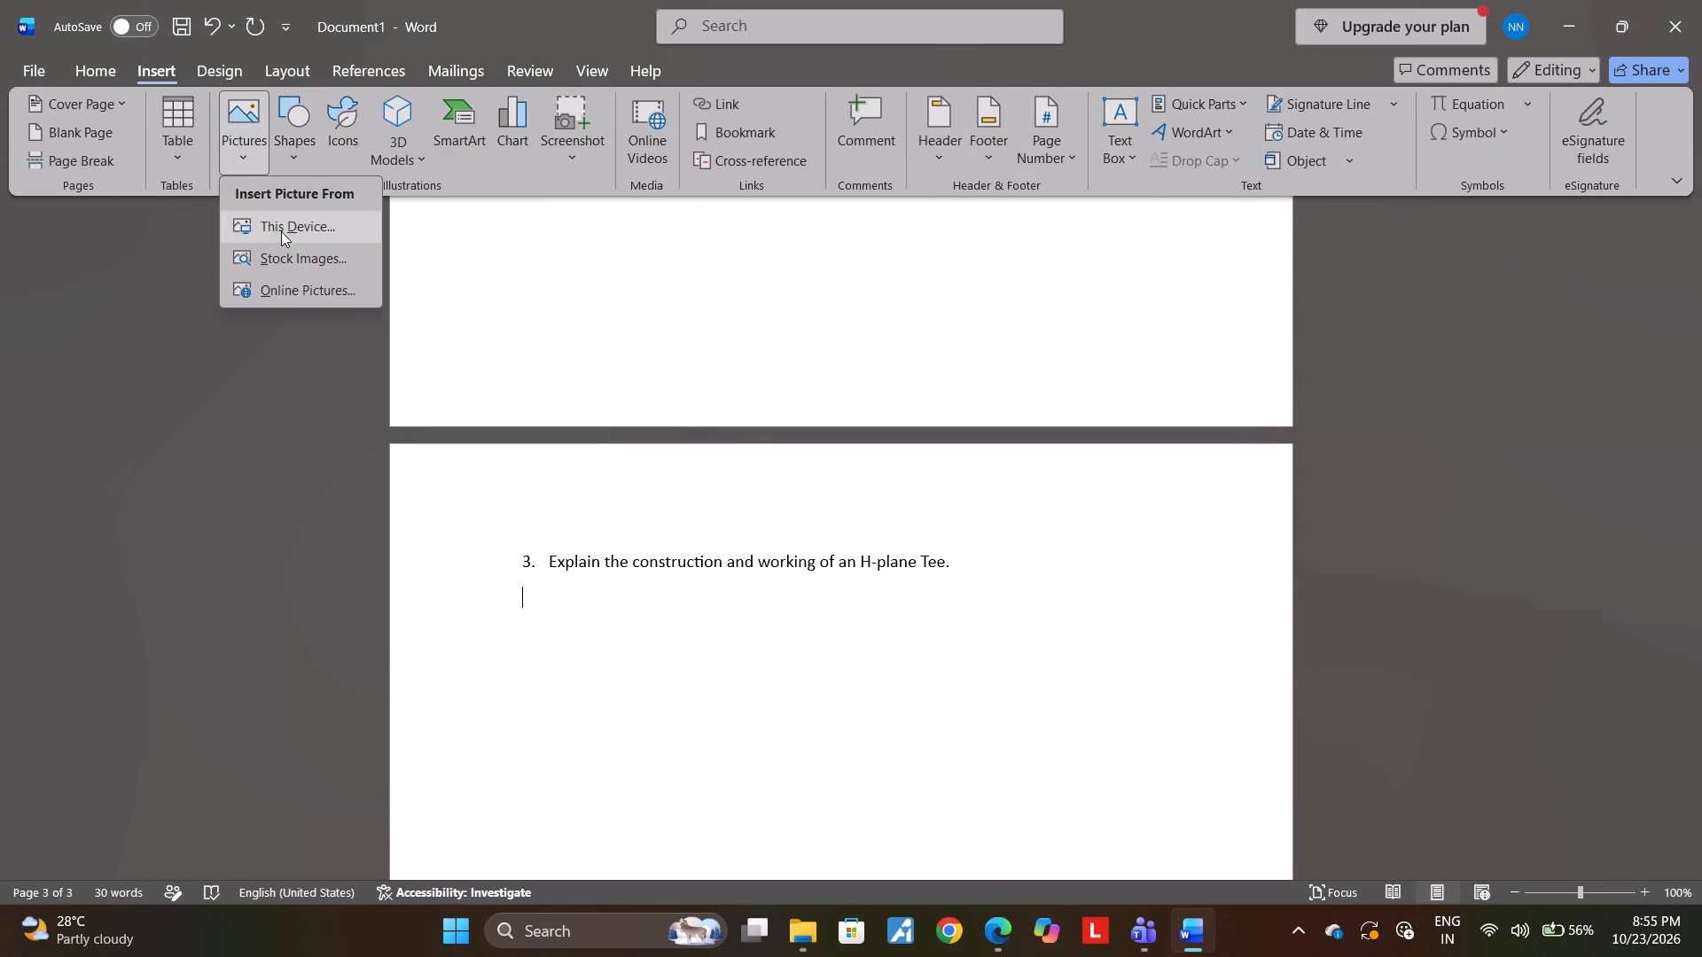
left_click(285, 234)
scroll(456, 239, "down", 1)
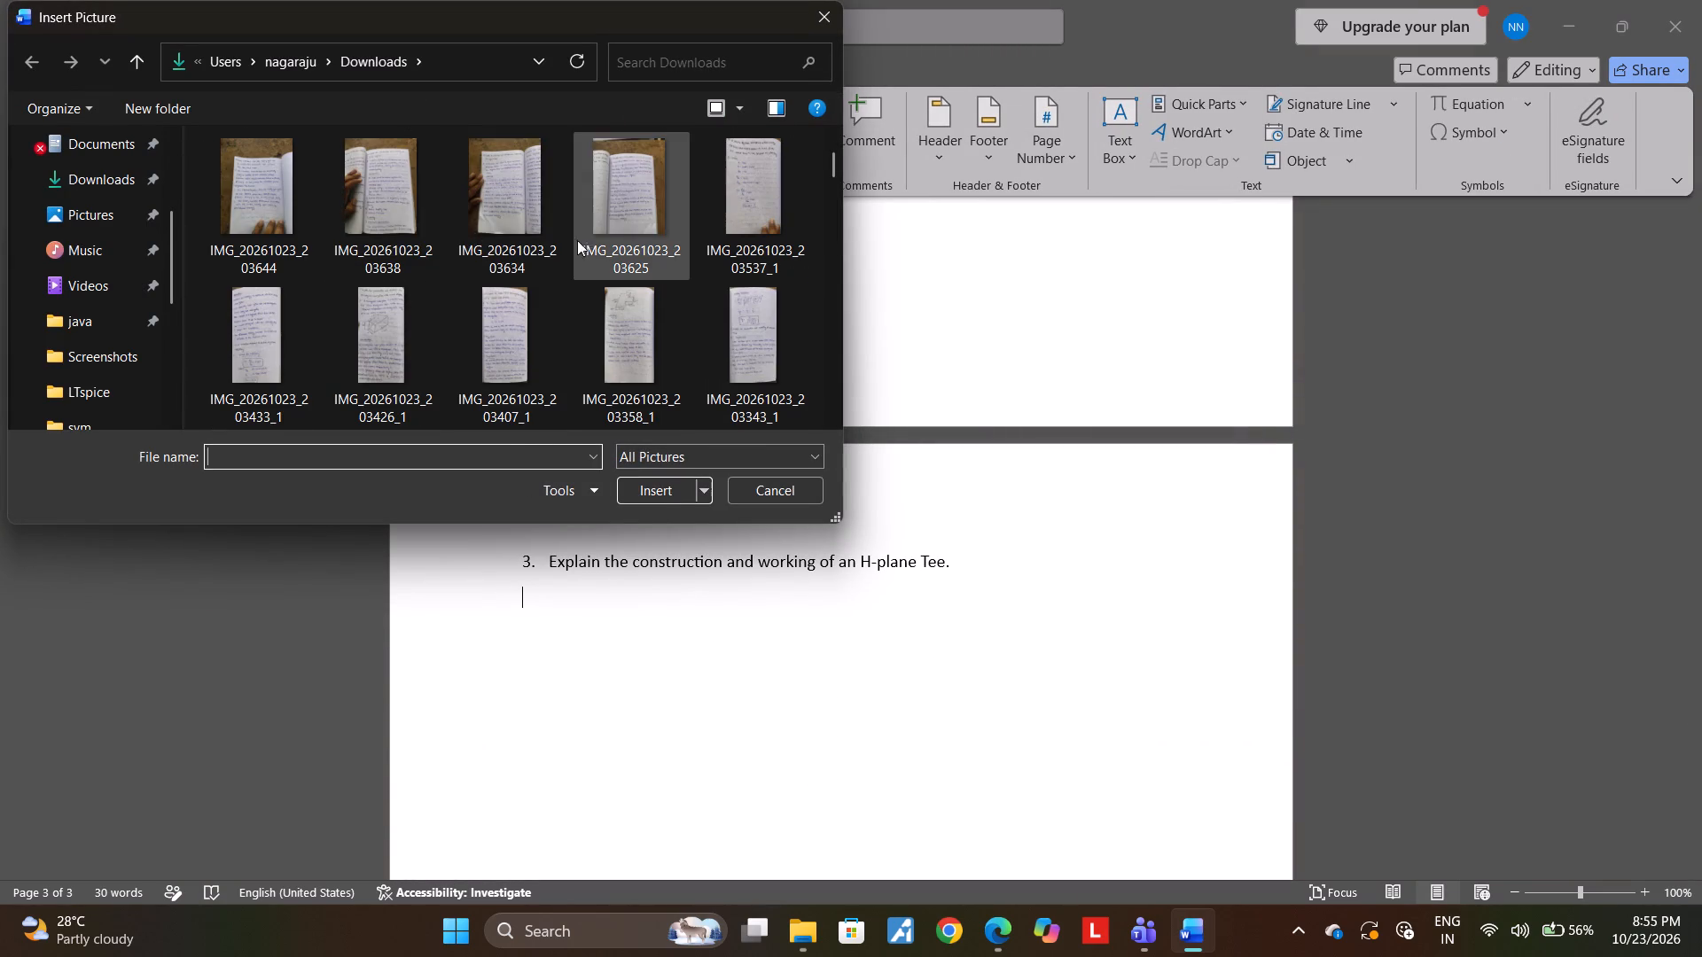
scroll(589, 246, "down", 1)
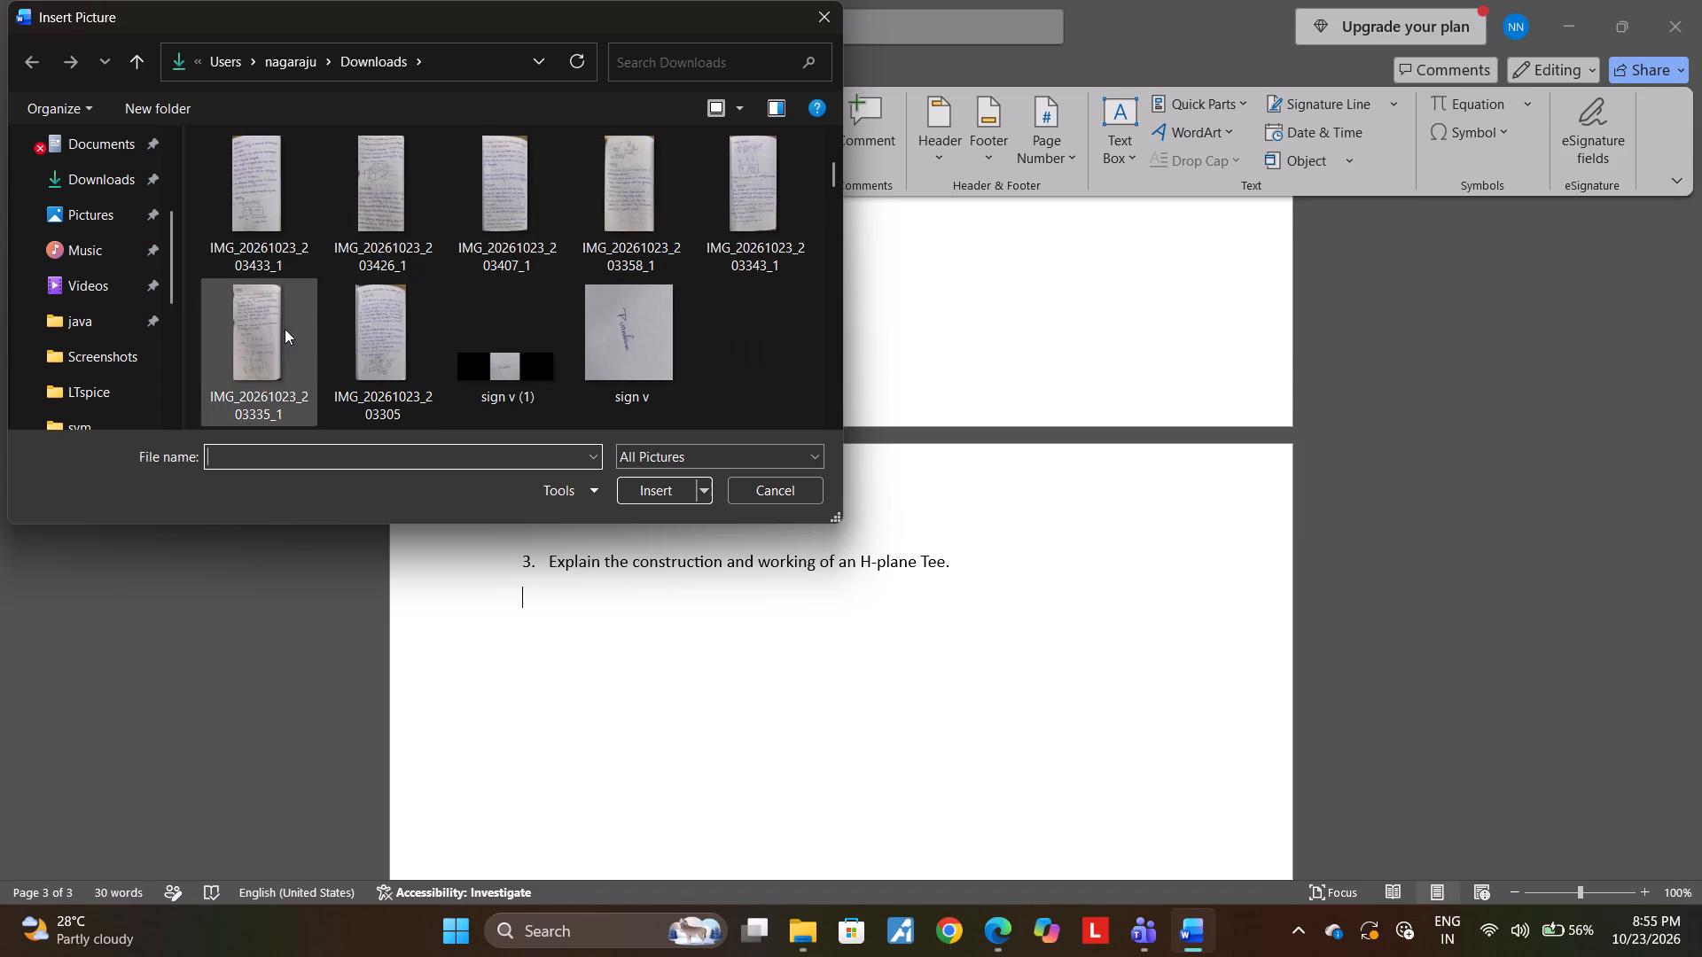
left_click(761, 174)
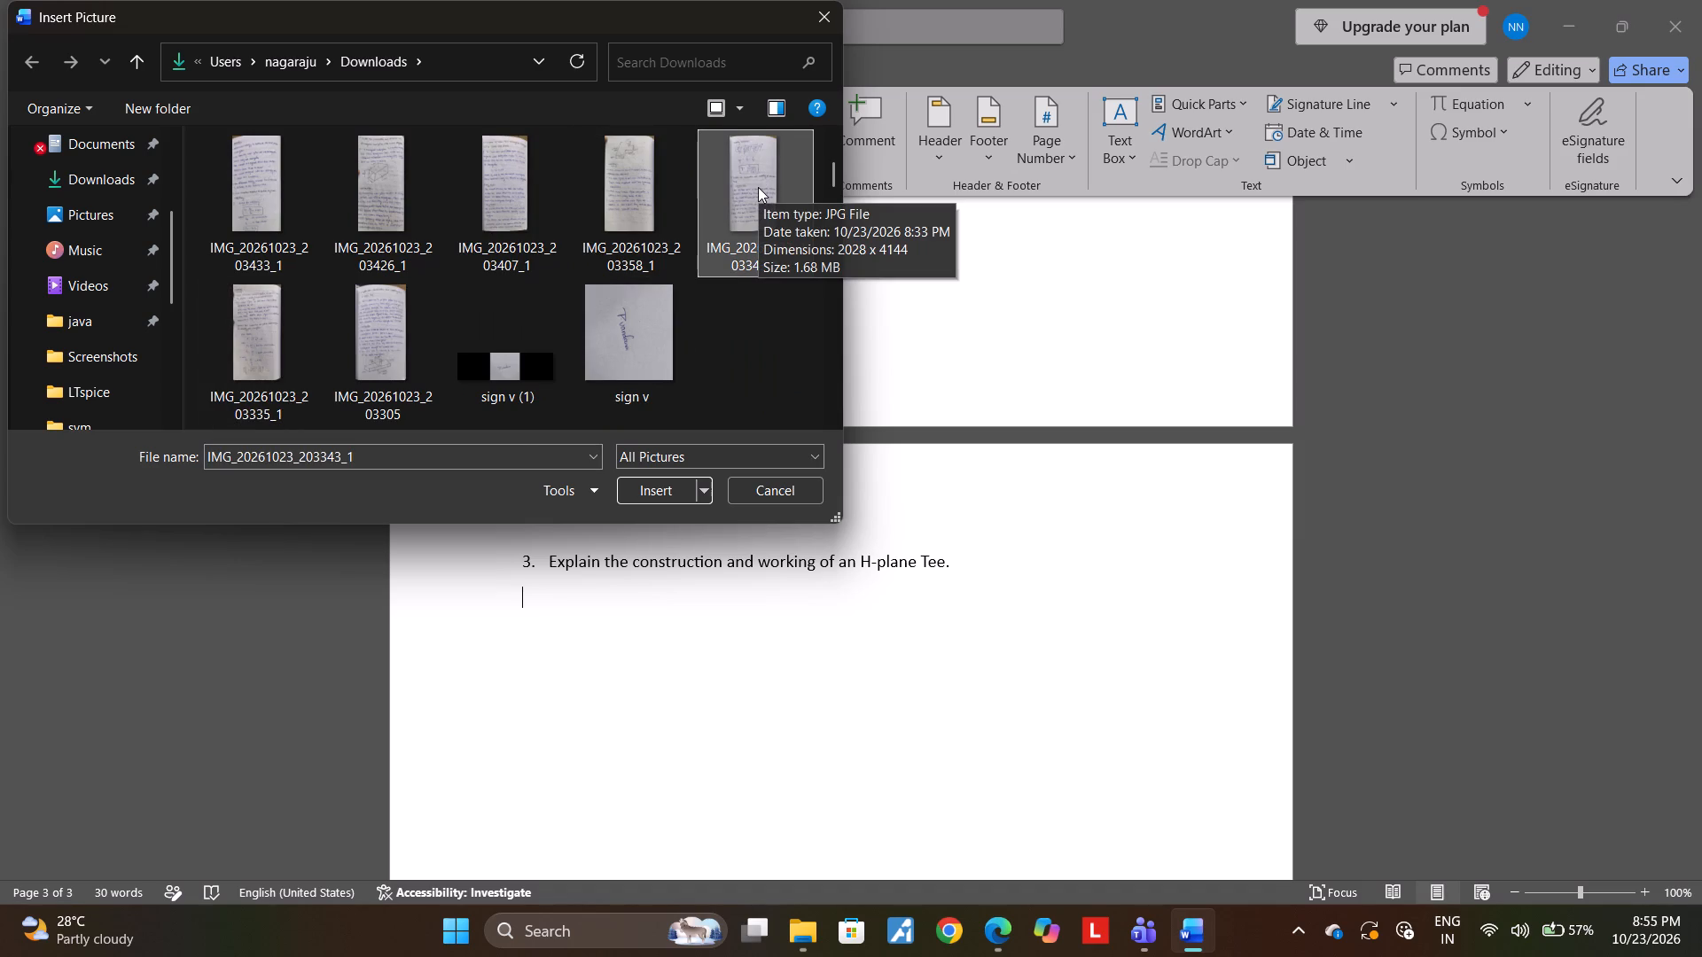
key("shift+Left")
key("Return")
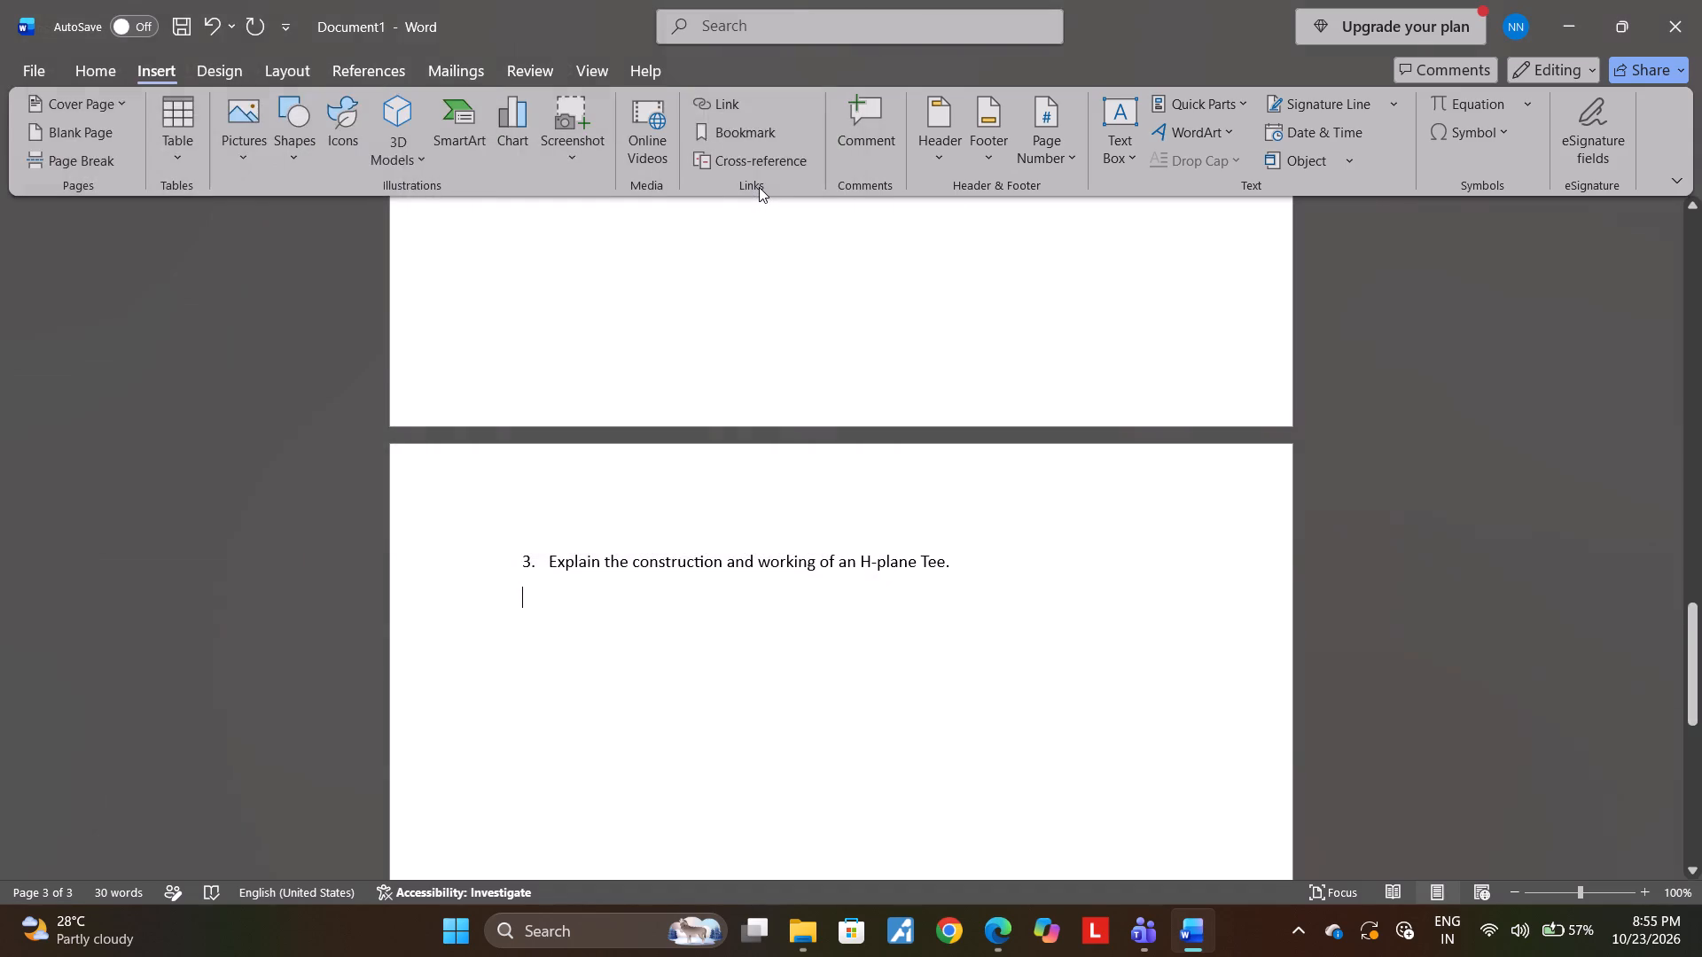
Crop the "Squaring both sides" part off the top of the first inserted photo so it starts at handwritten question 3, about 5.31" high.
right_click(777, 401)
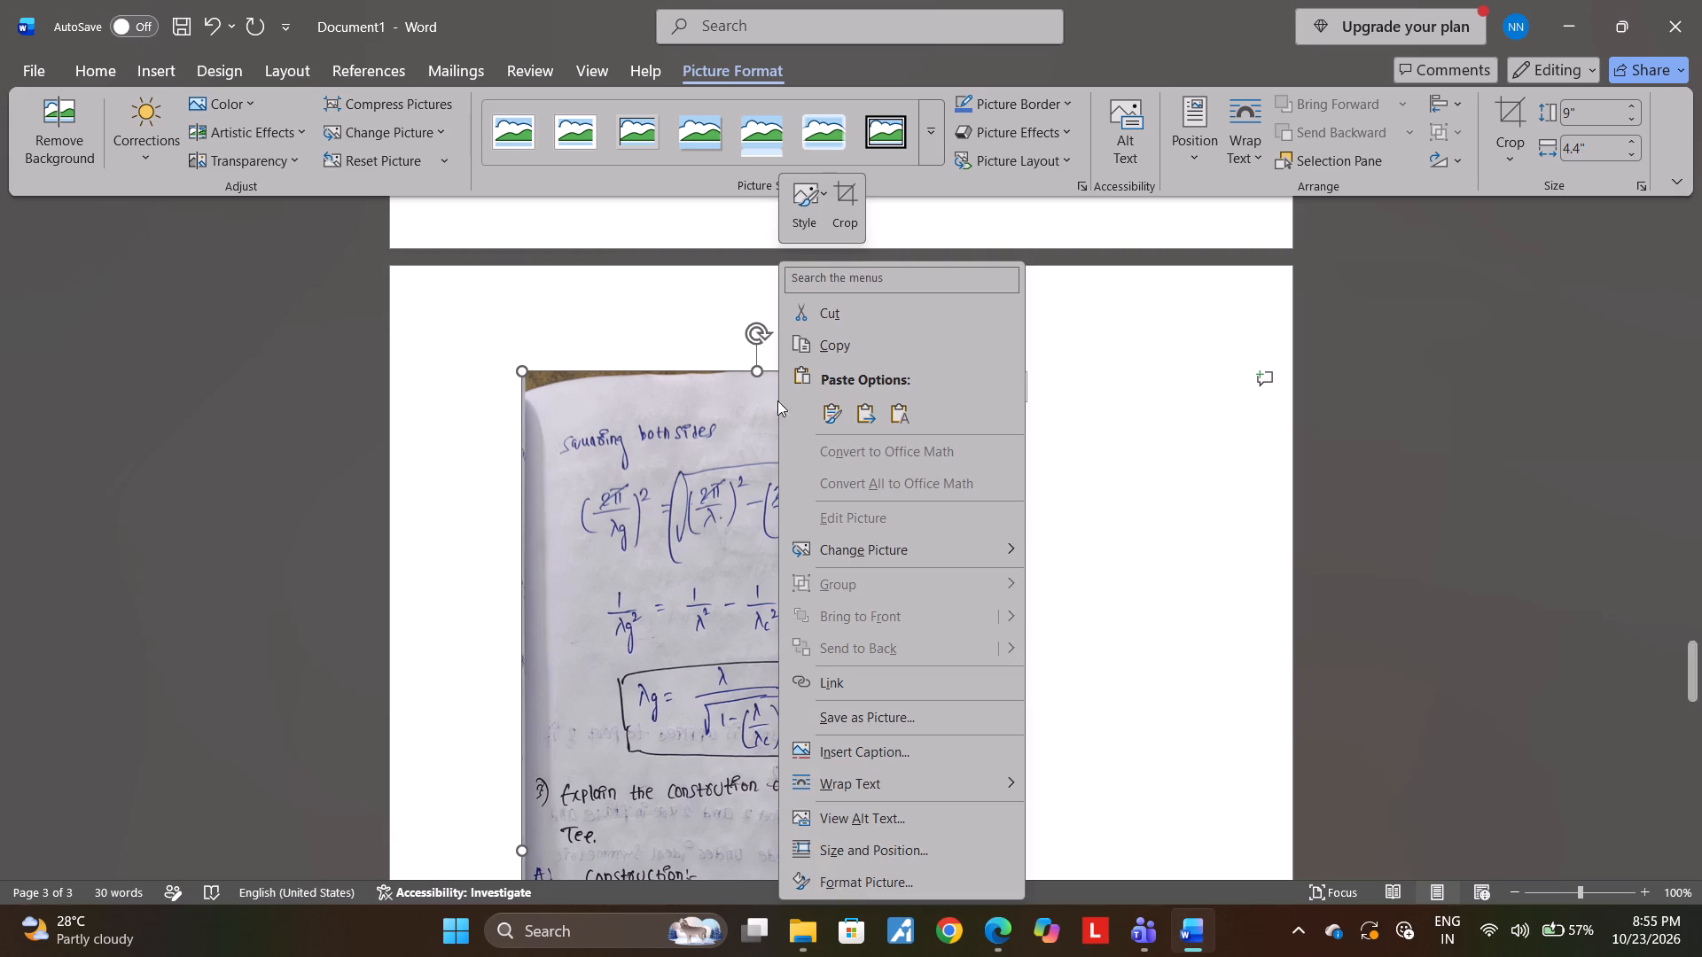
left_click(825, 211)
left_click(852, 207)
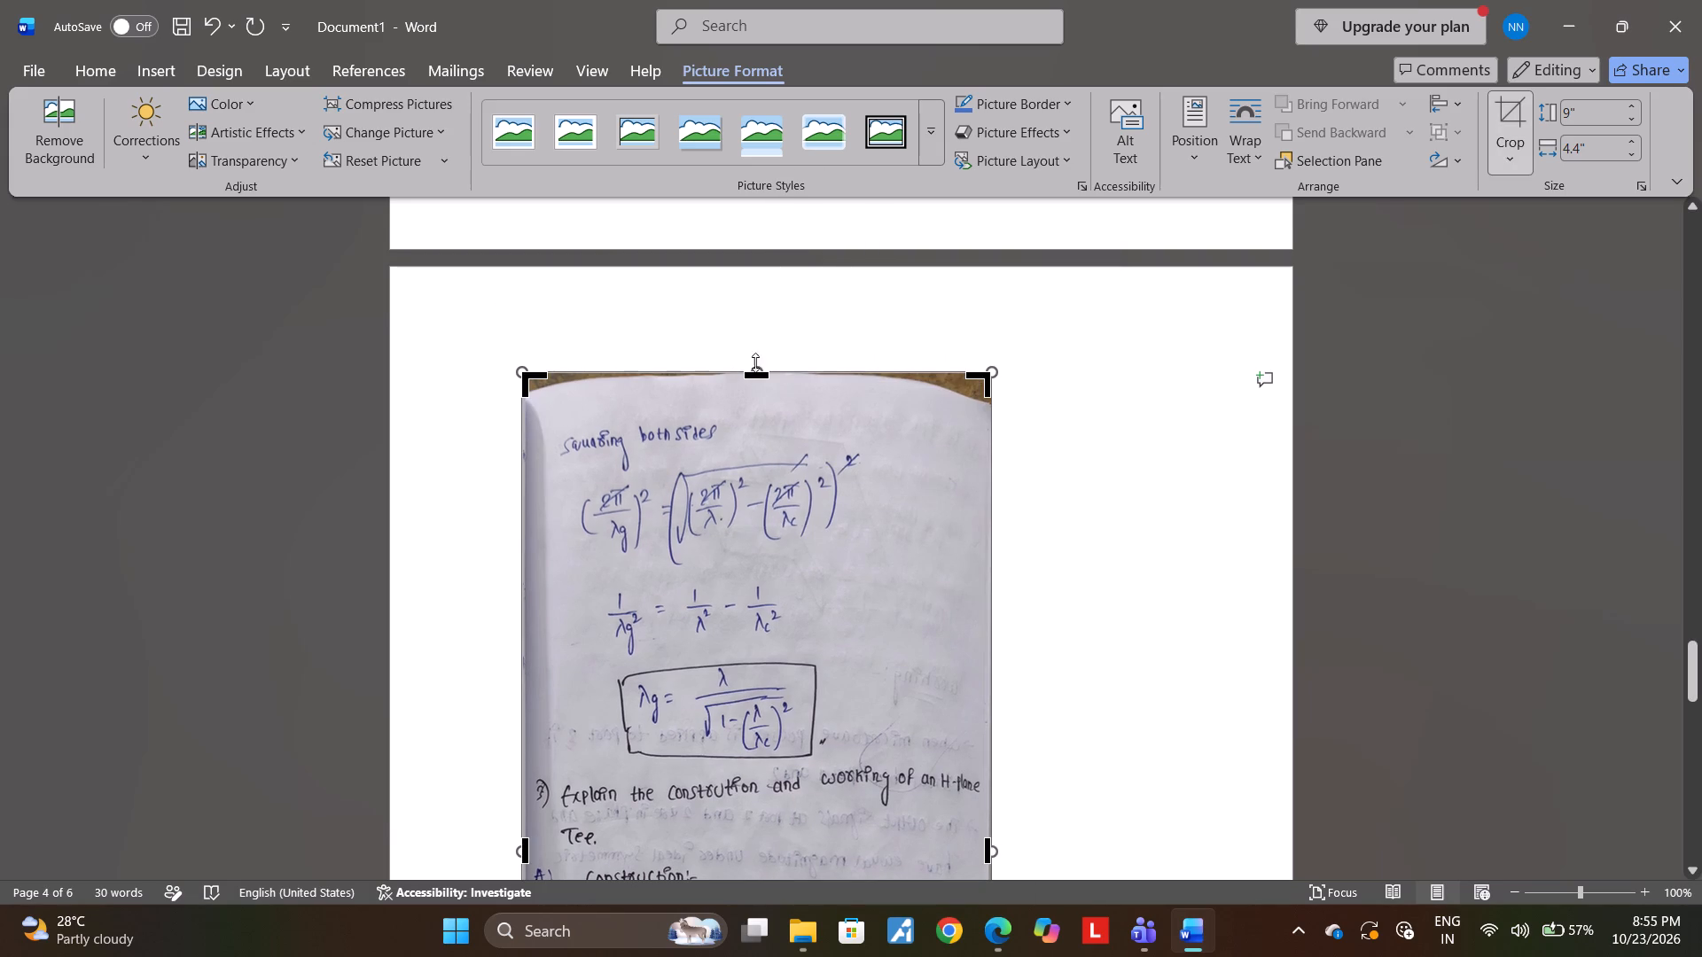
left_click_drag(751, 371, 775, 766)
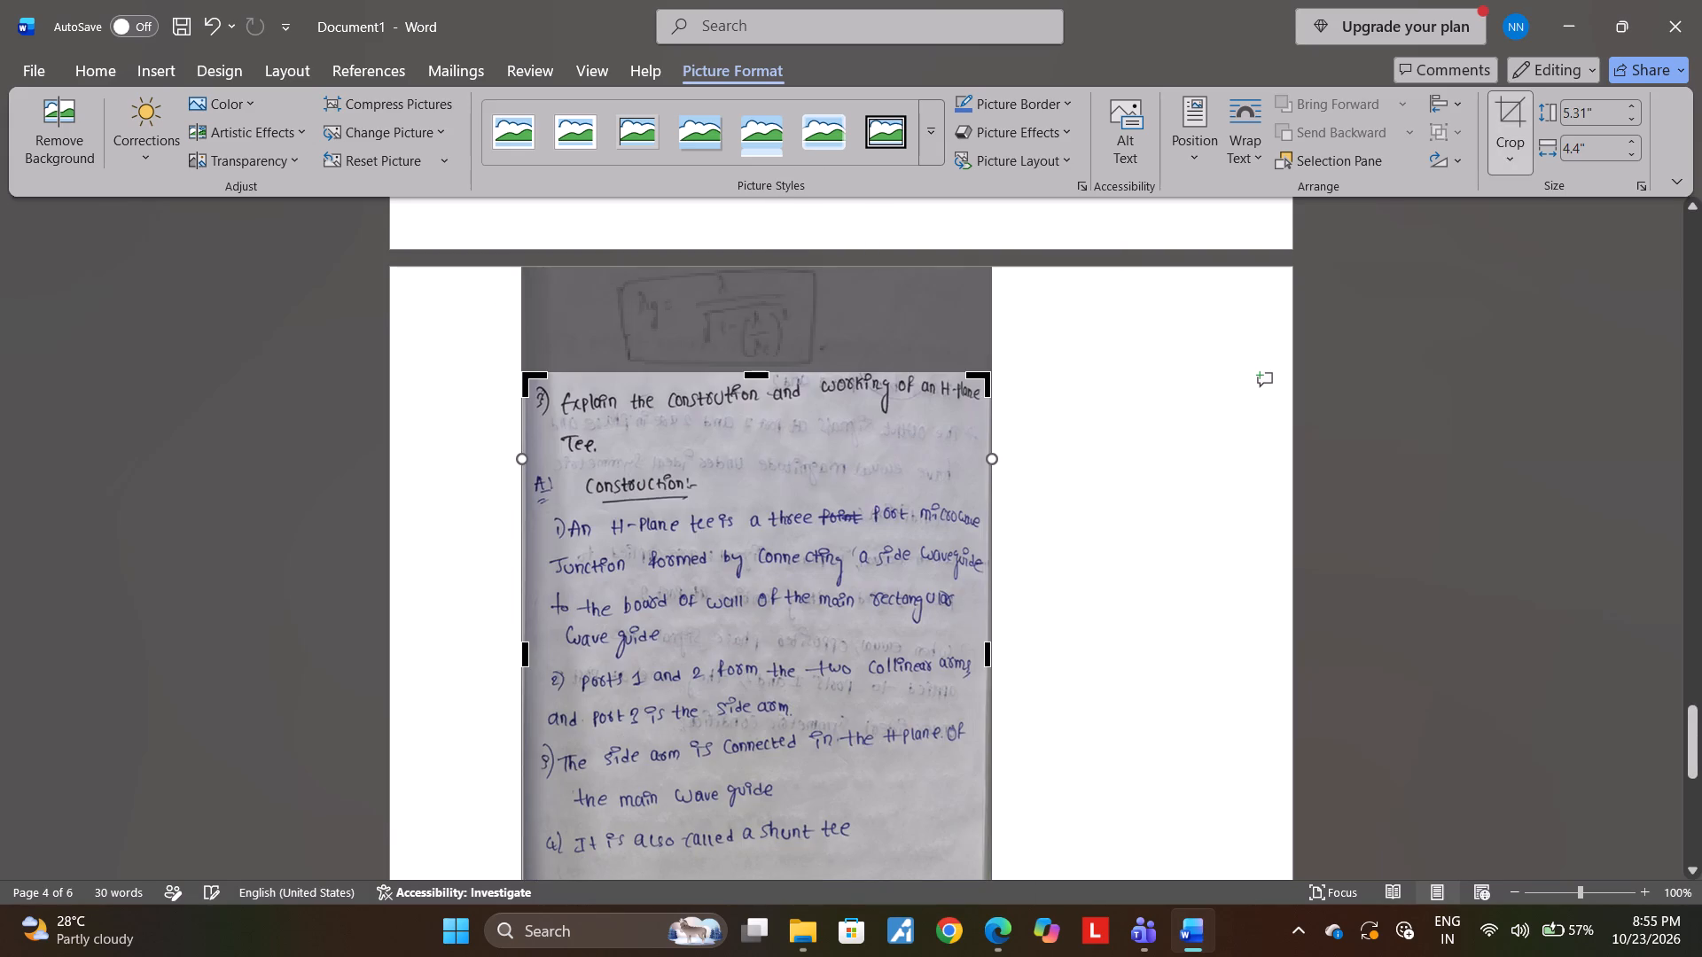
left_click(1109, 485)
Change the cropped question 3 picture from in line with text to a floating text wrapping.
left_click(844, 532)
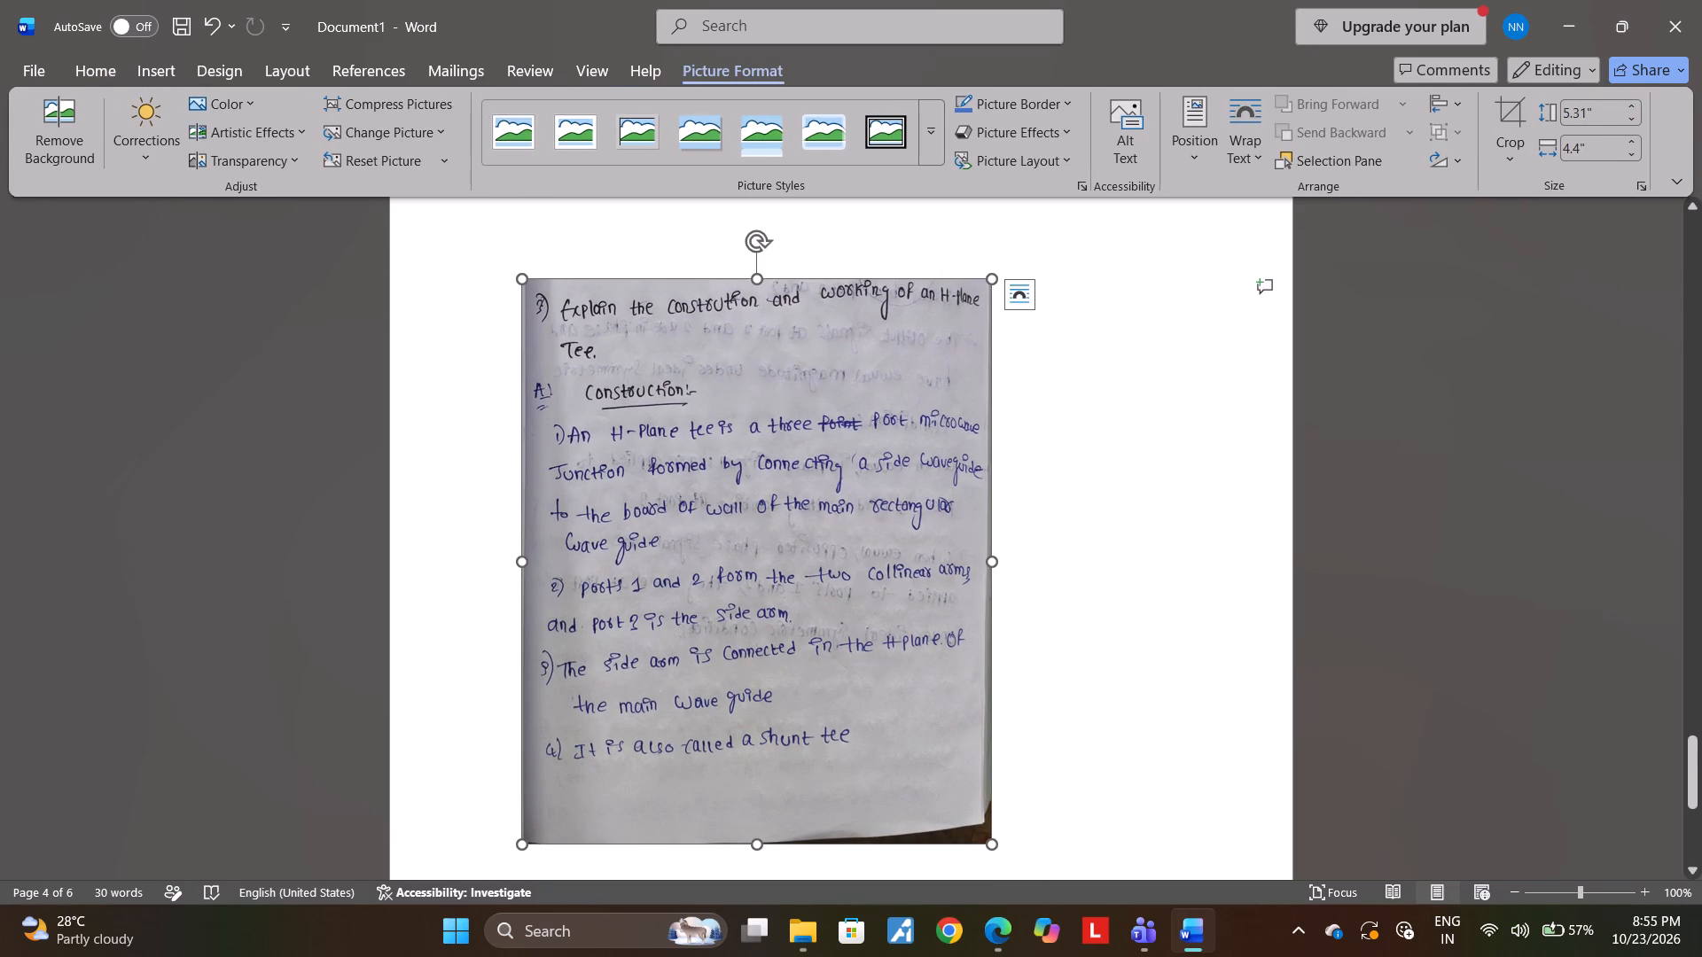
left_click(1025, 292)
left_click(1129, 460)
Move the cropped question 3 picture by cut and paste to an unnumbered line beneath the question 3 heading on the third page.
scroll(749, 471, "up", 2)
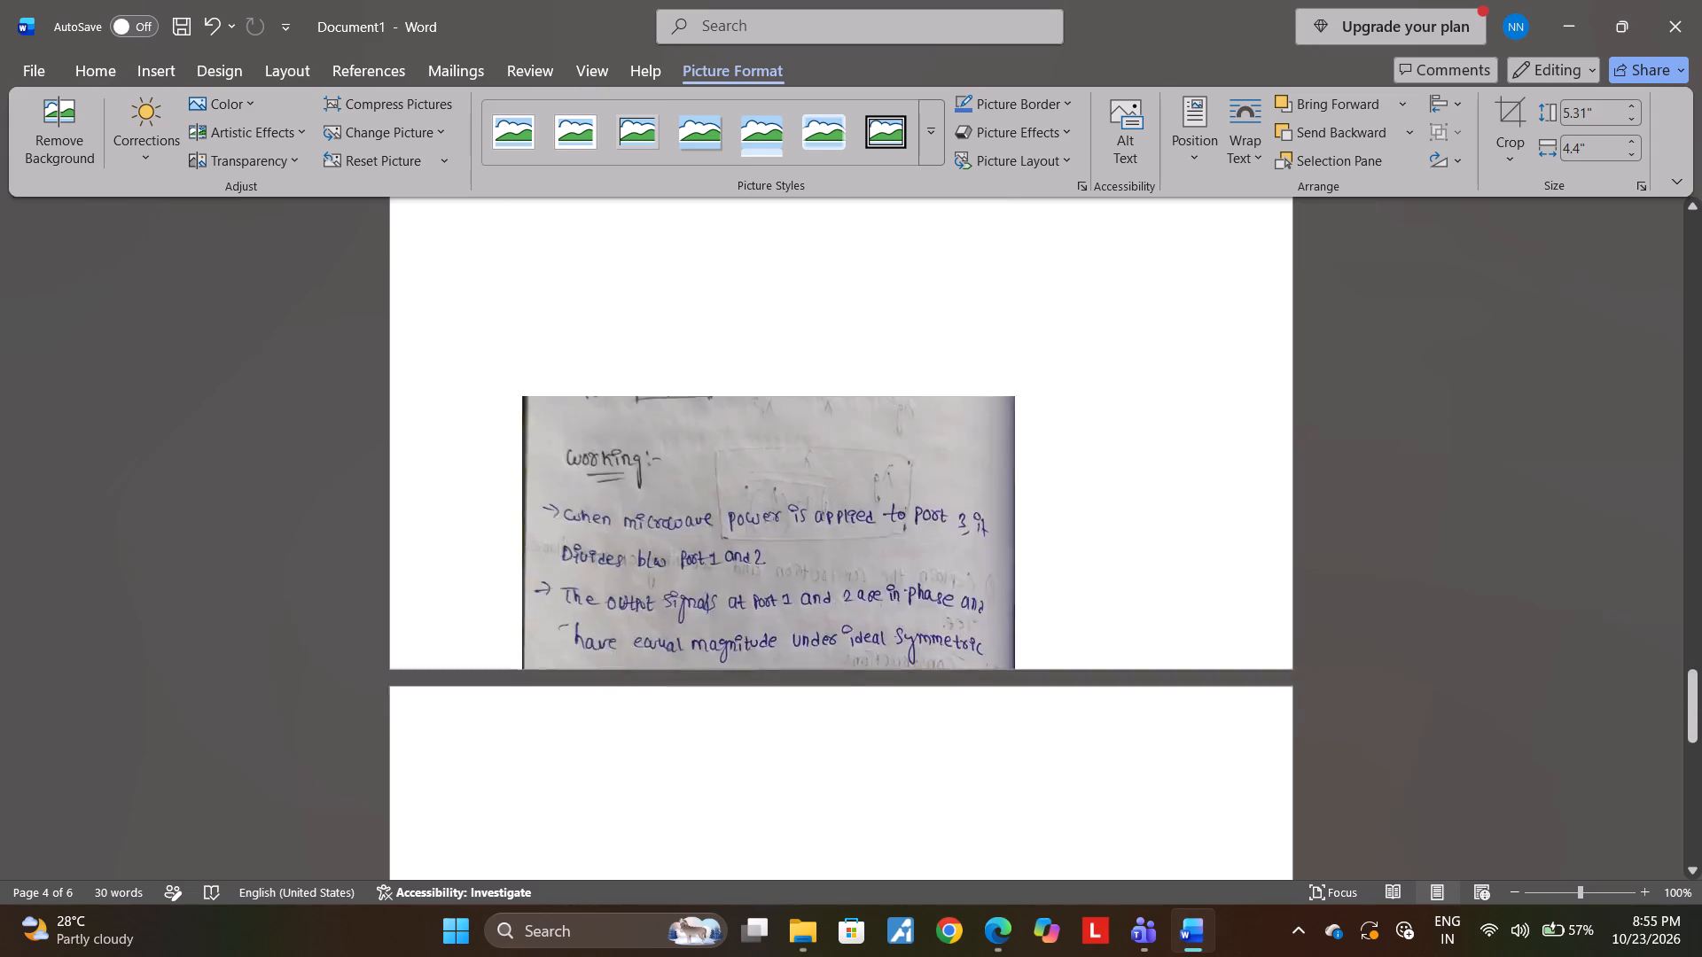
scroll(750, 471, "down", 1)
scroll(750, 471, "up", 4)
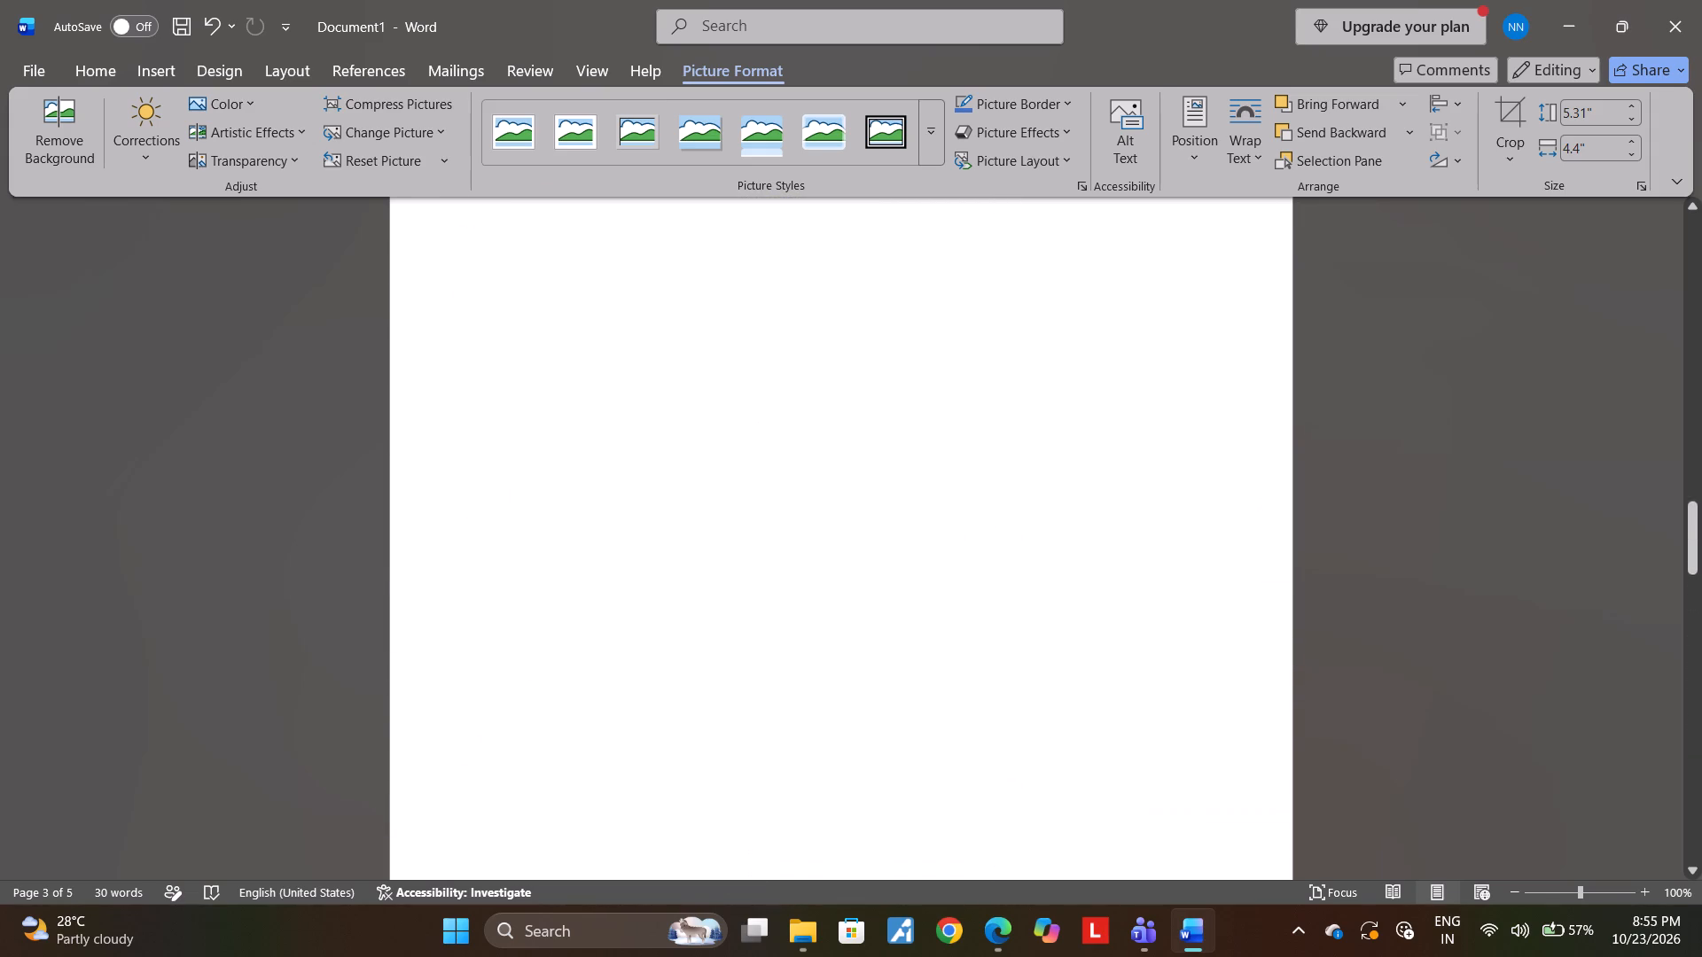
scroll(751, 471, "up", 3)
scroll(753, 471, "down", 5)
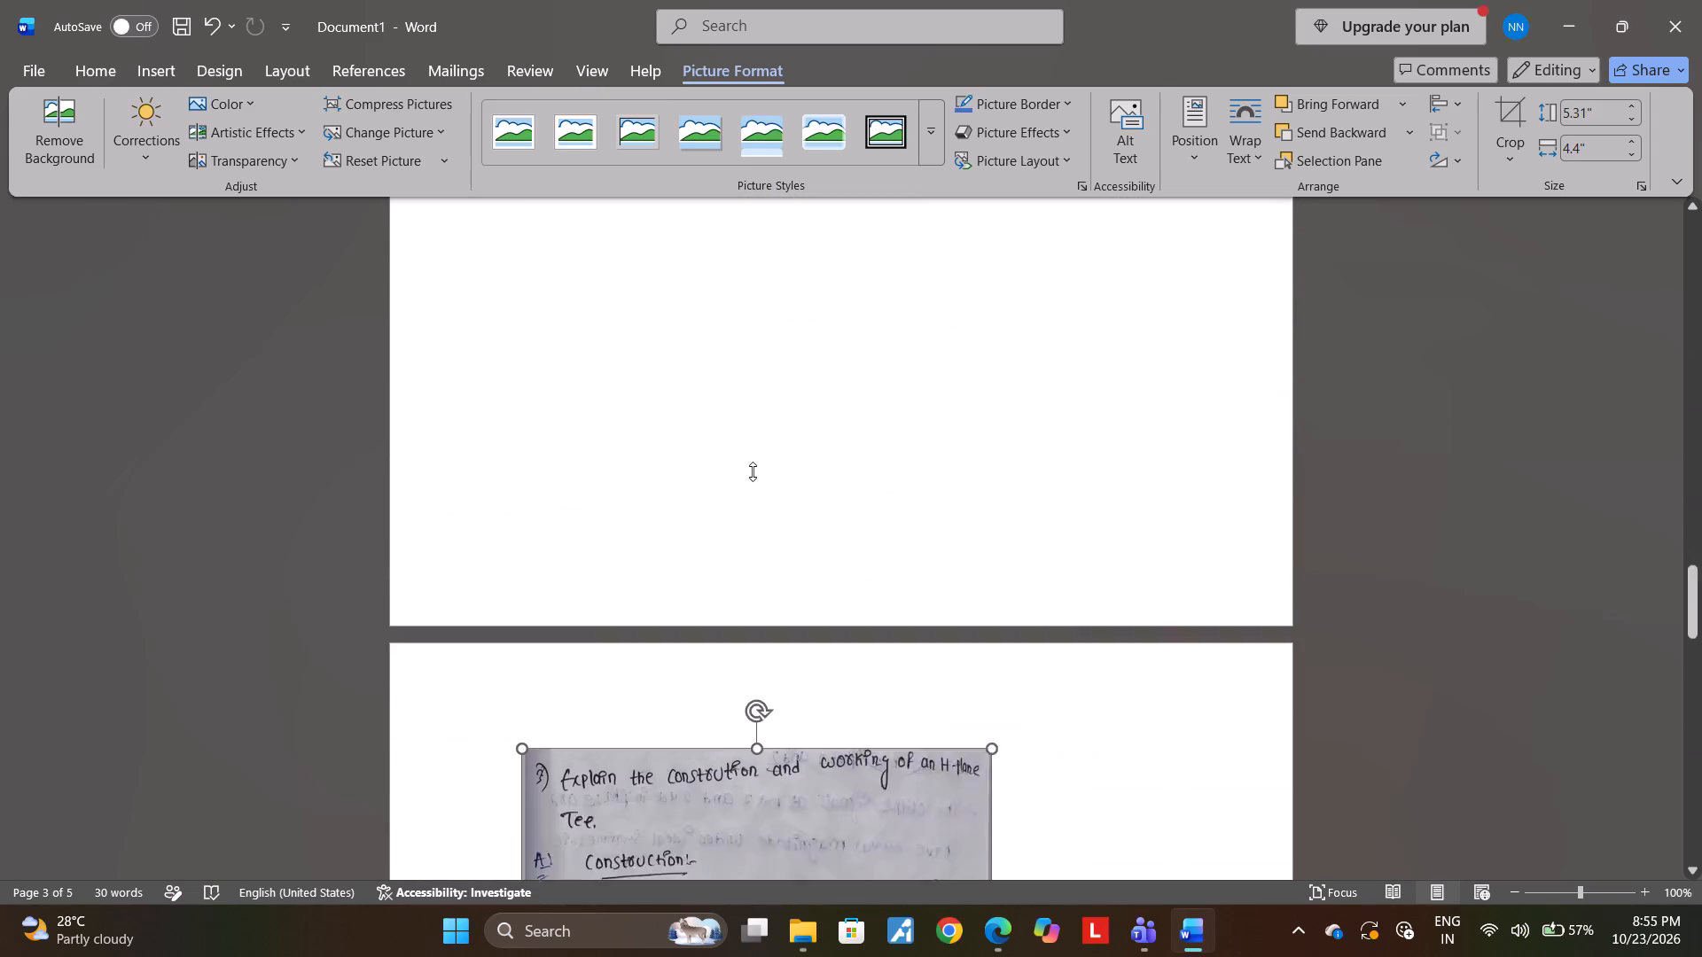
left_click(769, 553)
key("ctrl+x")
scroll(760, 532, "up", 2)
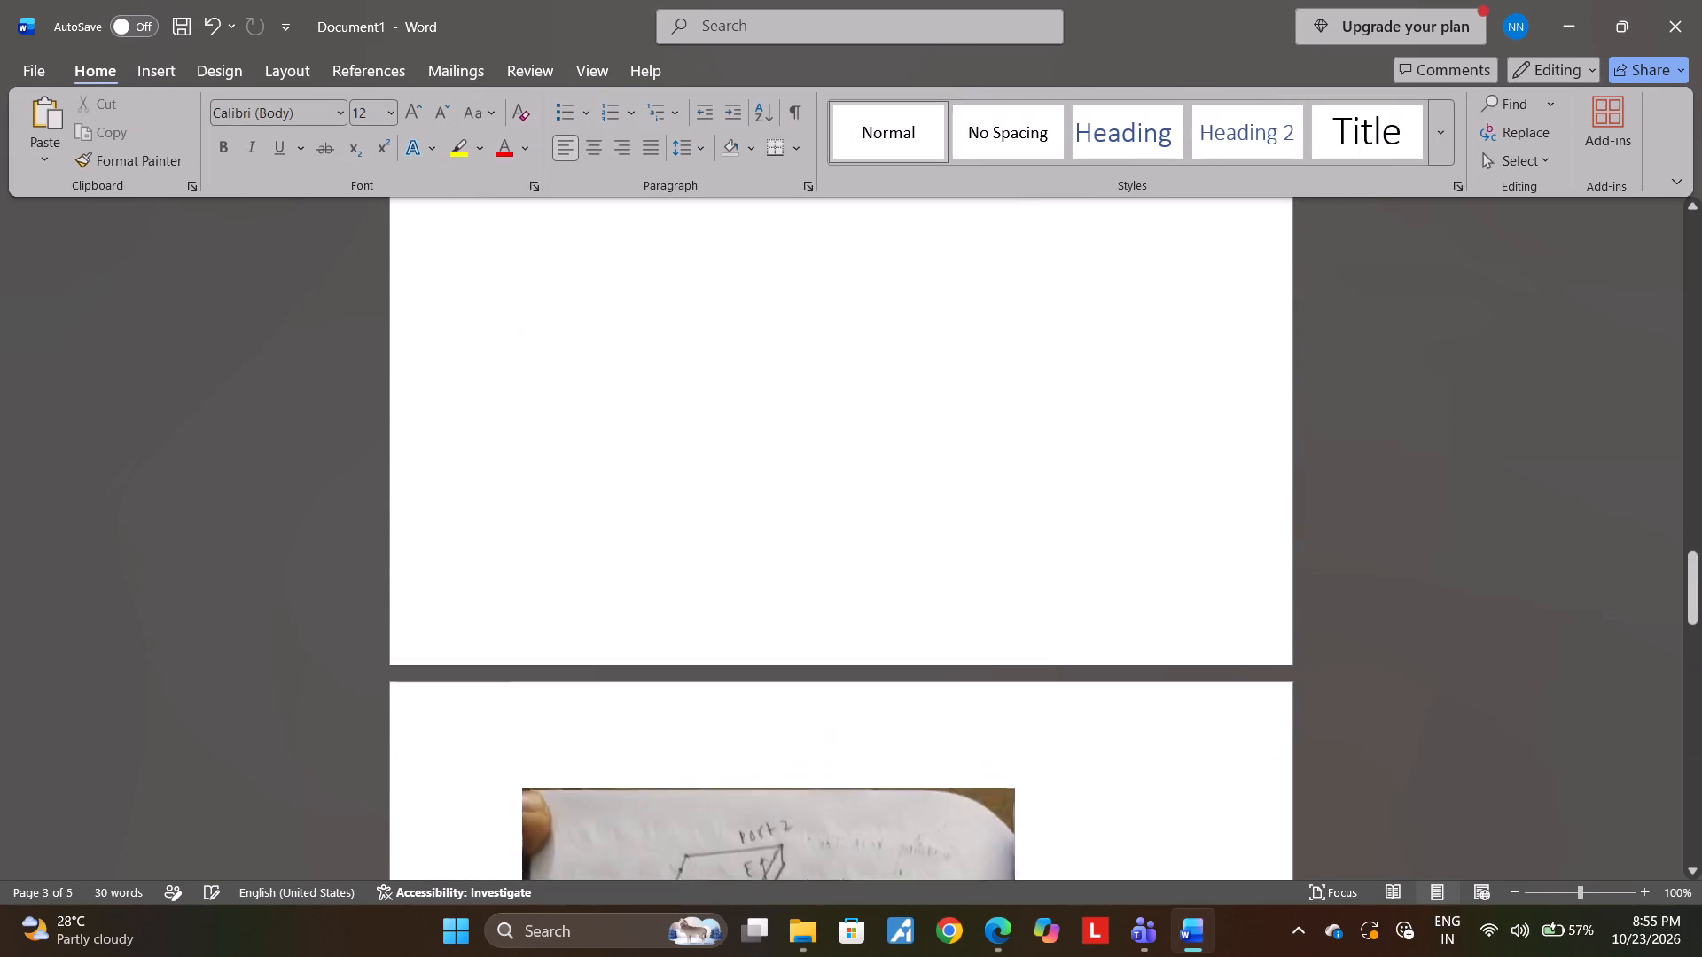
scroll(760, 532, "up", 3)
scroll(755, 533, "down", 2)
scroll(727, 483, "up", 1)
left_click(570, 619)
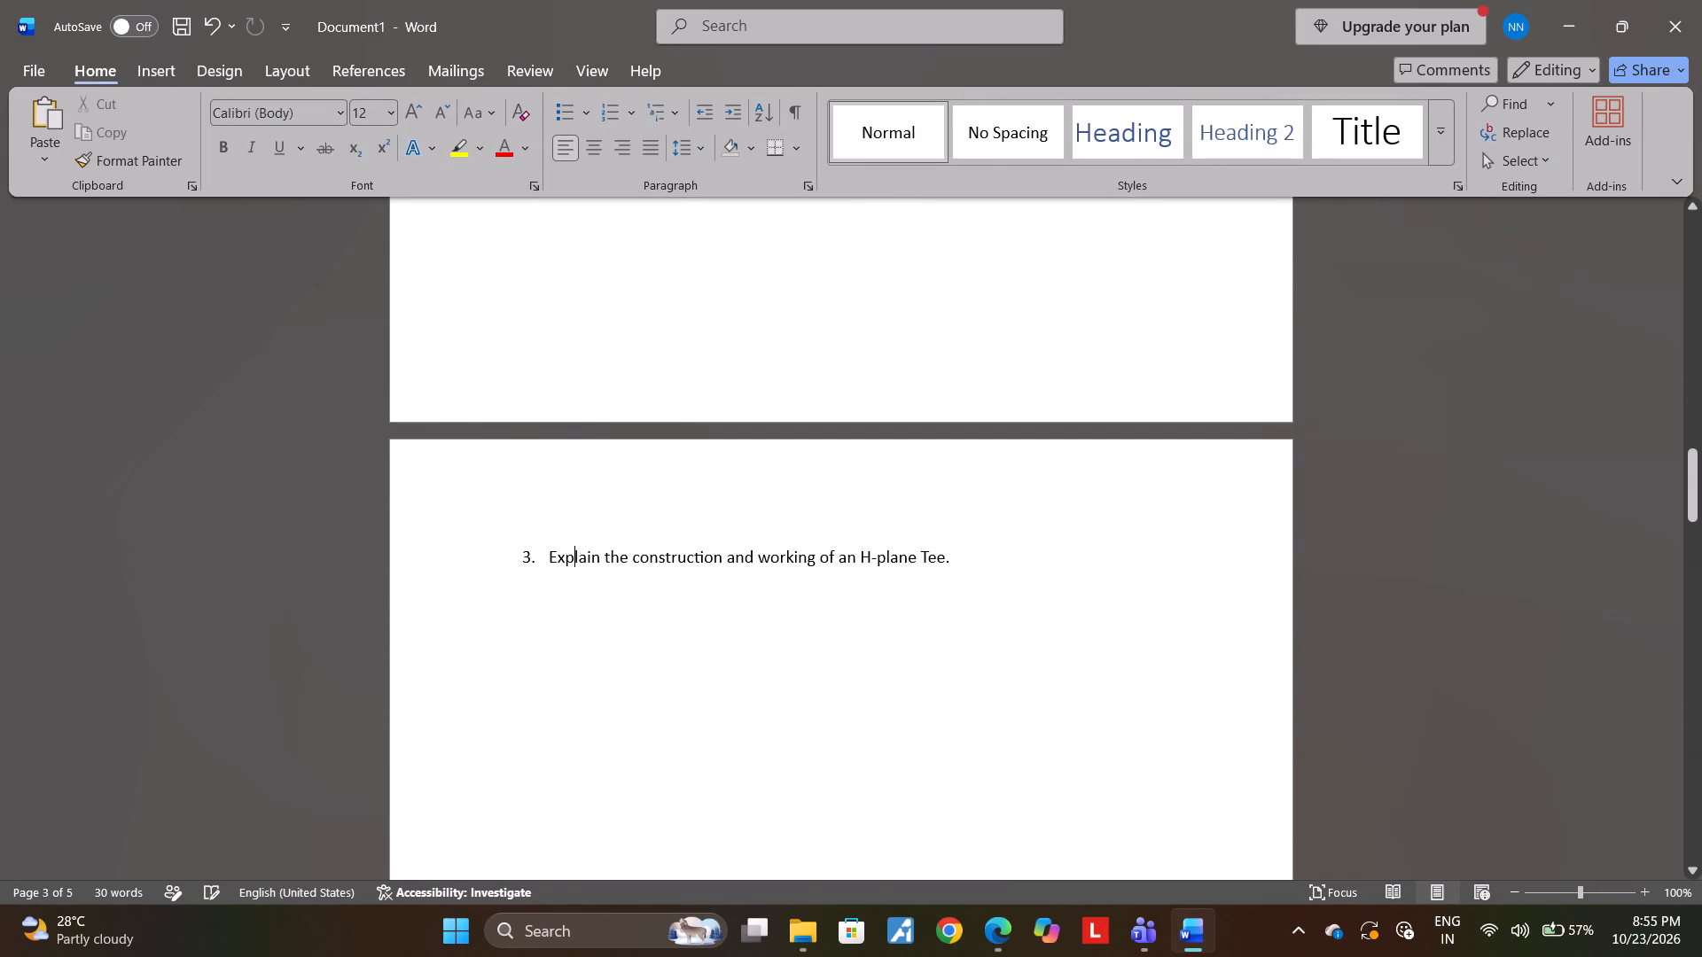
left_click(972, 558)
key("Return")
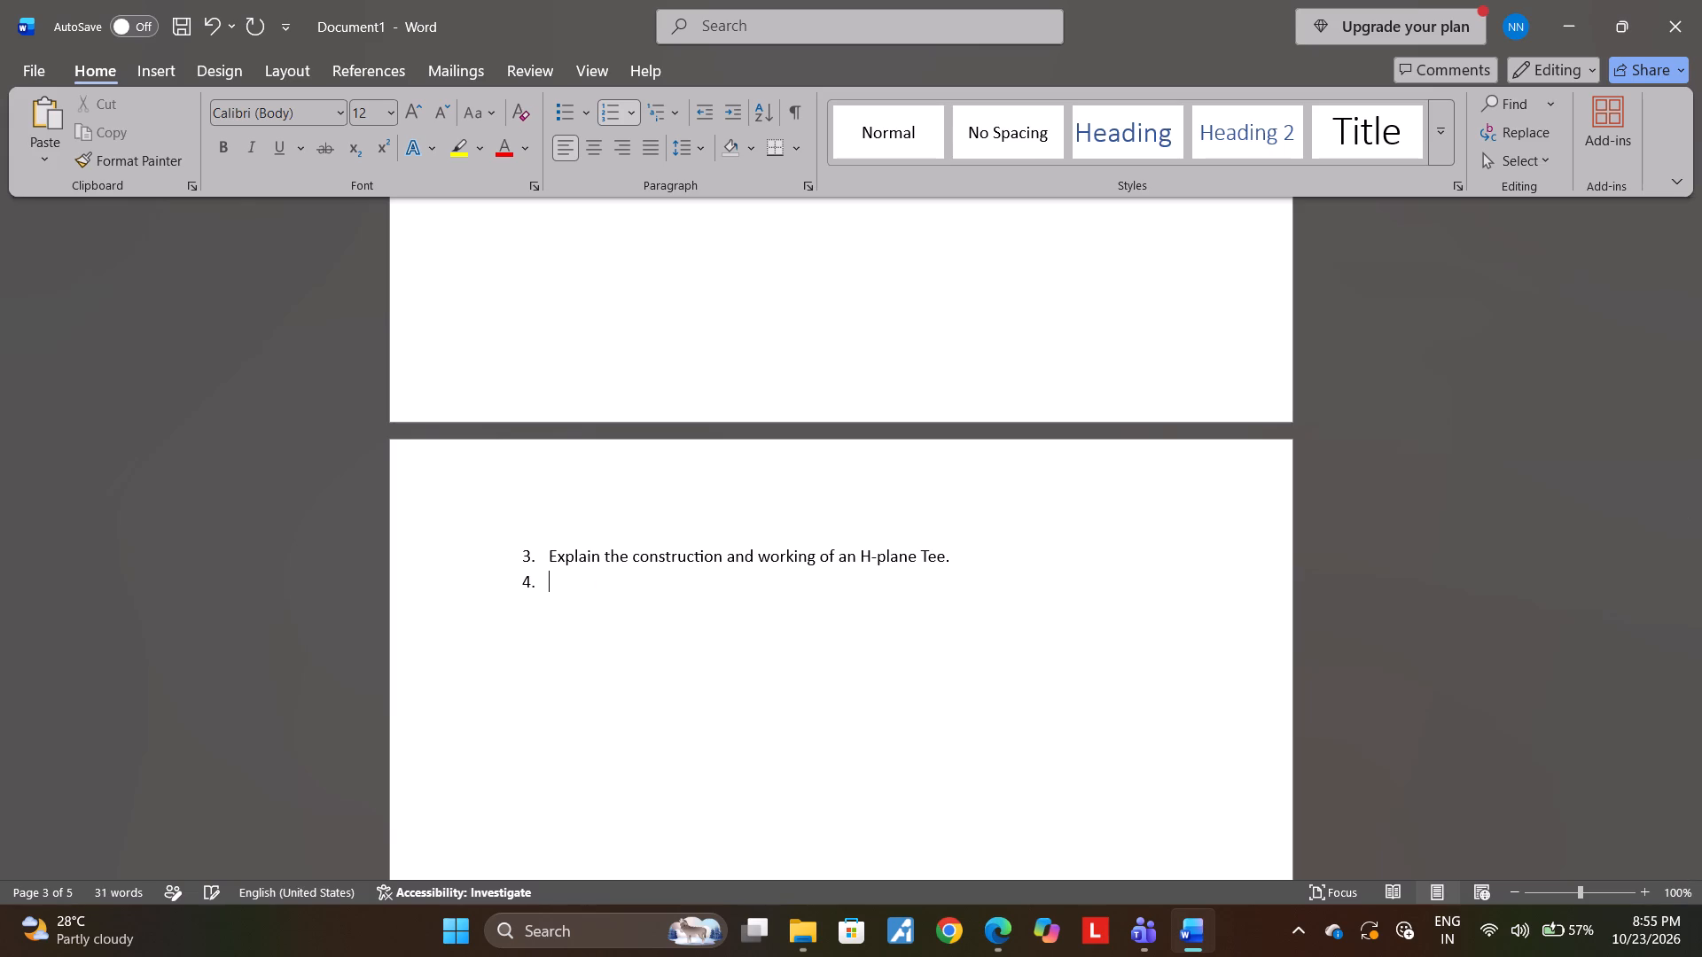
key("BackSpace")
key("BackSpace")
key("ctrl+v")
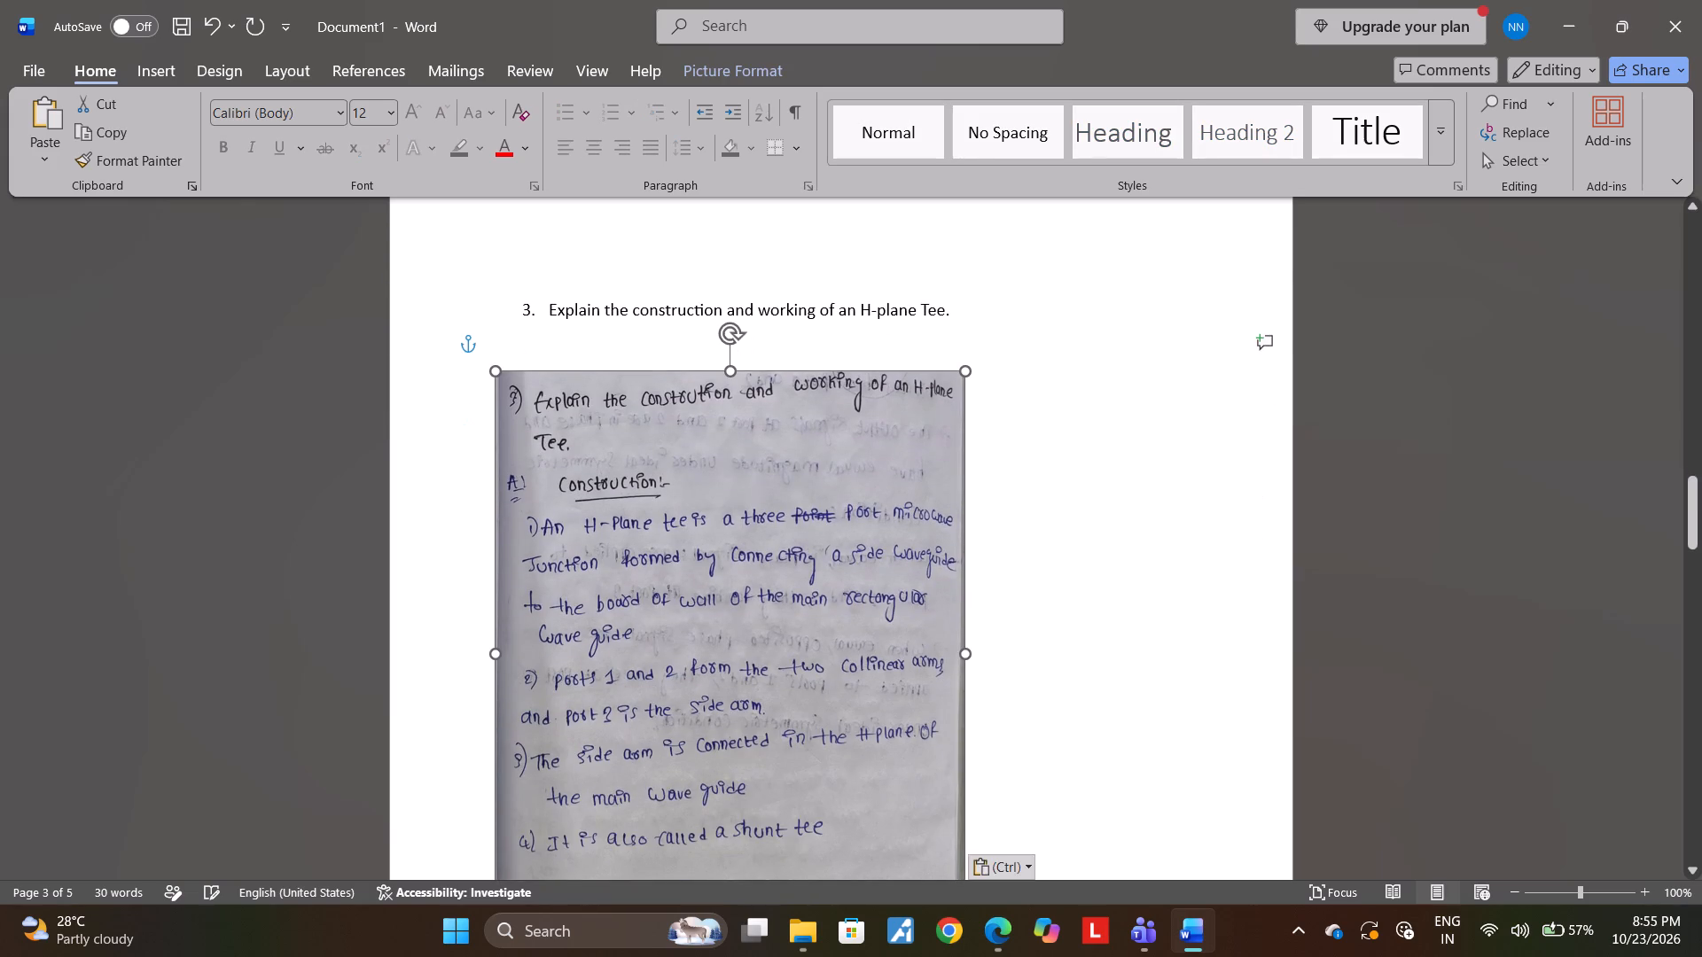
Shift the question 3 picture left until it sits near the page's left edge.
scroll(970, 556, "down", 1)
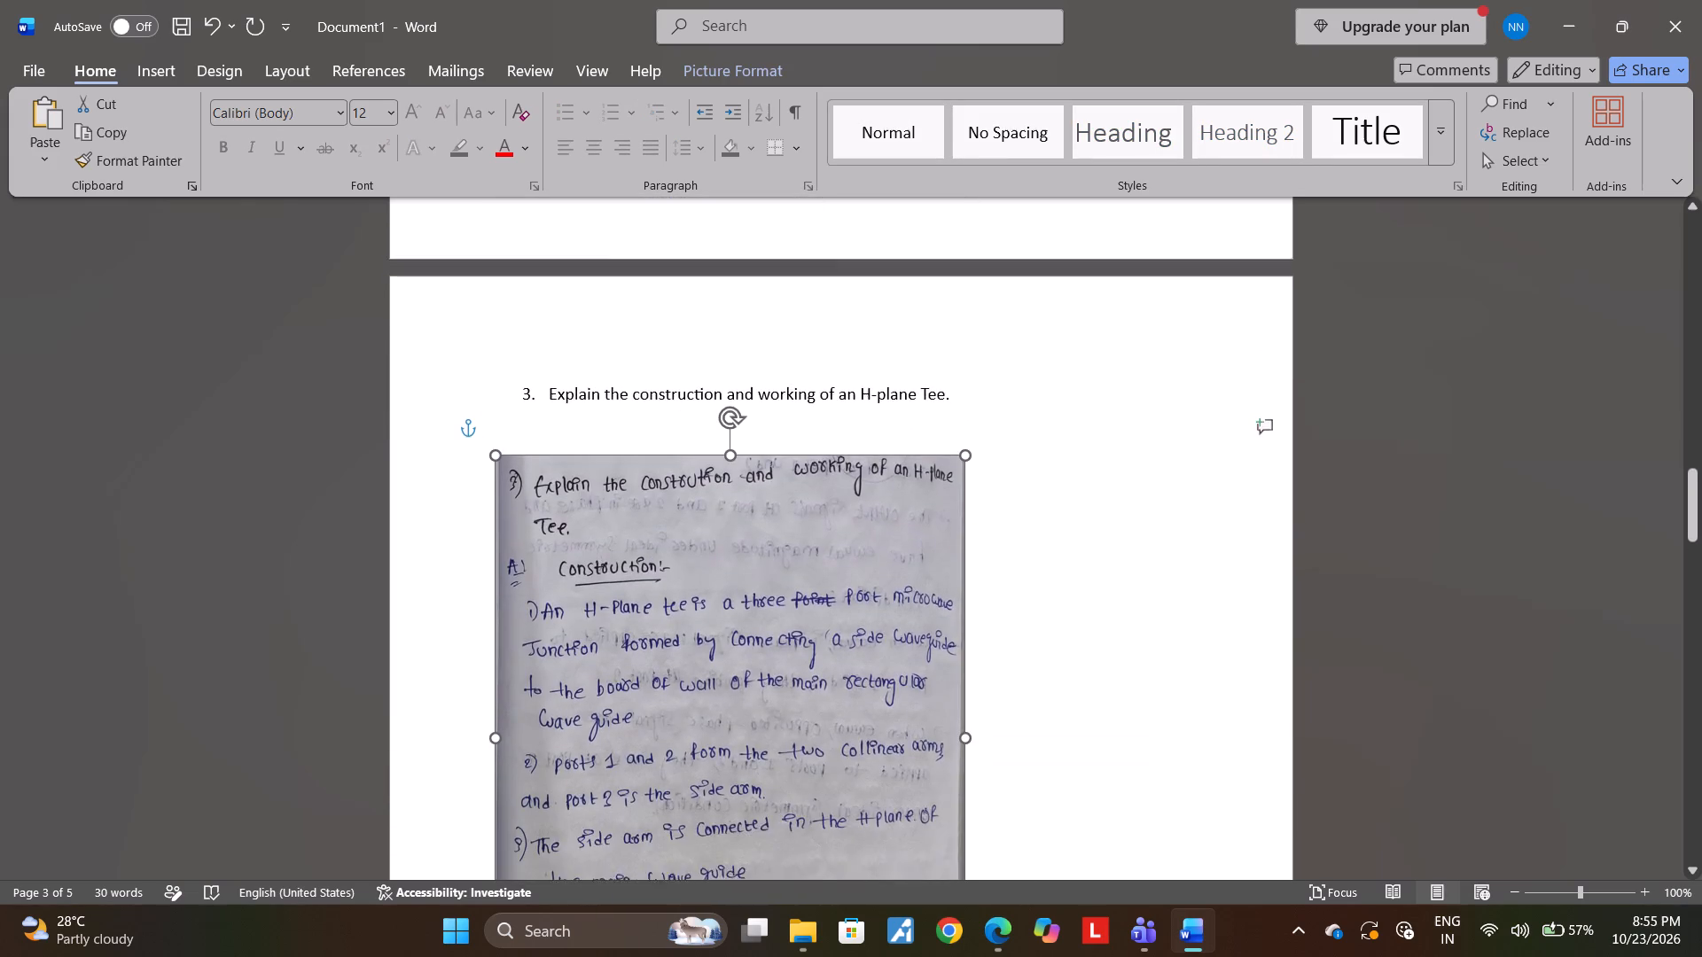
scroll(822, 530, "down", 1)
left_click(817, 522)
scroll(817, 522, "down", 1)
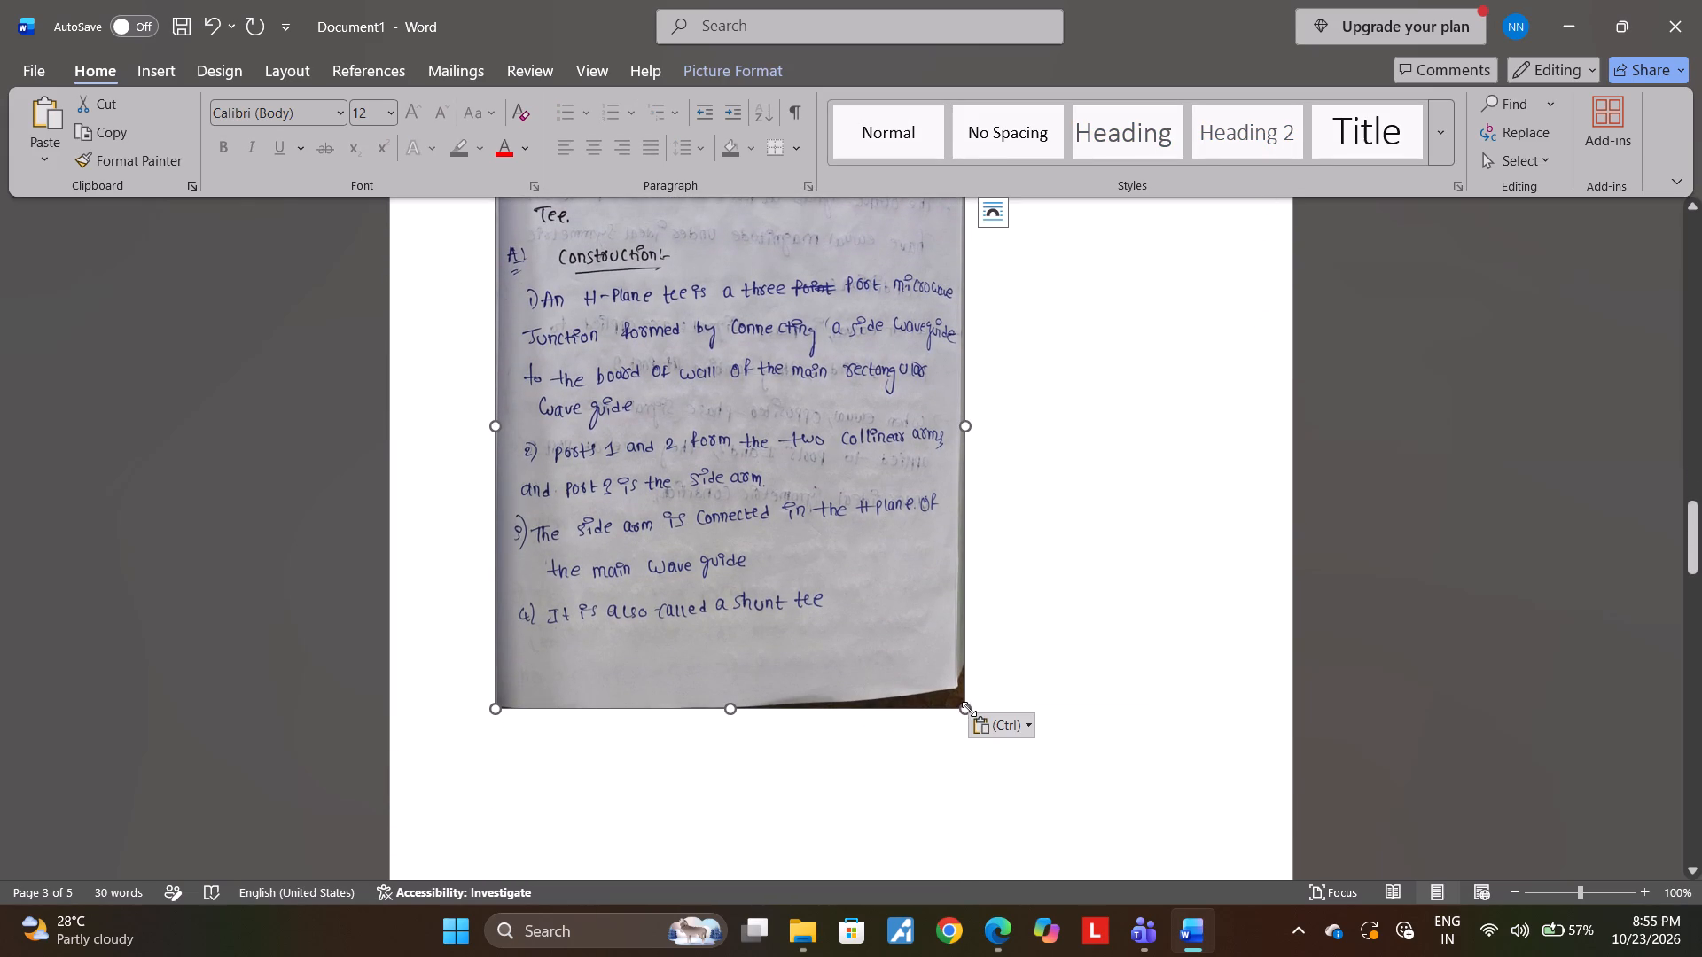
left_click_drag(815, 546, 723, 582)
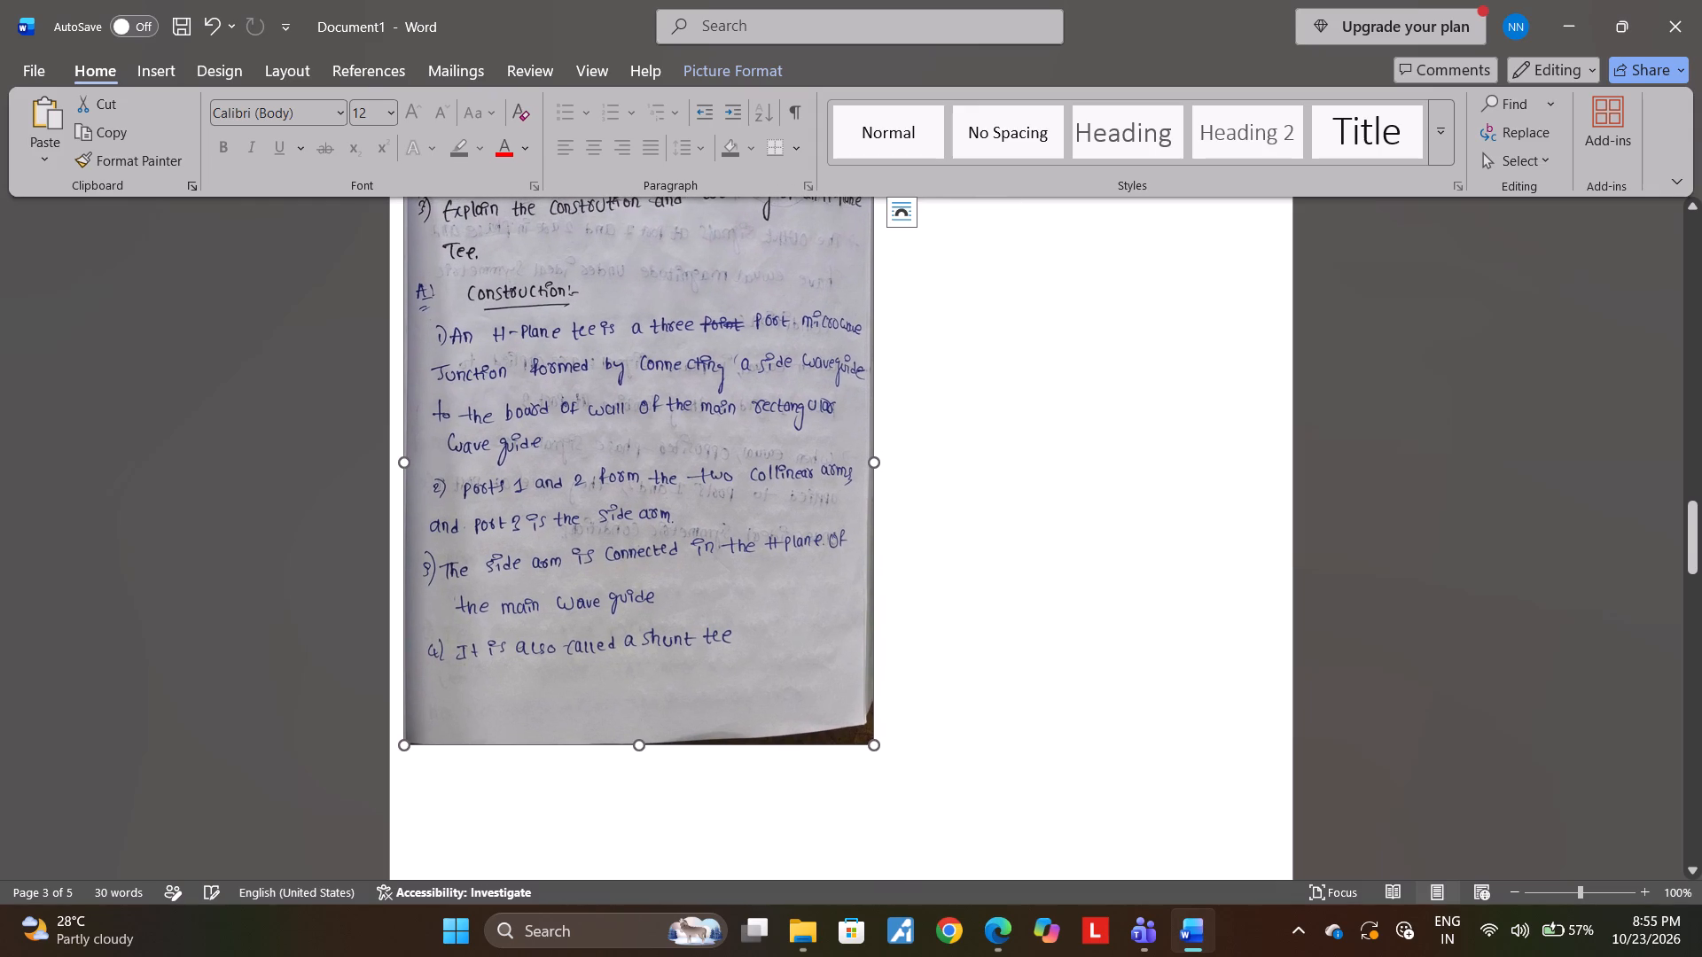
Delete the empty line between the question 3 heading and its picture.
left_click(993, 559)
left_click(903, 328)
key("BackSpace")
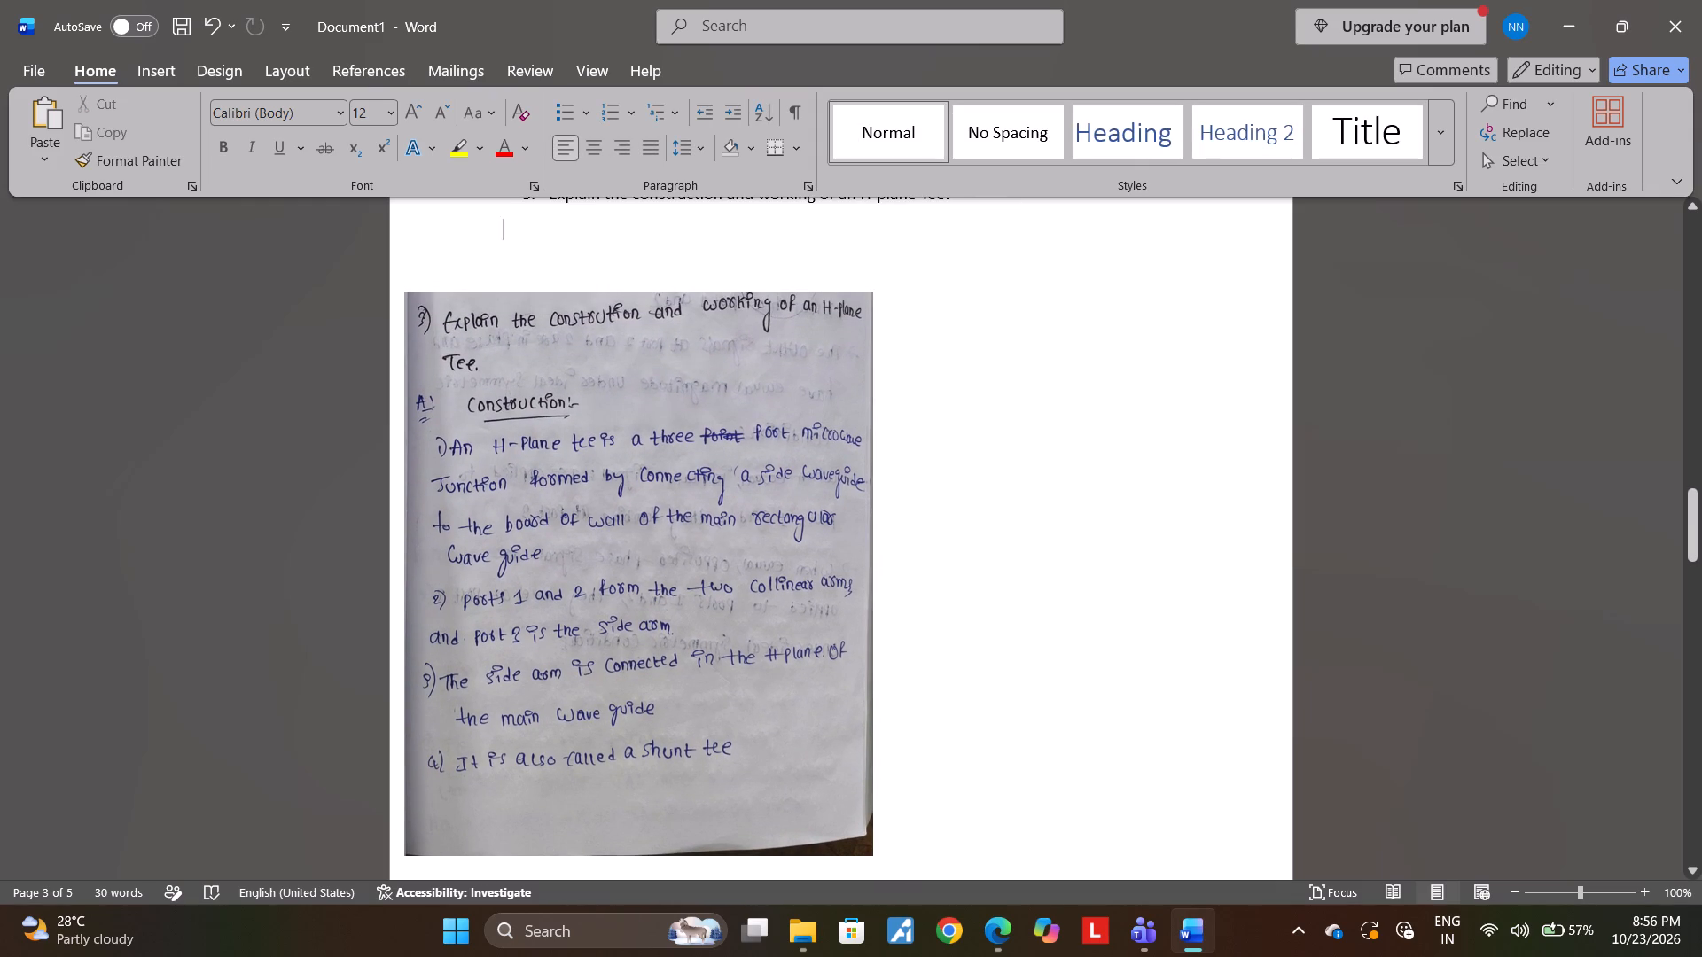
key("BackSpace")
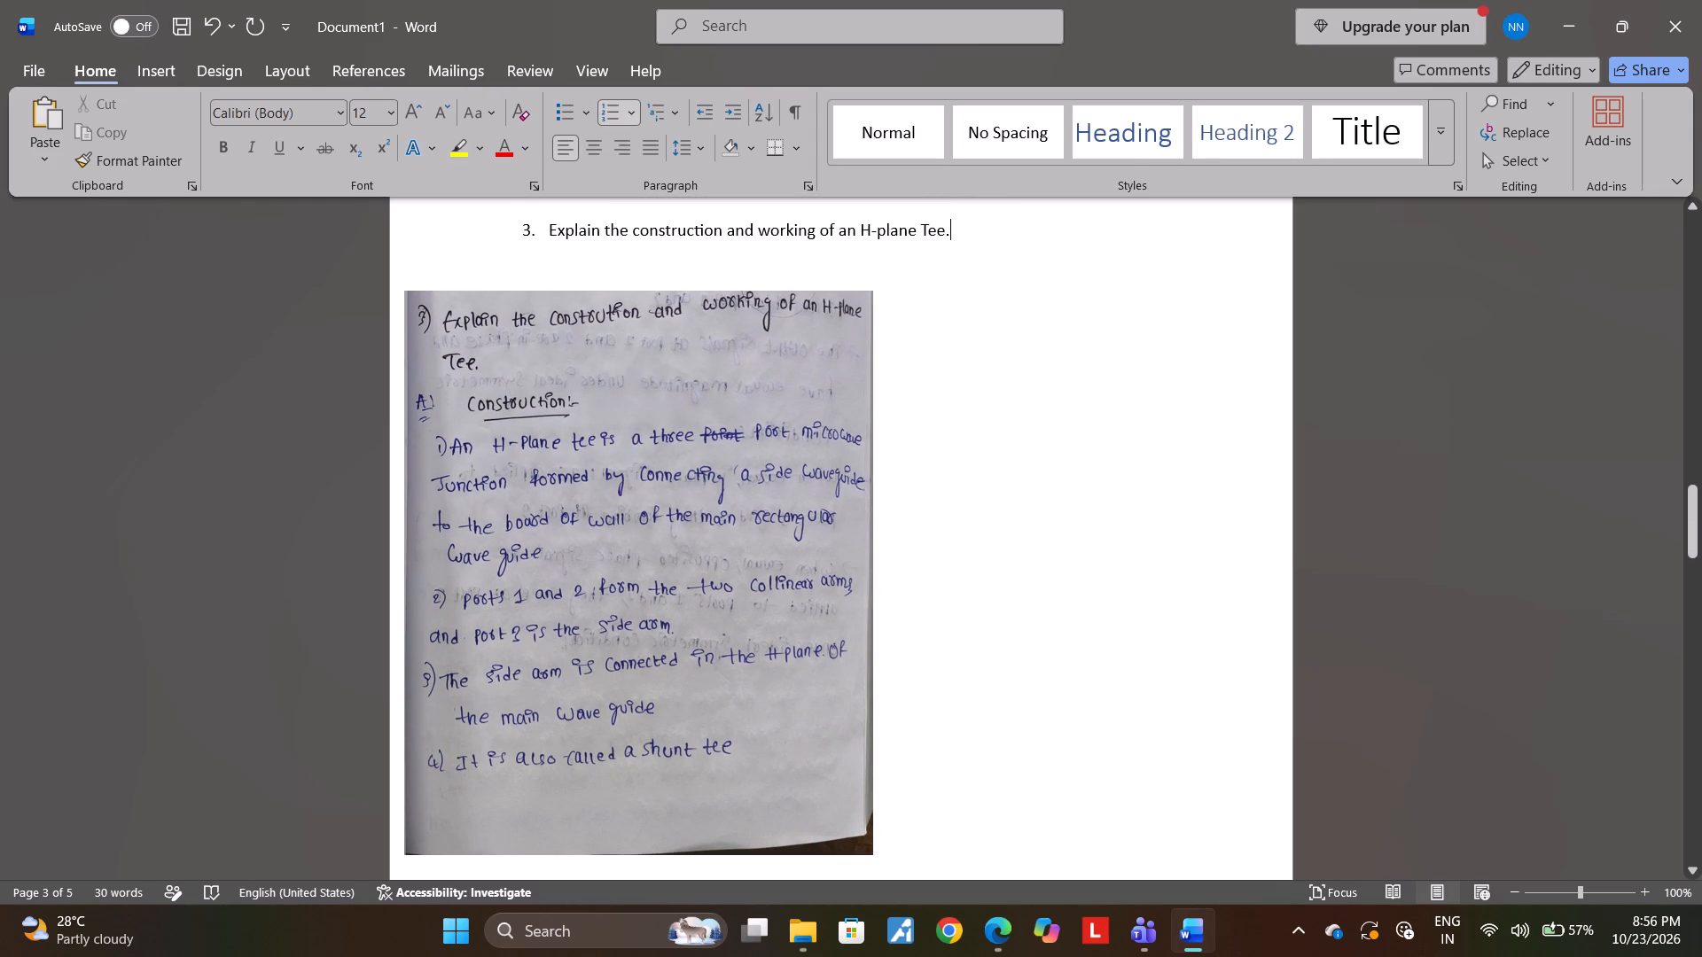
left_click(896, 316)
Replace the period ending the question 3 heading with a space and a question mark.
left_click(995, 234)
key("Return")
key("Return")
key("BackSpace")
key("BackSpace")
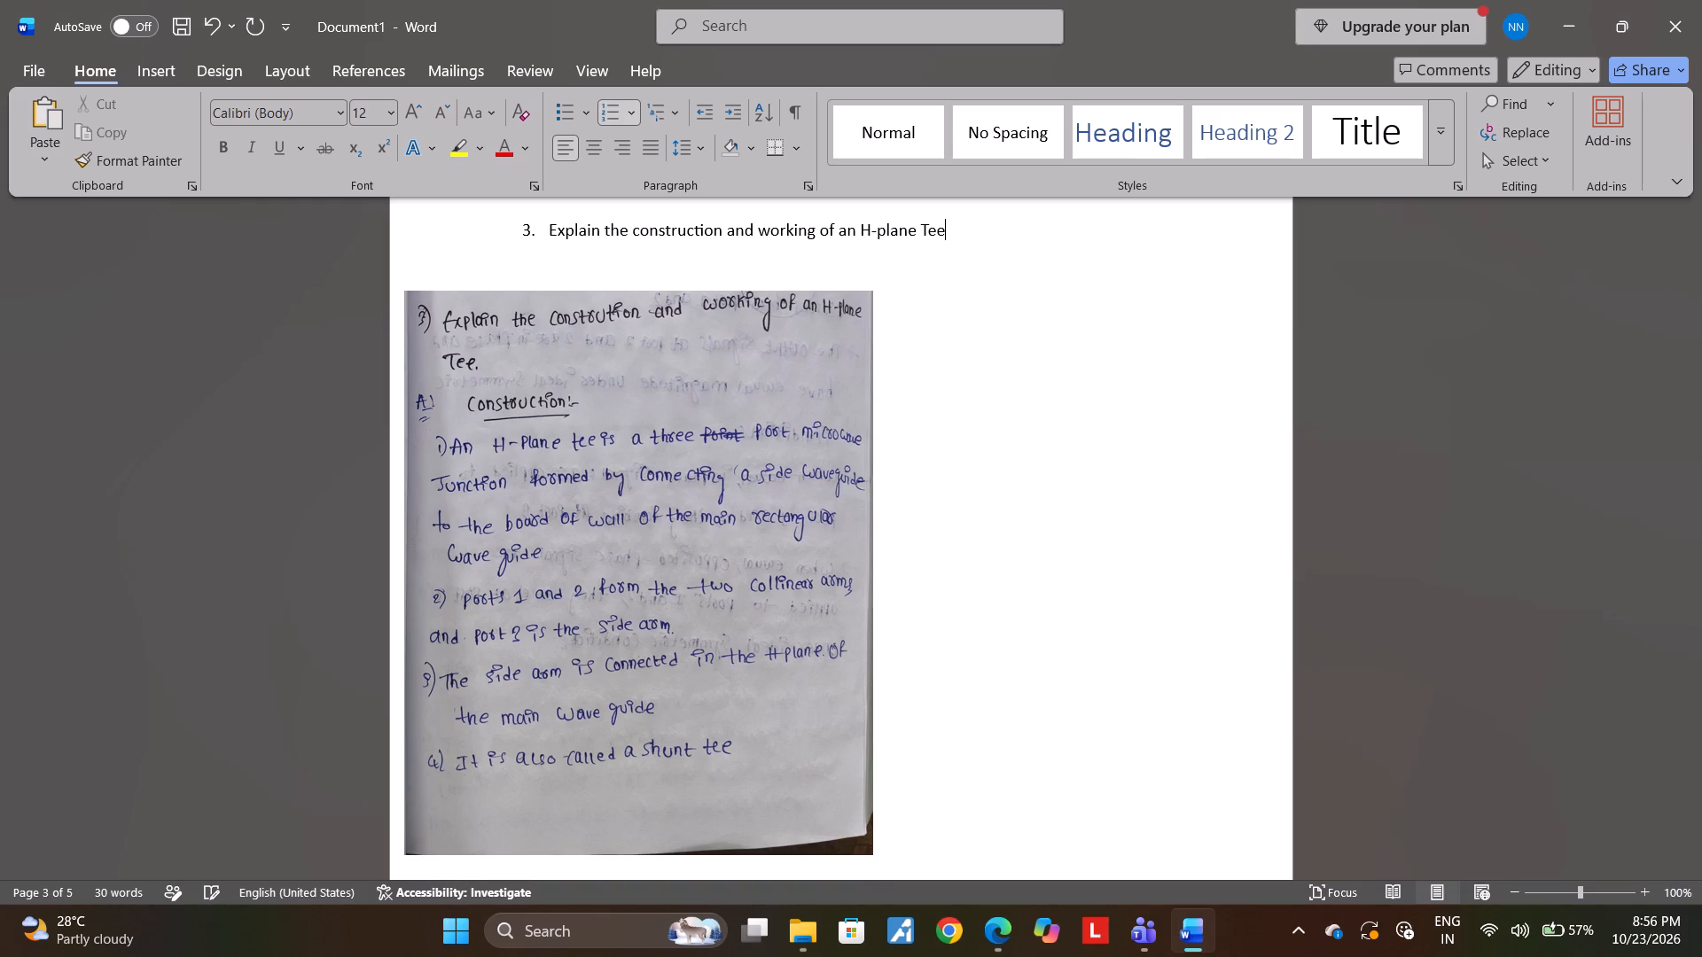
key("shift+question")
key("Left")
key("space")
key("Right")
Move the question 3 picture up slightly so it sits just beneath the heading.
left_click(879, 304)
left_click_drag(755, 371, 759, 350)
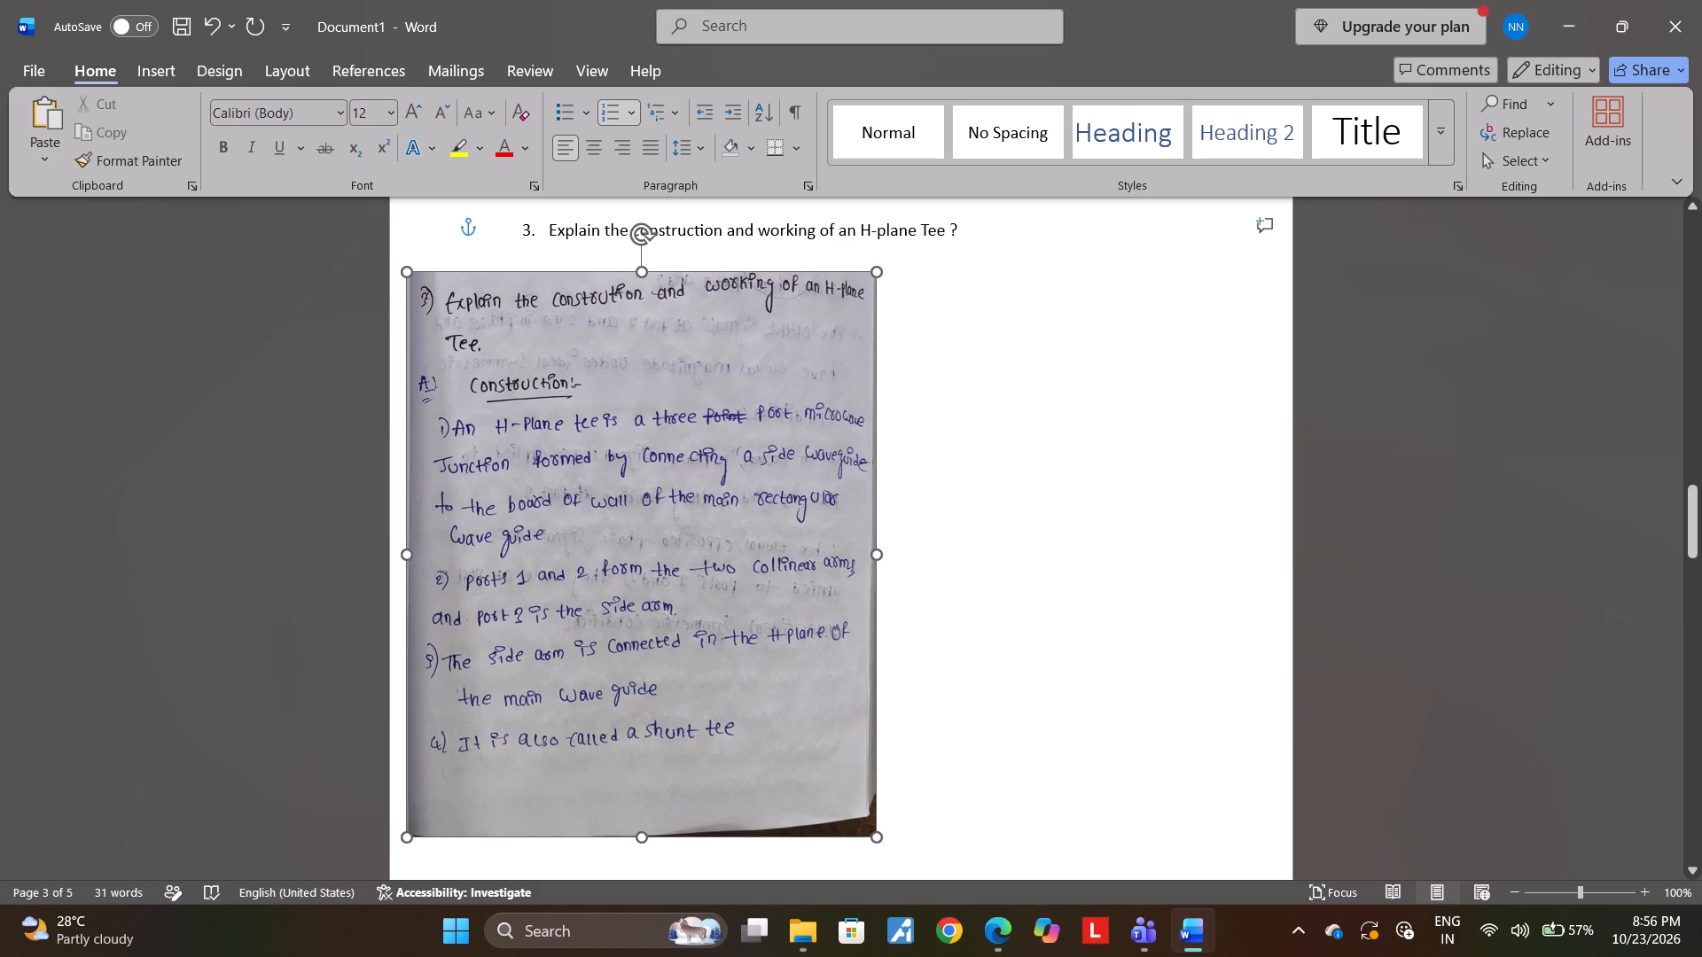
Nudge the question 3 picture up slightly so it sits closer beneath the heading.
left_click_drag(759, 350, 760, 343)
left_click(911, 352)
Remove the space before the question mark in the question 3 heading.
left_click(949, 229)
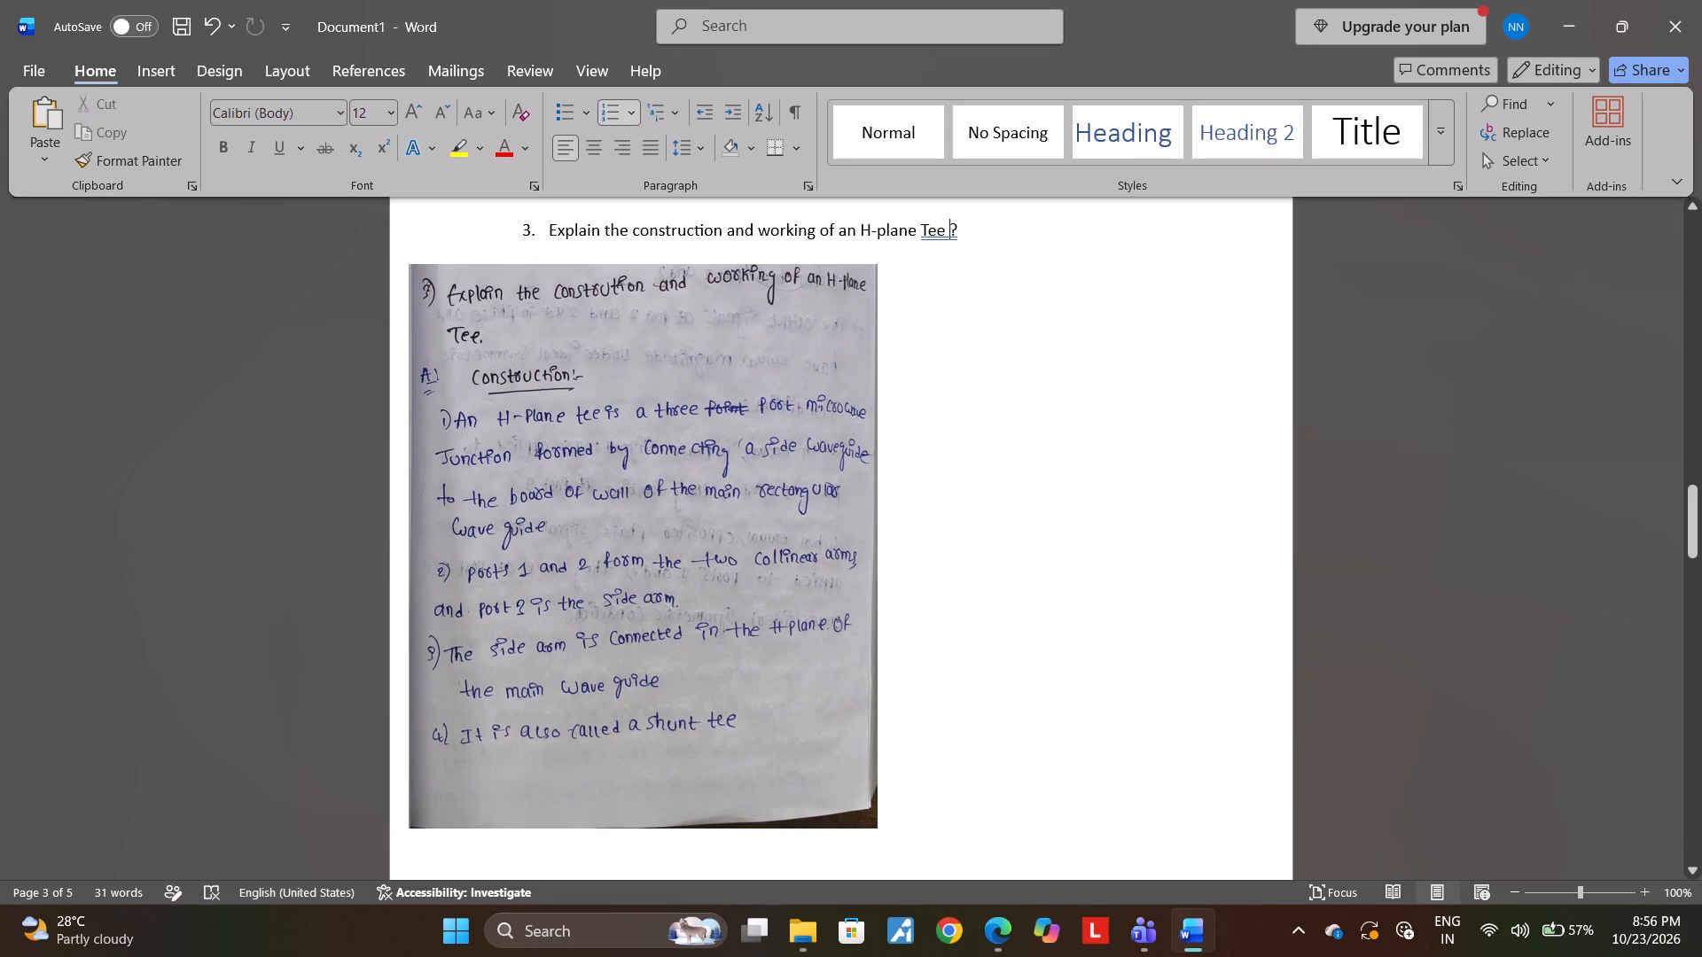
key("BackSpace")
left_click(910, 275)
left_click(886, 331)
Add blank unnumbered lines after the question 3 heading.
left_click(527, 252)
left_click(594, 271)
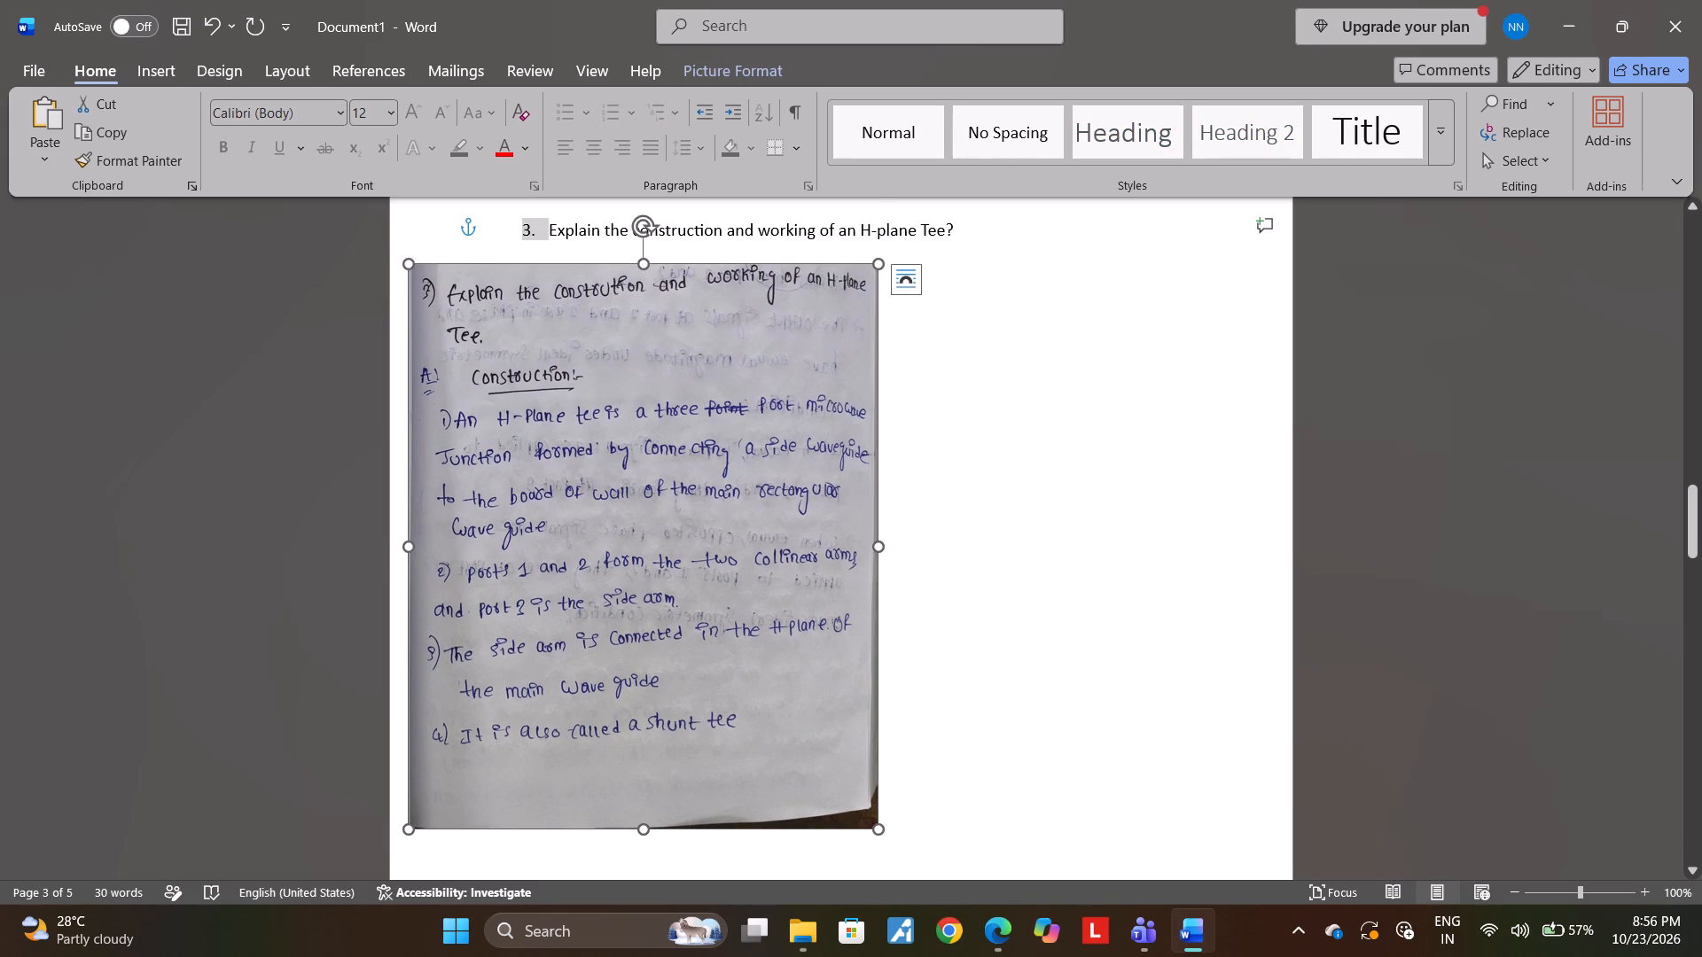
left_click(975, 222)
key("Return")
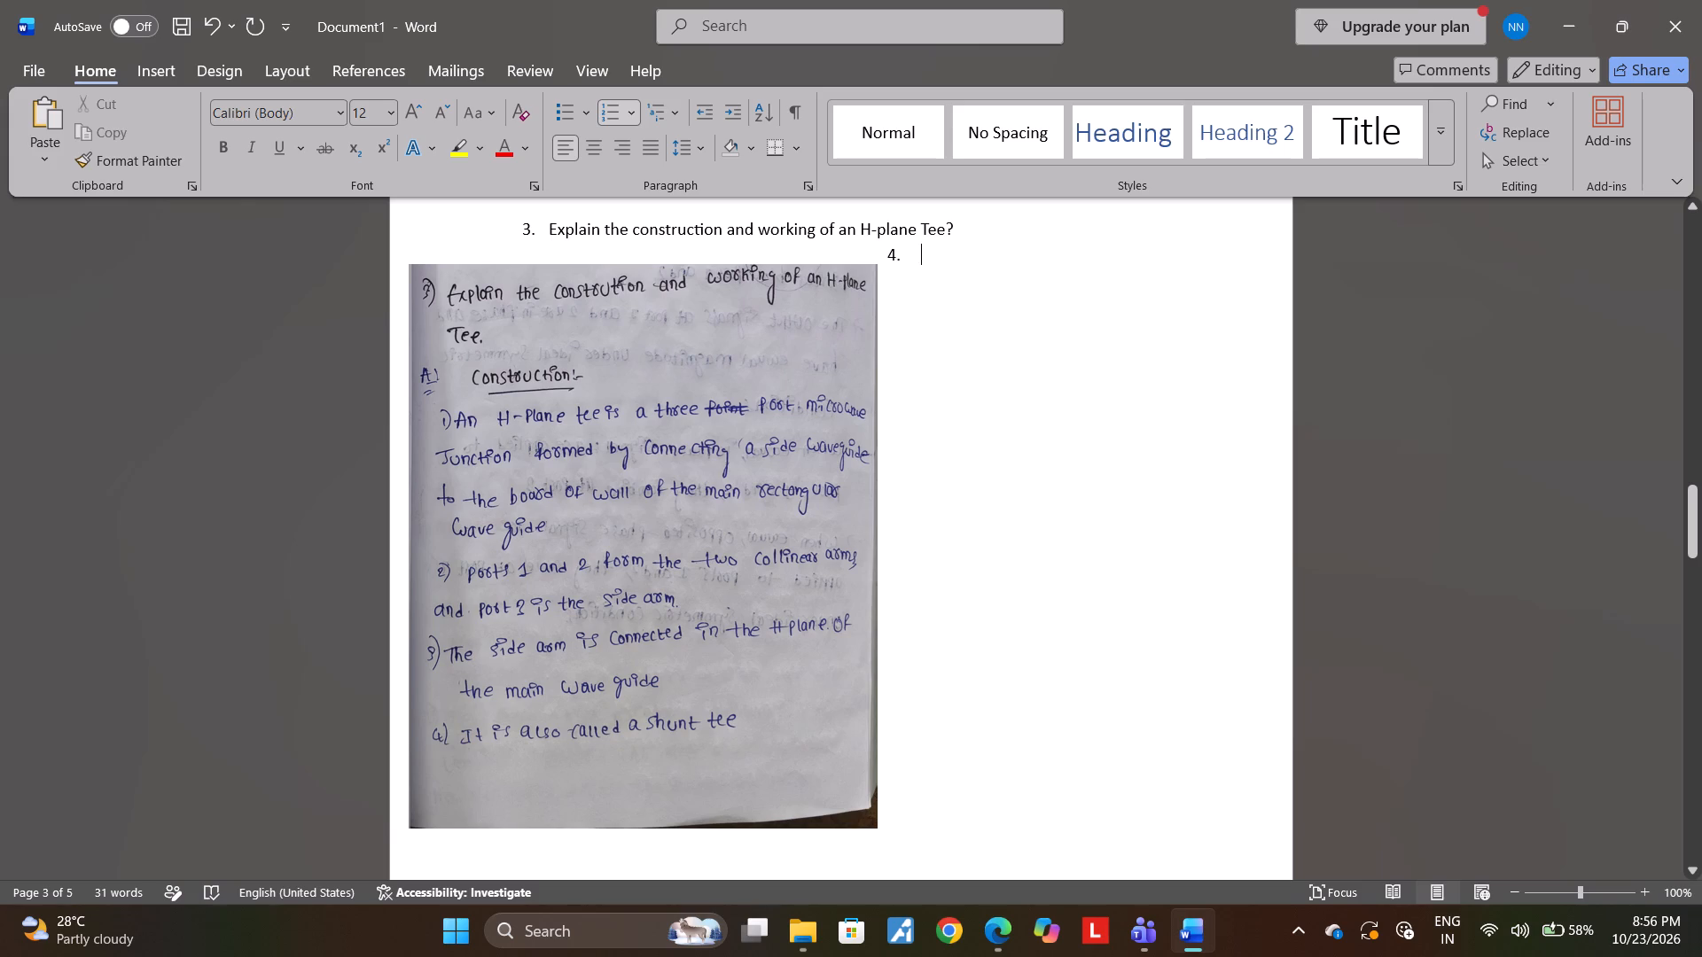
key("BackSpace")
key("Return")
Crop the unused lower part of the second question 3 picture, up to just below its last handwritten line.
scroll(874, 478, "down", 1)
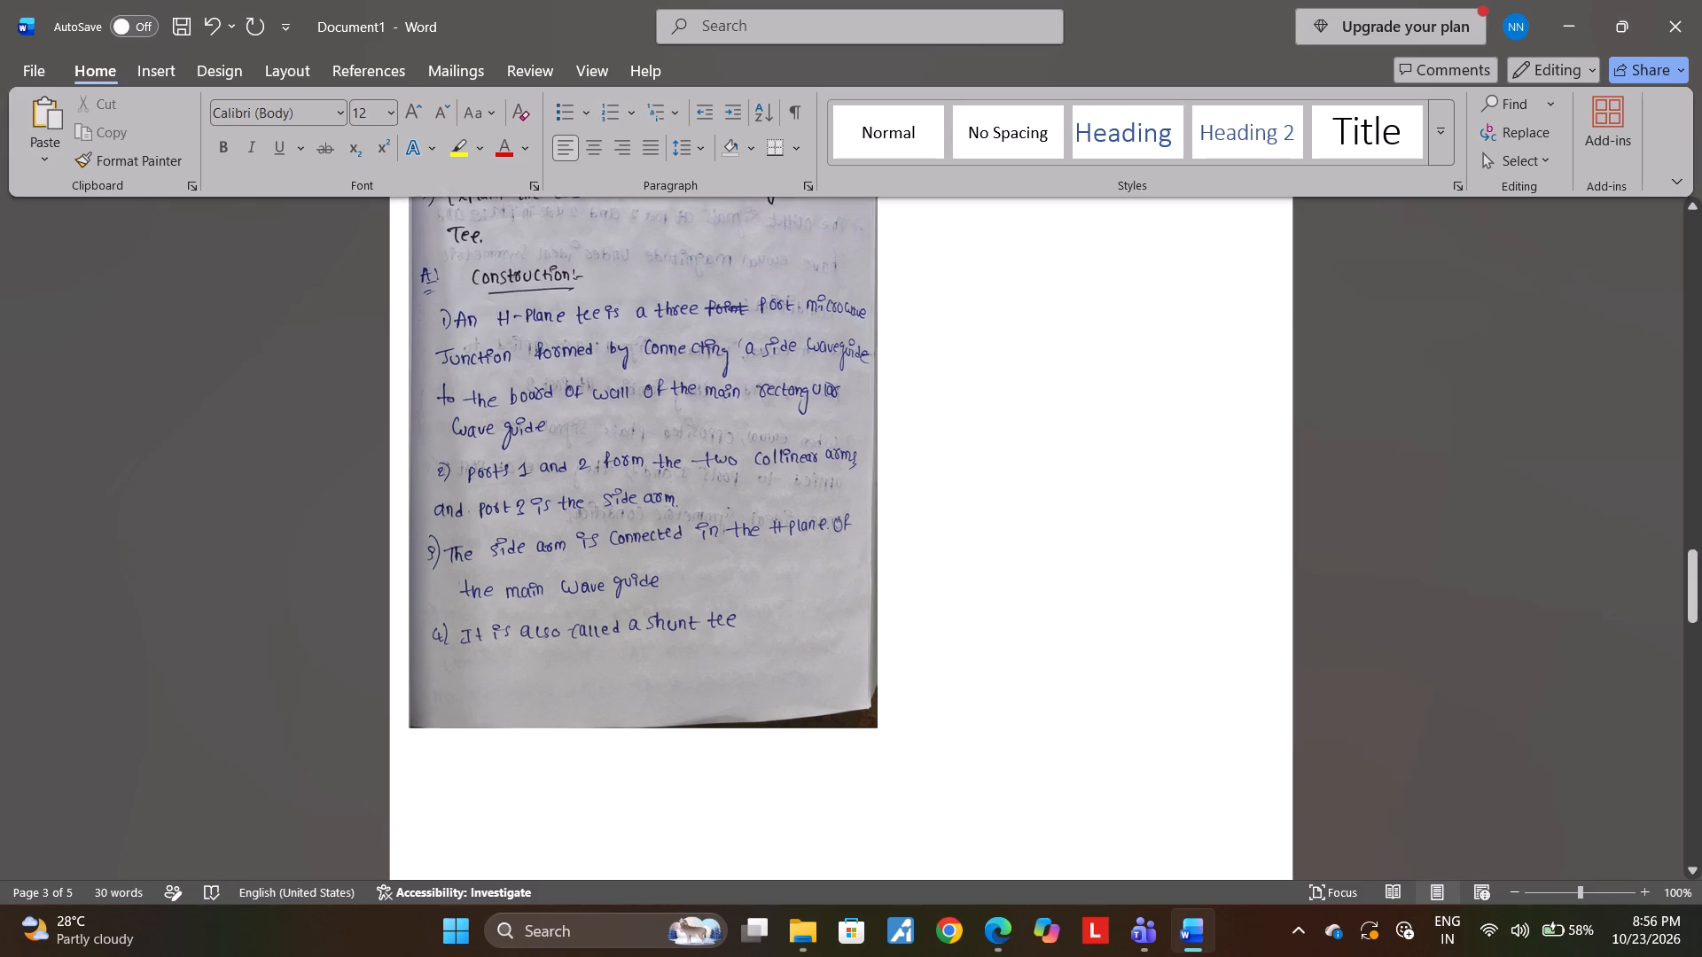
scroll(874, 478, "down", 2)
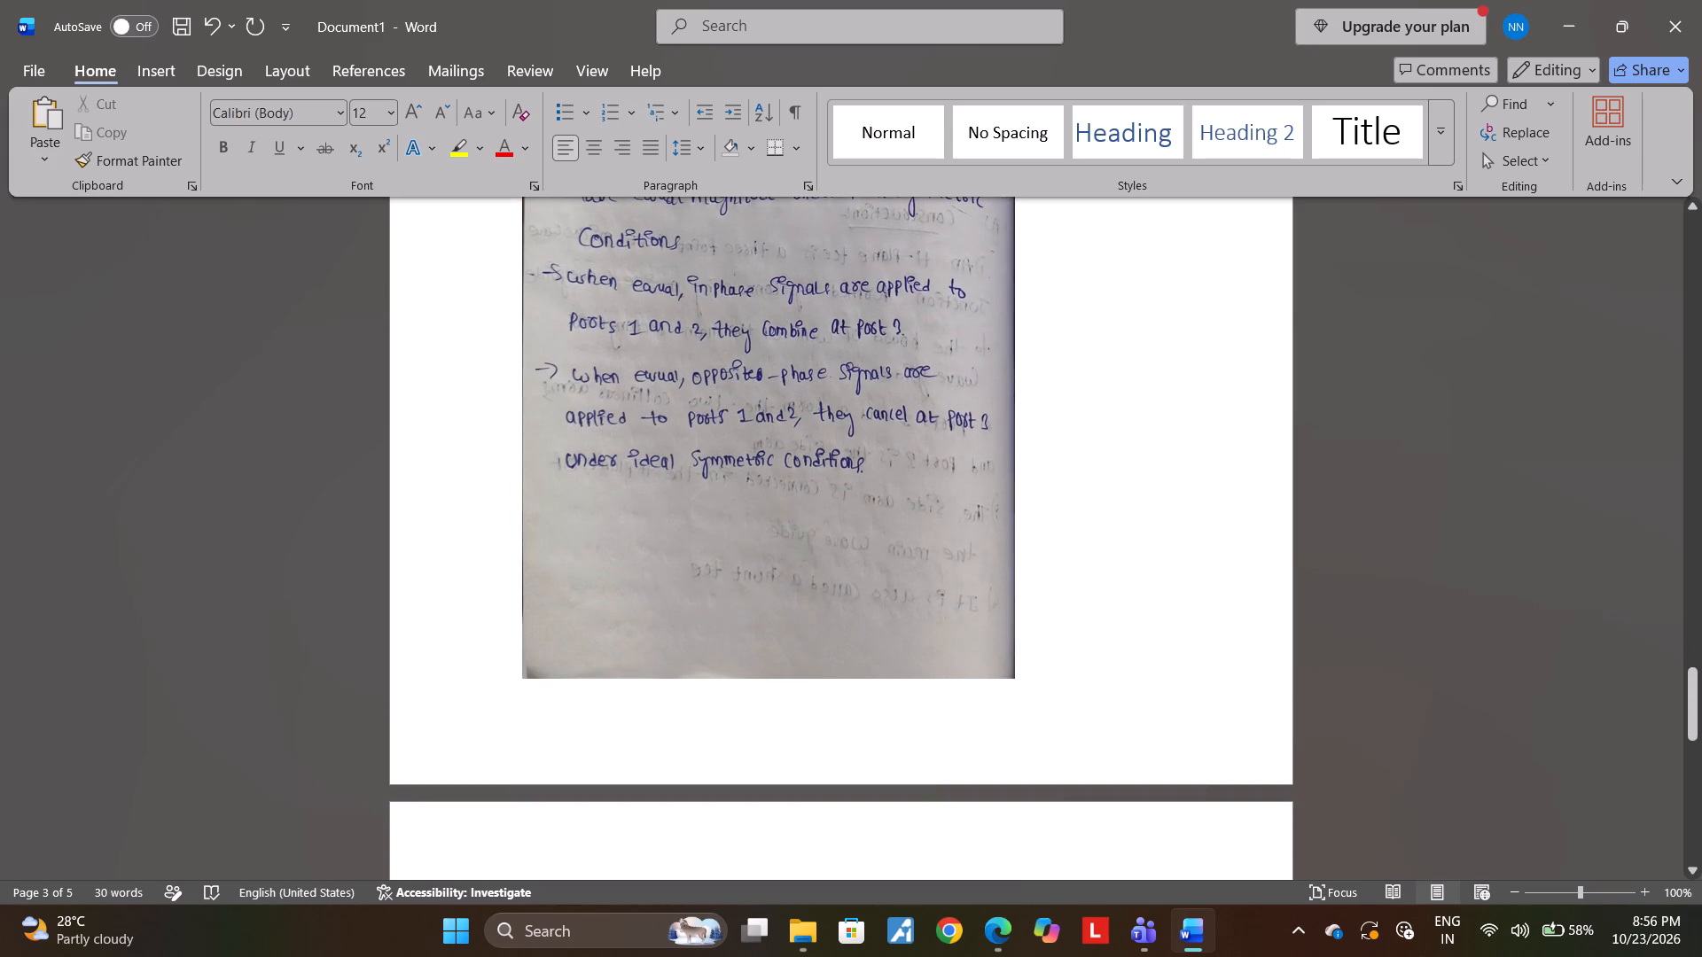
scroll(742, 549, "down", 1)
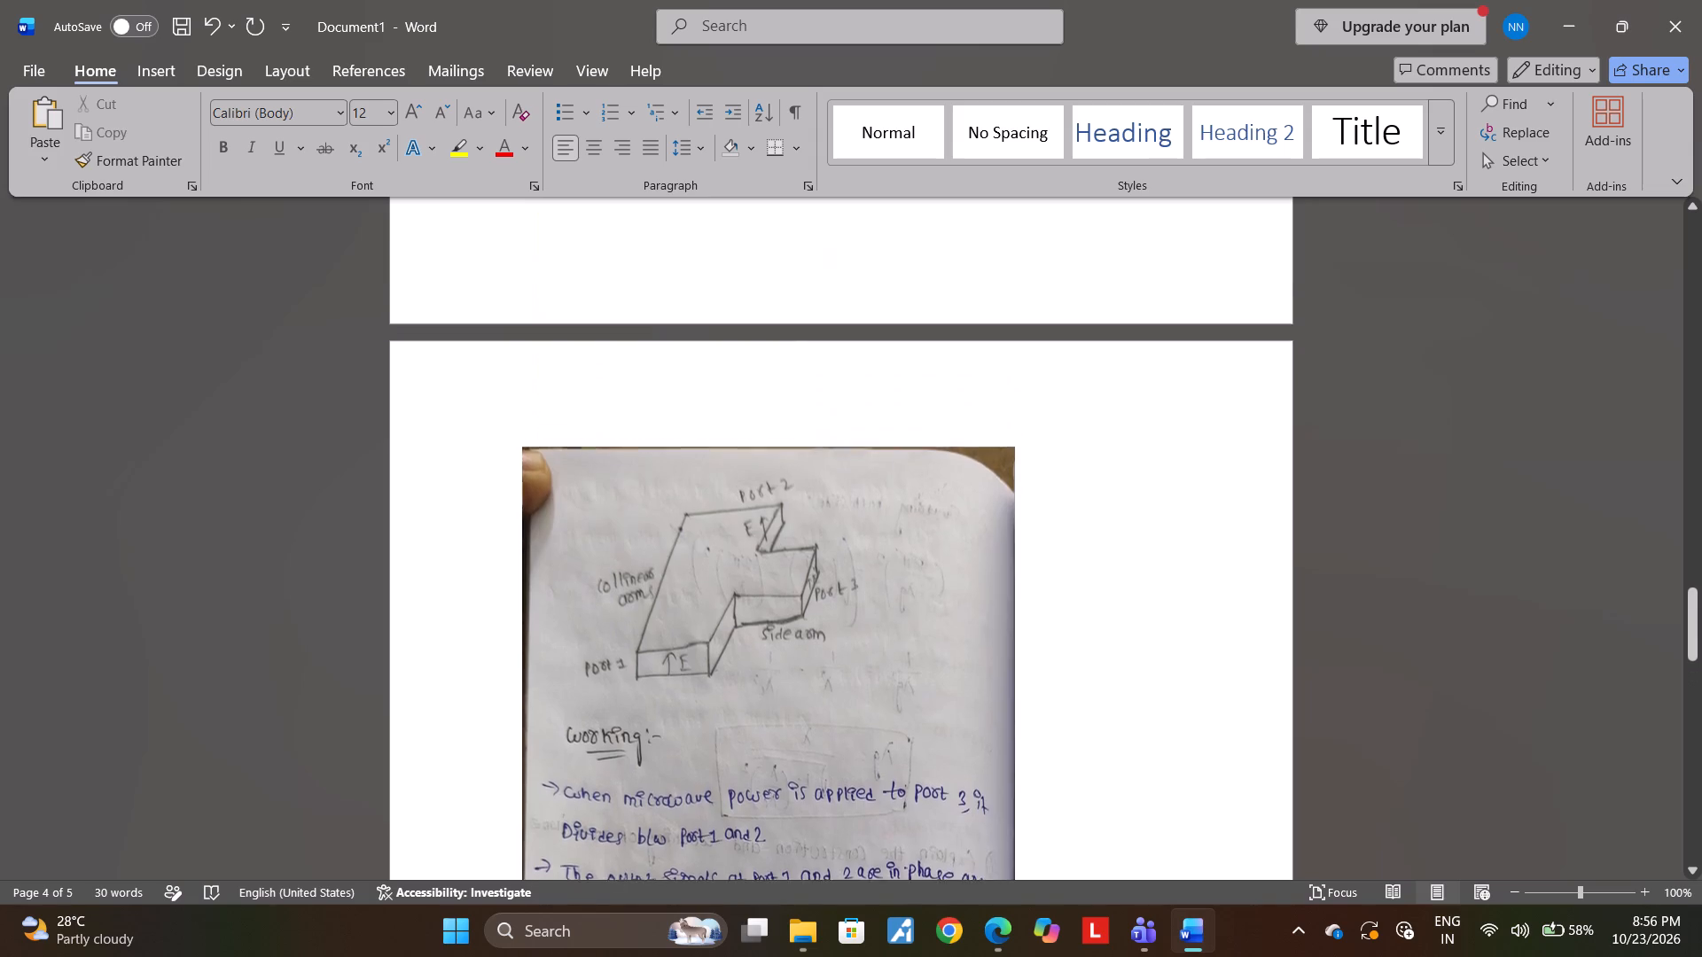
scroll(742, 549, "down", 2)
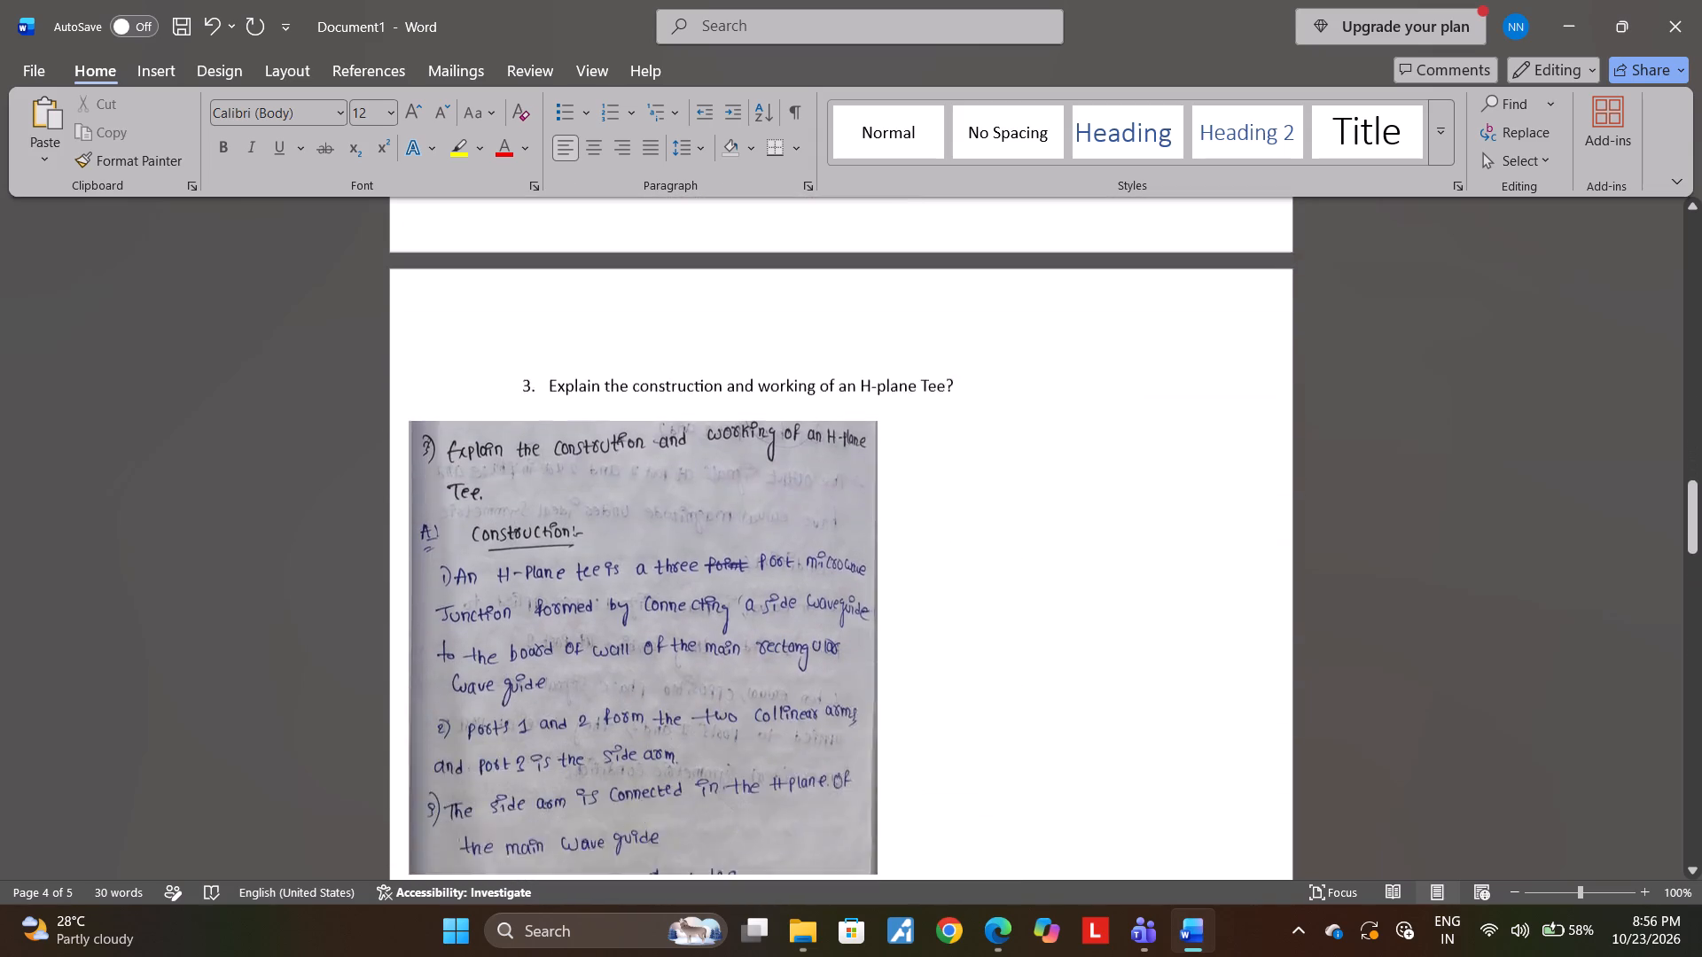
scroll(742, 549, "down", 1)
left_click(742, 549)
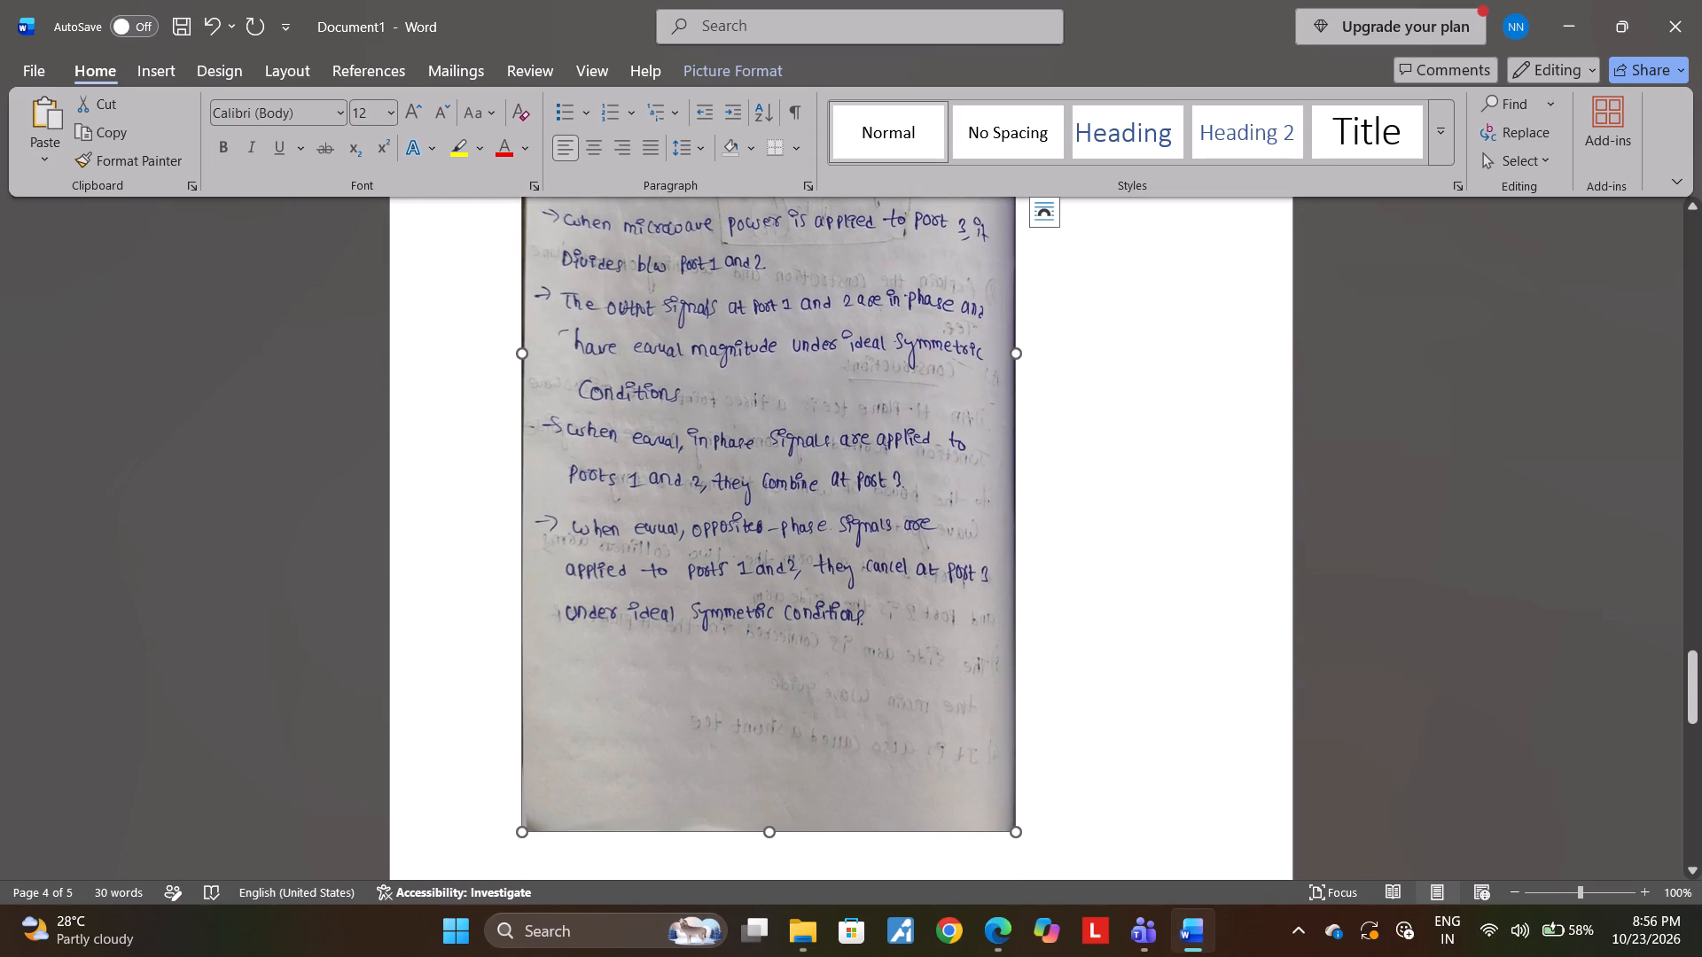
right_click(771, 786)
left_click(849, 832)
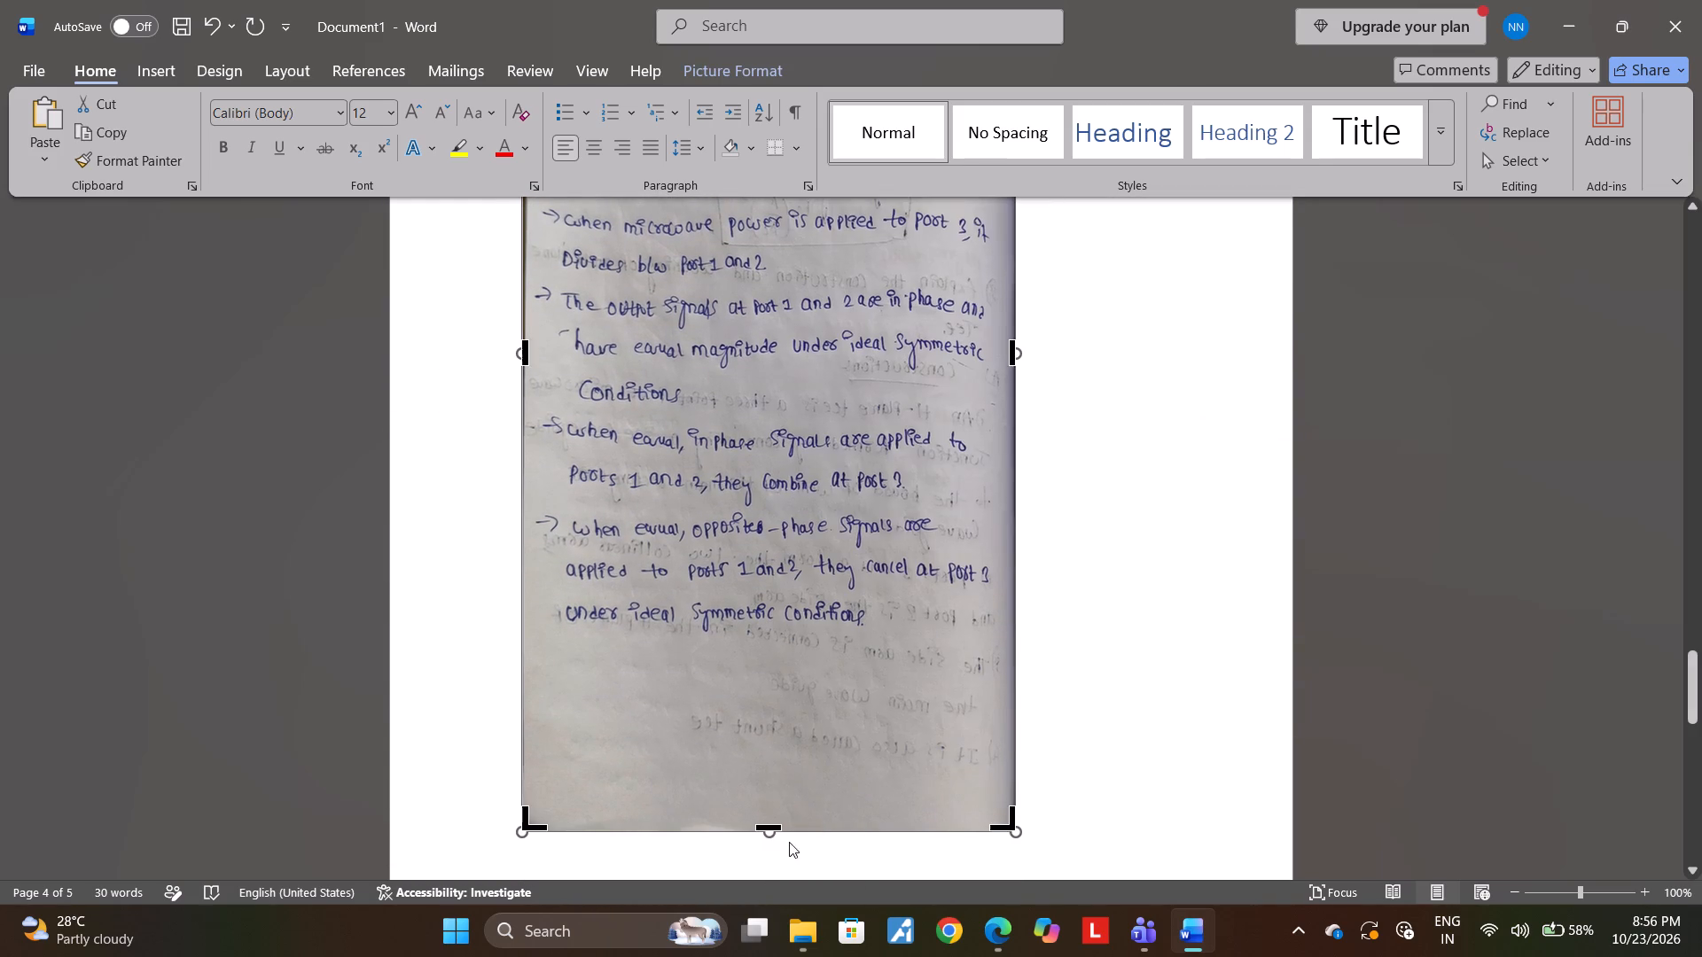
left_click_drag(768, 830, 774, 644)
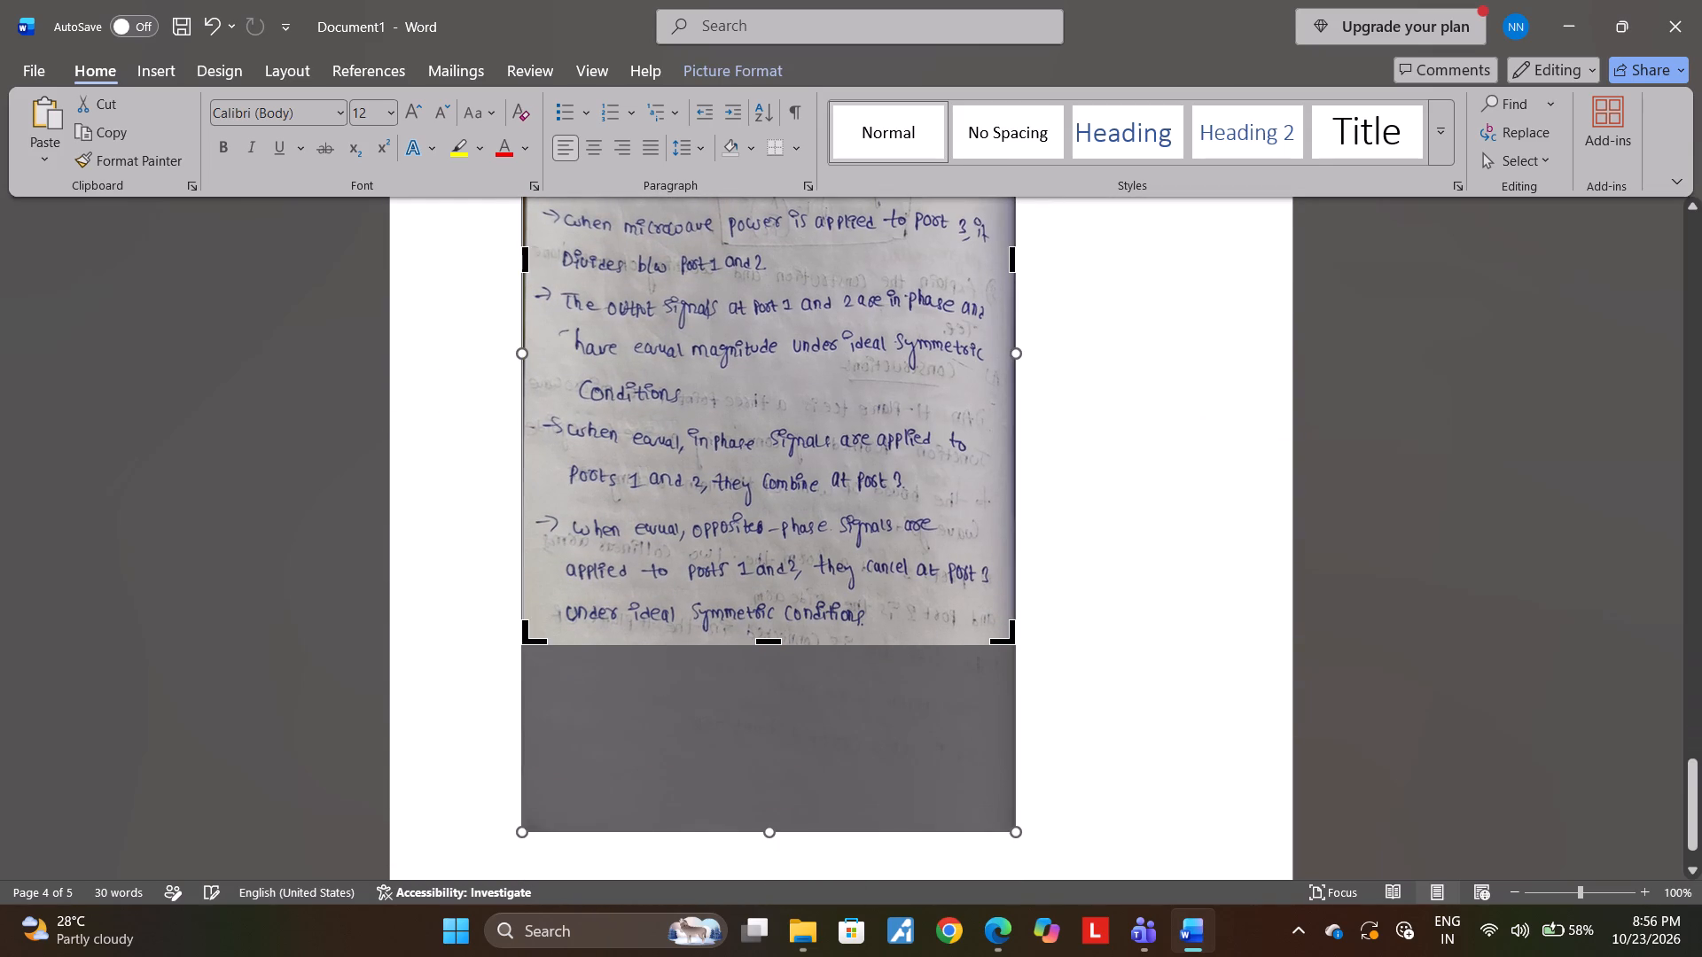
left_click(1183, 534)
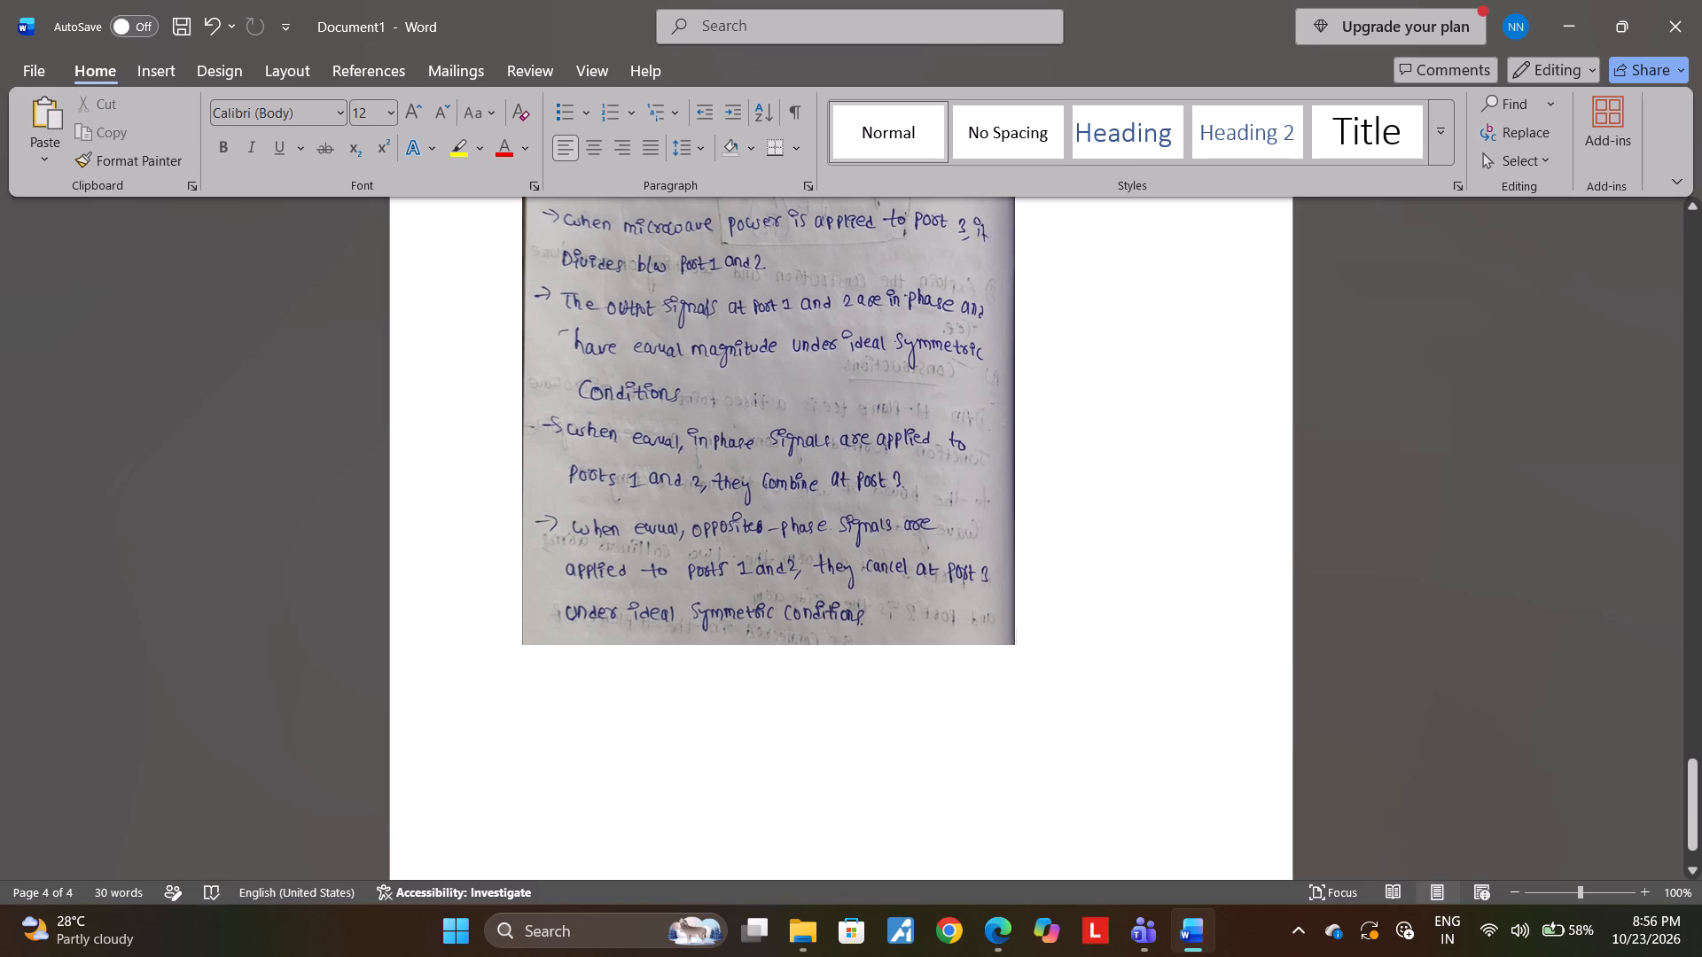
Set the text wrapping of the second question 3 picture to Tight.
scroll(1127, 546, "up", 1)
left_click(816, 691)
left_click(1034, 354)
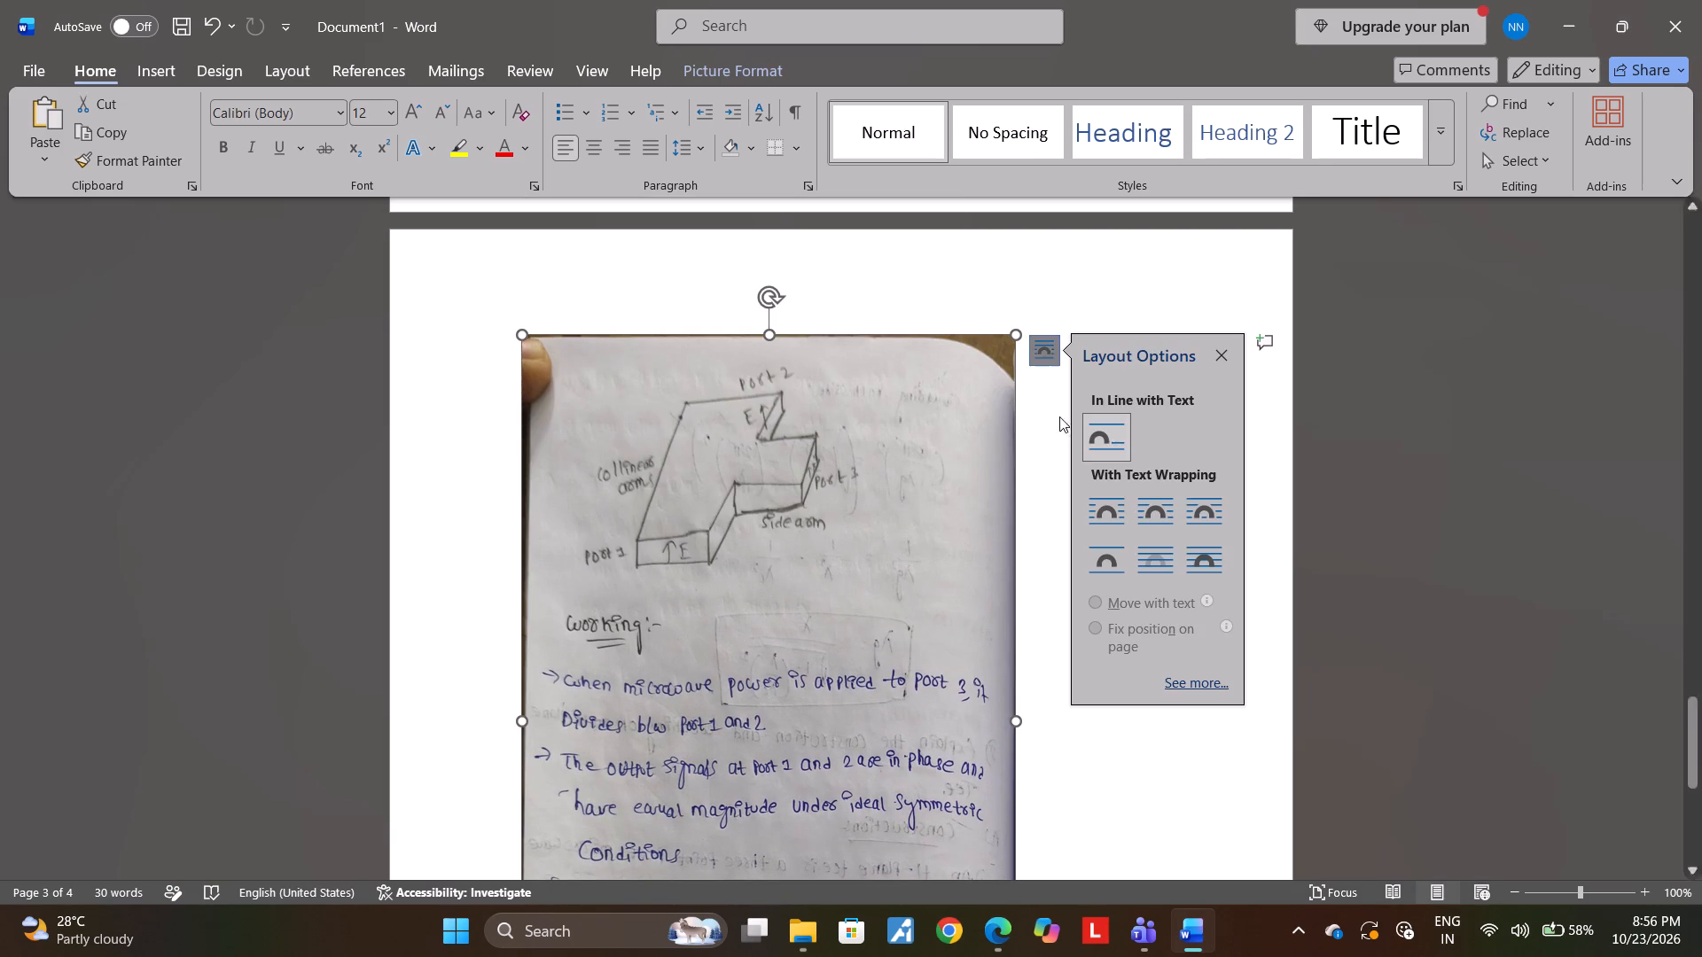
left_click(1147, 502)
left_click(816, 426)
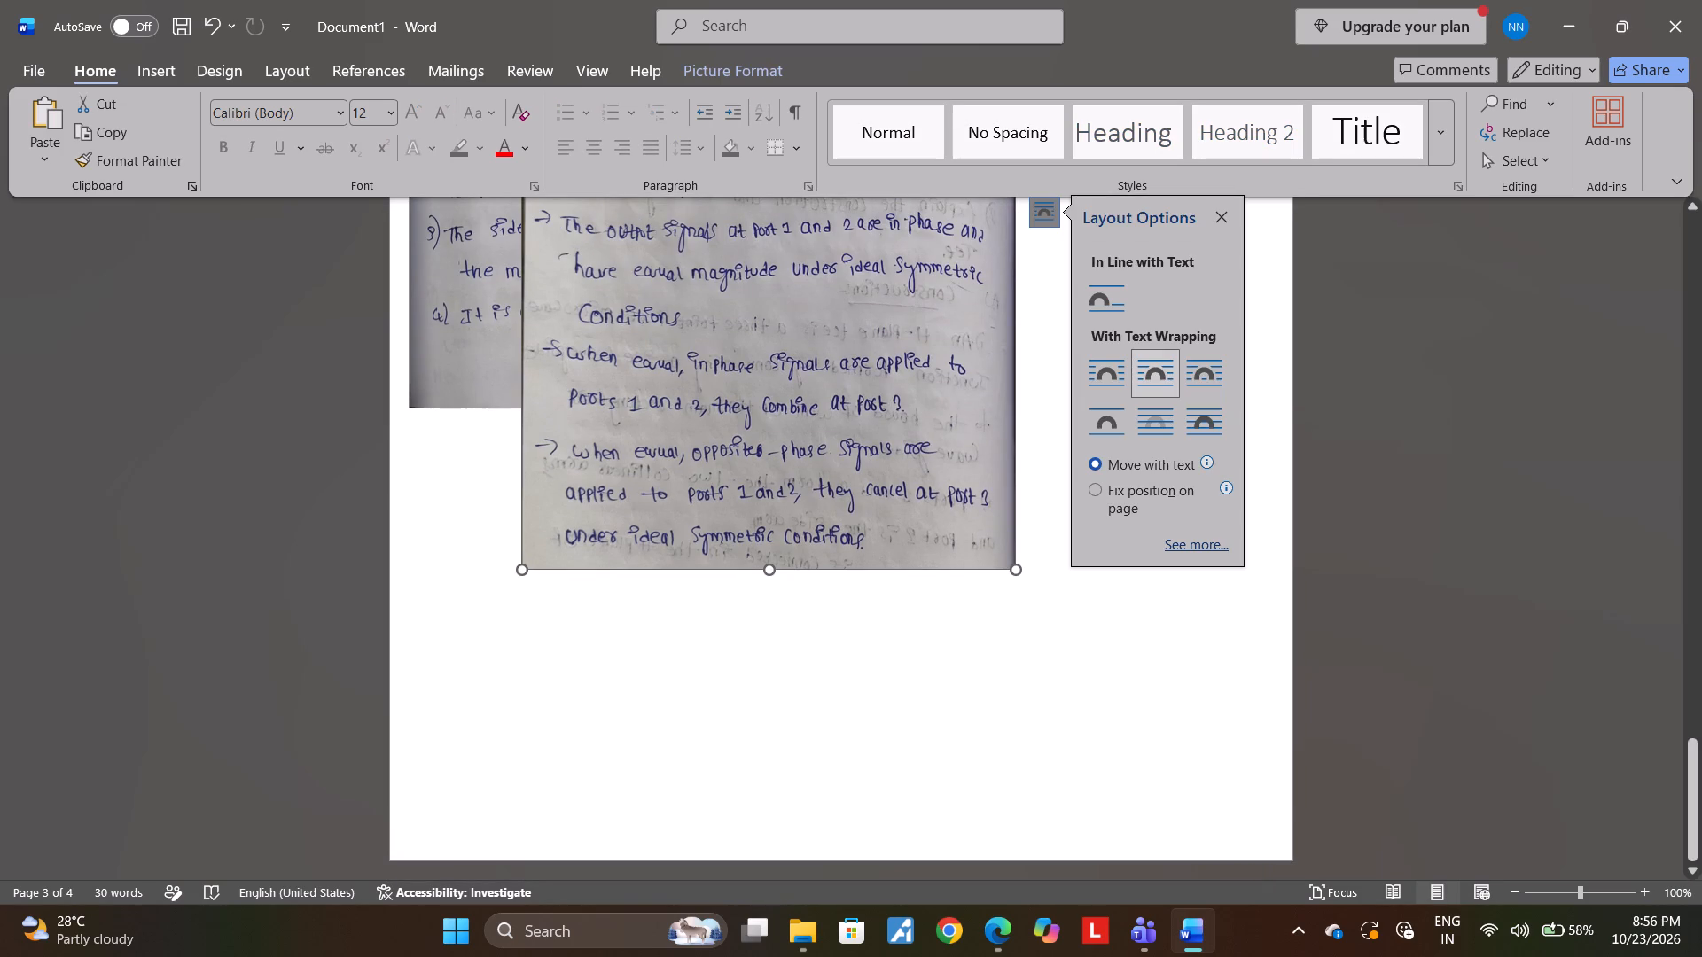
left_click(799, 416)
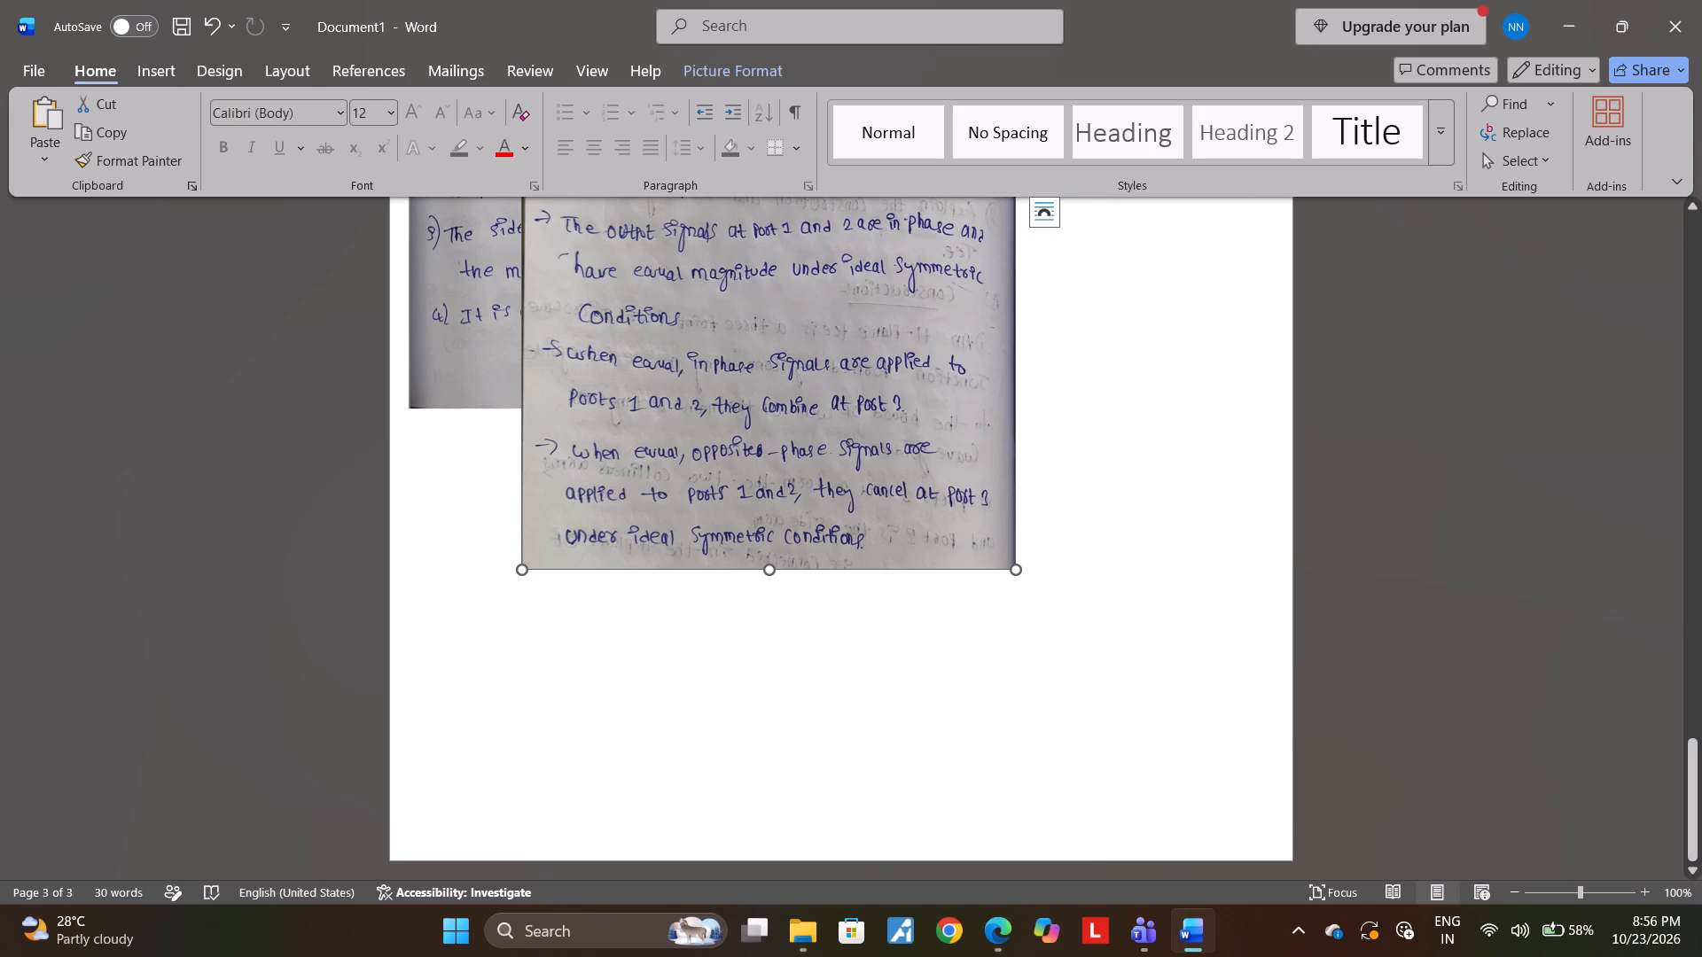
Shrink the second question 3 picture and place it beside the first one, against the page's right edge beneath the heading.
left_click_drag(1019, 570, 937, 442)
scroll(1043, 484, "up", 1)
scroll(1041, 490, "down", 1)
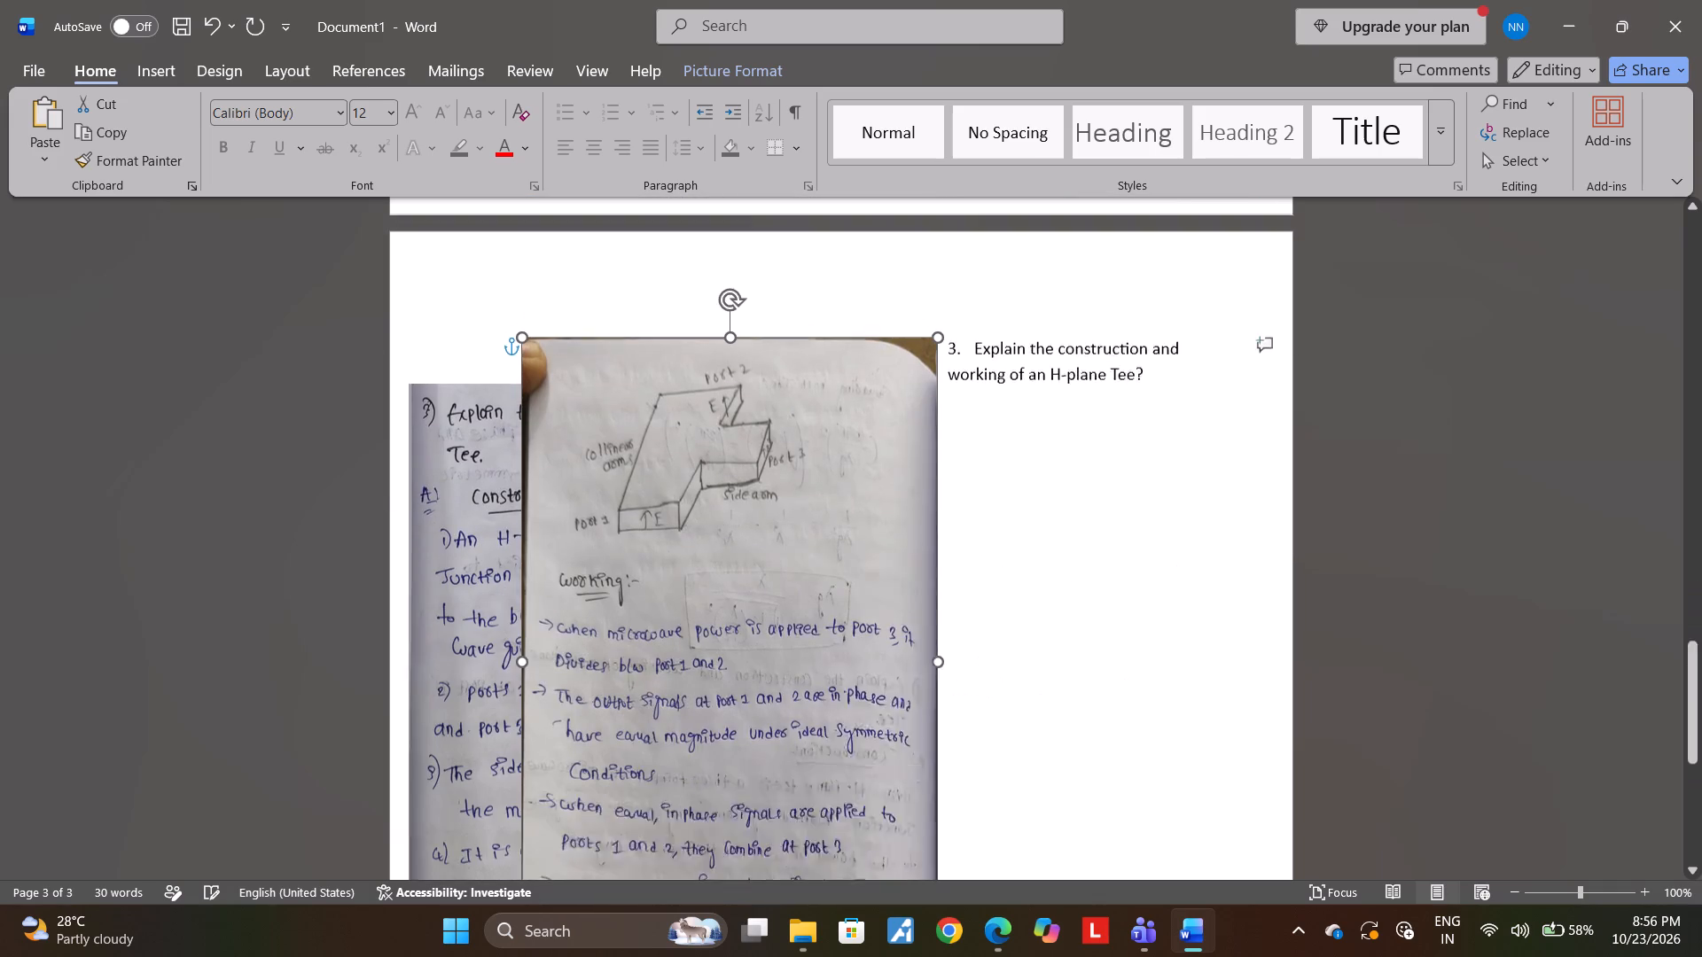
left_click_drag(737, 416, 1105, 447)
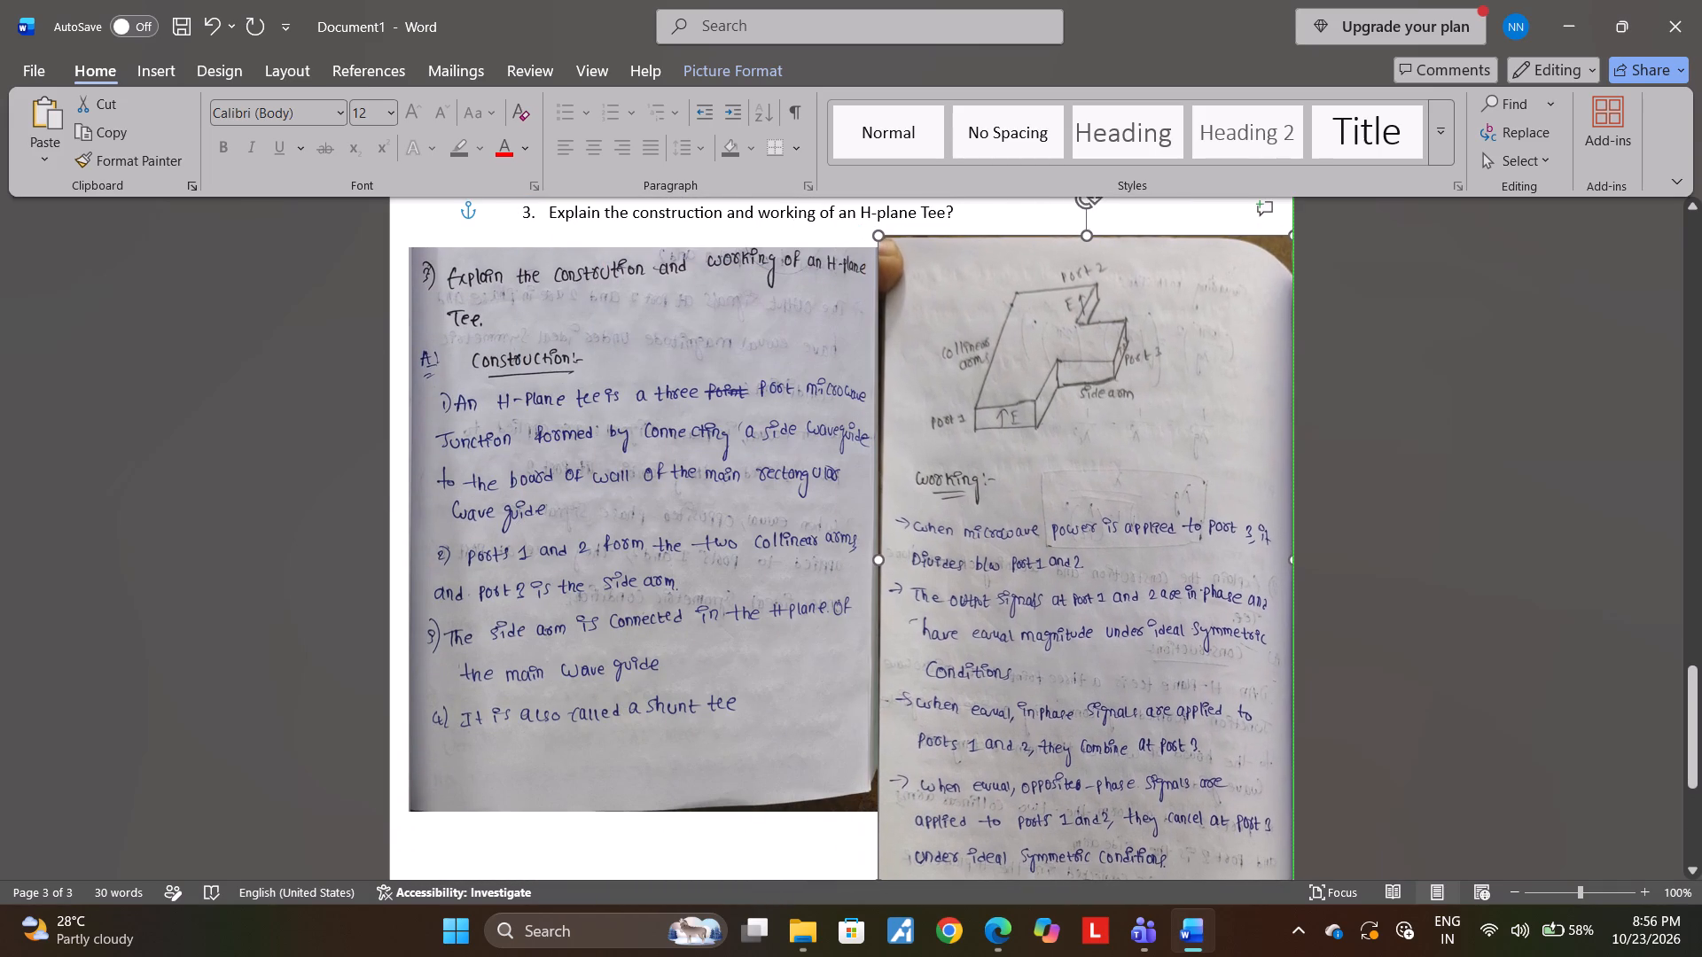
left_click_drag(1105, 447, 1112, 446)
Add blank lines below the question 3 pictures until the insertion point reaches the start of a new page.
left_click(597, 834)
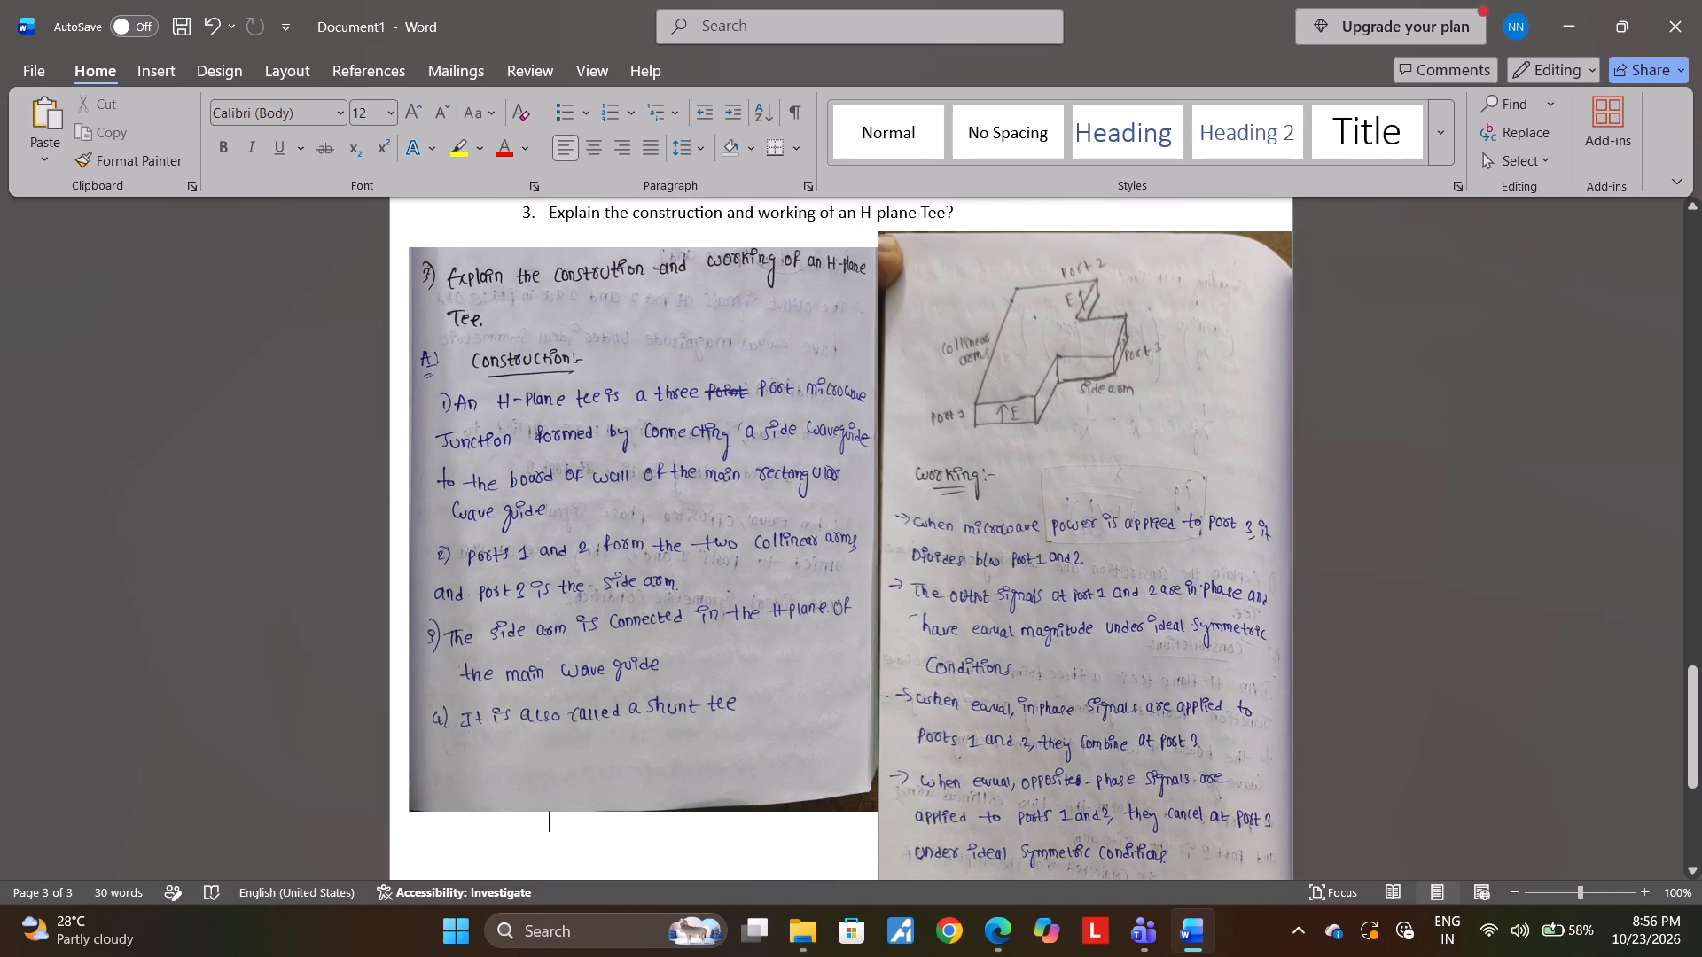
scroll(715, 735, "down", 1)
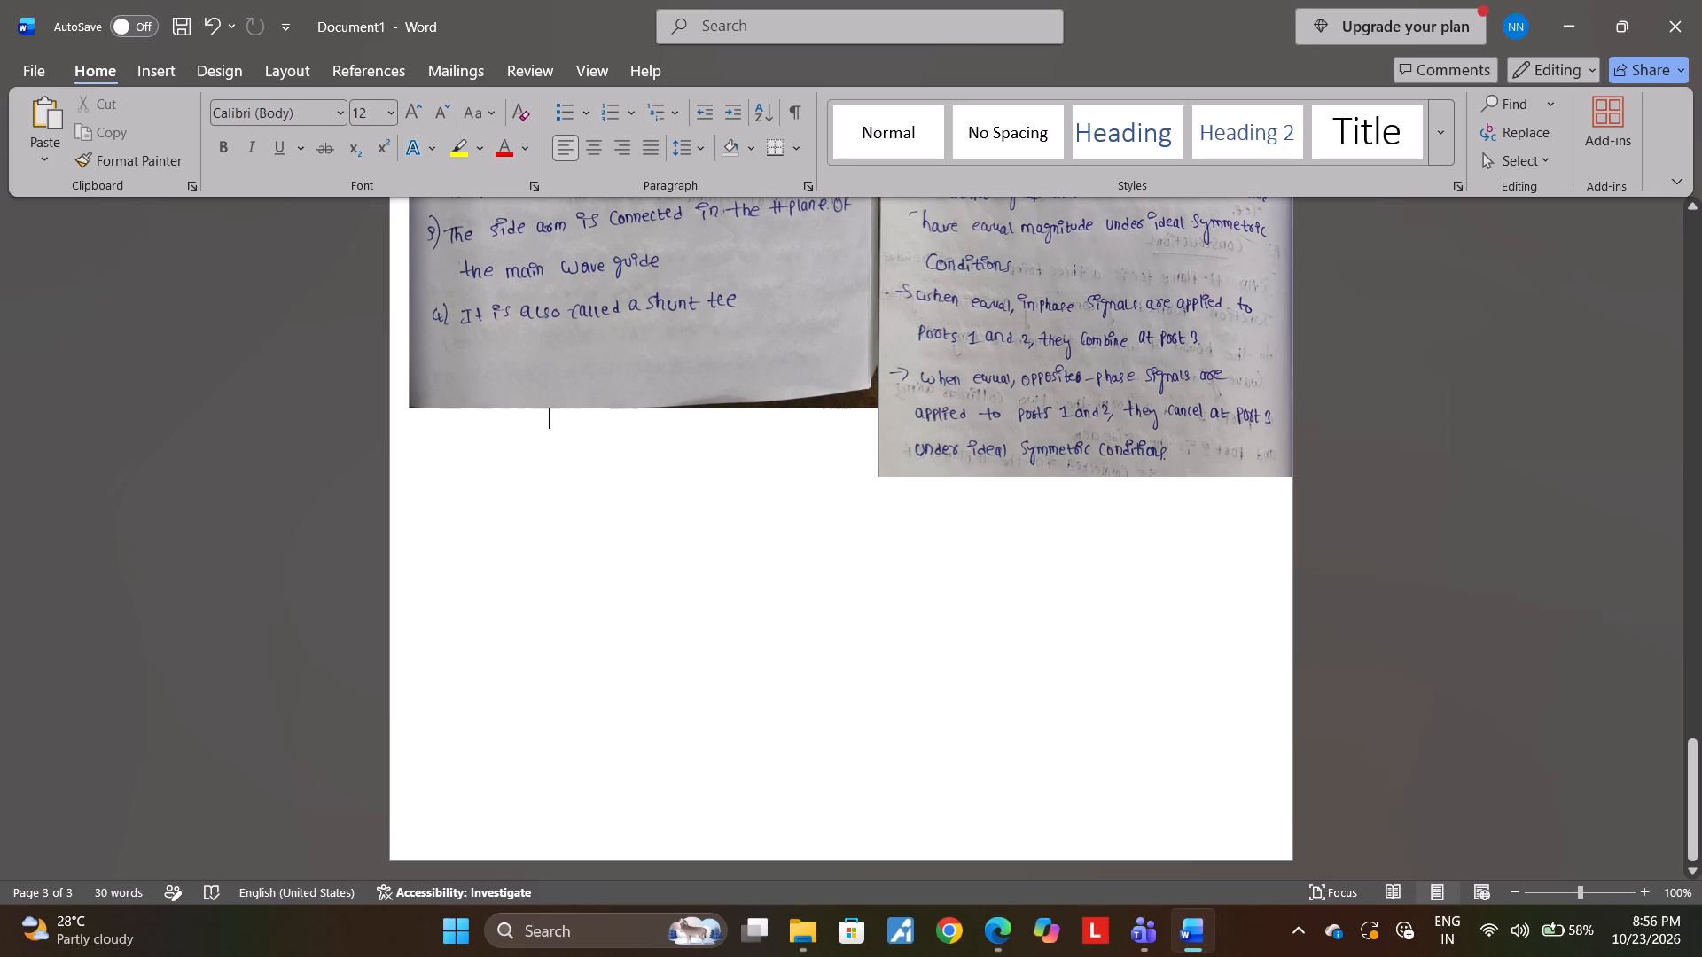
key("Return")
key("Return")
key("Return")
key("Return")
key("Return")
key("Return")
key("Return")
key("Return")
key("Return")
key("Return")
key("Return")
key("Return")
key("Return")
key("Return")
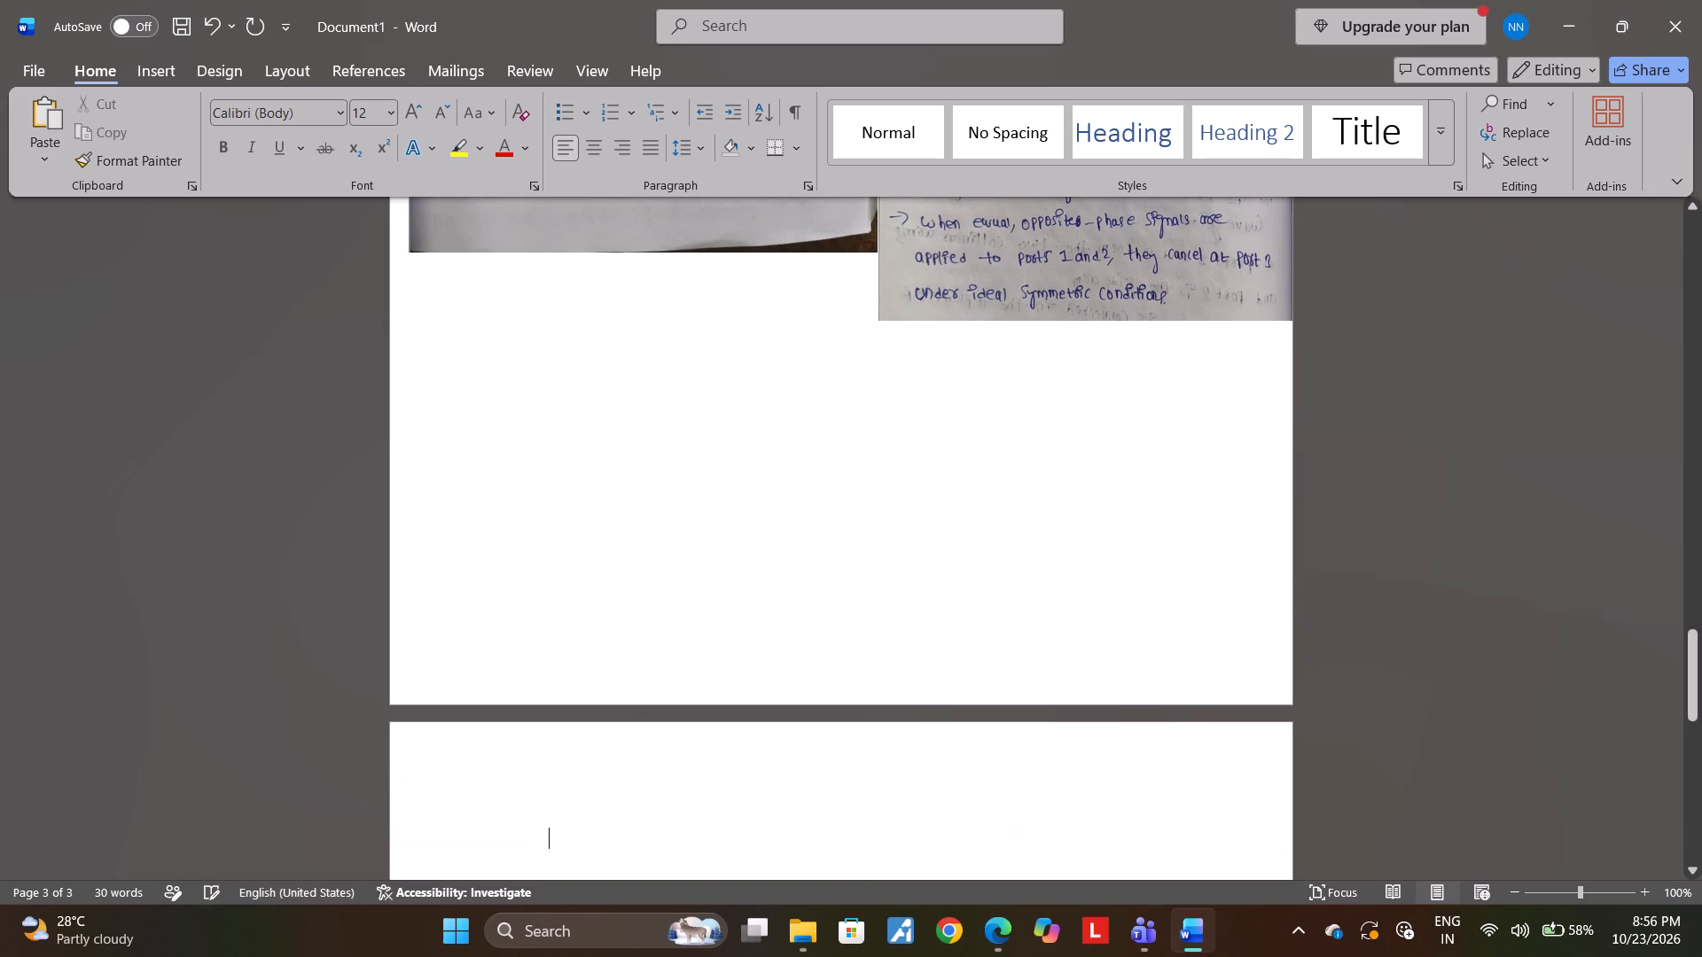
key("BackSpace")
key("Return")
Copy question 4 on TE modes from the AECD46 list in Edge and paste it onto the new page in Word.
left_click(1001, 936)
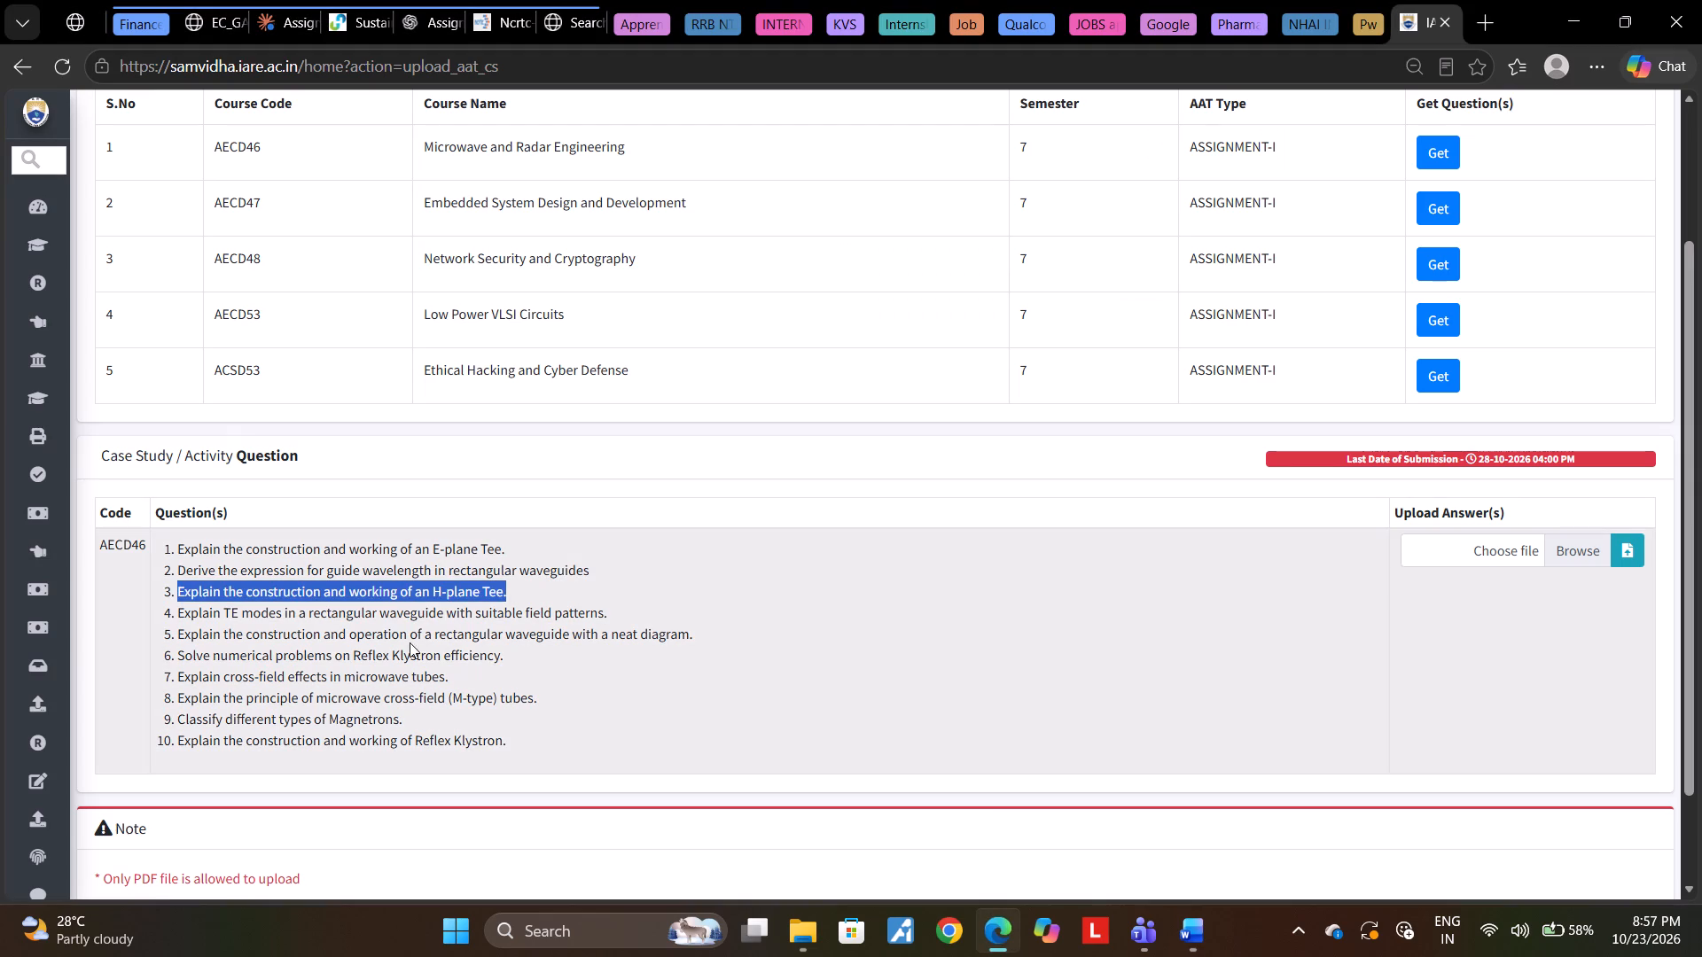
left_click_drag(165, 611, 318, 621)
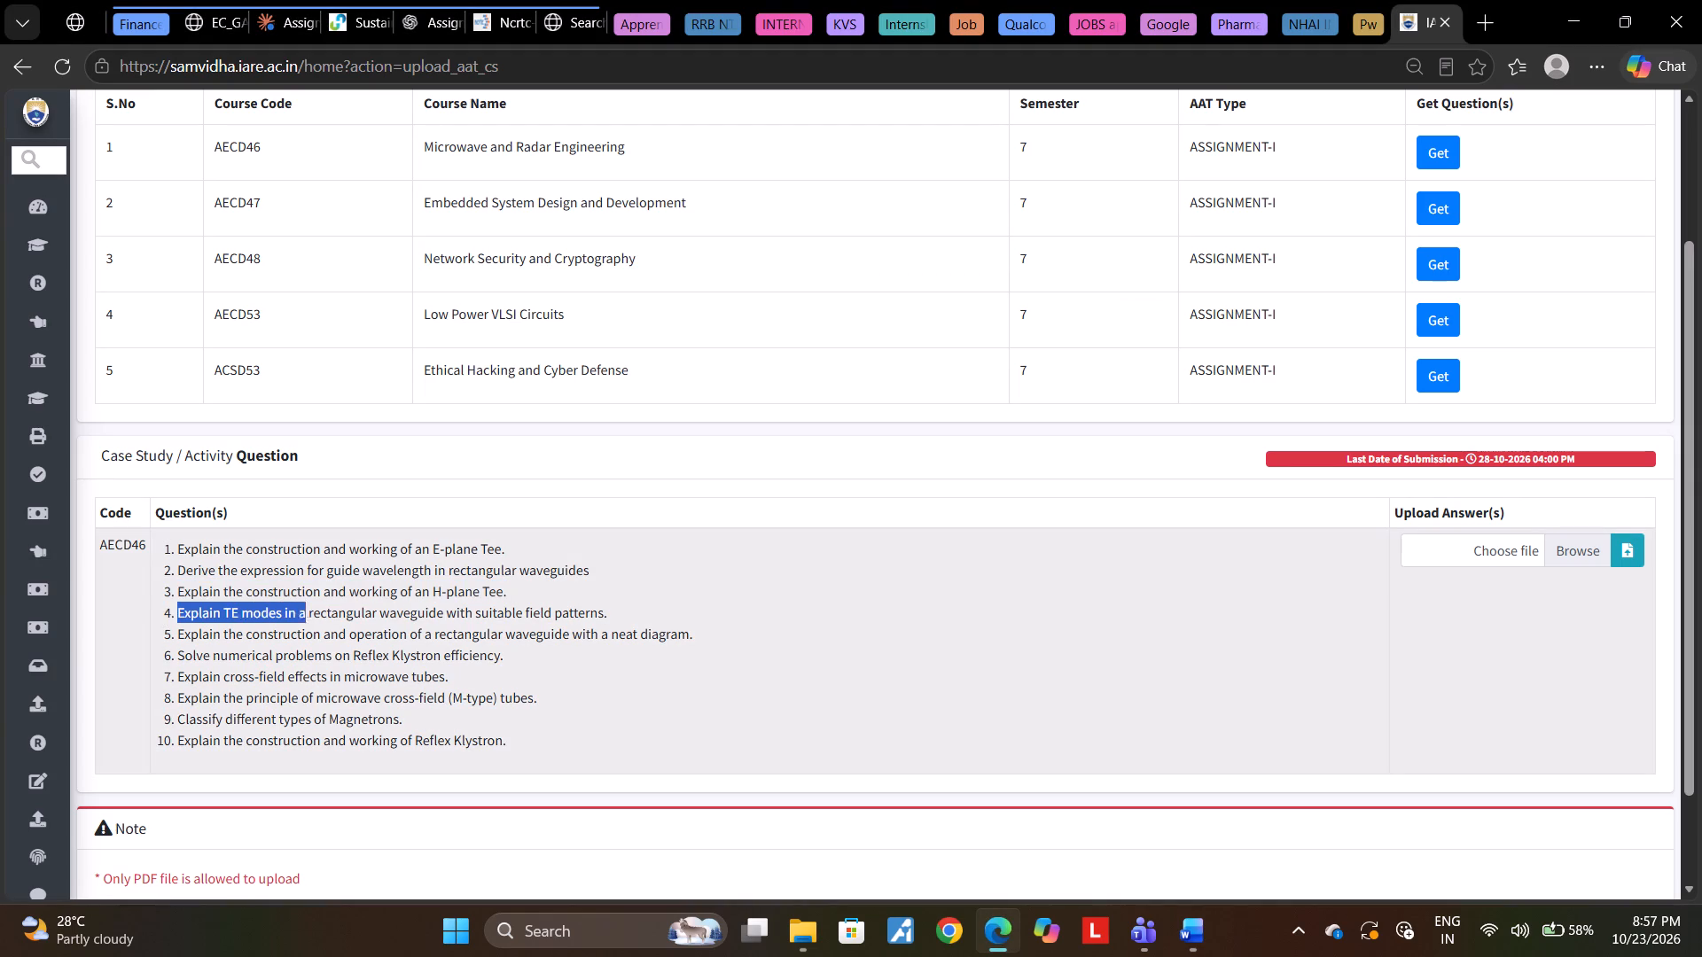
left_click_drag(318, 621, 623, 611)
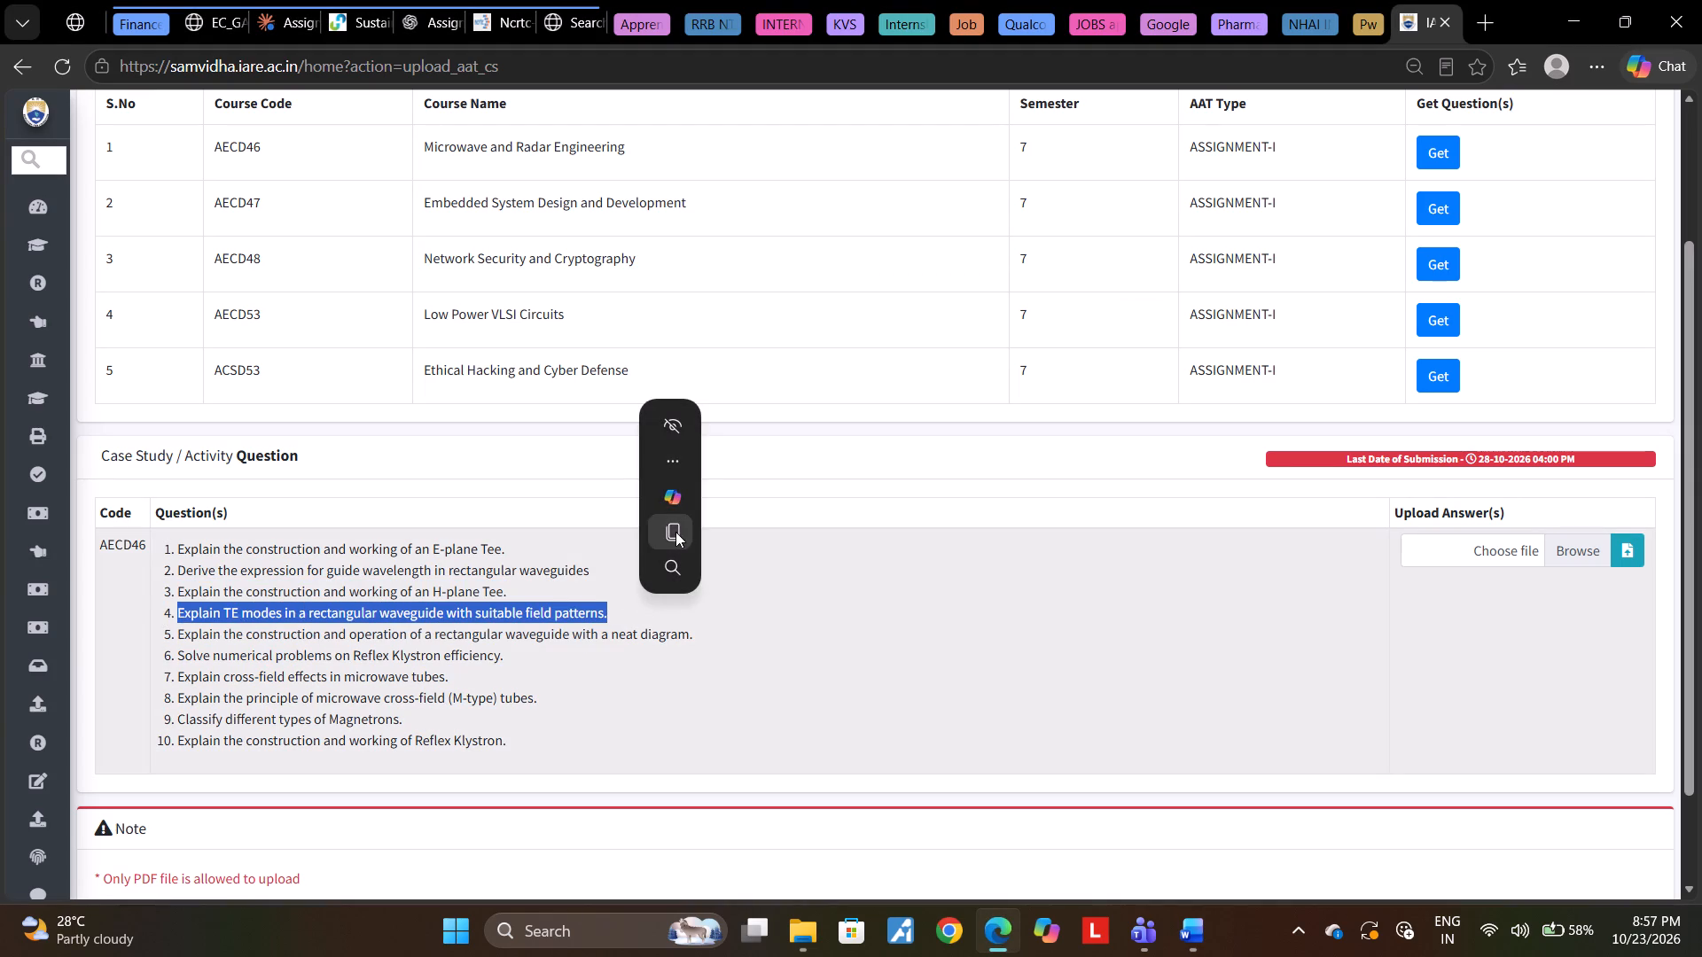
left_click(675, 532)
left_click(1203, 934)
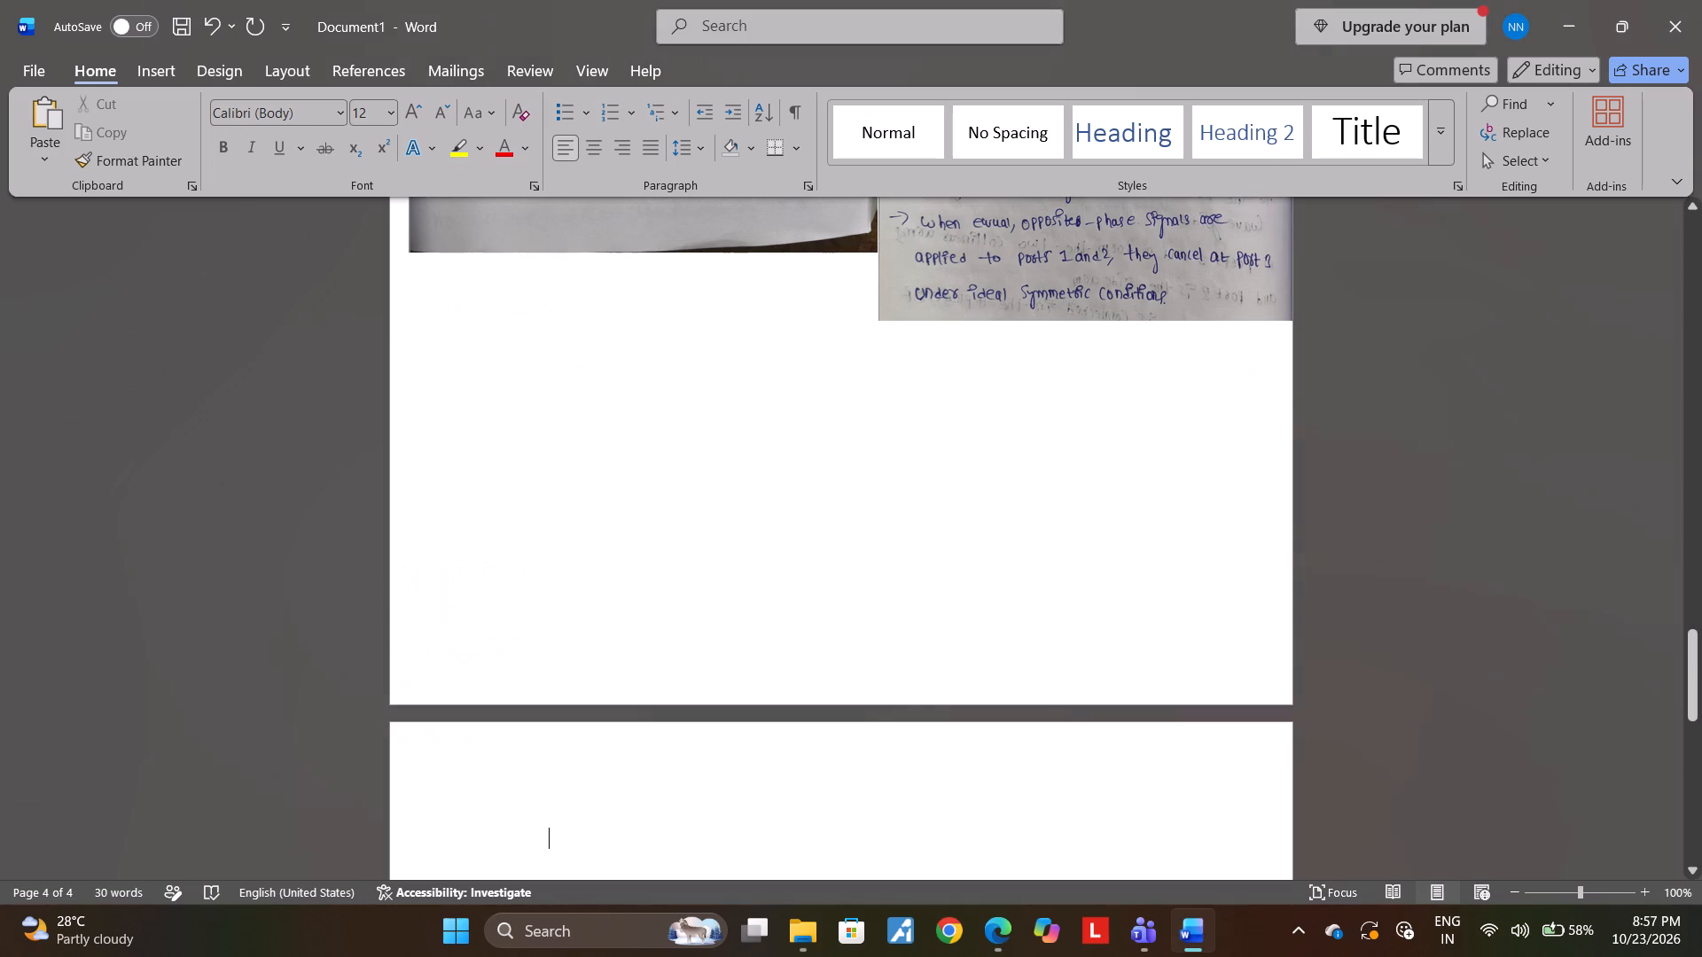
key("ctrl+v")
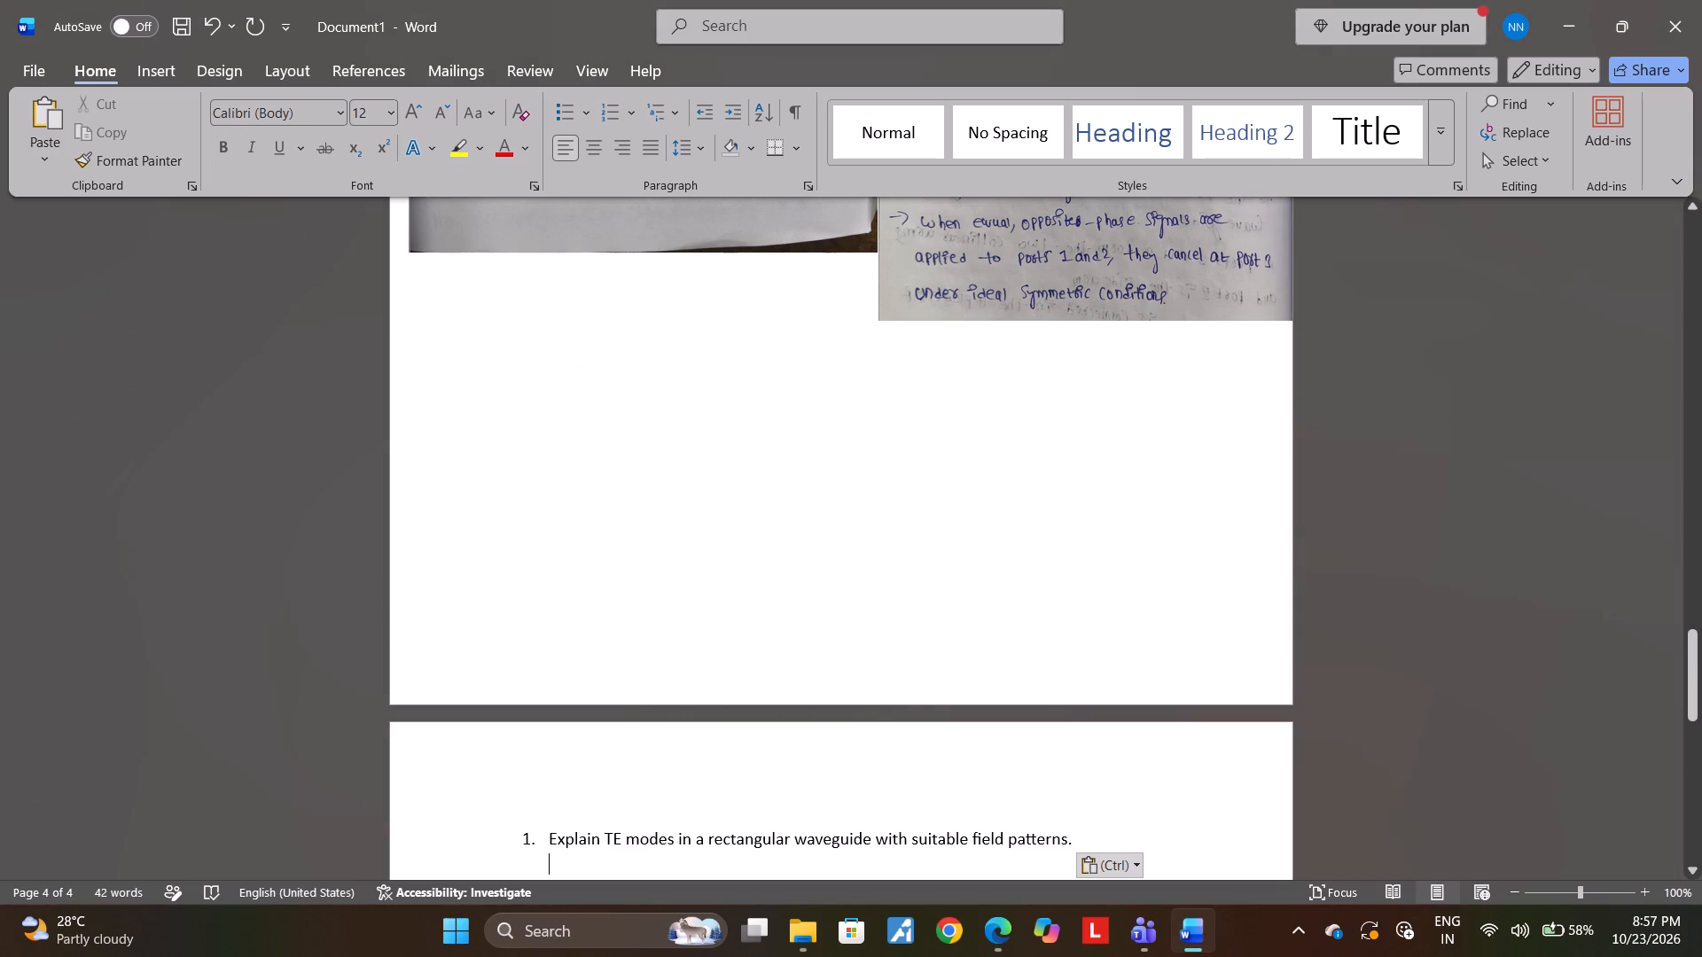
Change the pasted TE modes question's number to 4.
left_click(530, 838)
type("4.")
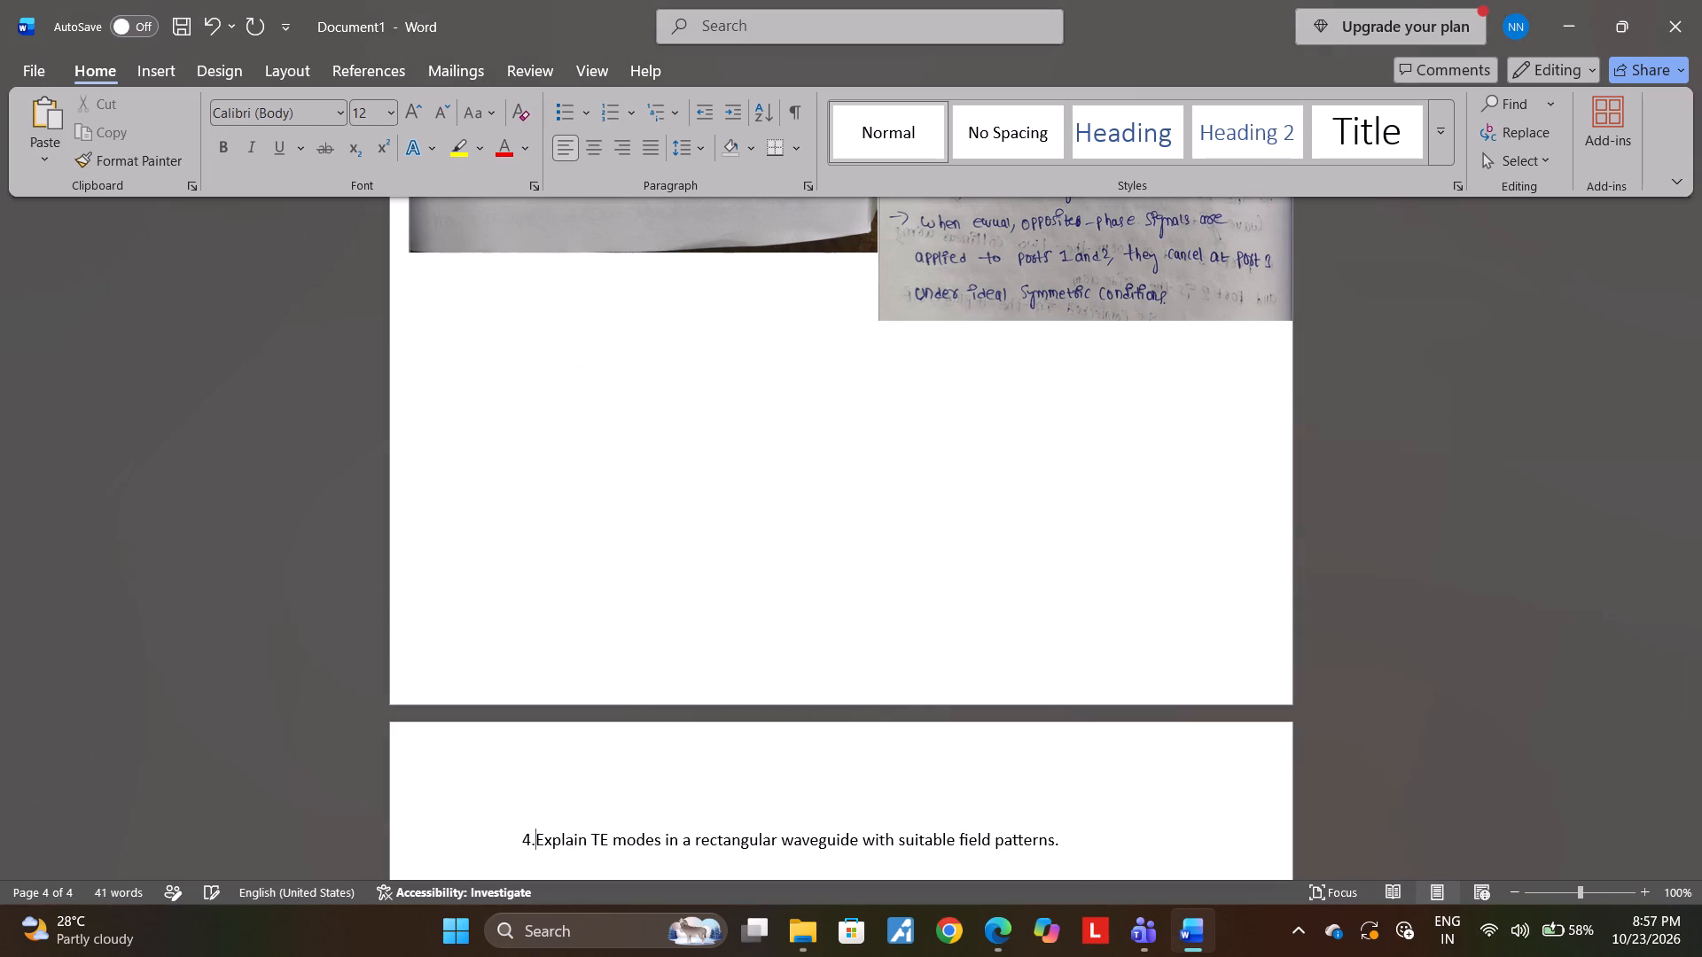
key("space")
left_click(1098, 841)
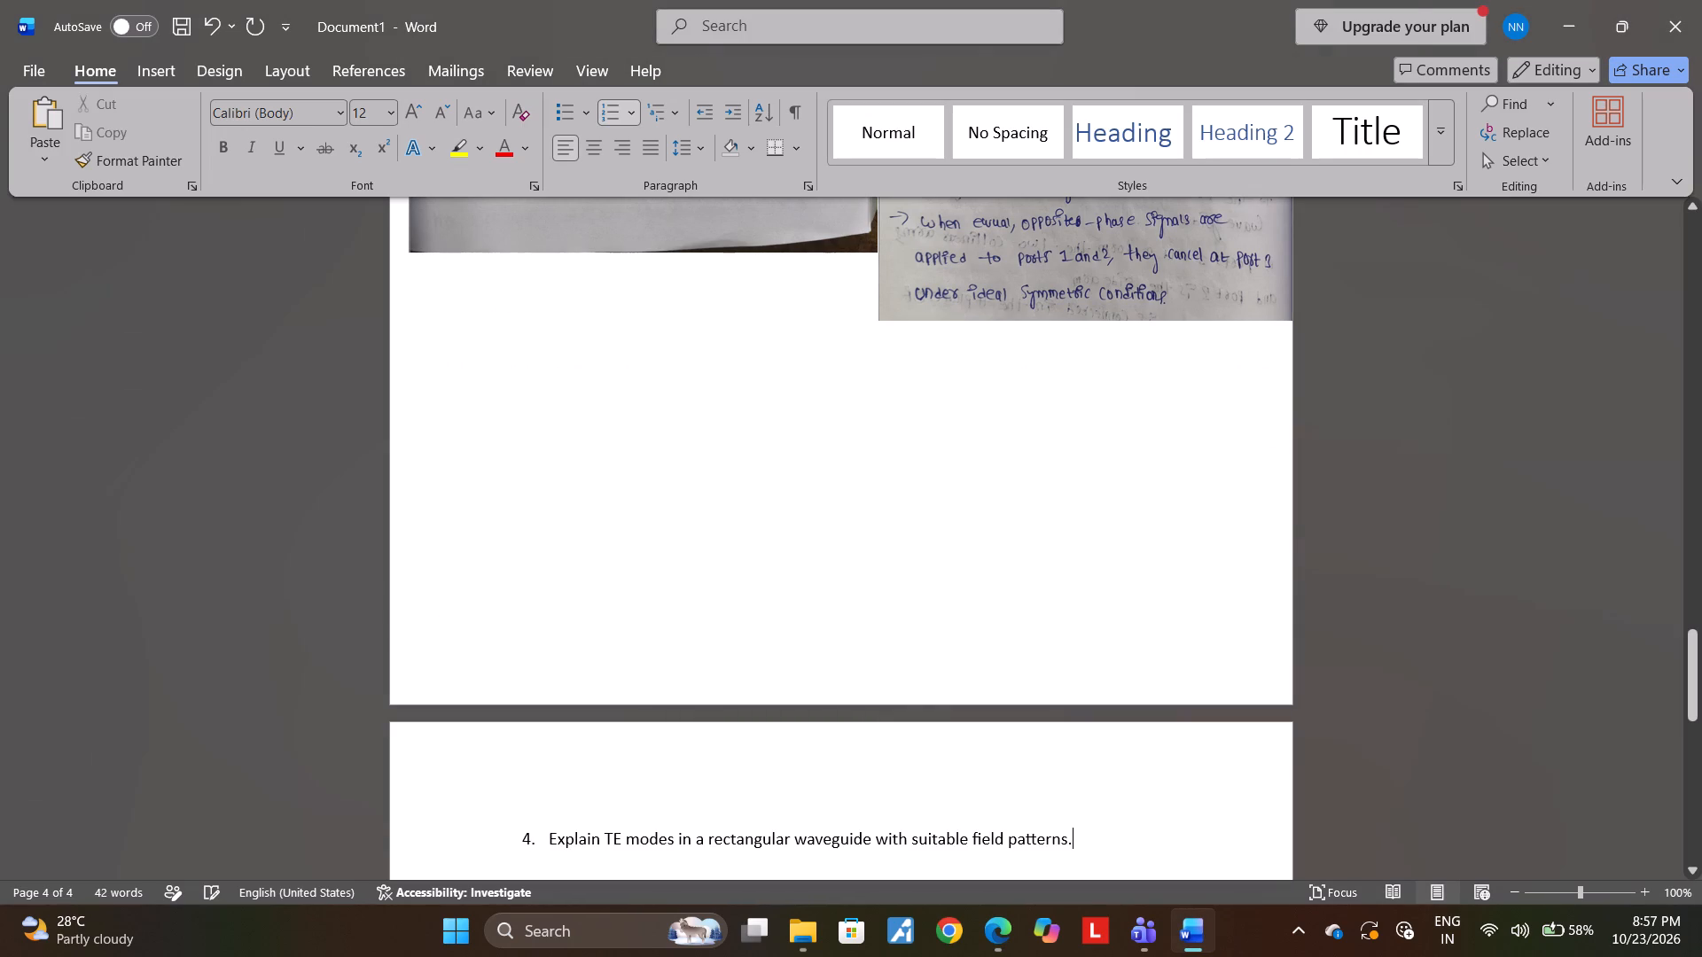
Insert the picture IMG_20261023_203407_1 from Downloads on an unnumbered line below the question 4 heading.
key("Return")
key("BackSpace")
key("BackSpace")
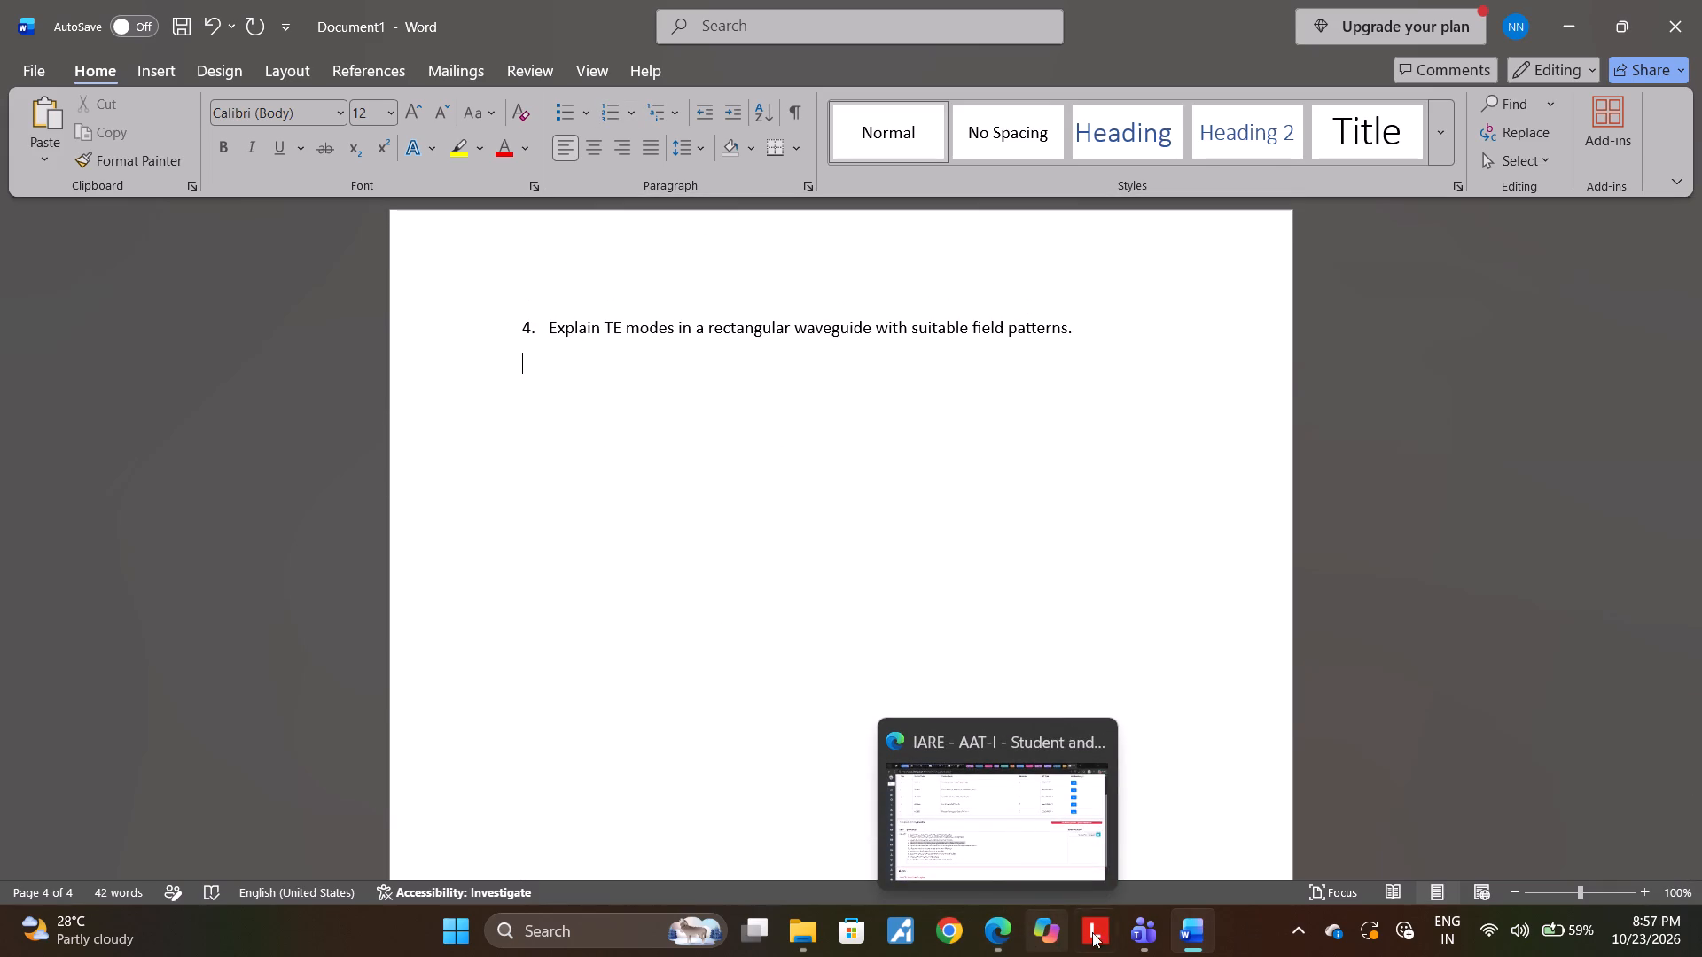
left_click(168, 74)
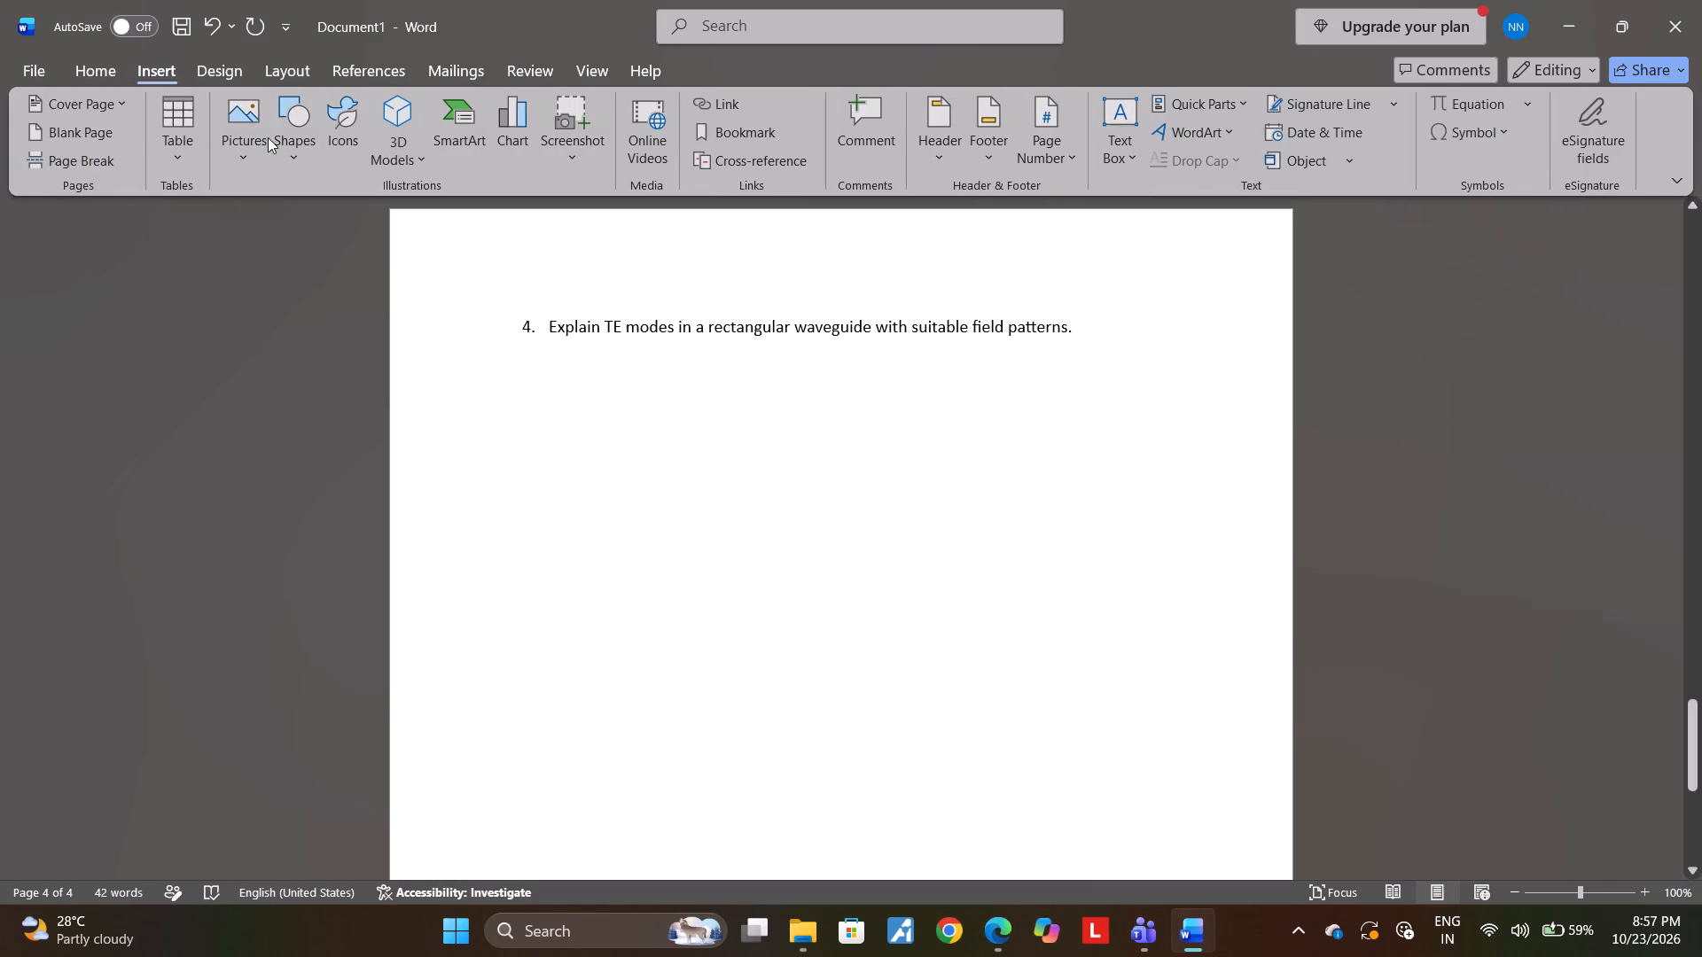
left_click(250, 136)
left_click(268, 216)
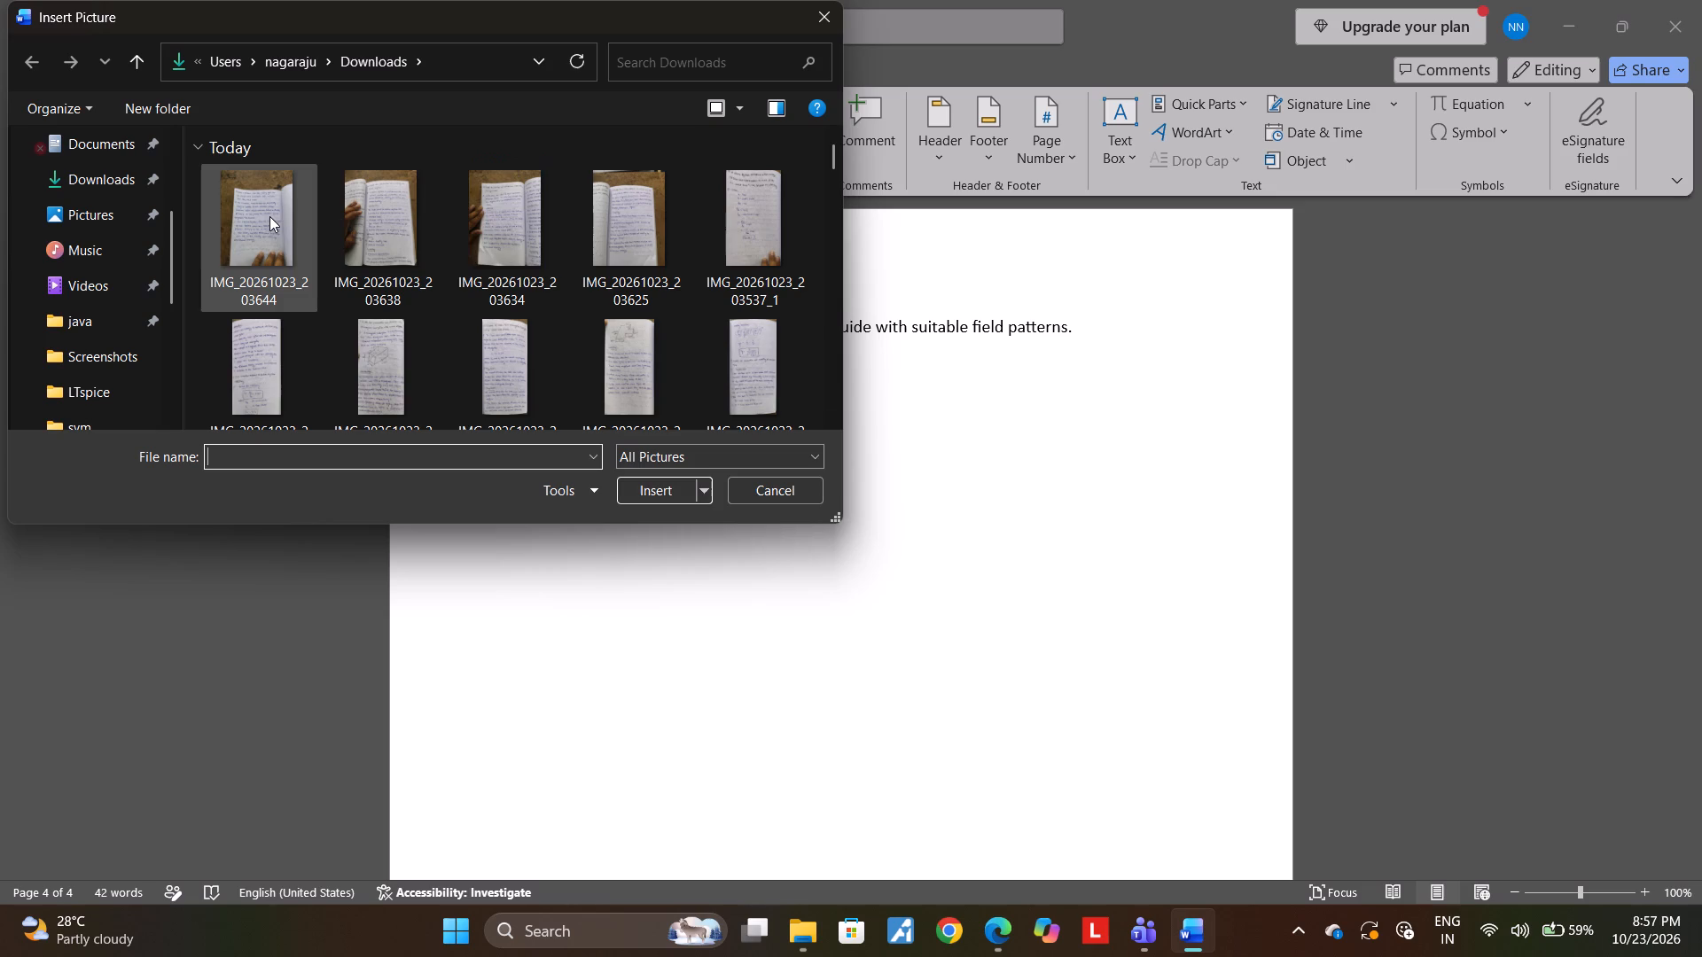
left_click(834, 158)
left_click(496, 309)
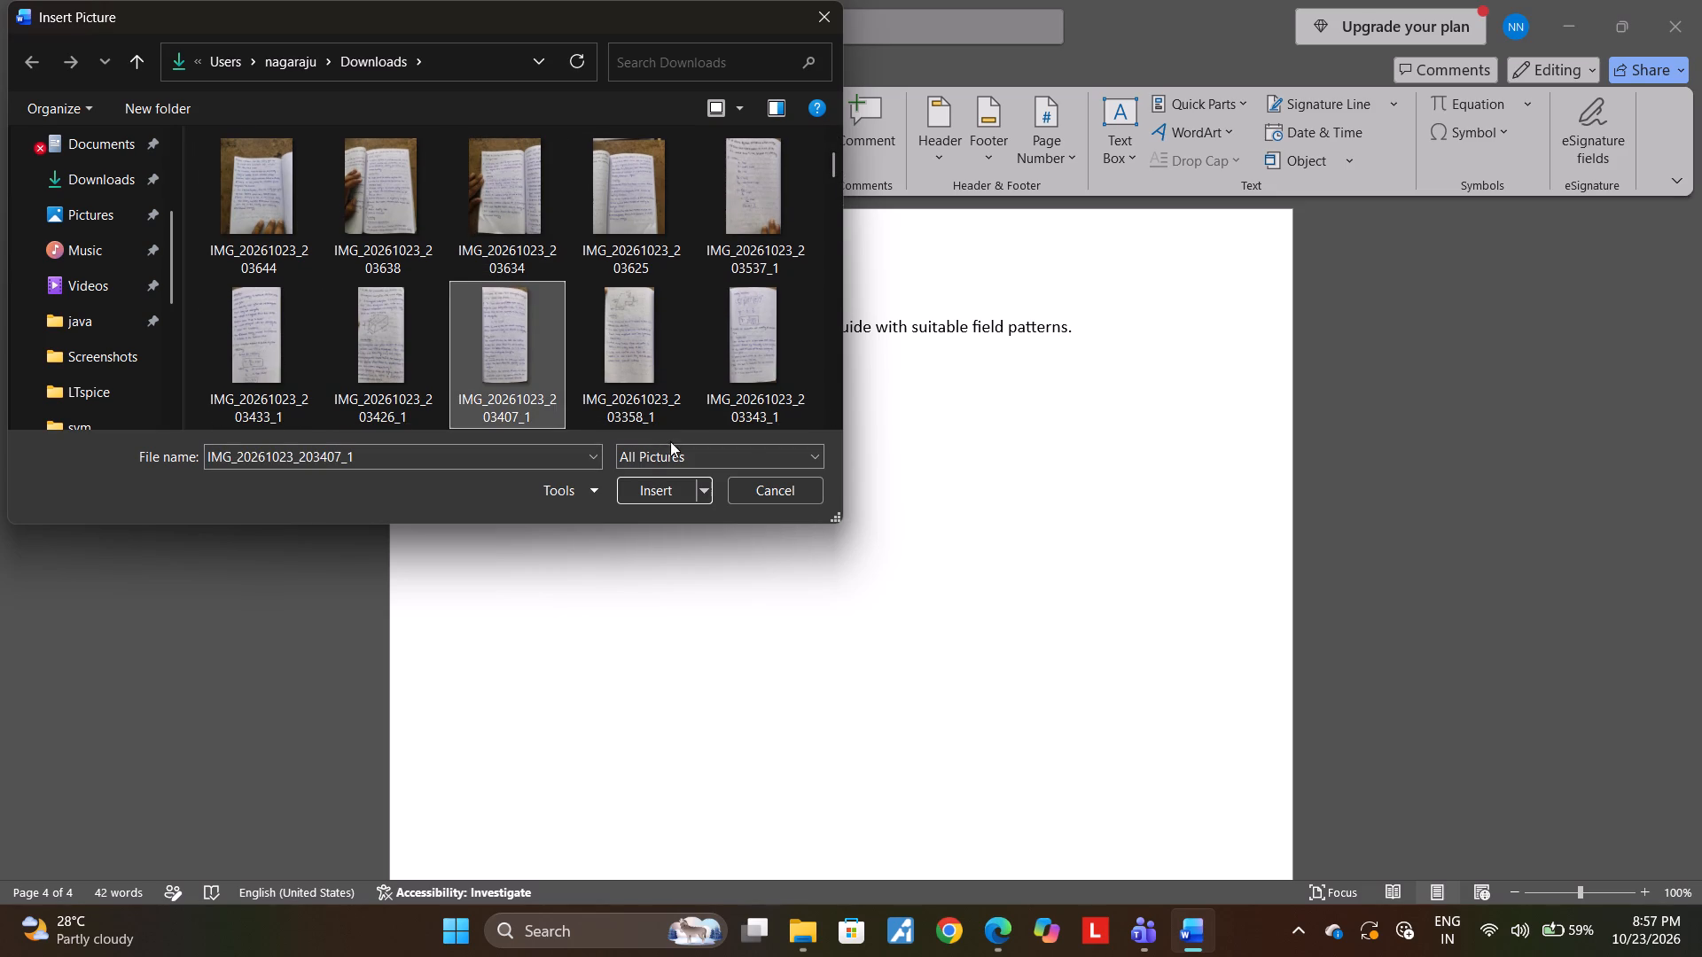
left_click(647, 487)
scroll(759, 480, "down", 1)
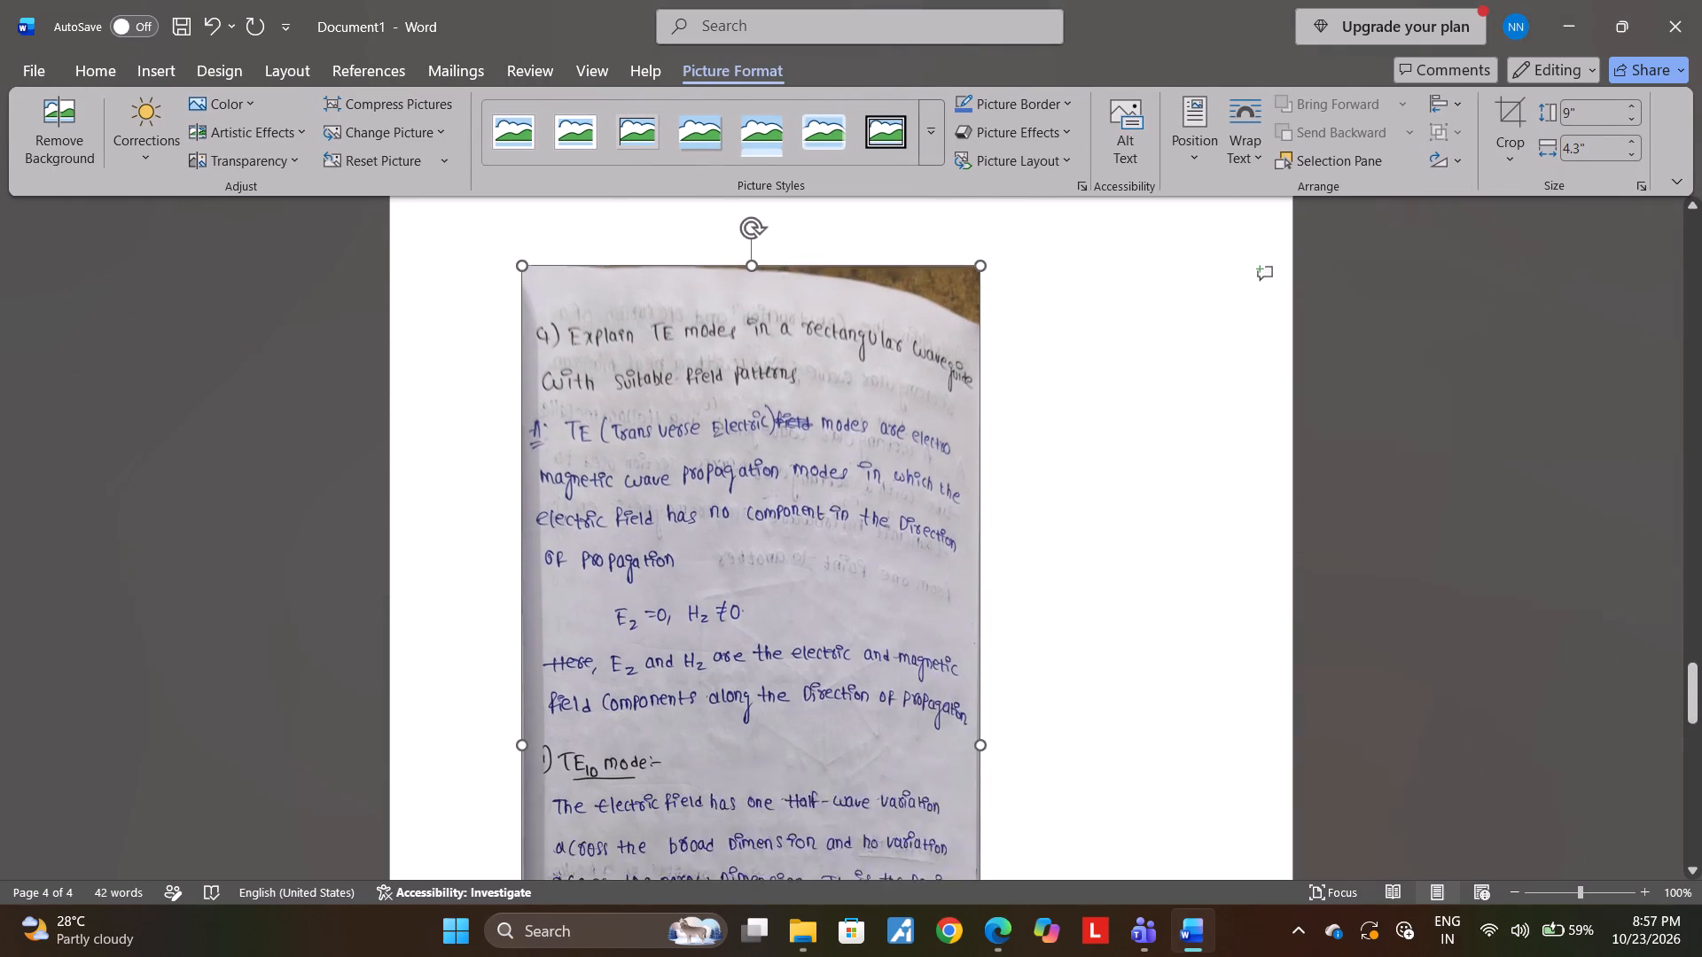
scroll(759, 480, "down", 3)
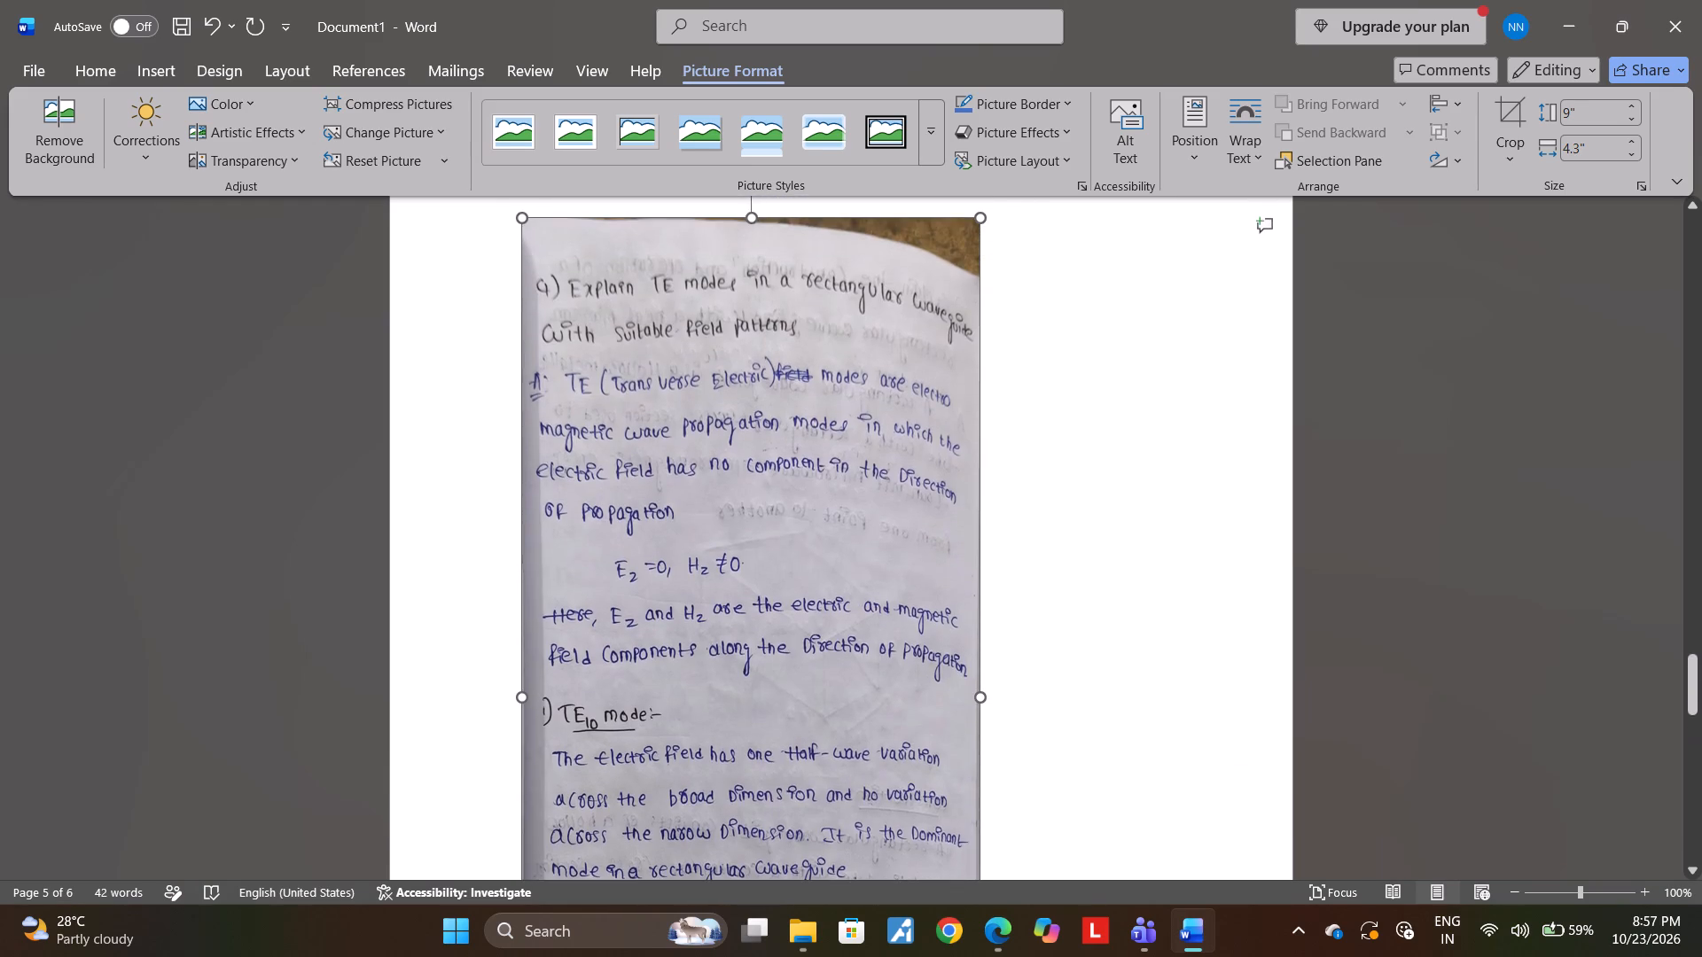
Shrink the question 4 picture proportionally so that it fits on the same page as its heading.
left_click_drag(980, 650, 980, 650)
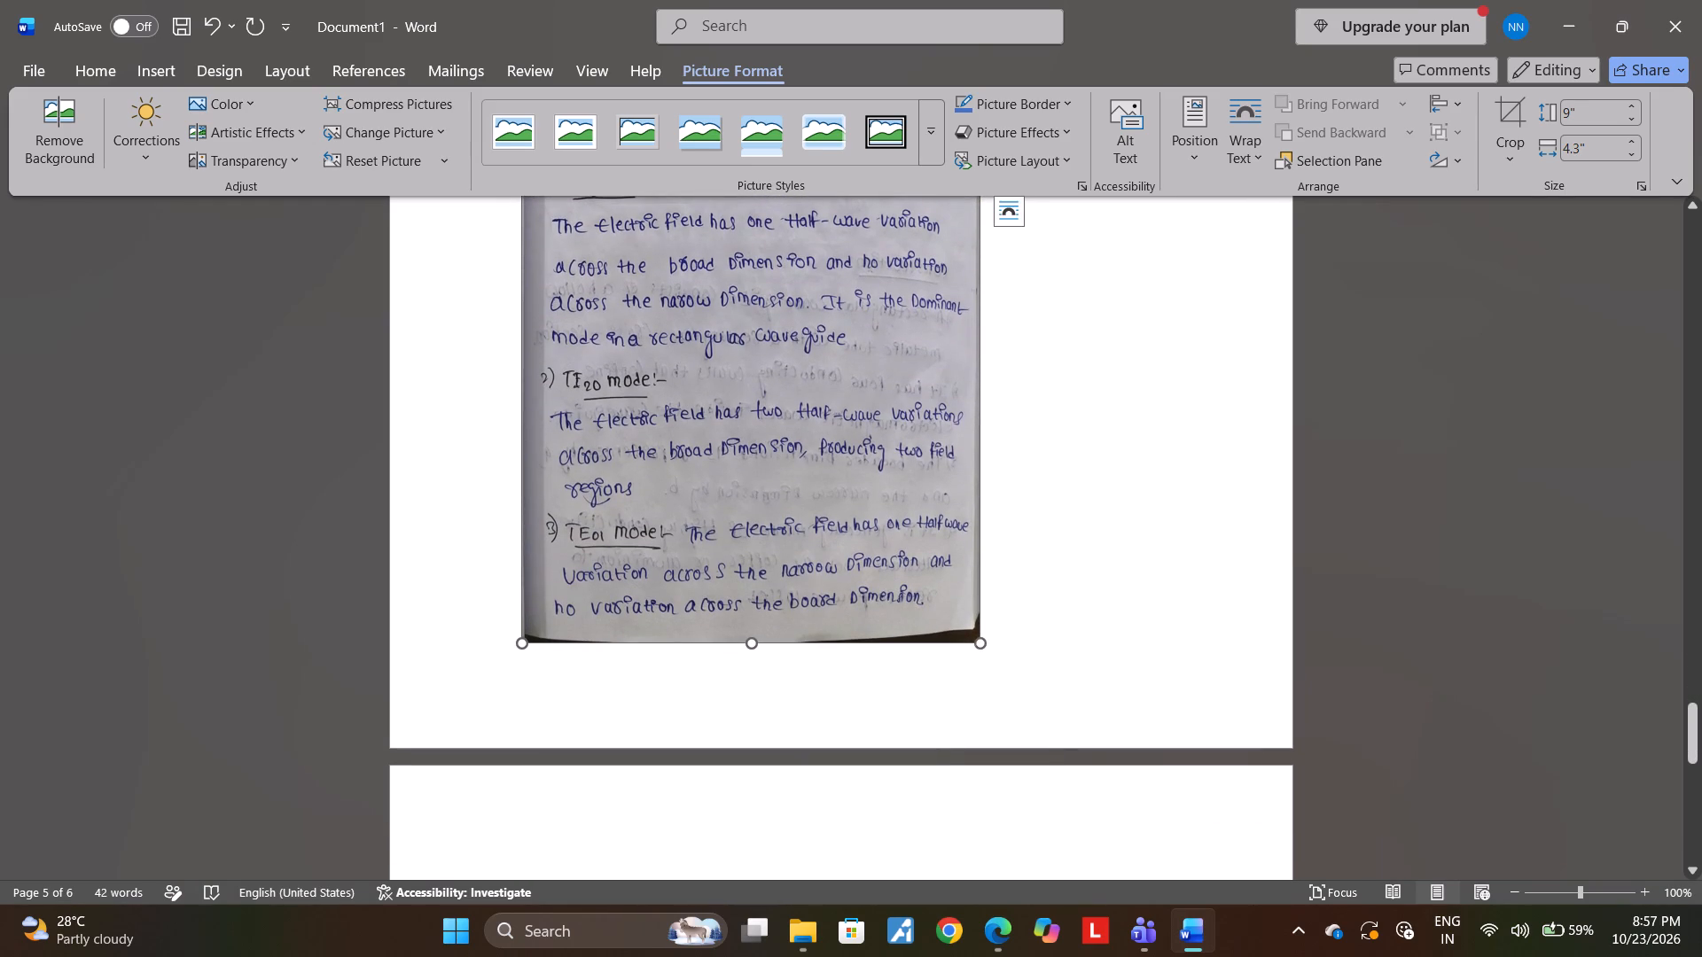
left_click_drag(980, 650, 949, 557)
scroll(1053, 488, "left", 1)
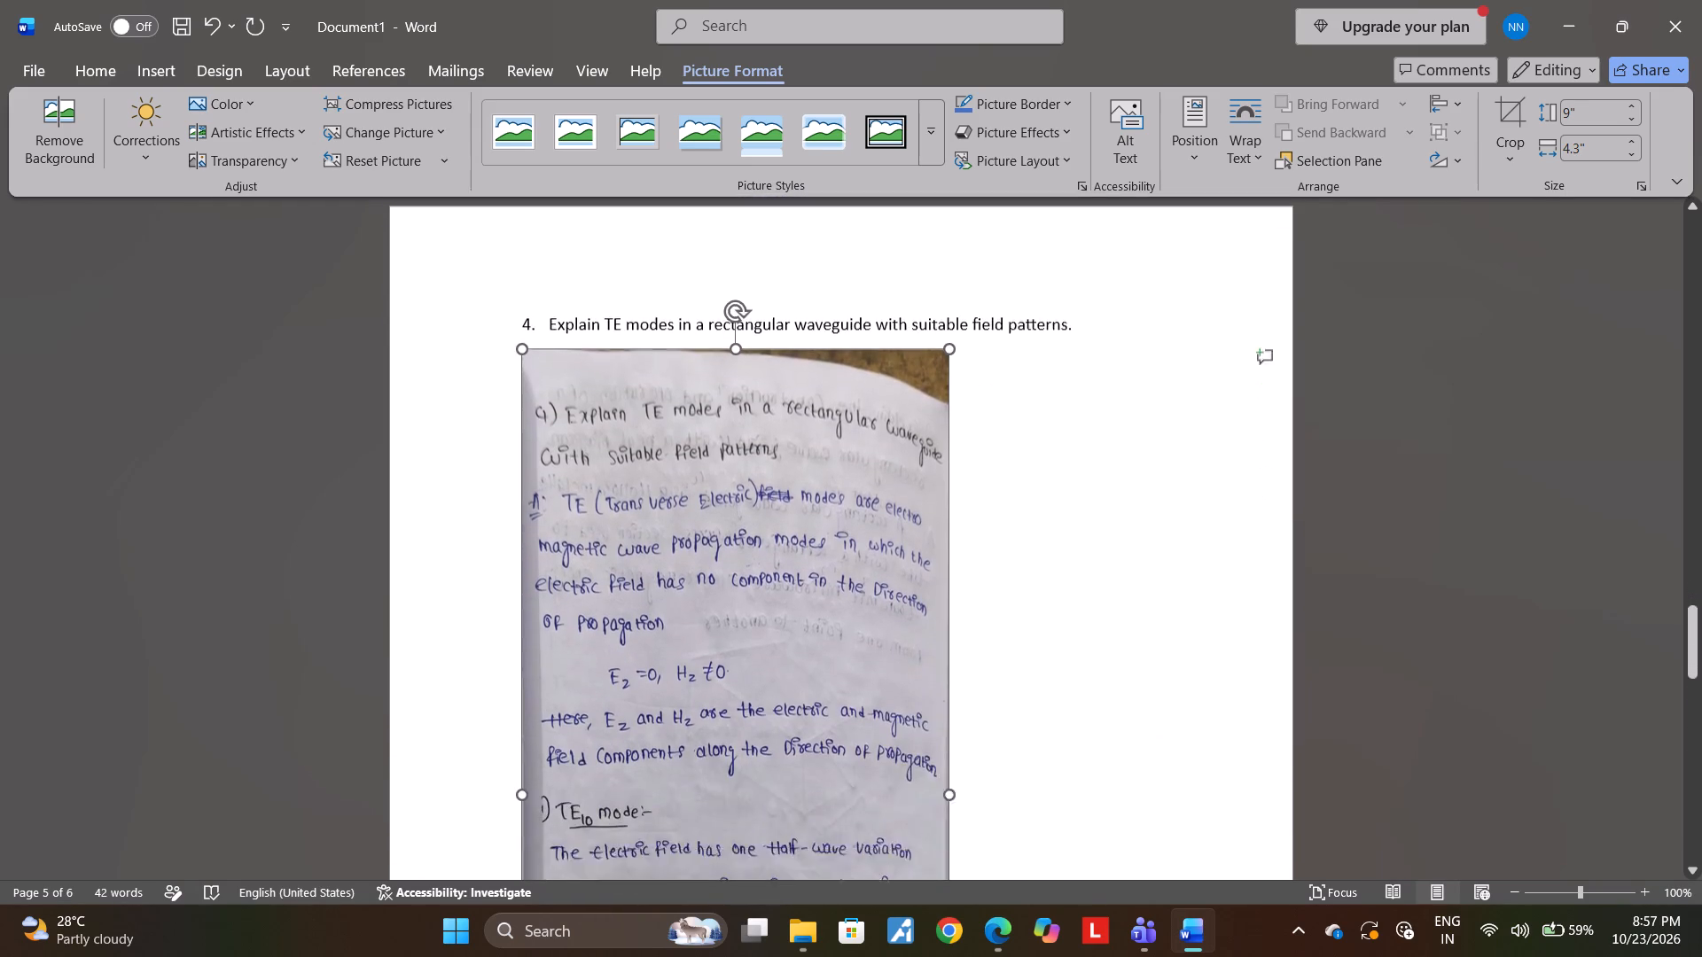
scroll(808, 561, "left", 1)
Copy question 5 on the rectangular waveguide from the AECD46 list in Edge and paste it onto the next page in Word.
left_click(525, 592)
scroll(525, 592, "left", 1)
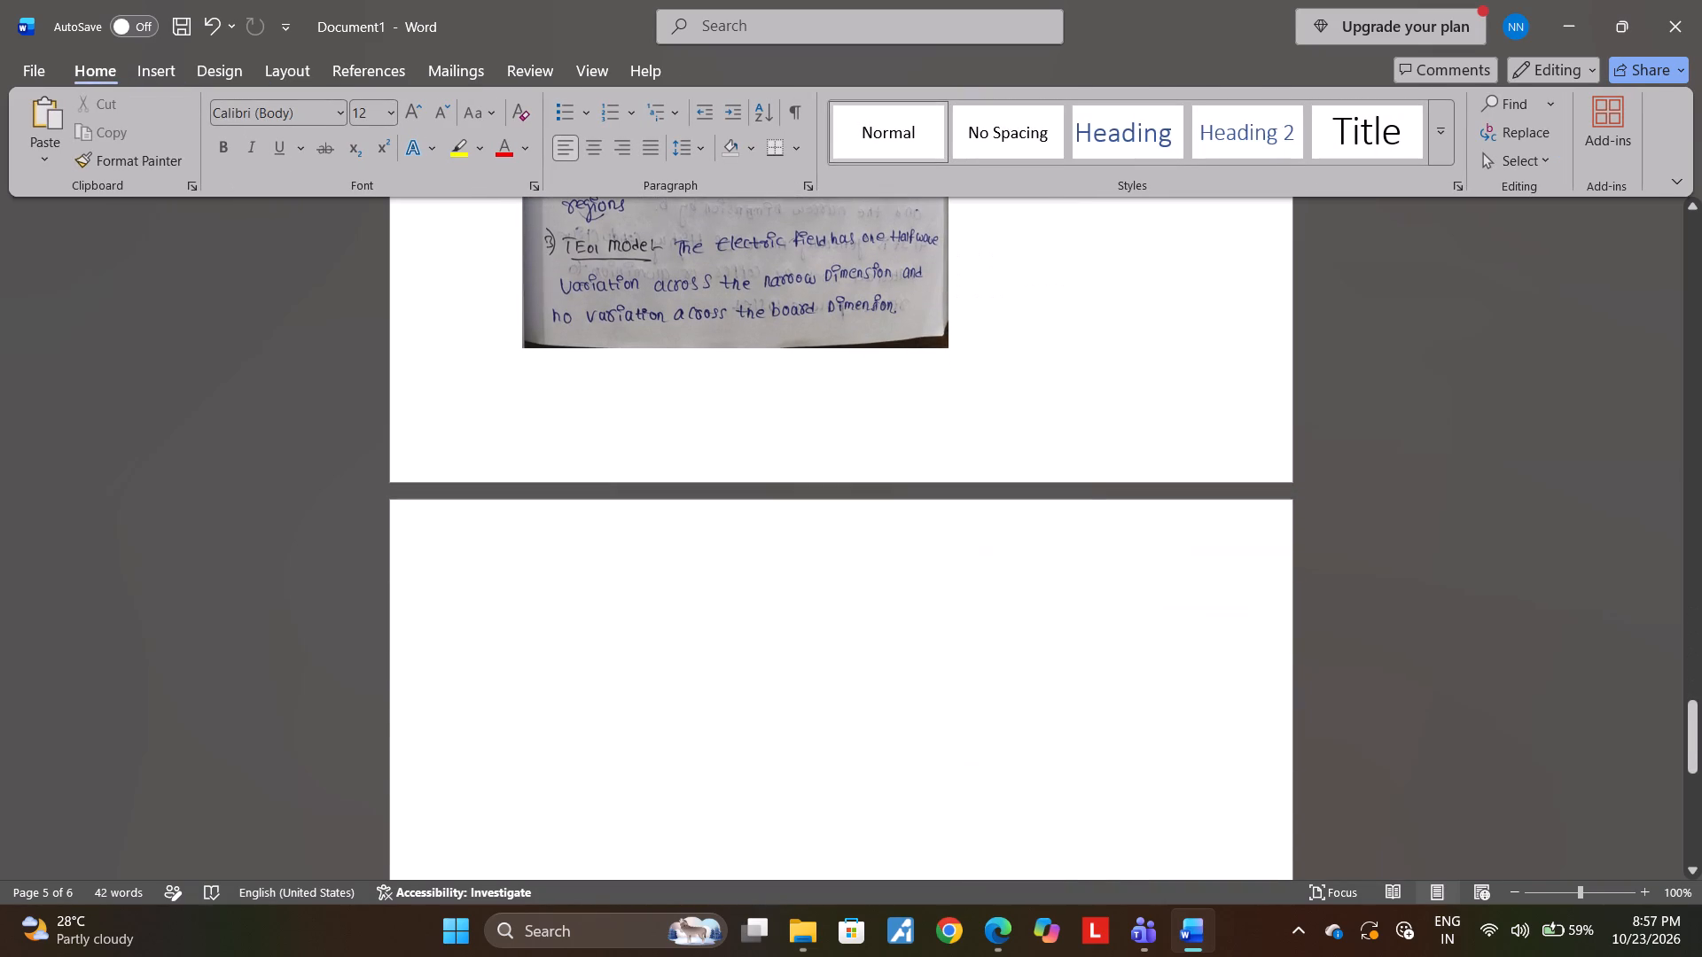
left_click(519, 410)
left_click(508, 578)
left_click(988, 931)
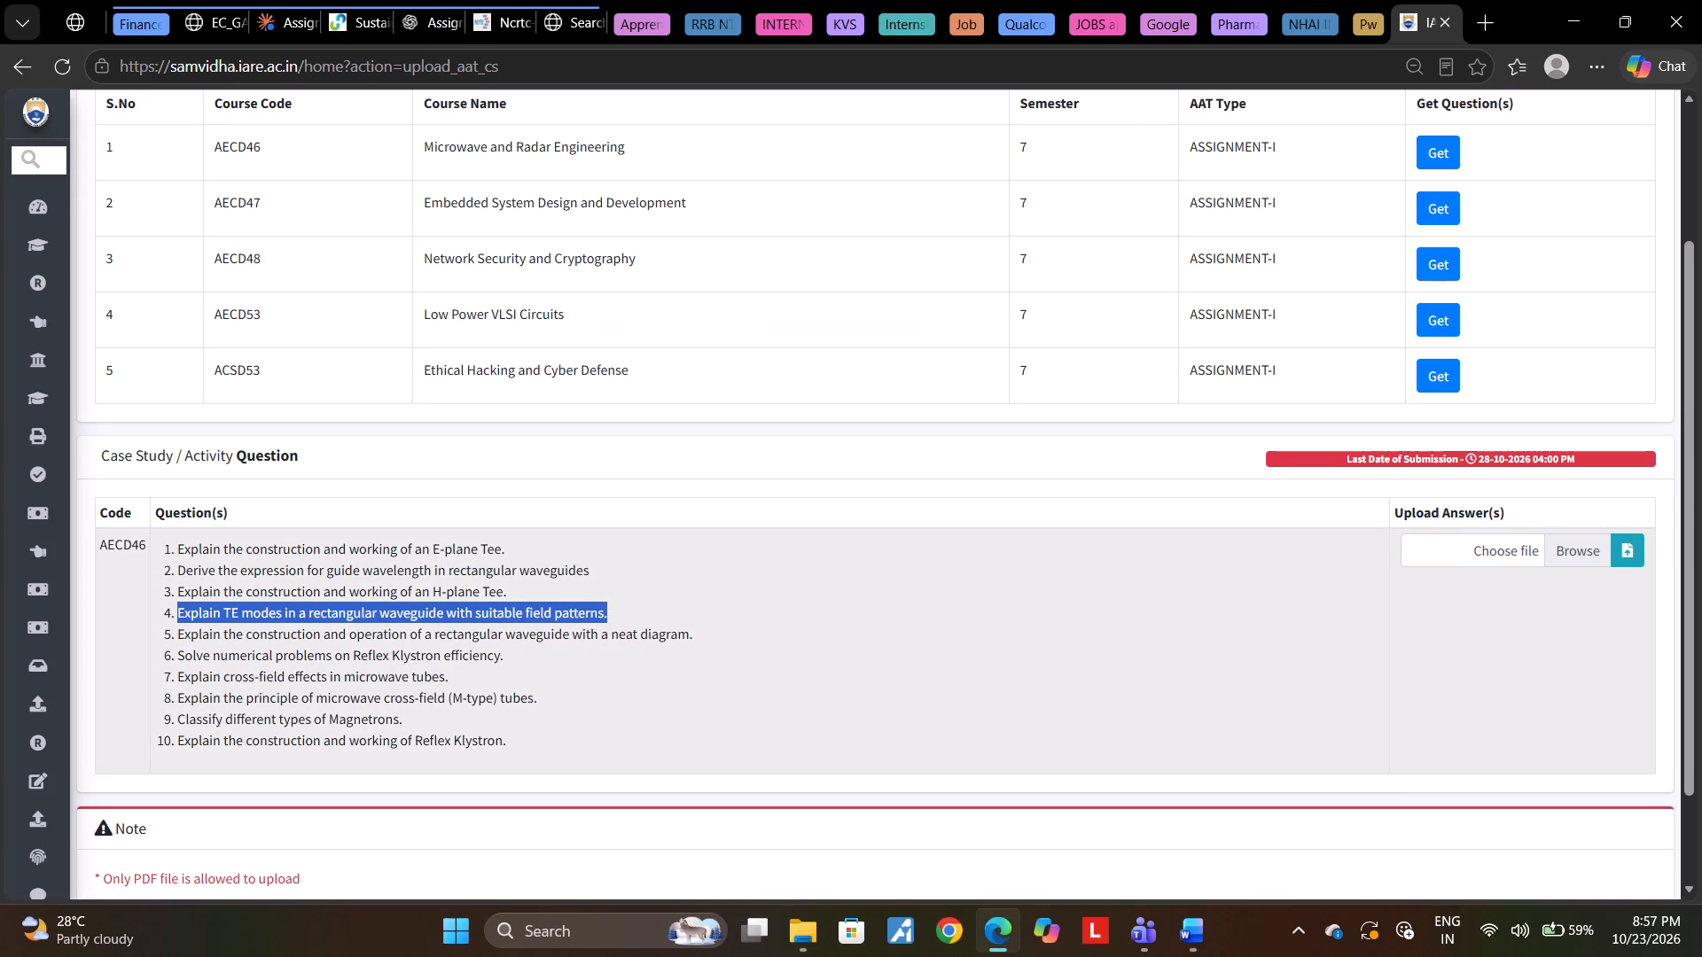
left_click_drag(176, 632, 693, 622)
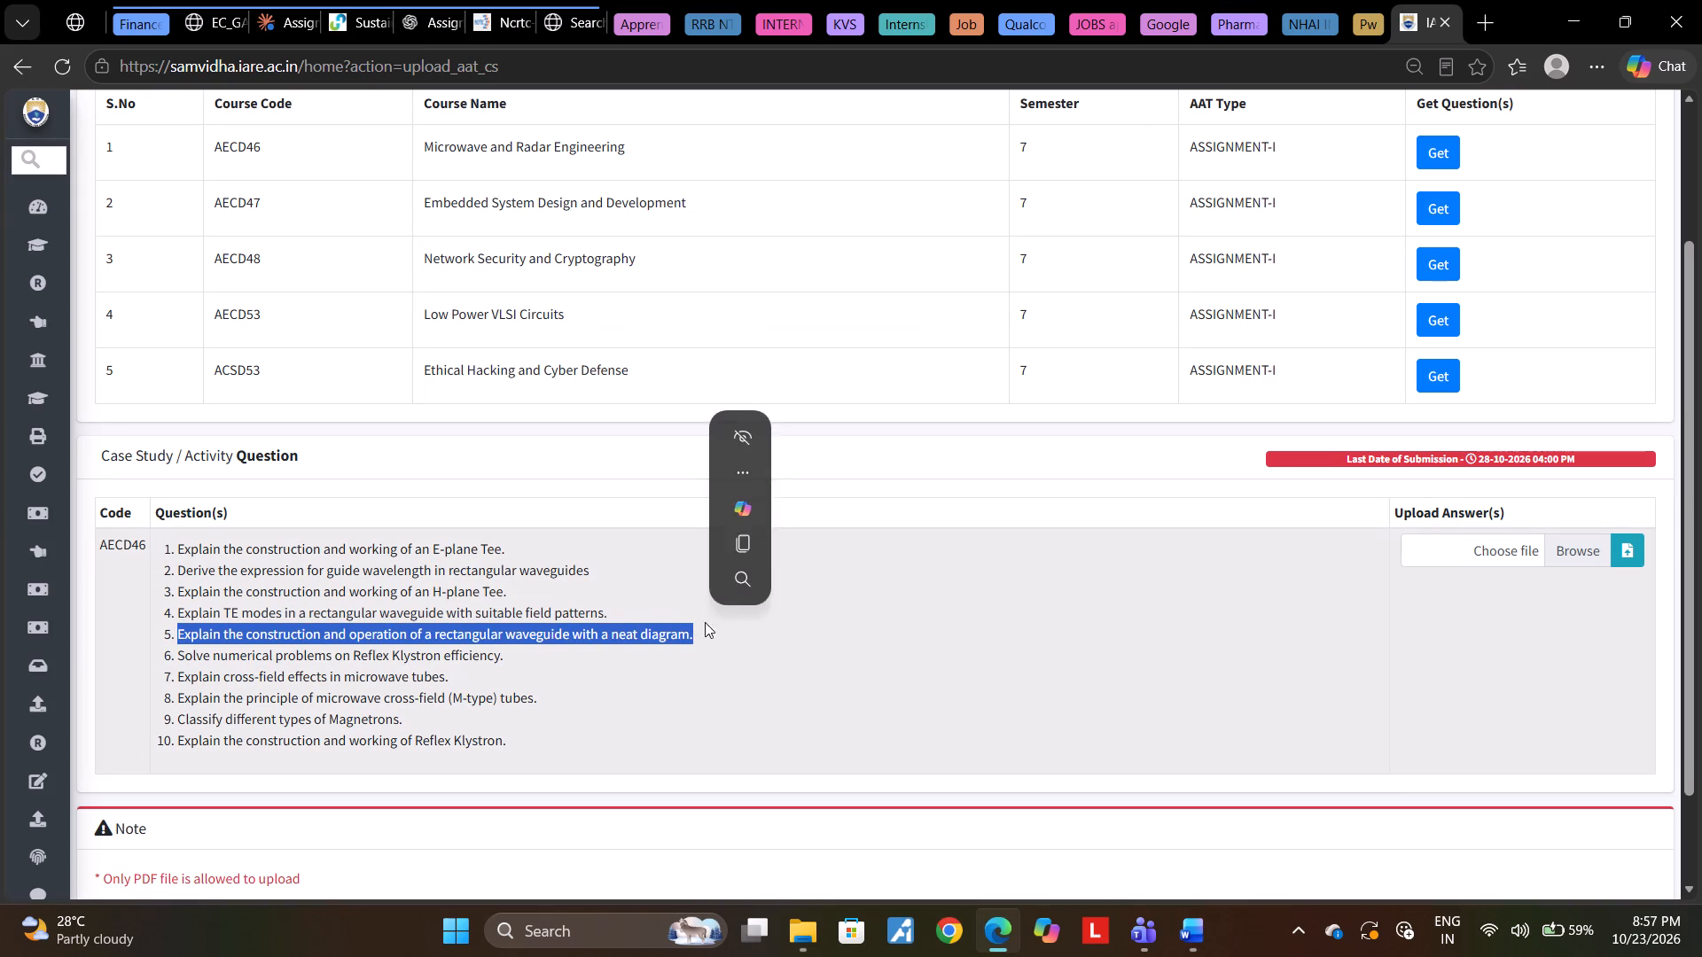
left_click(744, 534)
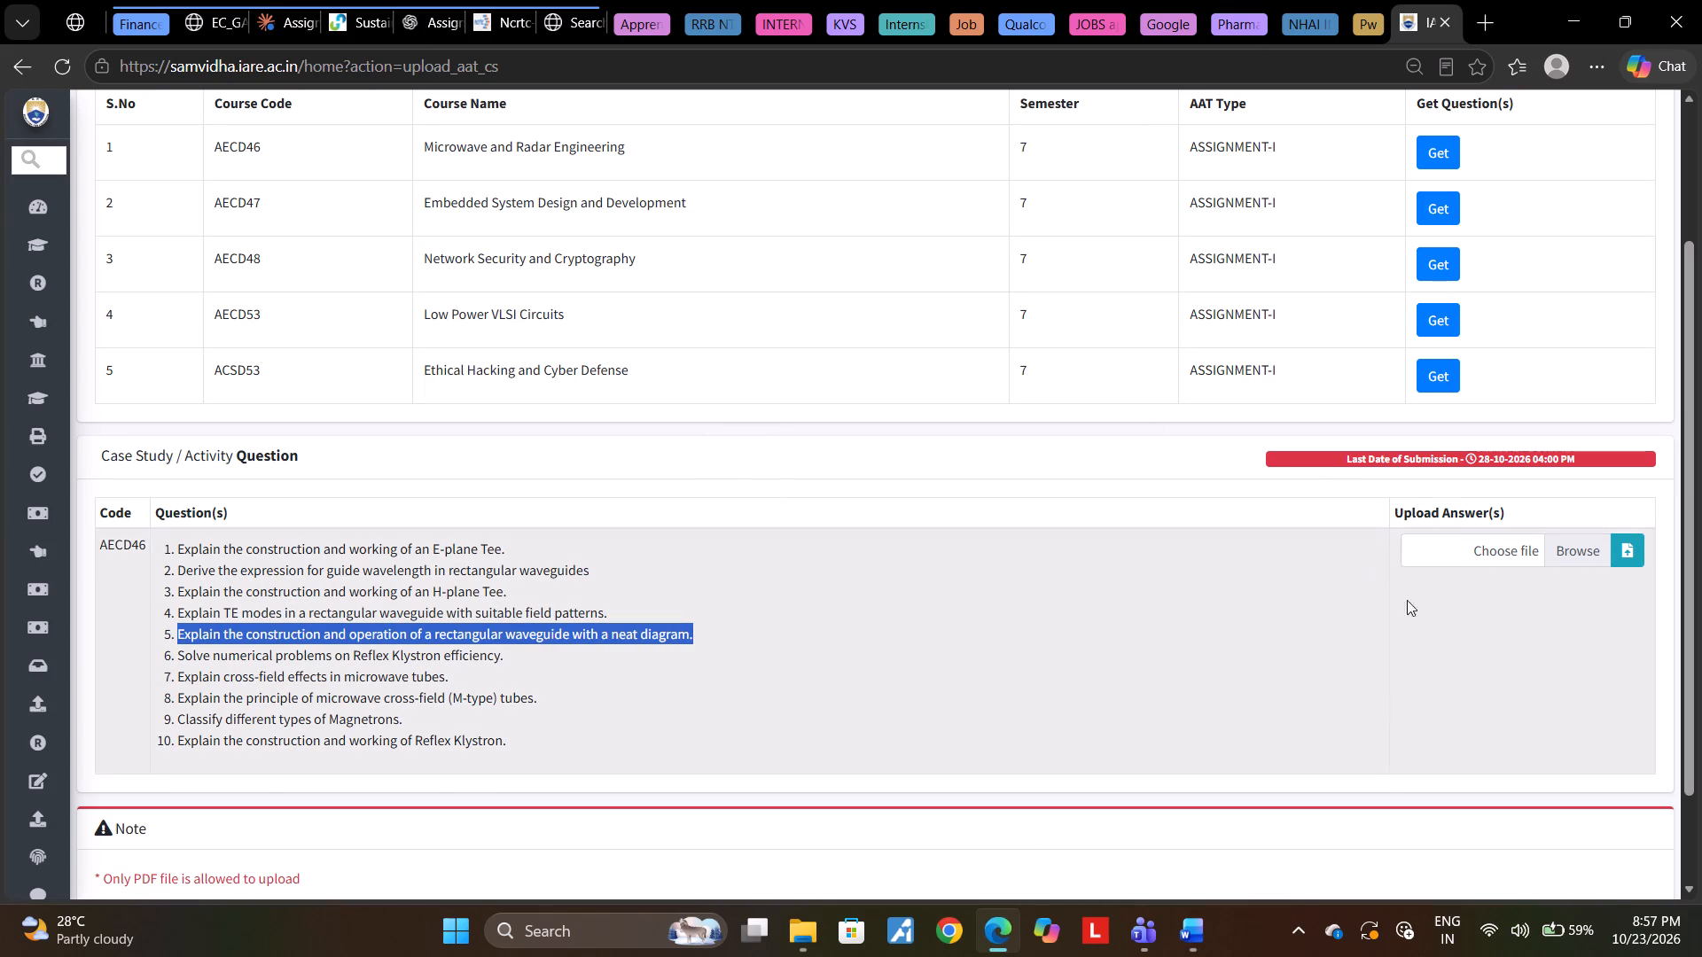
left_click(1202, 952)
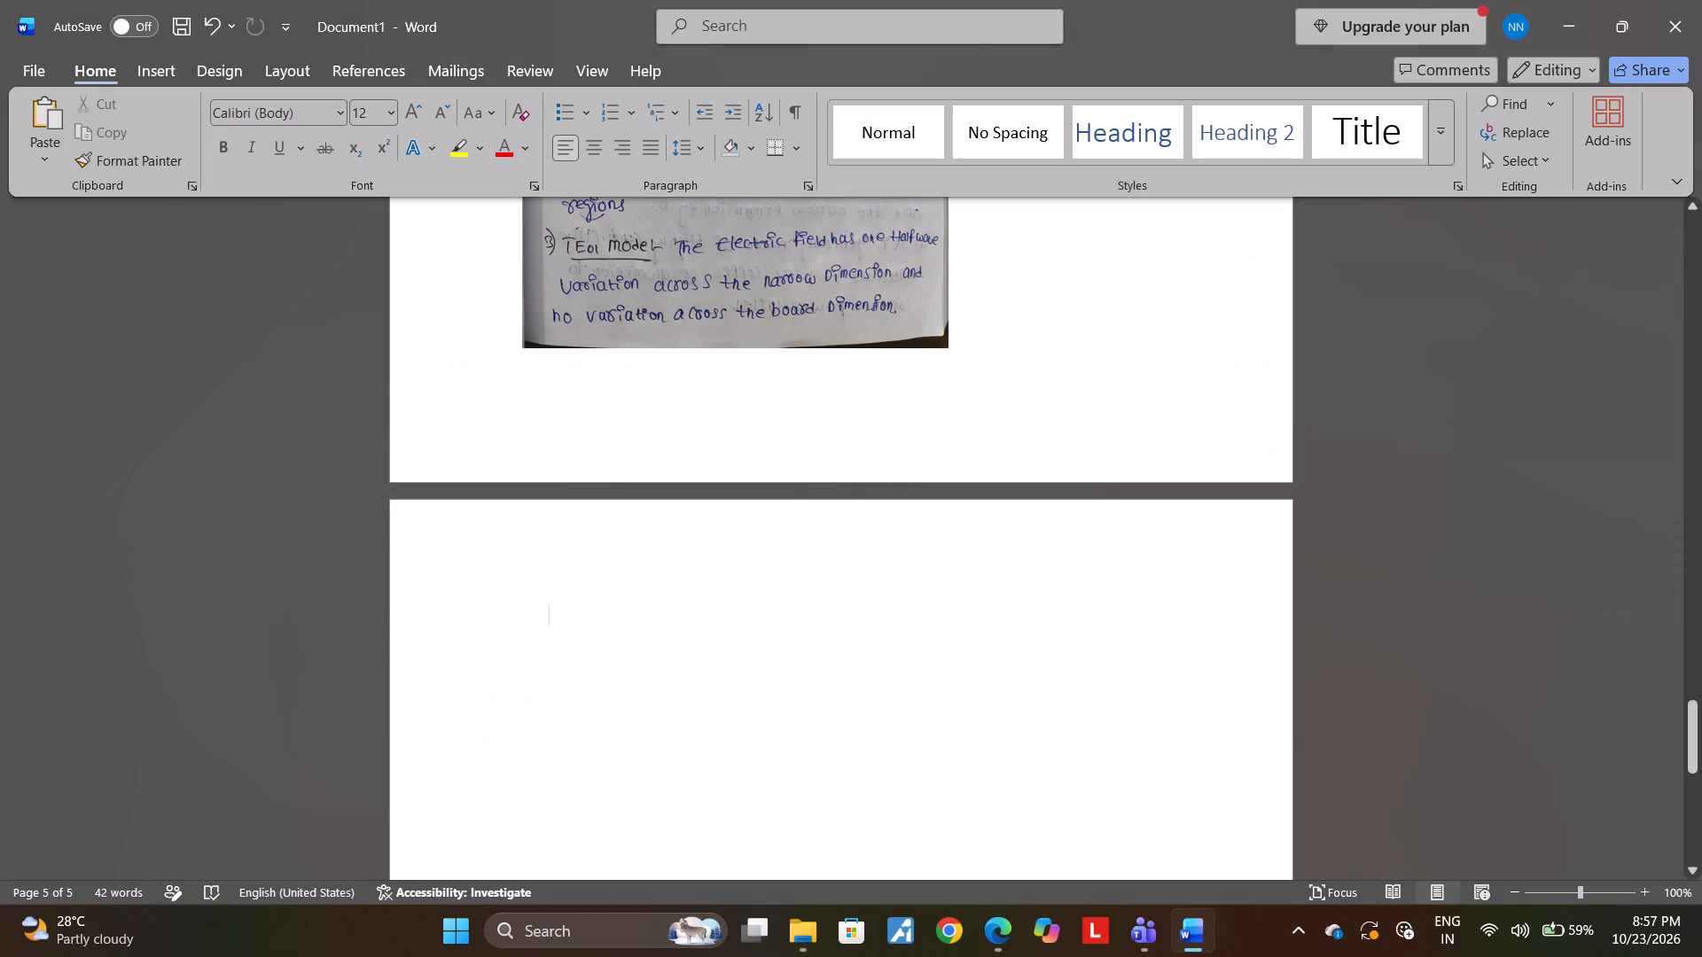
key("ctrl+v")
Change the pasted rectangular waveguide question's number to 5.
left_click(528, 613)
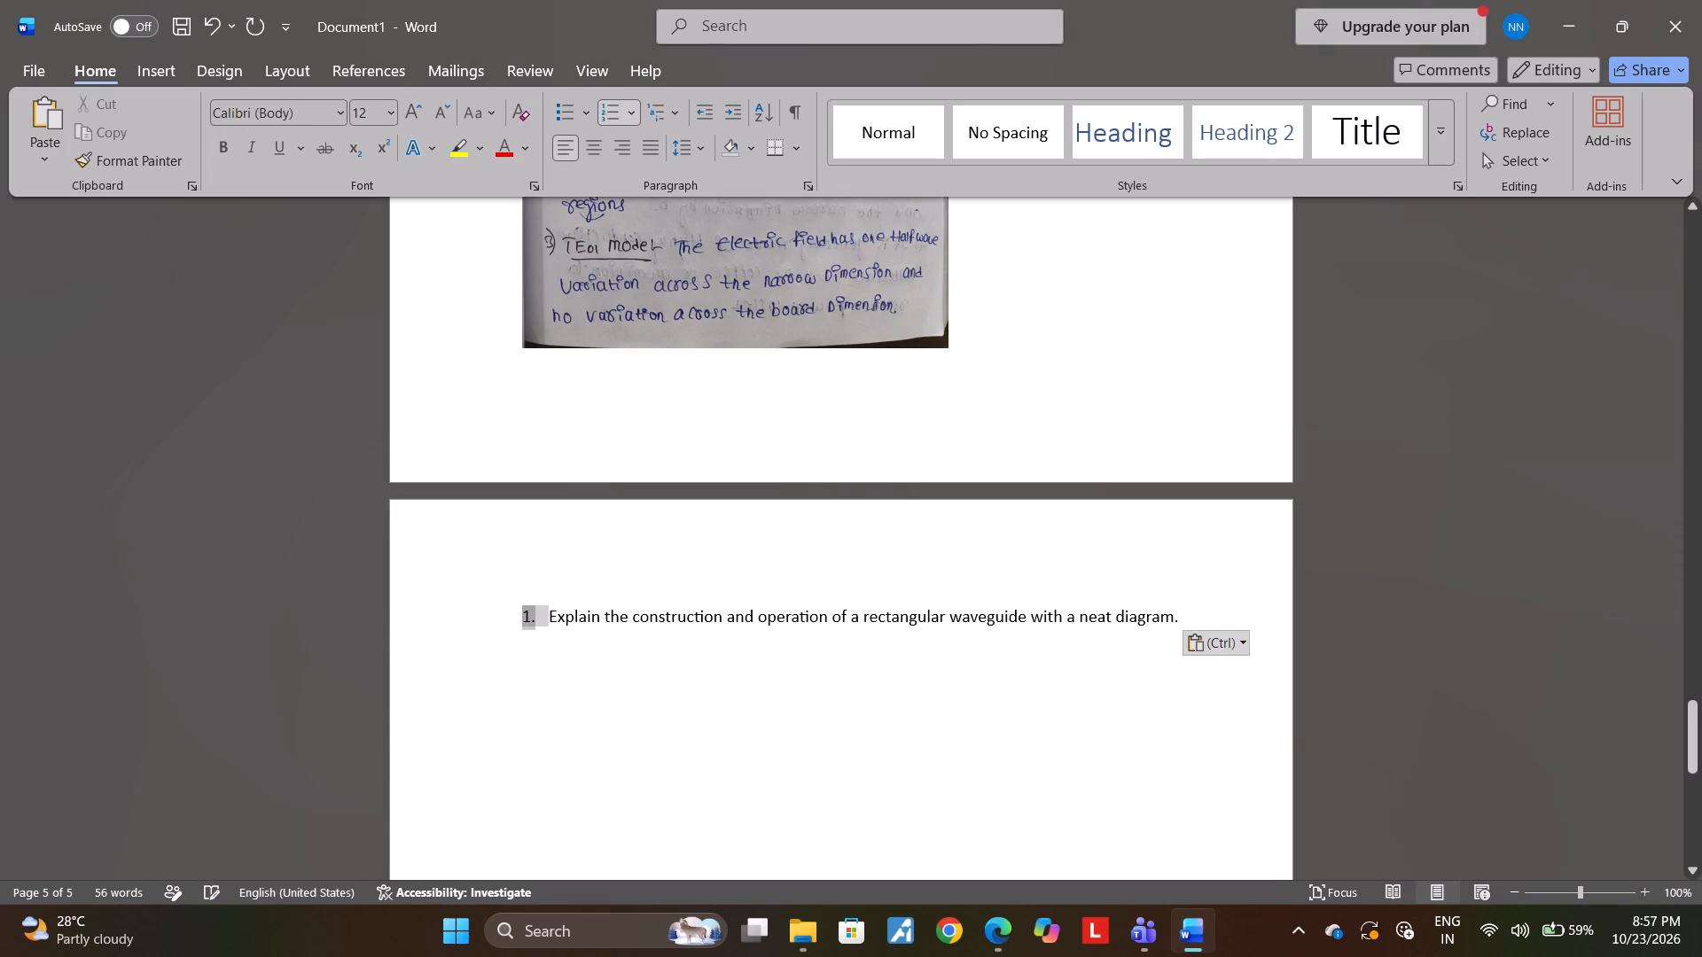
key("5")
key("period")
key("space")
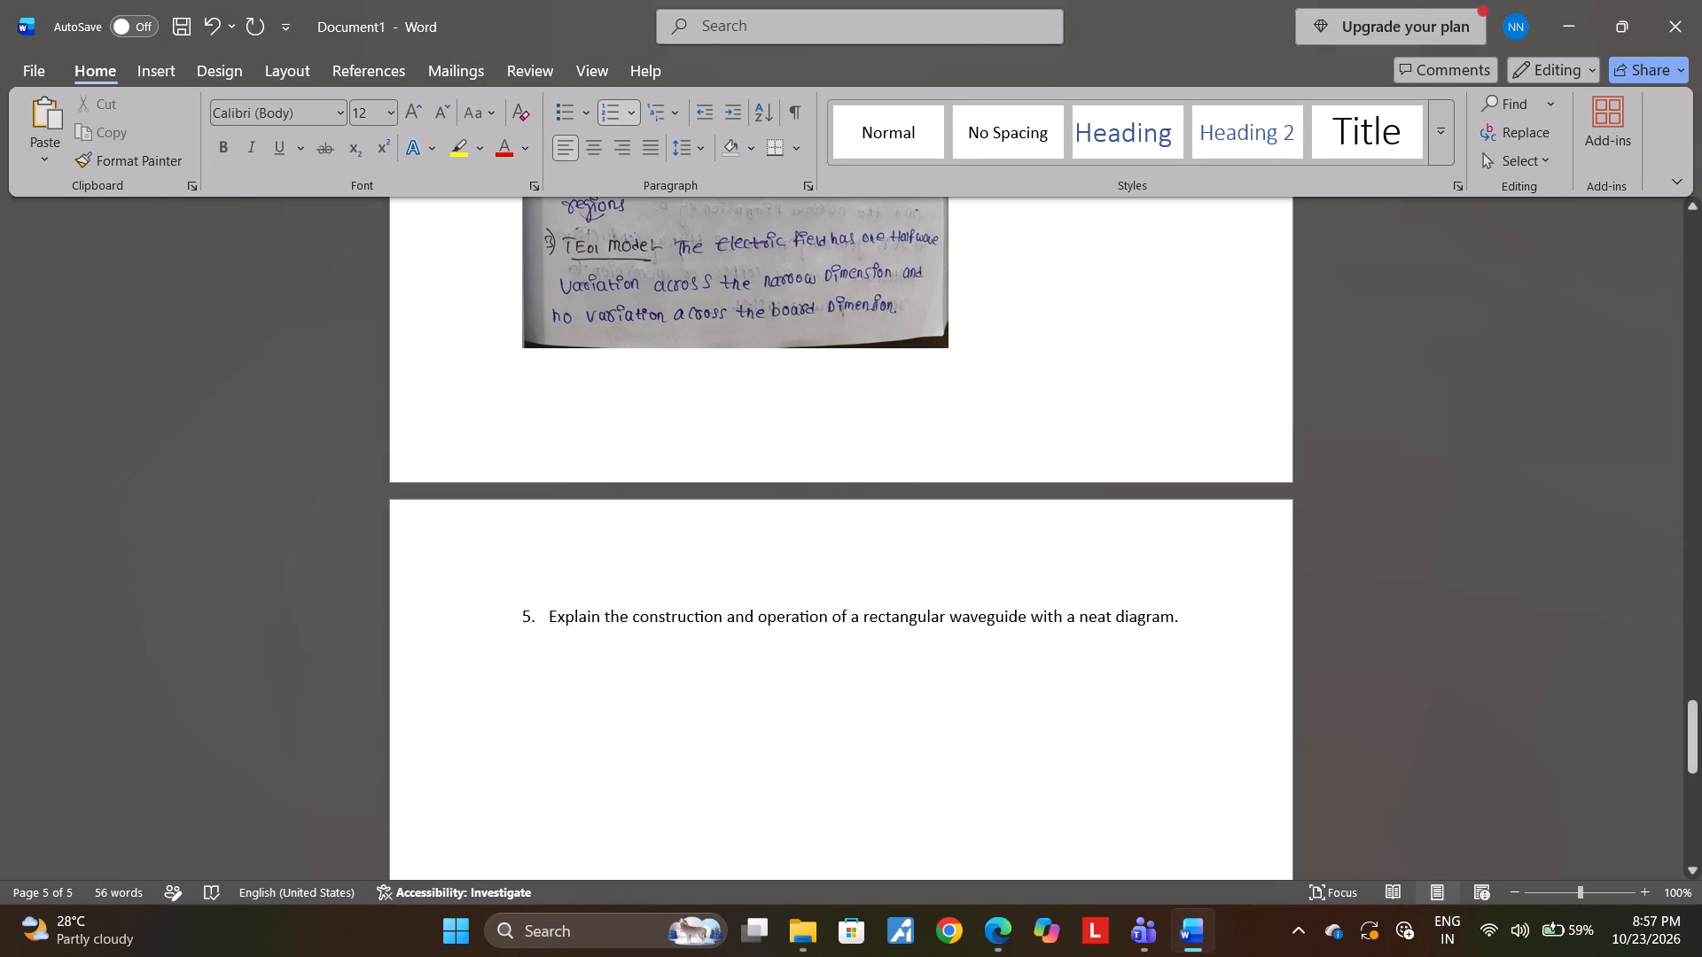
Insert the picture IMG_20261023_203426_1 from Downloads on an unnumbered line below the question 5 heading.
left_click(1187, 620)
key("Return")
key("BackSpace")
key("BackSpace")
left_click(152, 72)
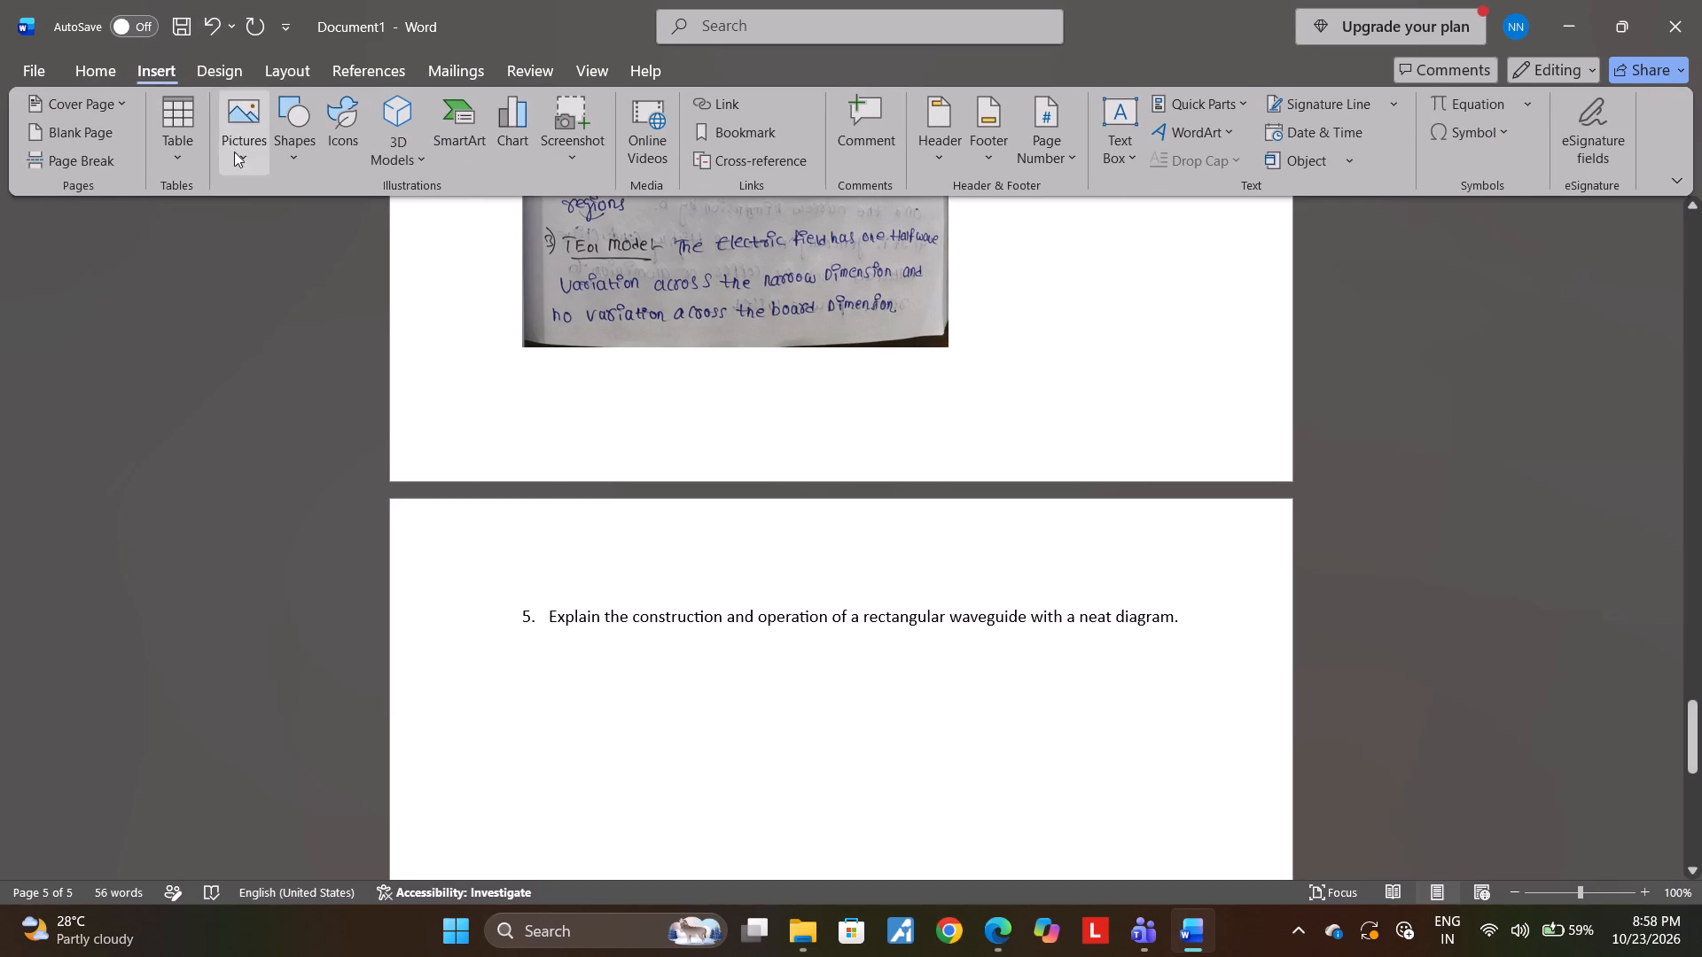
left_click(239, 143)
left_click(302, 221)
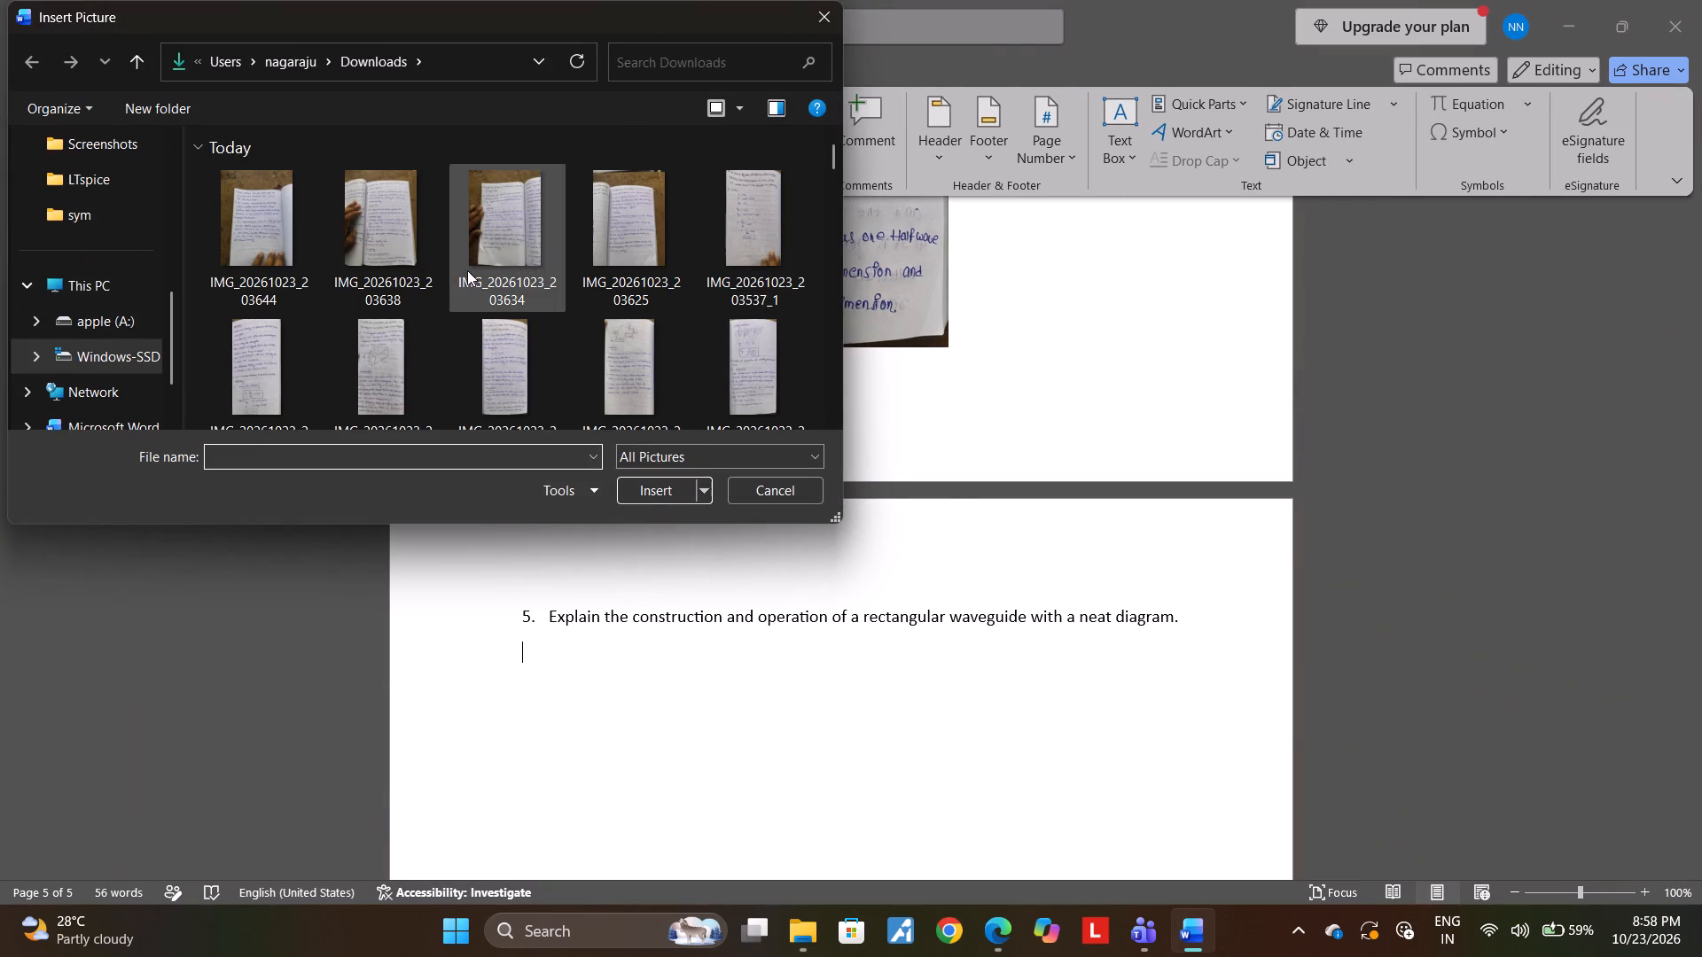
left_click_drag(828, 152, 830, 167)
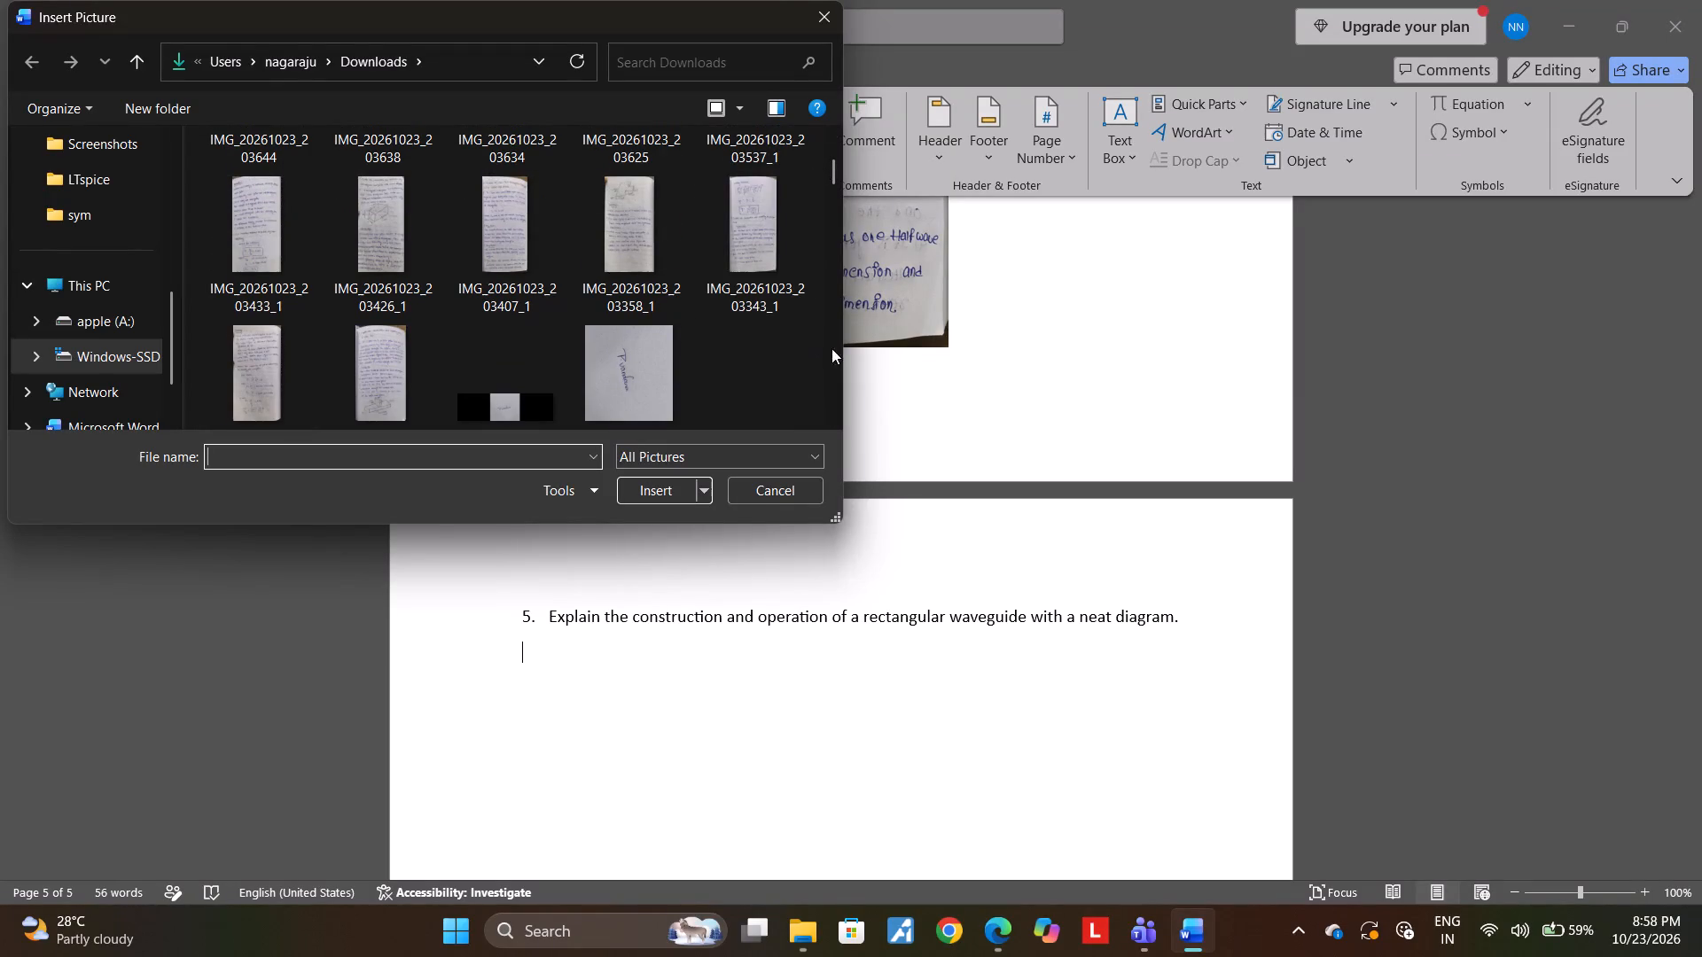
left_click(365, 258)
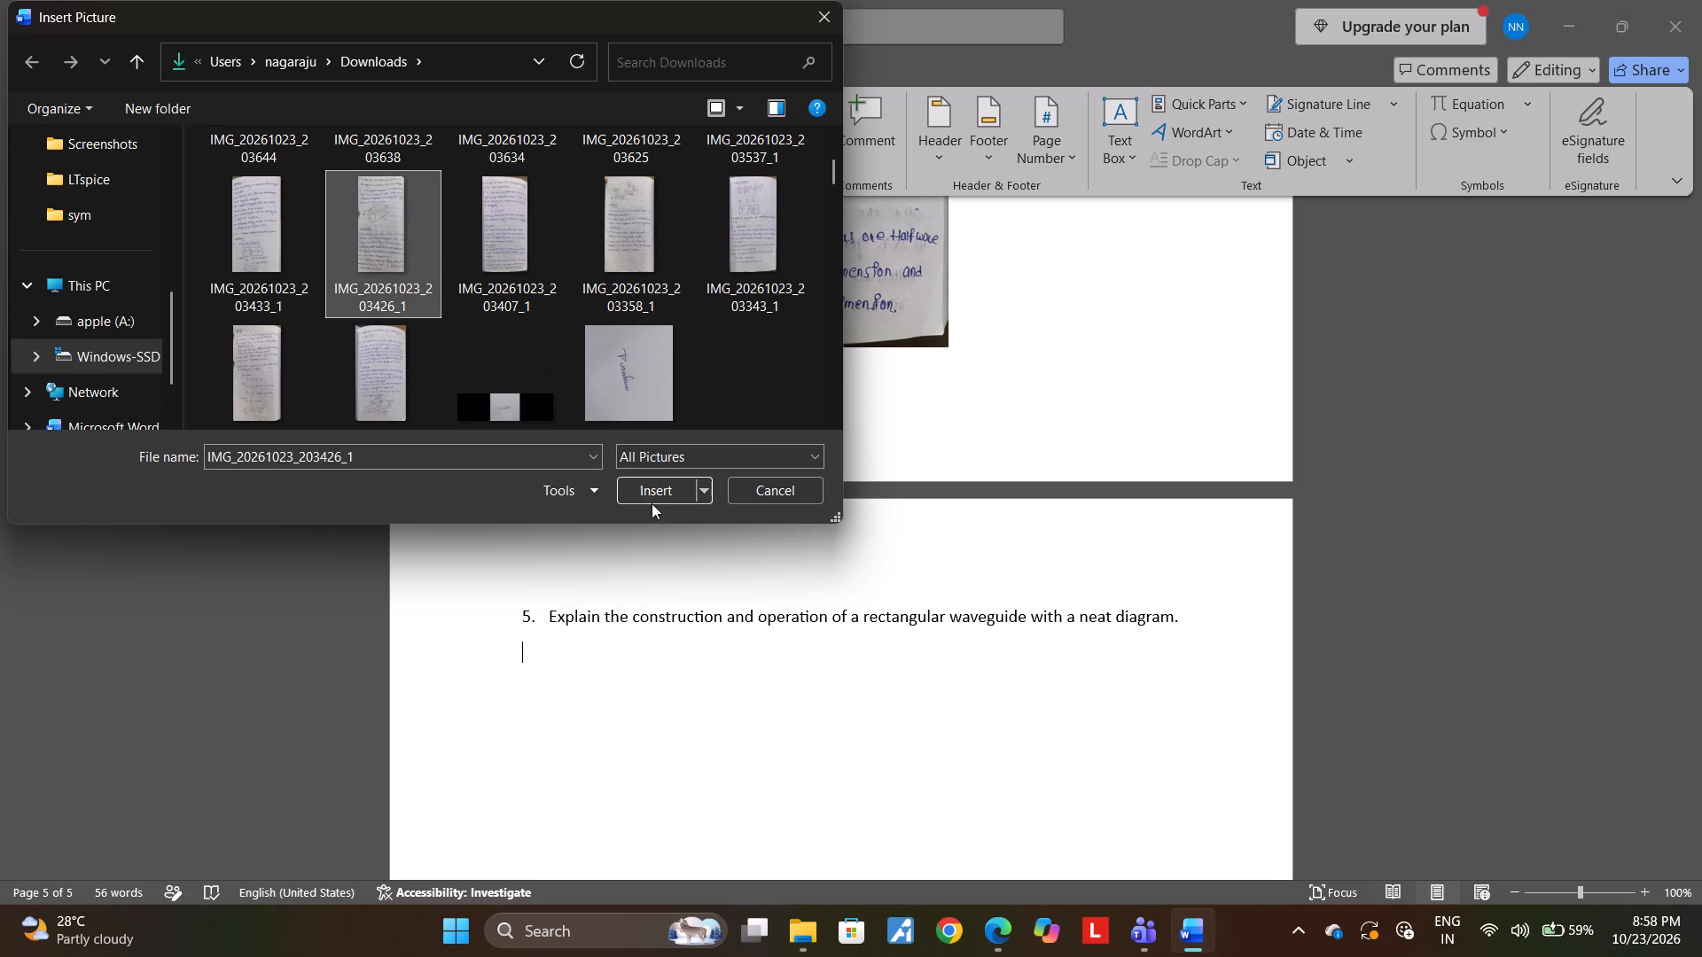
left_click(652, 498)
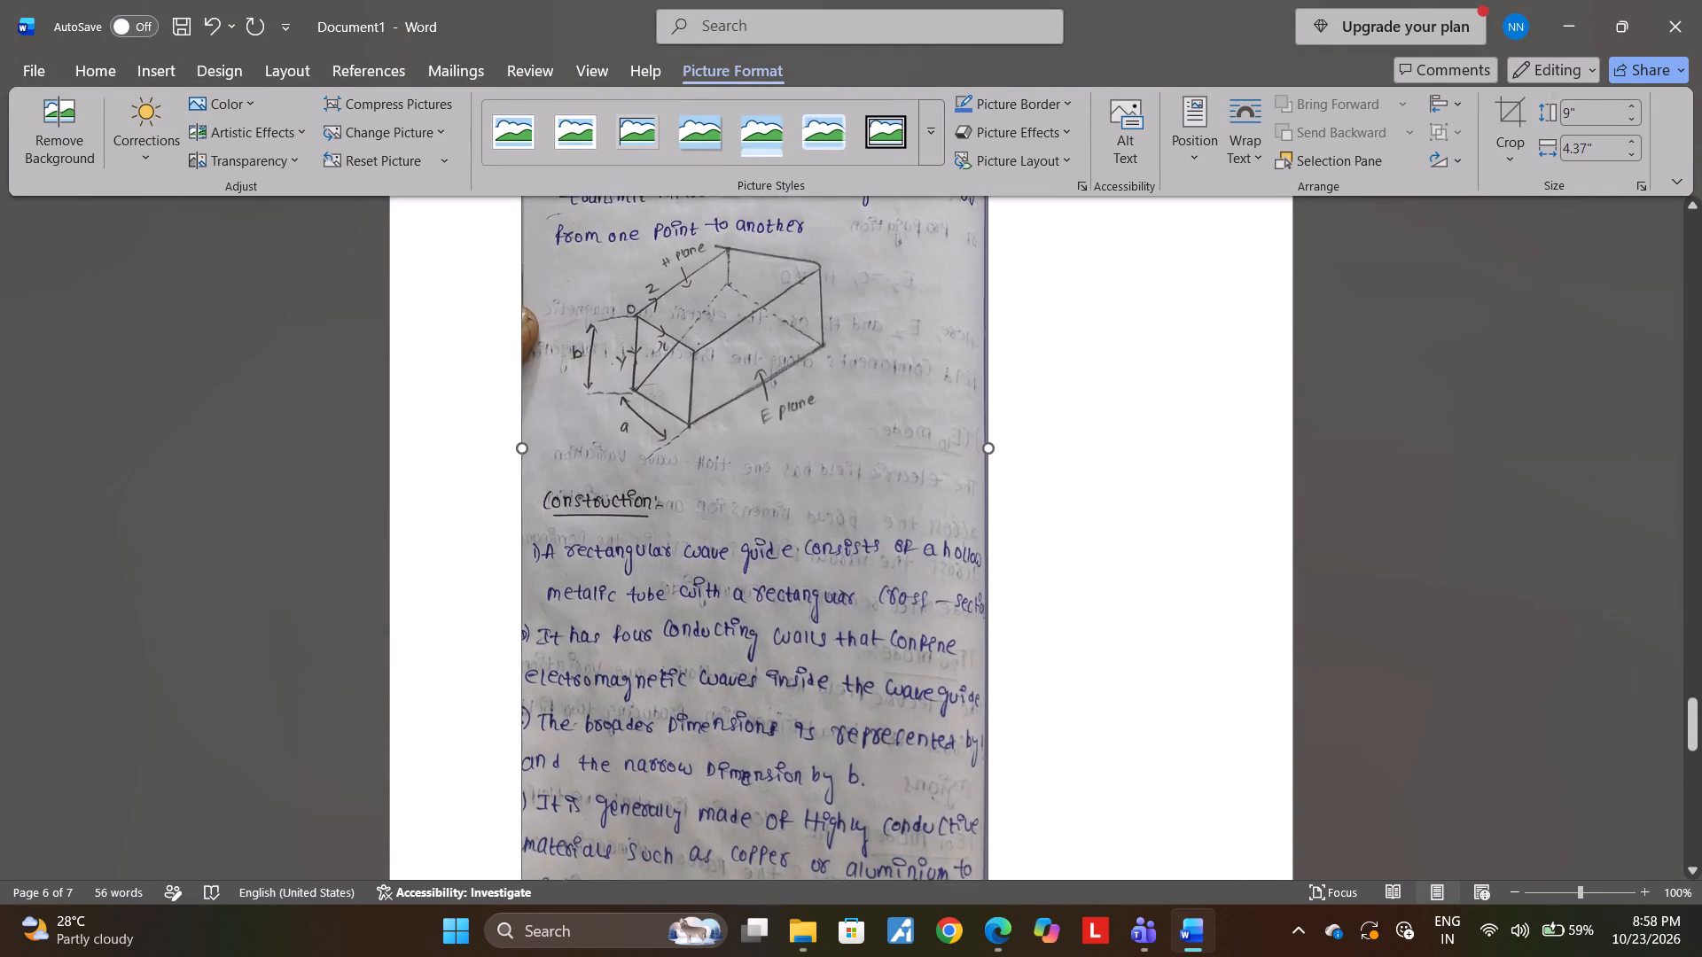
Set the question 5 picture's text wrapping to Tight and shift it away from the margin.
left_click(737, 393)
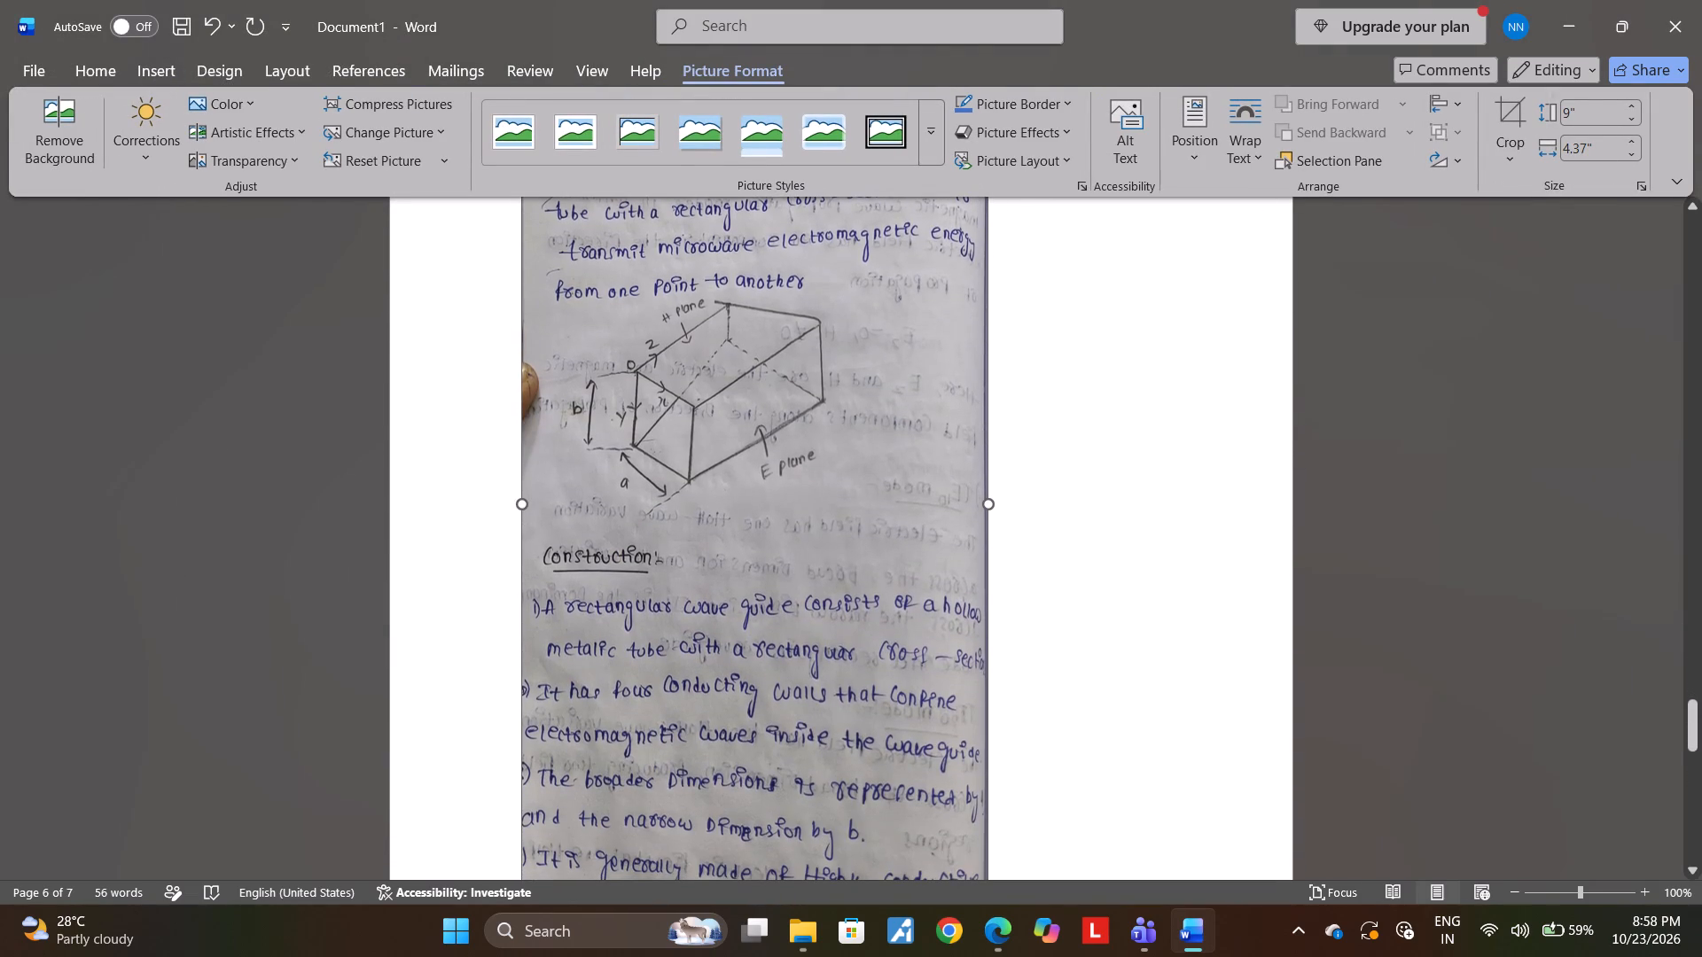
left_click(1020, 210)
left_click(1119, 375)
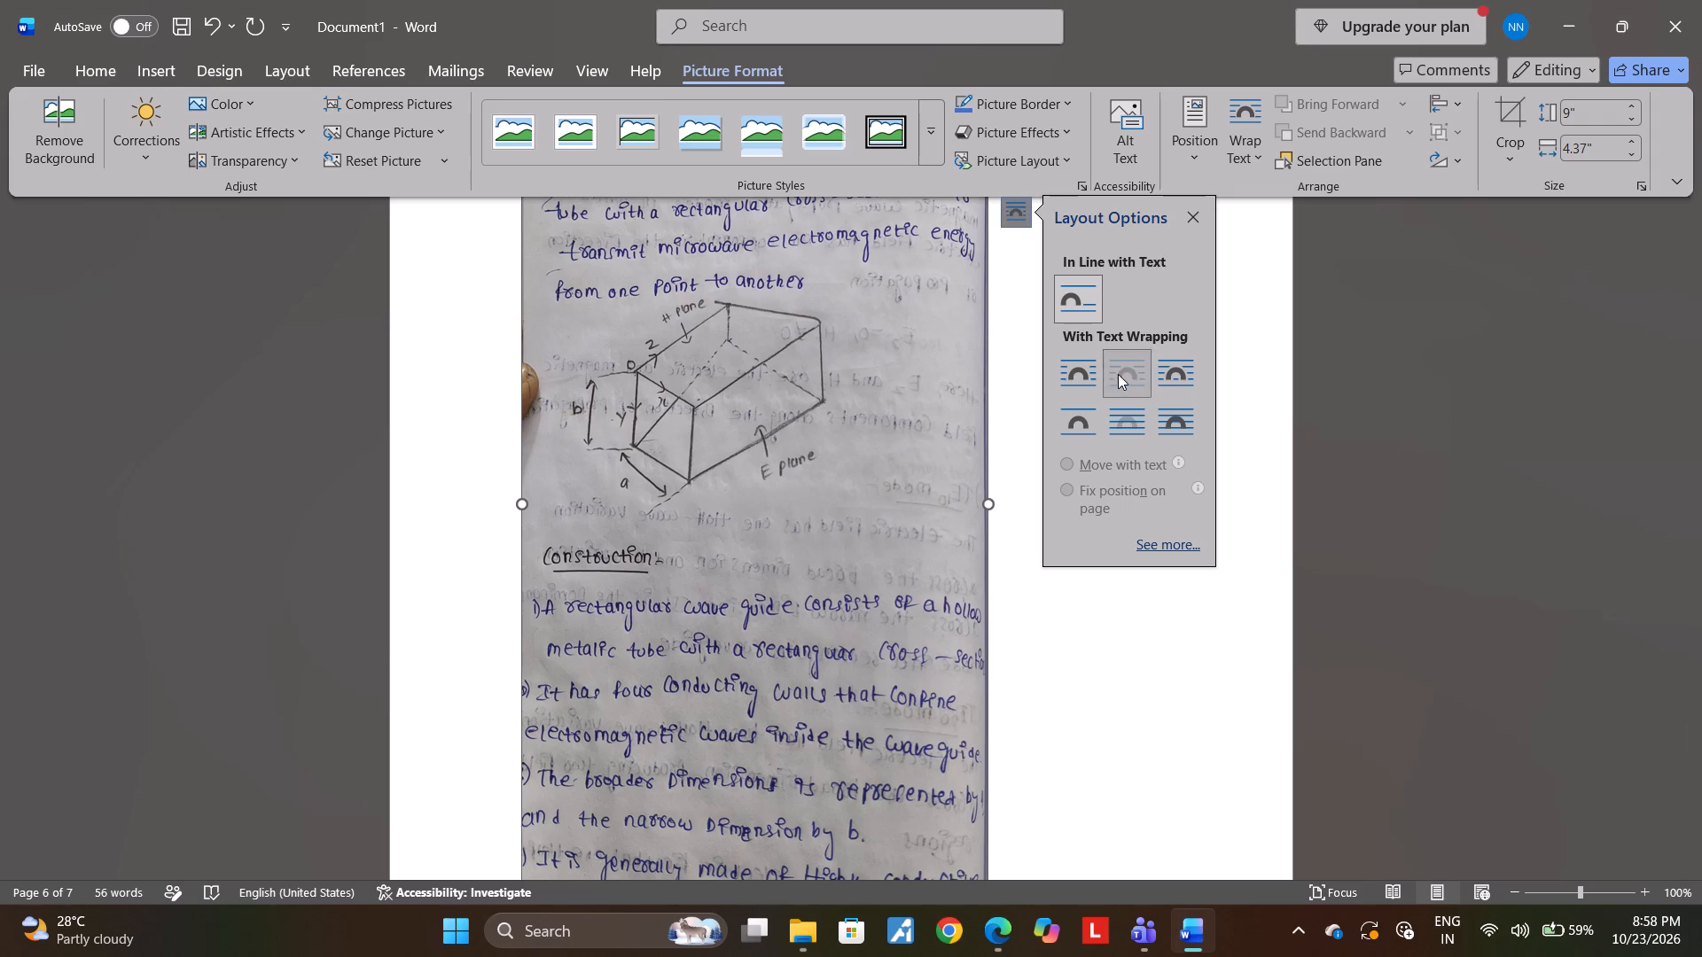
scroll(959, 389, "up", 1)
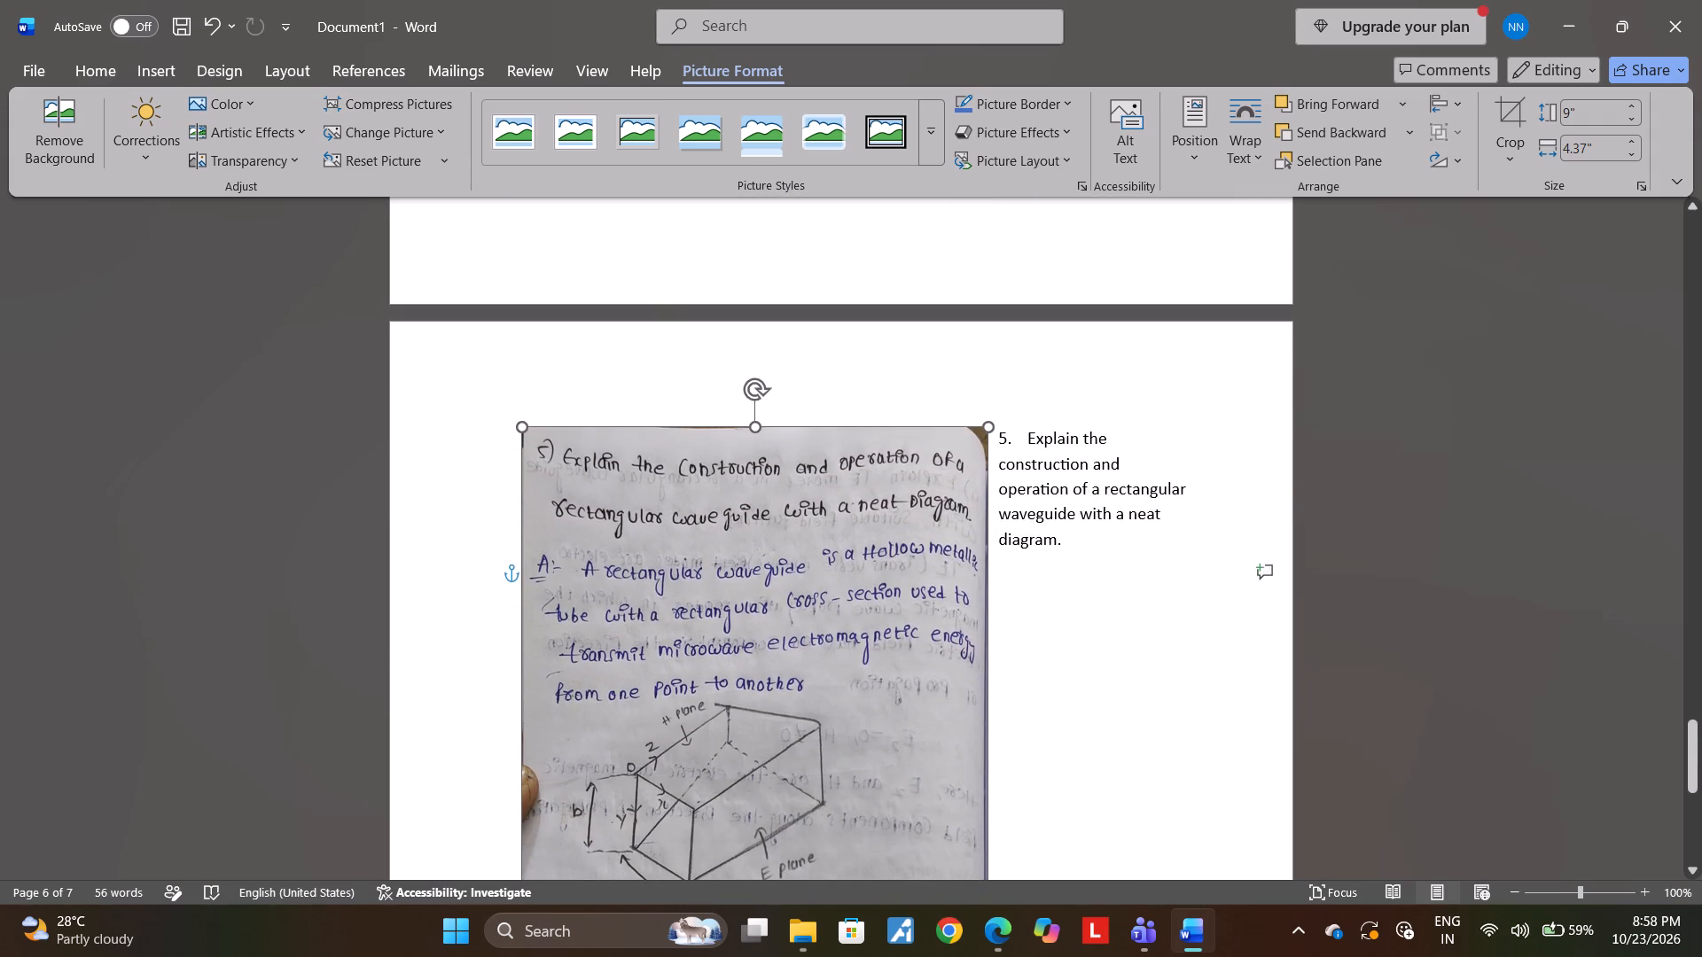
left_click_drag(791, 611, 887, 665)
Shrink the question 5 picture proportionally to about 7.38" high by 3.59" wide.
scroll(874, 488, "down", 1)
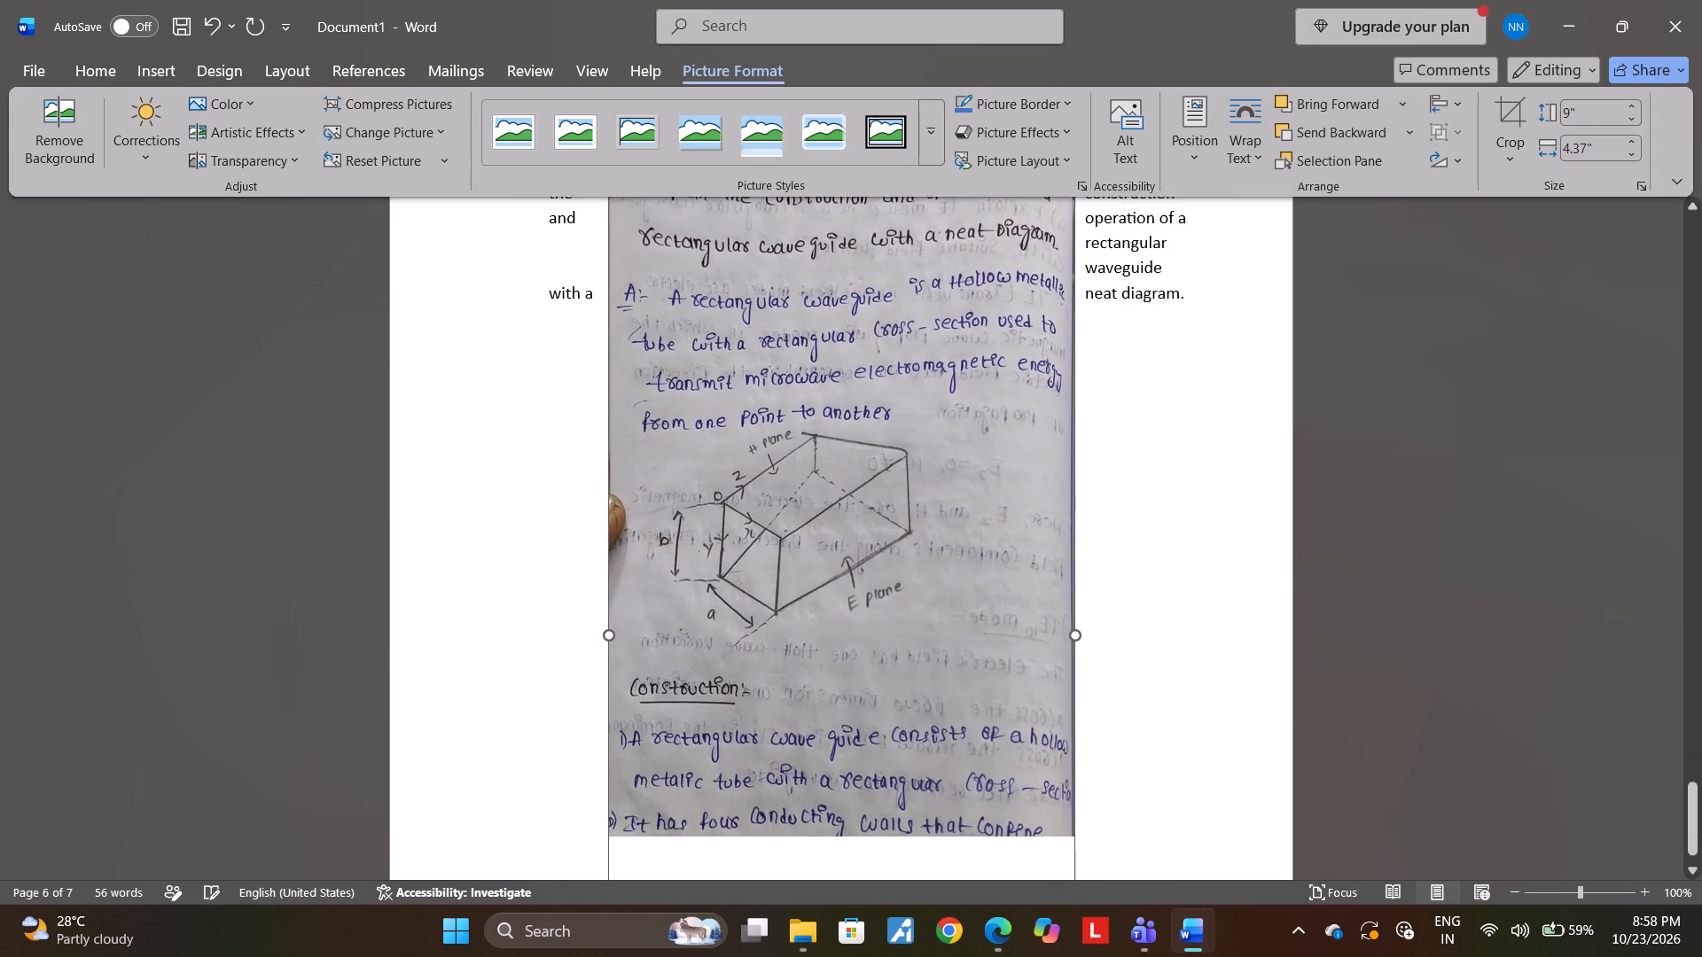
scroll(874, 488, "down", 1)
left_click_drag(612, 755, 761, 634)
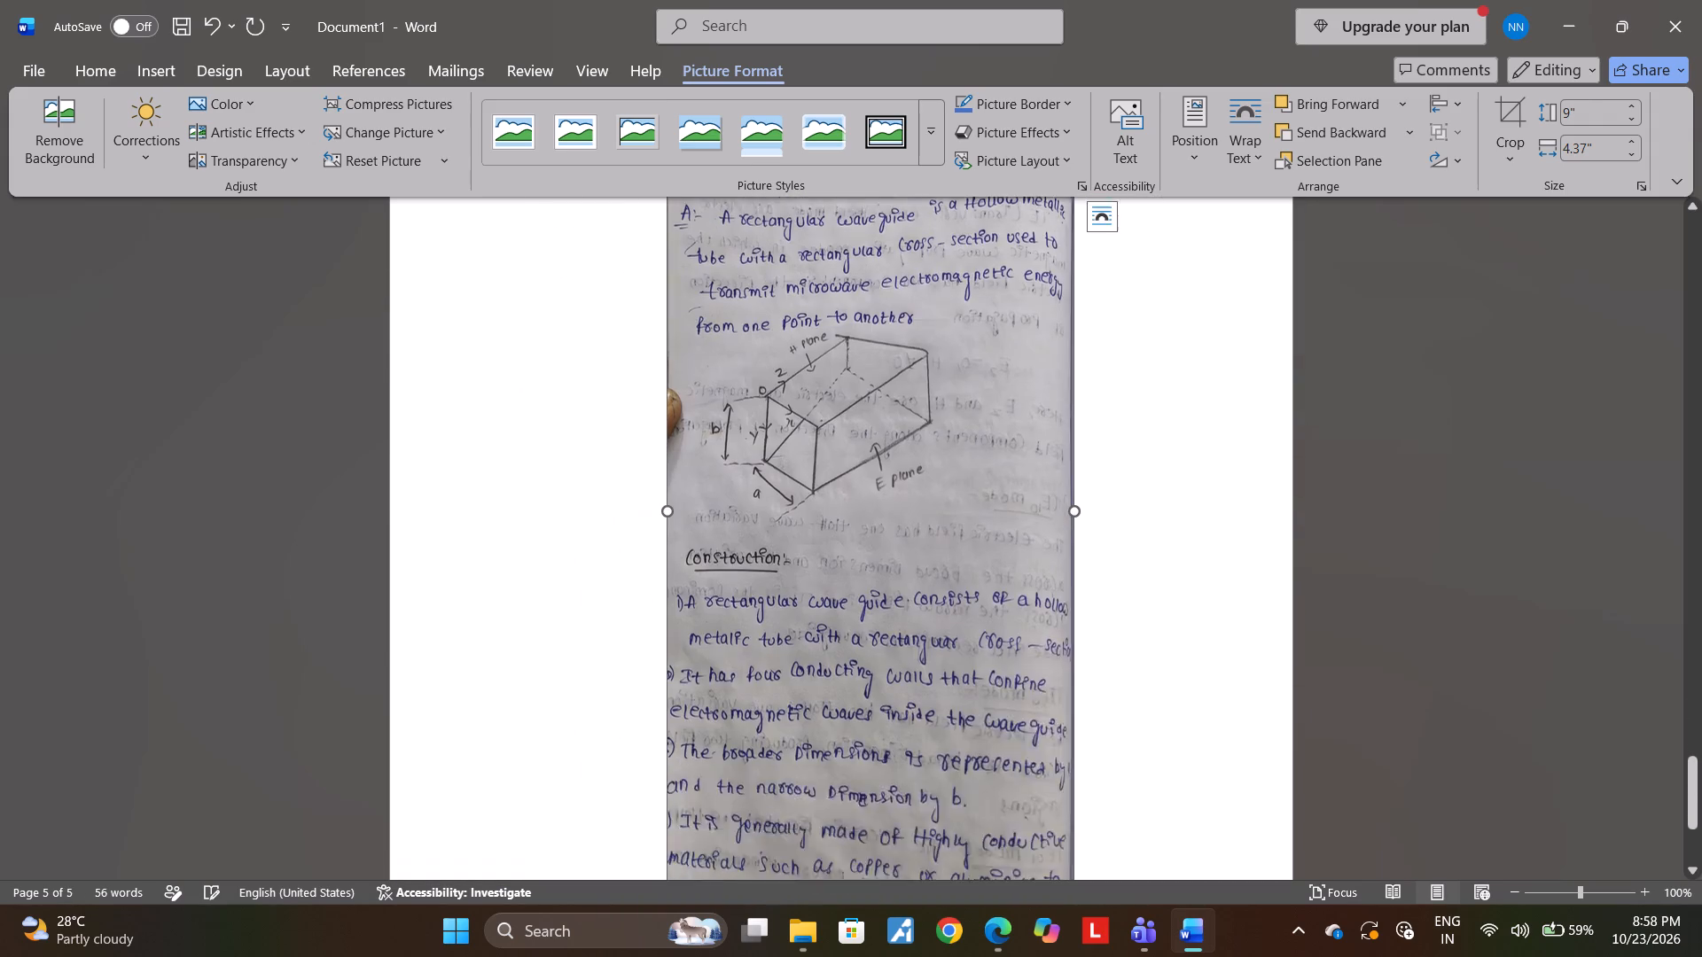
scroll(983, 468, "down", 1)
left_click_drag(664, 634, 729, 595)
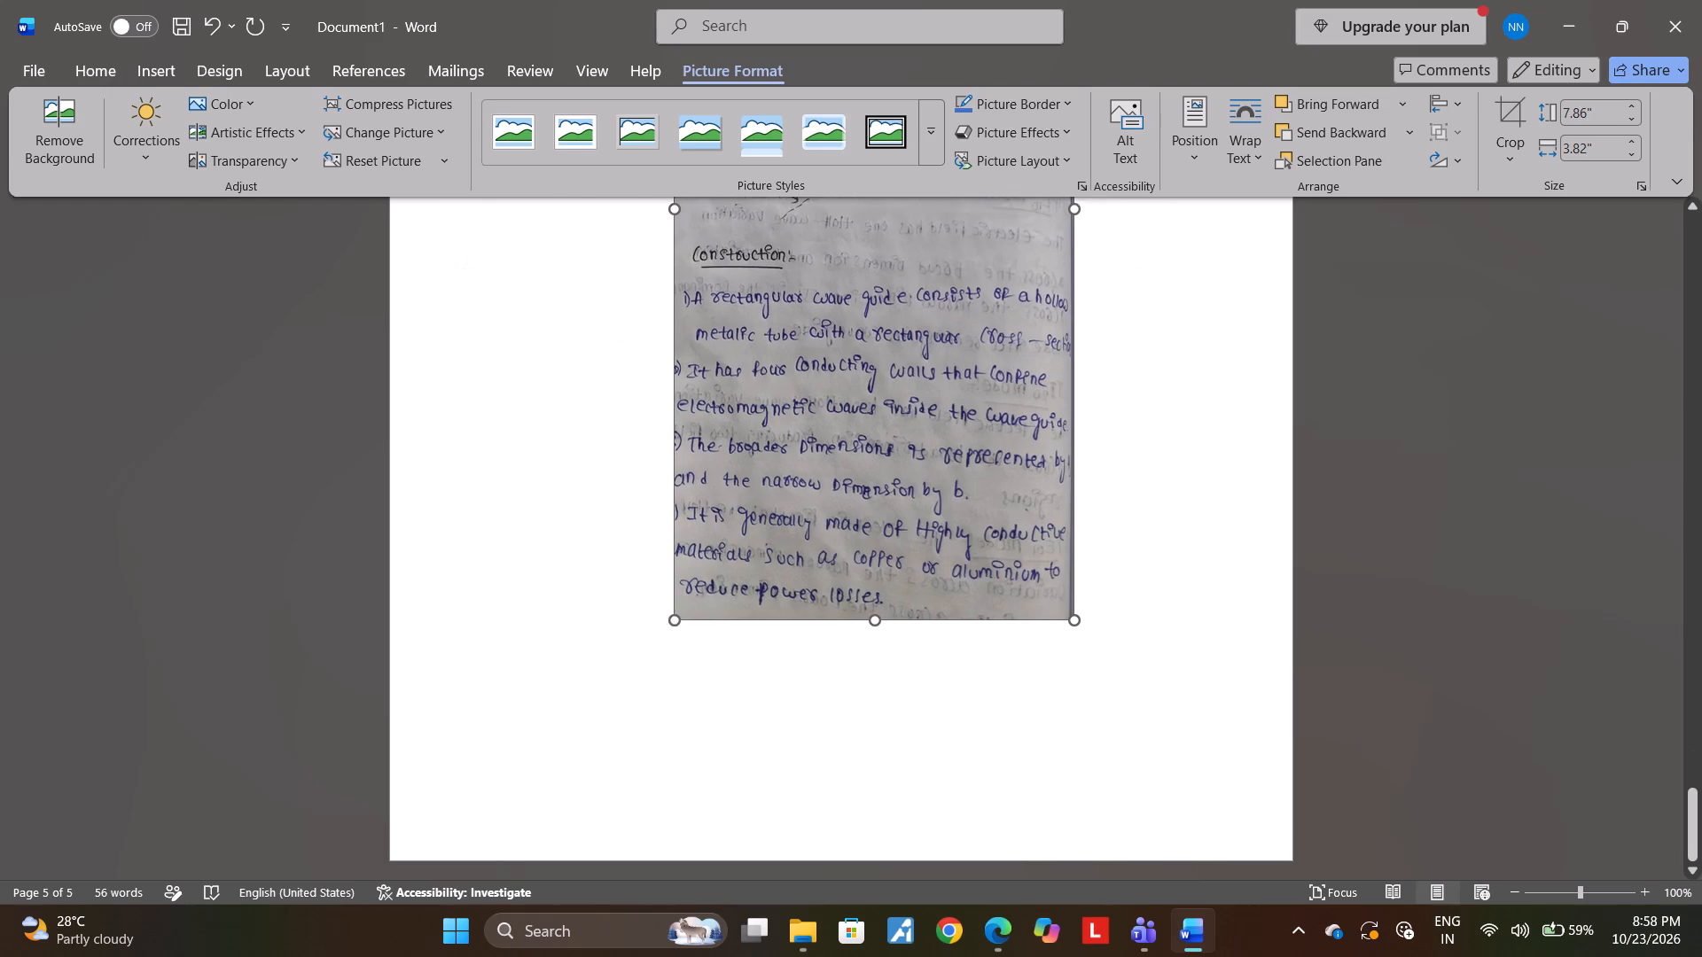
left_click_drag(729, 595, 774, 572)
left_click(780, 569)
Move the question 5 picture directly beneath its heading, close to the page's left margin.
right_click(935, 484)
left_click_drag(909, 470, 897, 541)
left_click_drag(835, 480, 829, 544)
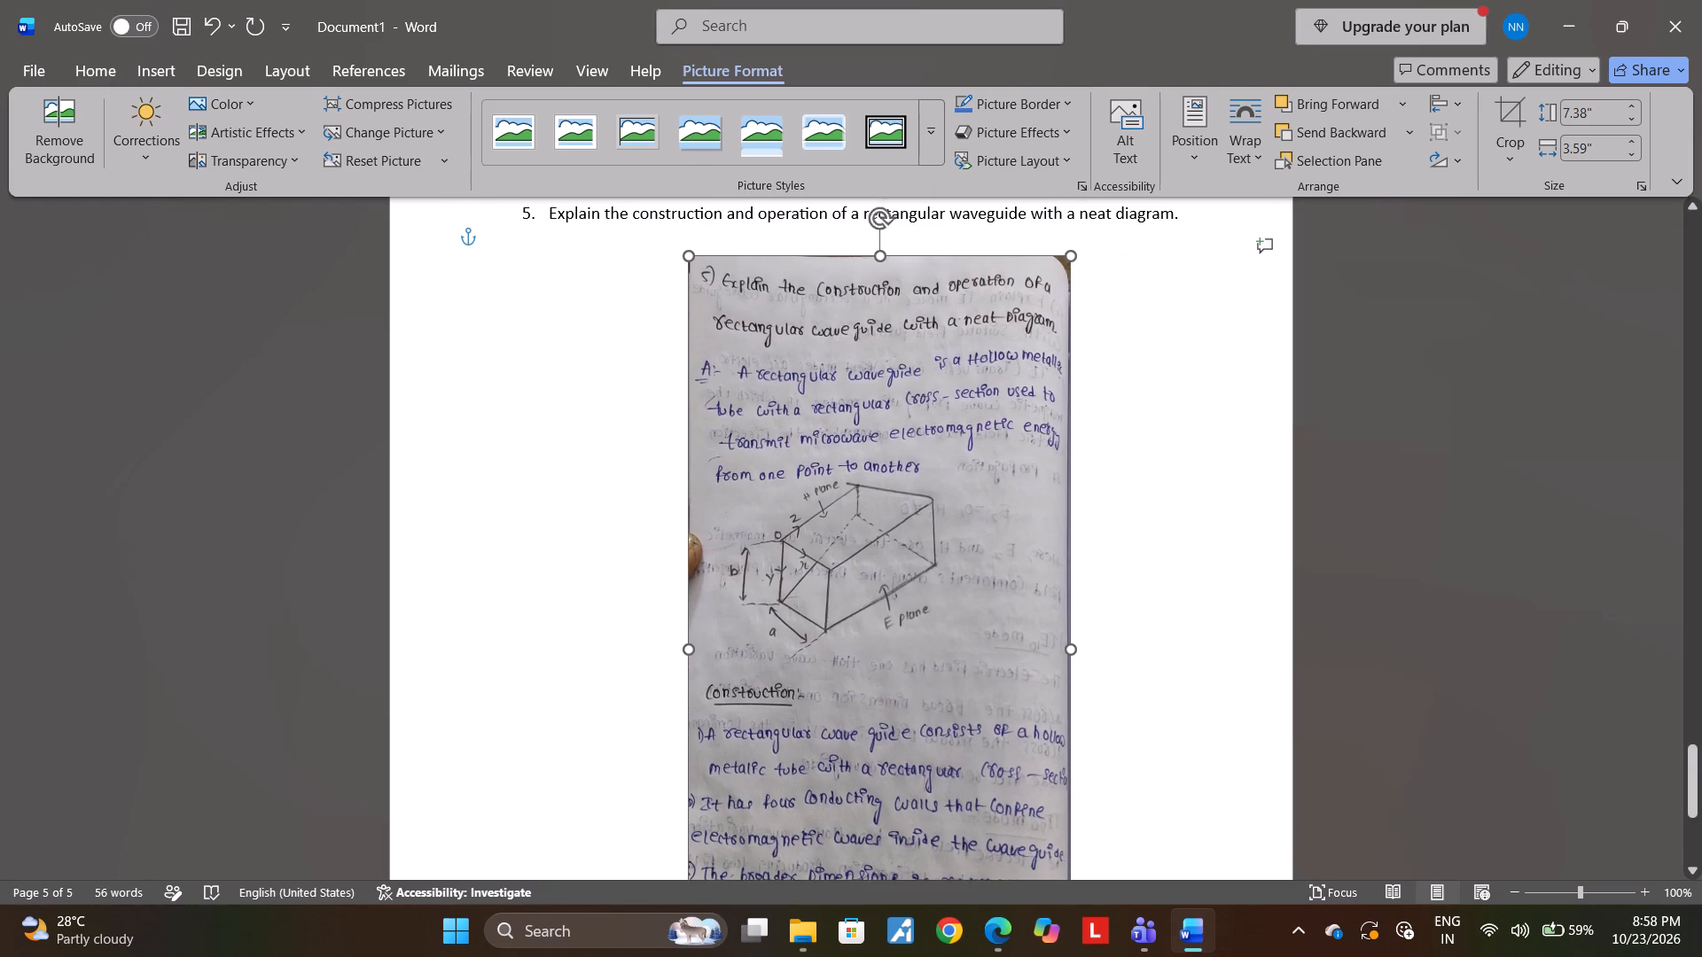
left_click_drag(829, 544, 701, 511)
Add blank lines beside and below the question 5 picture until the insertion point reaches the start of a new page.
scroll(1102, 447, "down", 1)
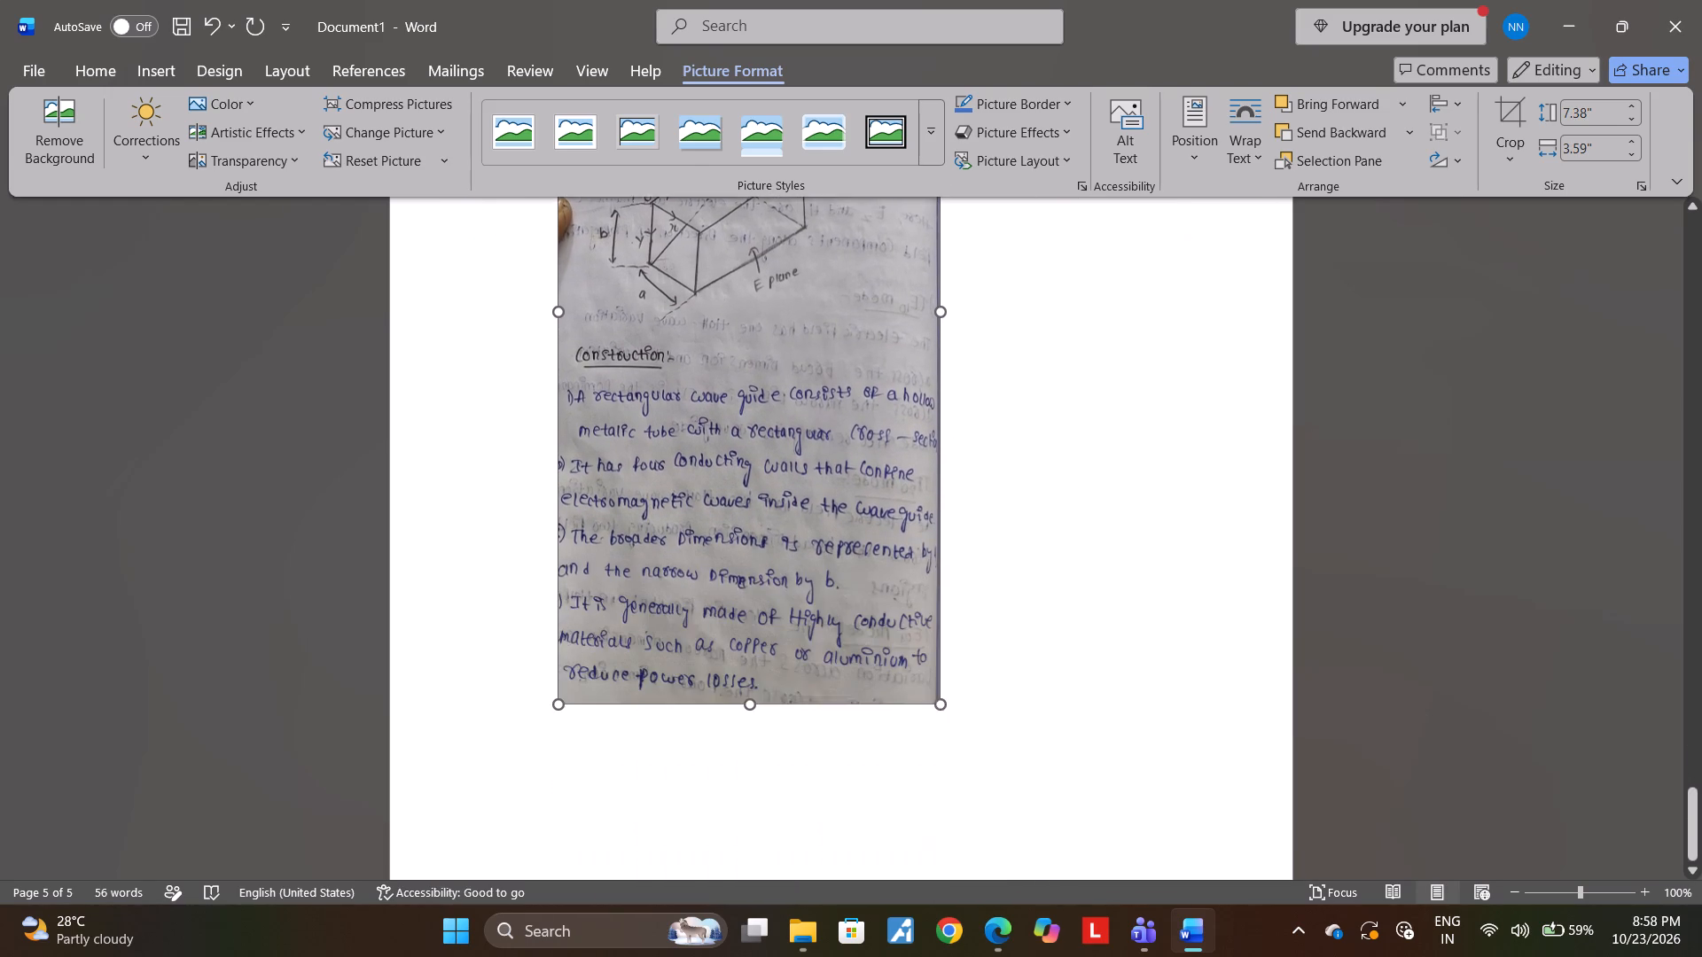
scroll(1069, 431, "down", 1)
left_click(544, 673)
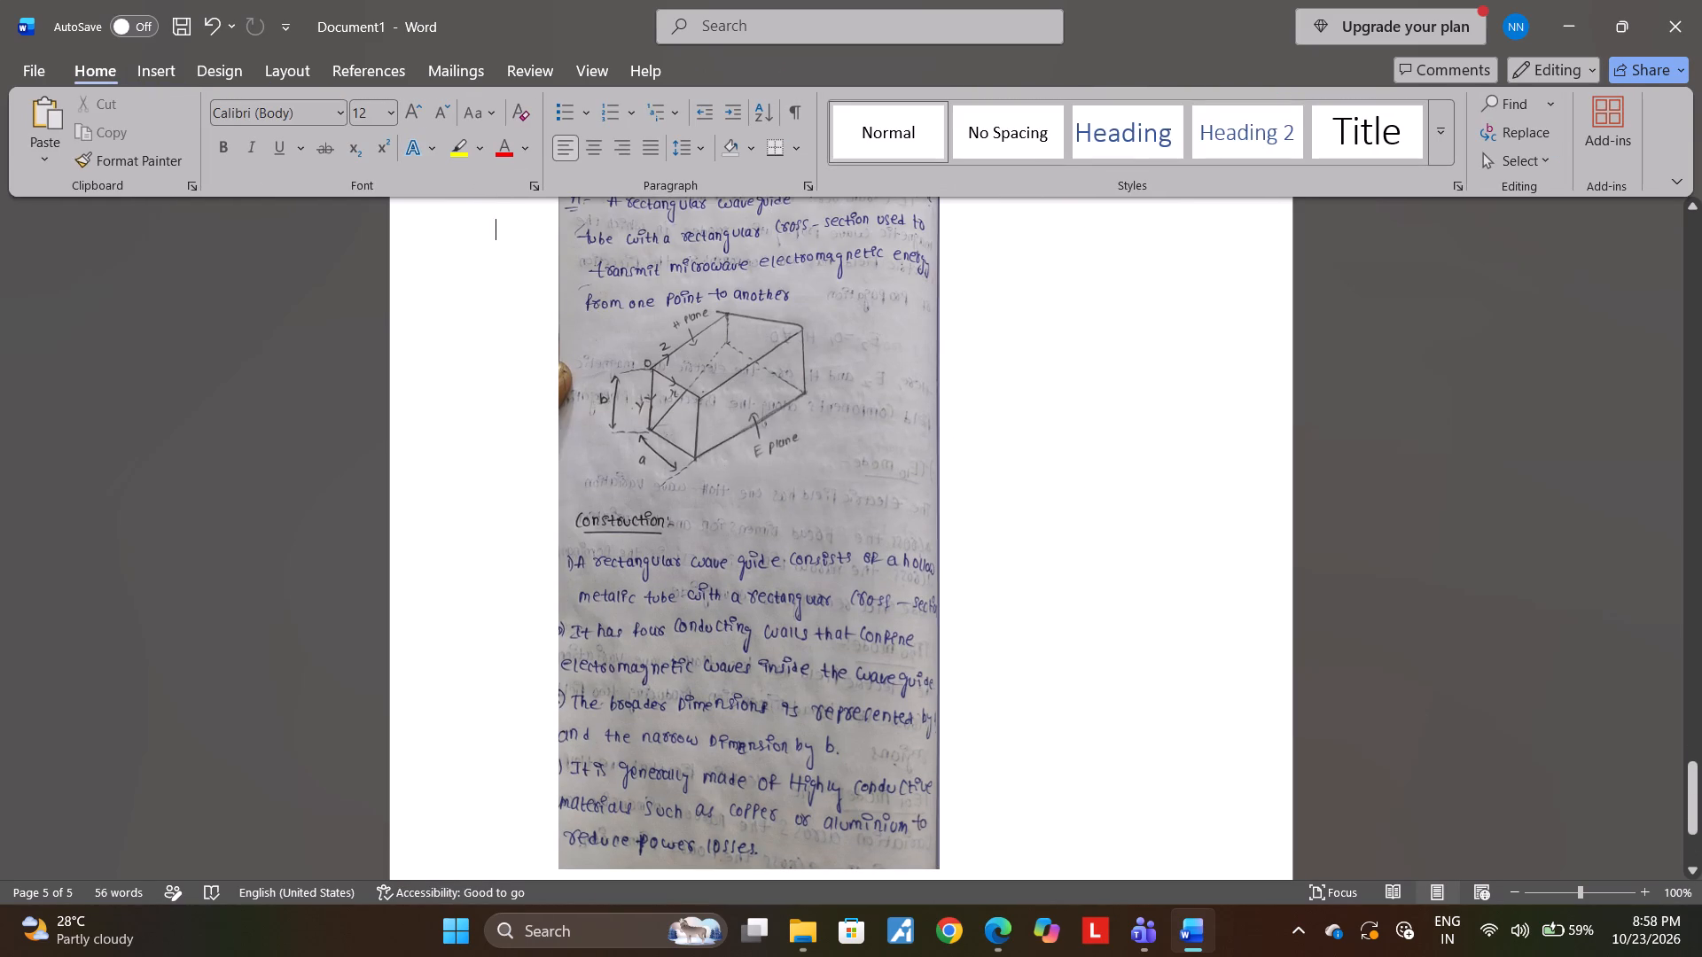
key("Return")
key("Return")
key("Return")
key("Return")
key("Return")
key("Return")
key("Return")
key("Return")
key("Return")
key("Return")
key("Return")
key("Return")
key("Return")
key("Return")
key("Return")
key("Return")
key("Return")
key("Return")
key("Return")
key("Return")
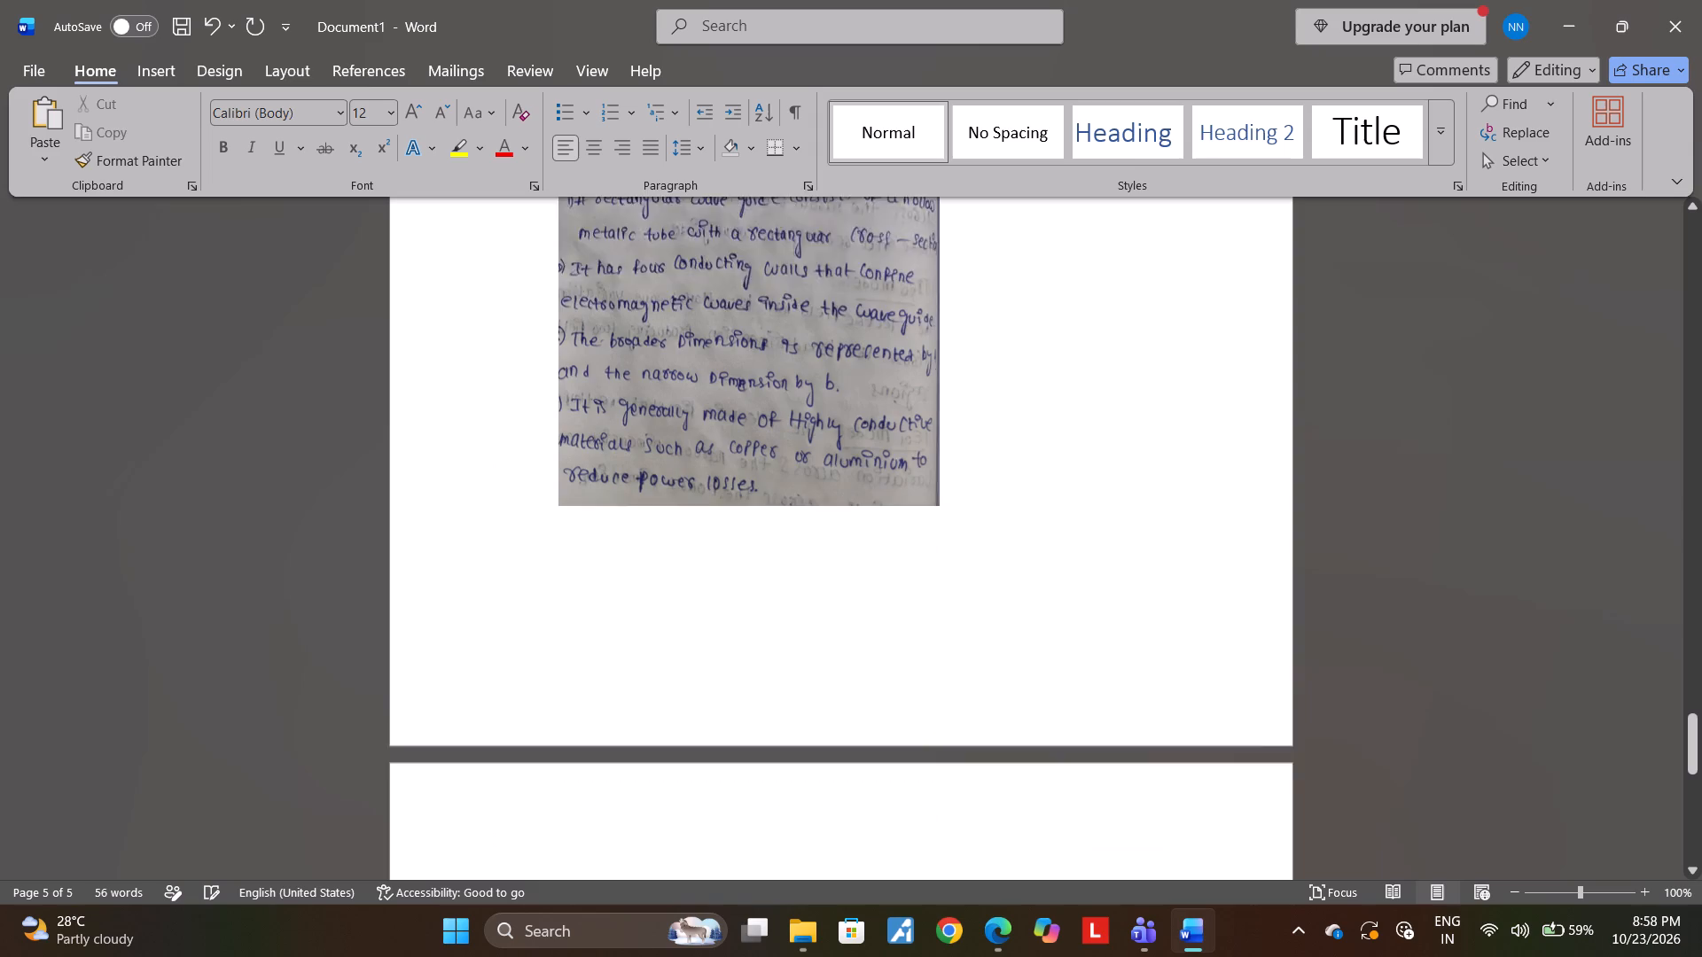
key("BackSpace")
key("BackSpace")
key("BackSpace")
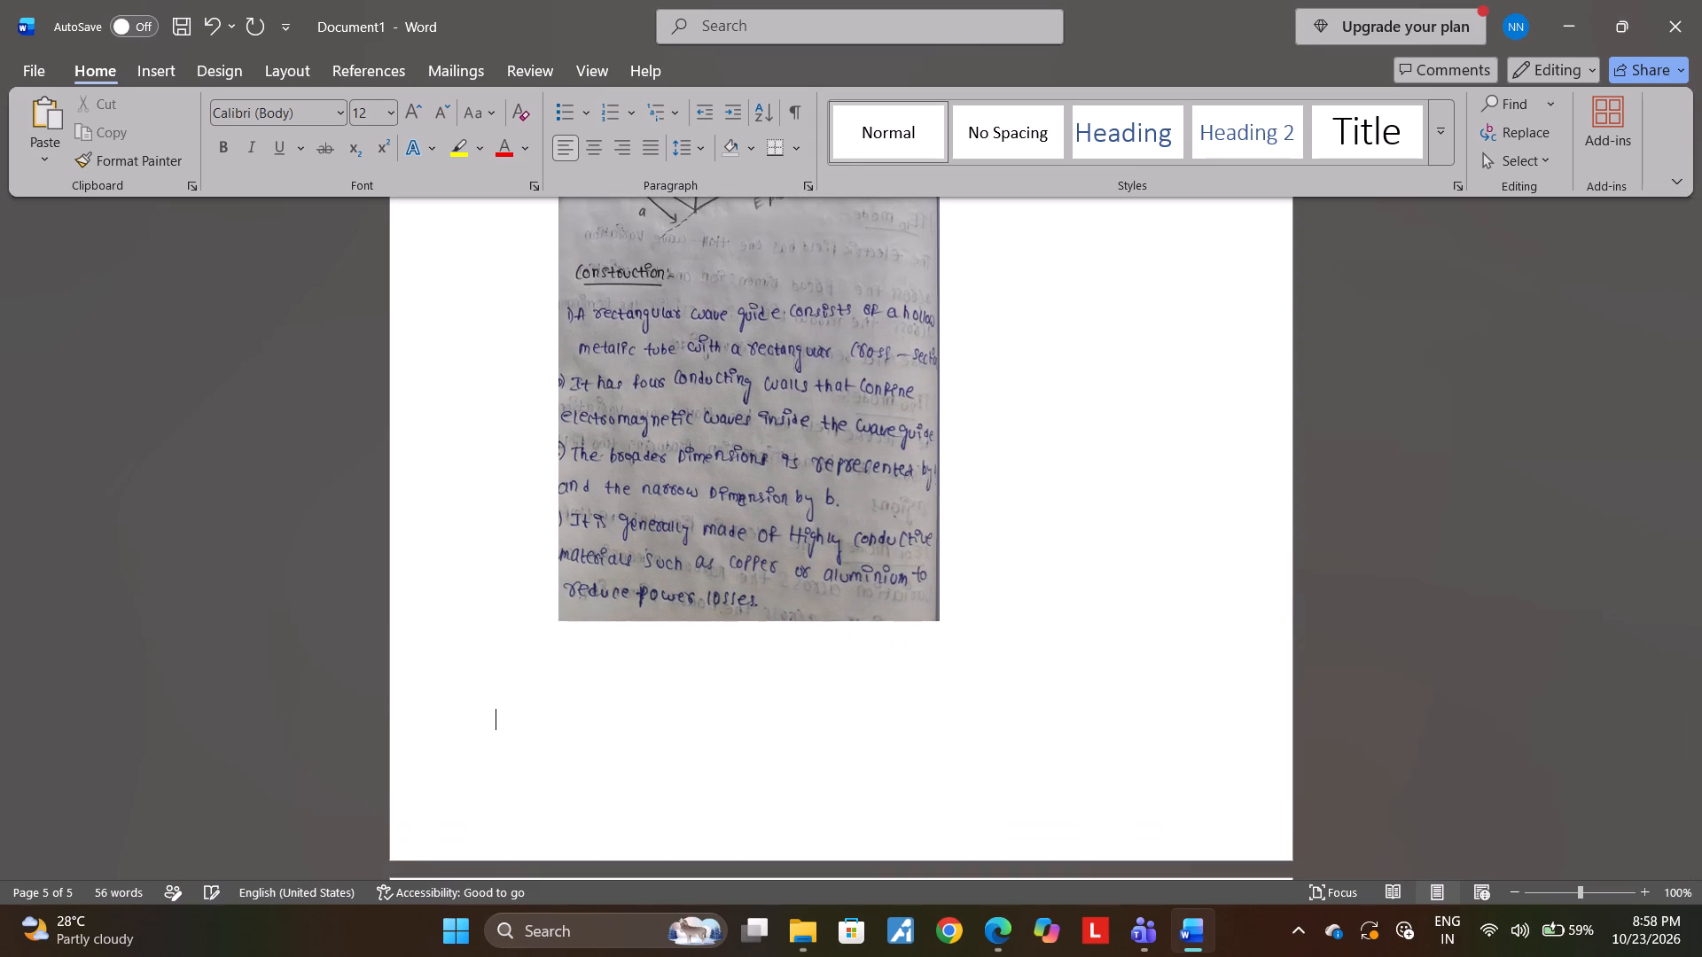
key("Return")
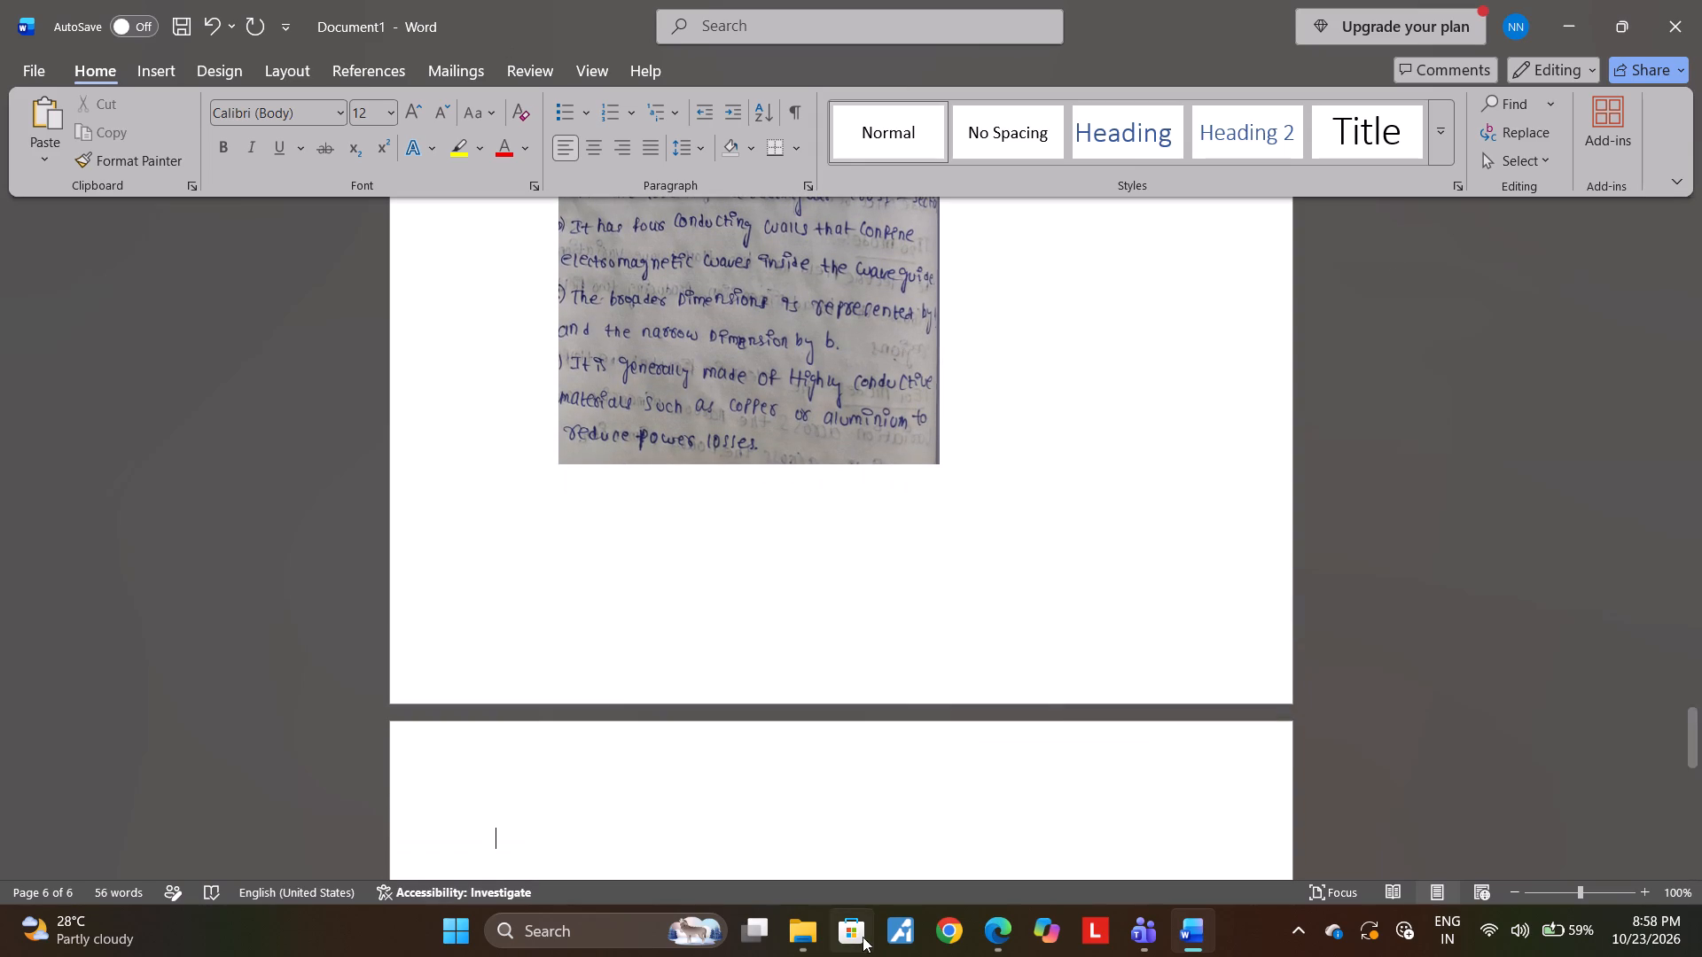
Copy question 6 on Reflex Klystron efficiency from the AECD46 list in Edge and paste it onto the new page in Word.
left_click(998, 952)
left_click_drag(176, 653, 179, 655)
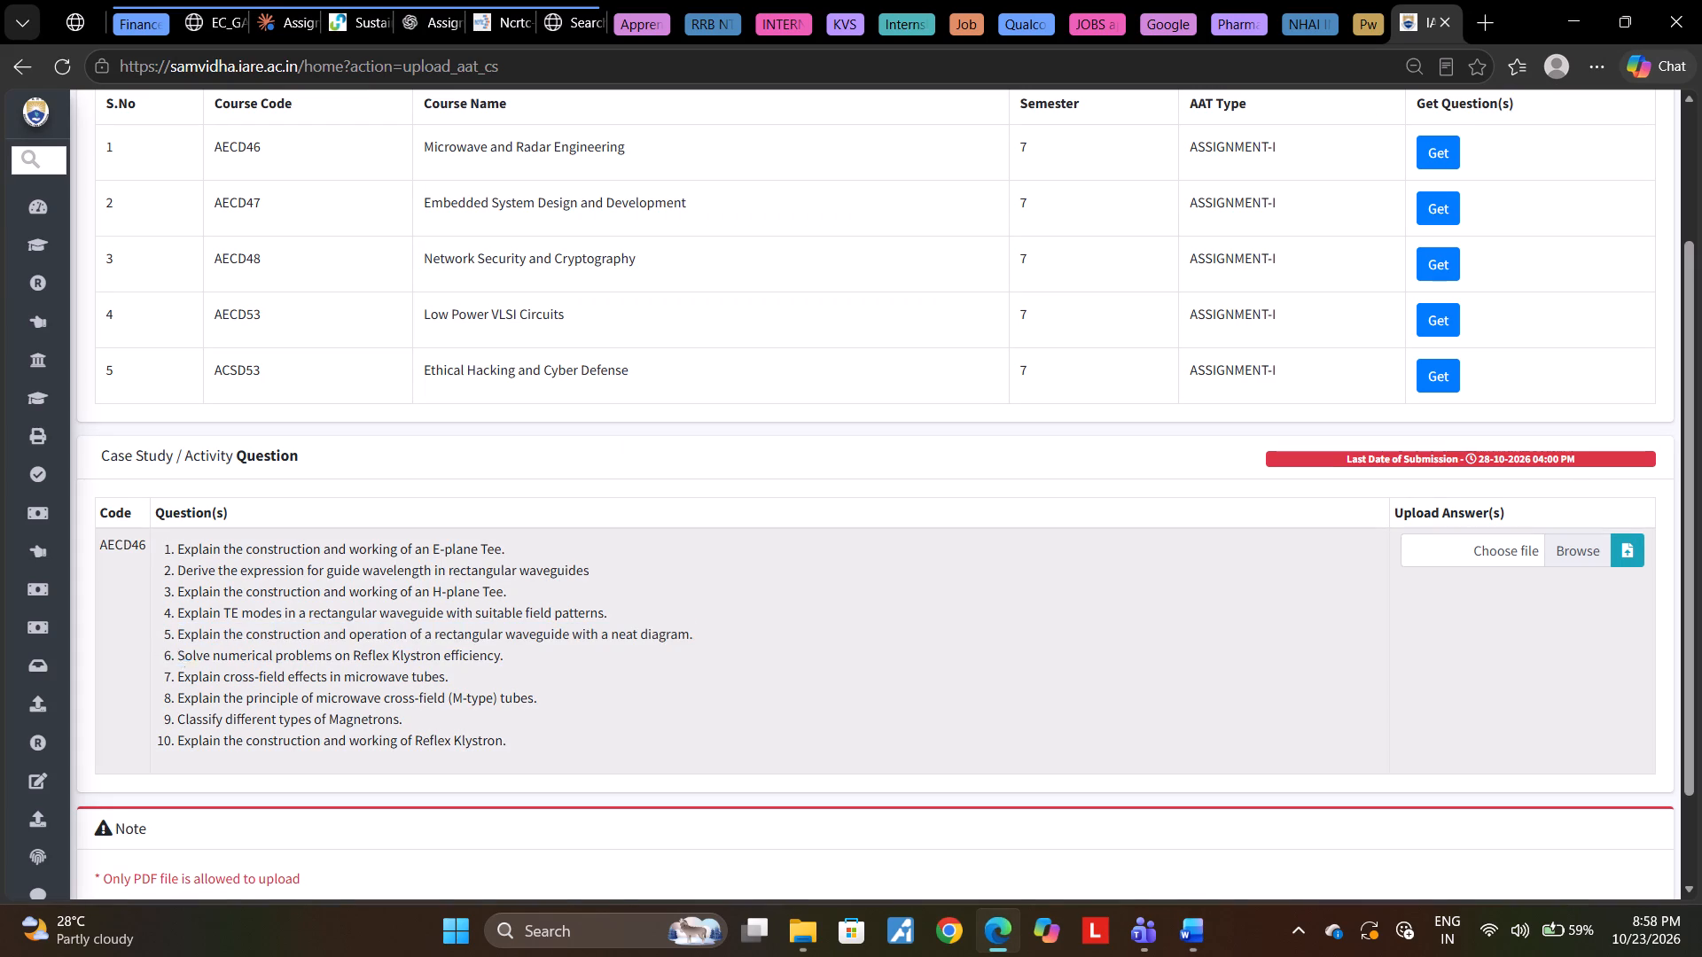
left_click_drag(179, 655, 514, 654)
left_click(556, 579)
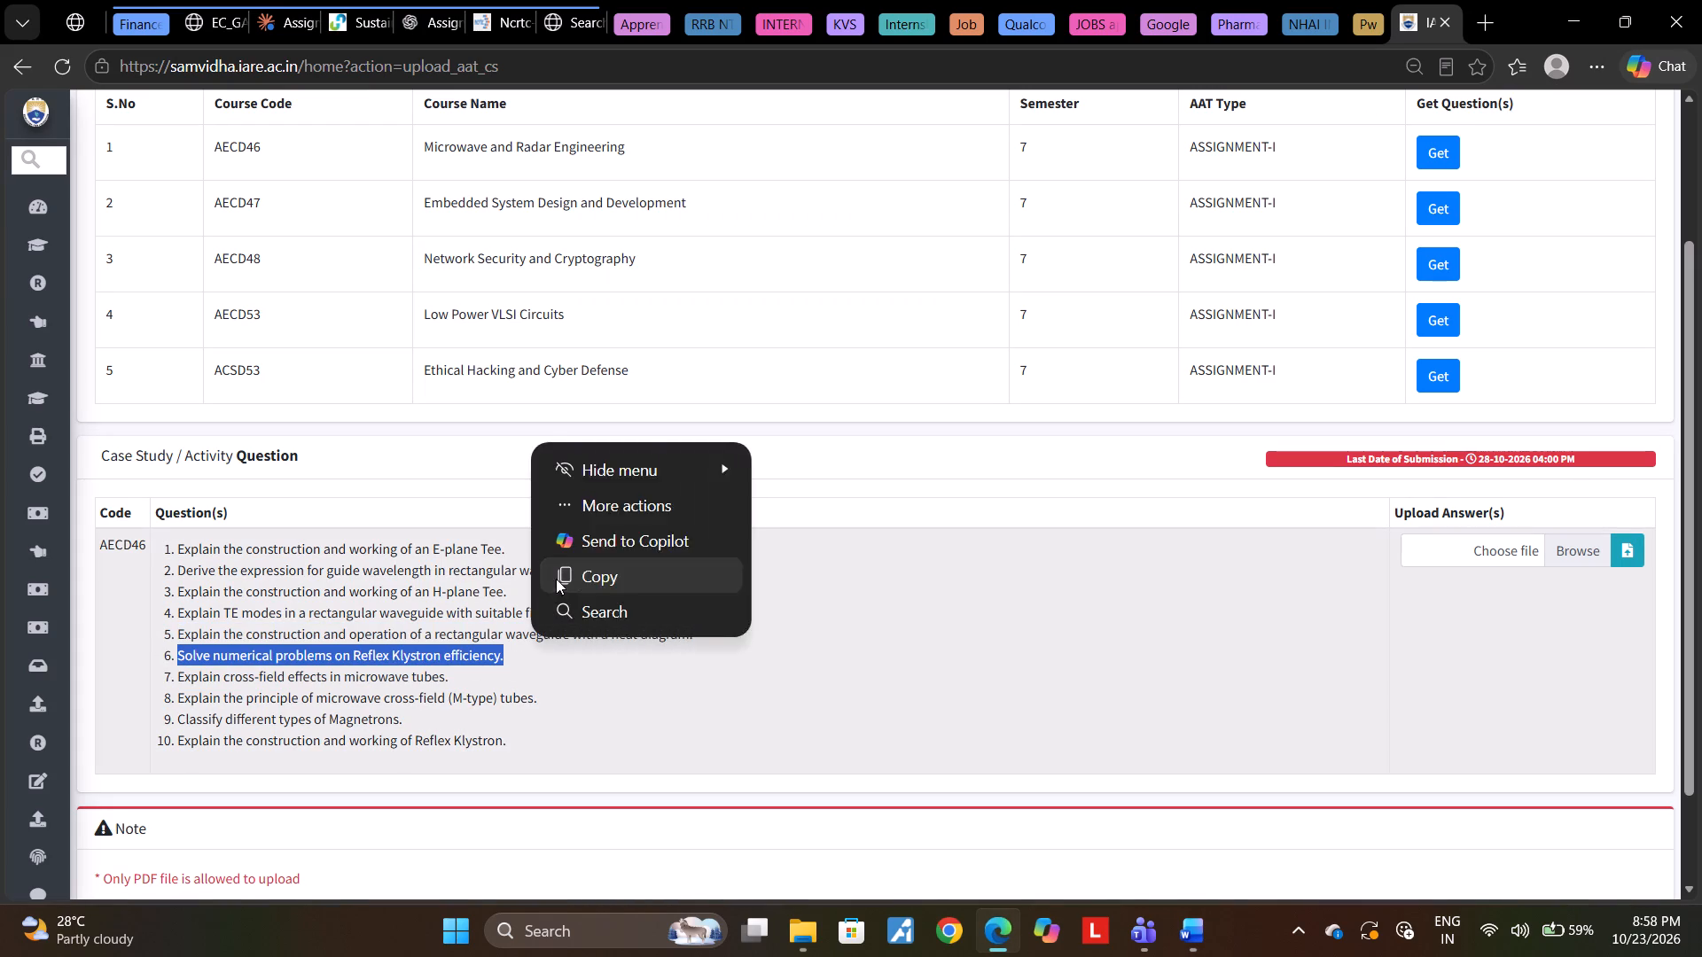
left_click(1192, 938)
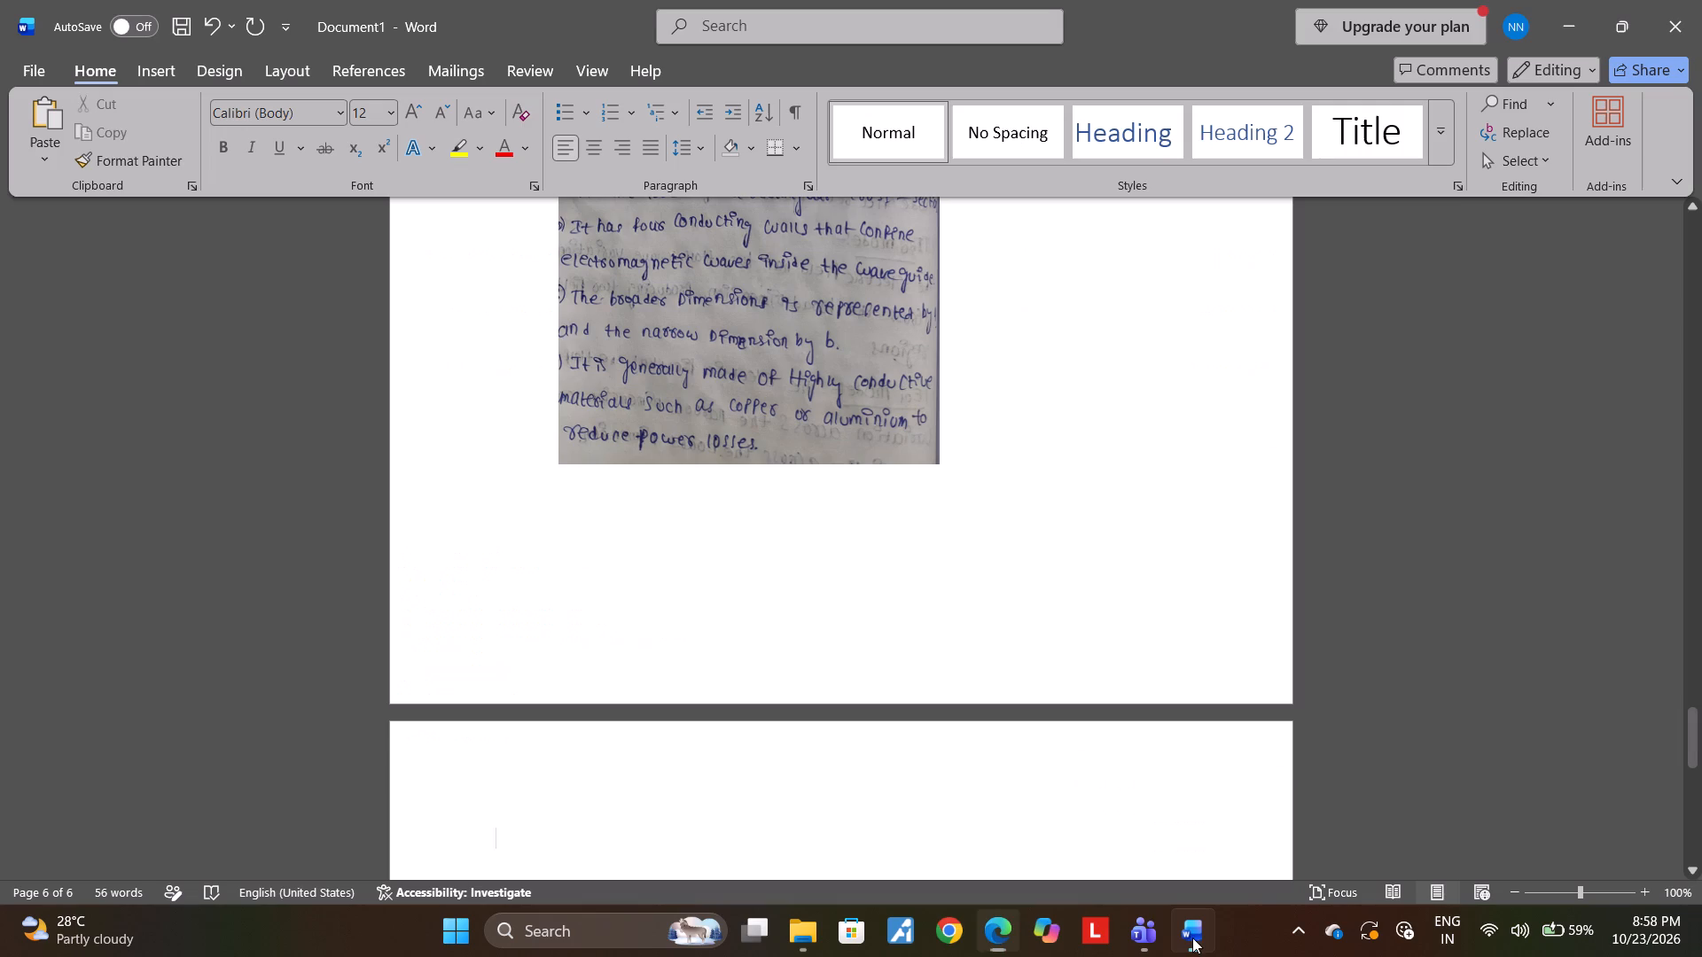
key("ctrl+v")
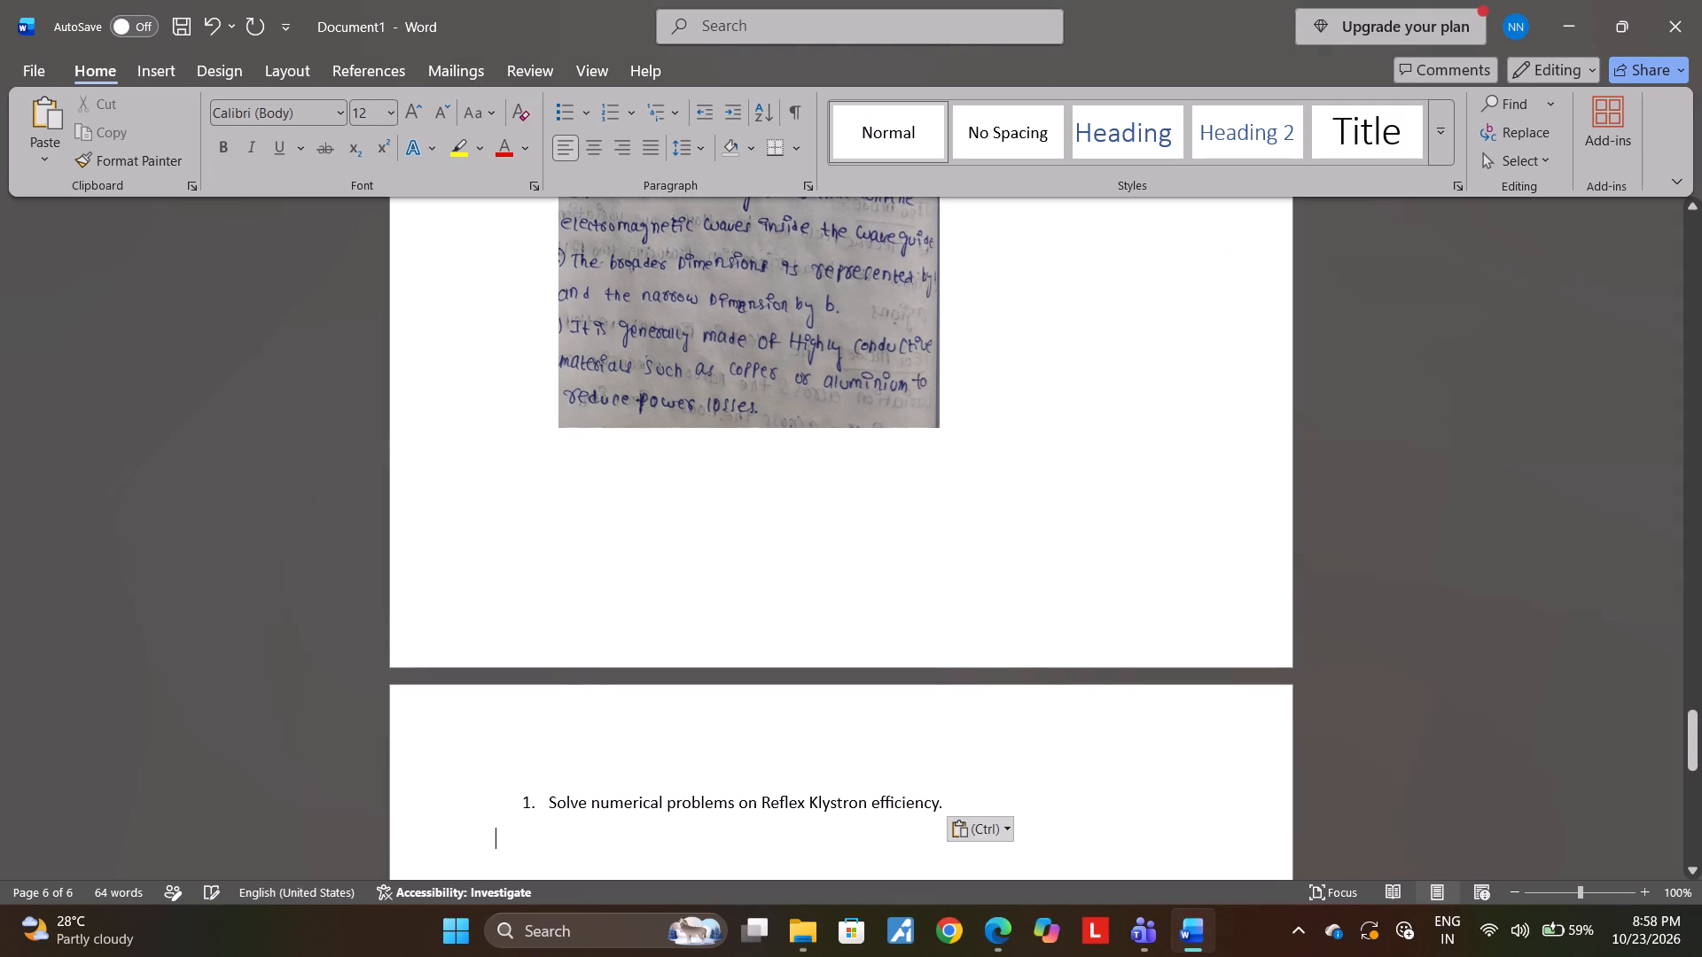
Change the pasted Reflex Klystron efficiency question's number to 6.
left_click(527, 799)
key("6")
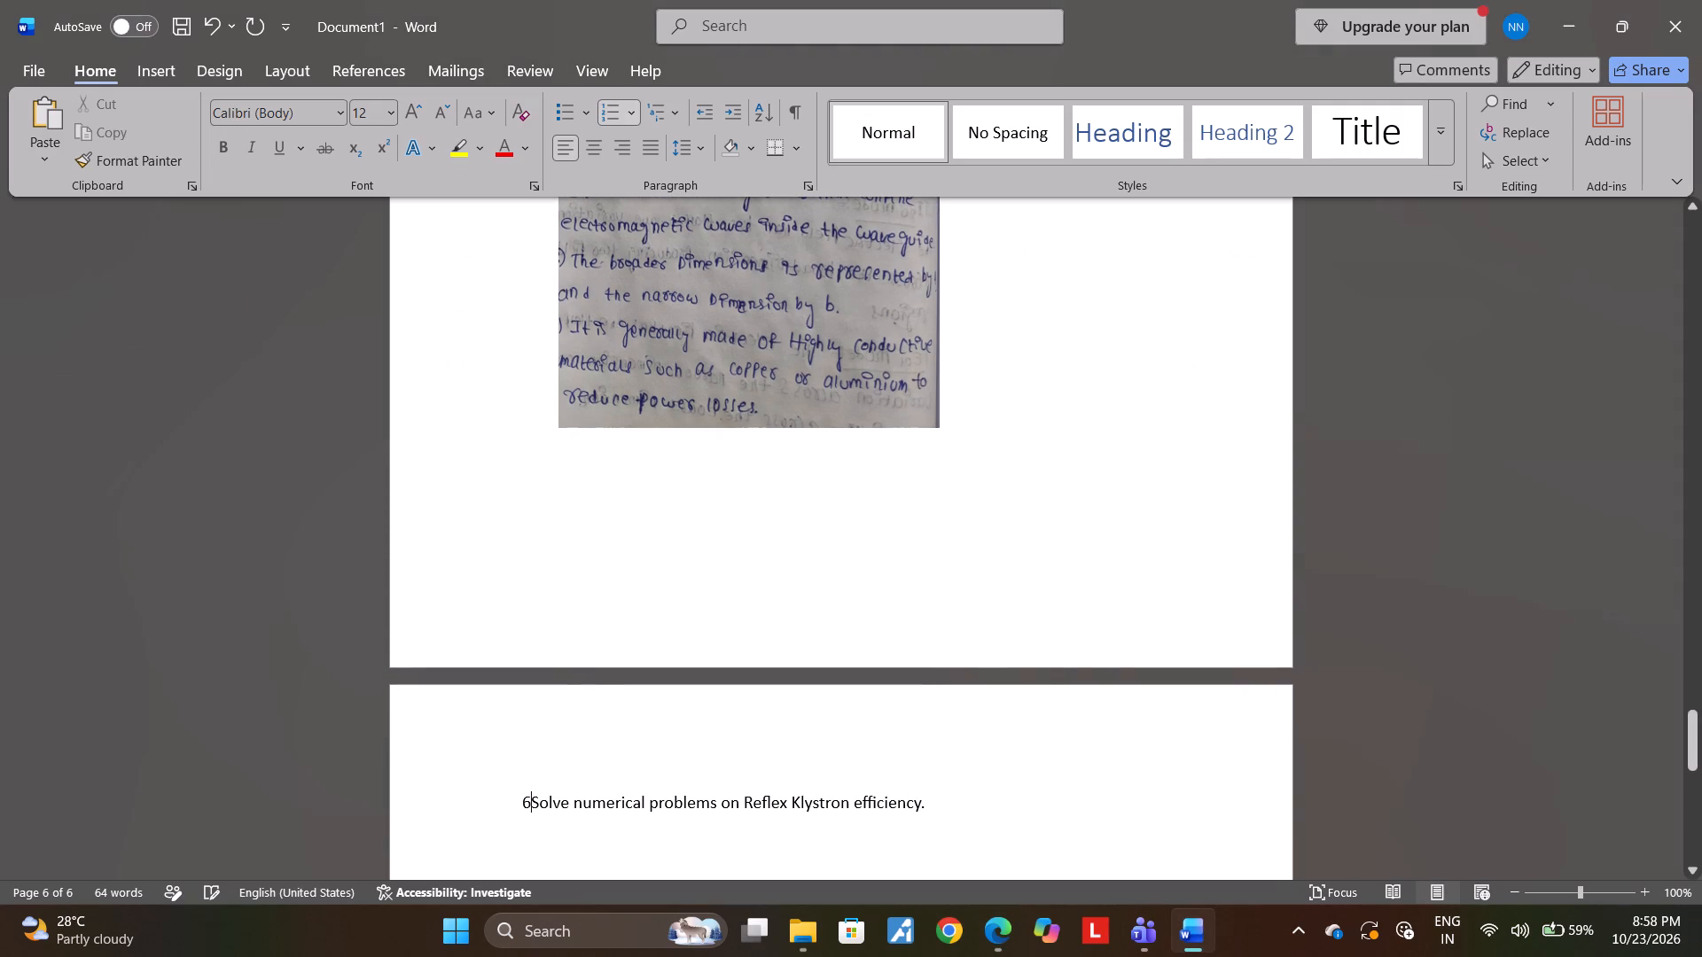
key("period")
key("space")
Add blank lines below the question 6 heading and insert the picture IMG_20261023_203433_1 there.
left_click(953, 792)
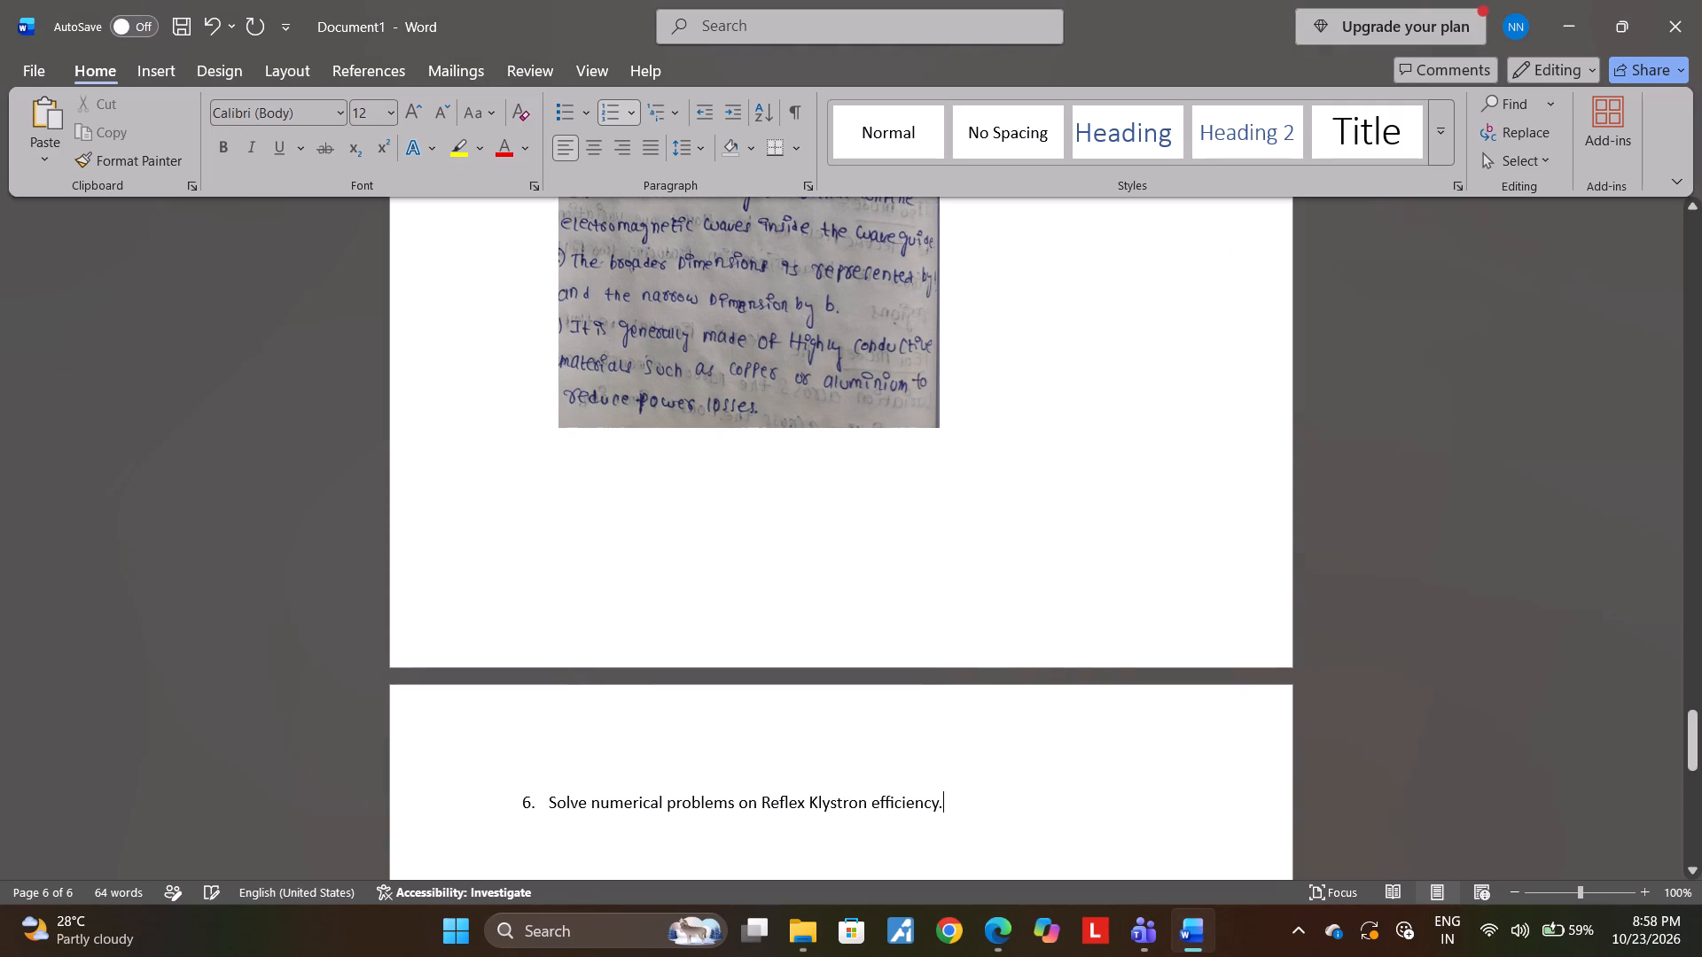
key("Return")
key("Return")
scroll(936, 829, "down", 1)
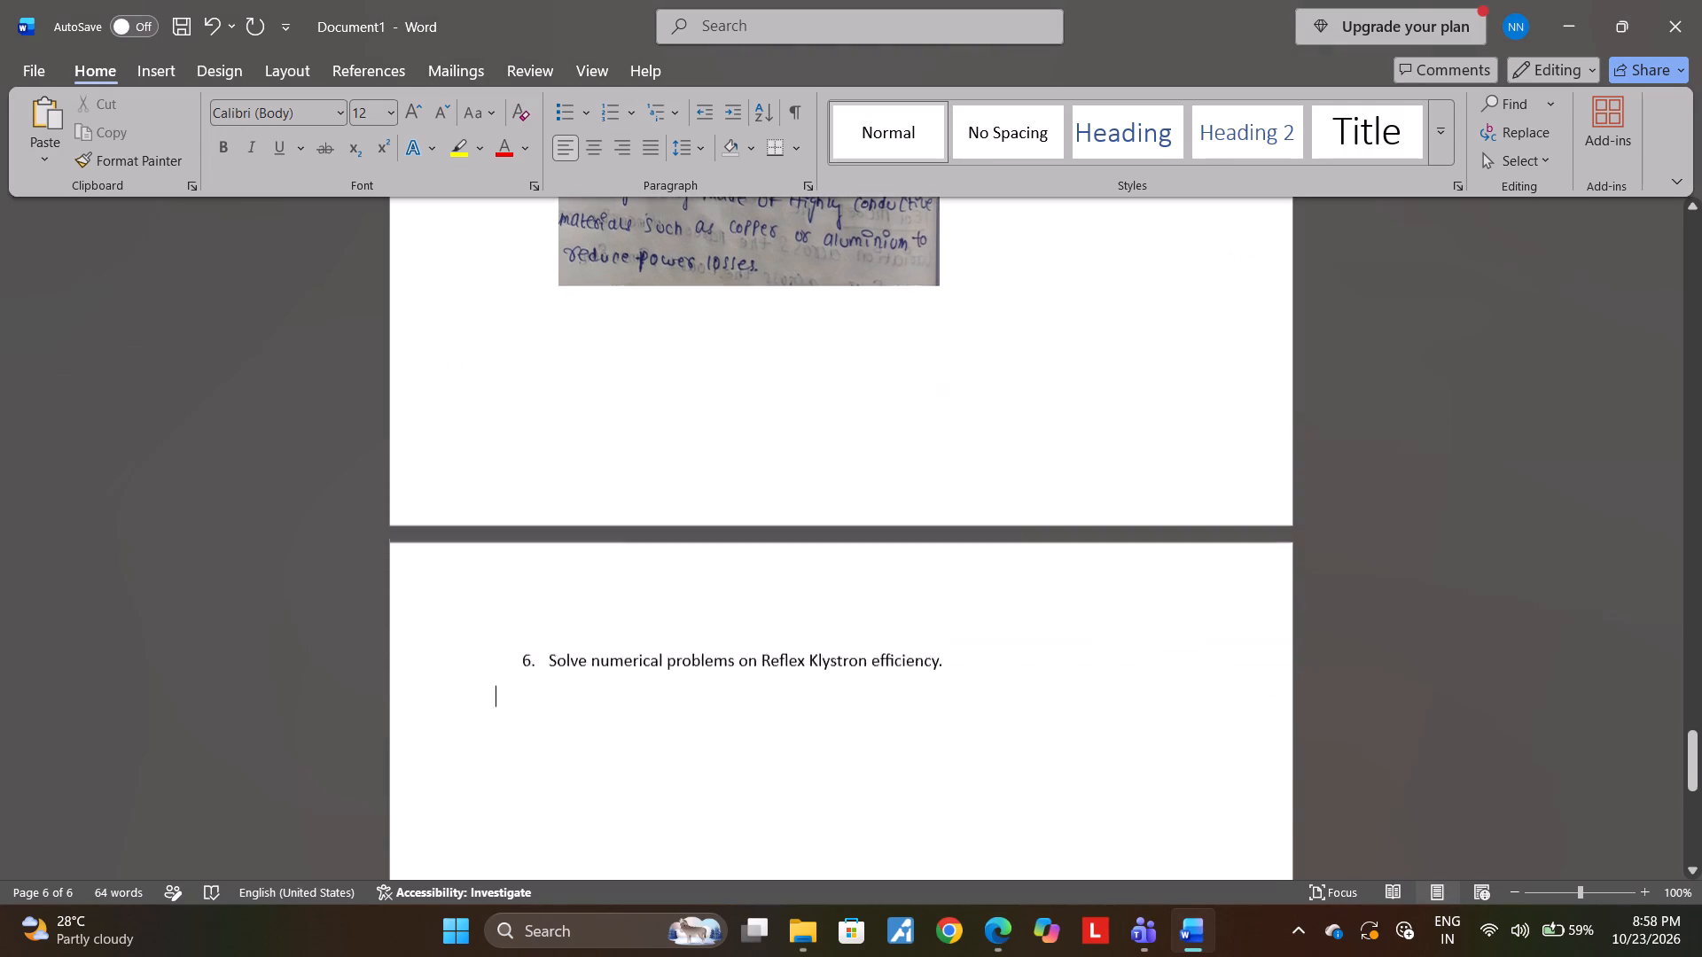
scroll(936, 829, "down", 1)
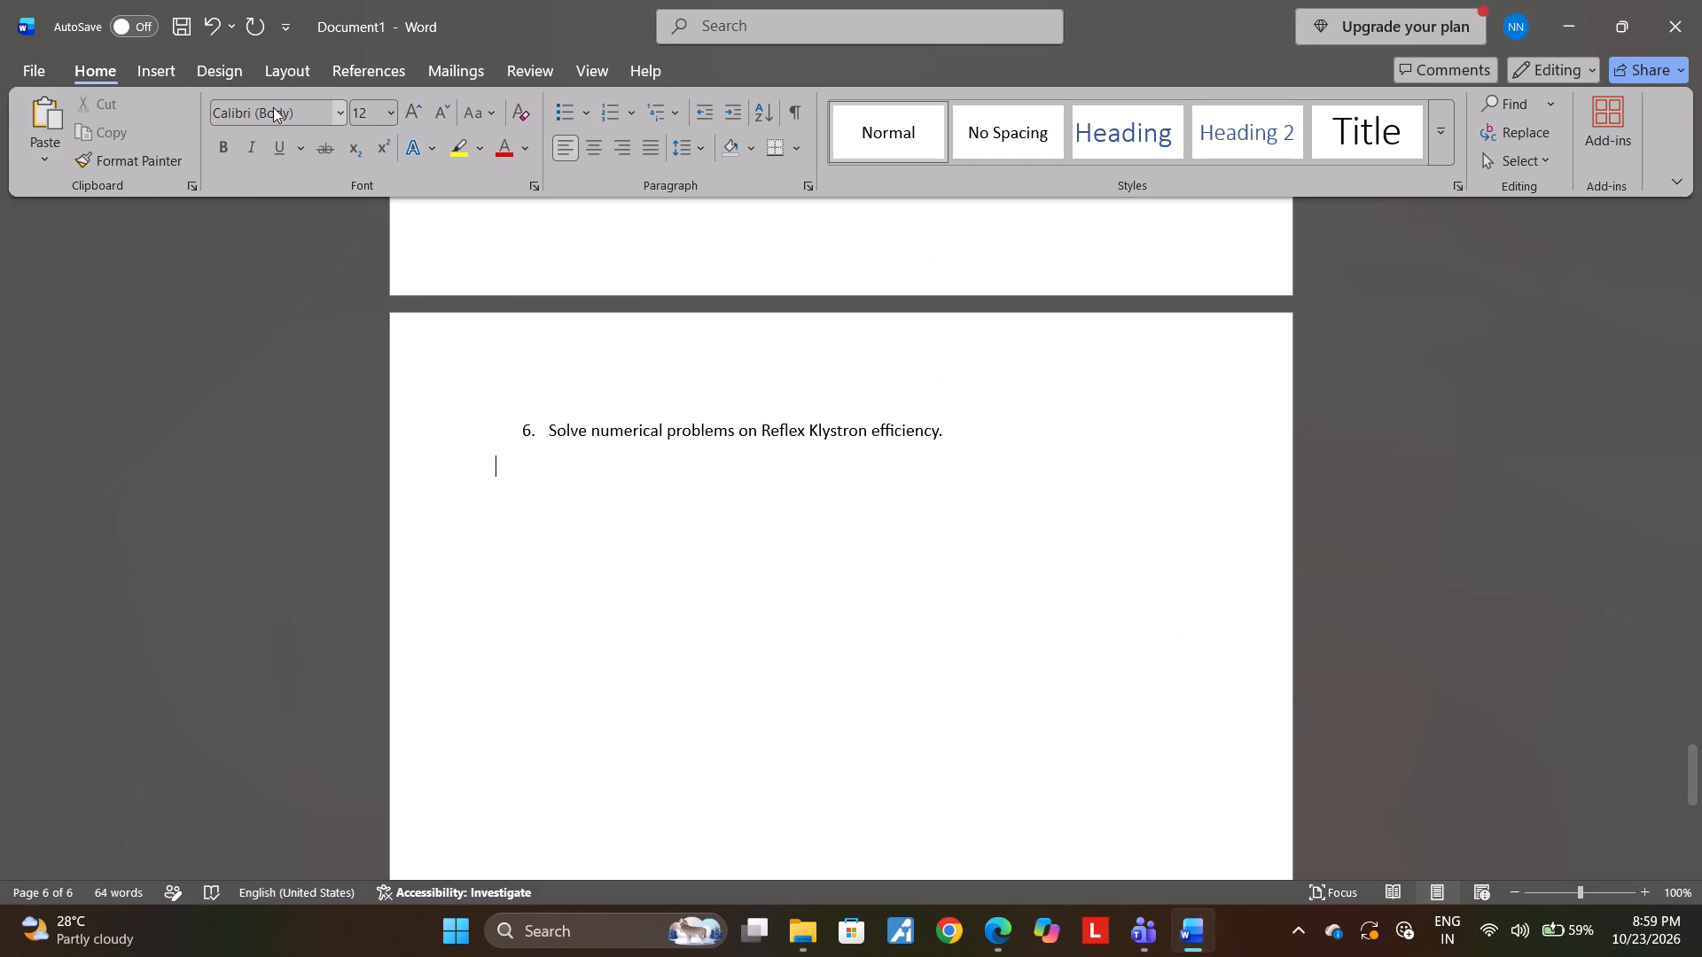
left_click(166, 70)
left_click(258, 120)
left_click(284, 218)
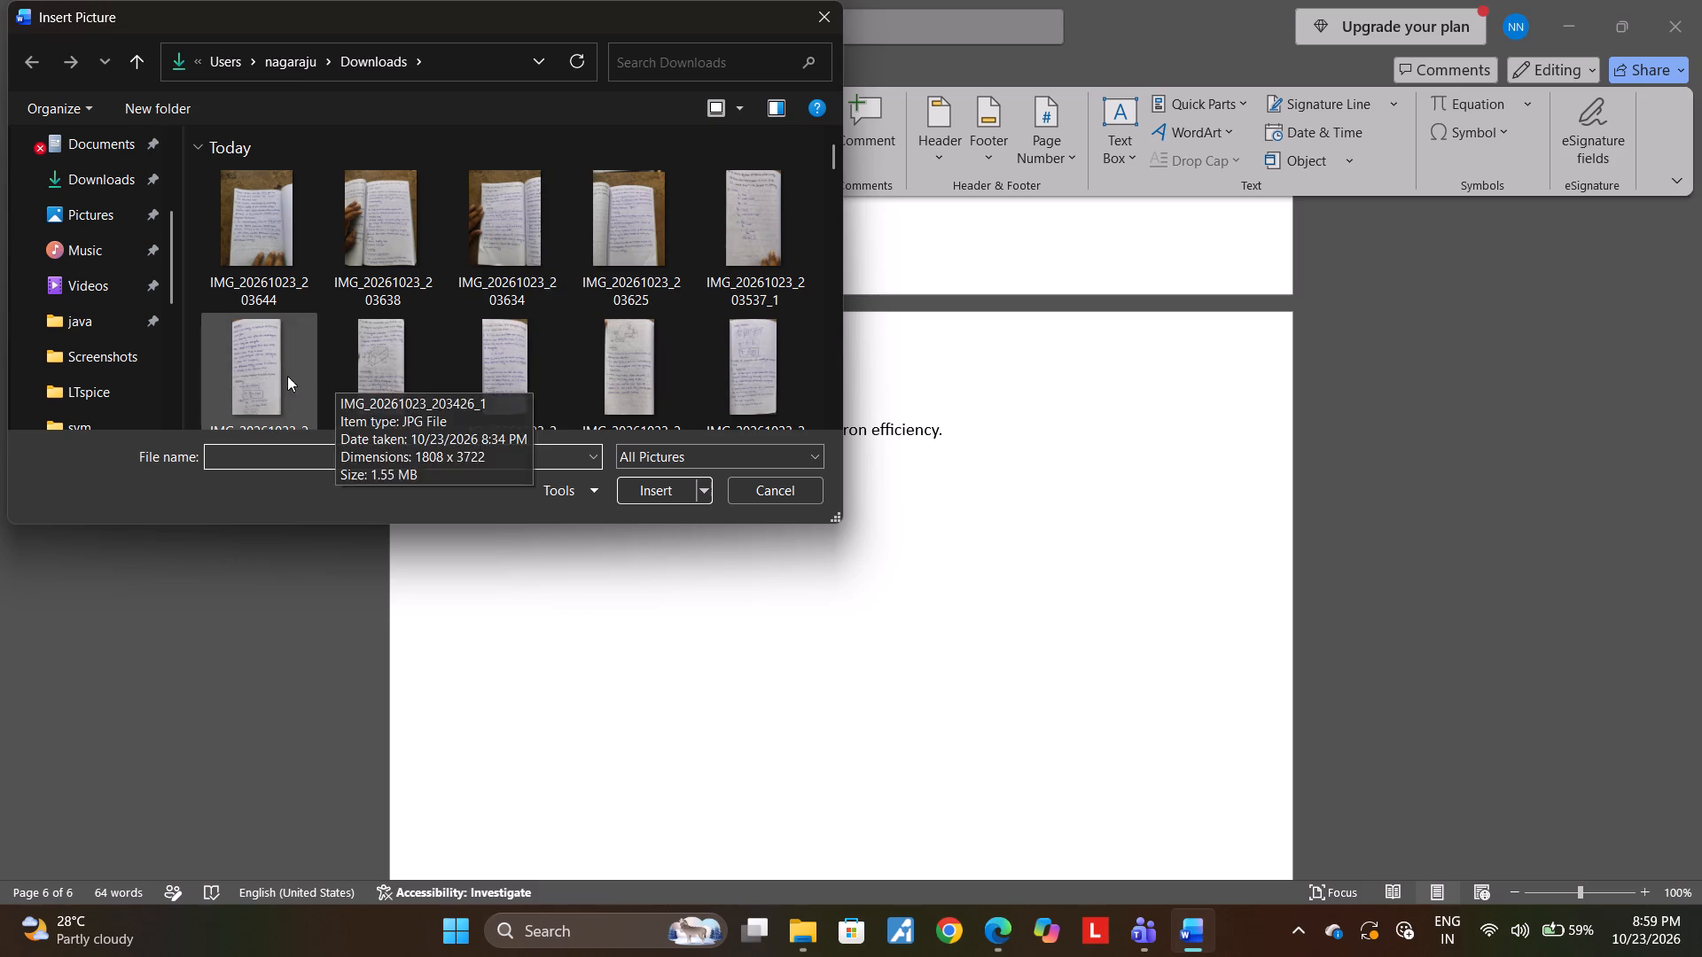
left_click(256, 376)
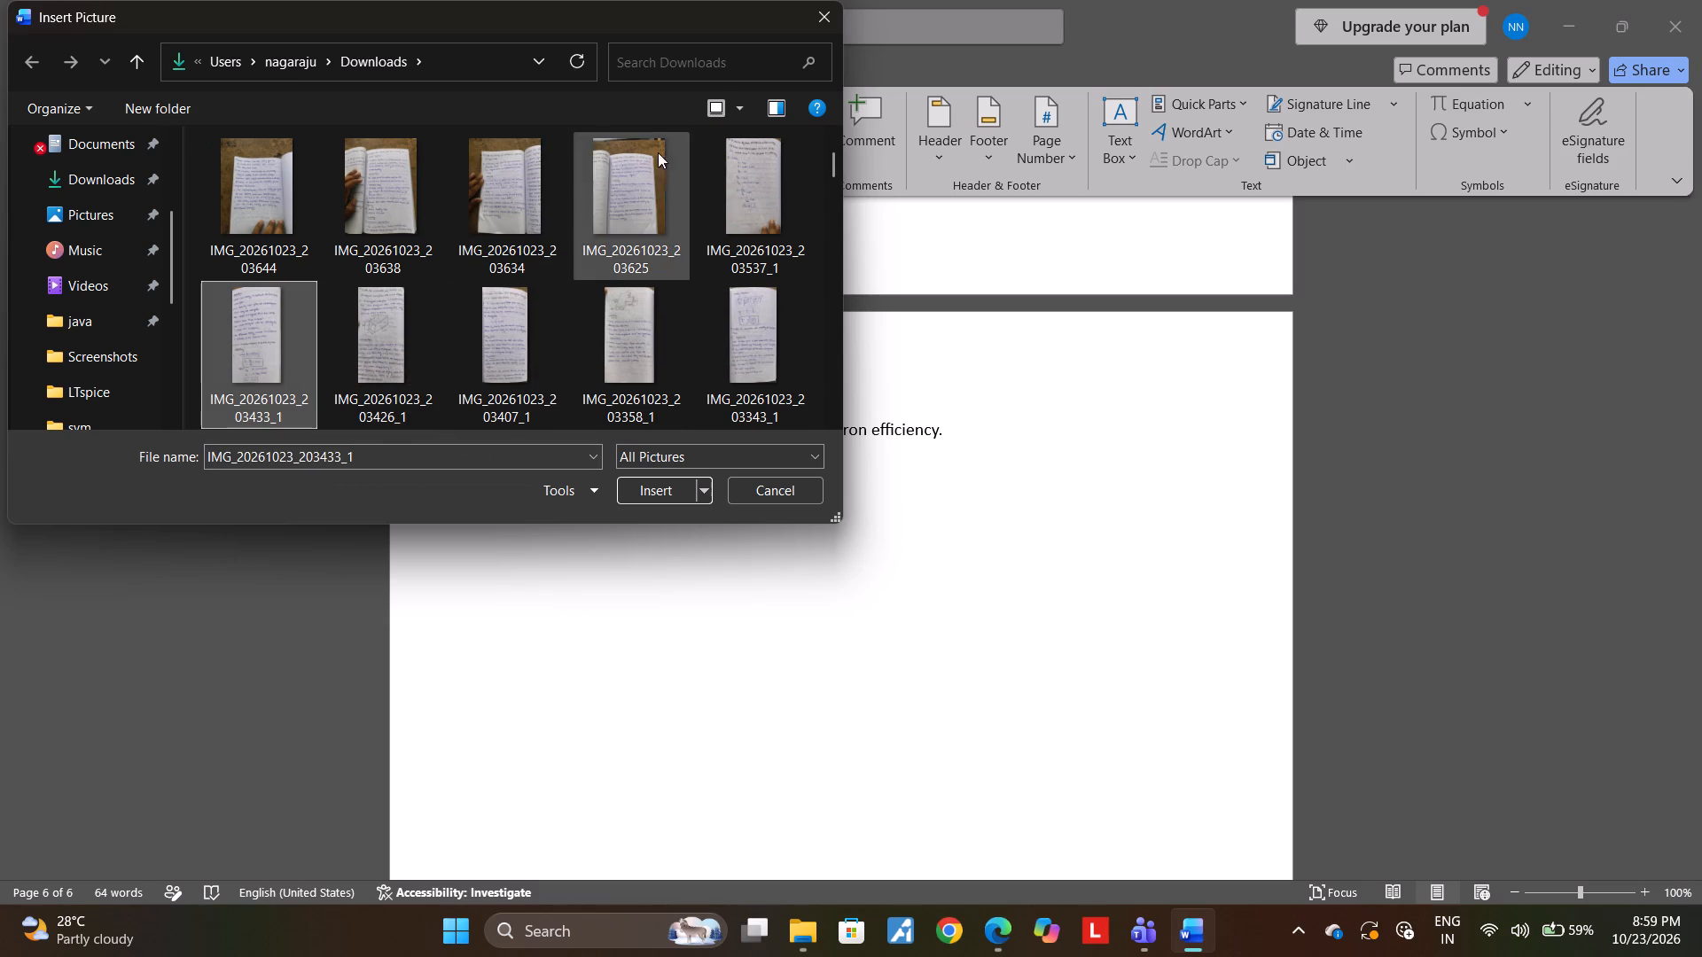
left_click(645, 488)
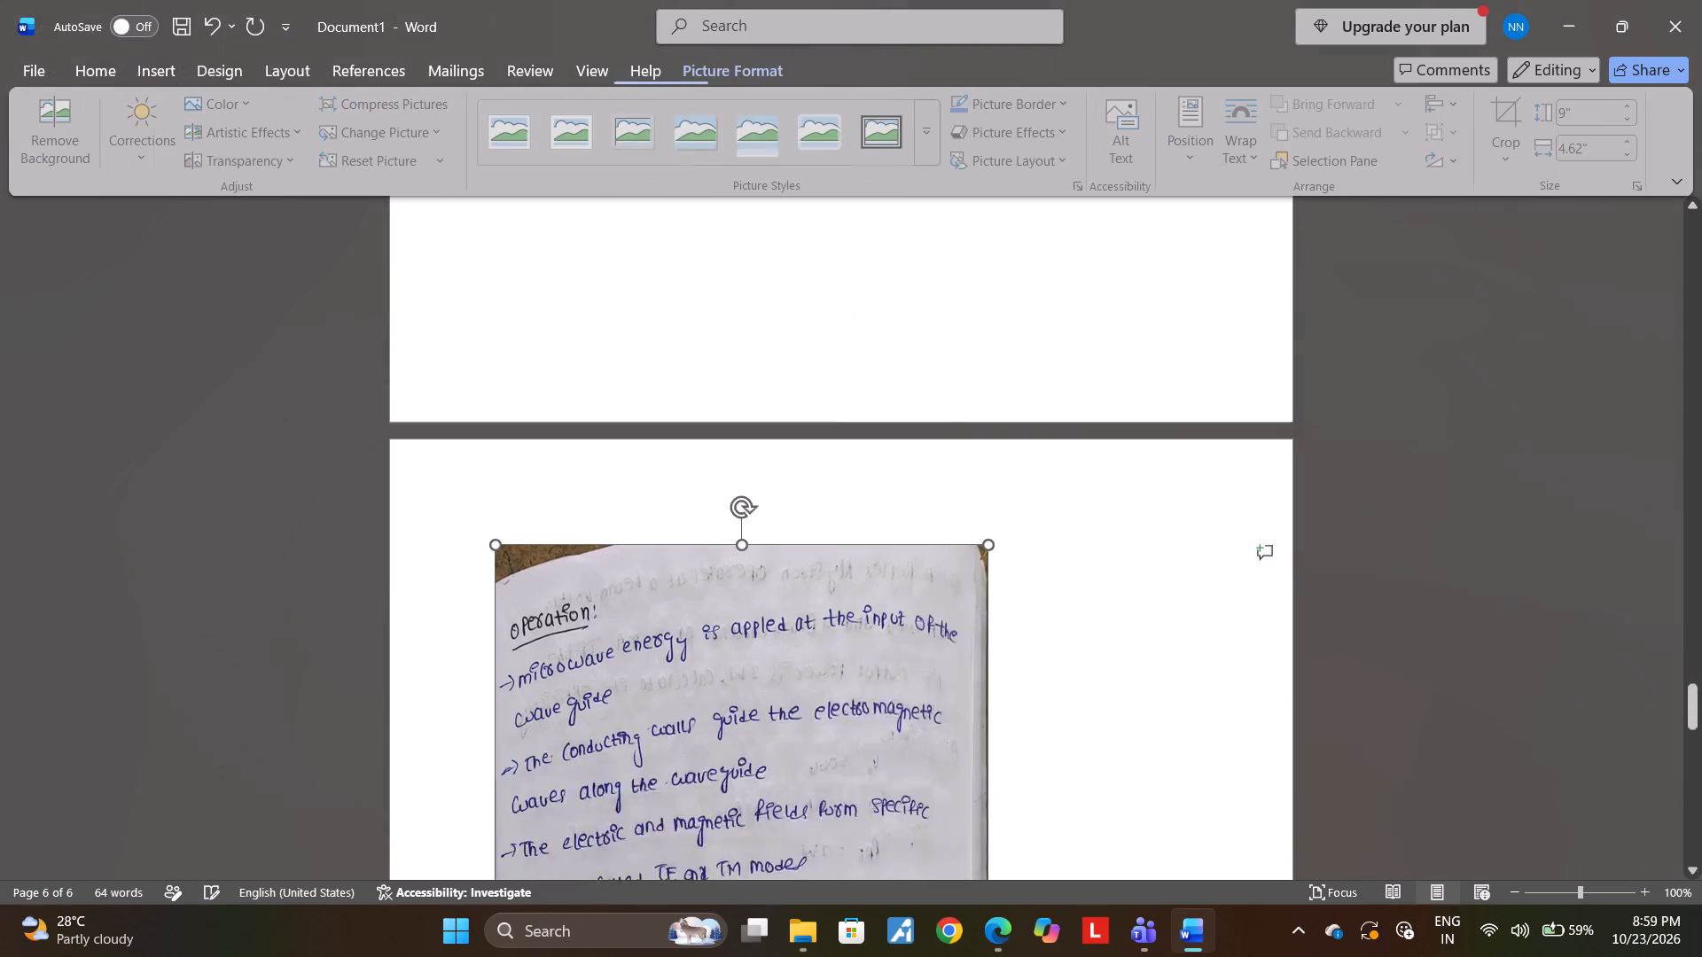
Crop the bottom of the inserted picture so only the waveguide Operation notes remain, cutting off the Reflex Klystron part.
right_click(842, 414)
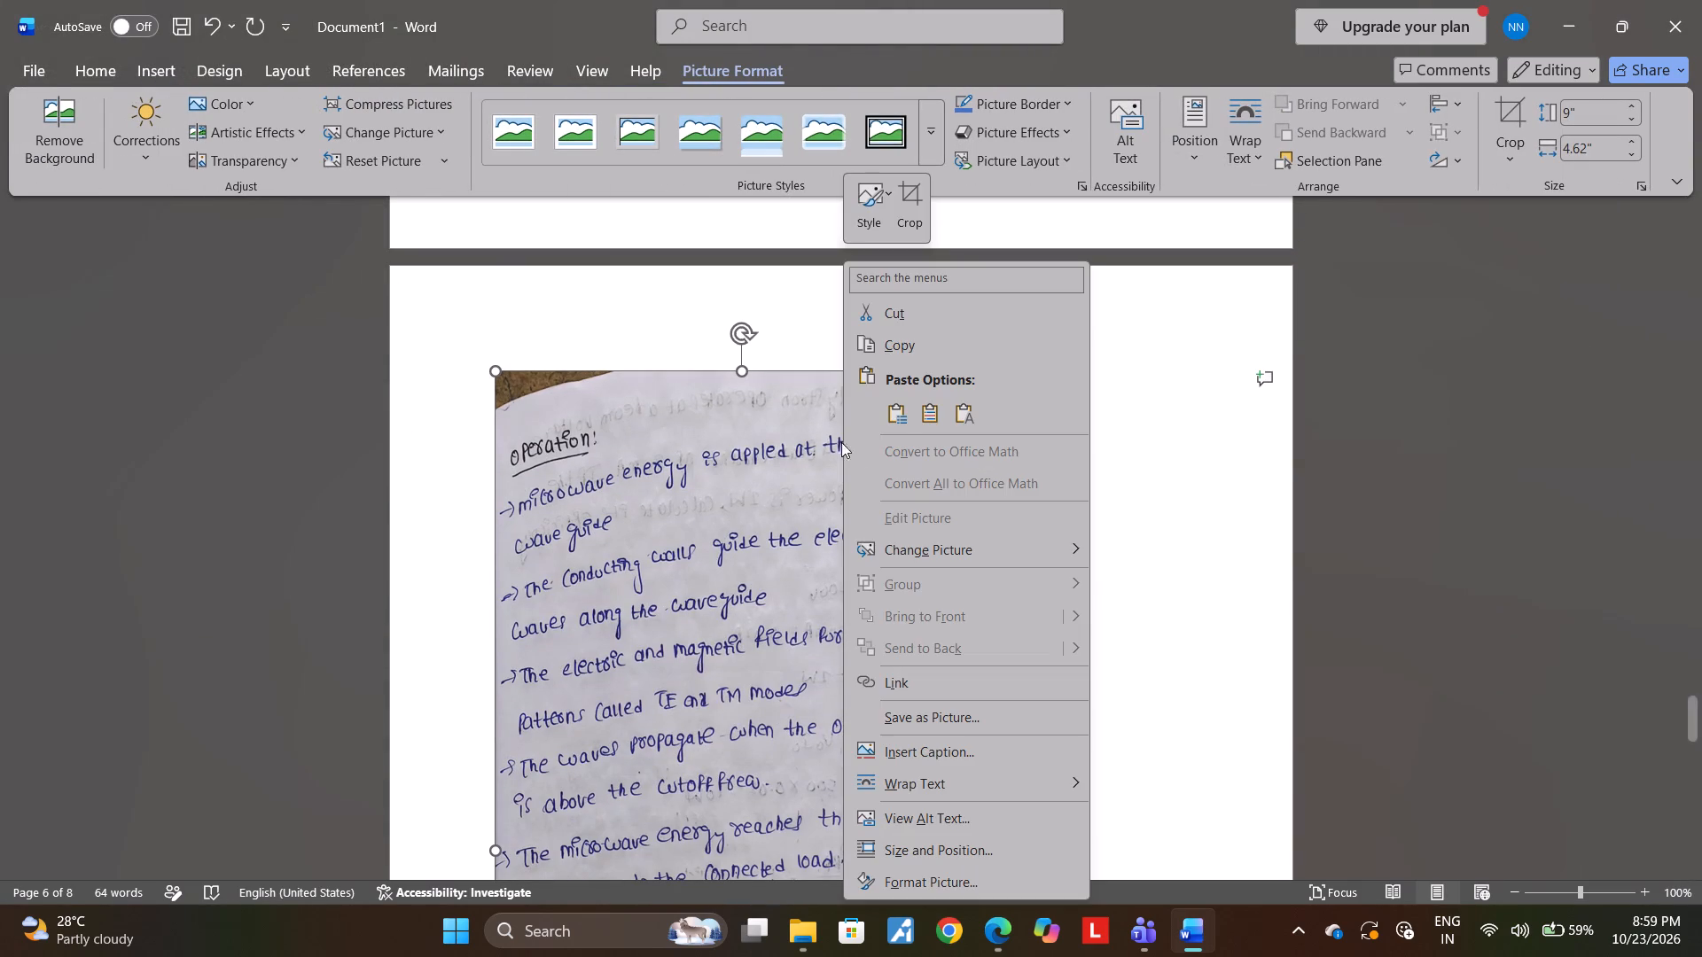
left_click(905, 221)
scroll(878, 357, "down", 1)
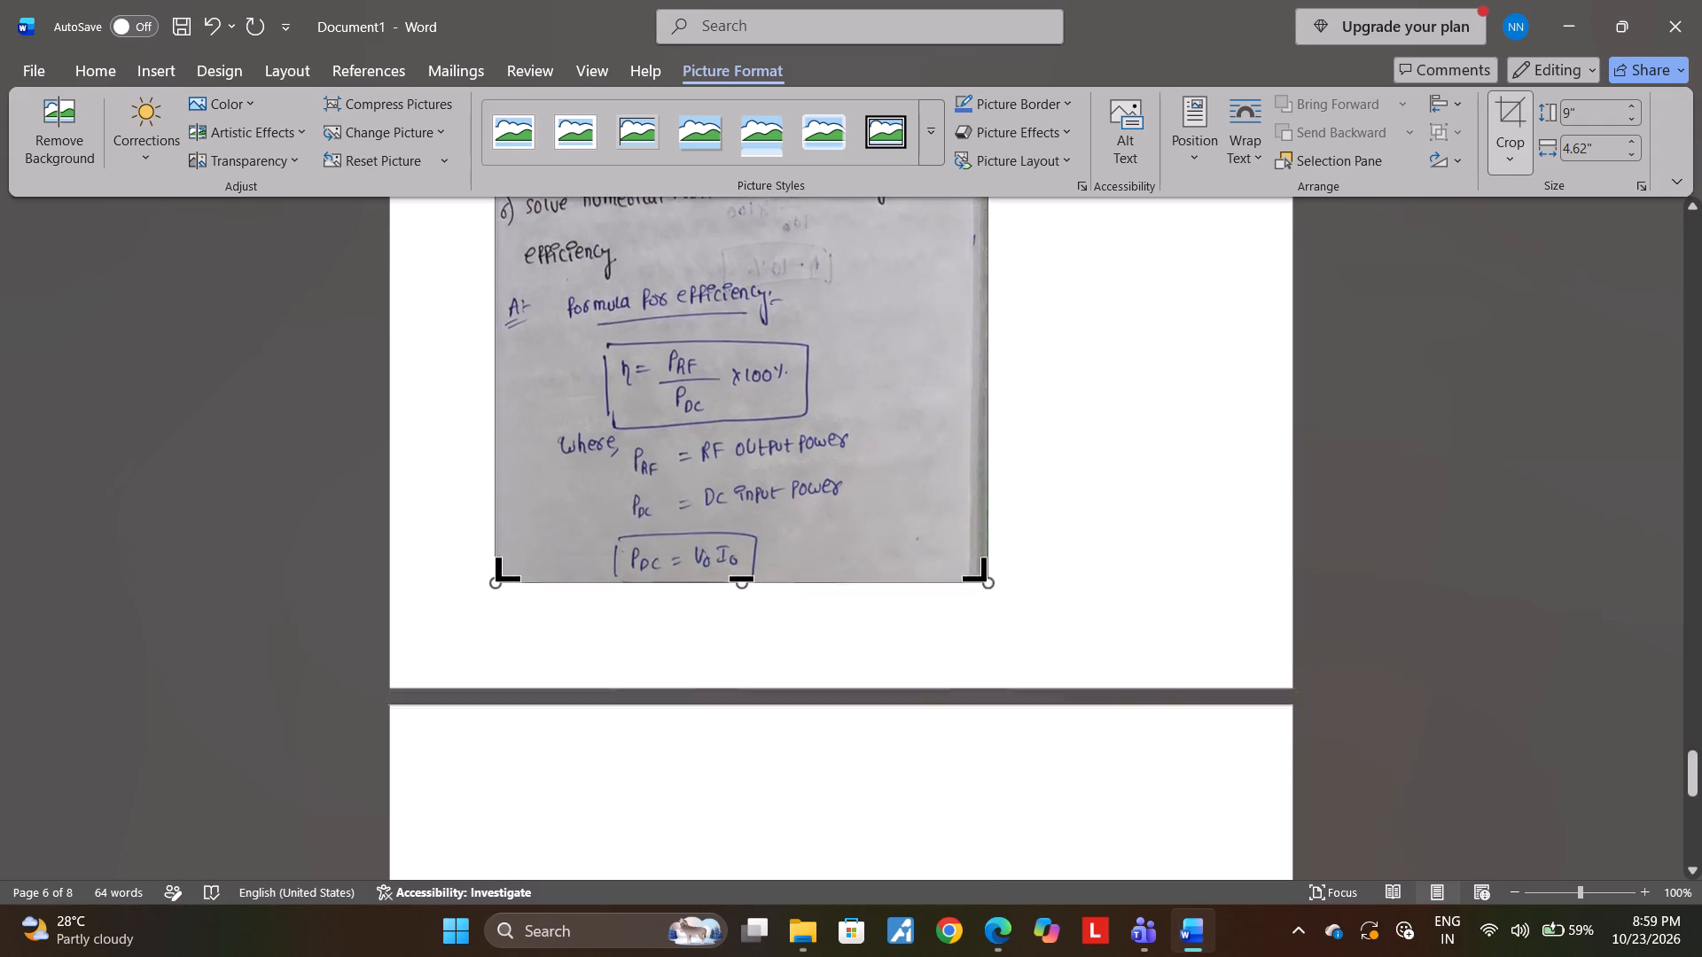
scroll(741, 702, "down", 1)
left_click_drag(740, 585, 740, 203)
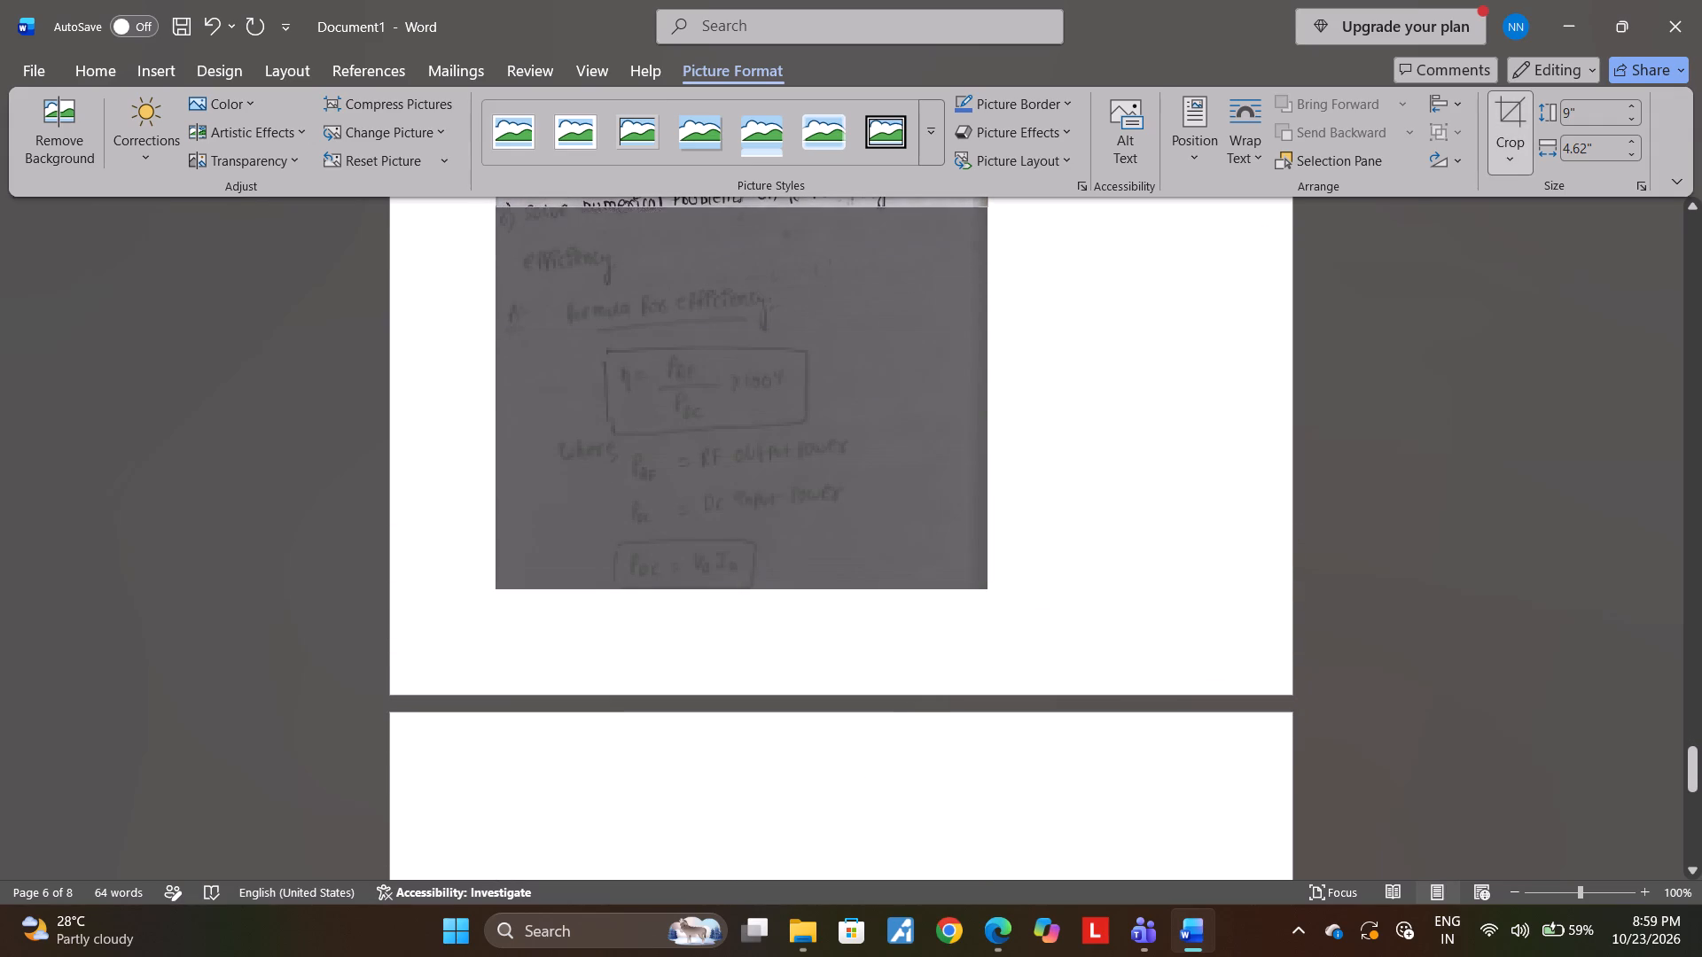
left_click_drag(740, 203, 739, 241)
left_click(1040, 432)
Set the cropped Operation picture's text wrapping to Tight.
scroll(1038, 431, "up", 1)
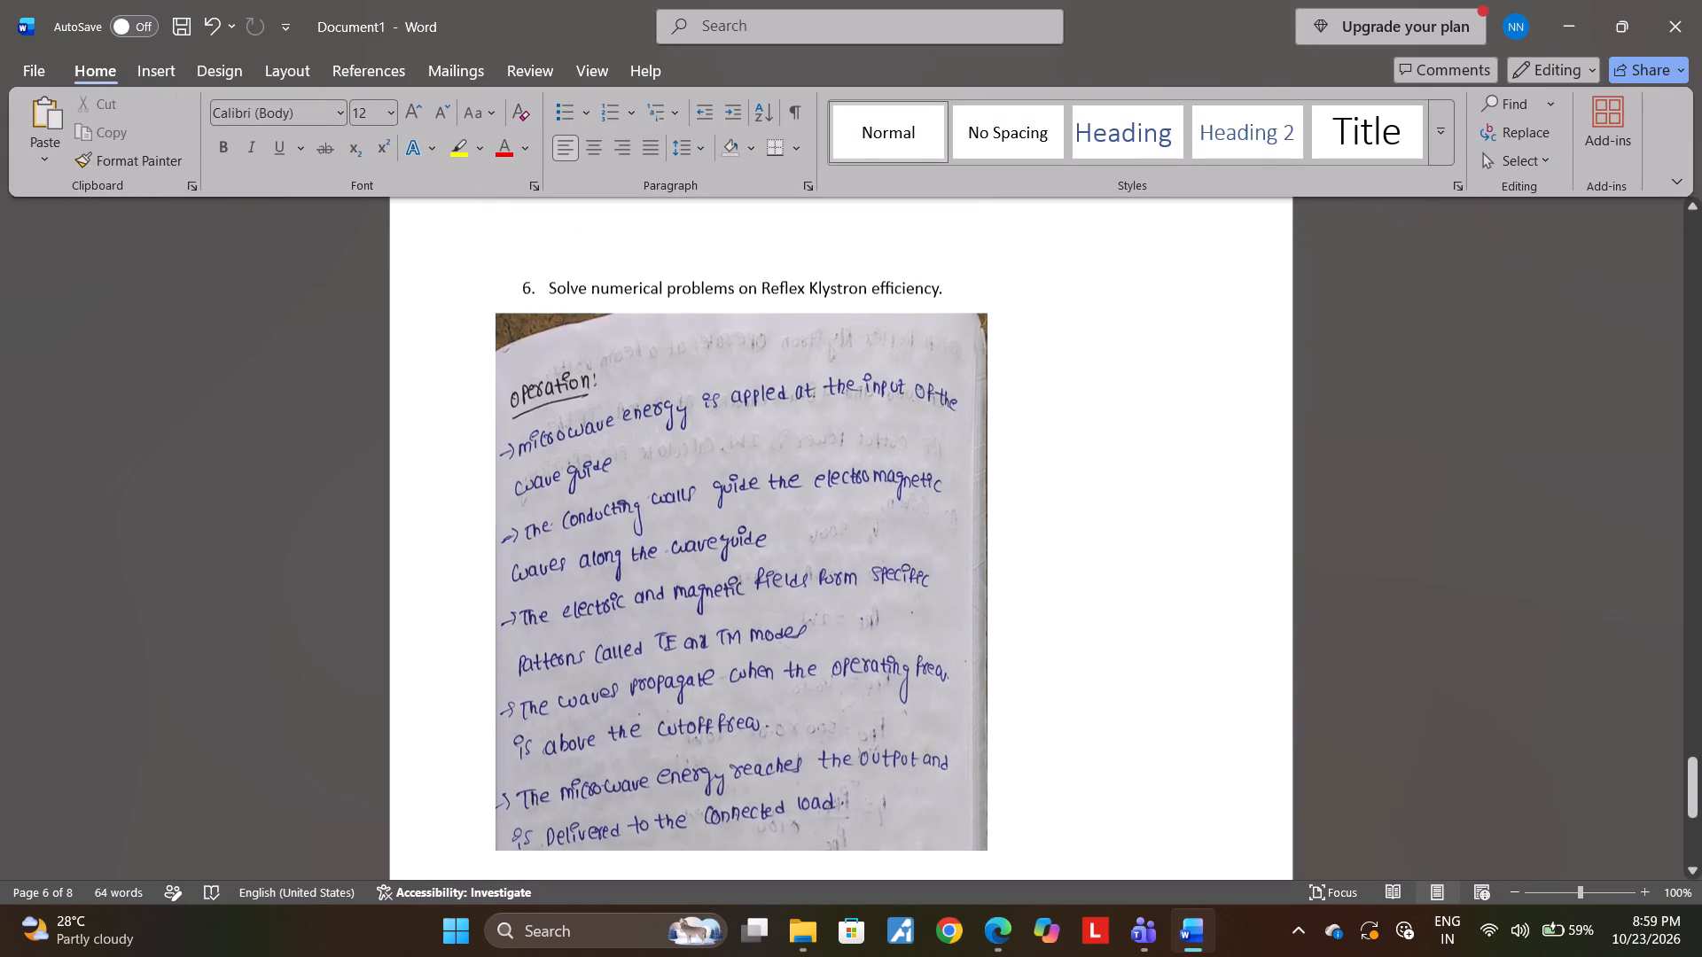
scroll(992, 449, "up", 1)
left_click(867, 510)
left_click(1012, 347)
left_click(1128, 517)
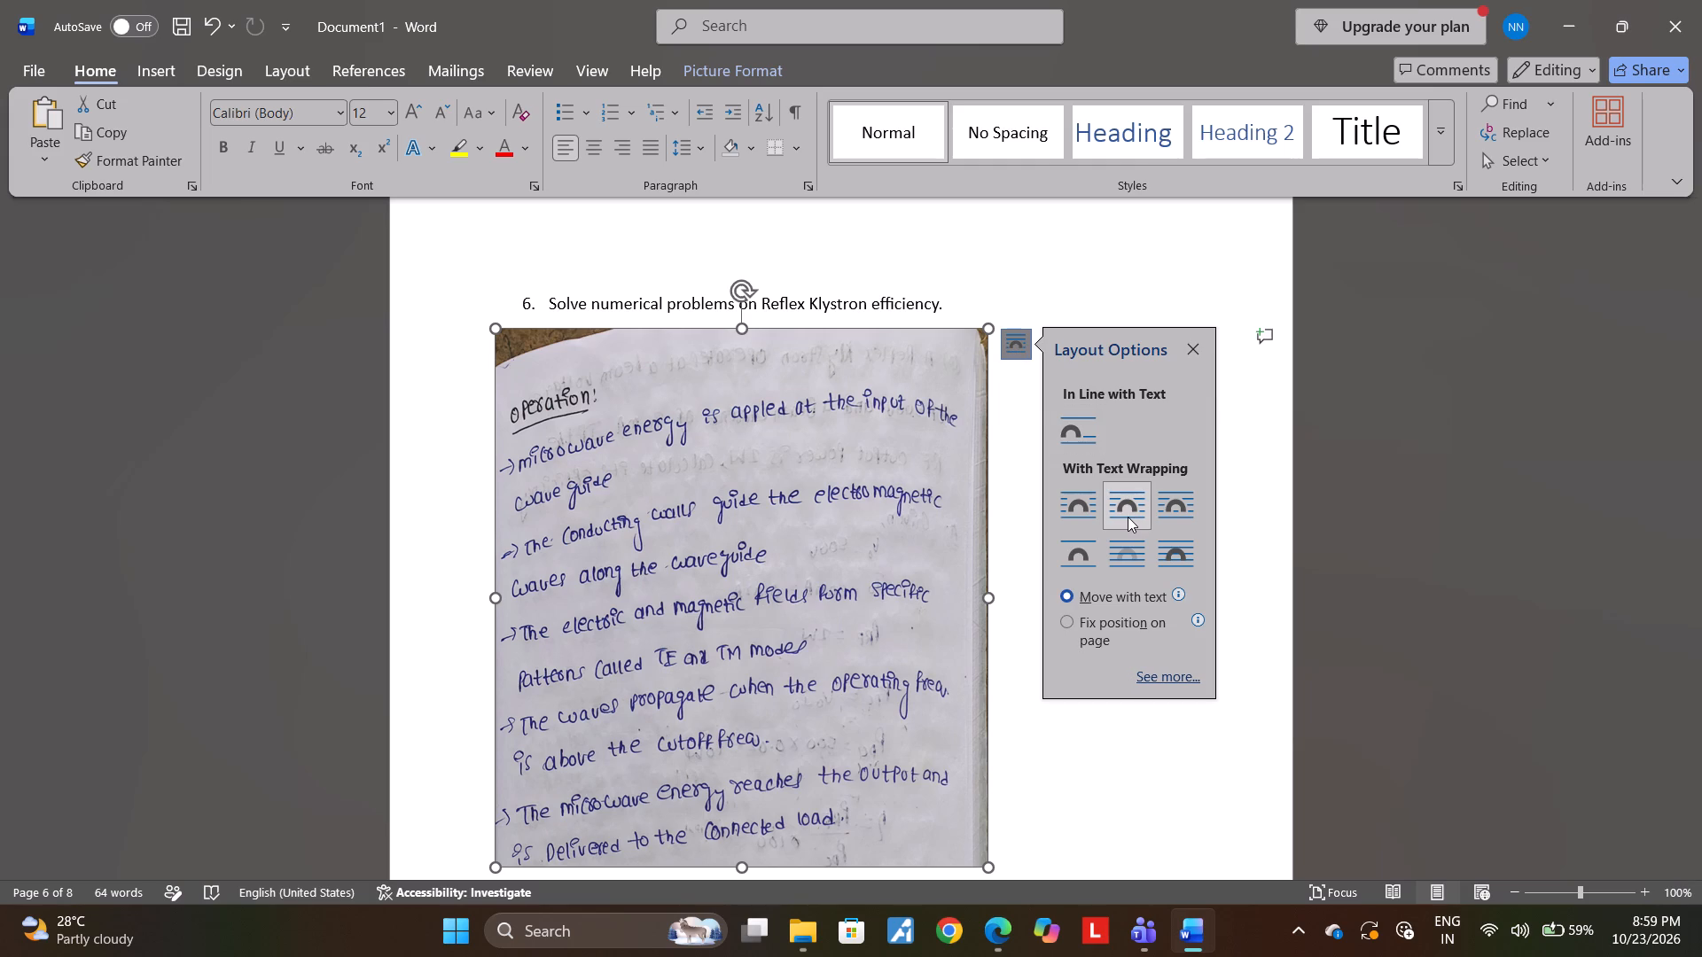
Cut the Operation picture from the question 6 page and paste it onto the question 5 page beside the waveguide picture.
left_click(772, 511)
key("ctrl+x")
scroll(773, 511, "up", 1)
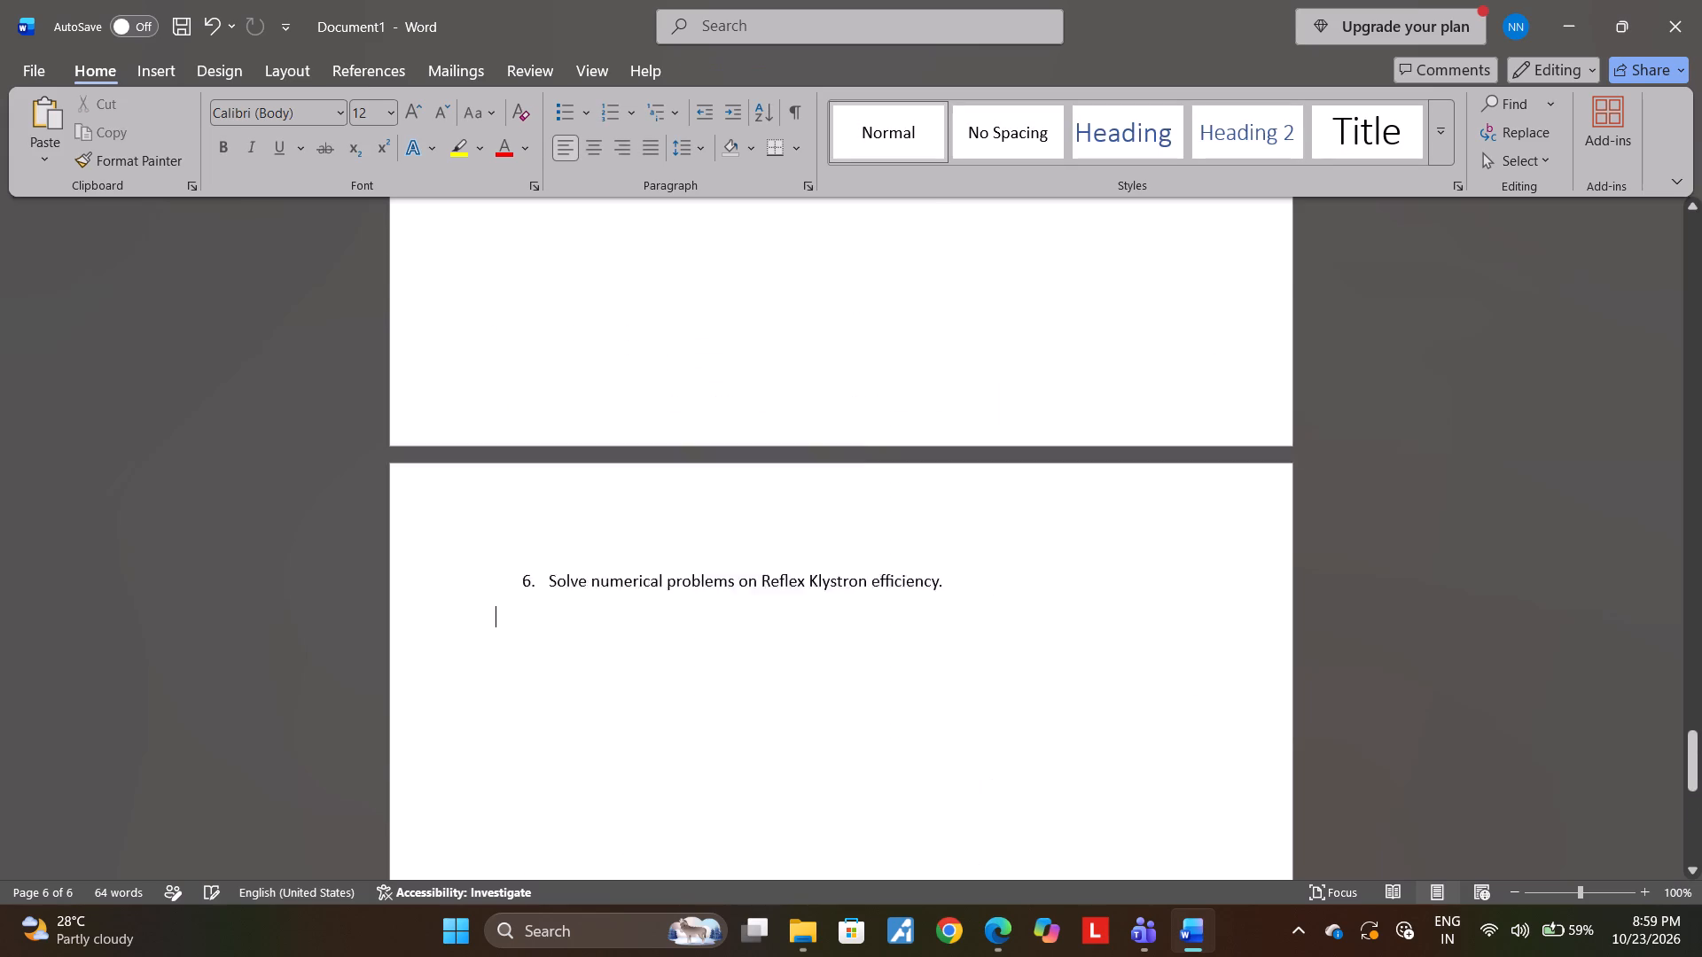
scroll(773, 511, "up", 2)
scroll(773, 511, "down", 1)
scroll(855, 486, "up", 1)
left_click(970, 552)
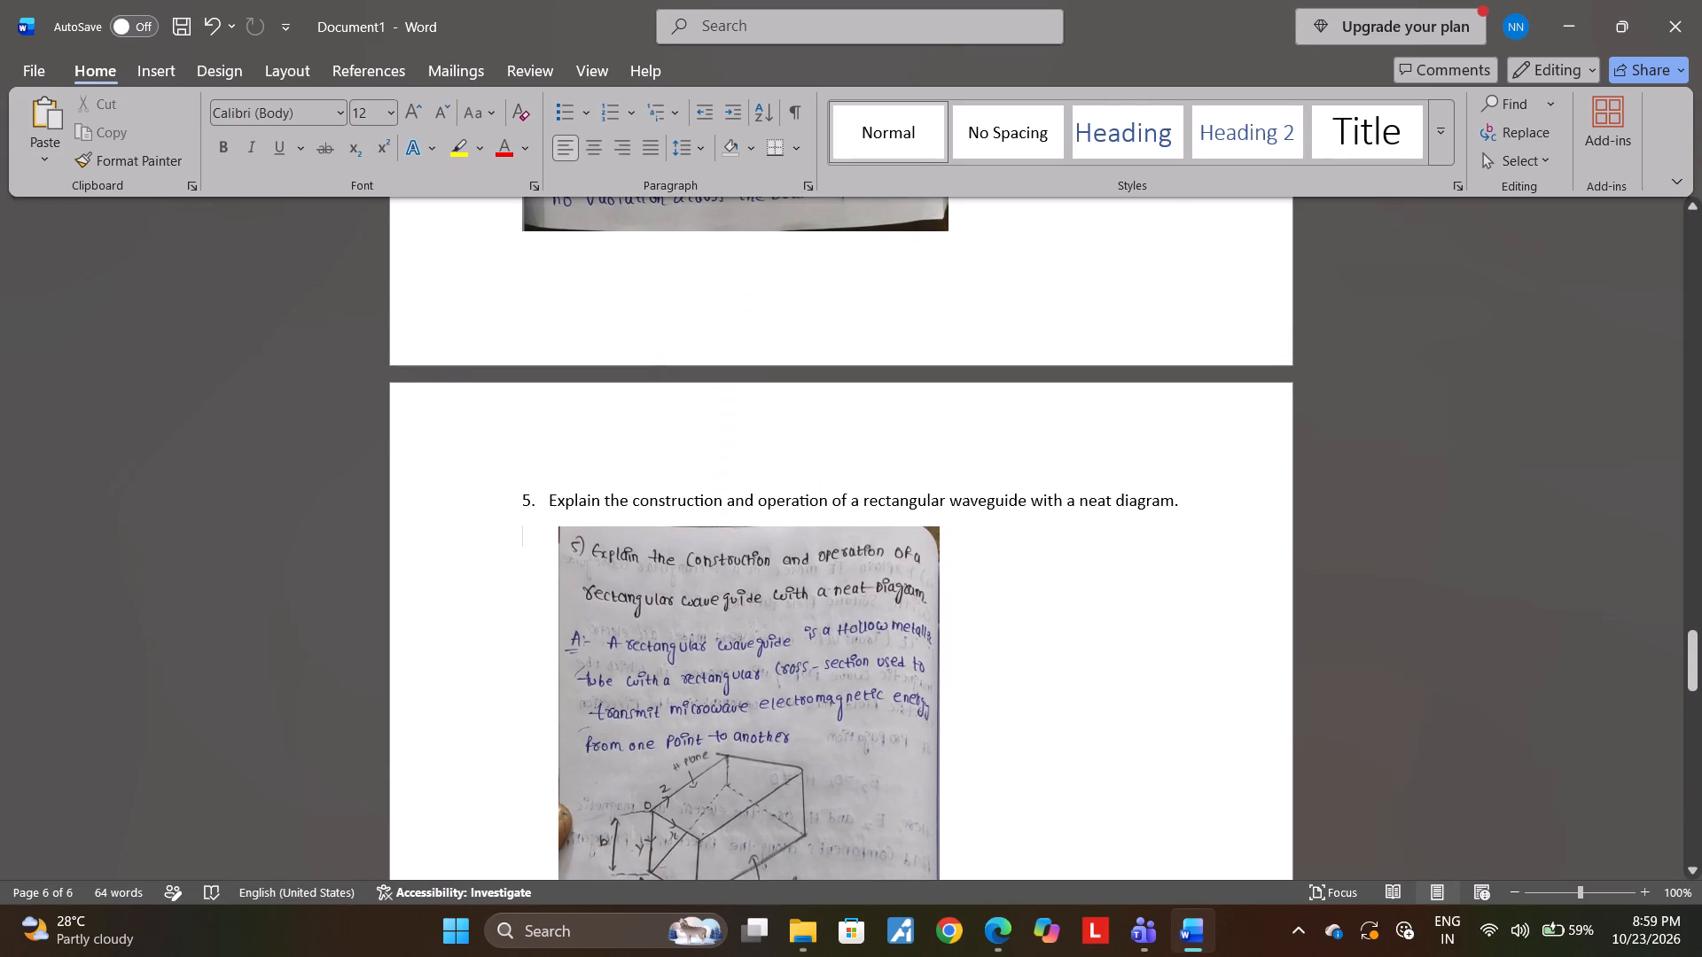
left_click(966, 552)
key("ctrl+v")
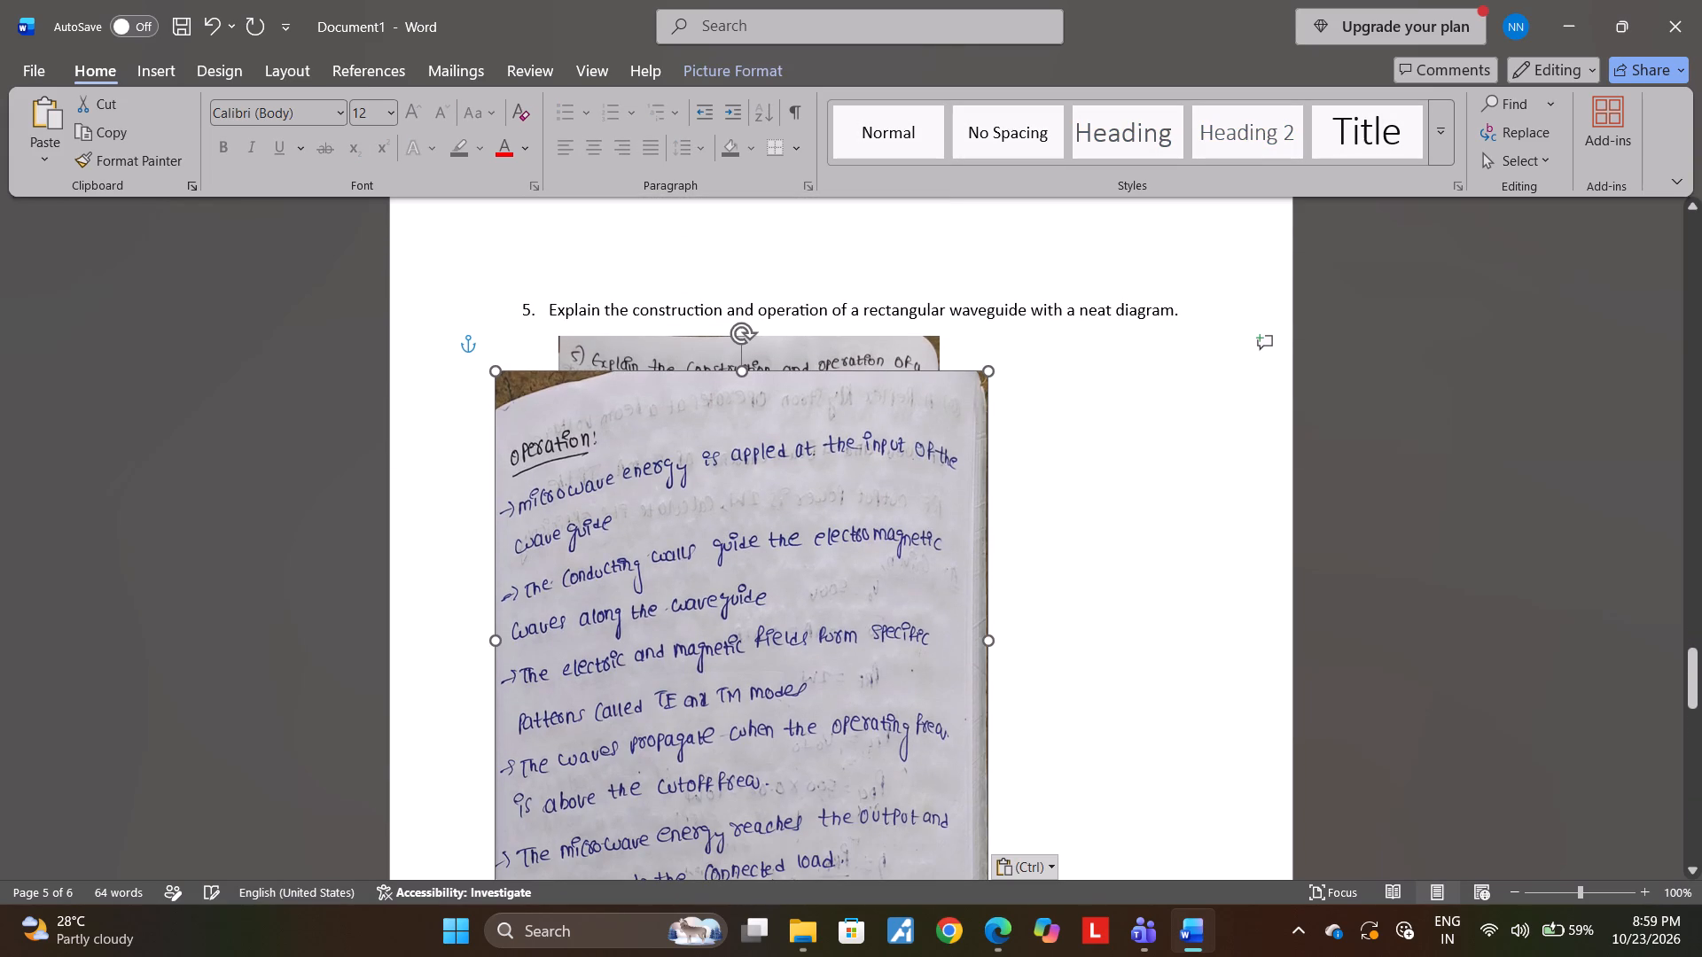
Shrink the Operation picture and place it to the right of the waveguide construction picture, along the page's right edge.
left_click(732, 582)
scroll(589, 744, "down", 1)
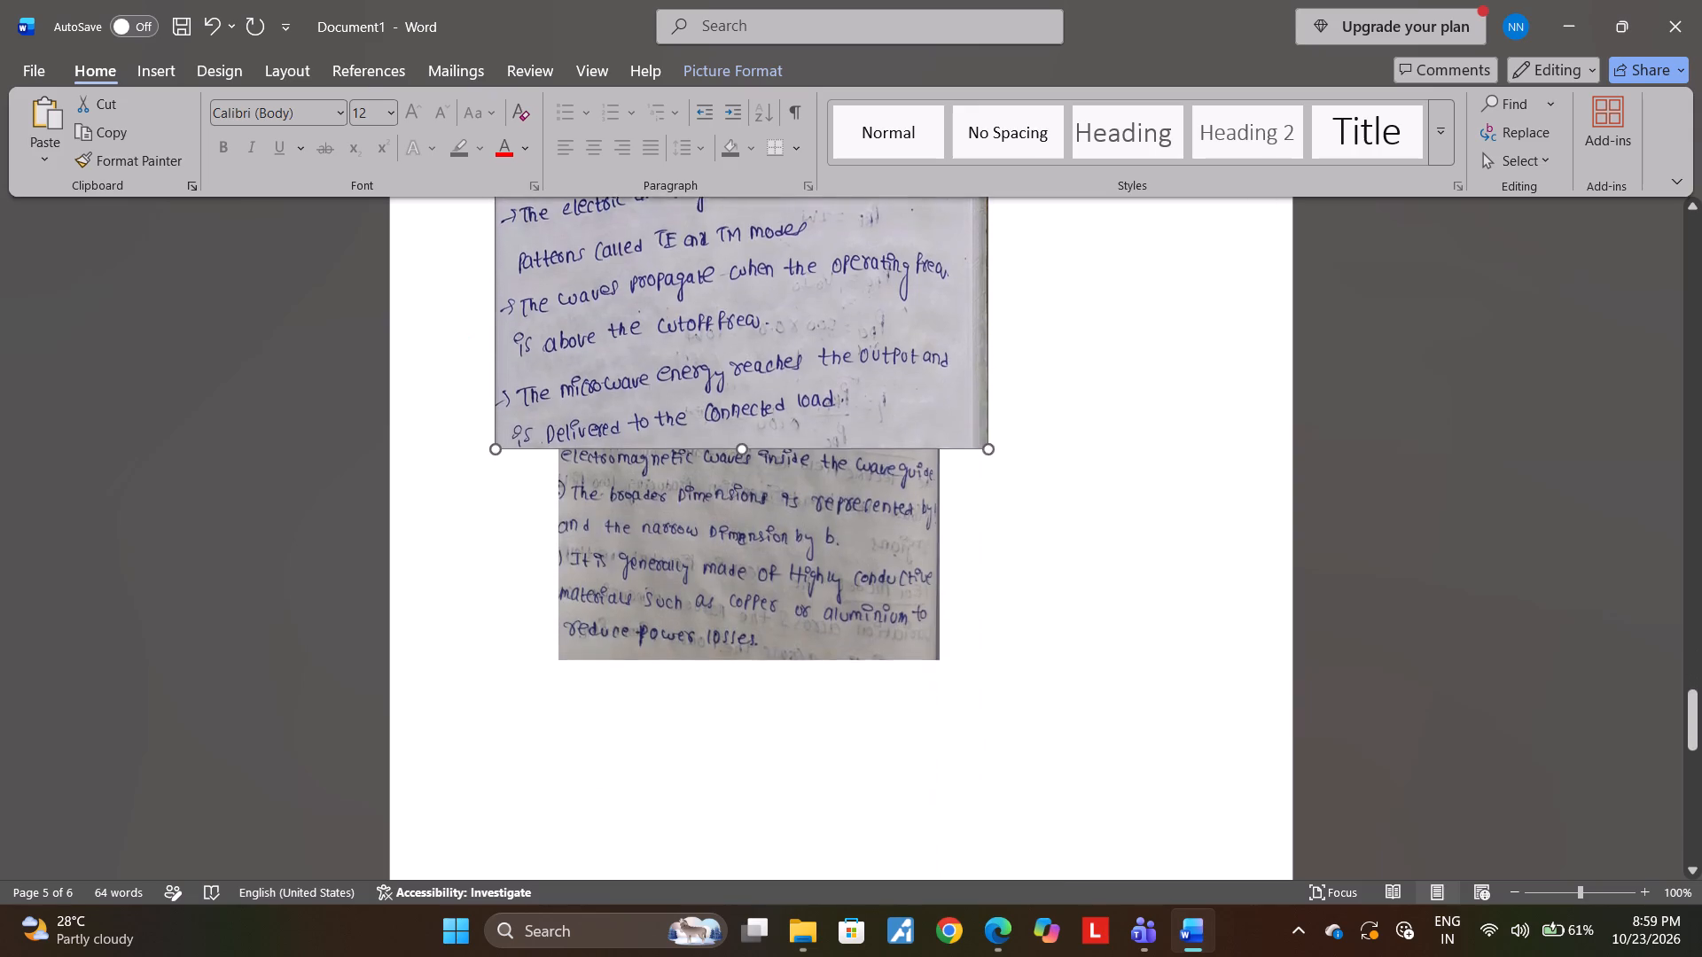
scroll(589, 741, "up", 1)
scroll(589, 741, "down", 1)
left_click_drag(496, 446, 595, 332)
left_click_drag(735, 451, 1074, 502)
left_click_drag(902, 677, 990, 602)
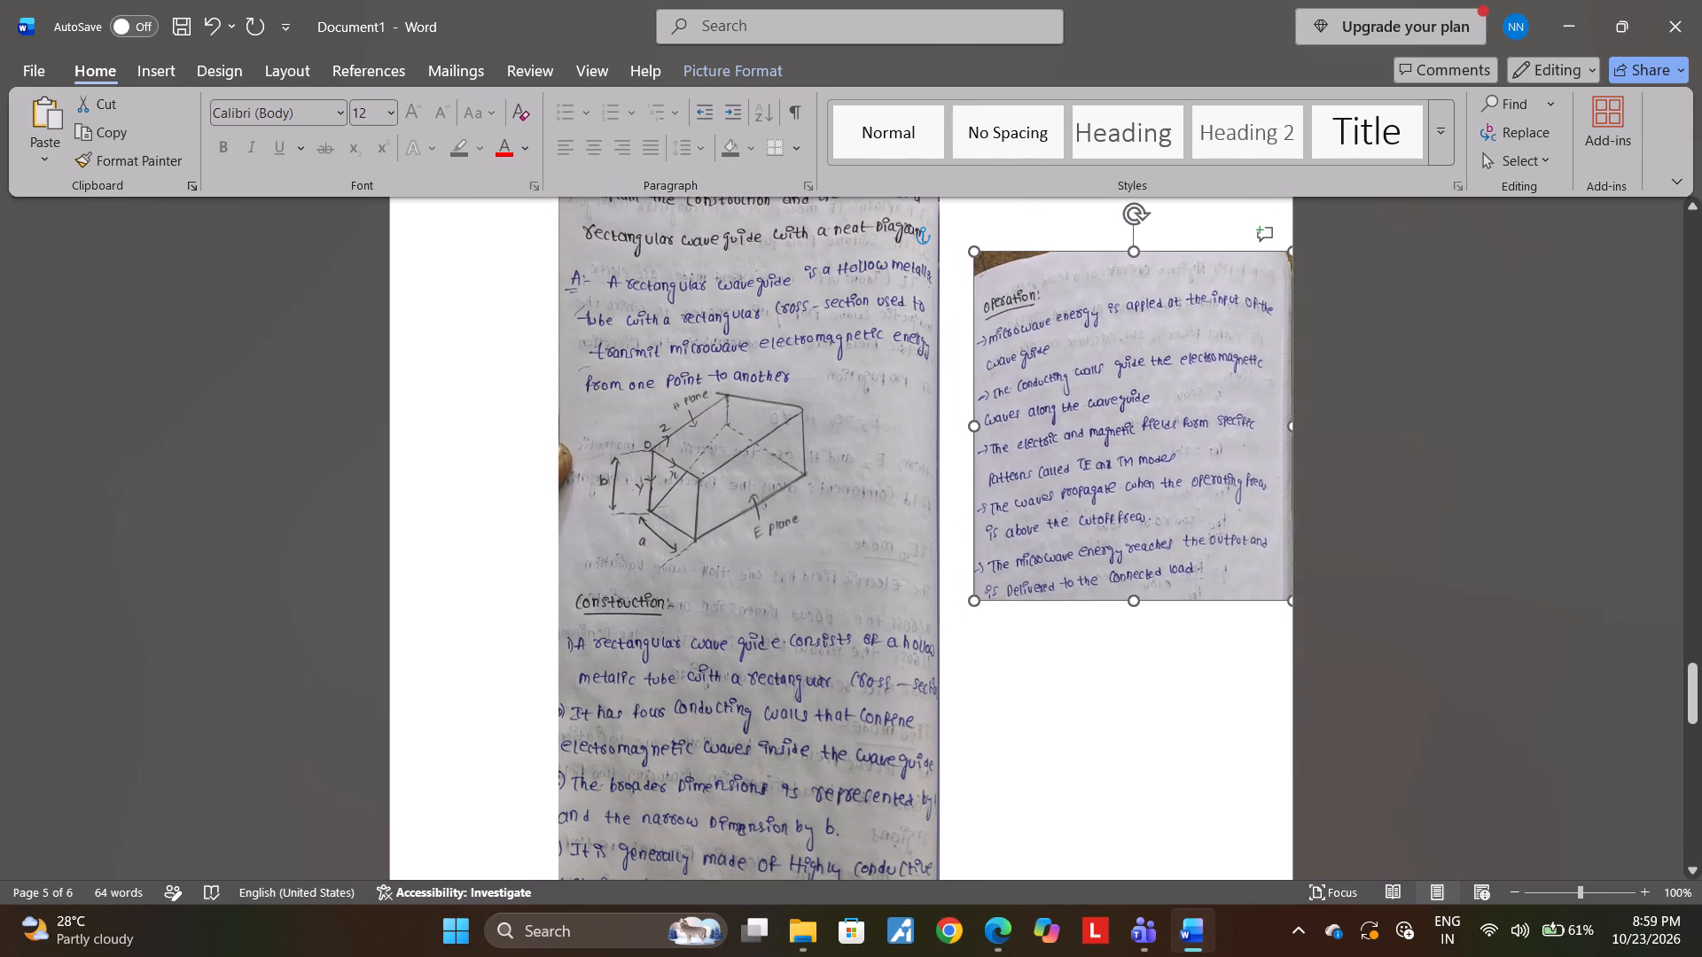
left_click_drag(990, 602, 945, 634)
Move the waveguide construction picture toward the page's left edge and enlarge both question 5 pictures to fill the space between them.
left_click(672, 622)
left_click_drag(696, 619, 595, 618)
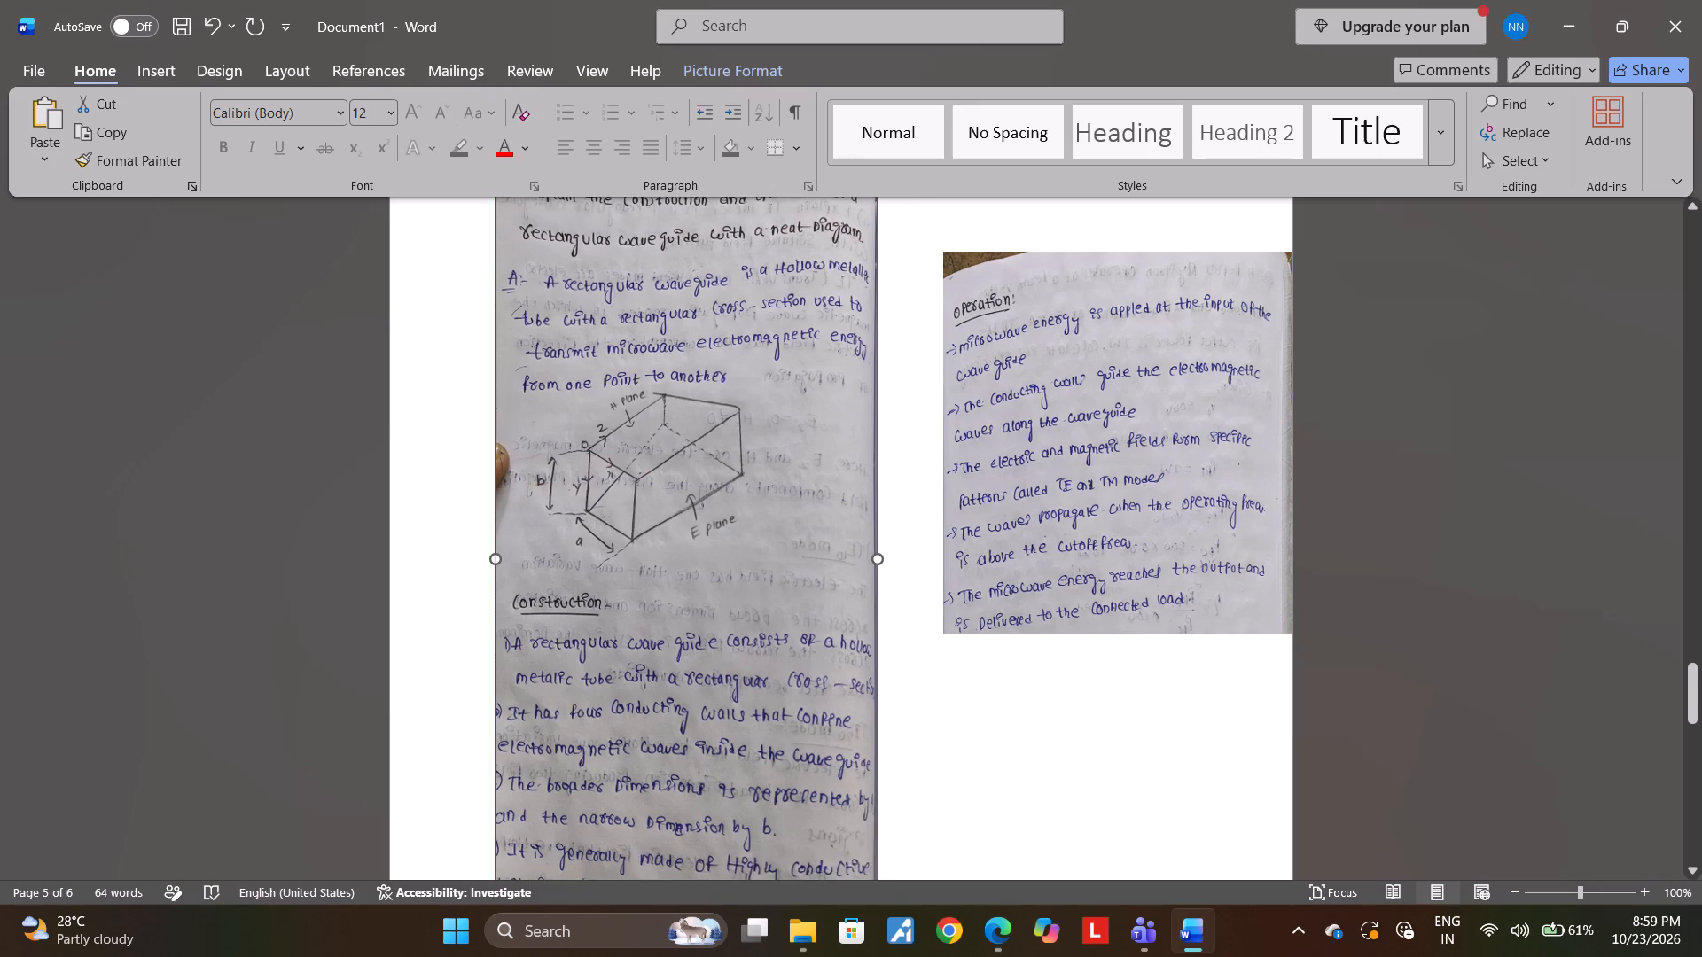
left_click_drag(595, 618, 556, 612)
left_click(1081, 484)
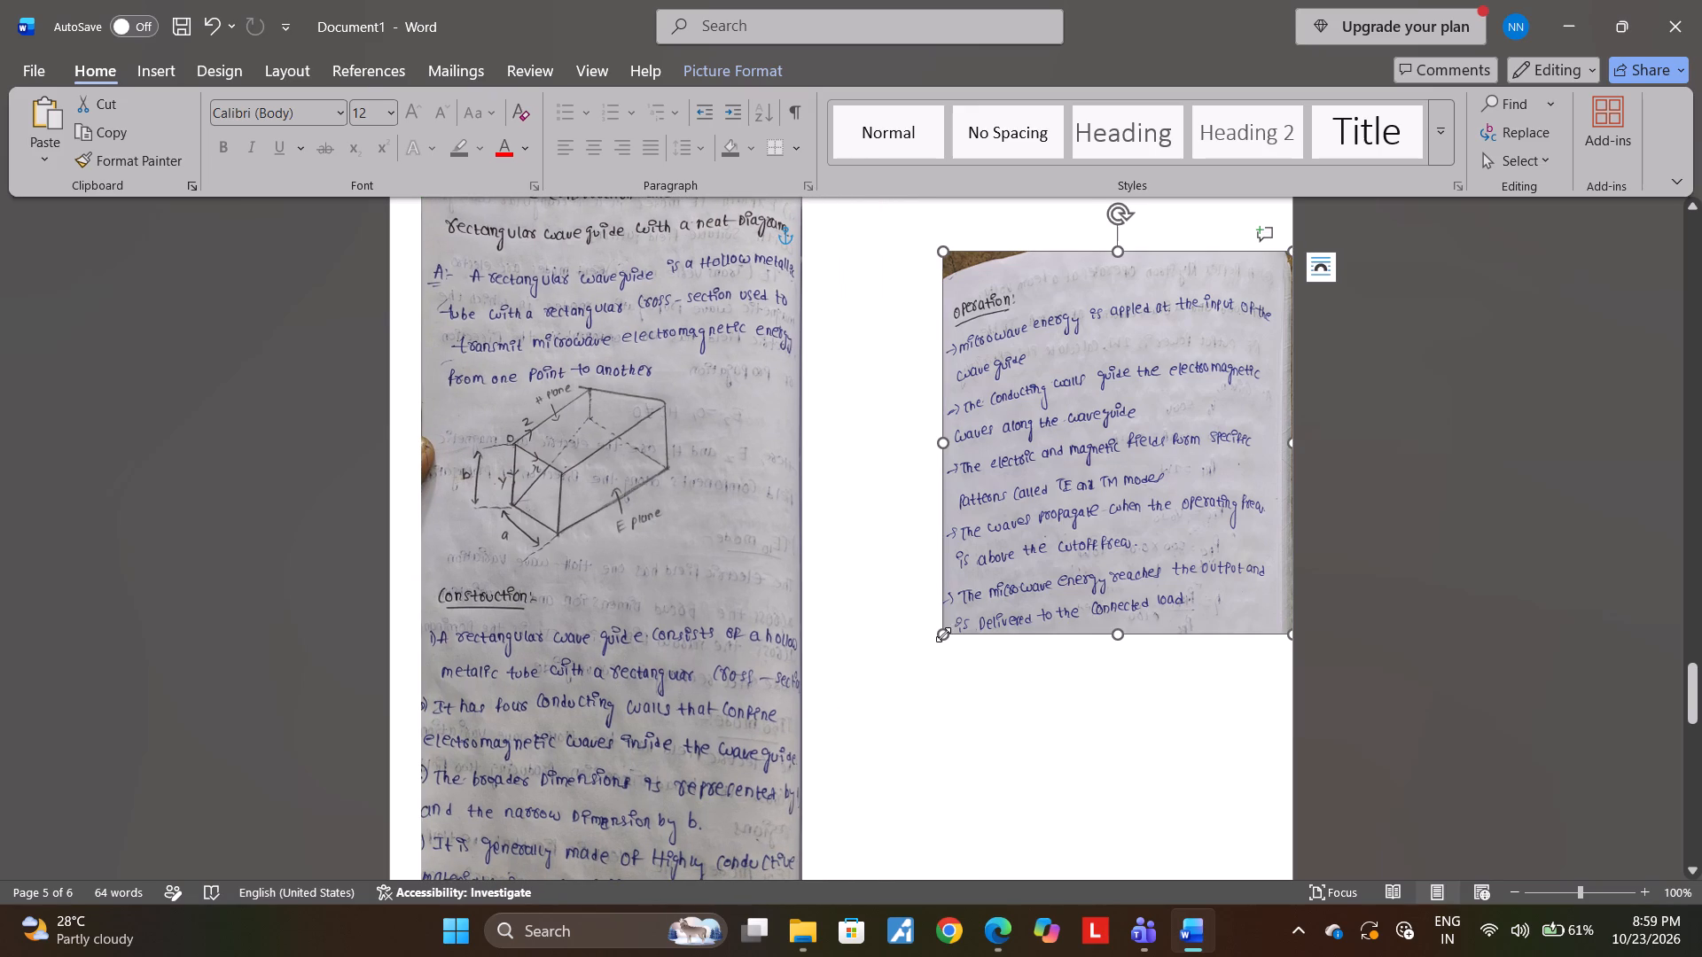
left_click_drag(943, 634, 892, 654)
left_click(709, 633)
left_click_drag(805, 553, 839, 552)
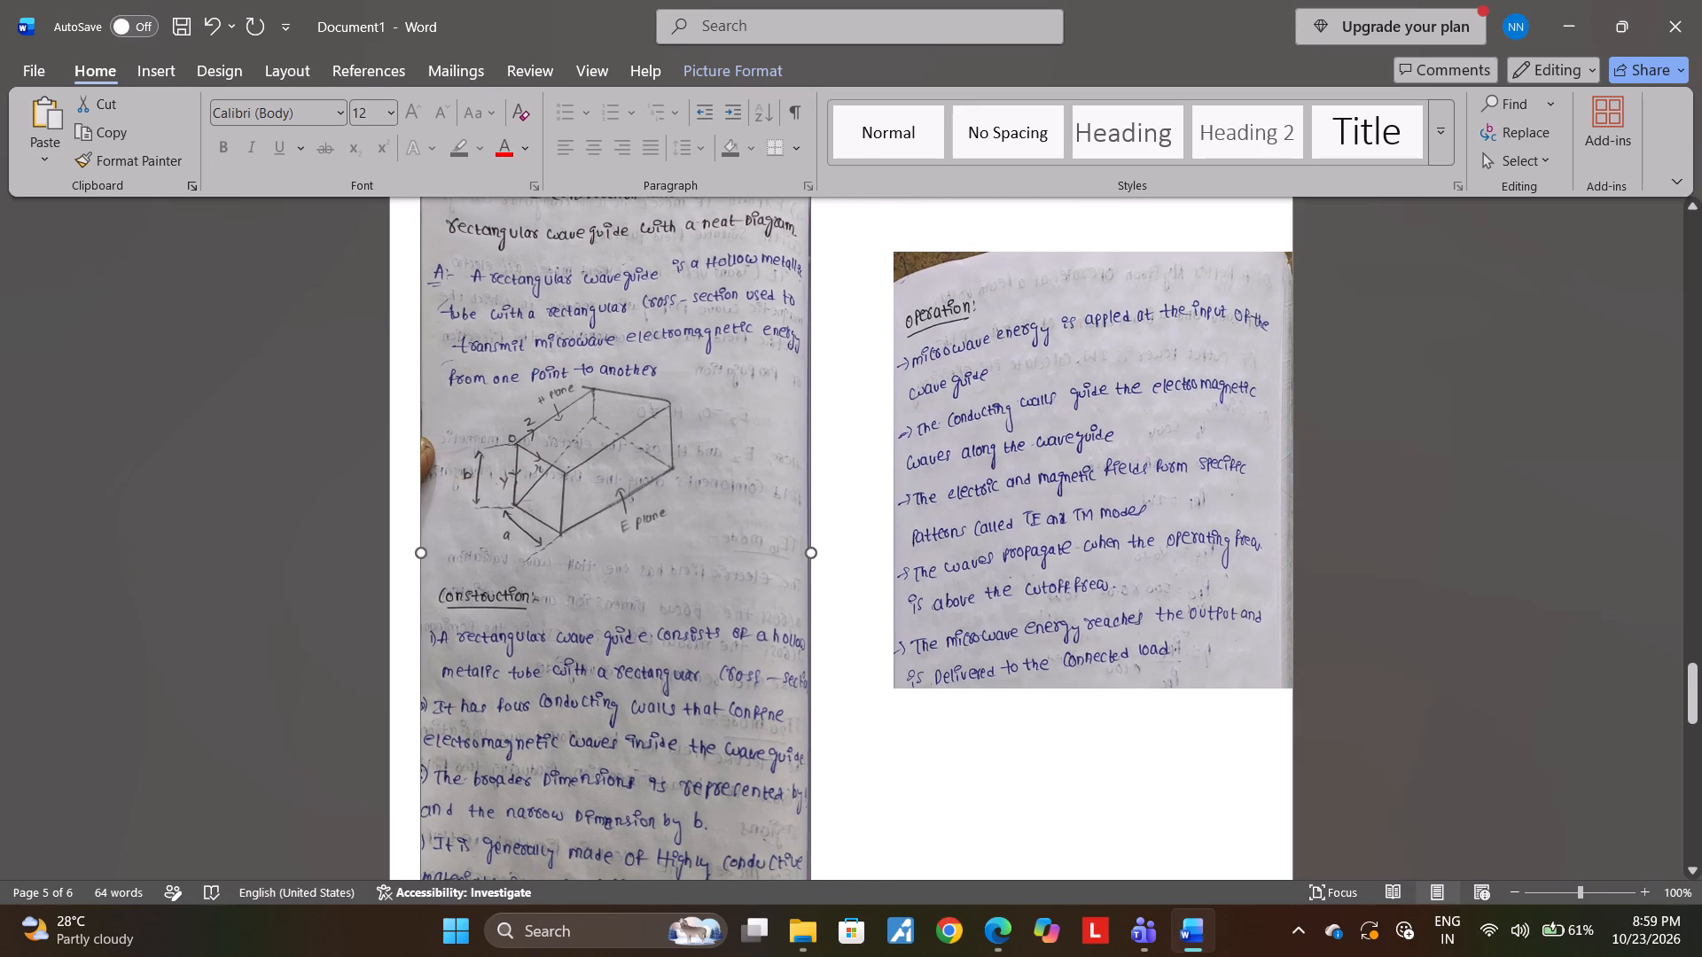
left_click_drag(839, 552, 878, 550)
left_click(1037, 735)
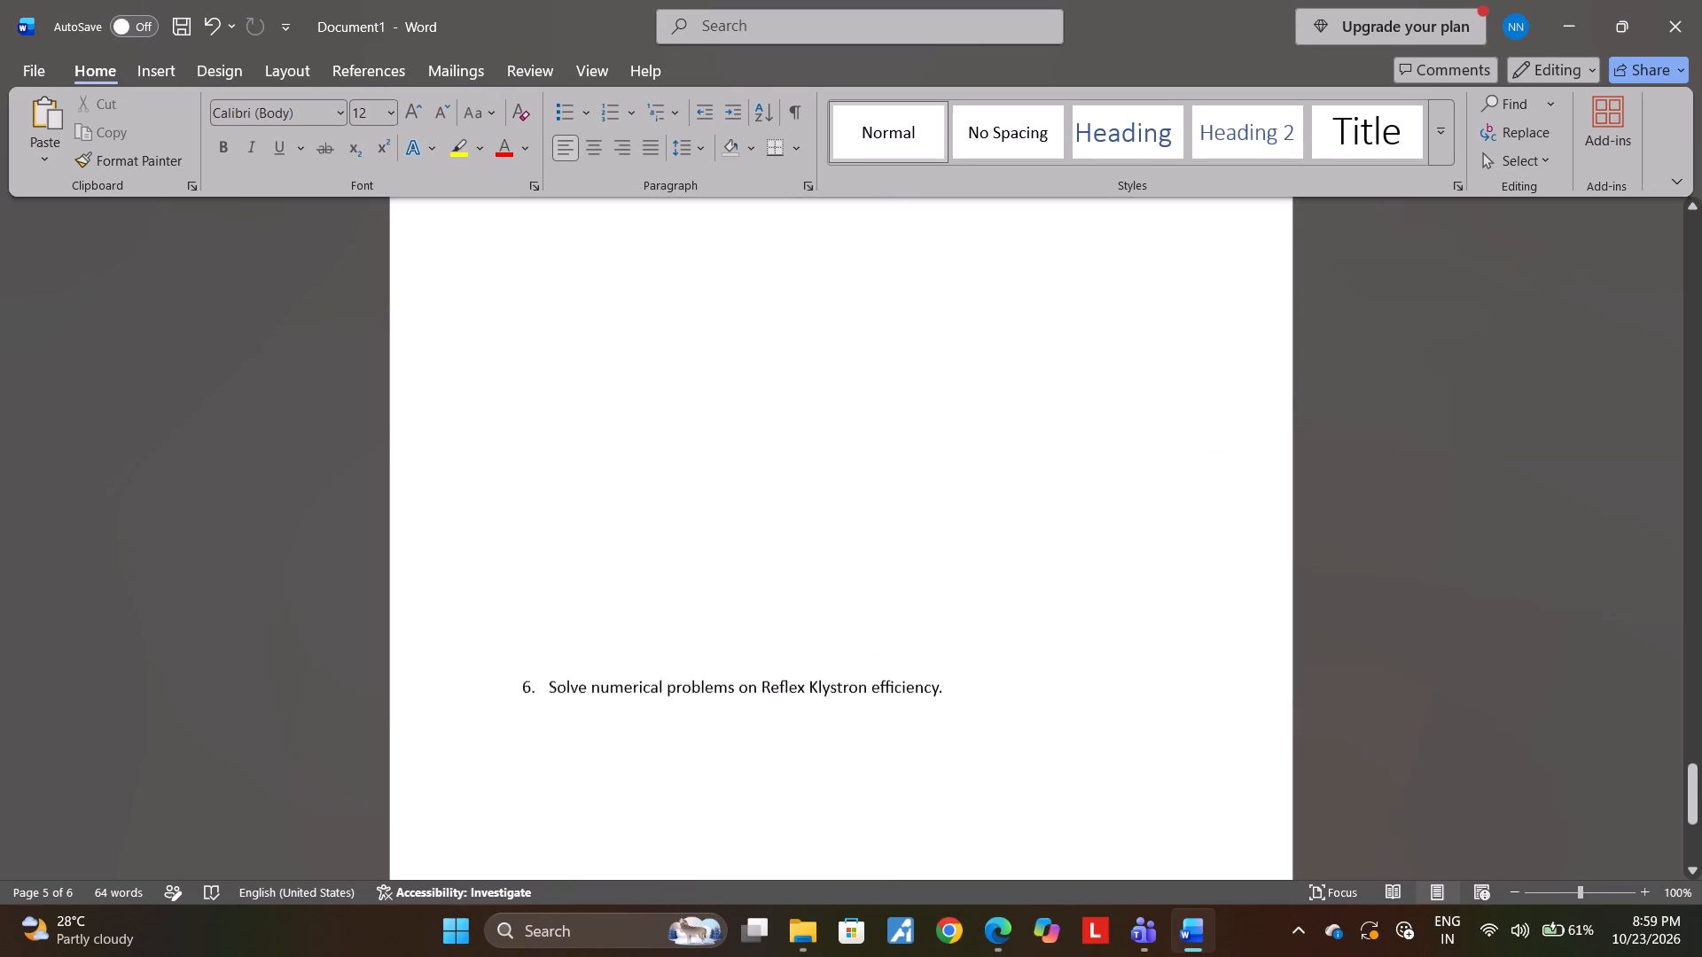
Delete the extra blank lines around the question 6 heading so it starts at the top of its page with one line below.
scroll(537, 819, "down", 1)
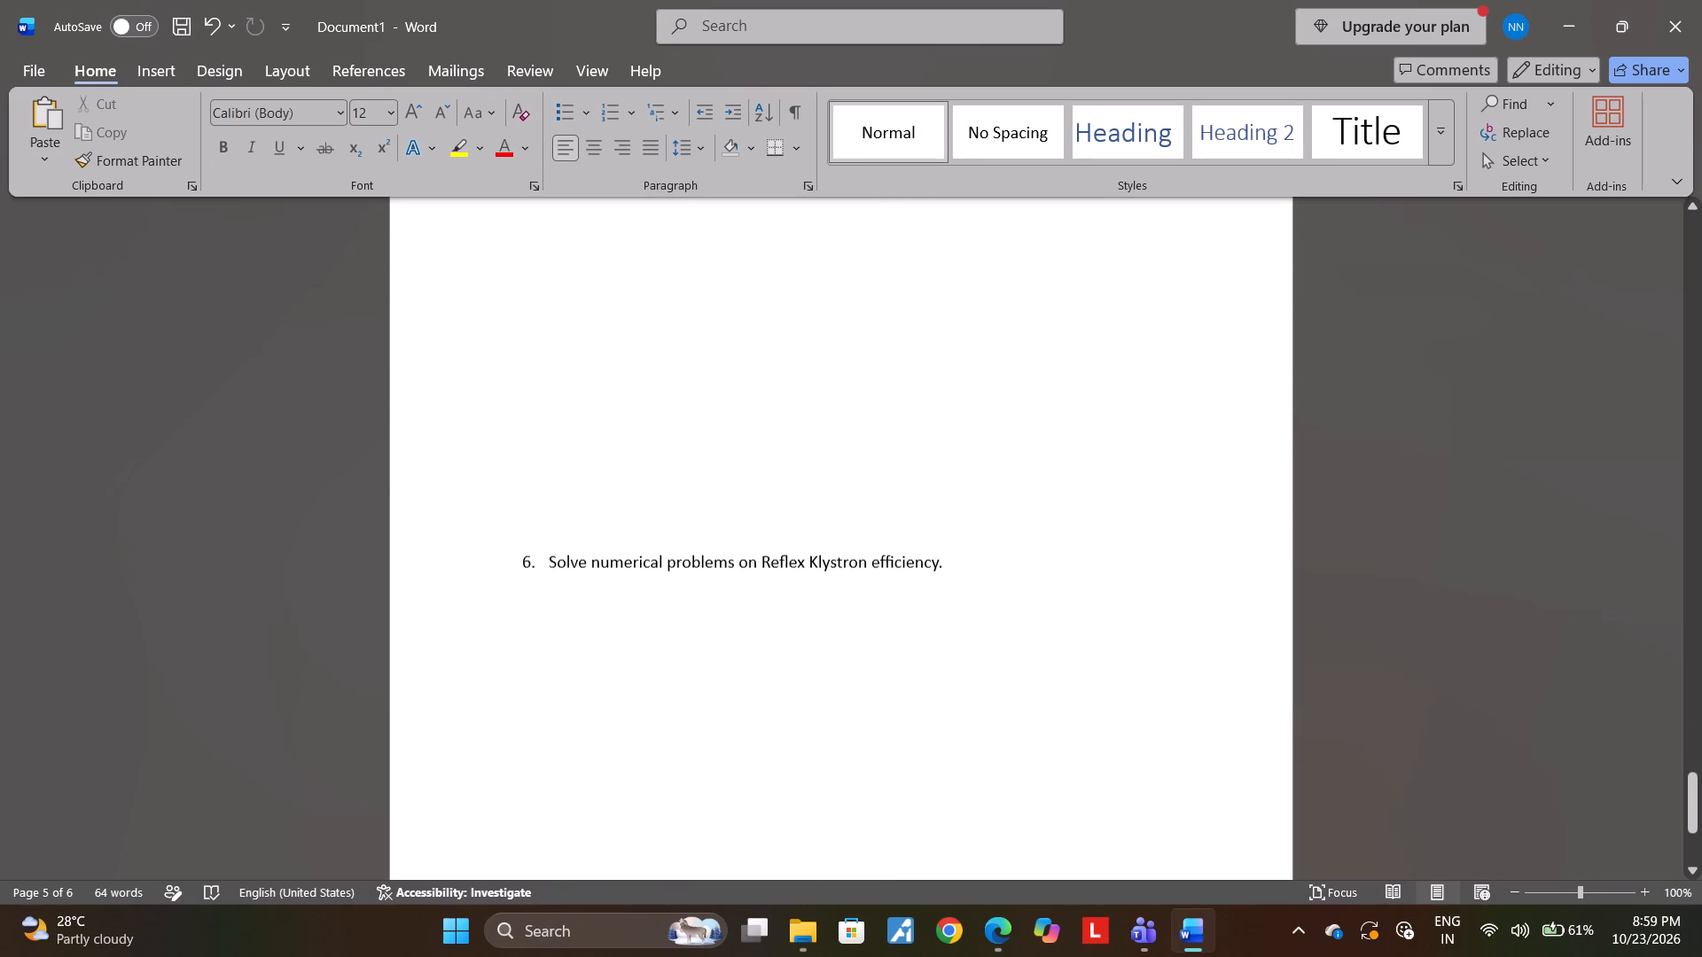
left_click(545, 515)
key("BackSpace")
key("BackSpace")
key("BackSpace")
key("BackSpace")
key("BackSpace")
key("BackSpace")
key("BackSpace")
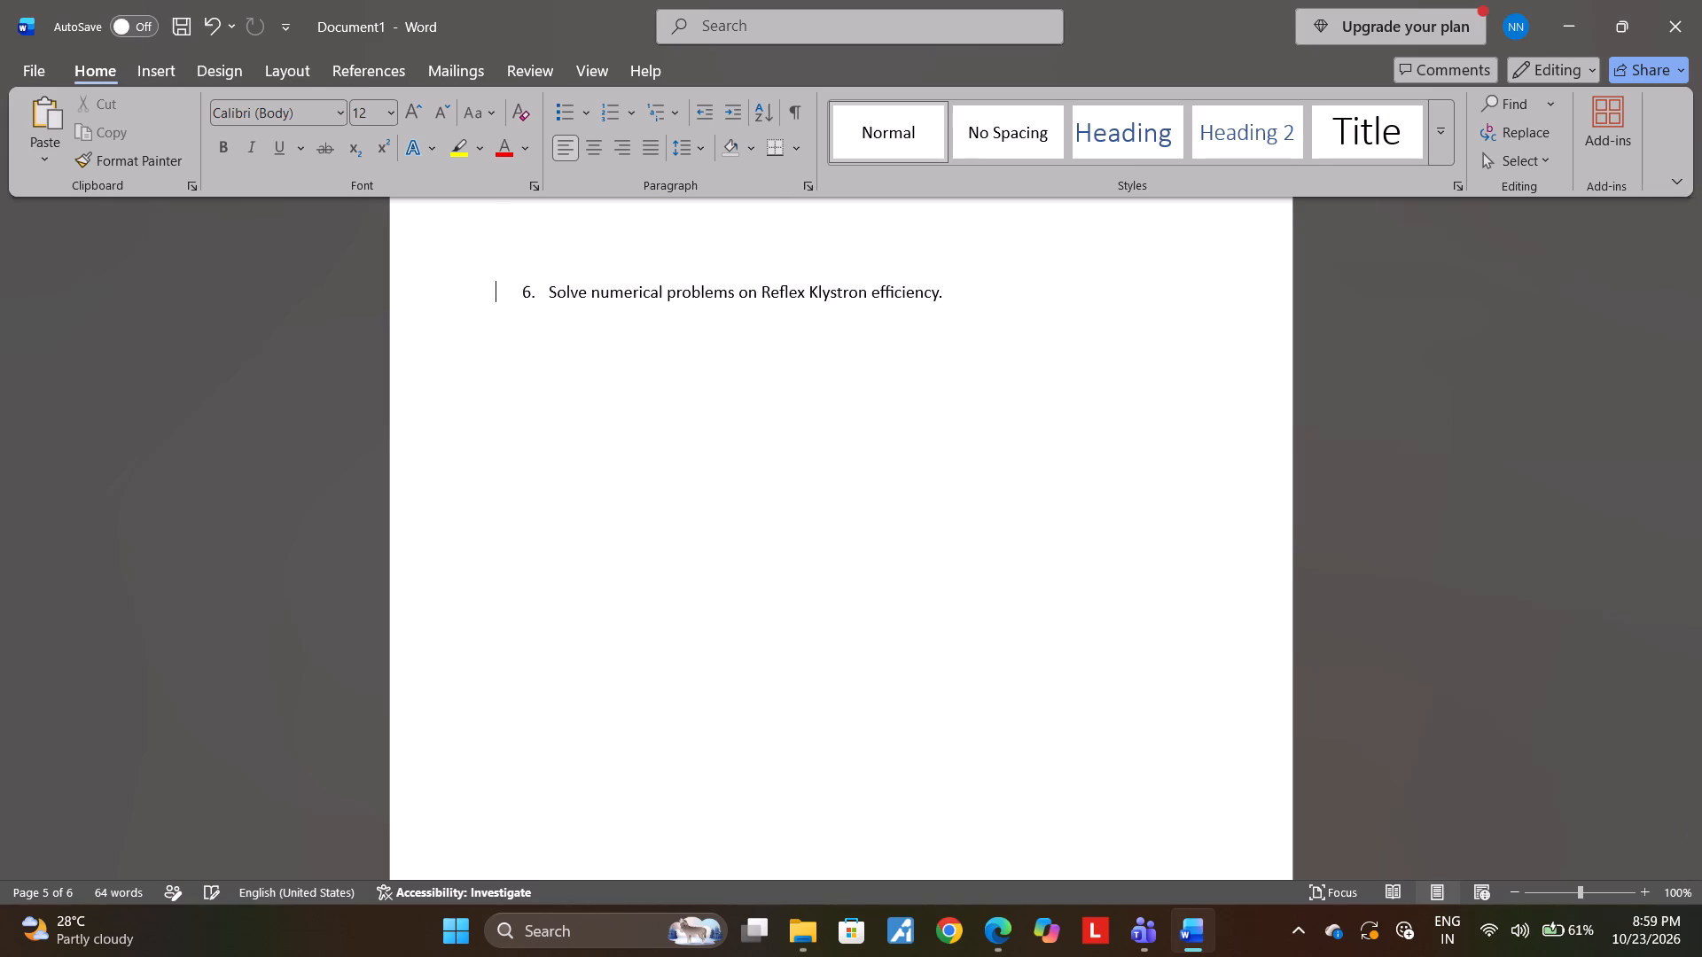
key("BackSpace")
scroll(557, 516, "up", 1)
key("BackSpace")
key("BackSpace")
key("BackSpace")
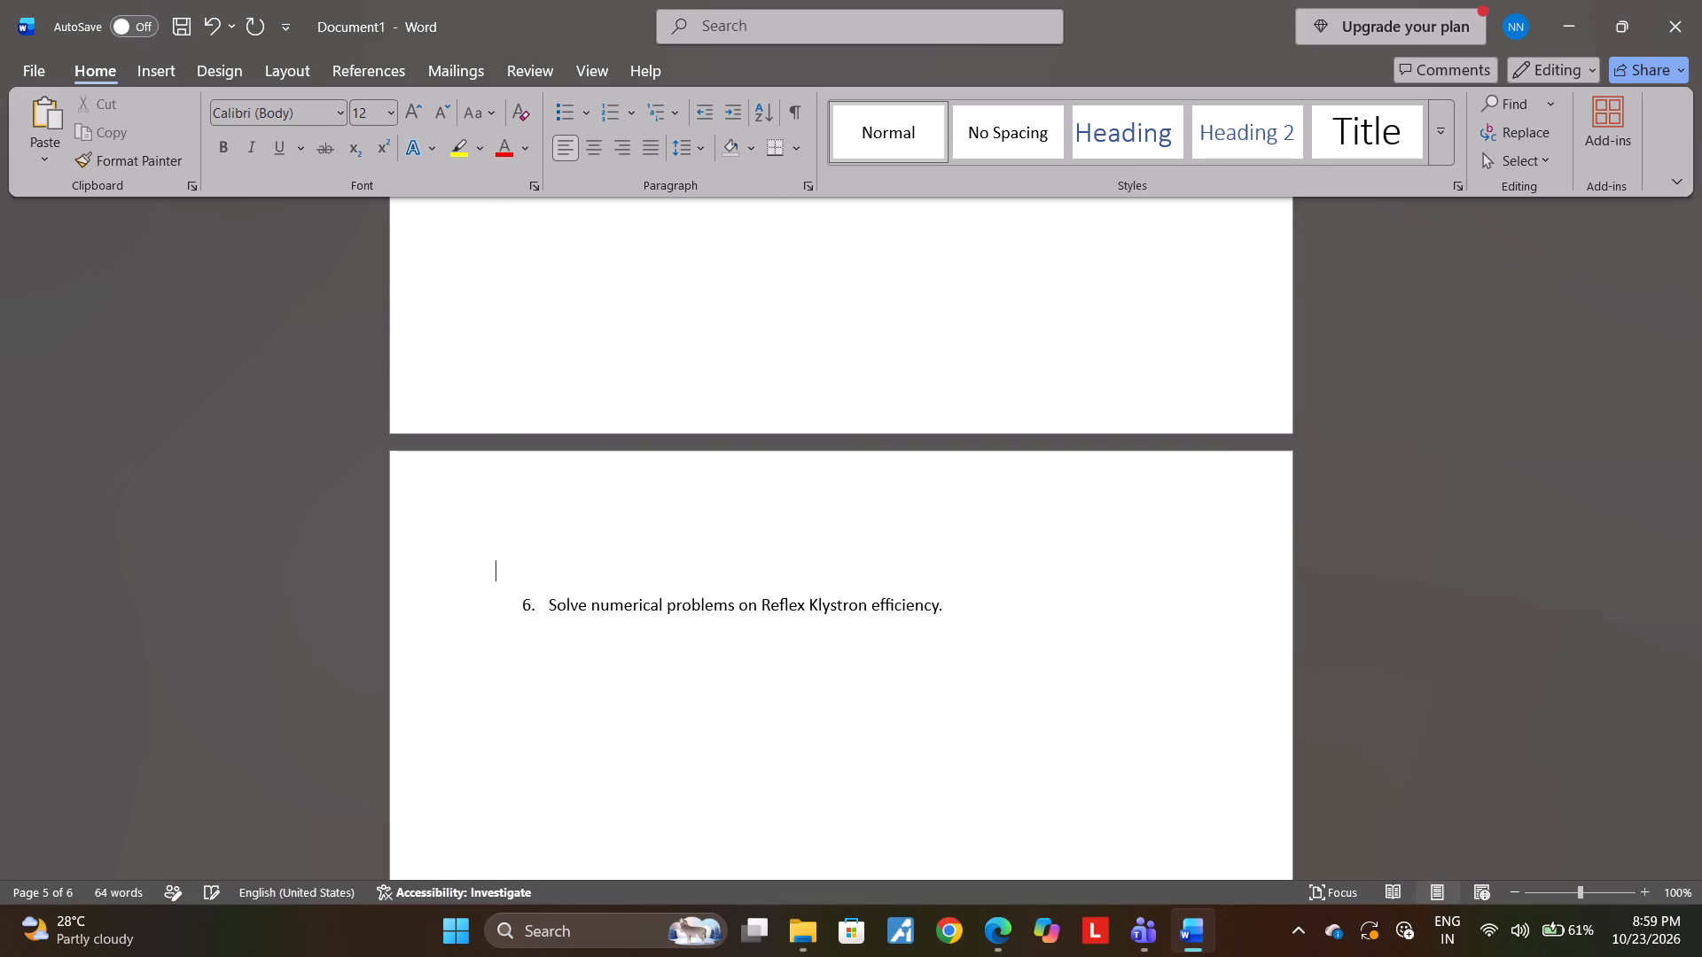
key("BackSpace")
left_click(535, 644)
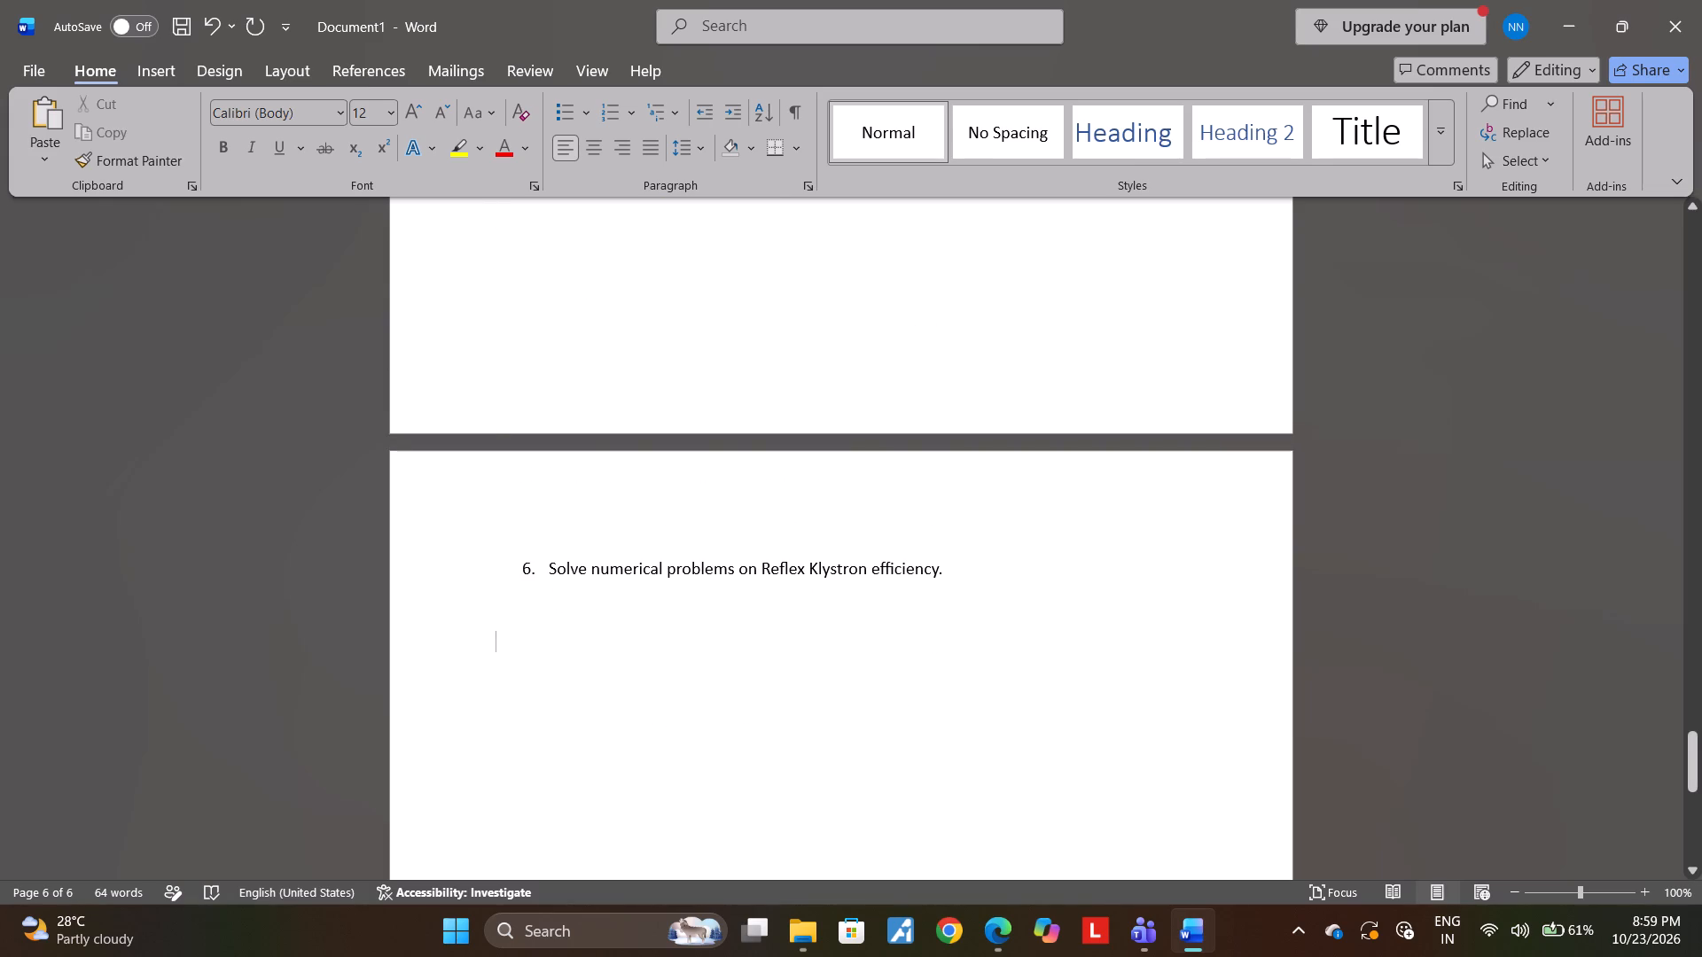
key("BackSpace")
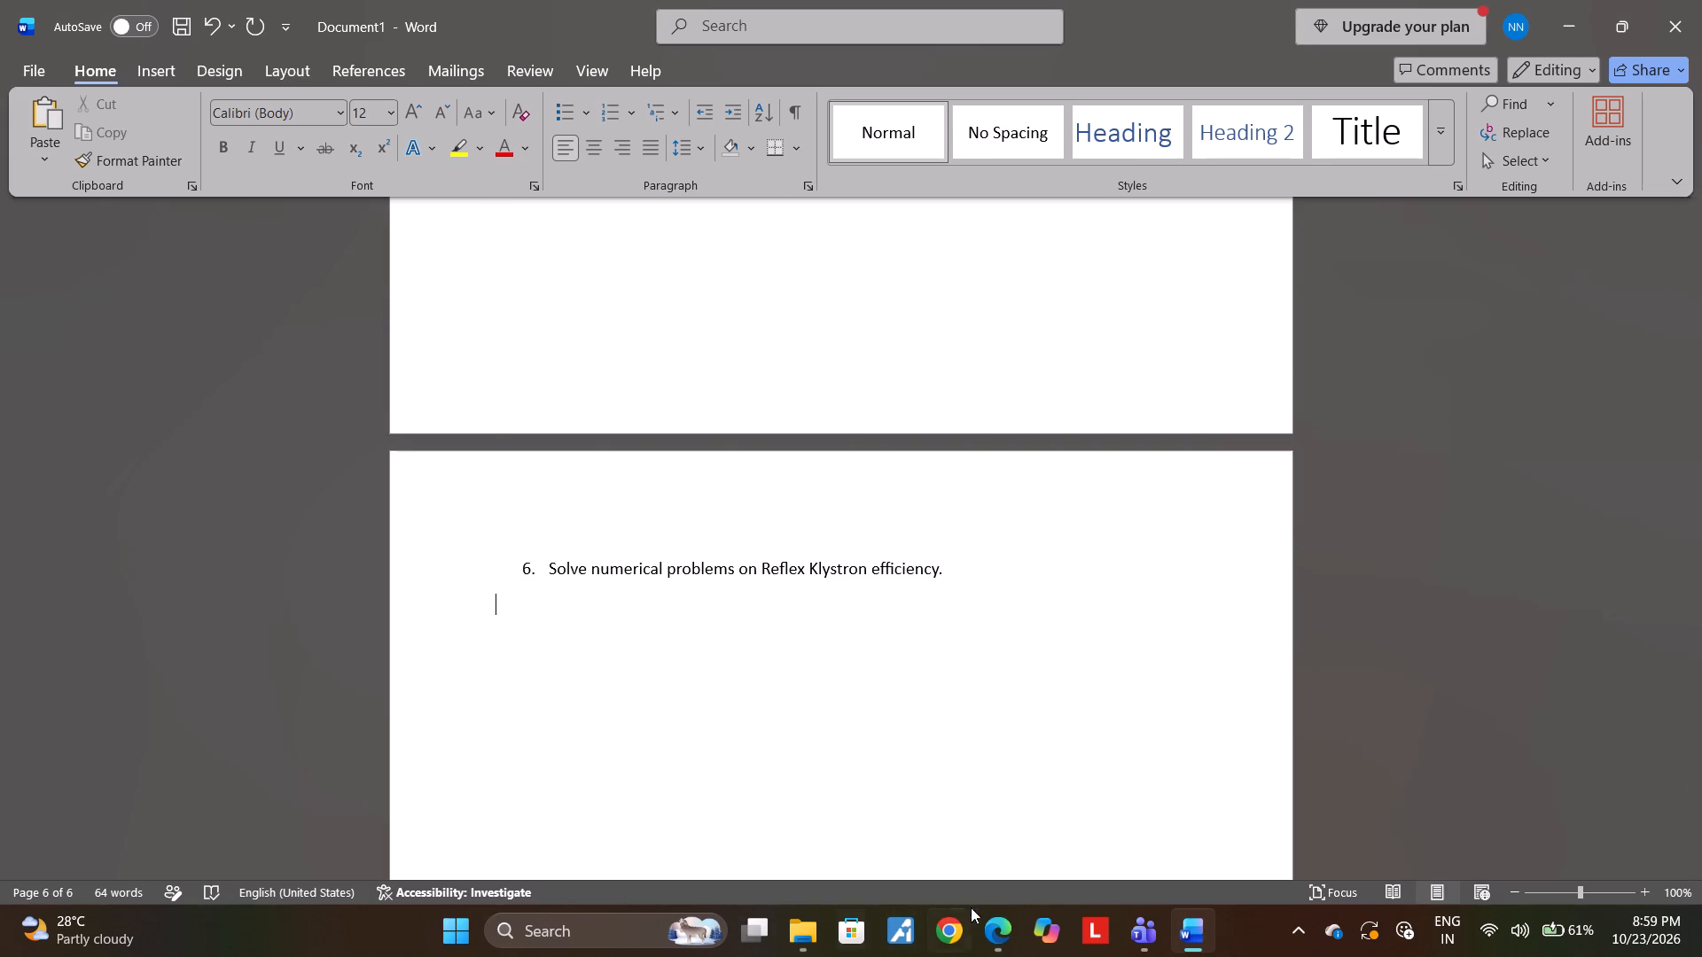
Insert the pictures IMG_20261023_203537_1 and IMG_20261023_203433_1 together below the question 6 heading.
left_click(165, 74)
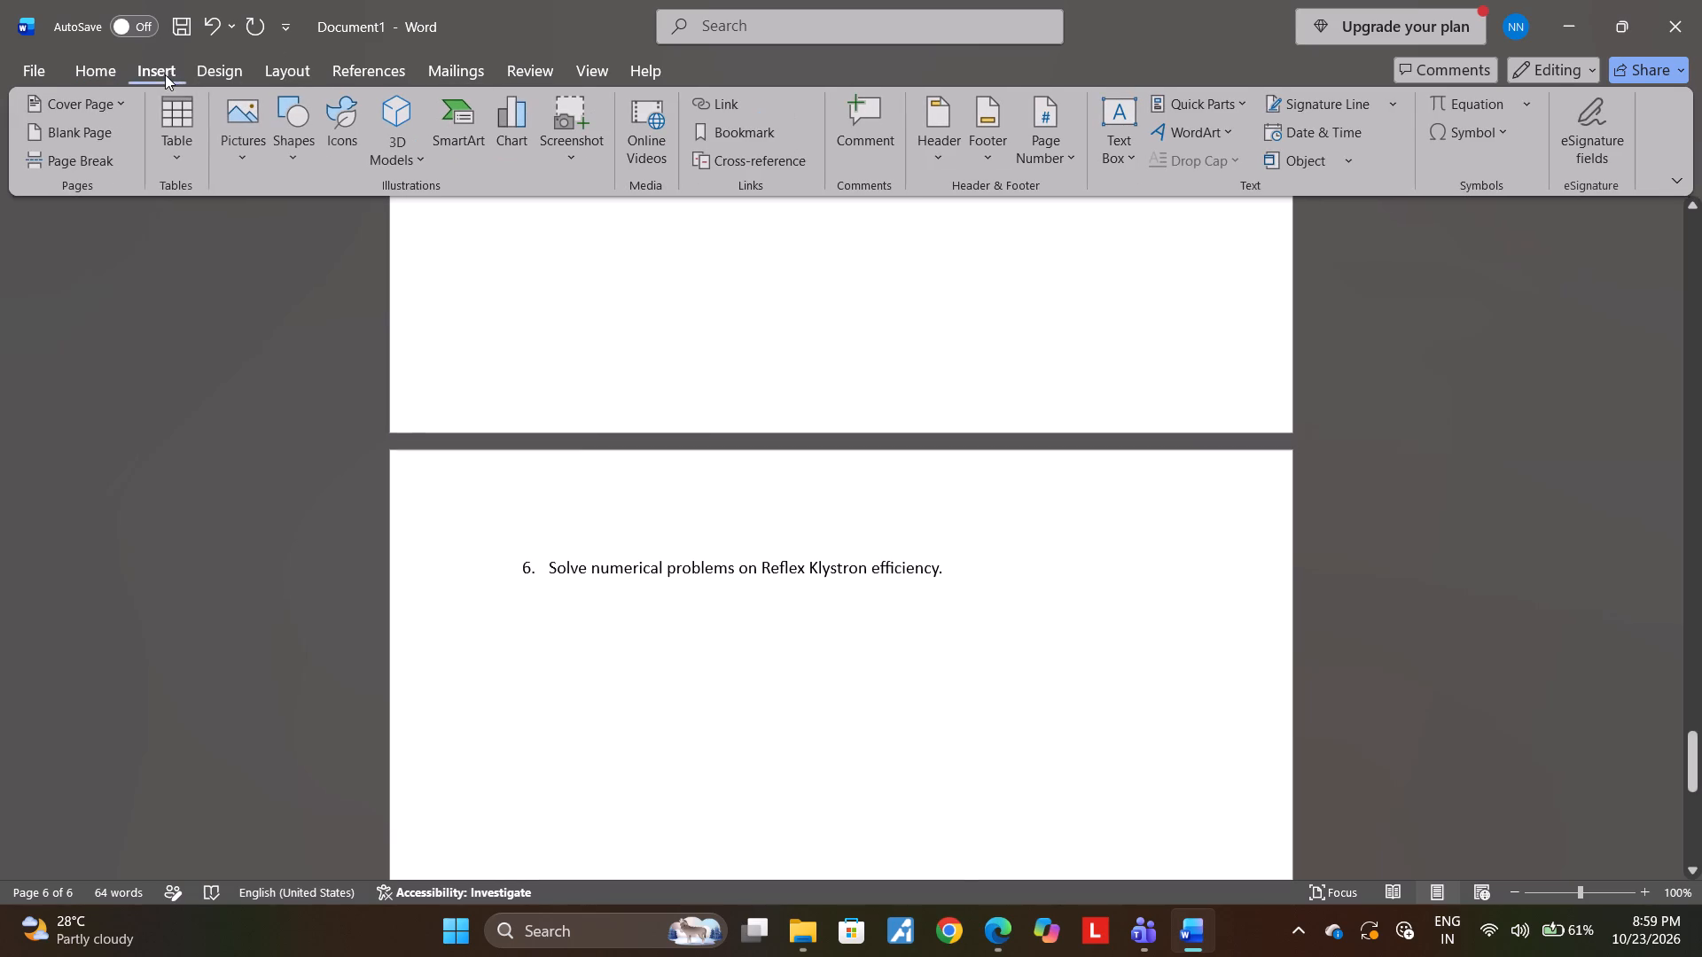
left_click(230, 124)
left_click(277, 234)
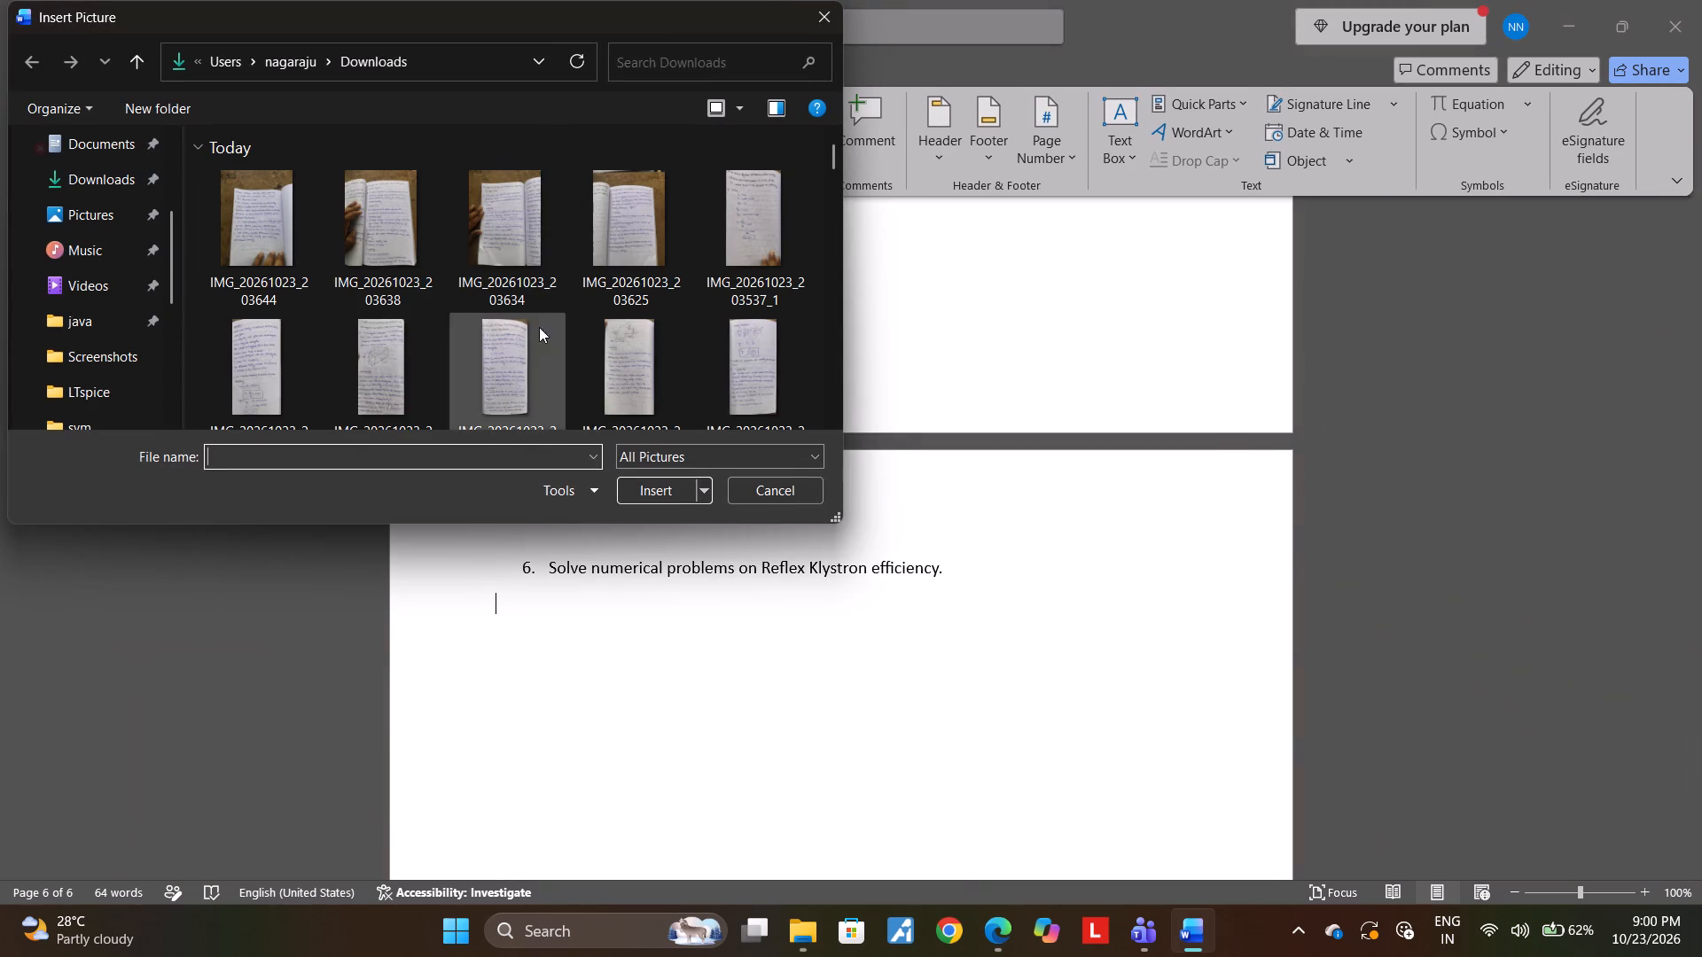
left_click(260, 364)
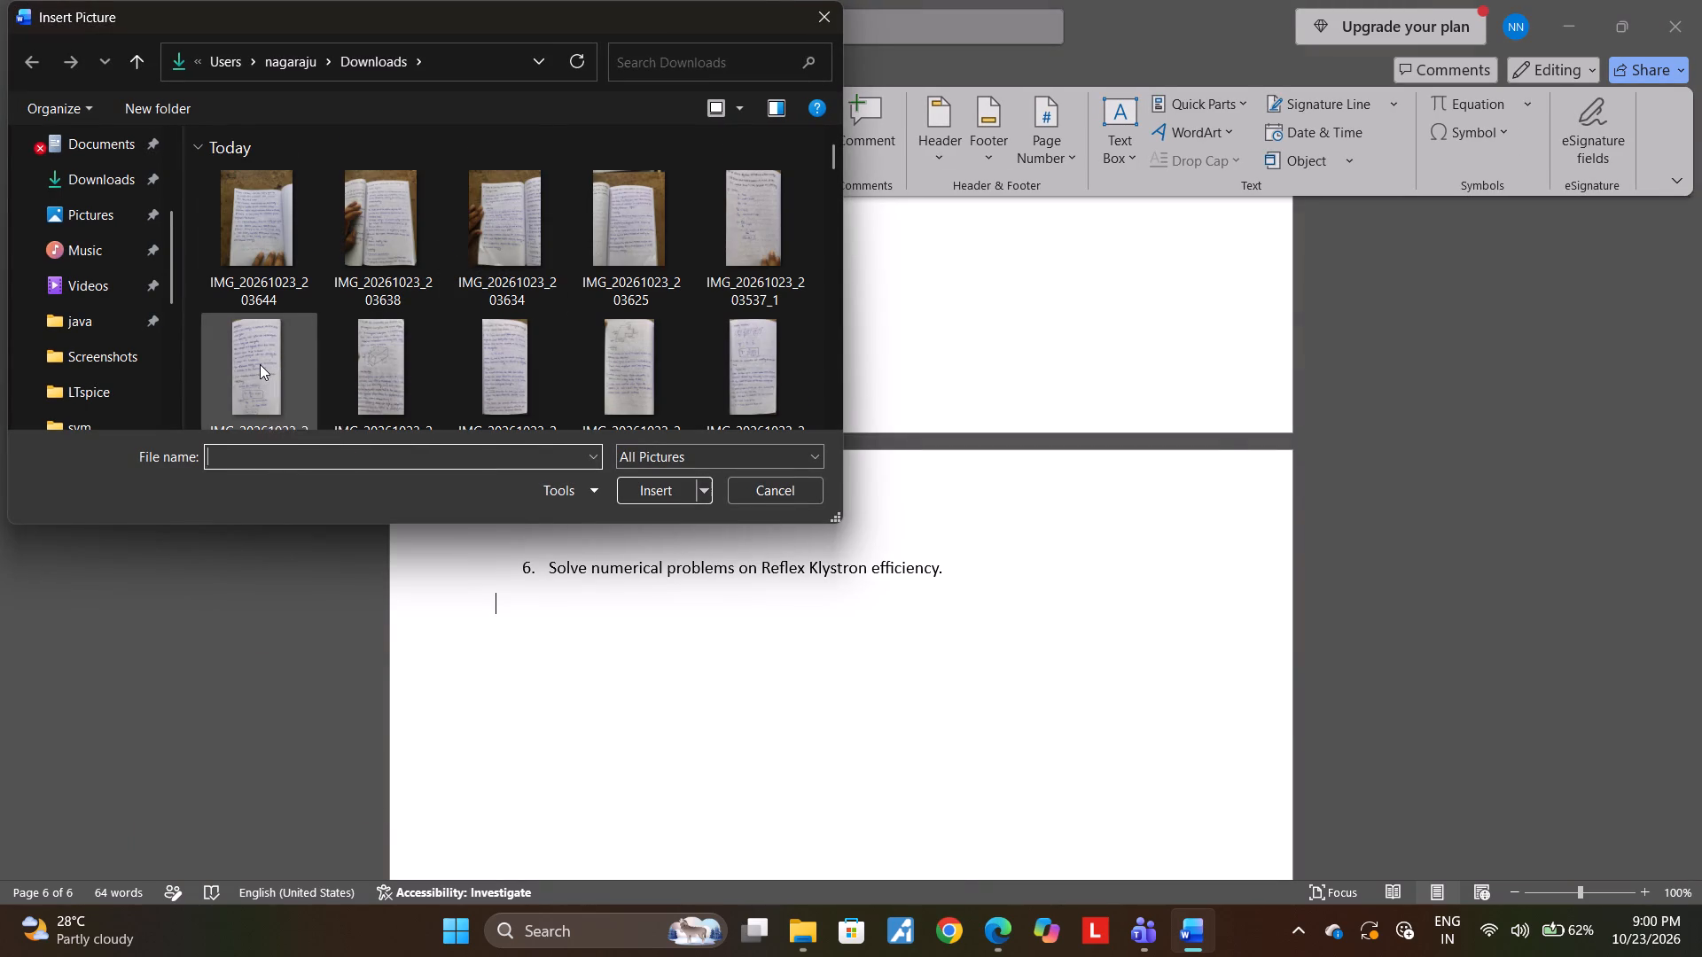
key("shift+Left")
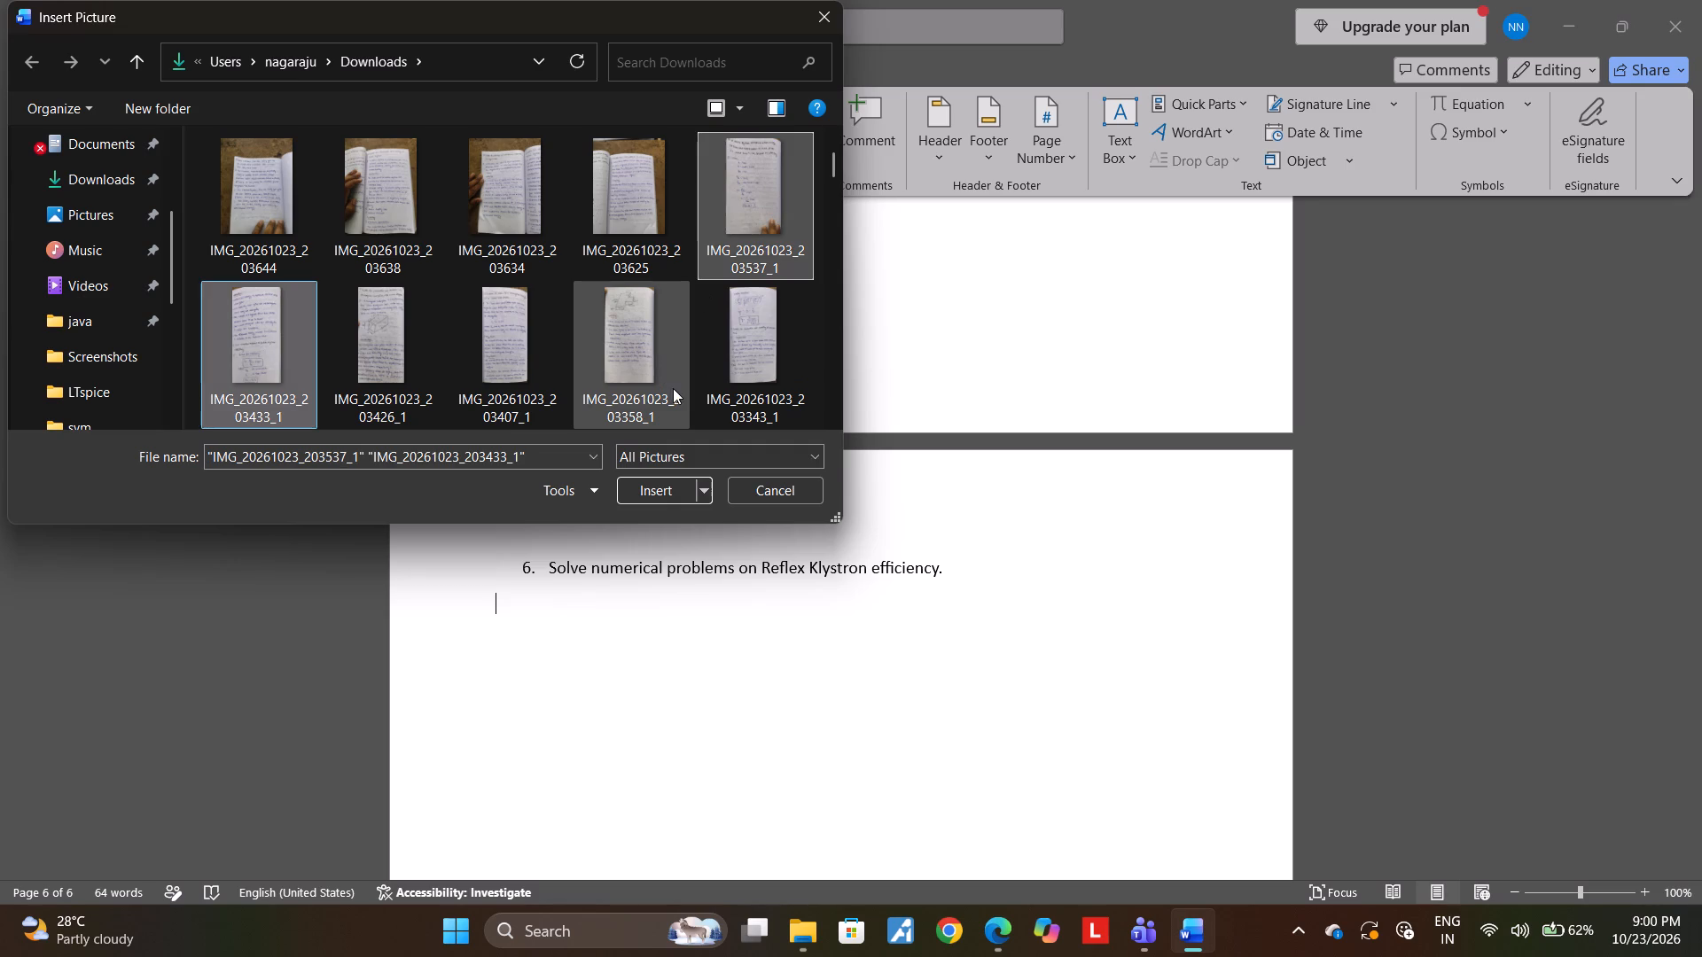
left_click(656, 488)
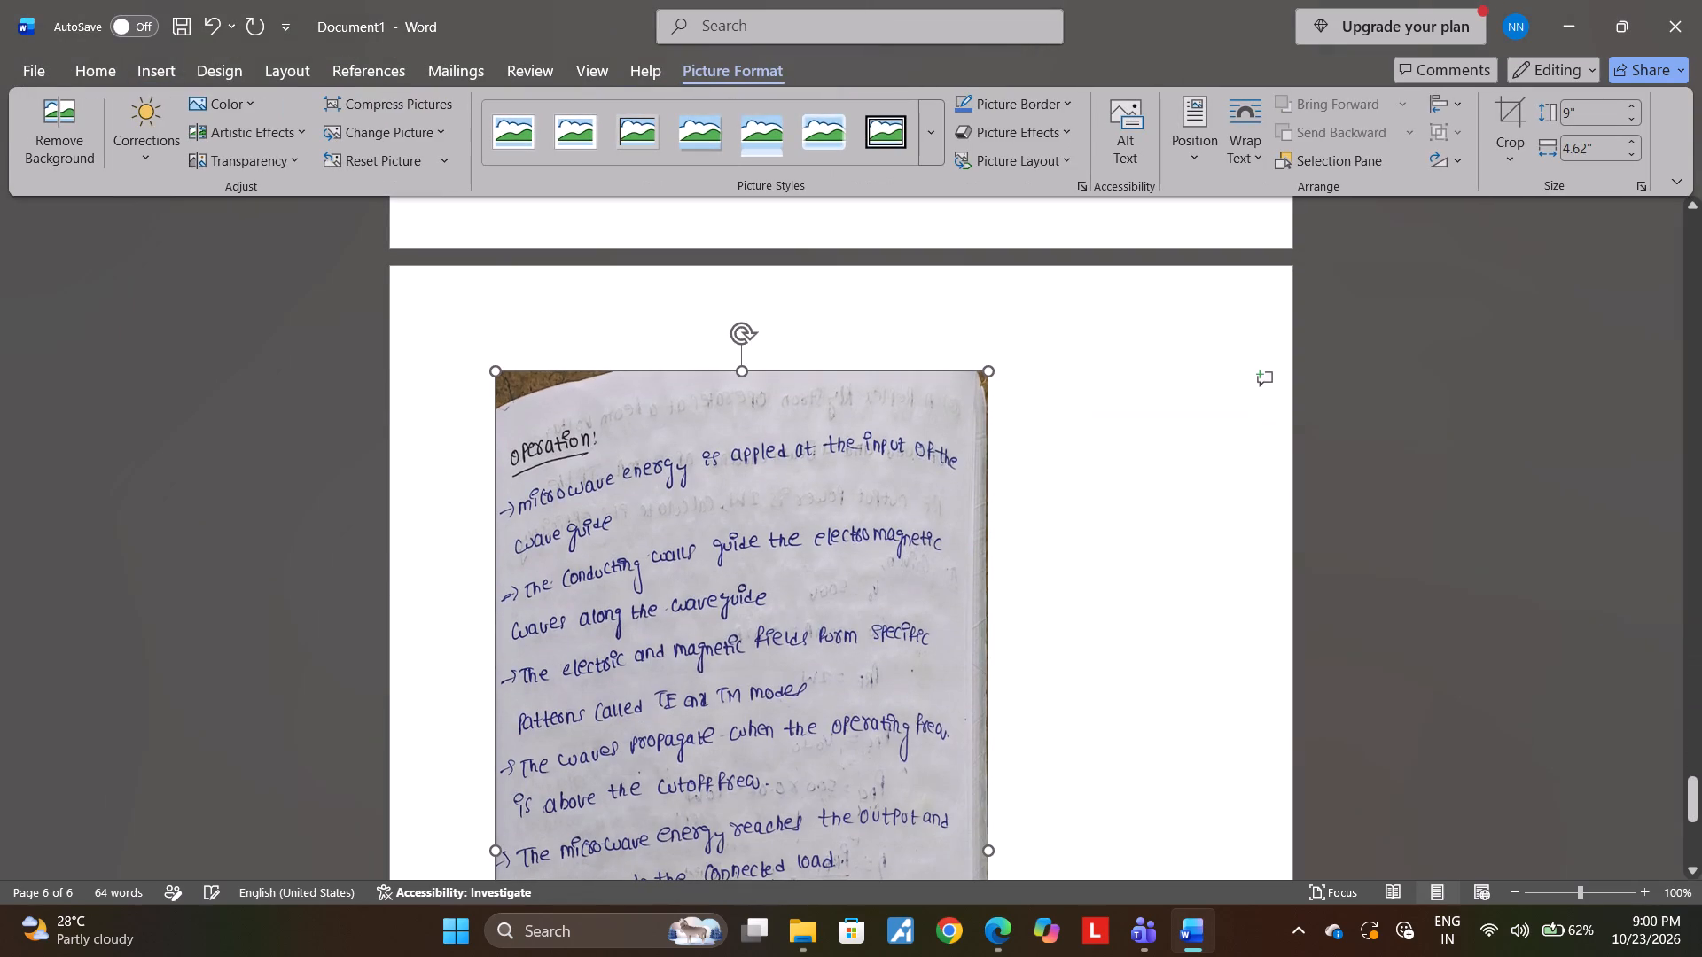
Crop the top of the IMG_20261023_203433_1 picture so it begins at the handwritten Reflex Klystron efficiency question.
right_click(692, 409)
left_click(744, 182)
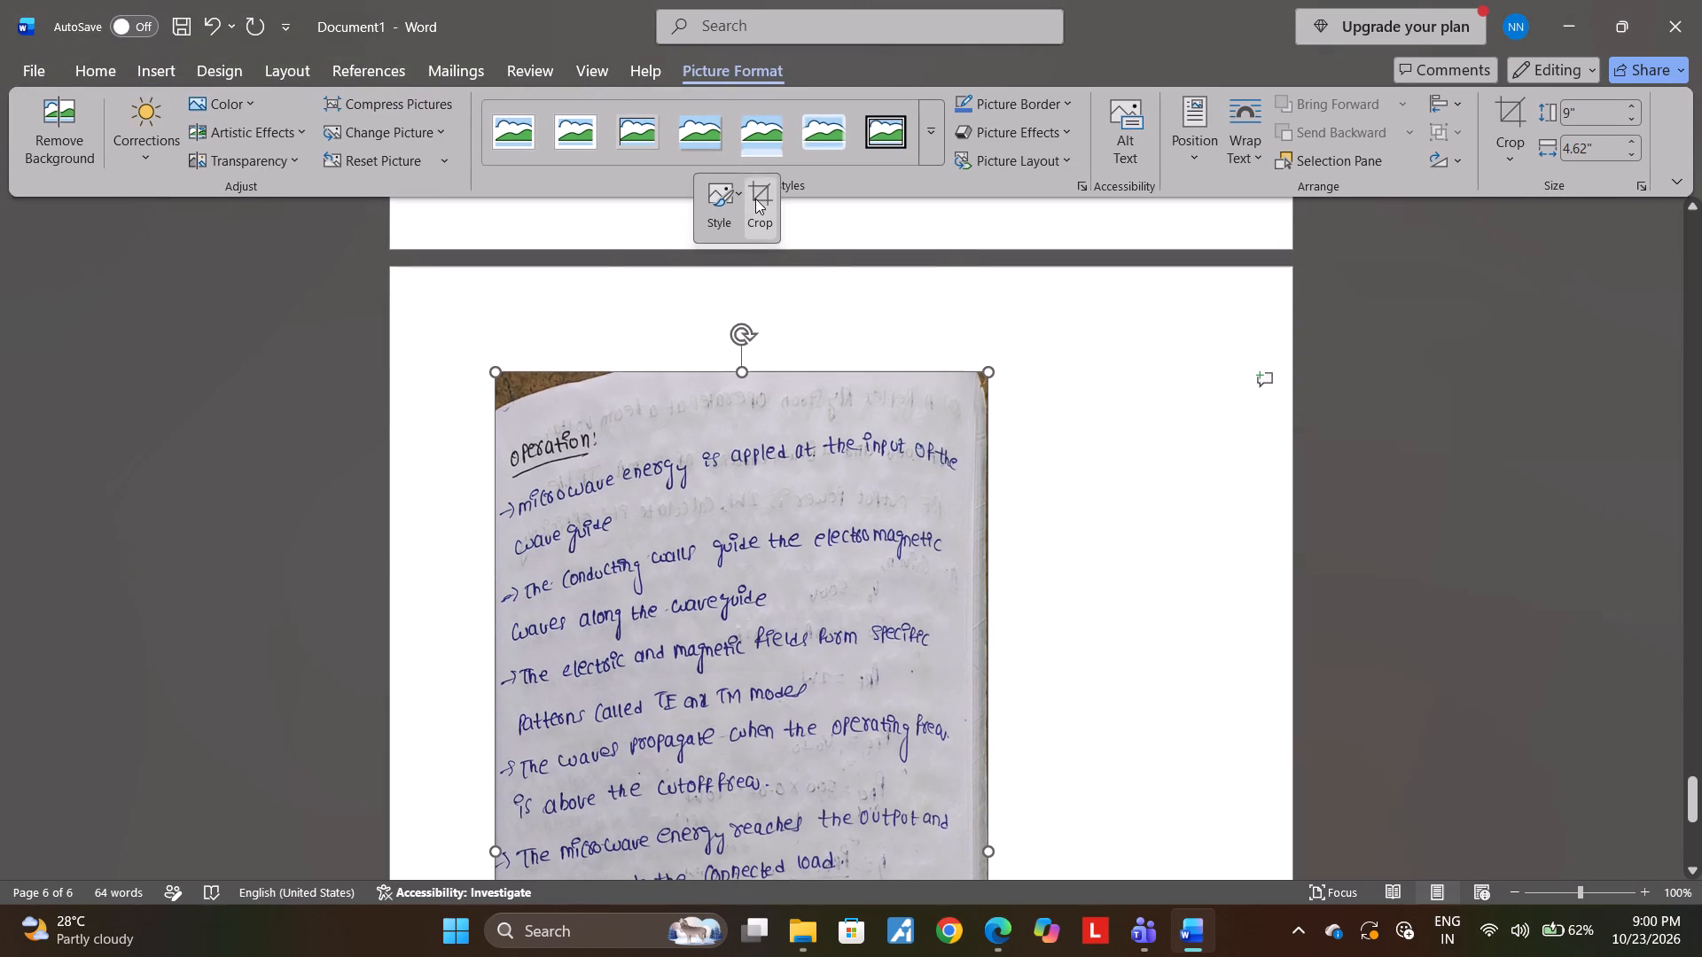
left_click(755, 198)
left_click_drag(737, 377, 735, 720)
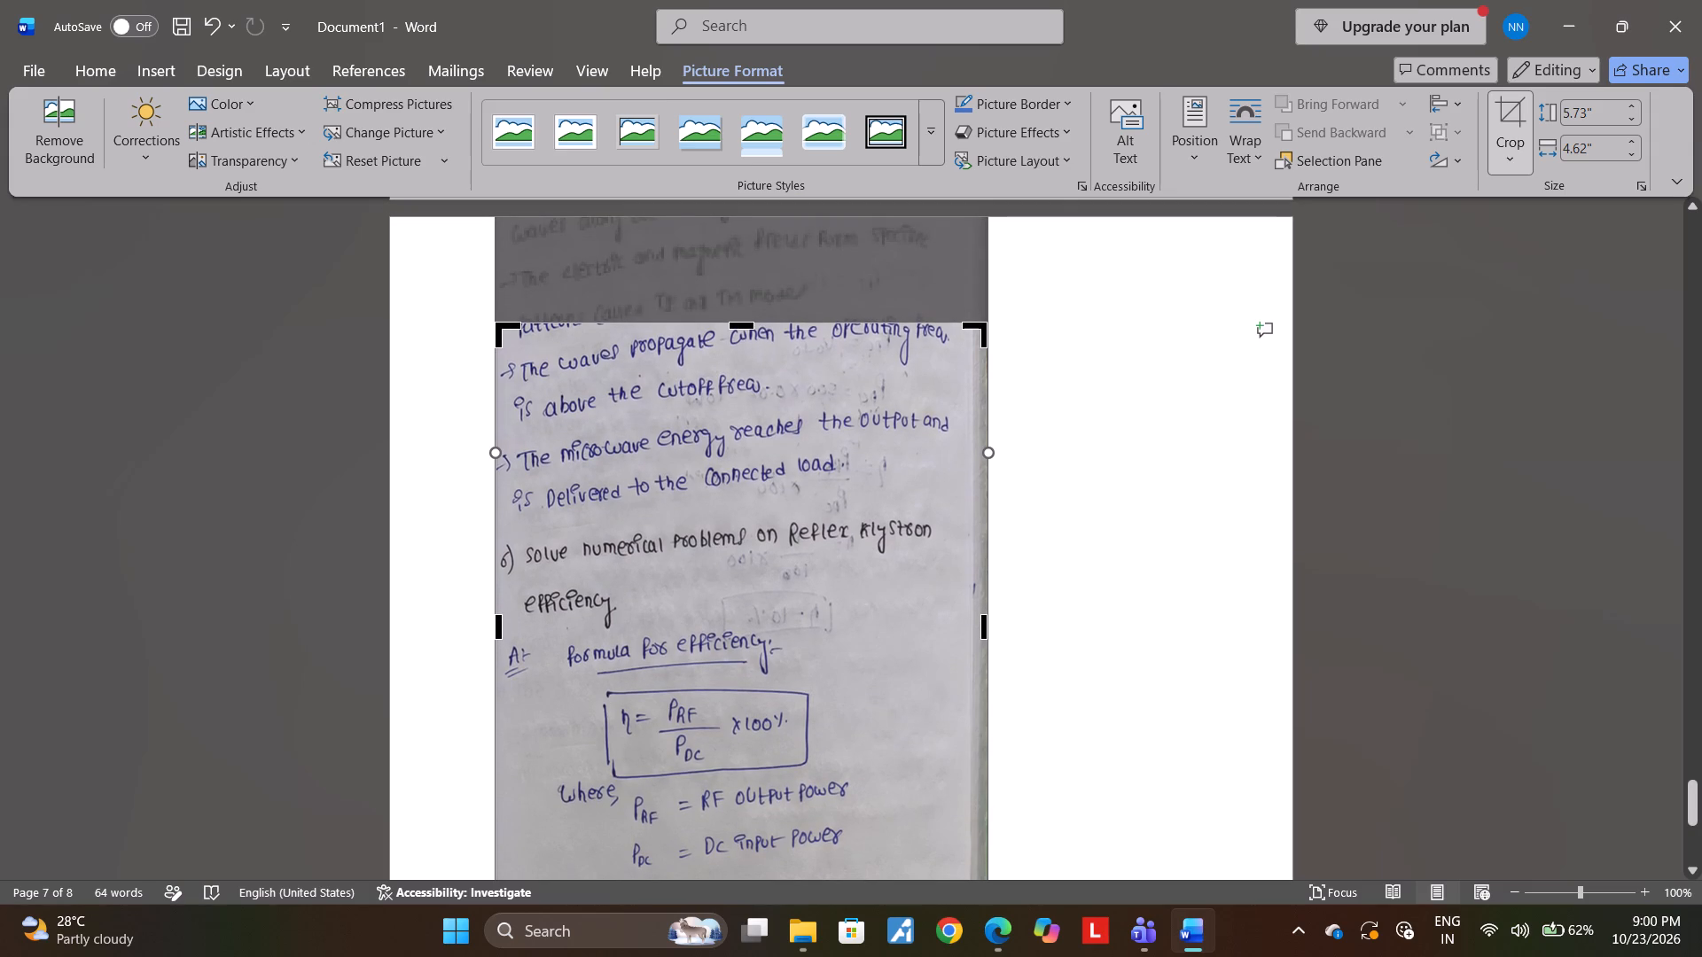
left_click_drag(742, 323, 762, 501)
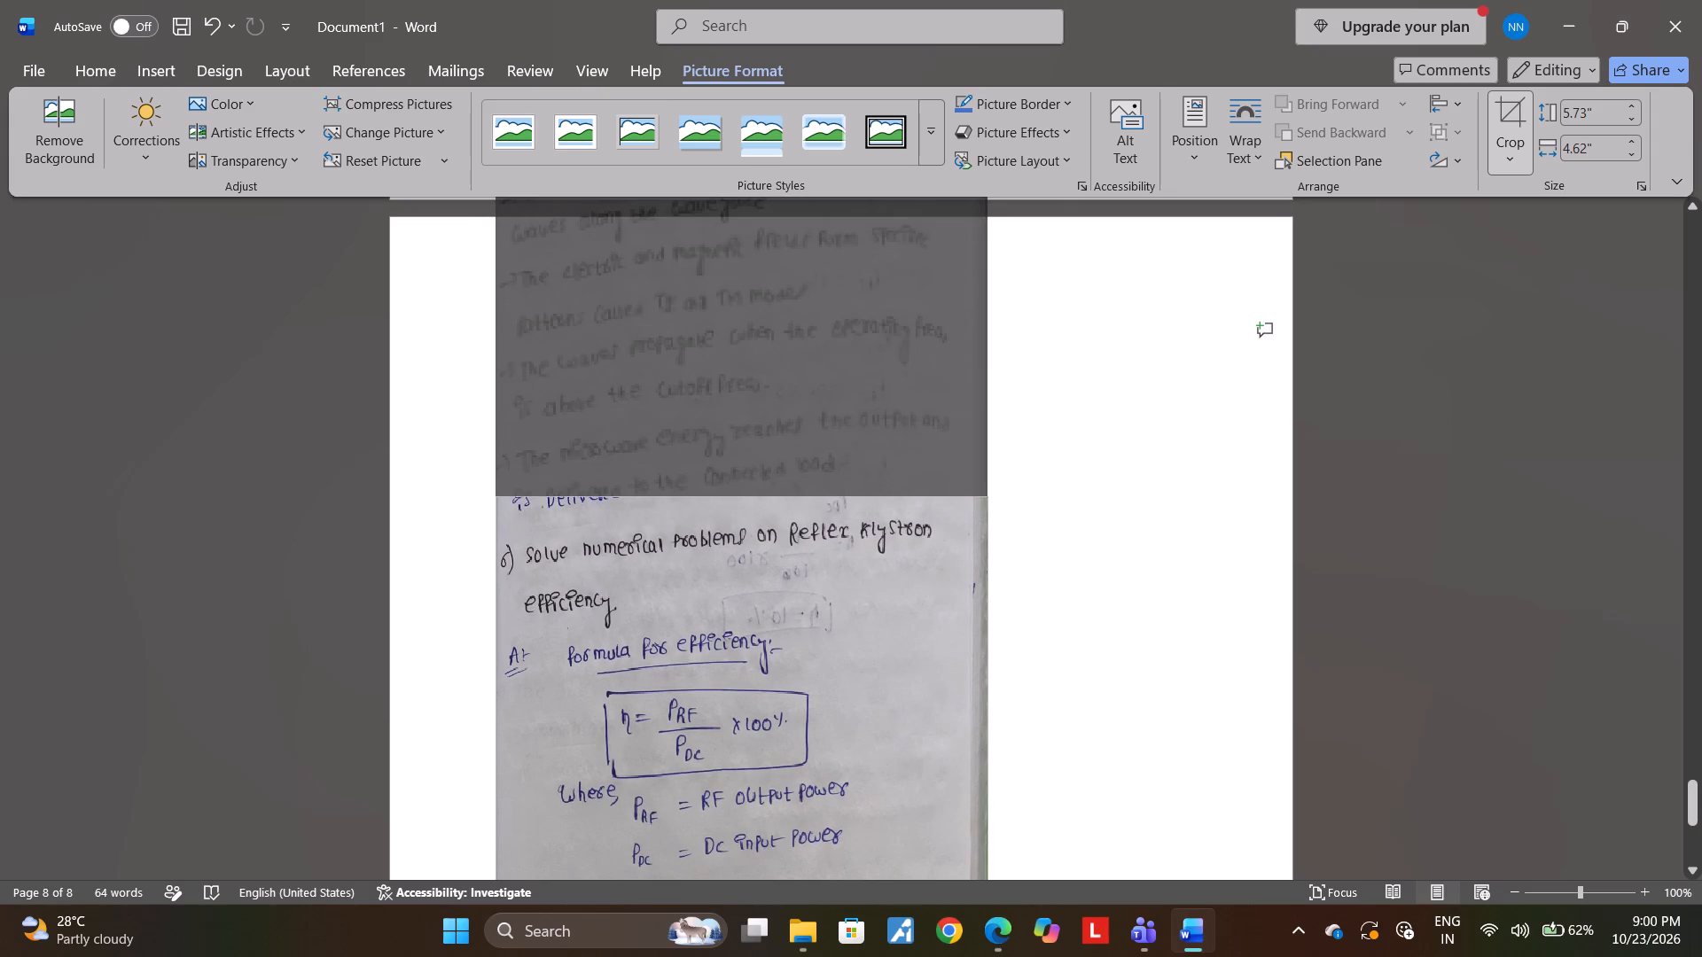
left_click_drag(762, 501, 765, 514)
left_click(1081, 424)
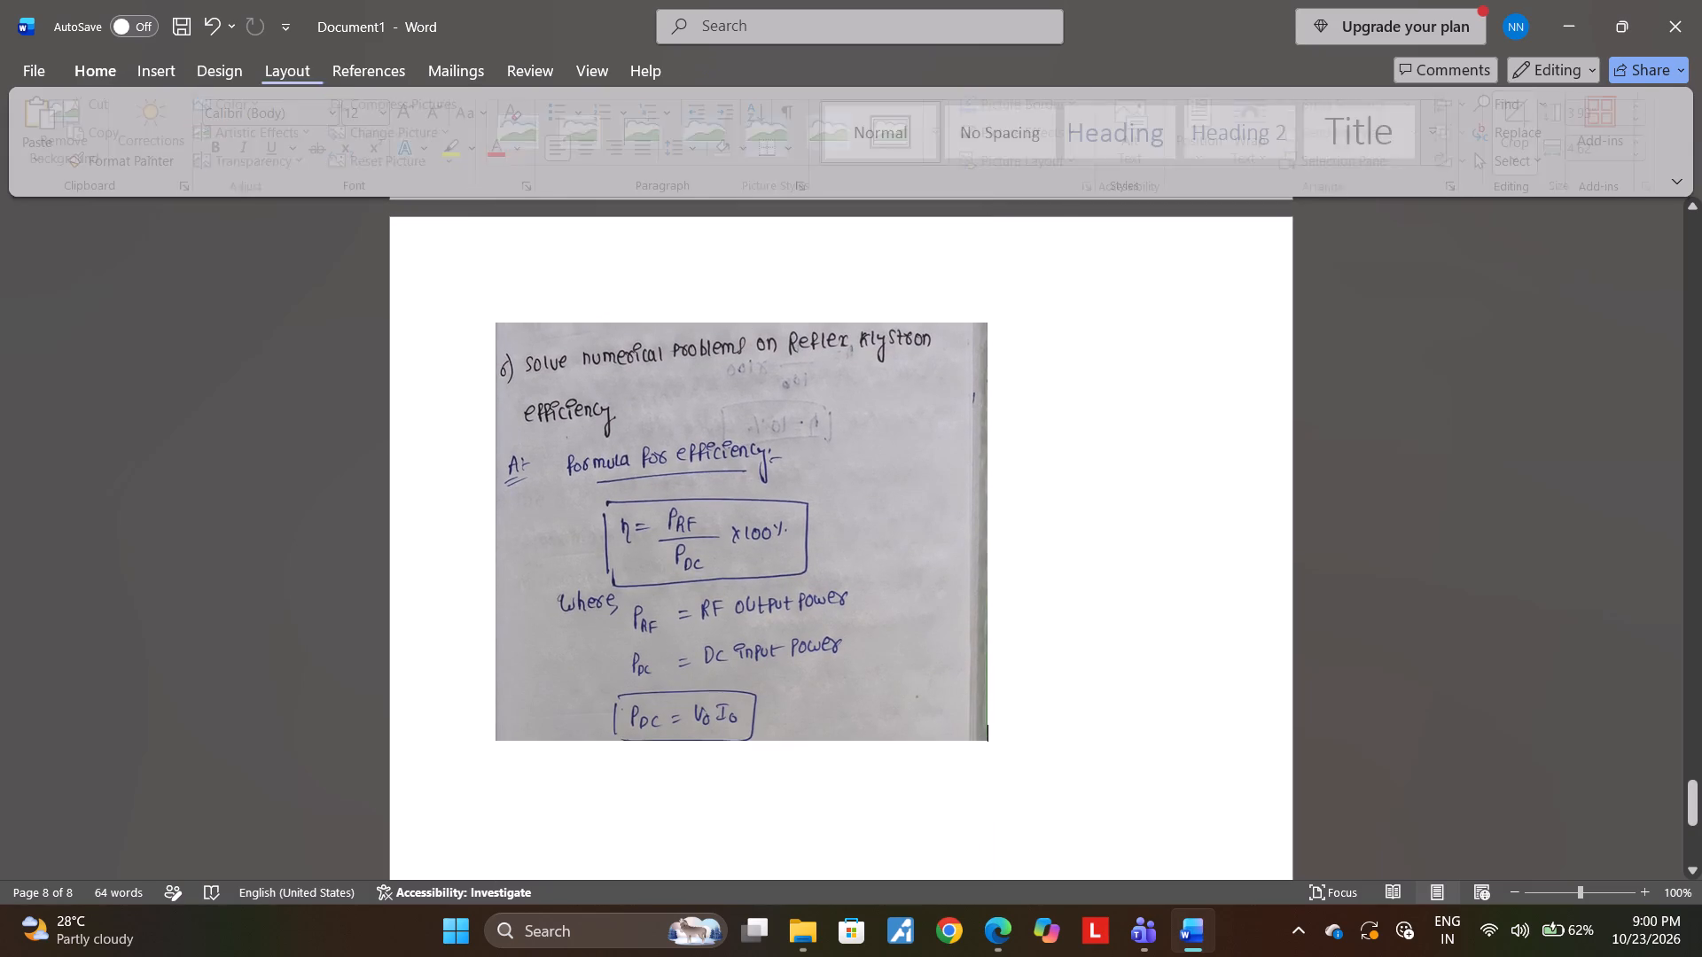
left_click(729, 683)
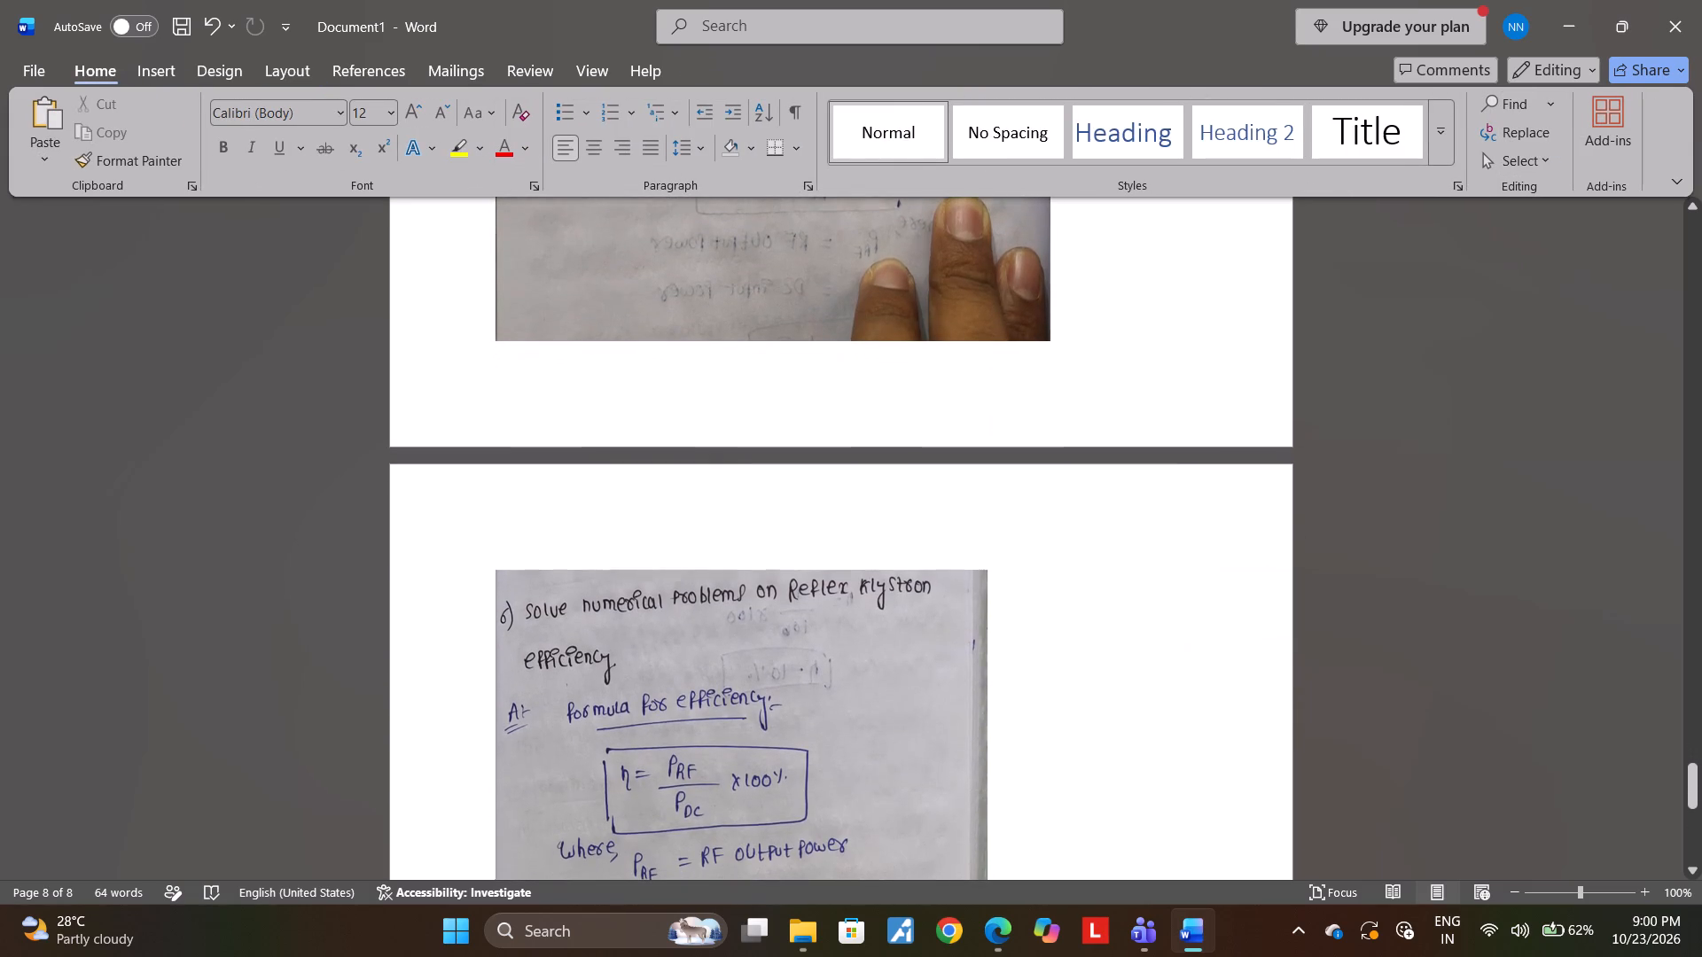
Cut the cropped formula picture and paste it directly below the question 6 heading on its page.
key("ctrl+x")
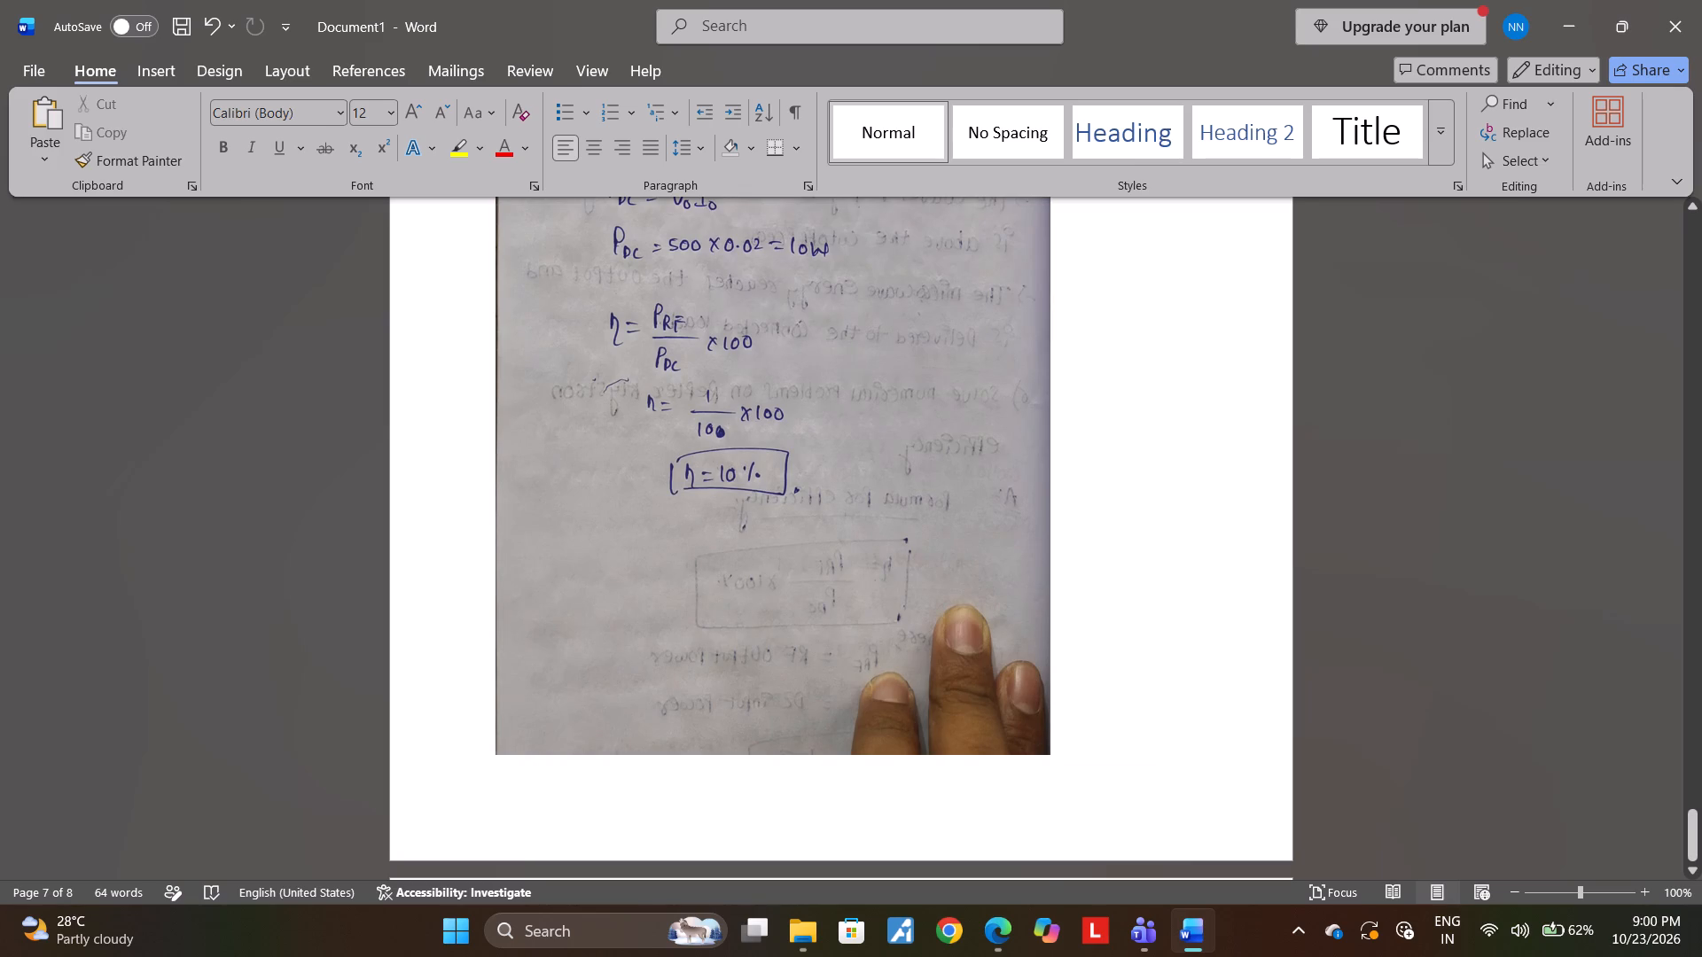
scroll(745, 644, "up", 4)
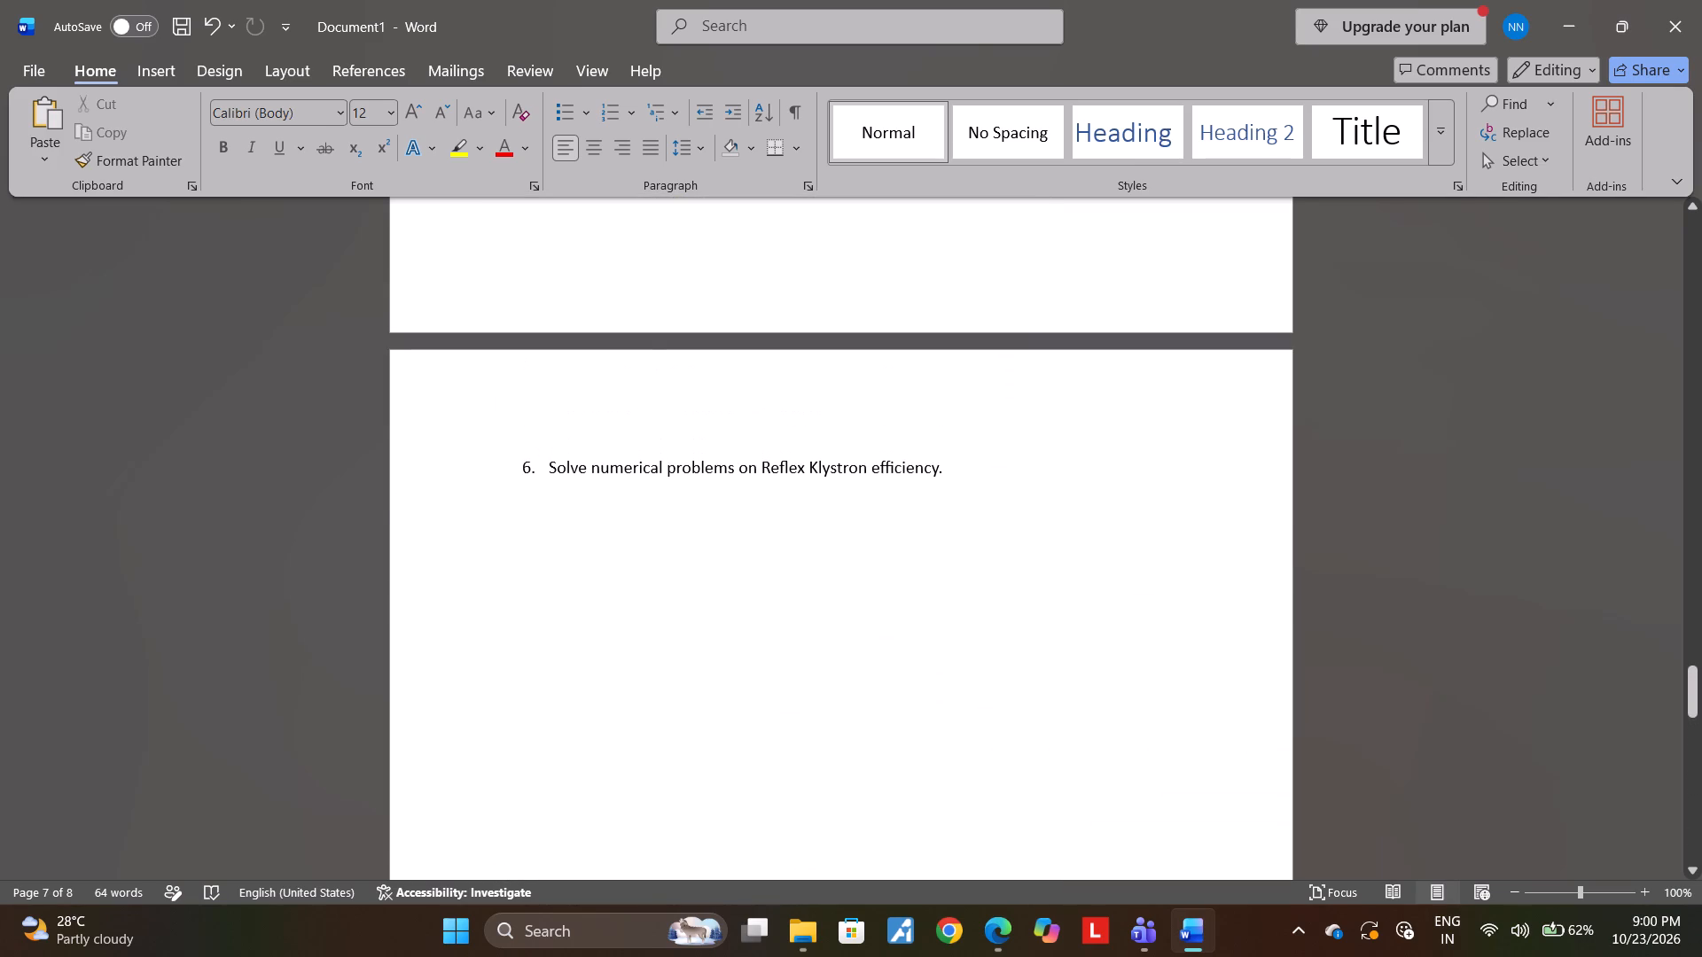
left_click(560, 555)
left_click(955, 466)
key("Return")
key("Return")
key("ctrl+v")
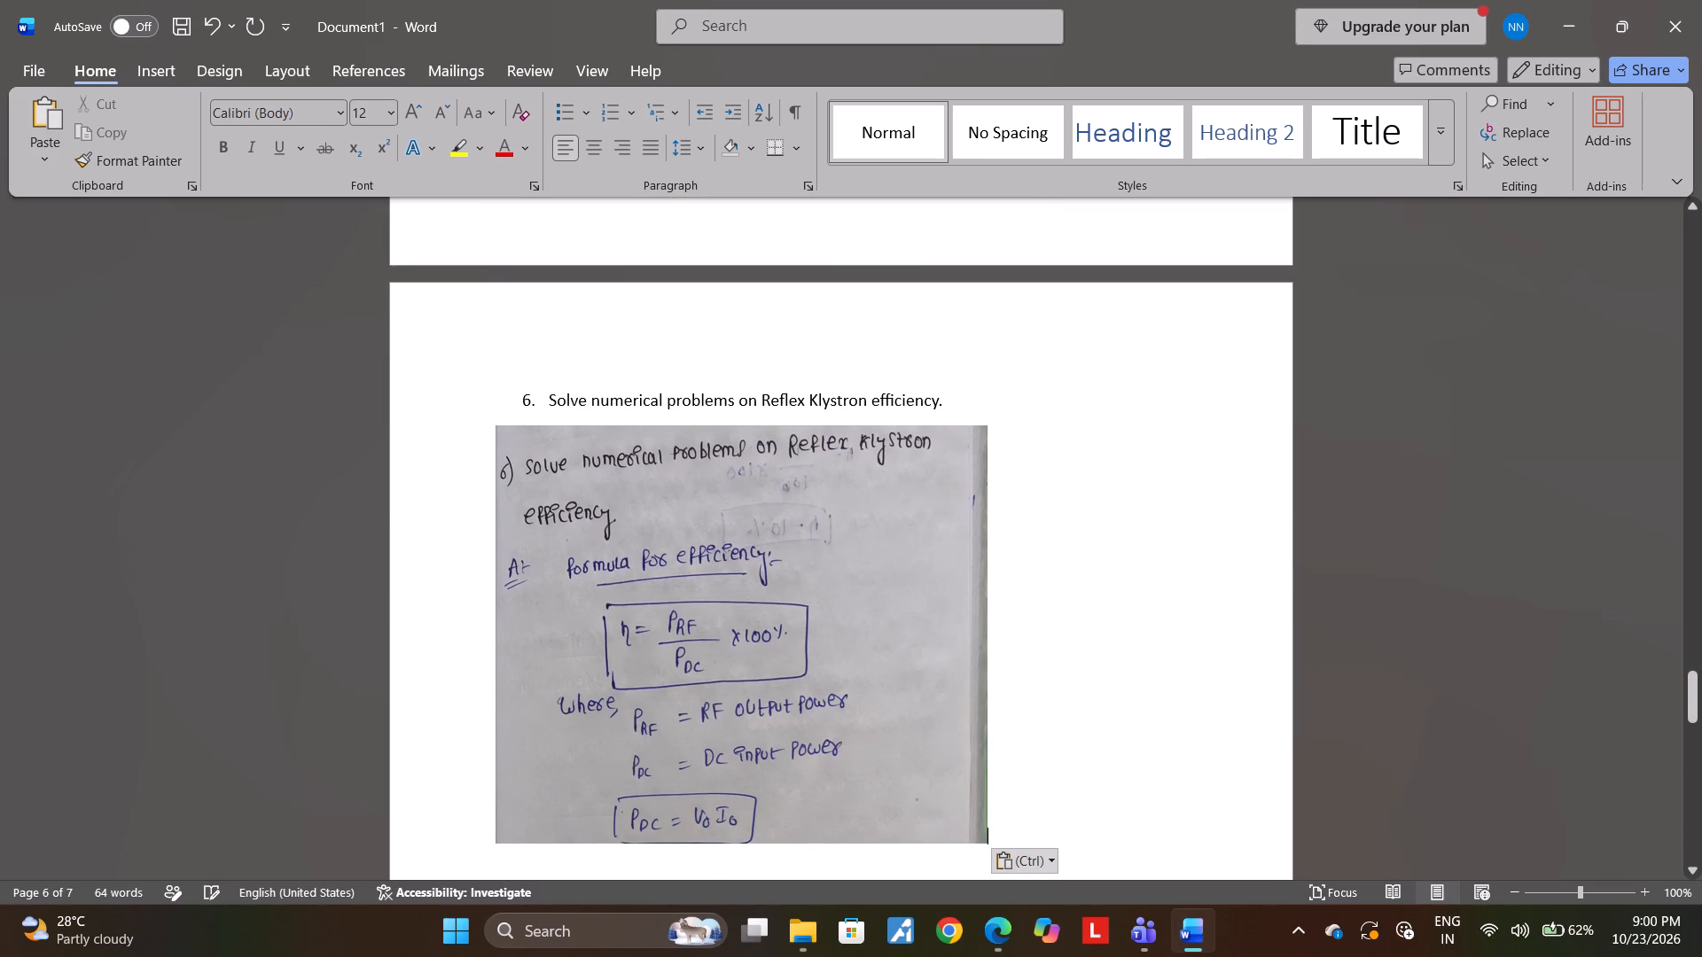
Set the pasted formula picture's text wrapping to Tight and move it to the horizontal middle of the page.
left_click(855, 570)
left_click(1027, 434)
left_click(1127, 604)
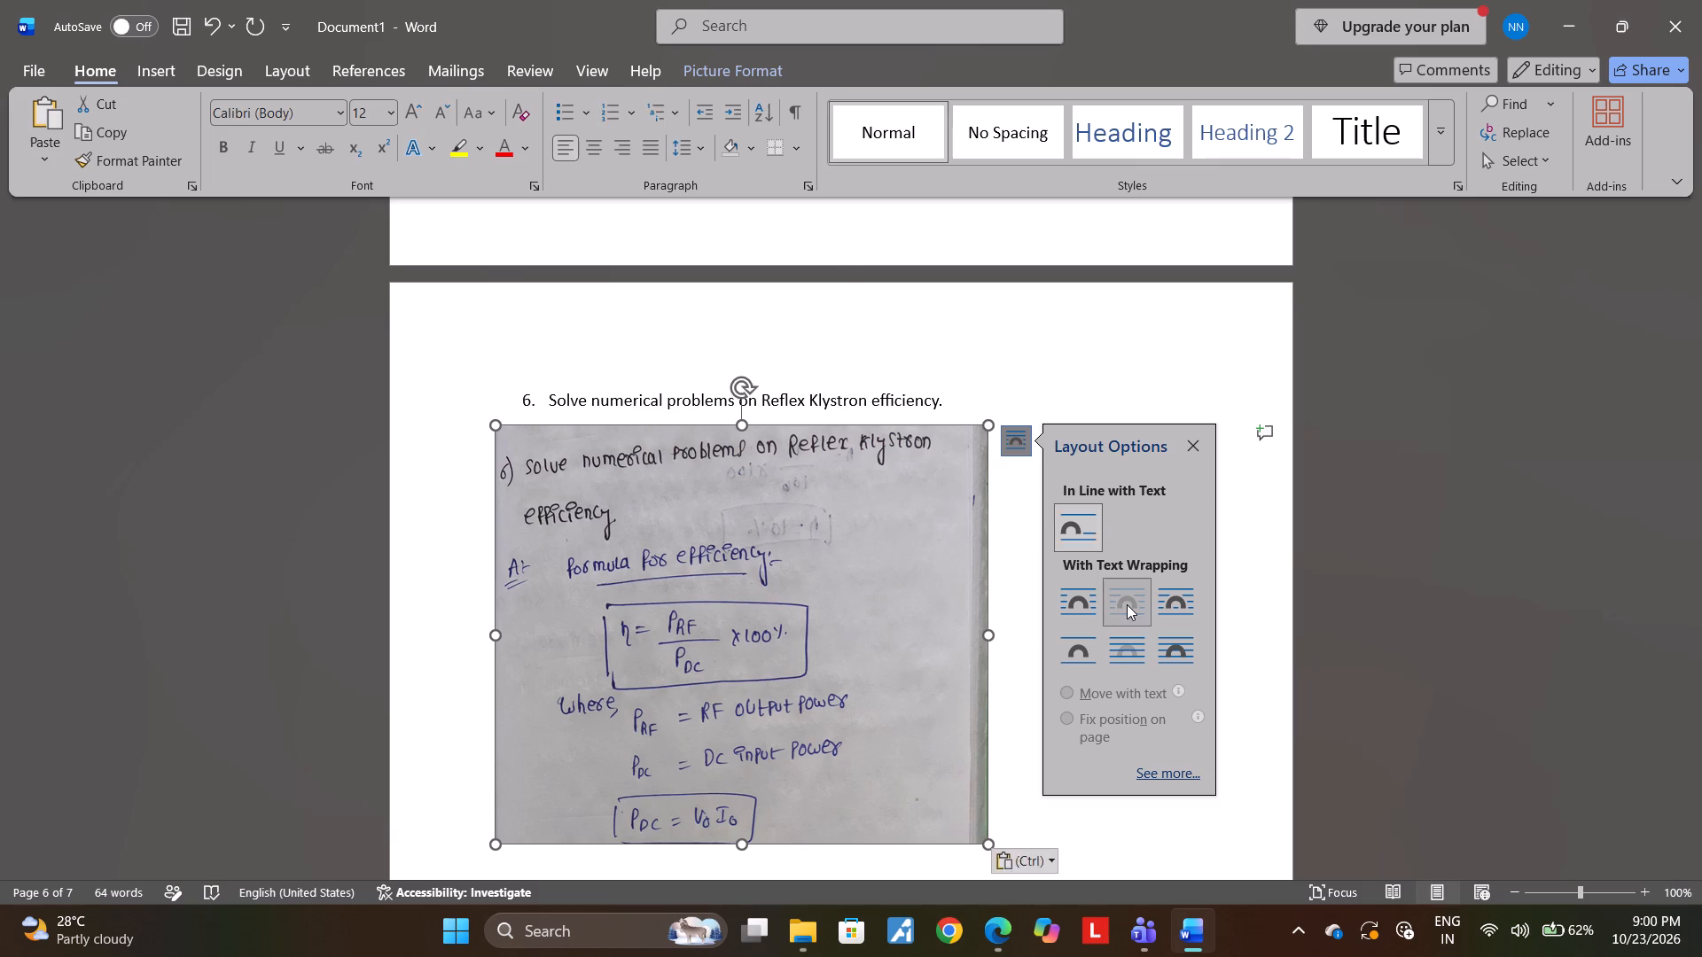
left_click(879, 626)
left_click(987, 843)
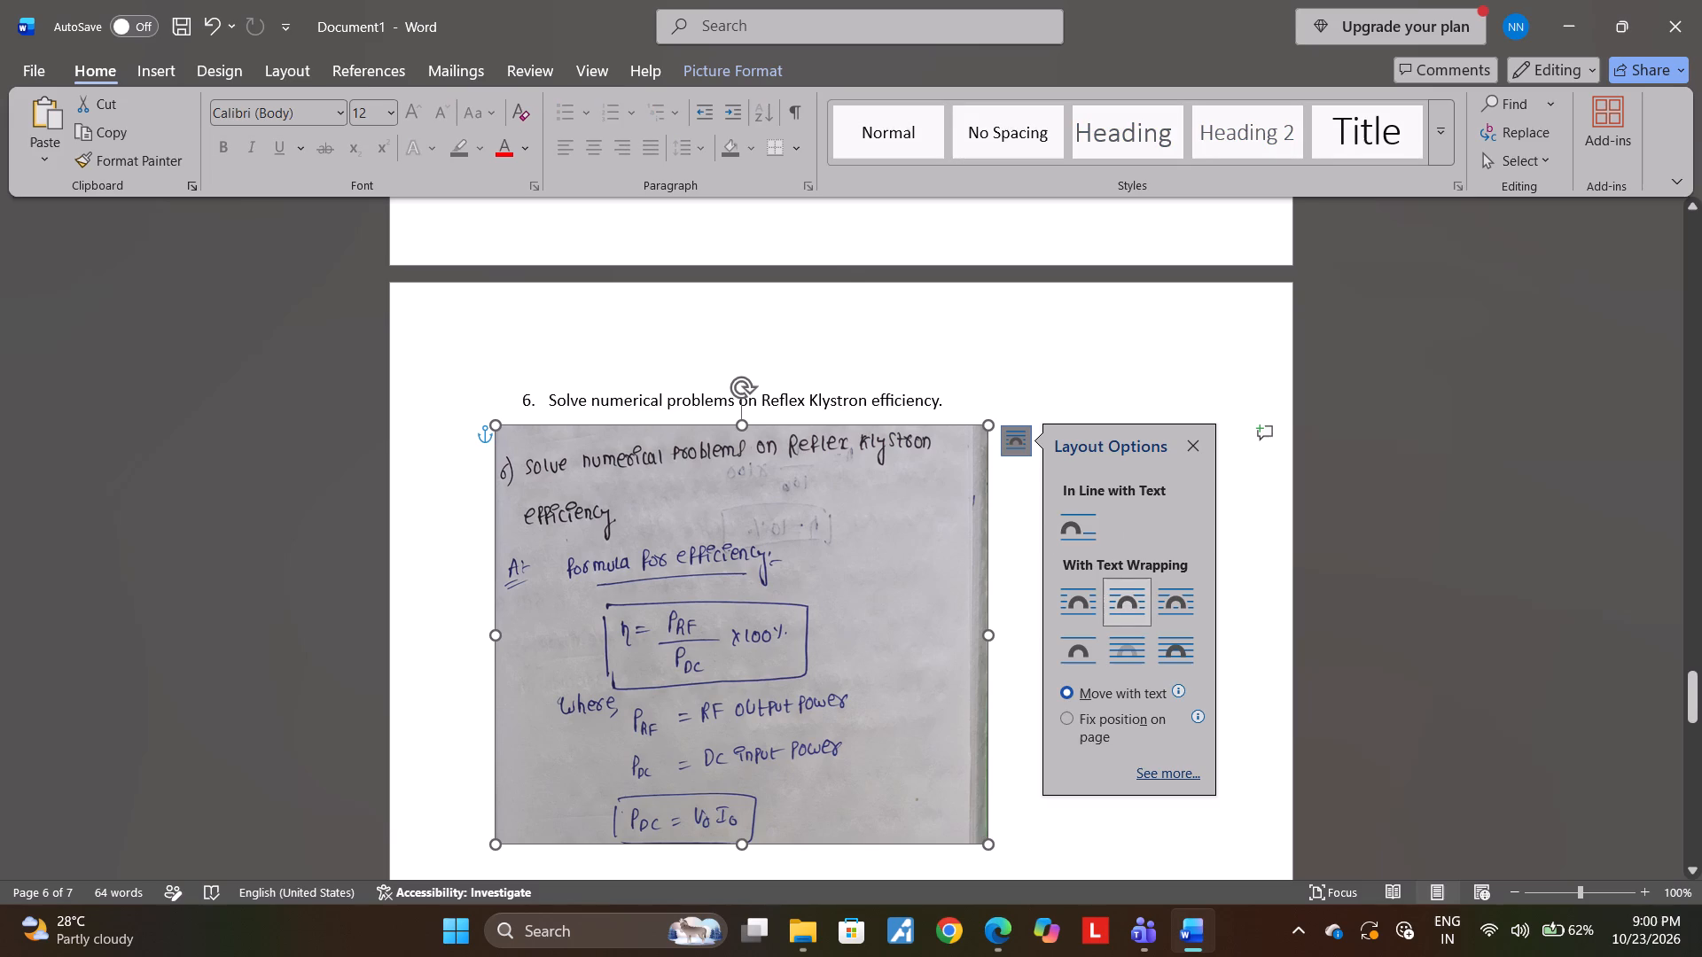
left_click_drag(913, 657, 1002, 657)
Add twelve blank lines beside the formula picture under the question 6 heading.
left_click(544, 520)
key("Return")
key("Return")
key("Return")
key("Return")
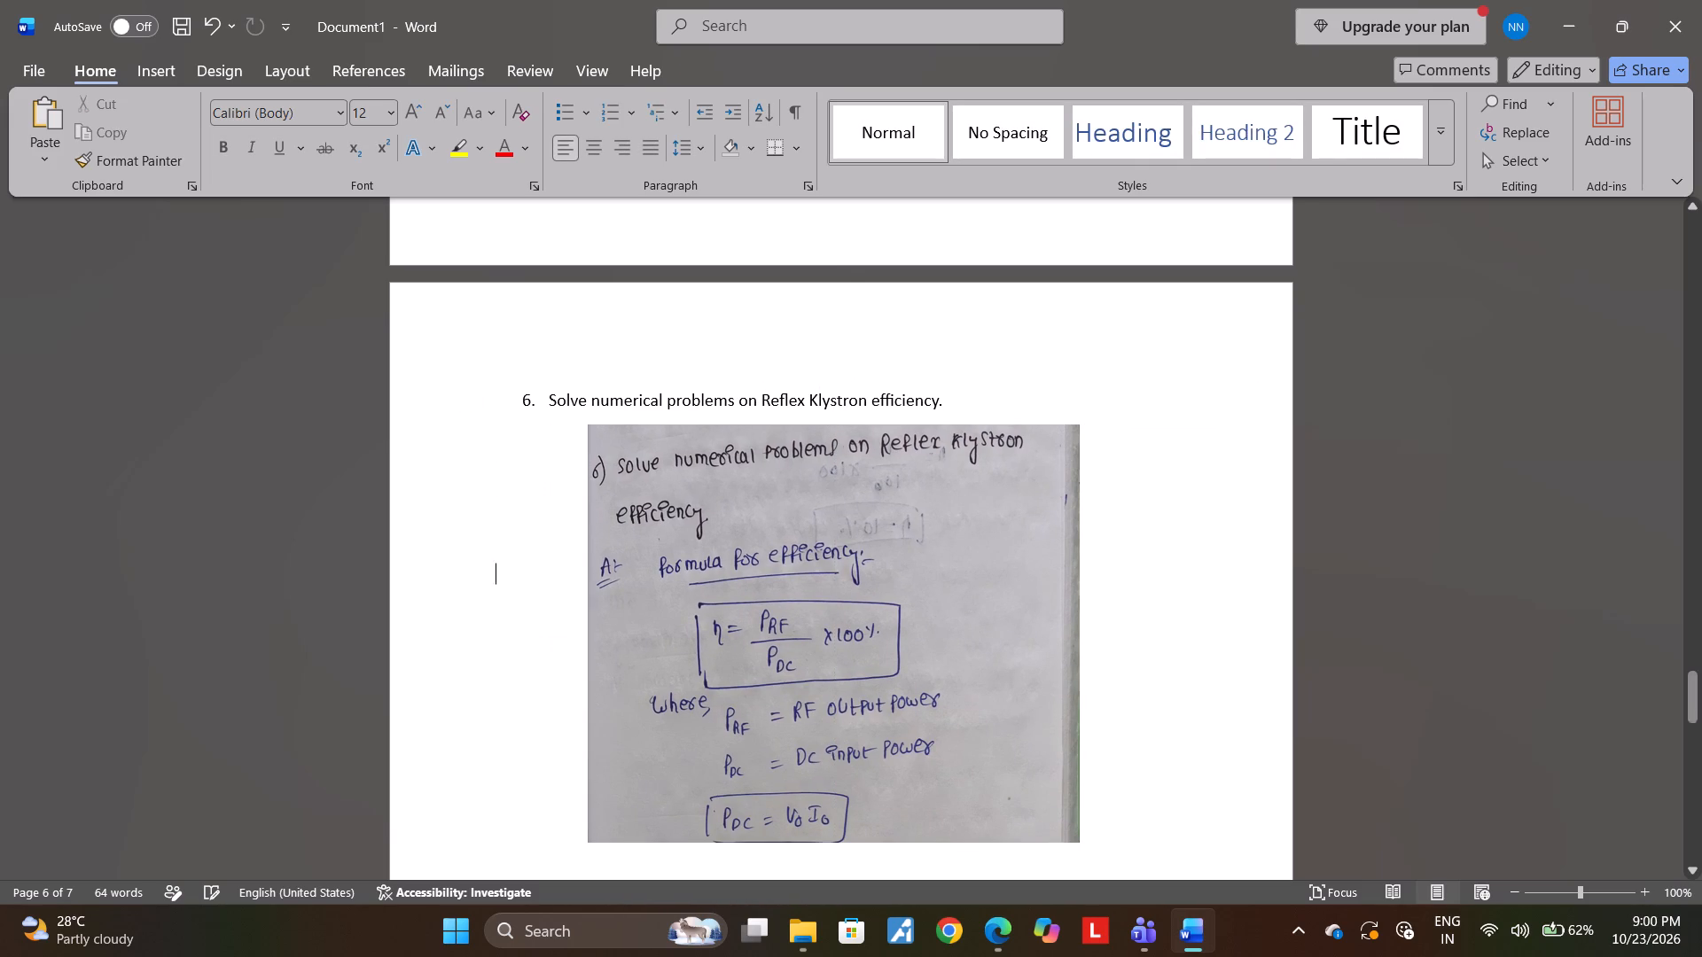
key("Return")
key("Return")
key("Return")
key("Return")
key("Return")
key("Return")
key("Return")
key("Return")
Crop the bottom of the worked-example picture to just below the boxed 10% result, removing the fingers.
scroll(452, 664, "down", 2)
left_click(753, 562)
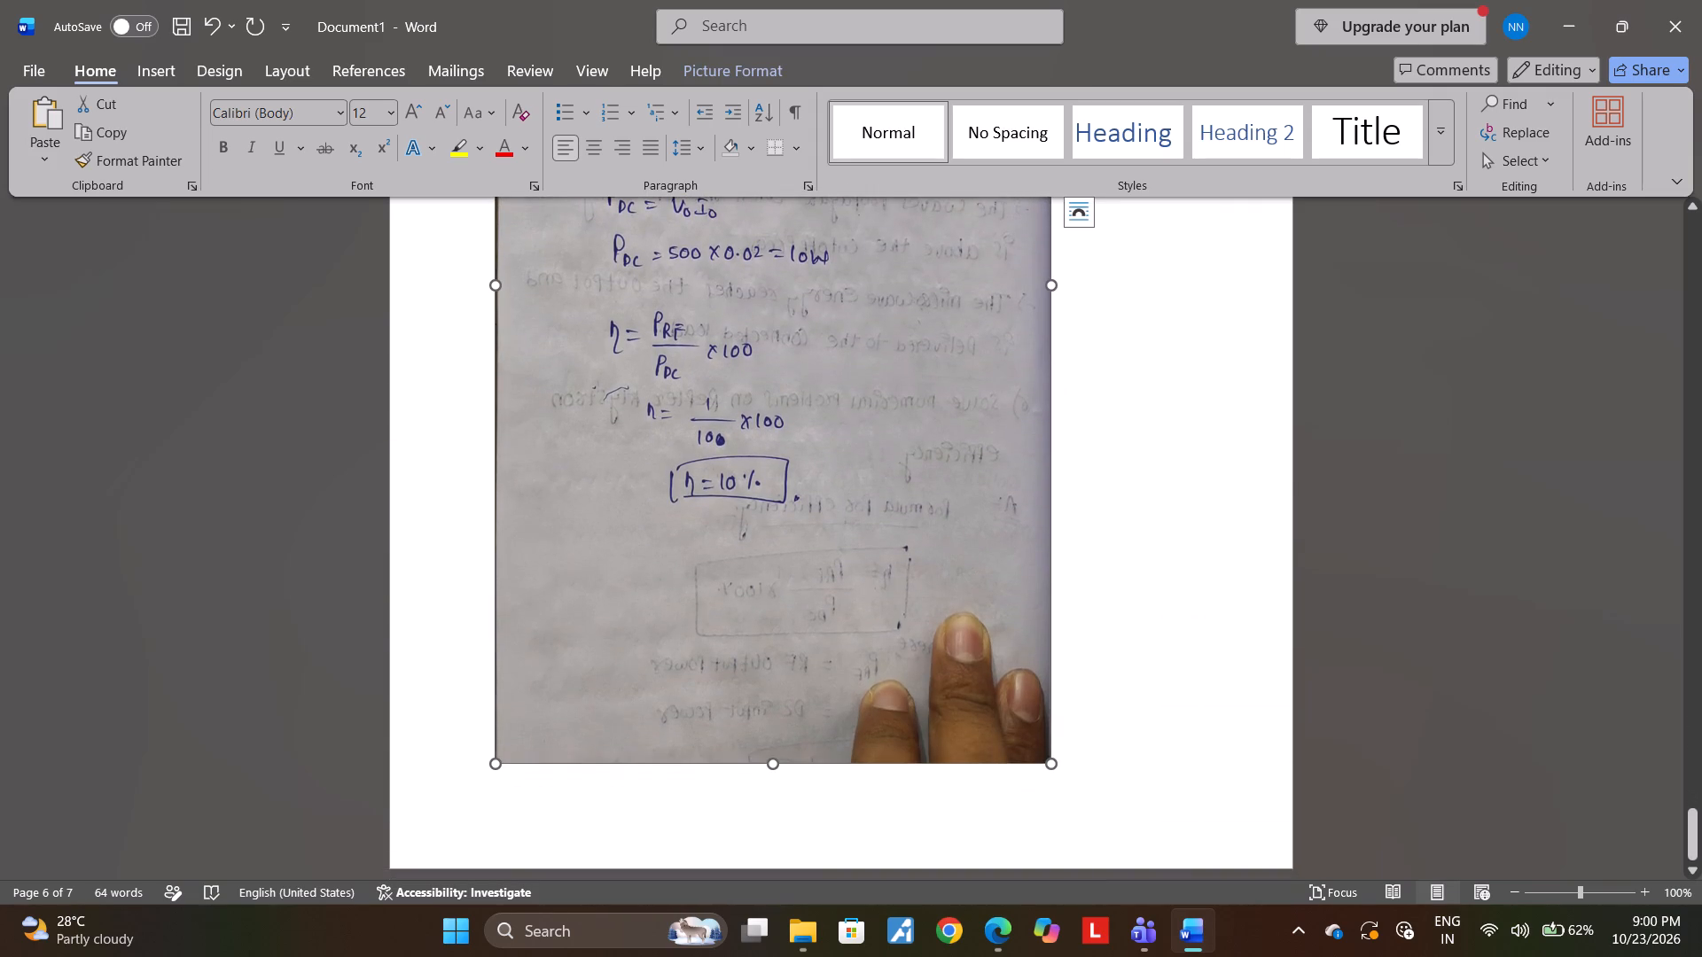
right_click(838, 452)
left_click(897, 189)
left_click_drag(778, 759, 788, 711)
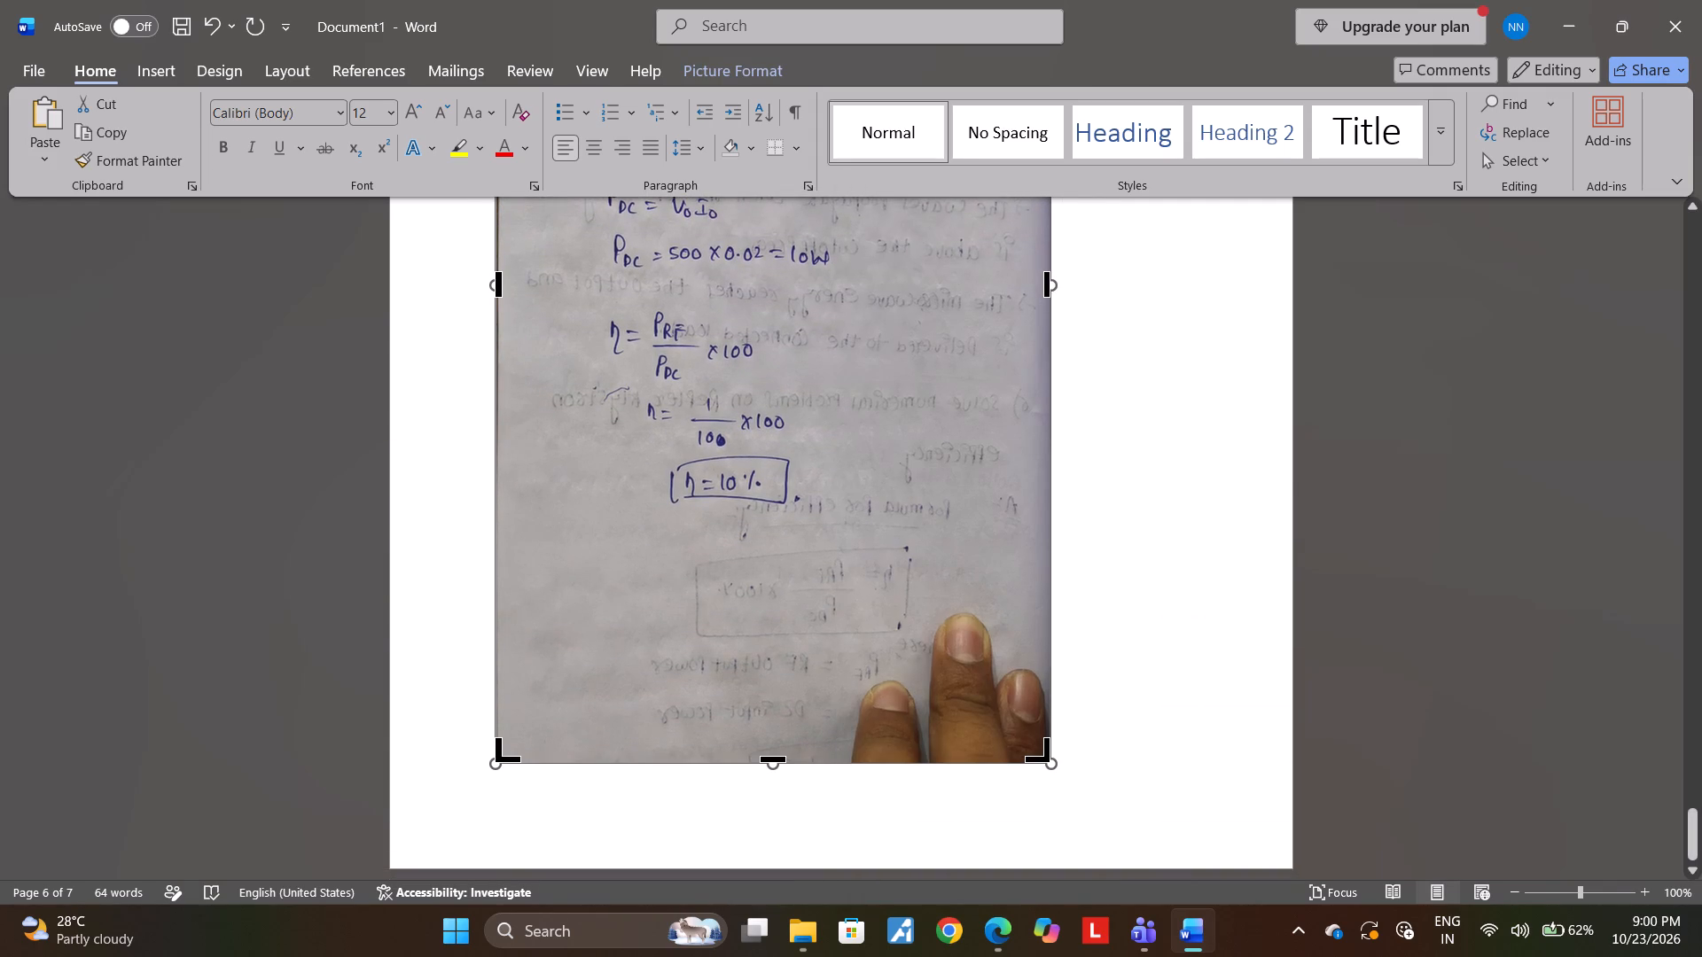
left_click_drag(788, 711, 794, 540)
left_click(1089, 381)
left_click(941, 422)
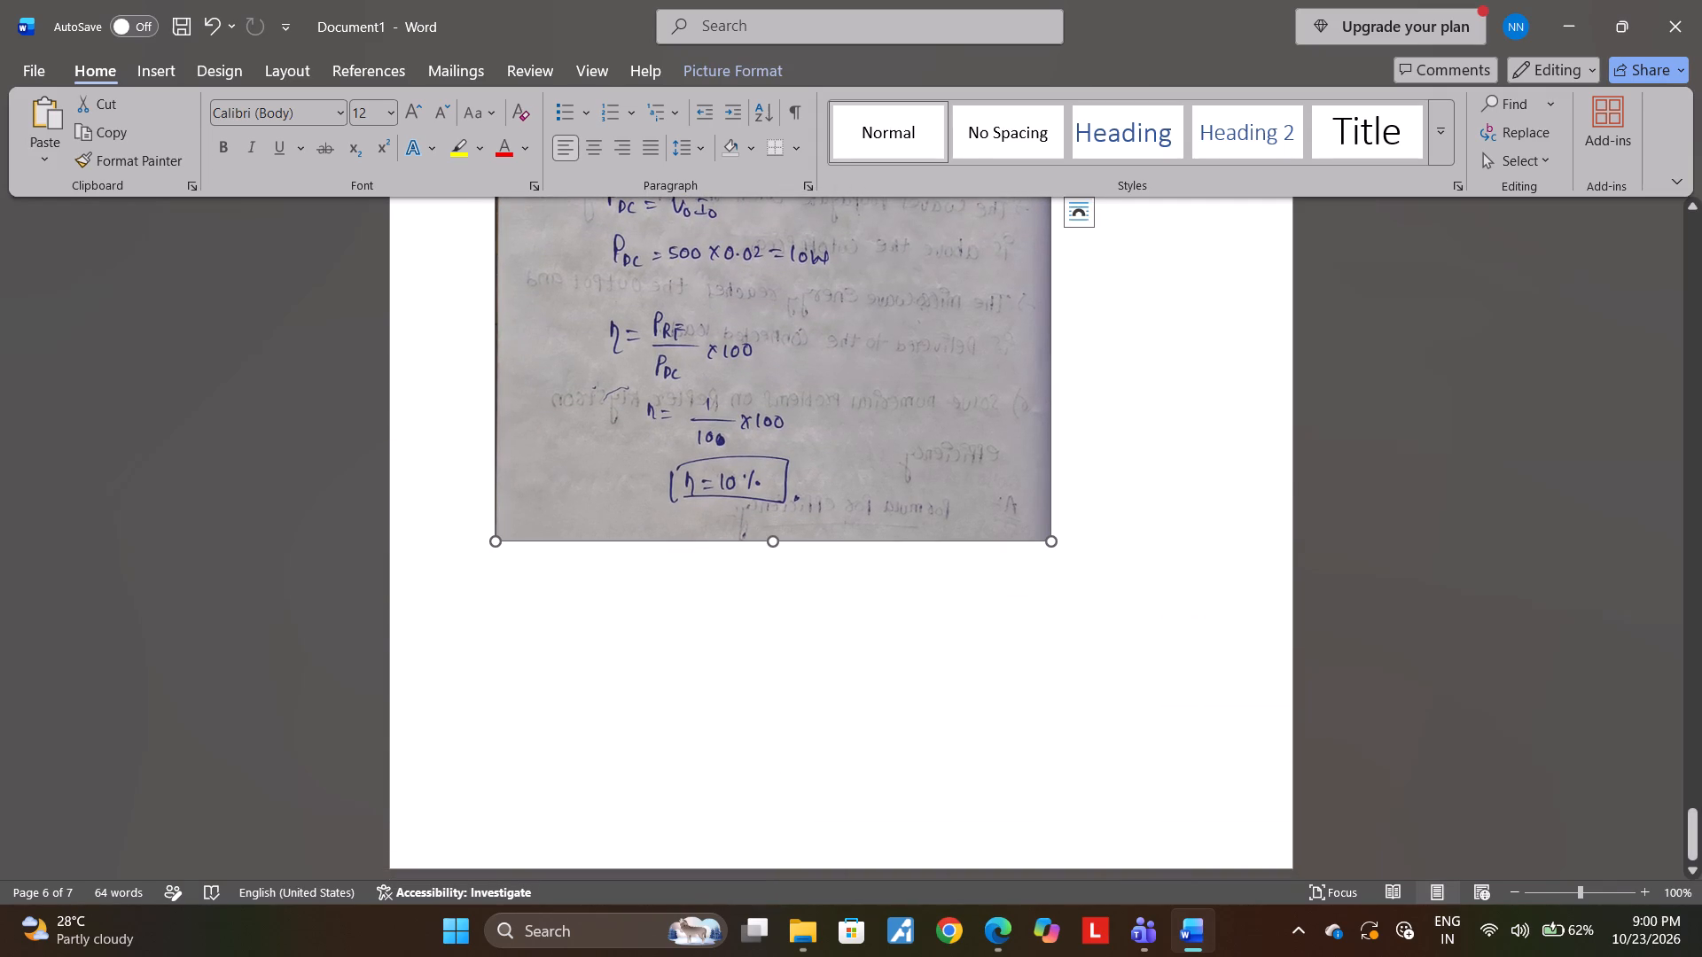
Set the worked-example picture's wrapping to Tight, shrink it, and place it over the lower part of the formula picture.
left_click(1081, 219)
left_click(1194, 383)
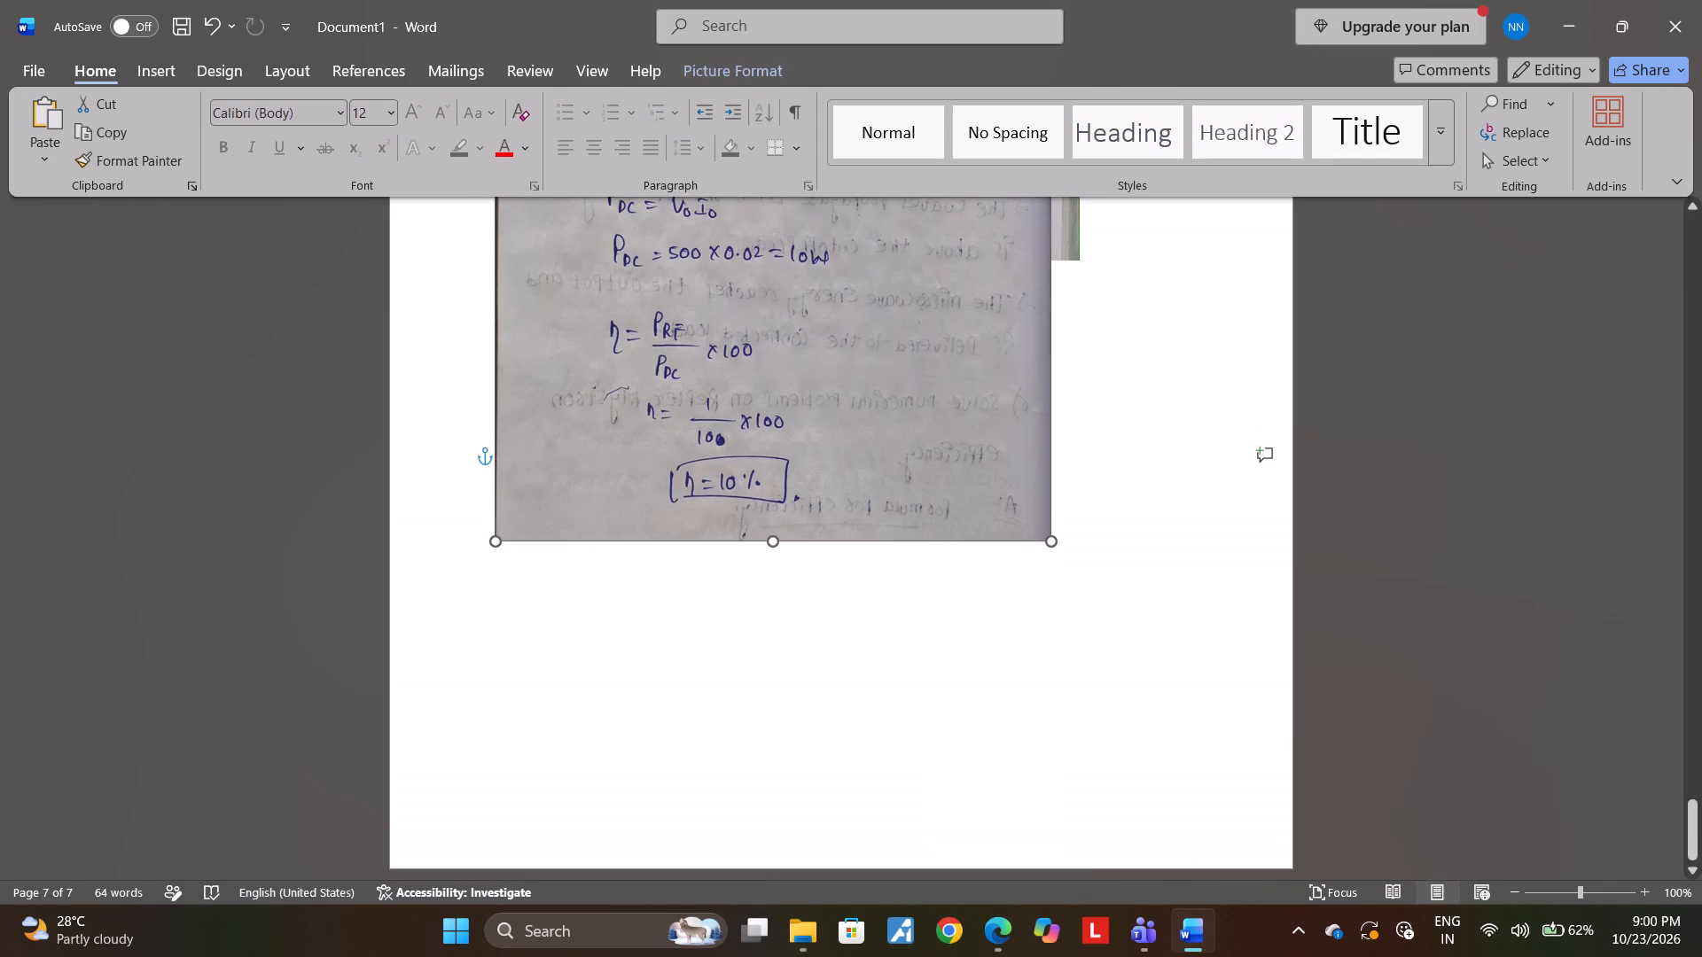
left_click(820, 418)
left_click_drag(842, 373, 904, 737)
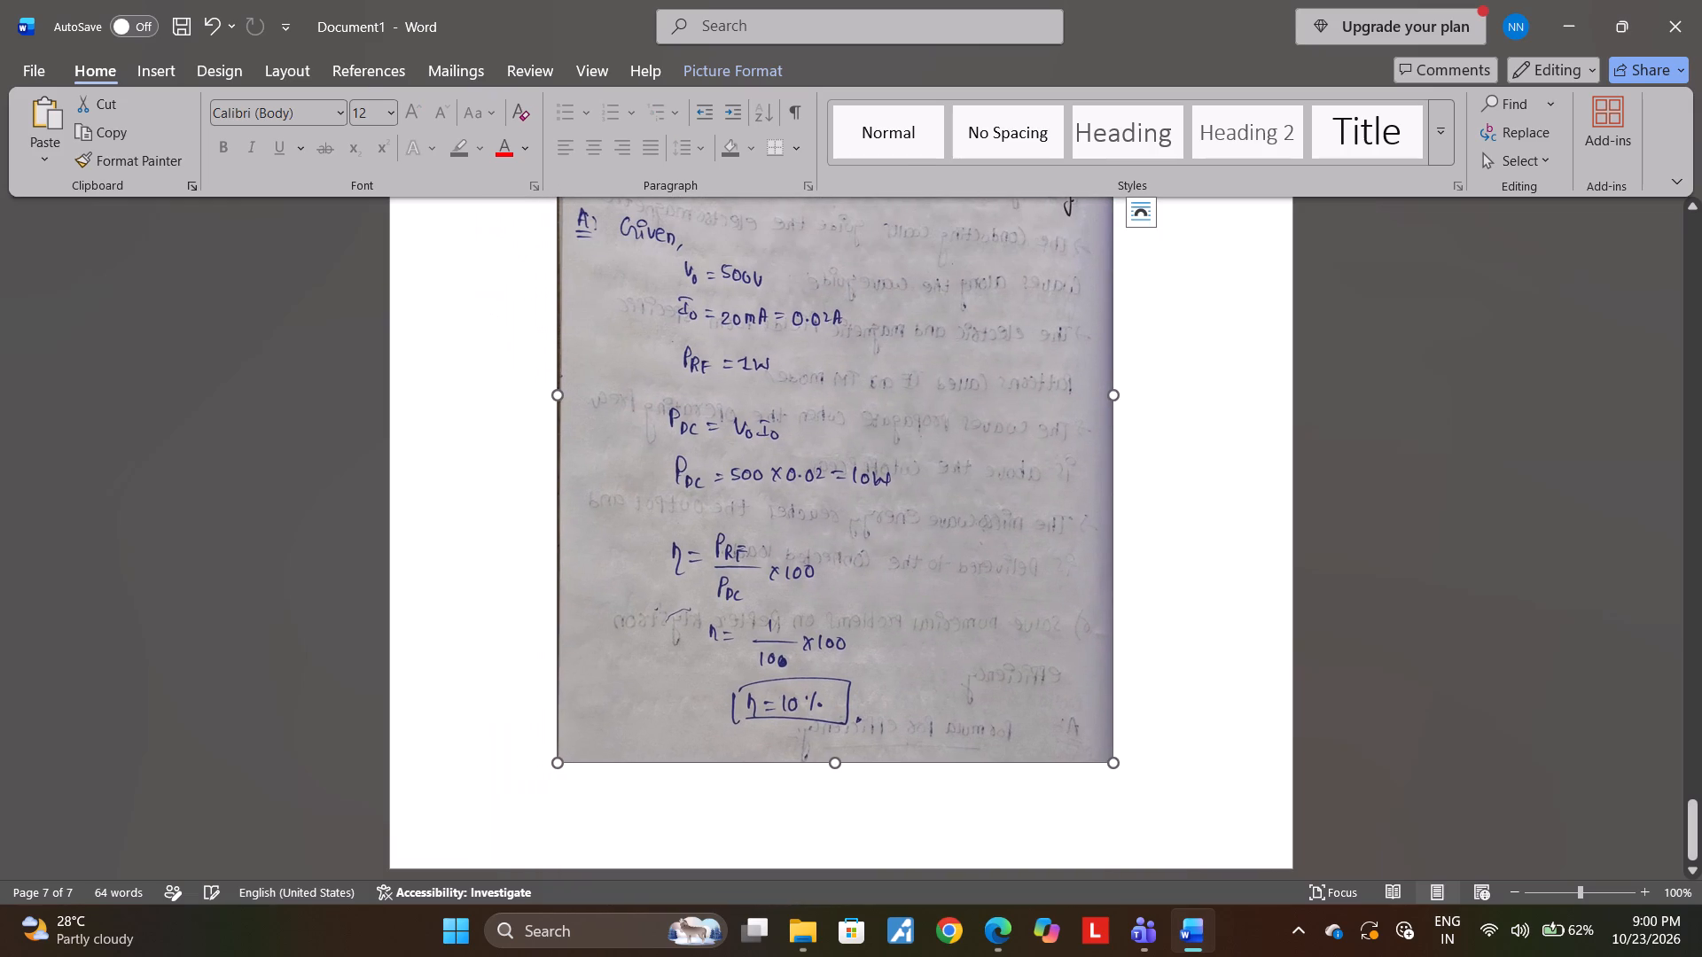
left_click_drag(551, 761, 707, 619)
left_click_drag(898, 419, 898, 422)
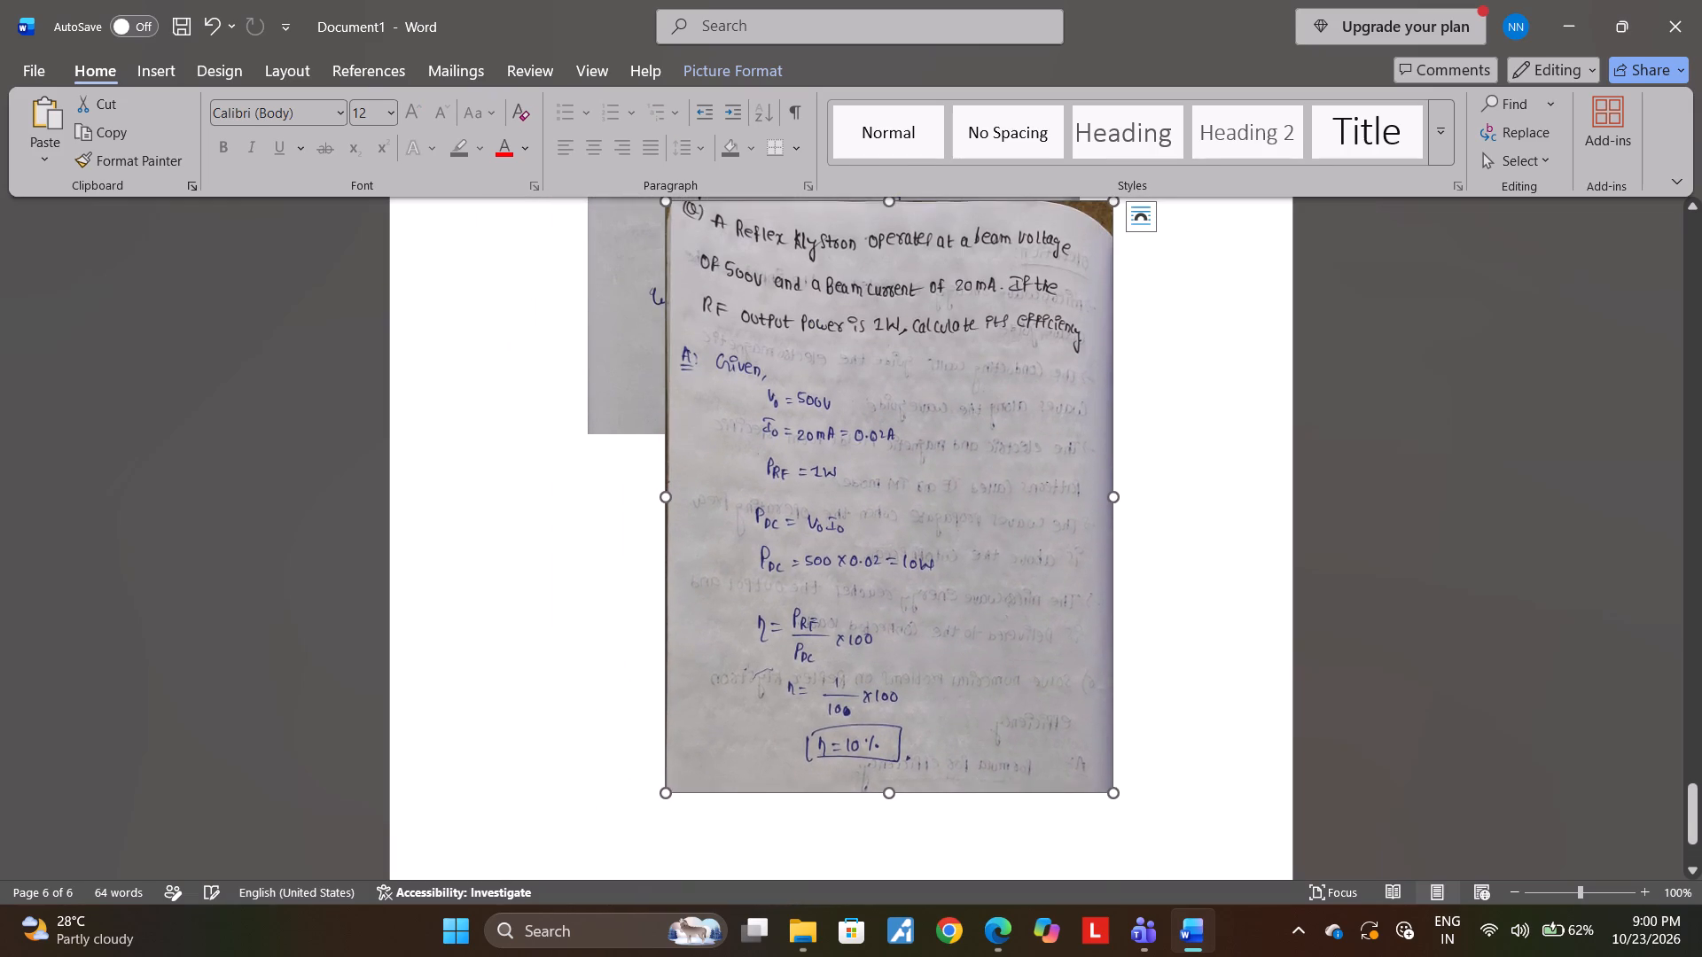
left_click_drag(898, 422, 833, 710)
Shrink the formula picture slightly from its bottom corner.
left_click(834, 279)
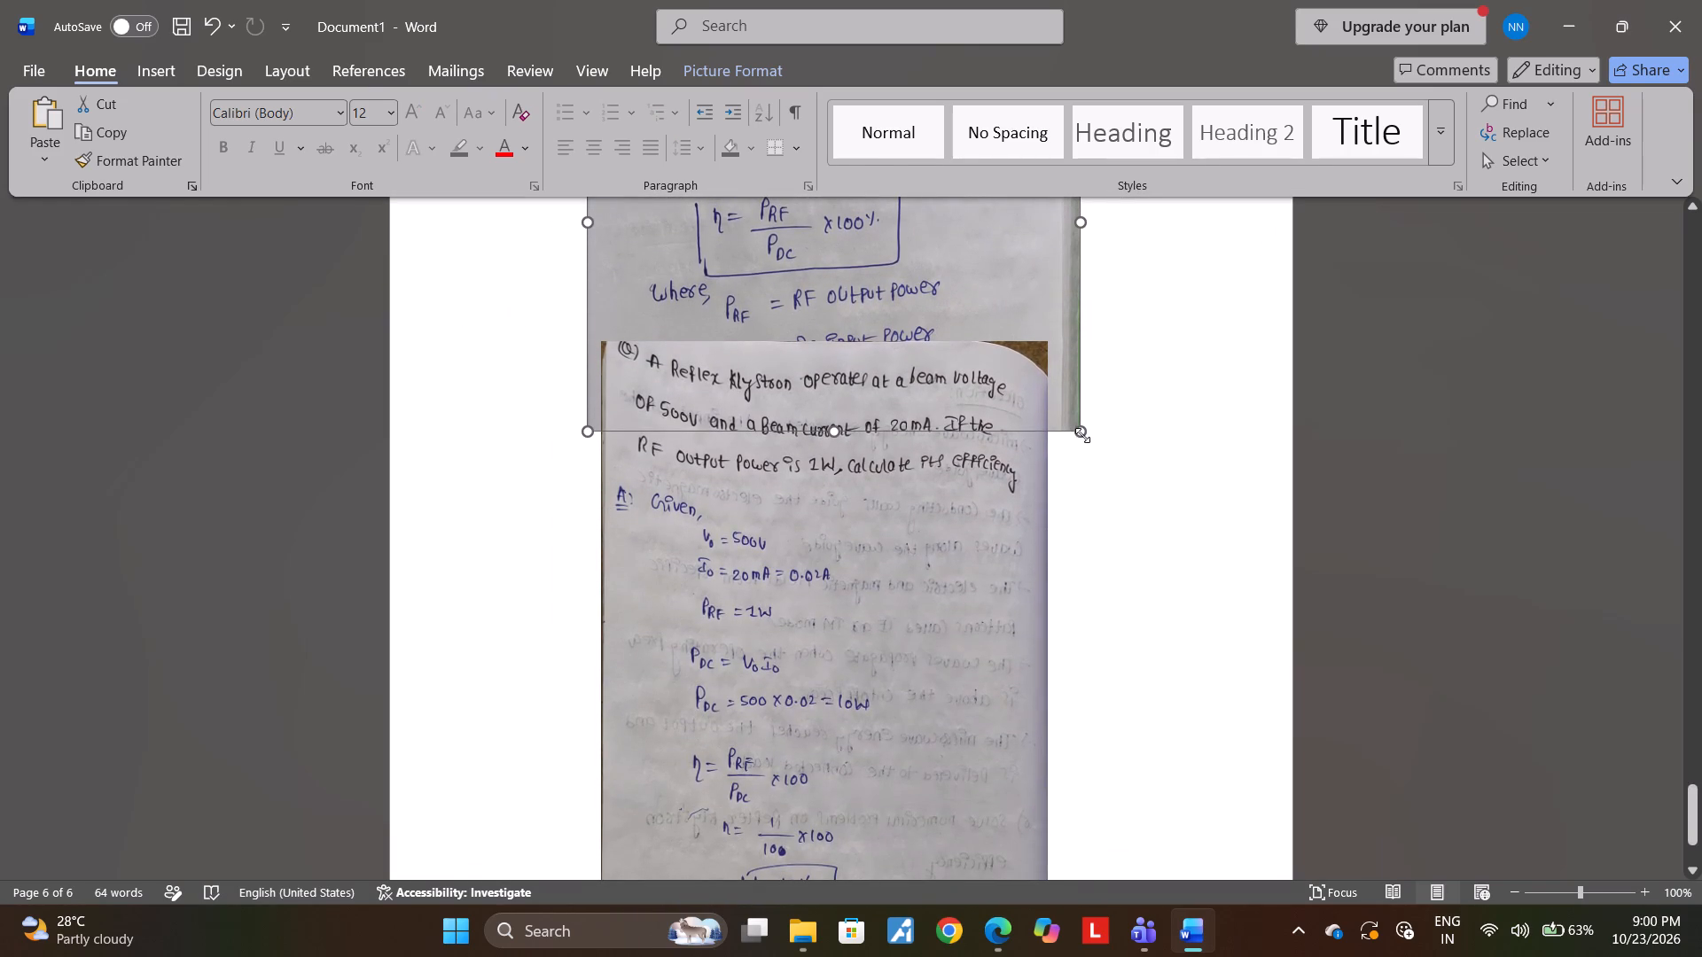
left_click_drag(1084, 433, 1064, 408)
Shrink the worked-example picture and position it directly below the formula picture on the question 6 page.
scroll(777, 531, "down", 1)
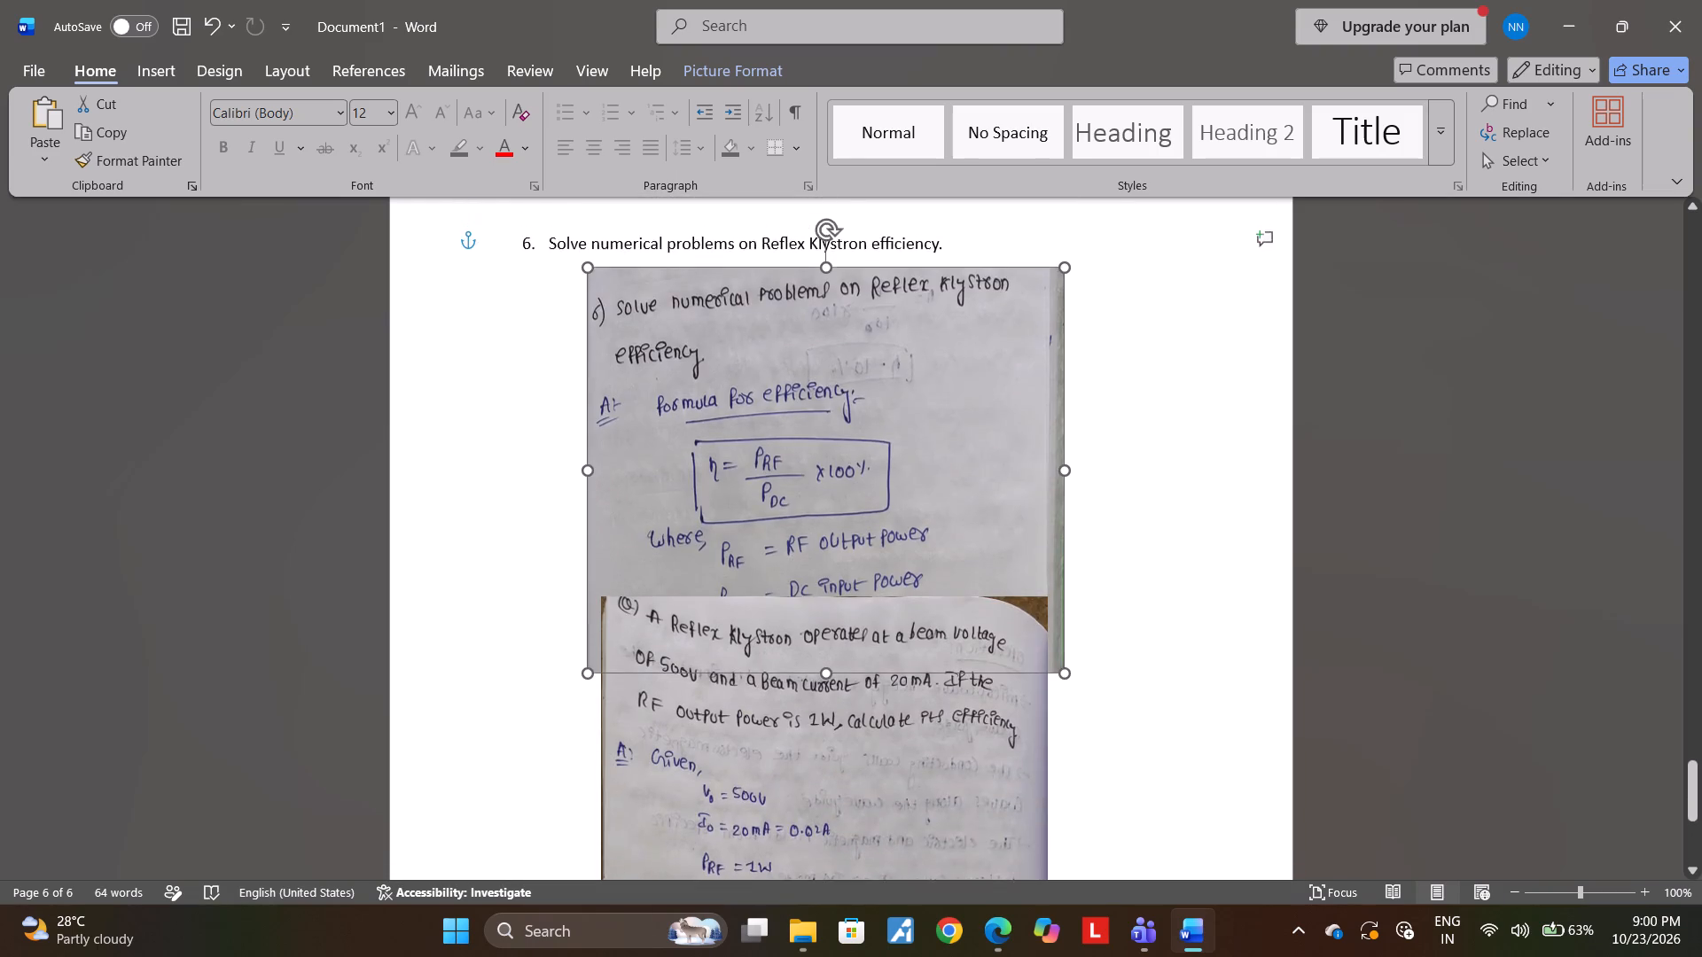
scroll(791, 517, "down", 1)
left_click(785, 515)
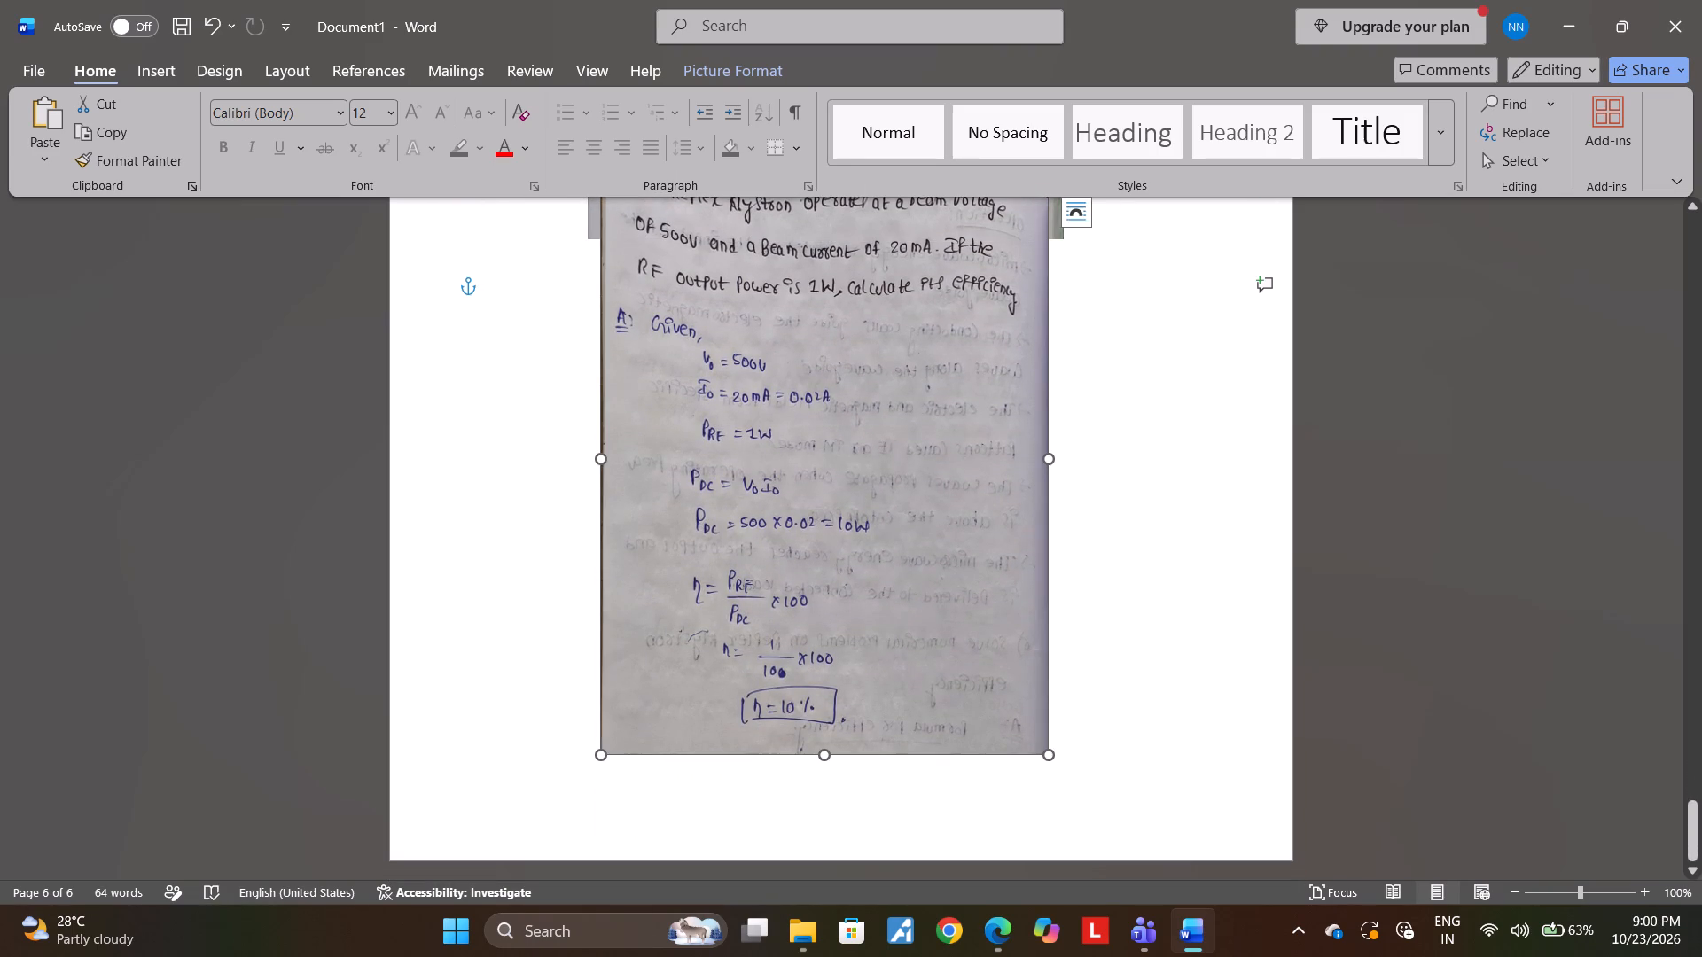
left_click_drag(602, 754, 675, 692)
left_click_drag(788, 447, 788, 502)
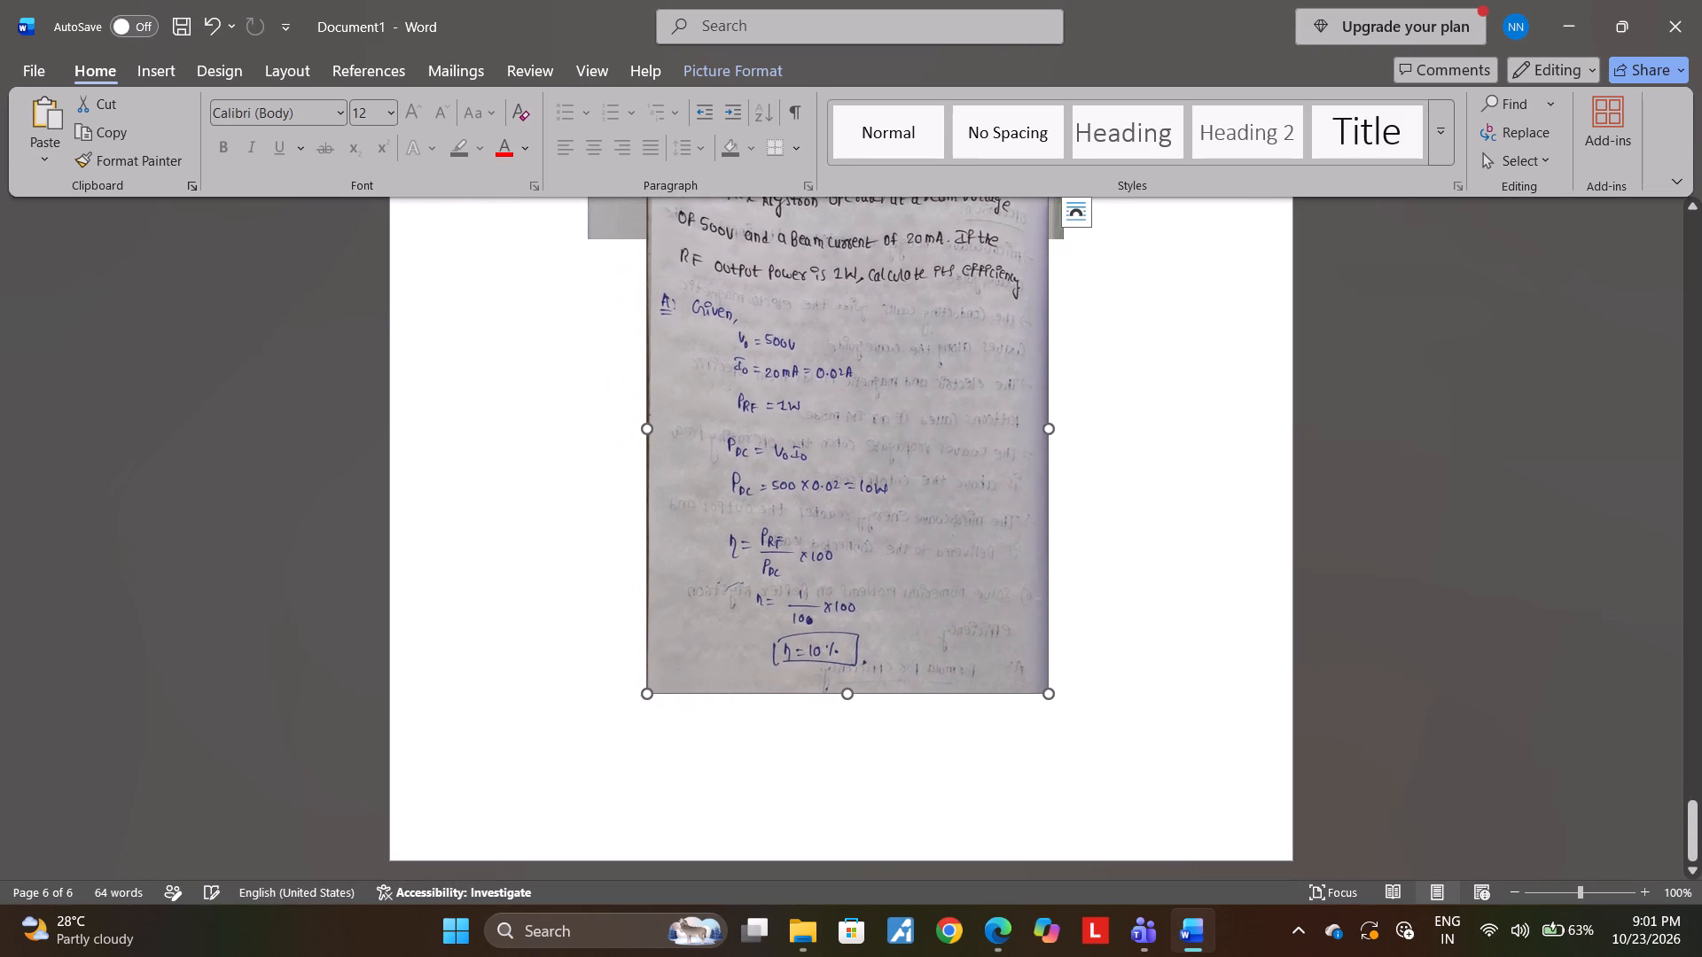
left_click_drag(788, 502, 788, 576)
left_click_drag(649, 754, 674, 729)
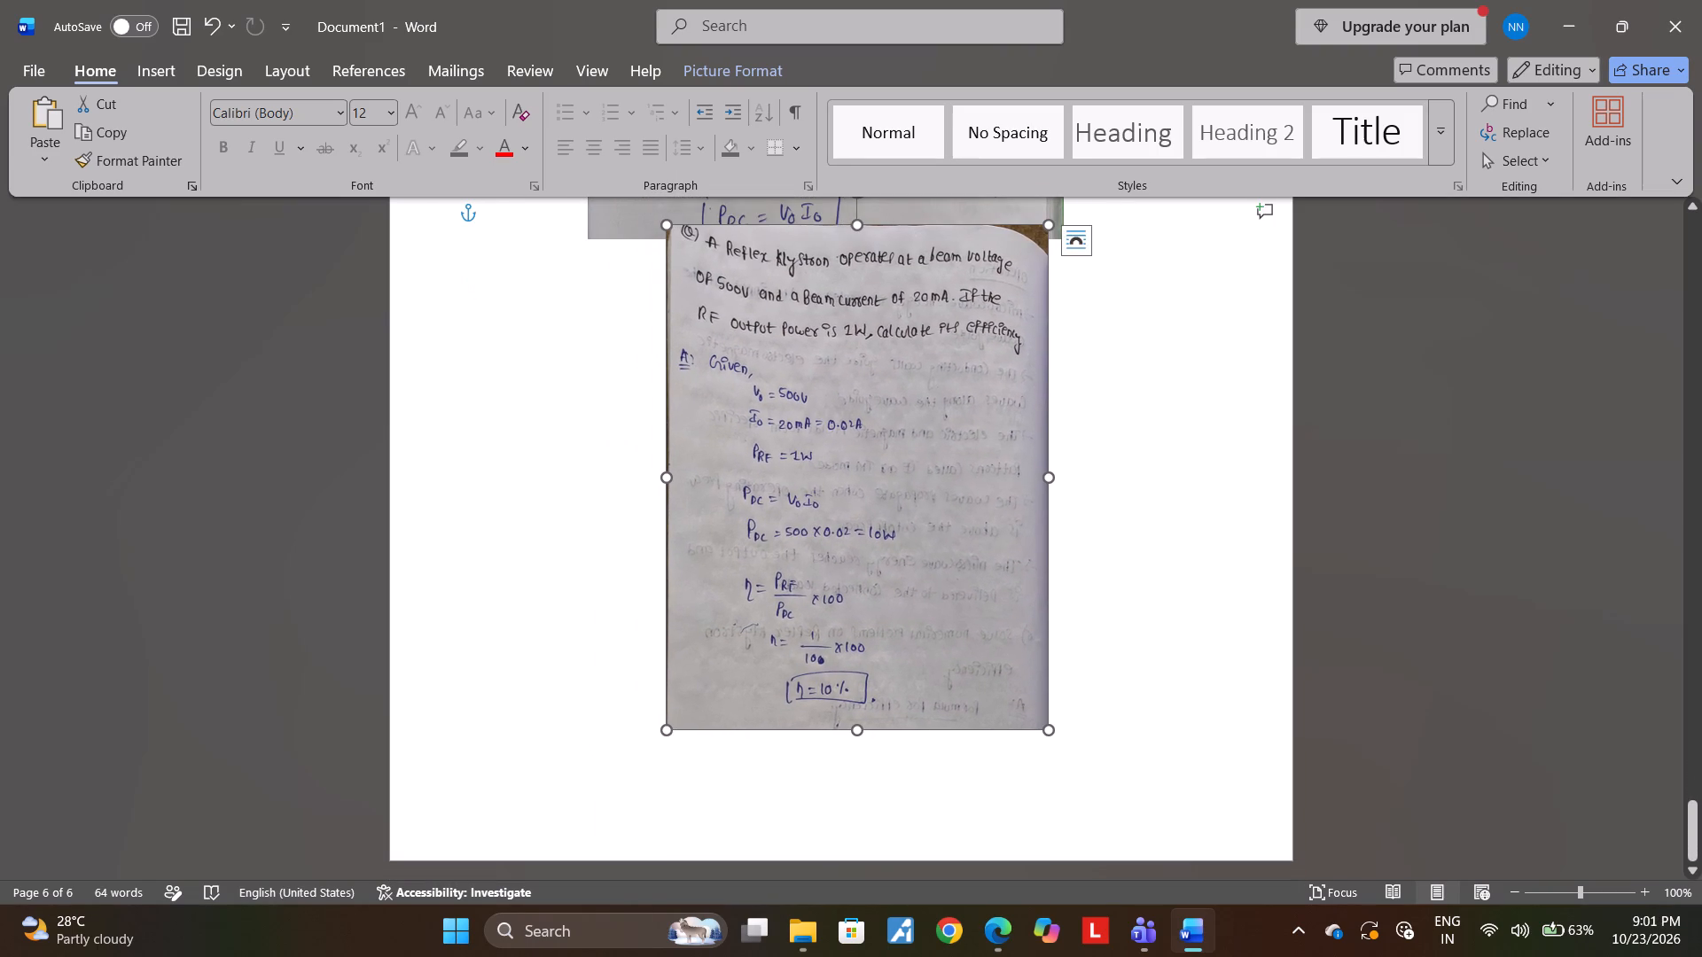
left_click_drag(749, 556, 703, 572)
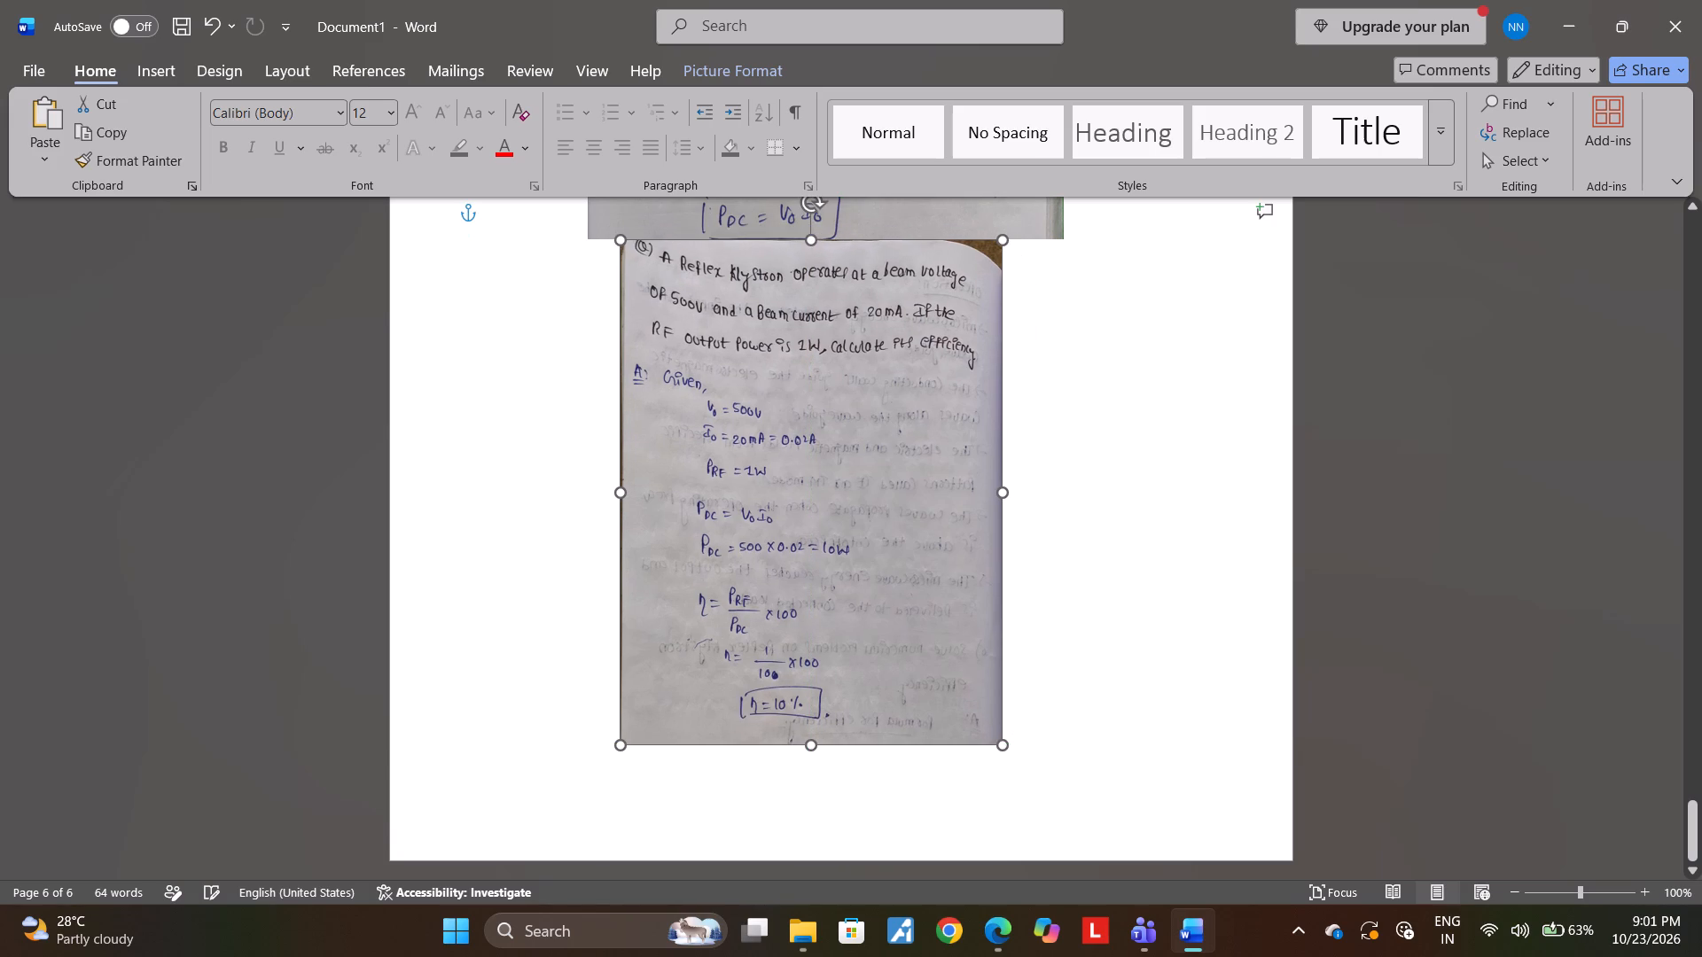
left_click_drag(703, 572, 702, 575)
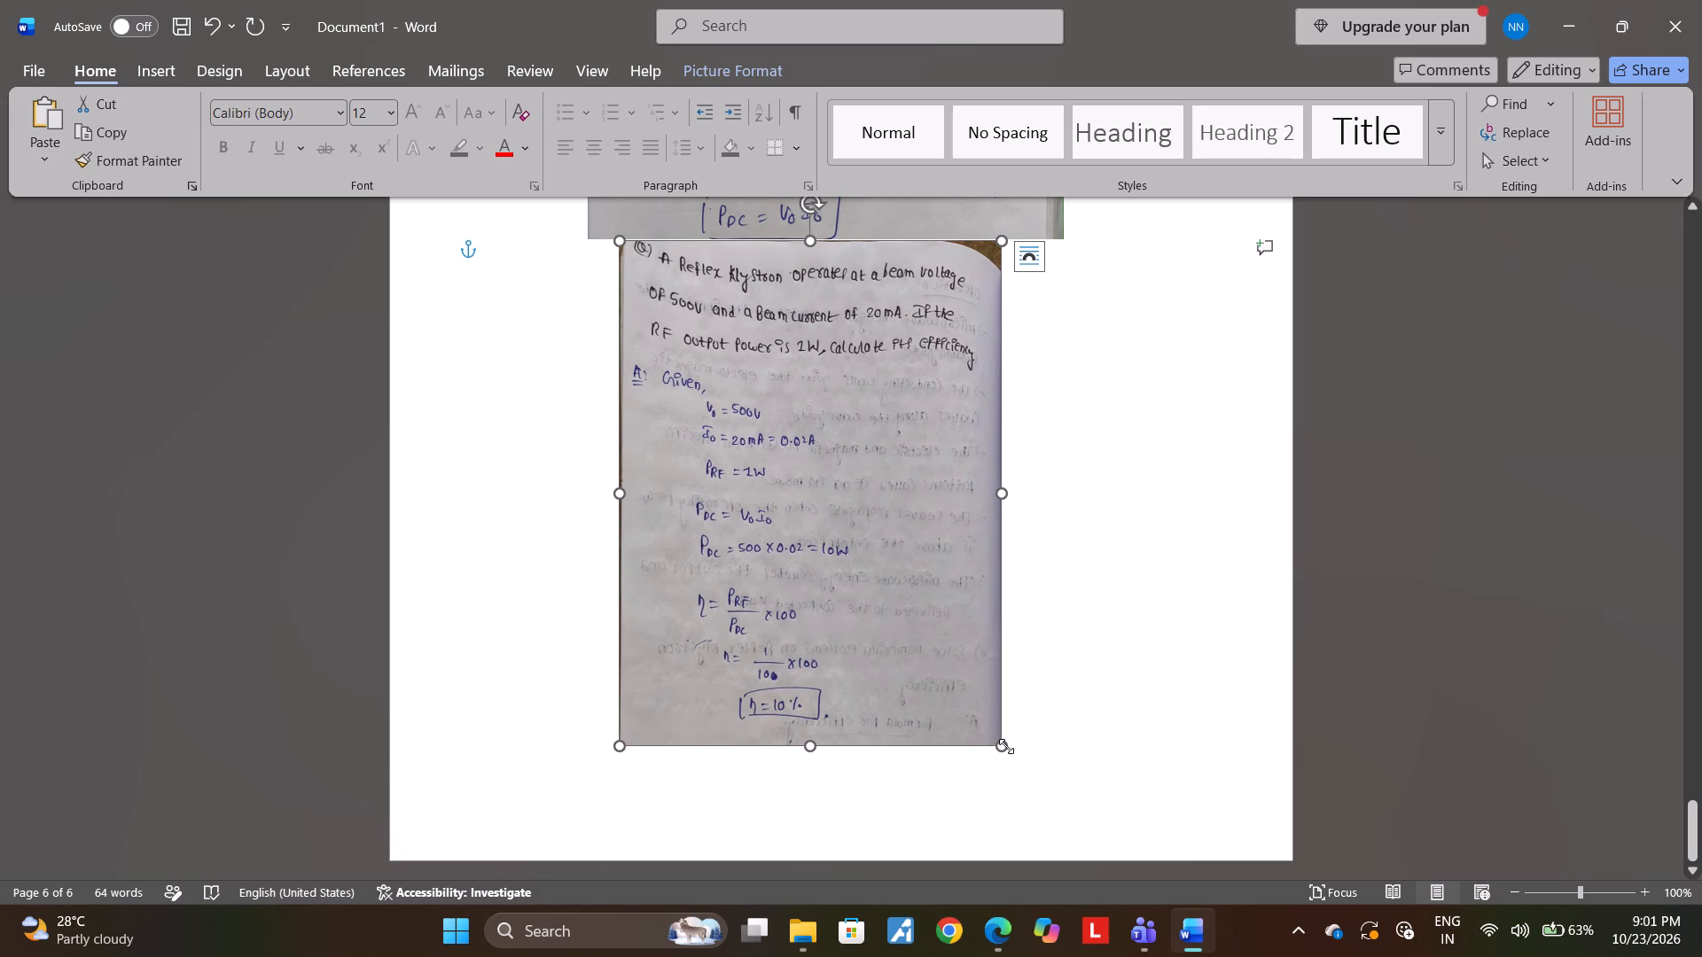
Try enlarging the worked-example picture, reduce it again, and shift it toward the page's left margin above the bottom margin.
left_click_drag(1005, 746, 1055, 779)
left_click_drag(892, 505, 888, 589)
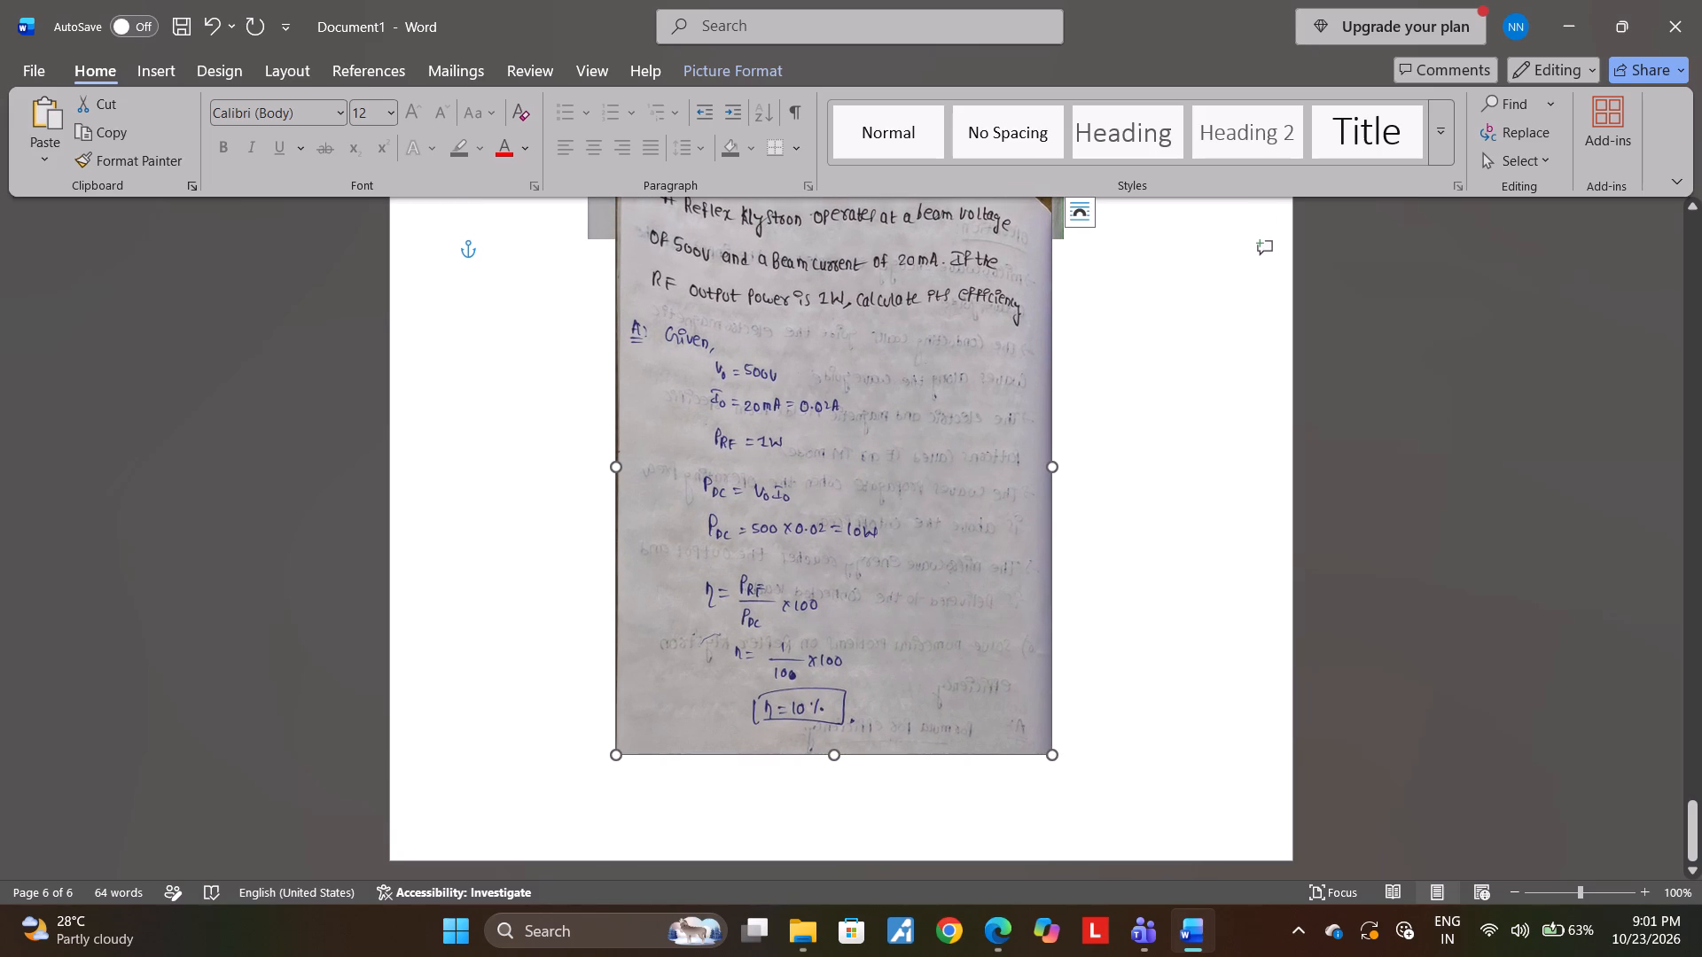
left_click_drag(619, 755, 673, 705)
left_click_drag(810, 488, 778, 574)
left_click_drag(625, 757, 652, 724)
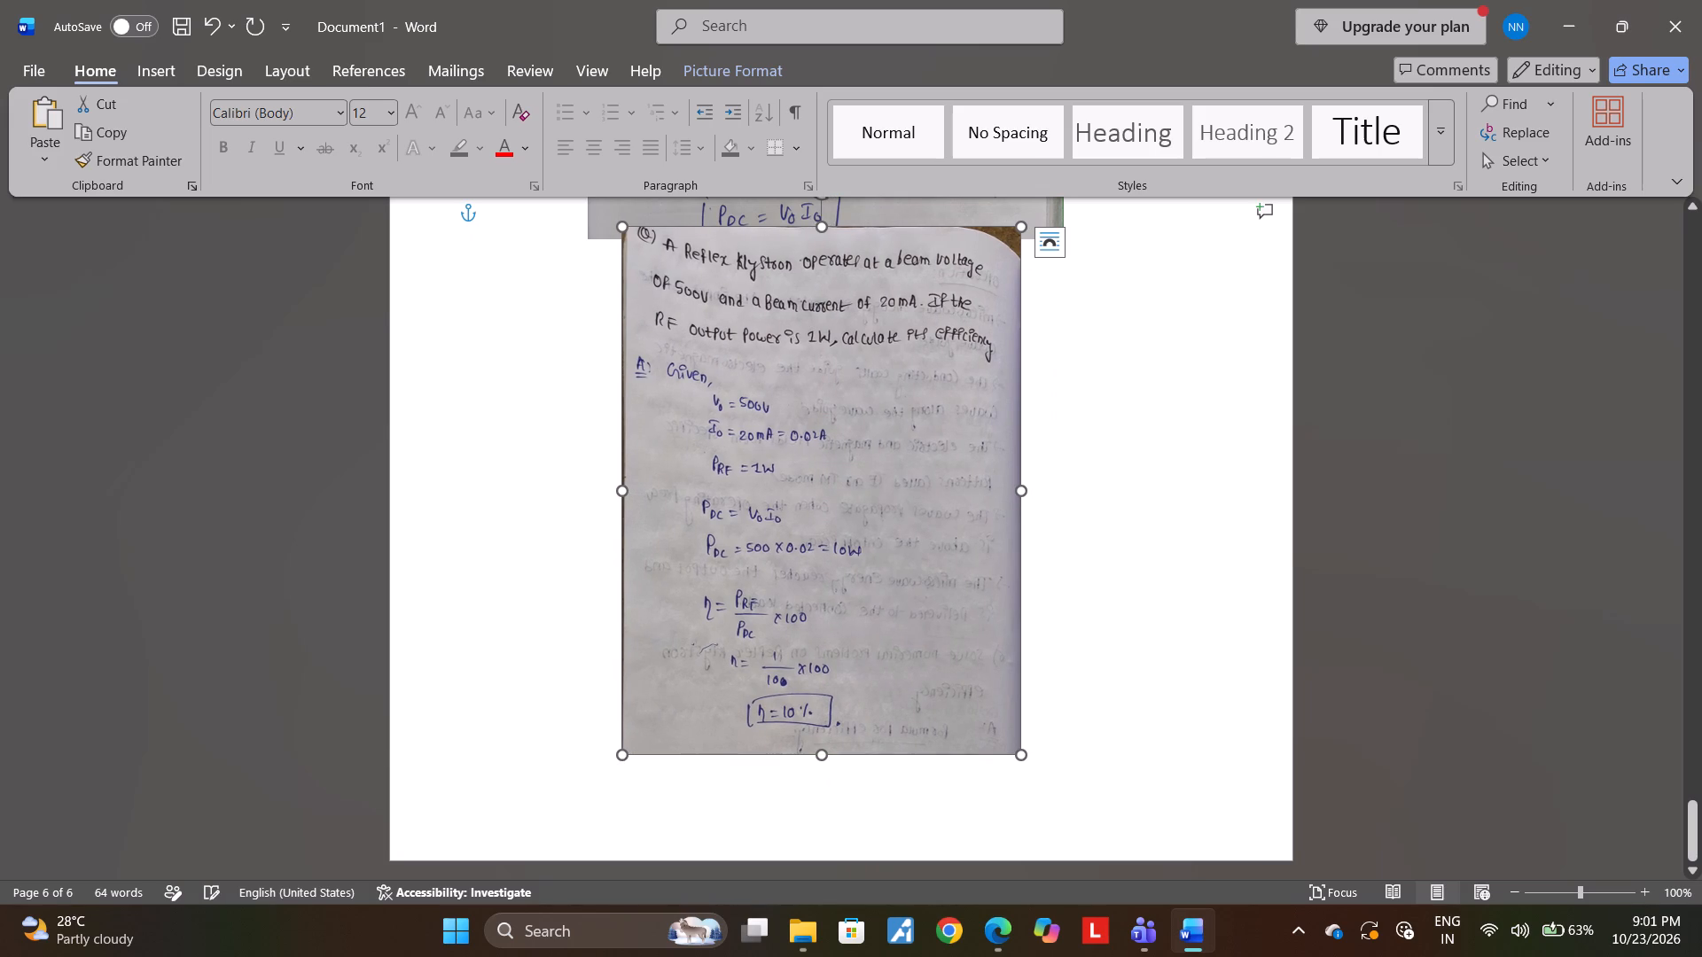
left_click_drag(625, 755, 642, 735)
left_click_drag(752, 501, 734, 547)
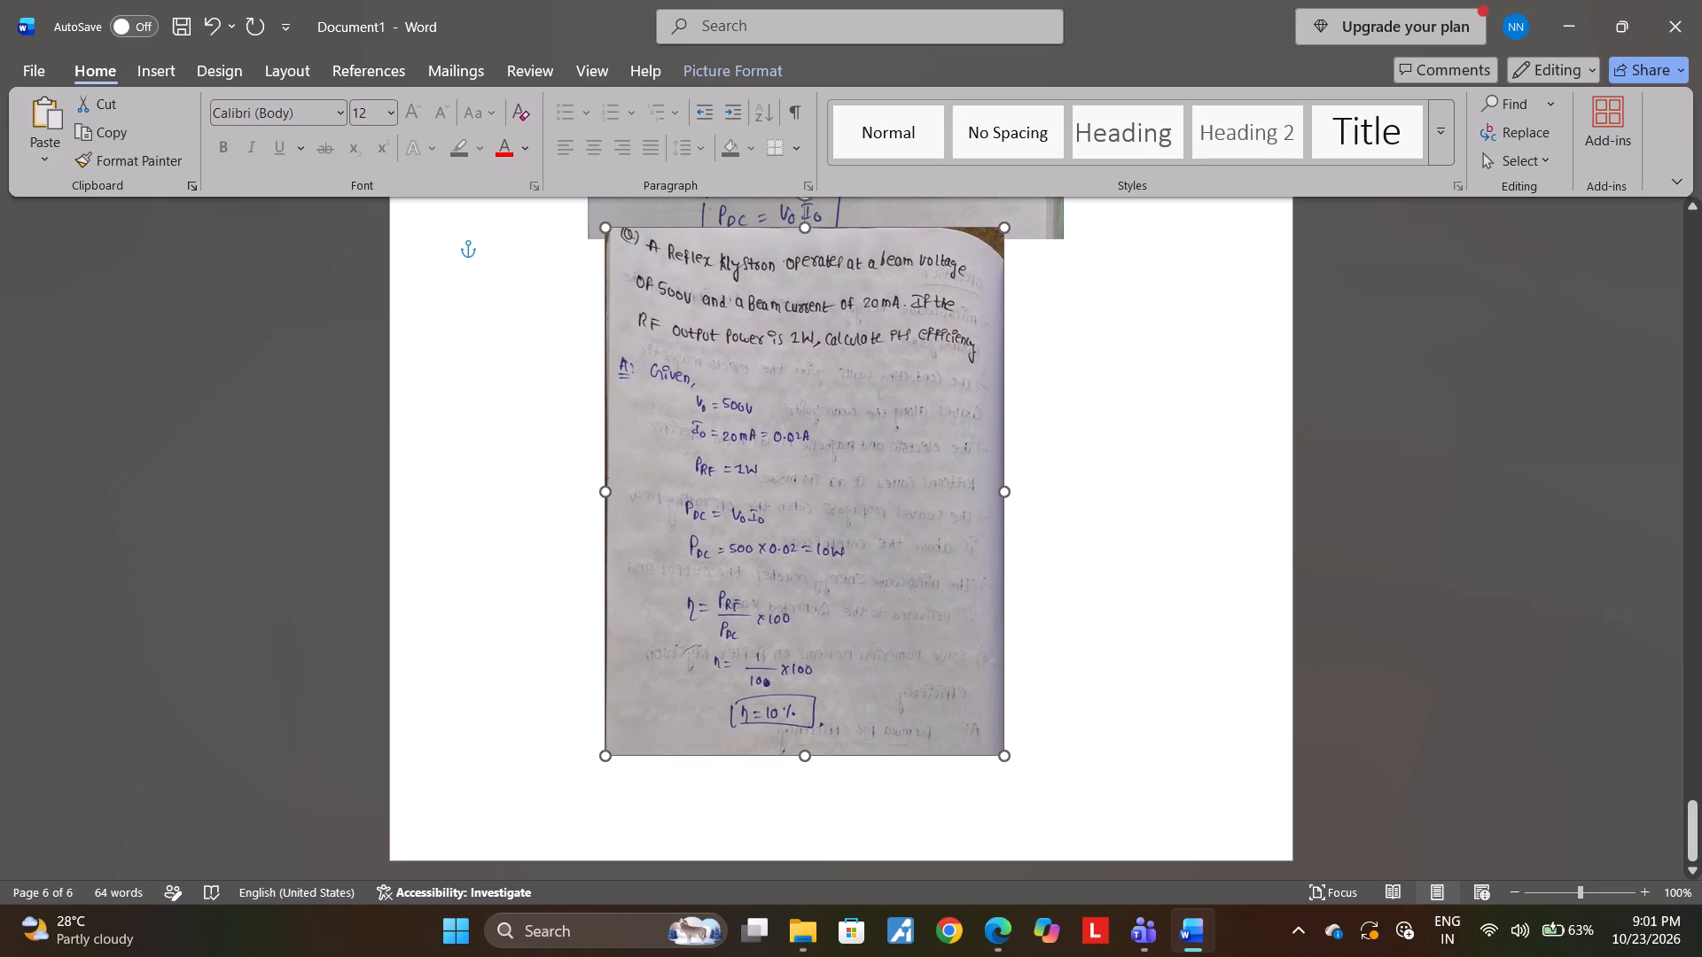
left_click_drag(734, 547, 731, 556)
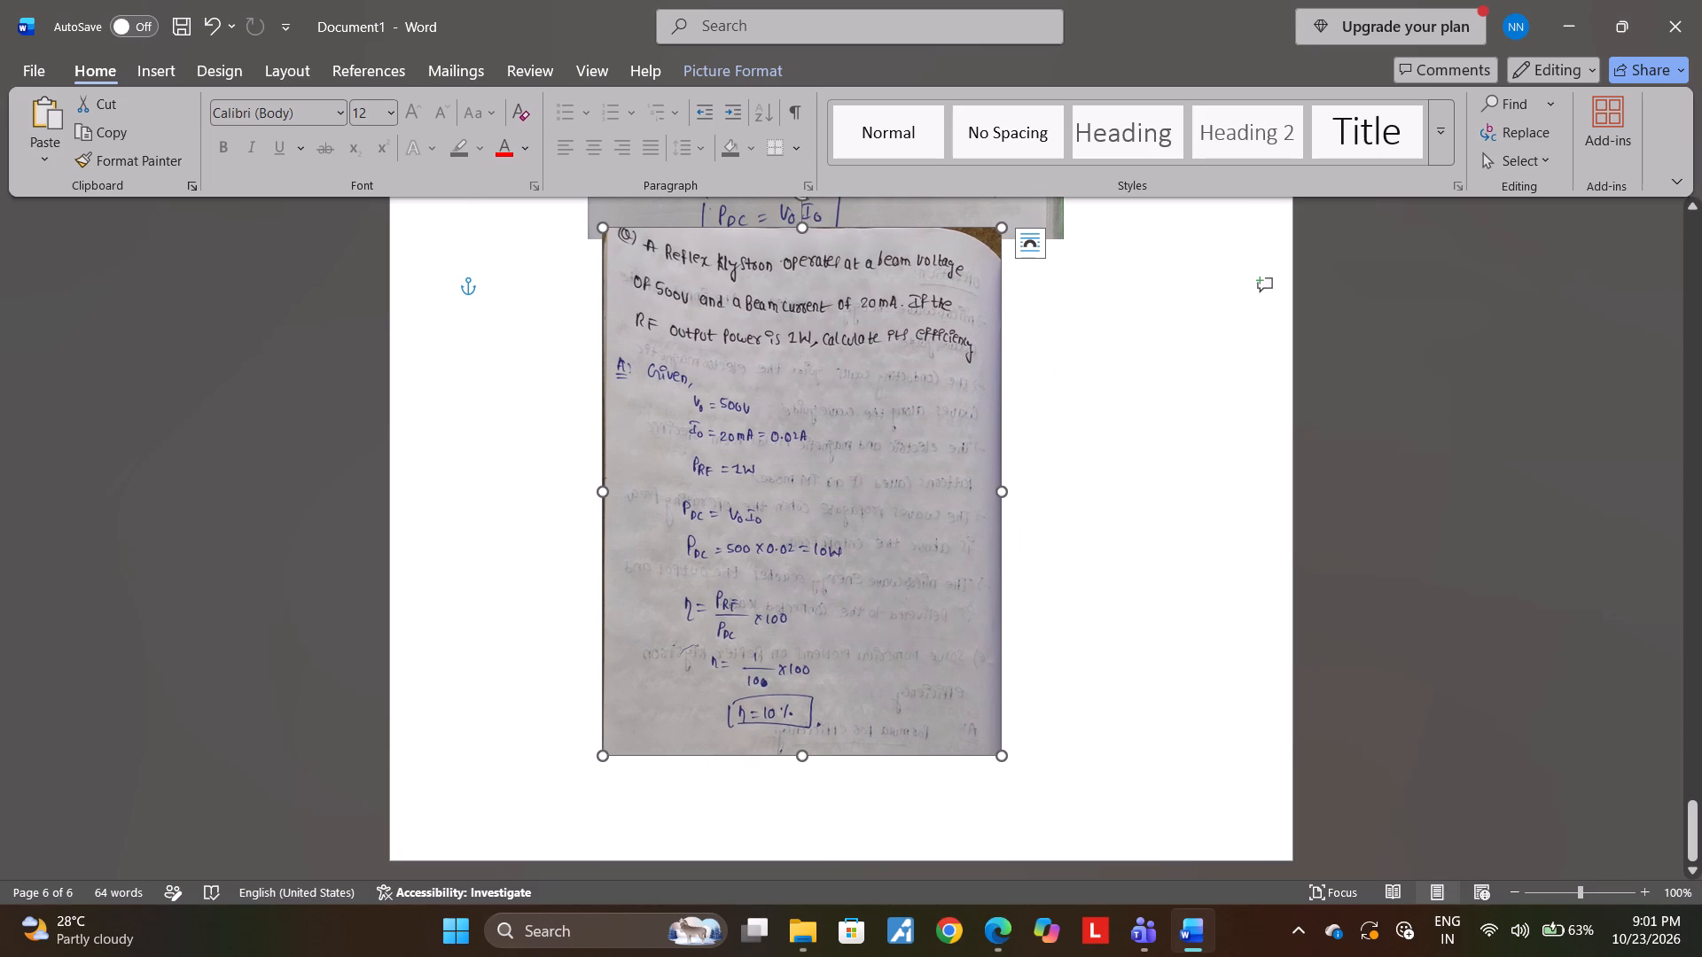
Adjust the worked-example picture's size and position to fill the space between the formula picture and the bottom margin.
left_click_drag(999, 752, 991, 735)
left_click(984, 730)
left_click_drag(893, 601, 913, 653)
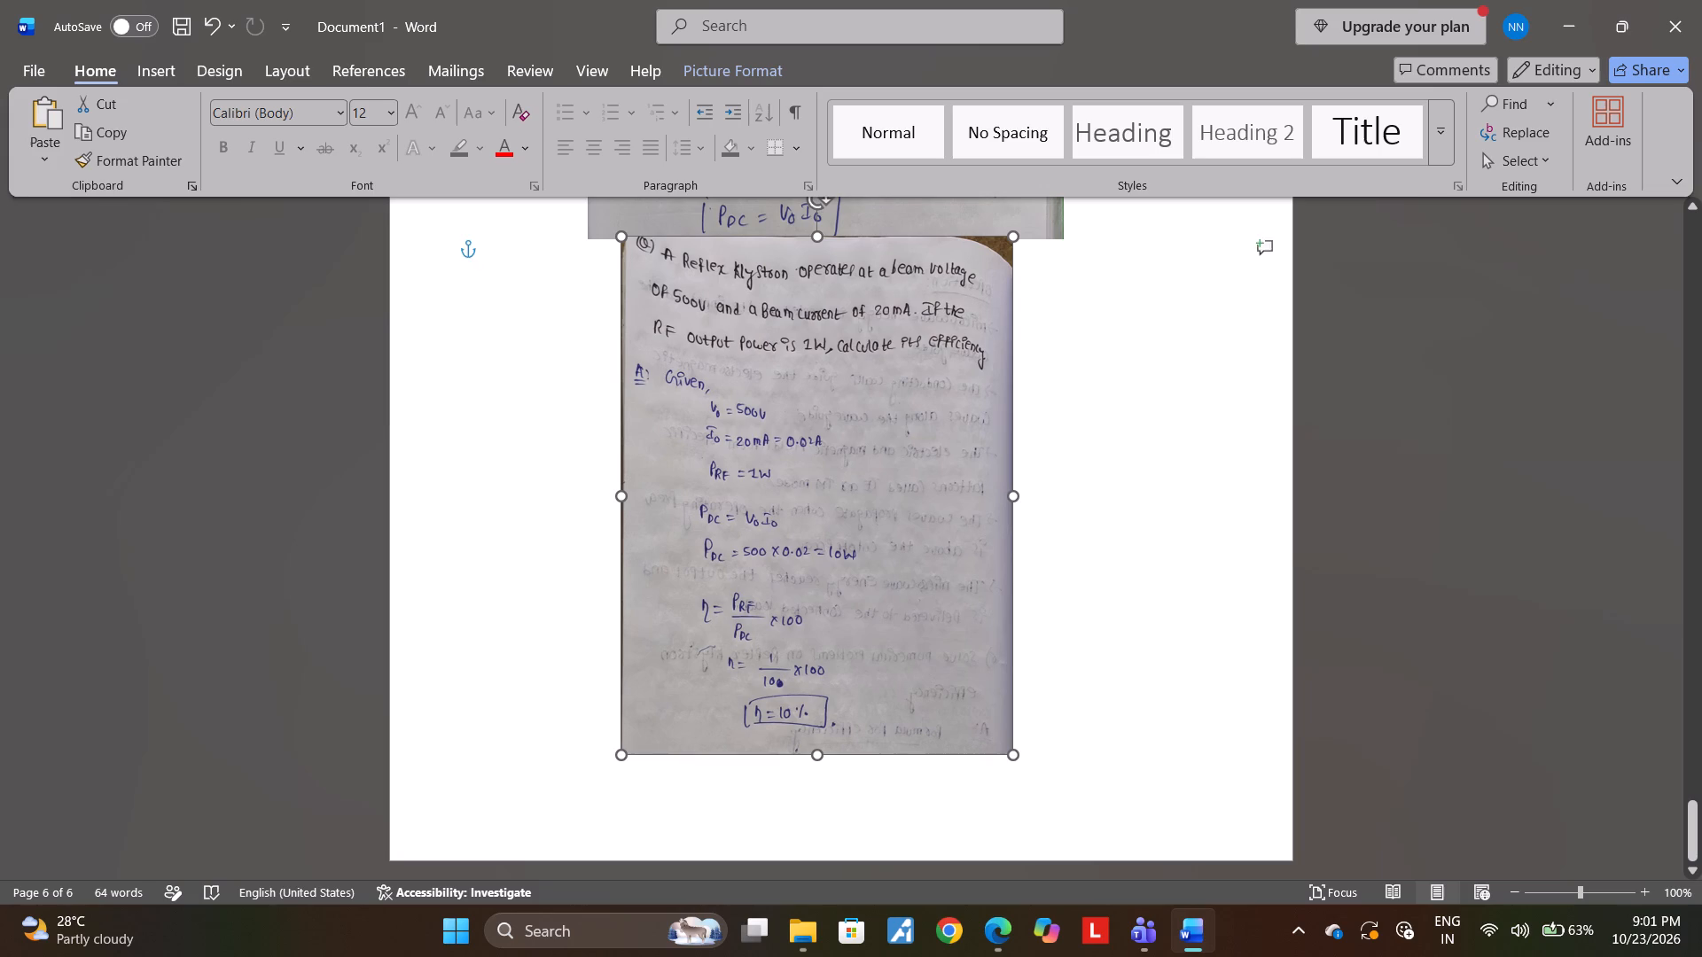
left_click_drag(913, 653, 914, 653)
left_click_drag(1015, 755, 970, 705)
left_click_drag(844, 502, 859, 541)
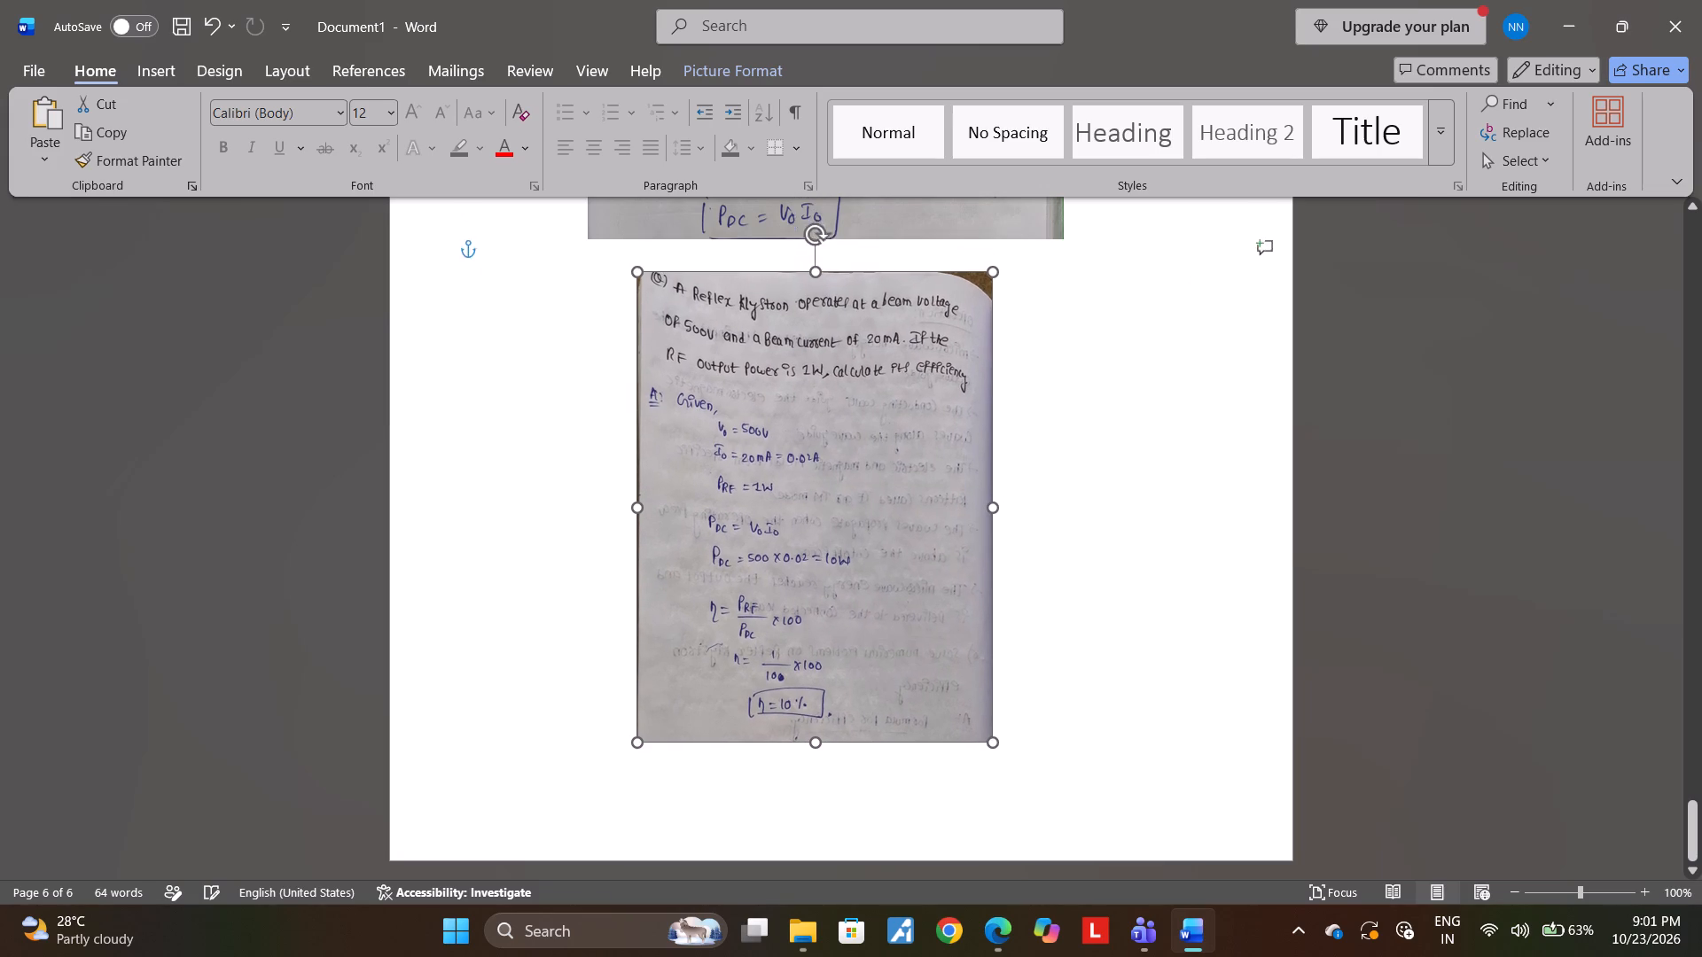
left_click_drag(859, 541, 858, 600)
left_click_drag(991, 757, 1017, 774)
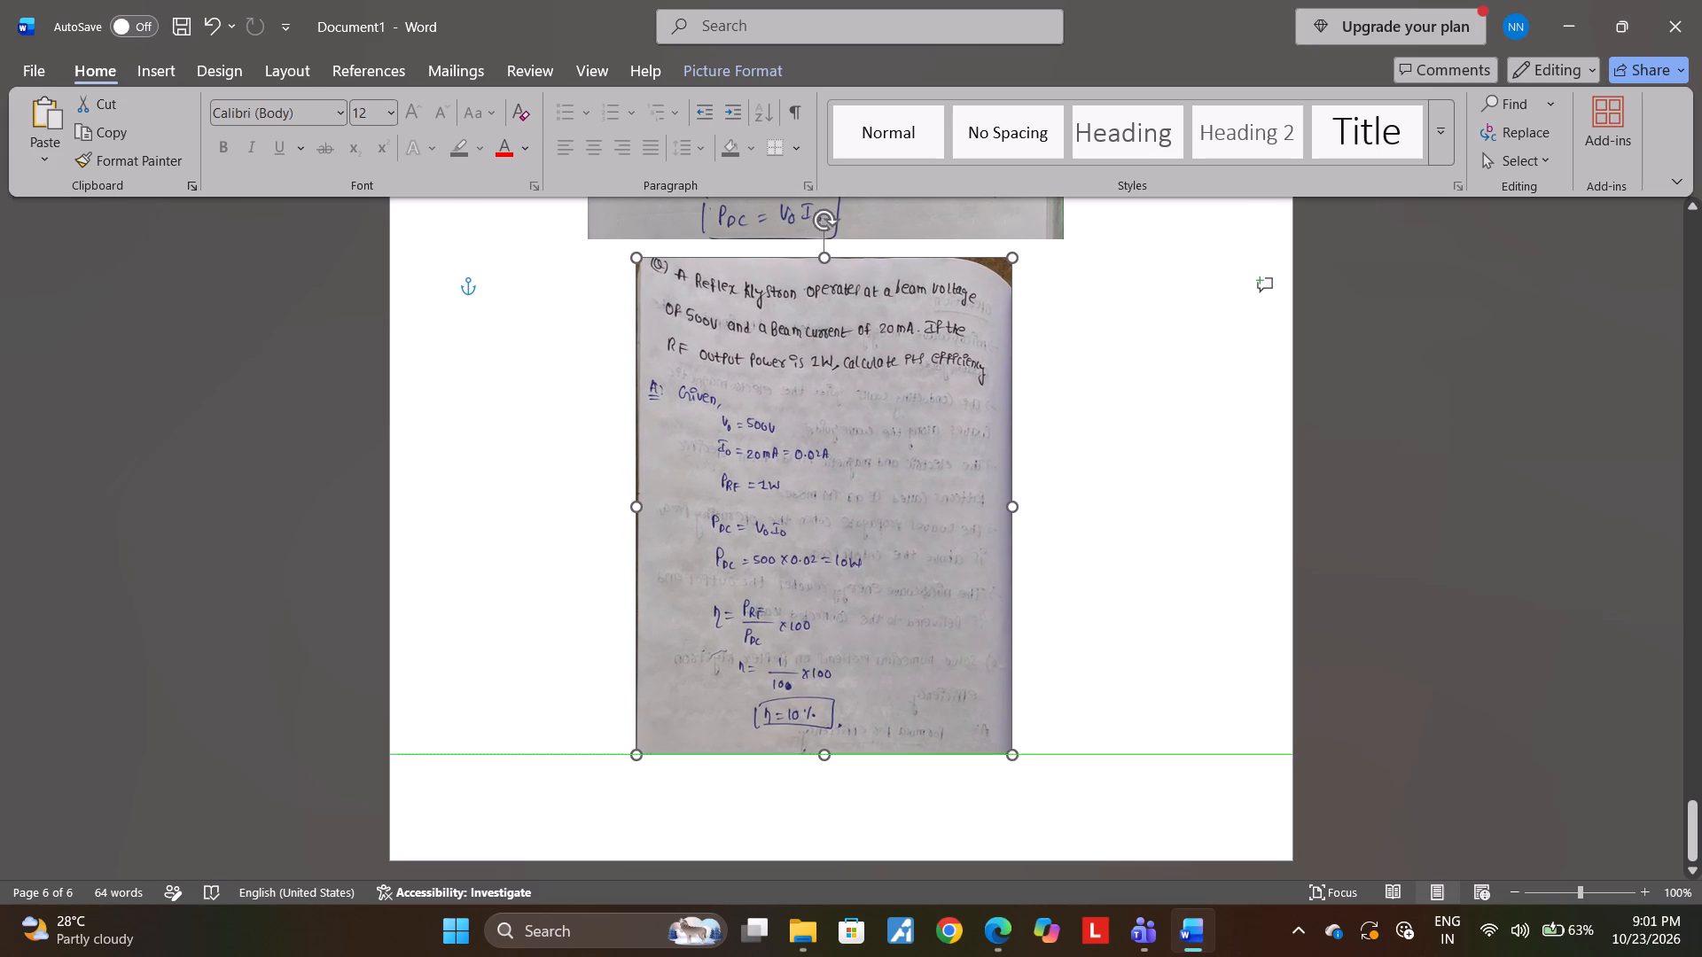
left_click_drag(1017, 774, 1024, 777)
left_click(1147, 701)
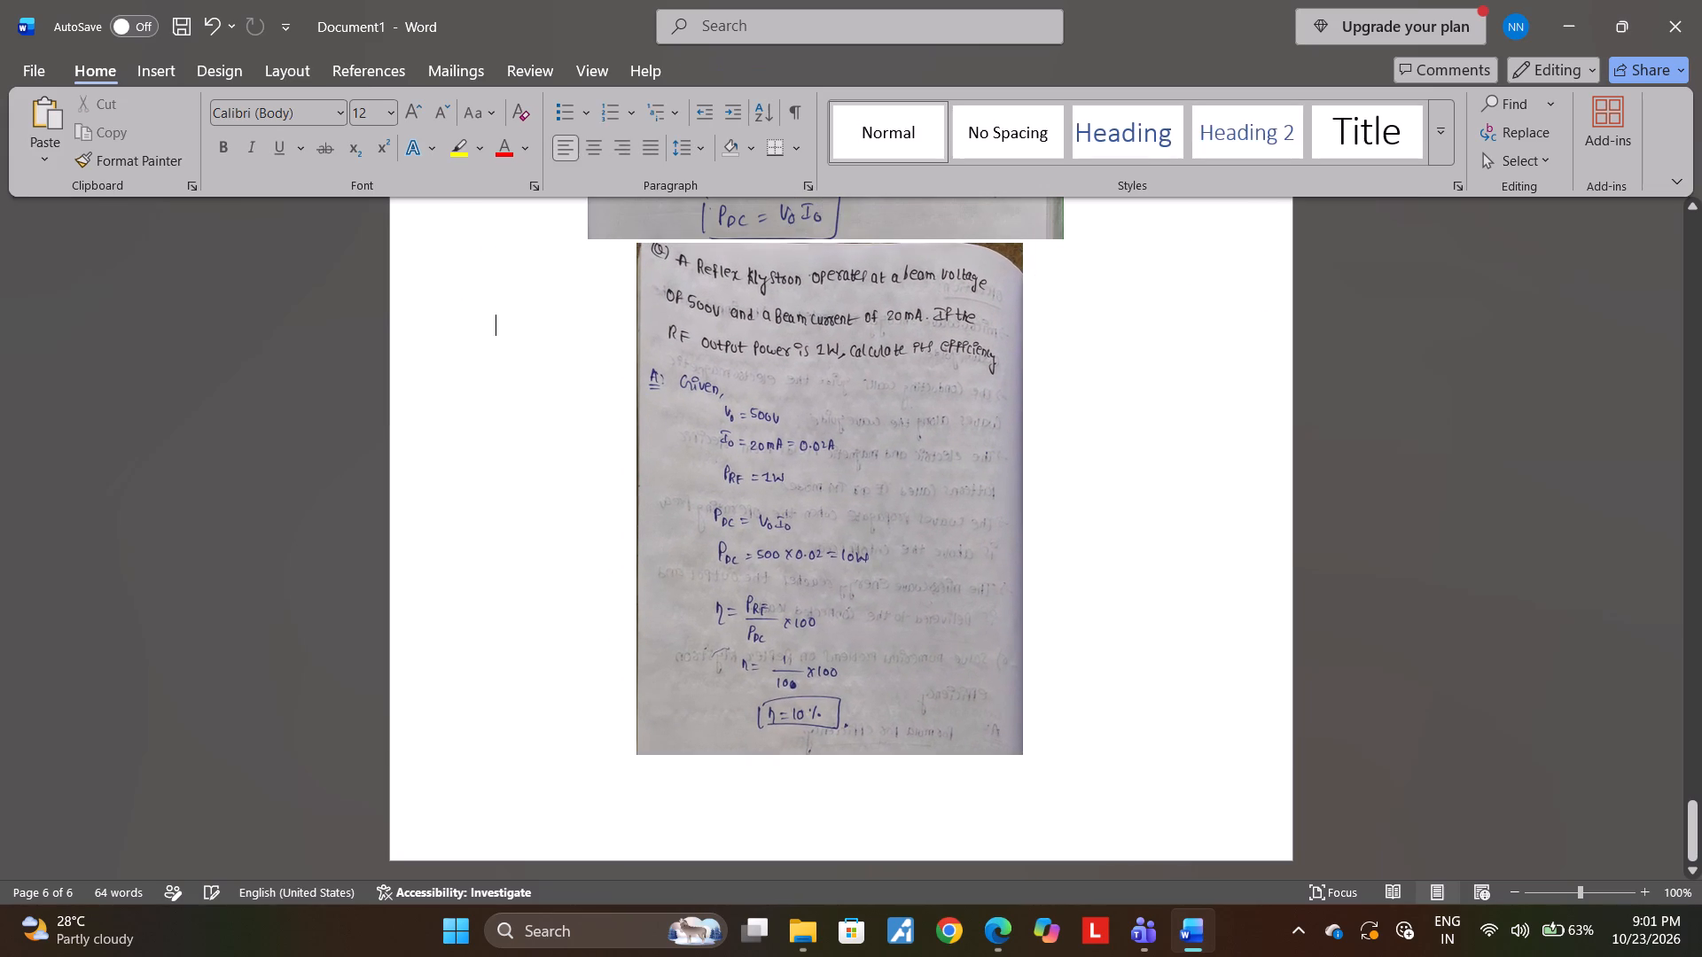
Add blank lines after the question 6 content to reach the first line of a new page, removing the extra ones.
key("Return")
key("Return")
key("Return")
key("Return")
key("Return")
key("Return")
key("Return")
key("Return")
key("Return")
key("Return")
key("Return")
key("Return")
key("Return")
key("Return")
key("Return")
key("Return")
key("Return")
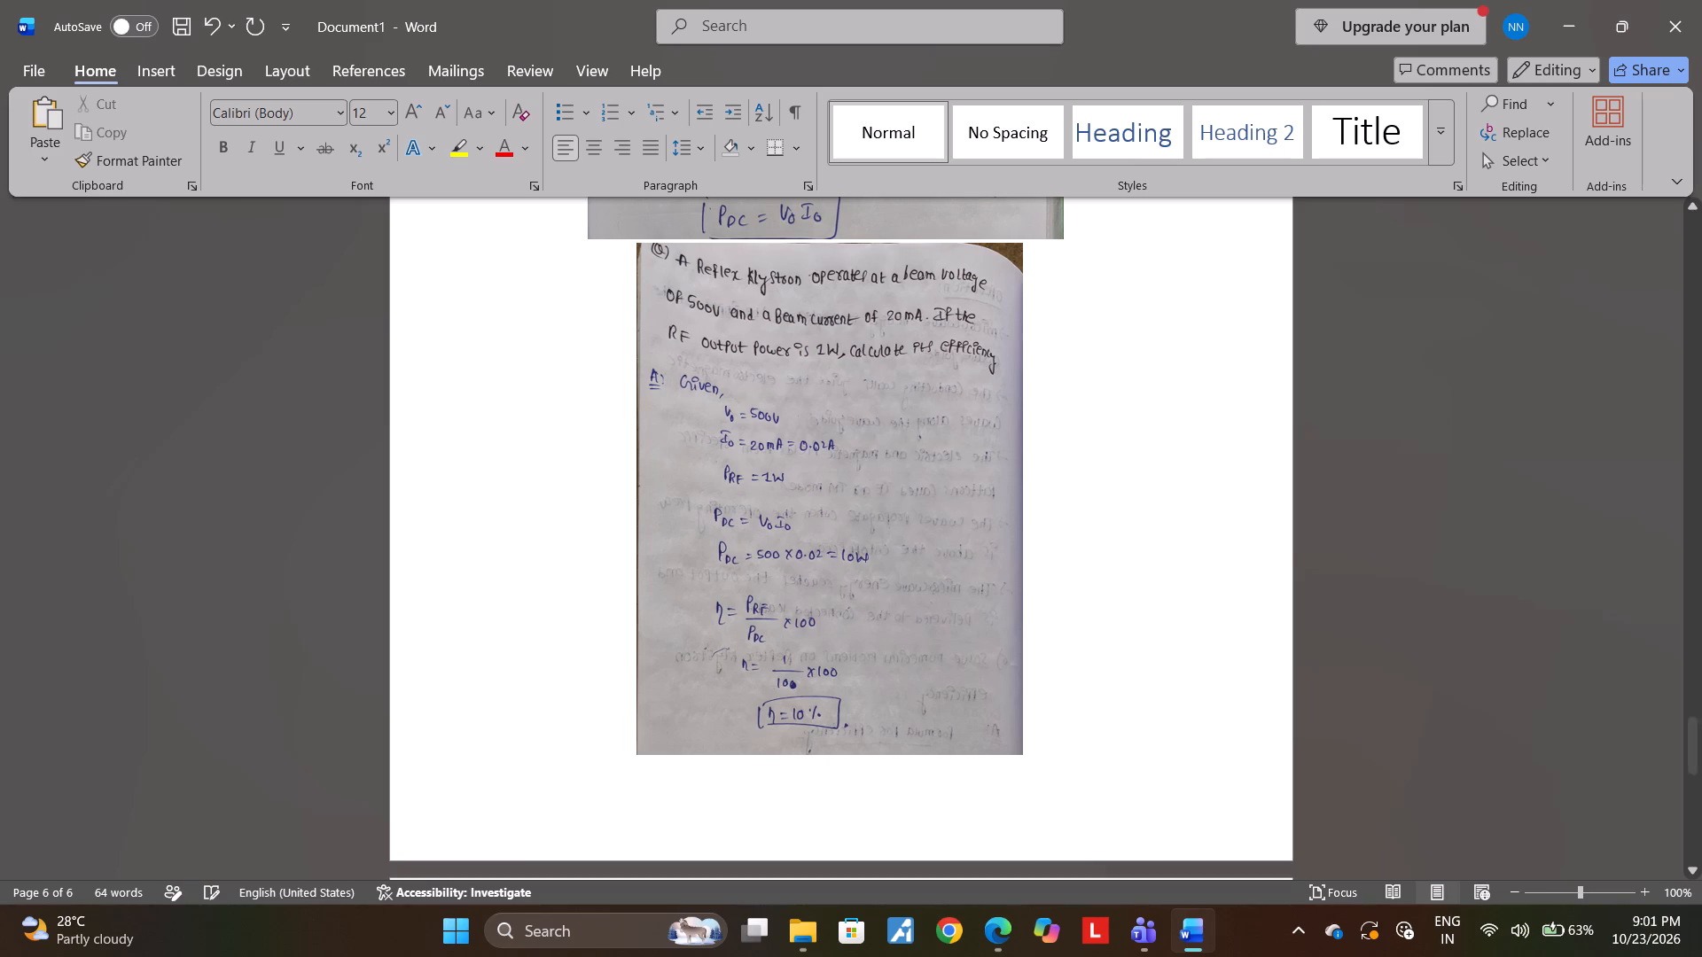
key("BackSpace")
key("BackSpace")
key("BackSpace")
key("BackSpace")
key("BackSpace")
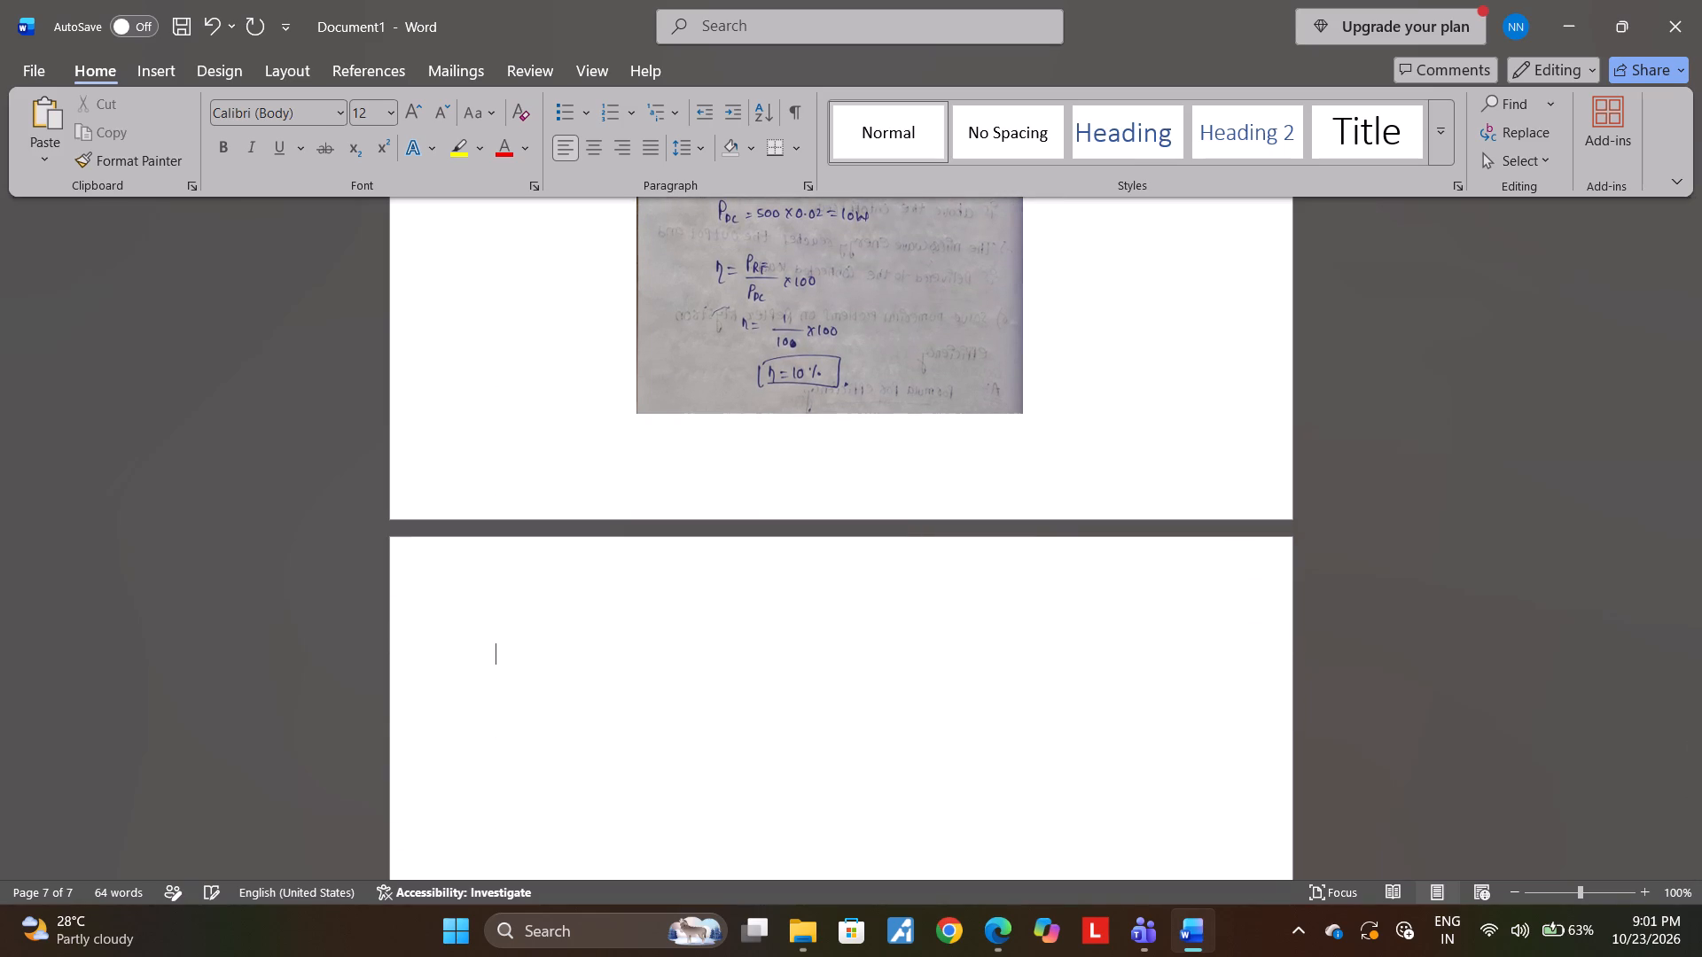
key("BackSpace")
key("Return")
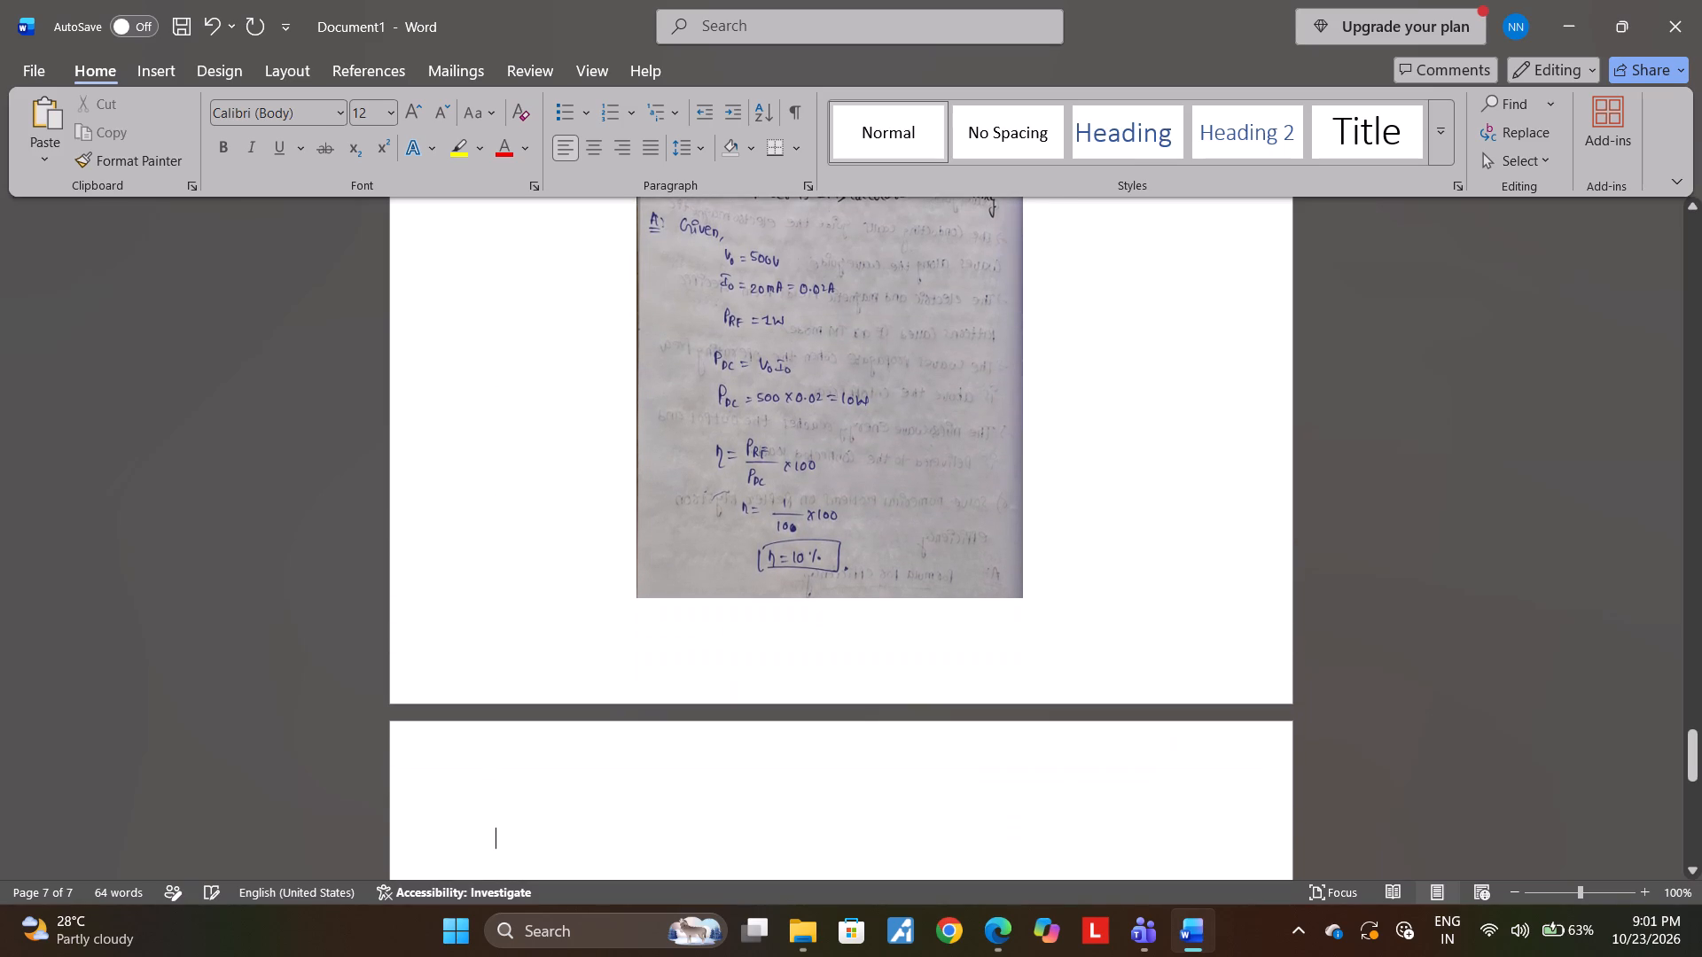
Copy question 7, "Explain cross-field effects in microwave tubes.", from the portal in Edge into the new Word page, numbered 7.
left_click(998, 929)
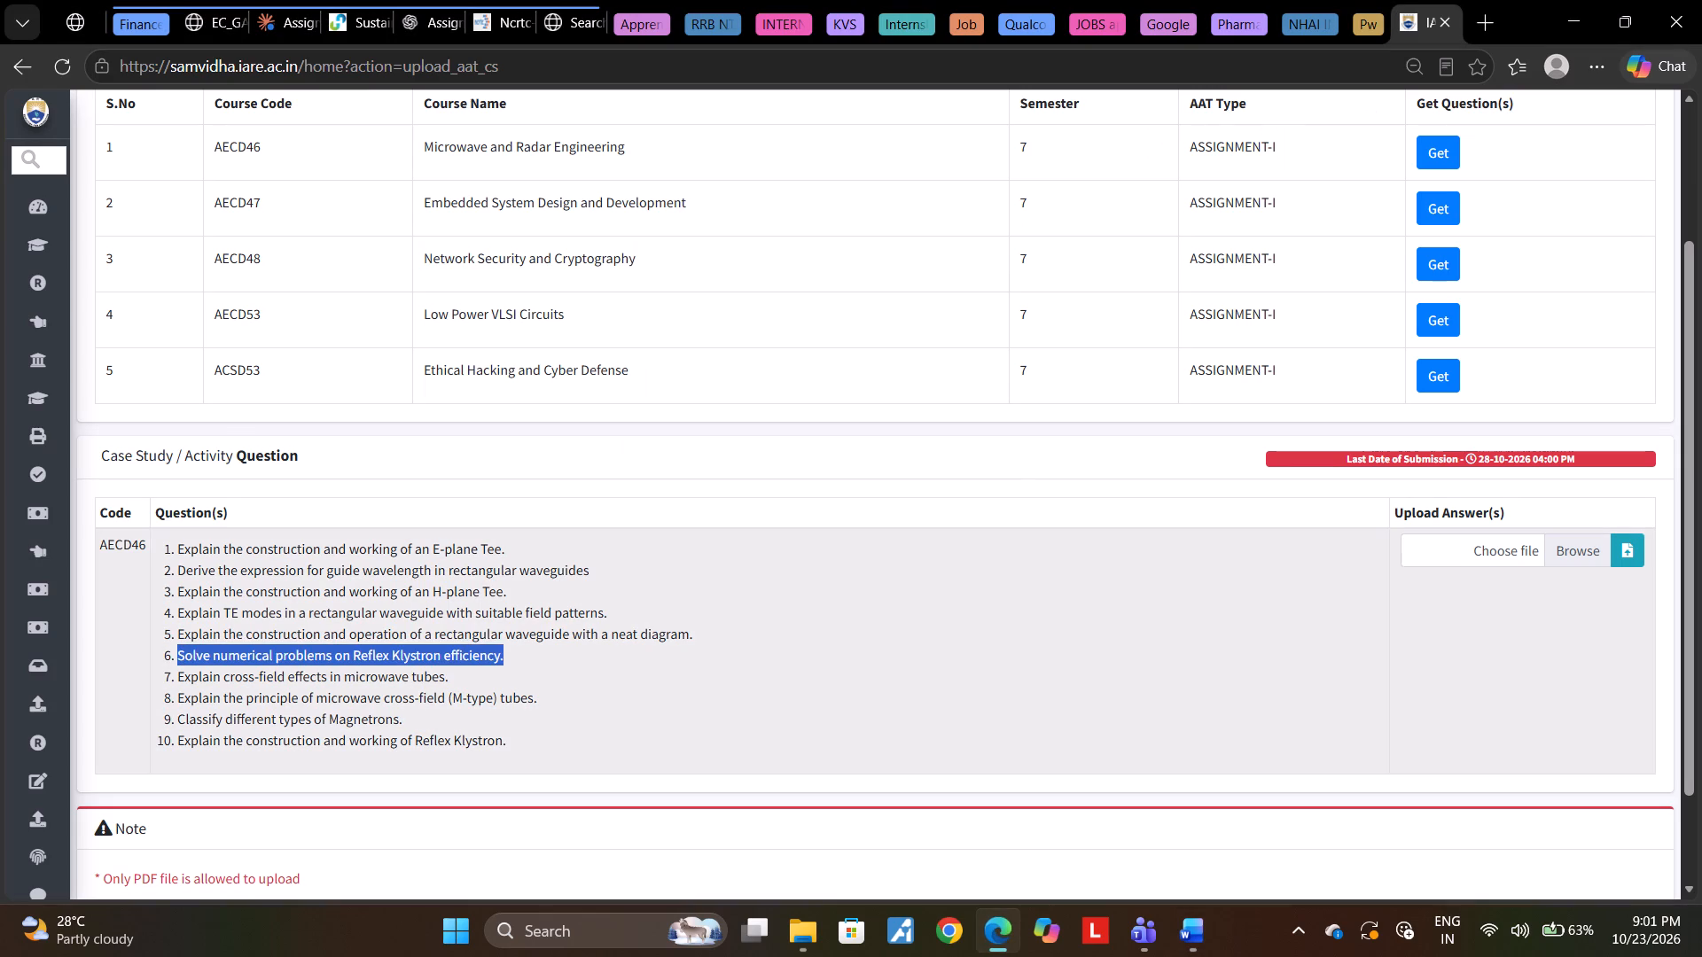
left_click_drag(174, 670, 450, 678)
left_click(513, 600)
left_click(1180, 935)
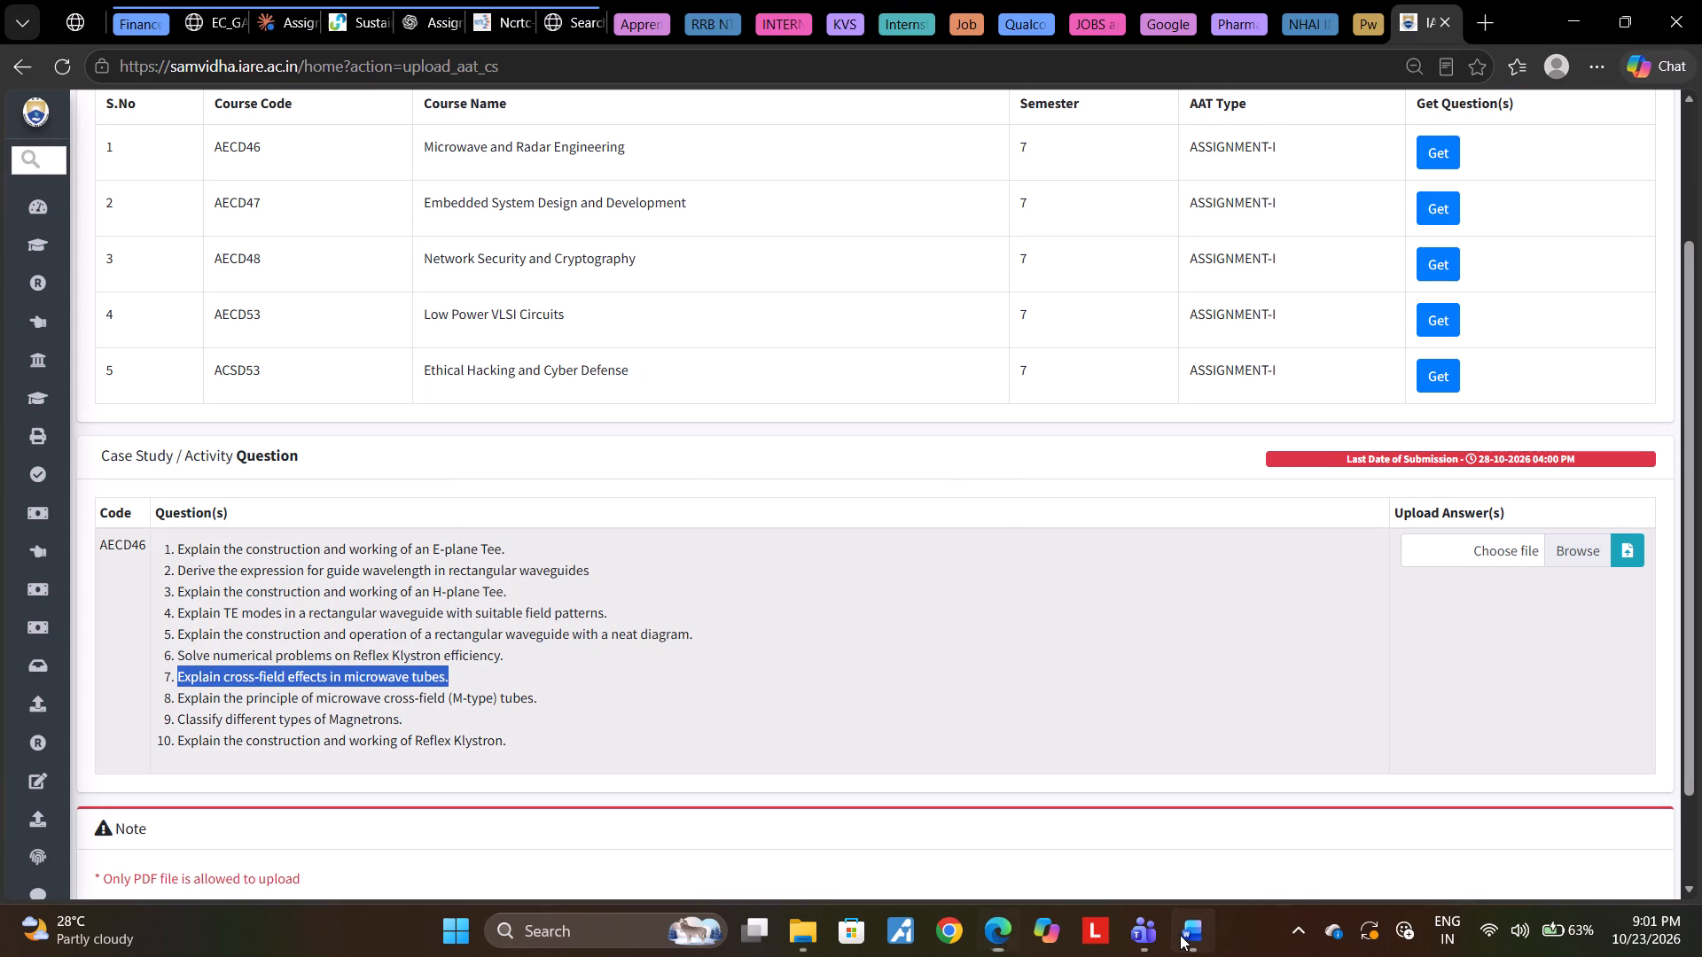
key("ctrl+v")
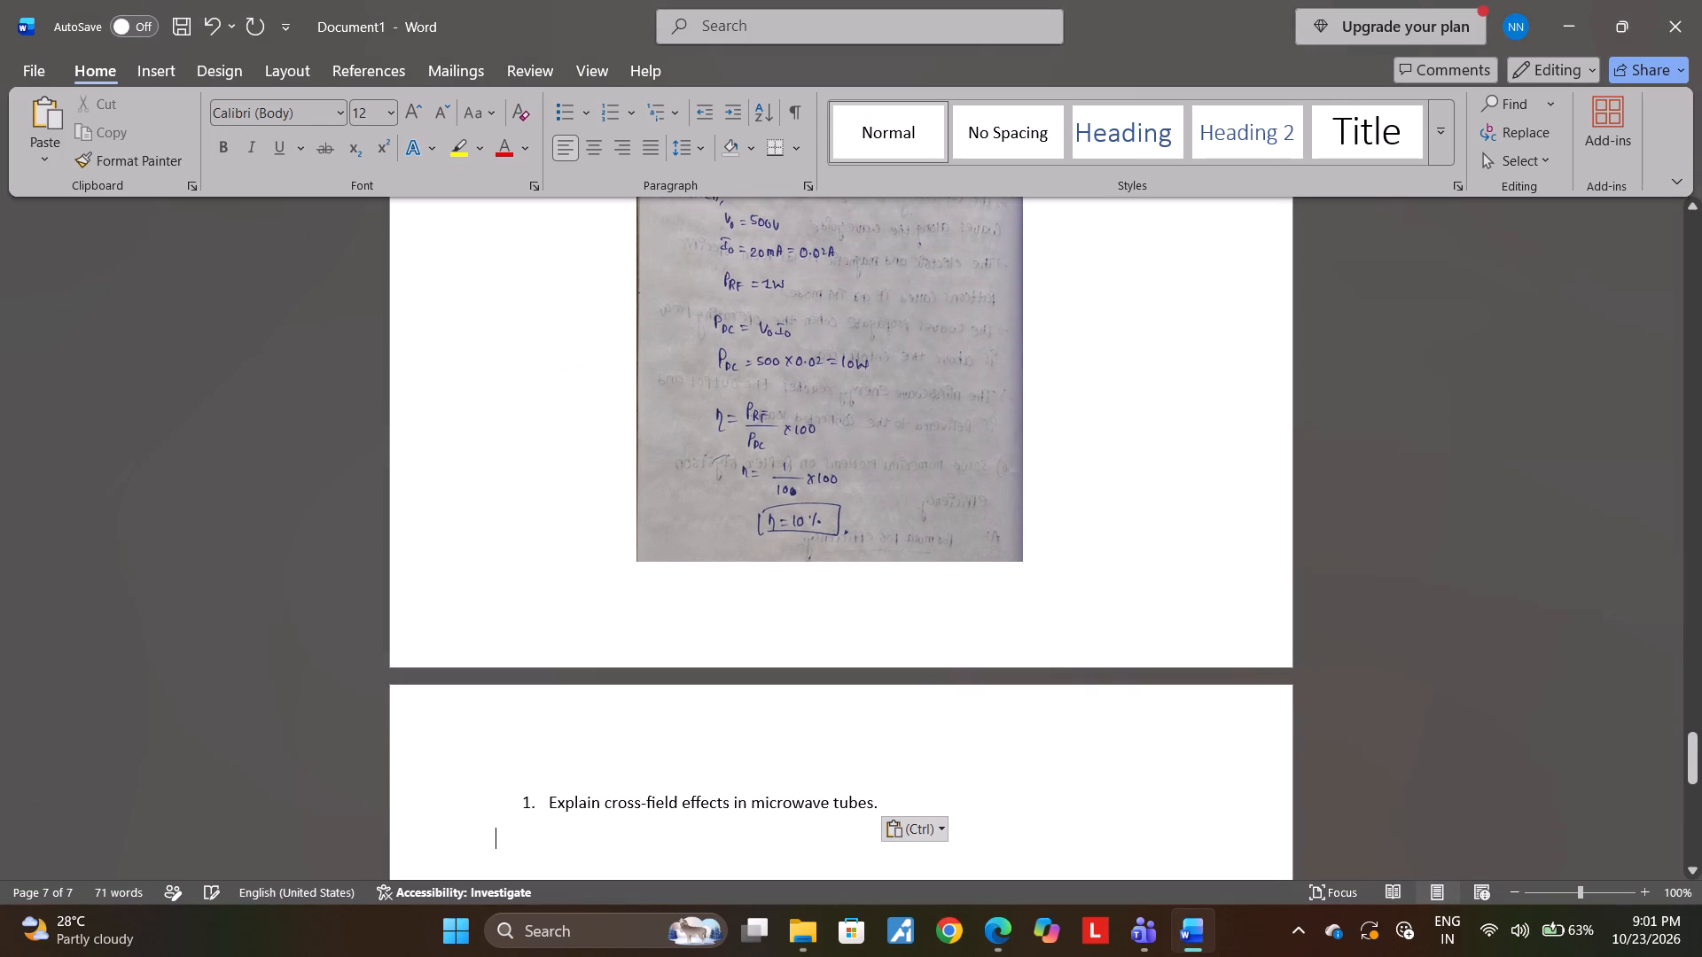
left_click(523, 798)
key("7")
key("period")
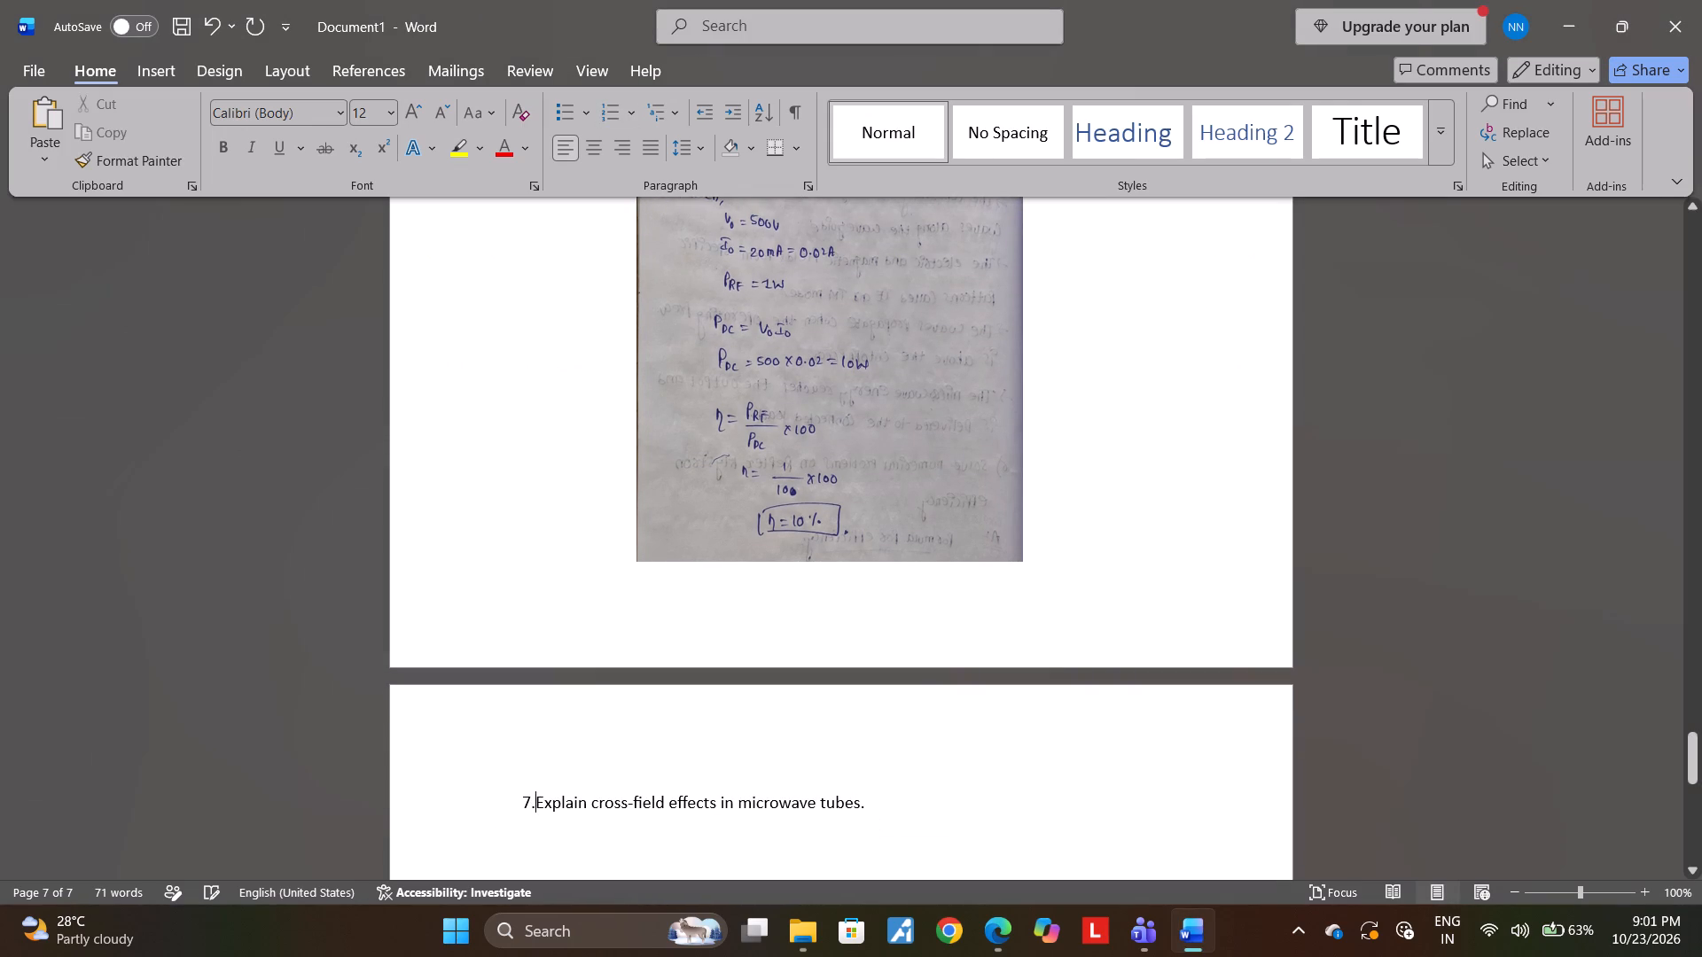
Turn question 7 into a numbered item, start an unnumbered line below it, and insert photo IMG_20261023_203625 there.
key("space")
left_click(898, 806)
key("Return")
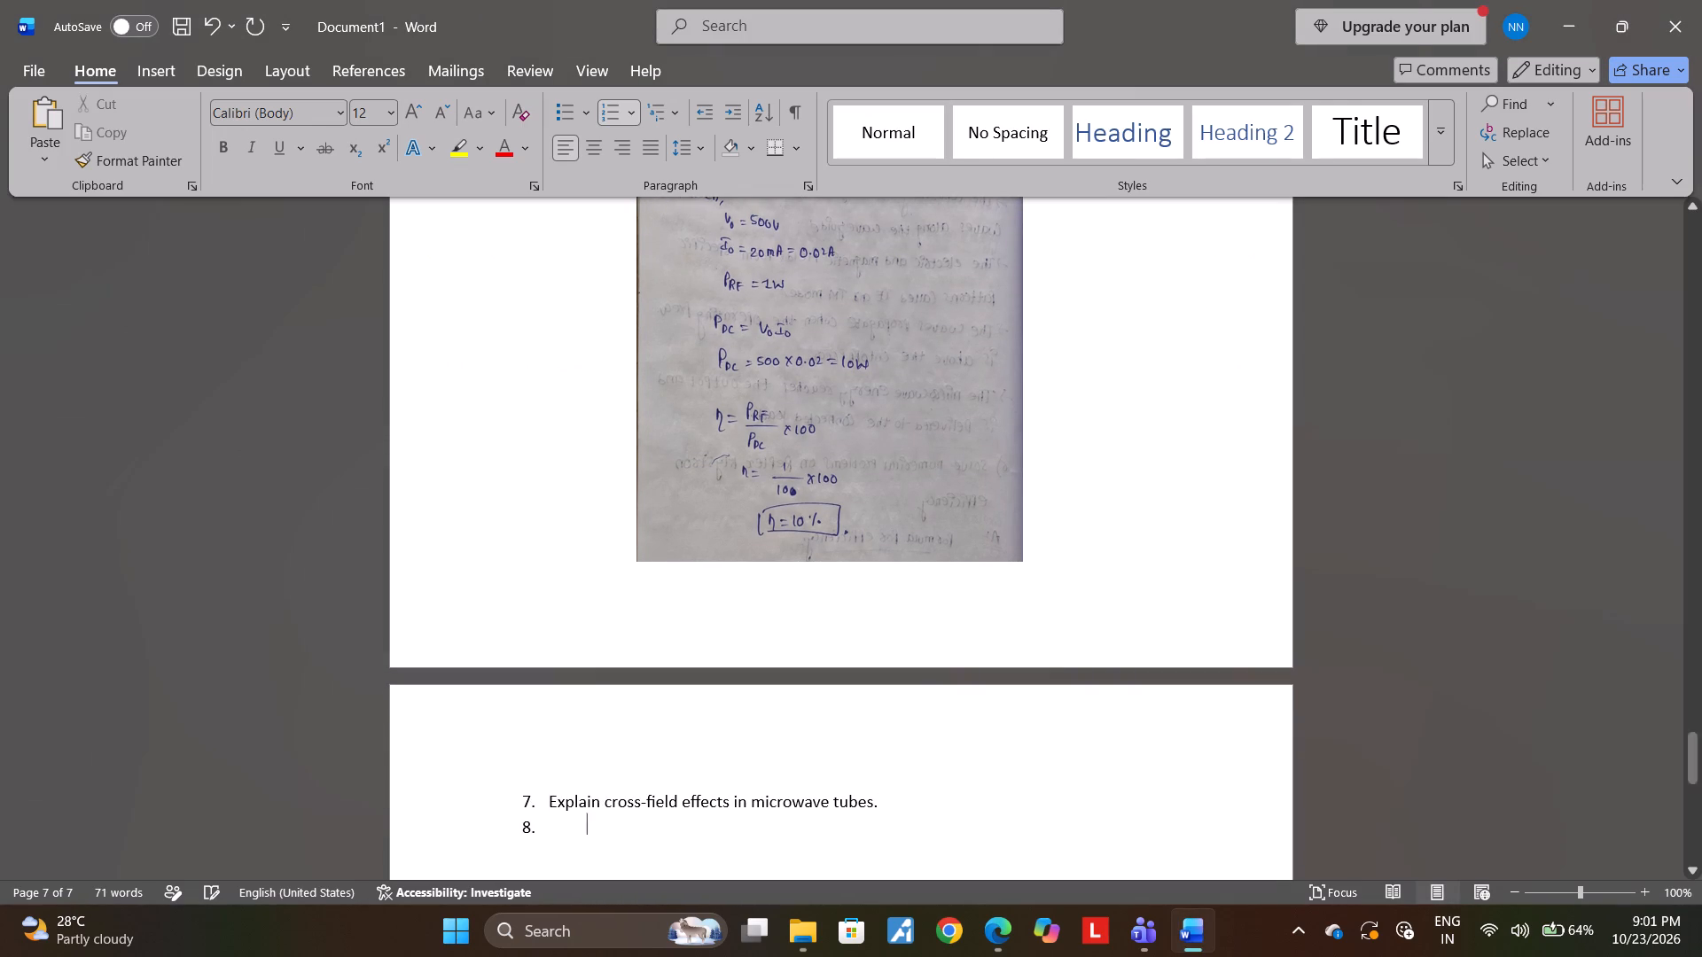
key("Return")
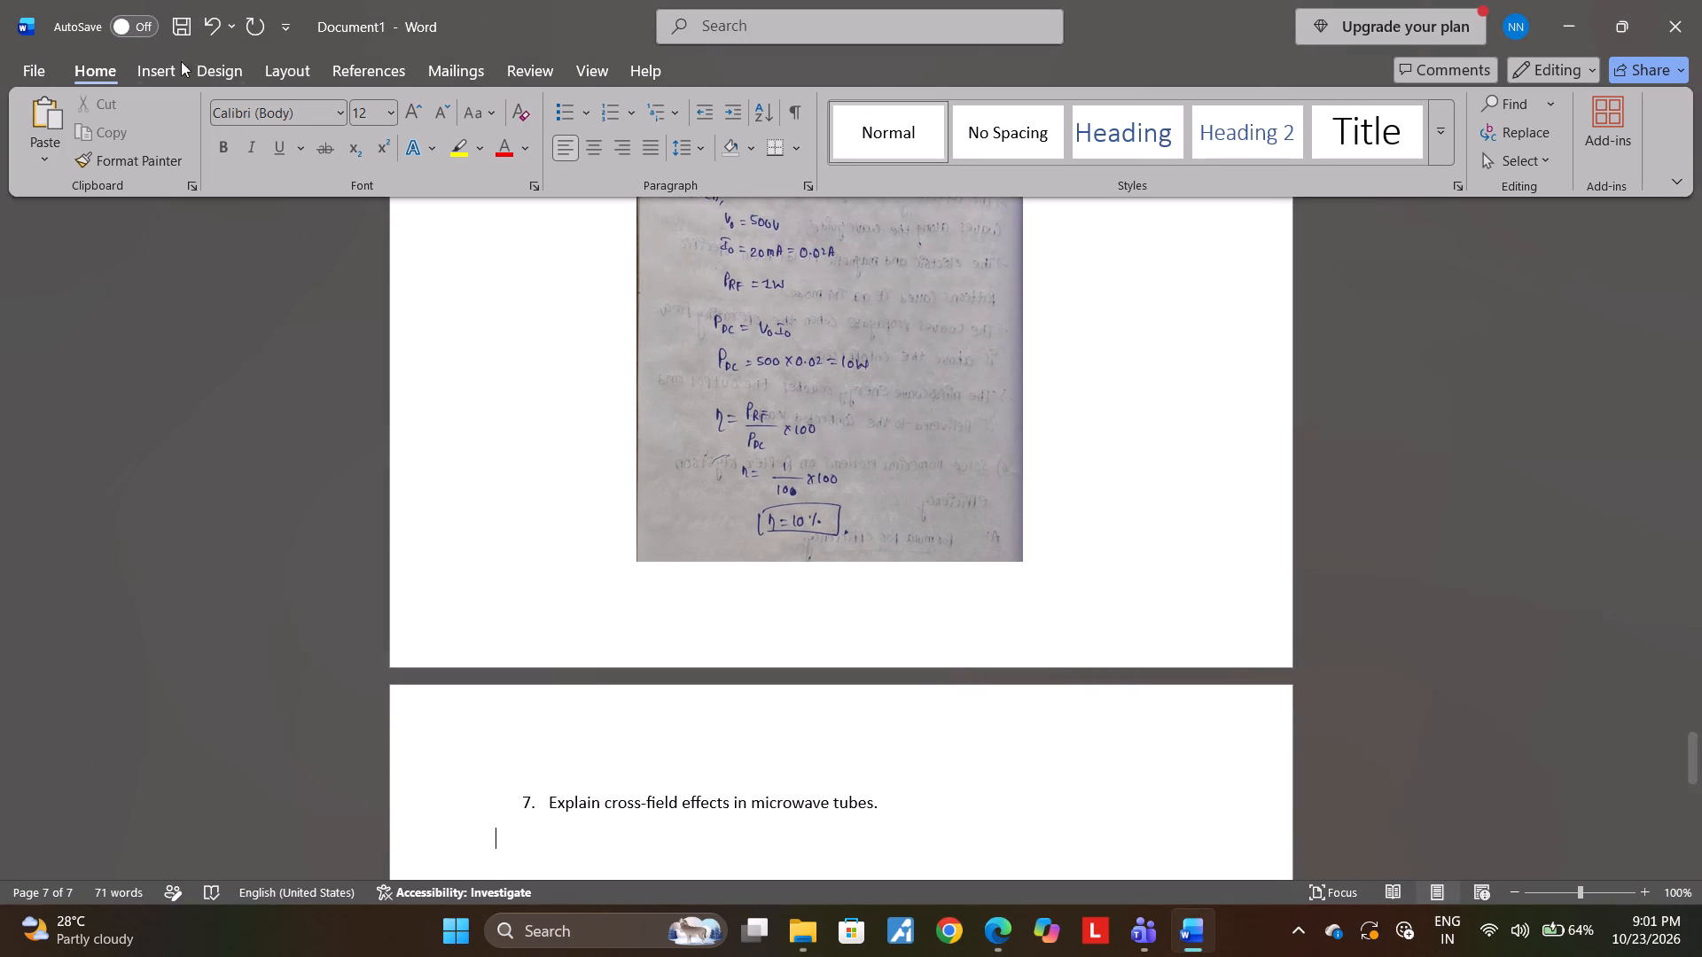
left_click(165, 61)
left_click(245, 125)
left_click(277, 228)
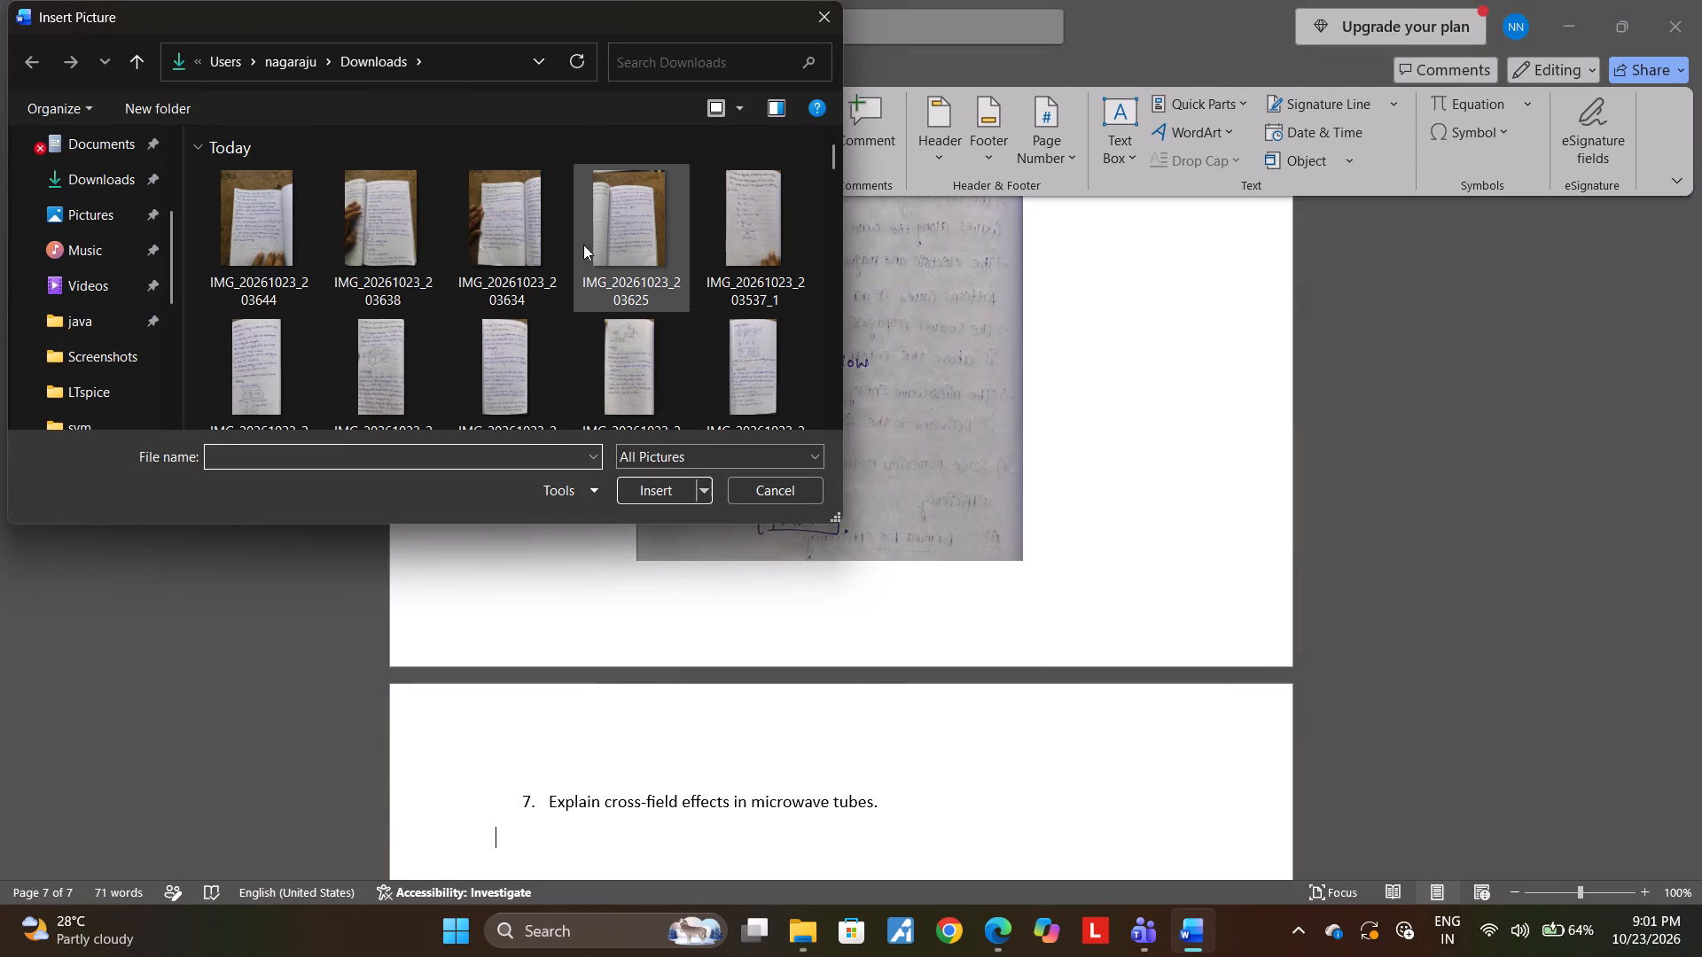
left_click(601, 239)
left_click(639, 493)
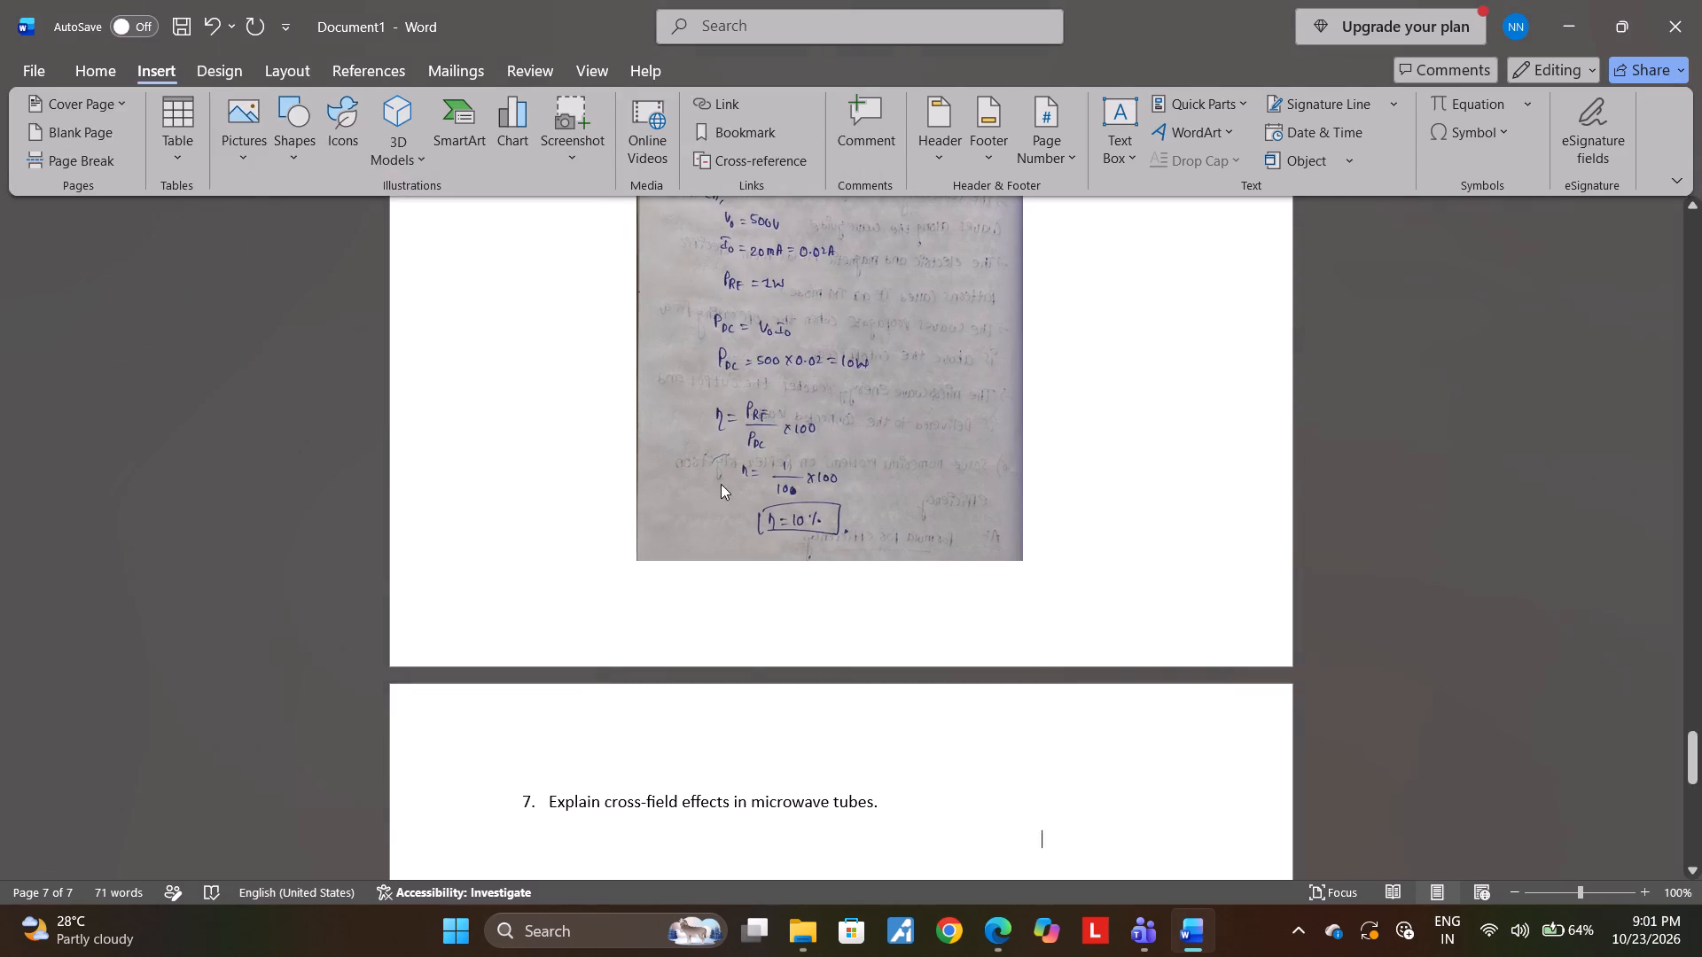
Crop the inserted photo to the question 7 answer, trimming the facing page, the table background and the blank lower part.
right_click(704, 576)
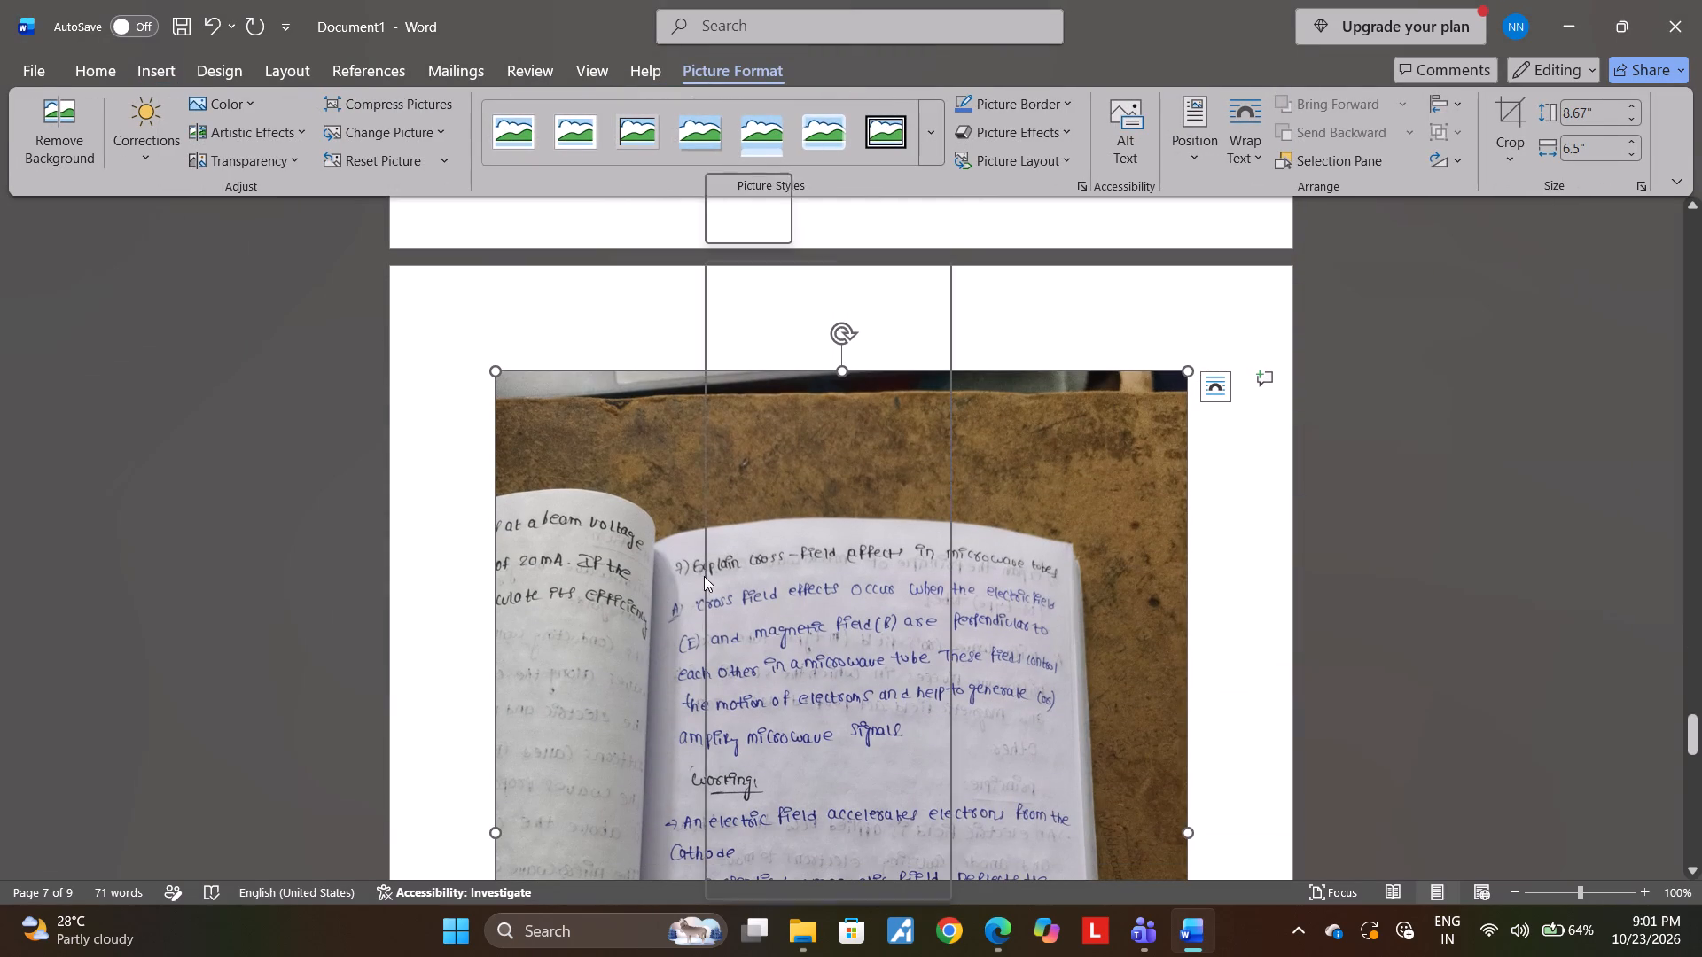
left_click(772, 198)
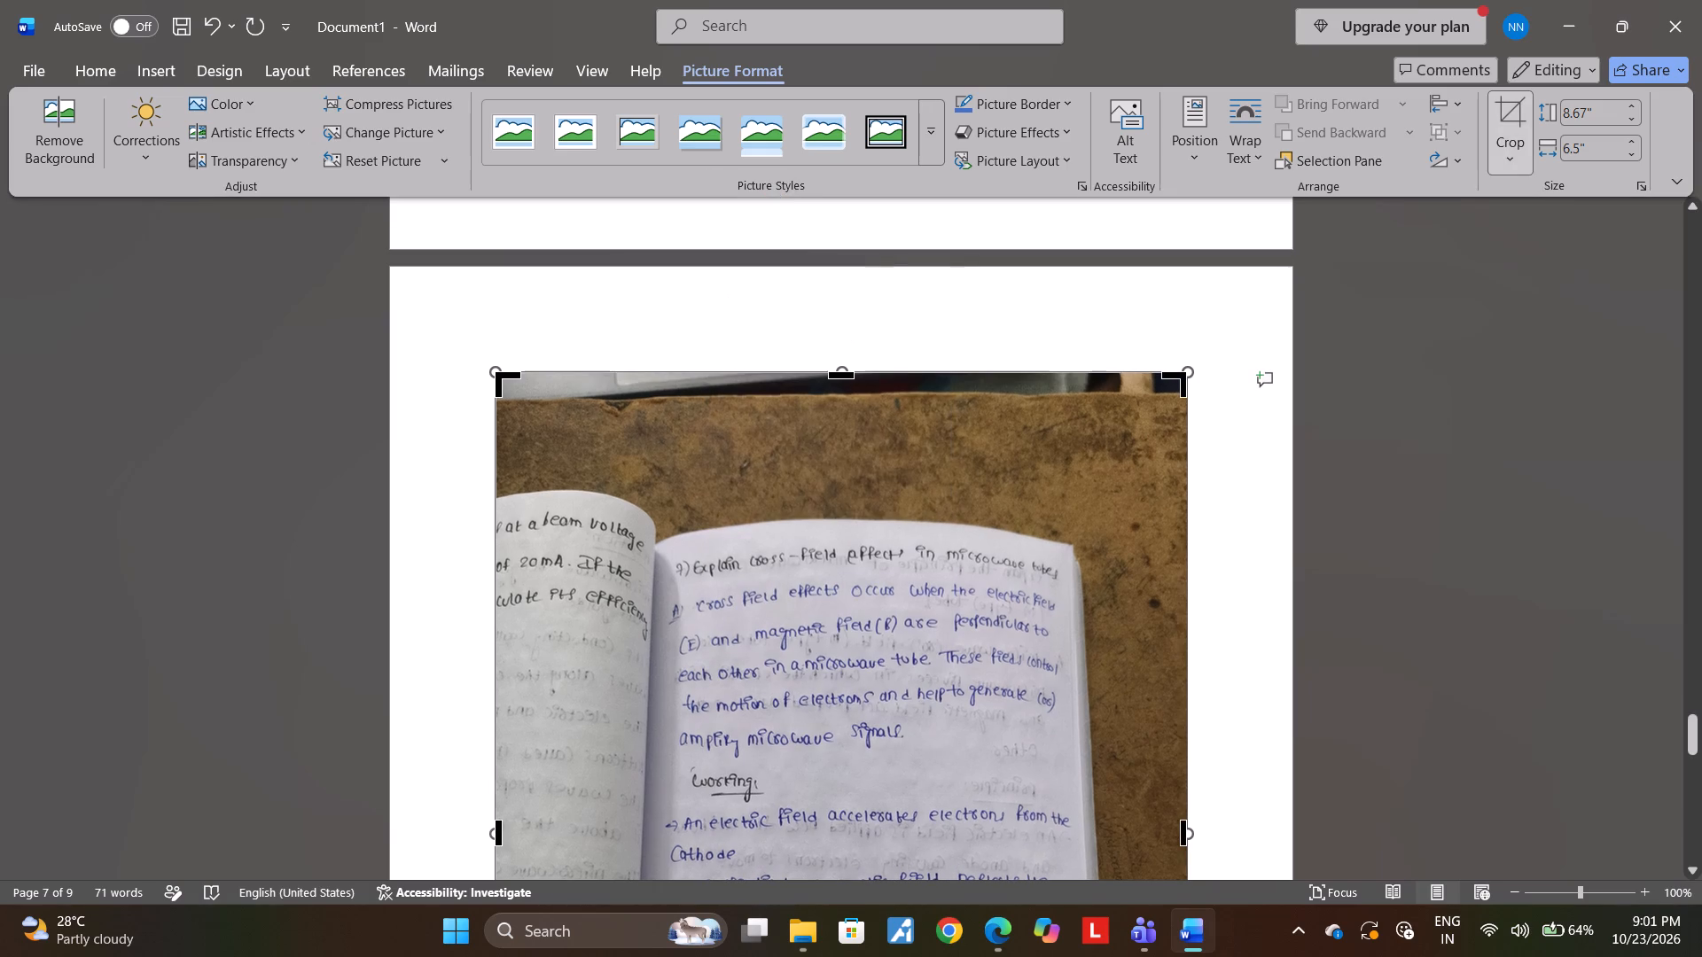
left_click_drag(496, 838, 626, 832)
scroll(700, 790, "down", 1)
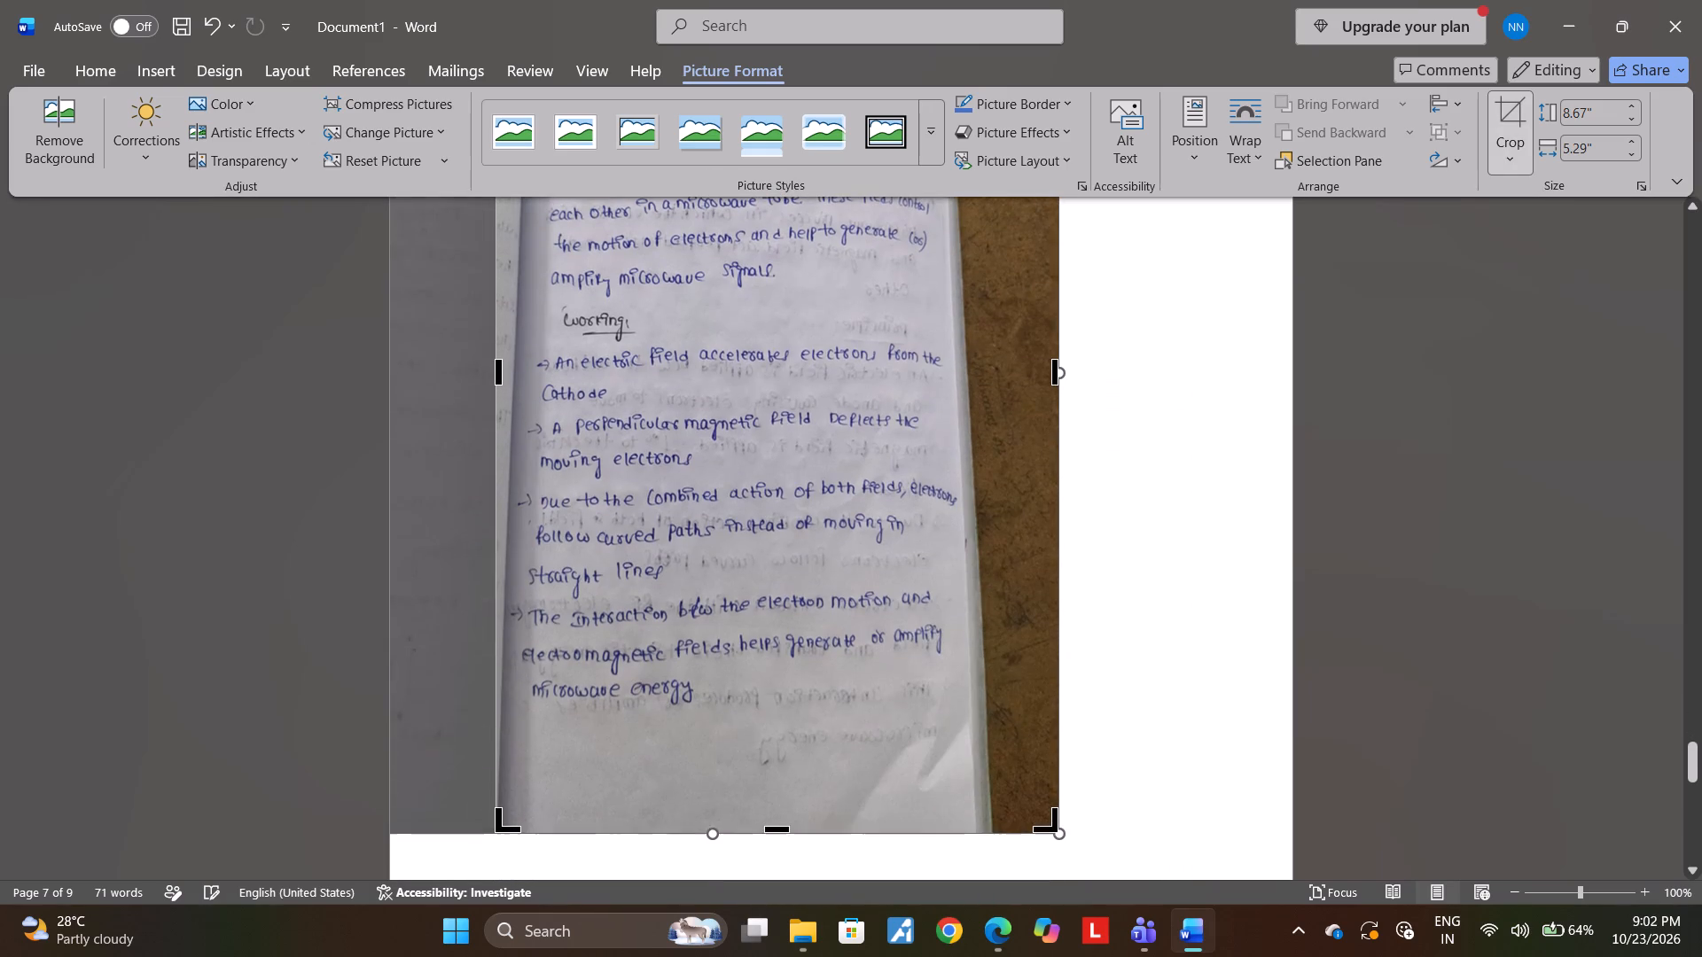
scroll(646, 358, "up", 1)
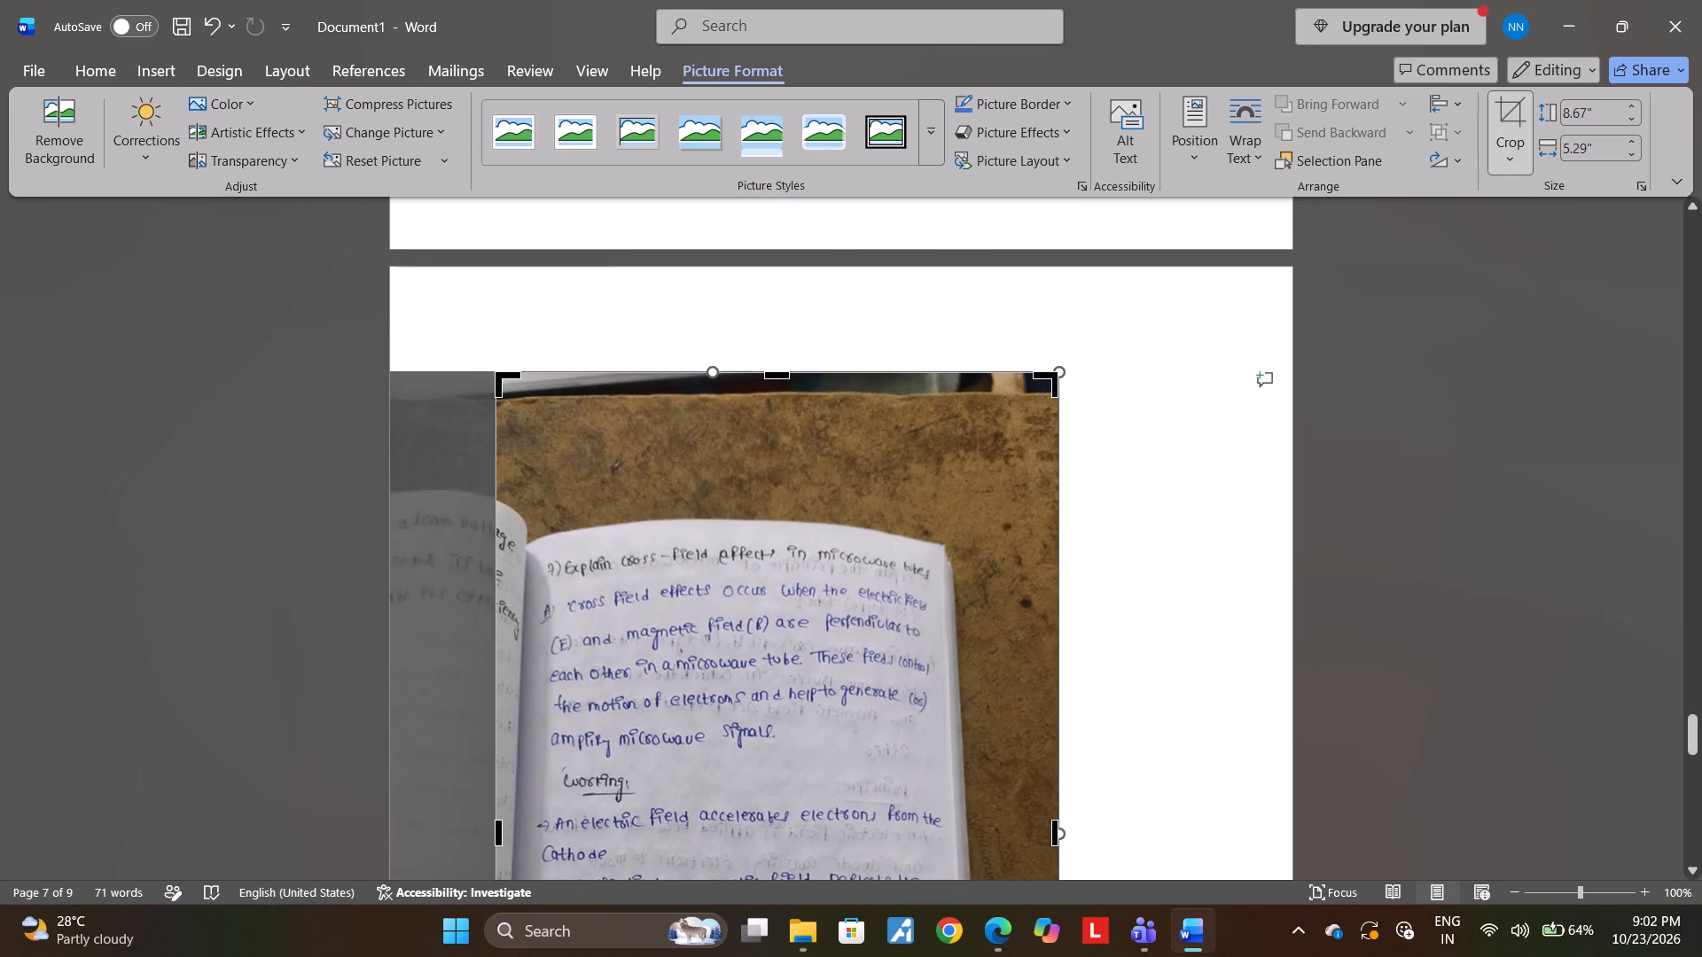
left_click_drag(774, 372, 777, 519)
scroll(780, 513, "down", 1)
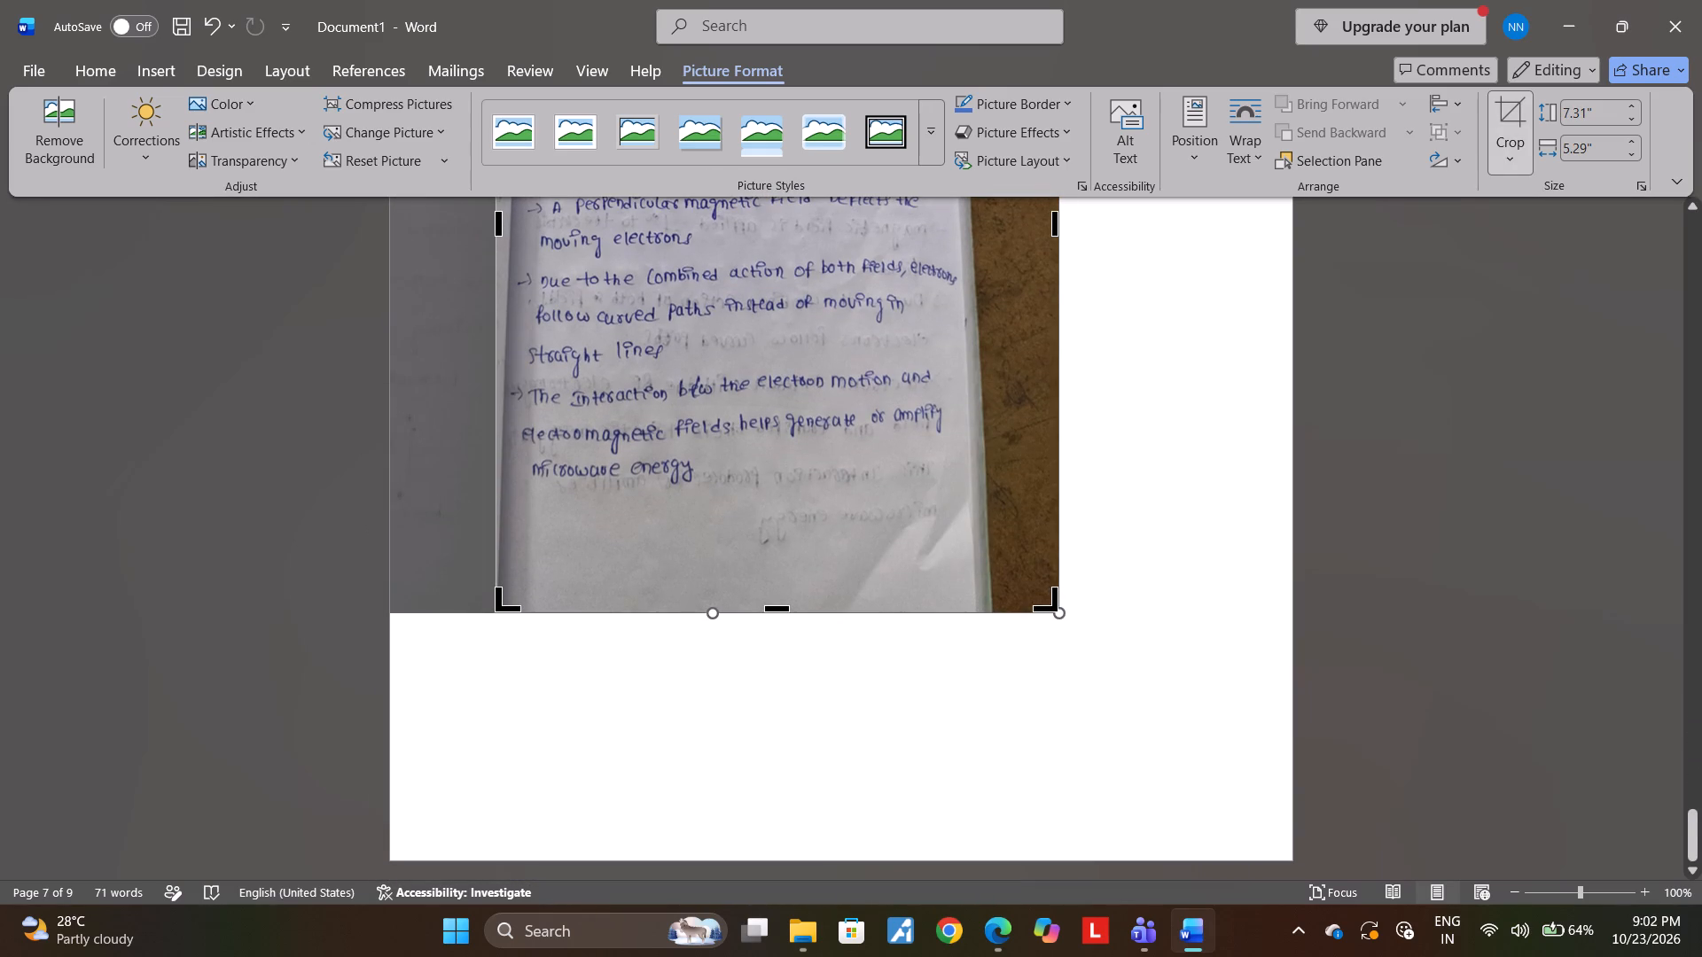
left_click_drag(773, 609, 771, 509)
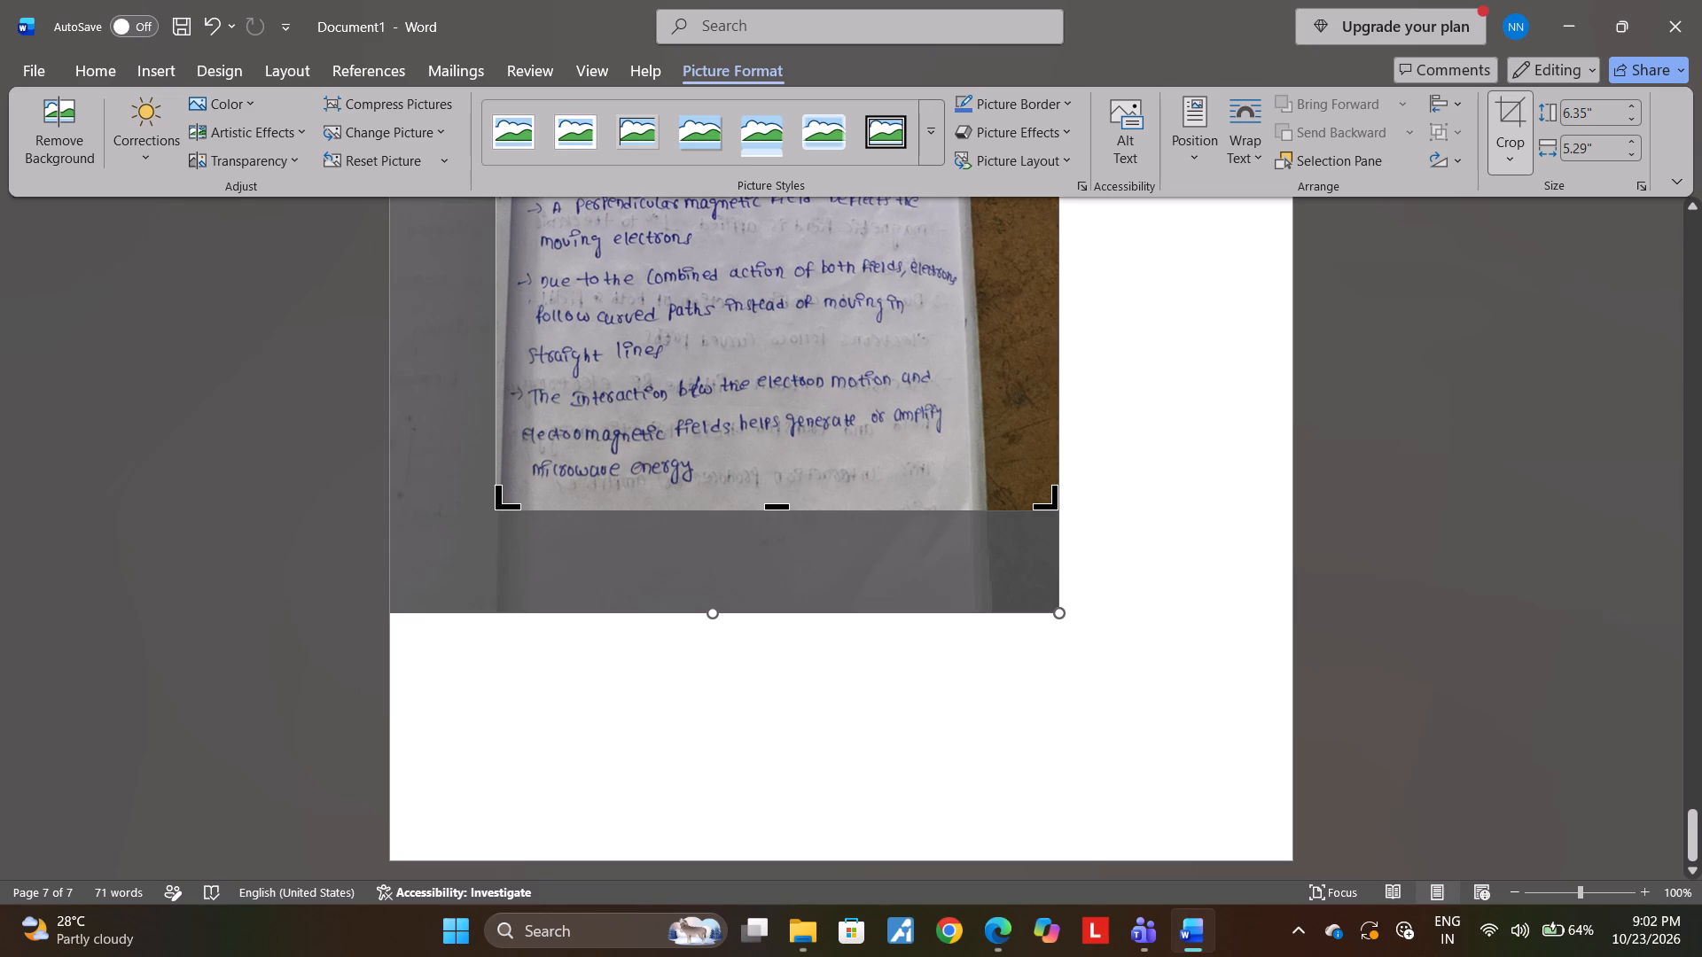
scroll(1044, 413, "up", 1)
left_click_drag(1054, 641, 983, 651)
scroll(984, 643, "down", 1)
scroll(1004, 615, "up", 1)
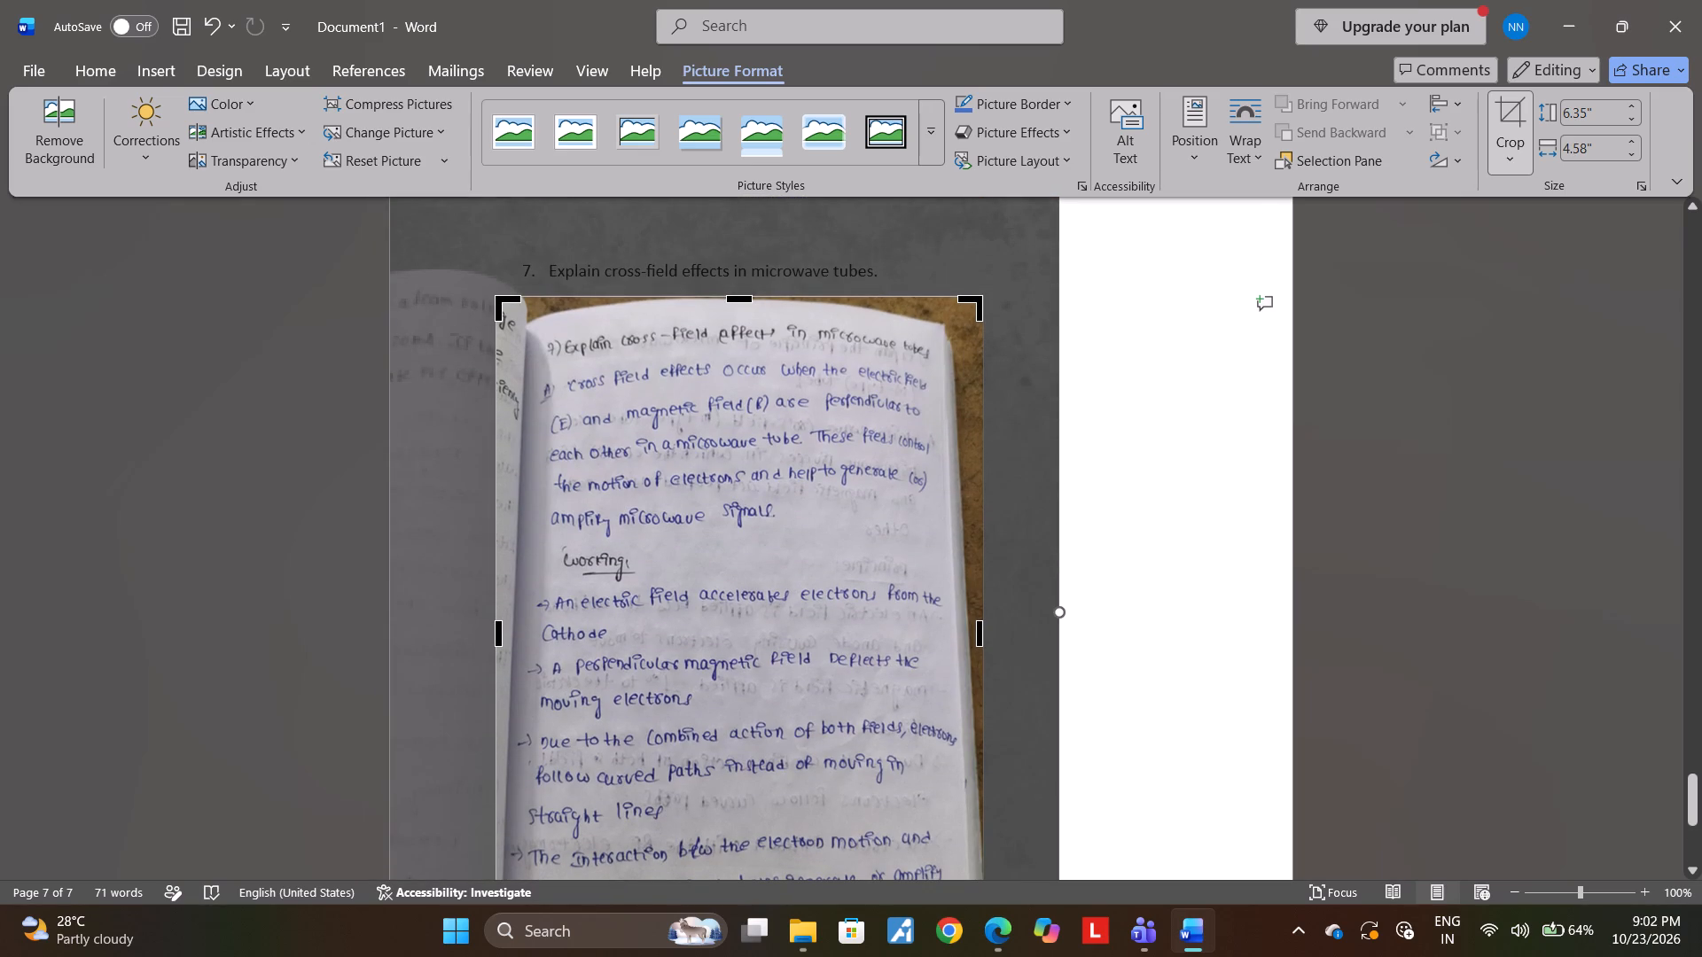
left_click_drag(976, 298, 970, 317)
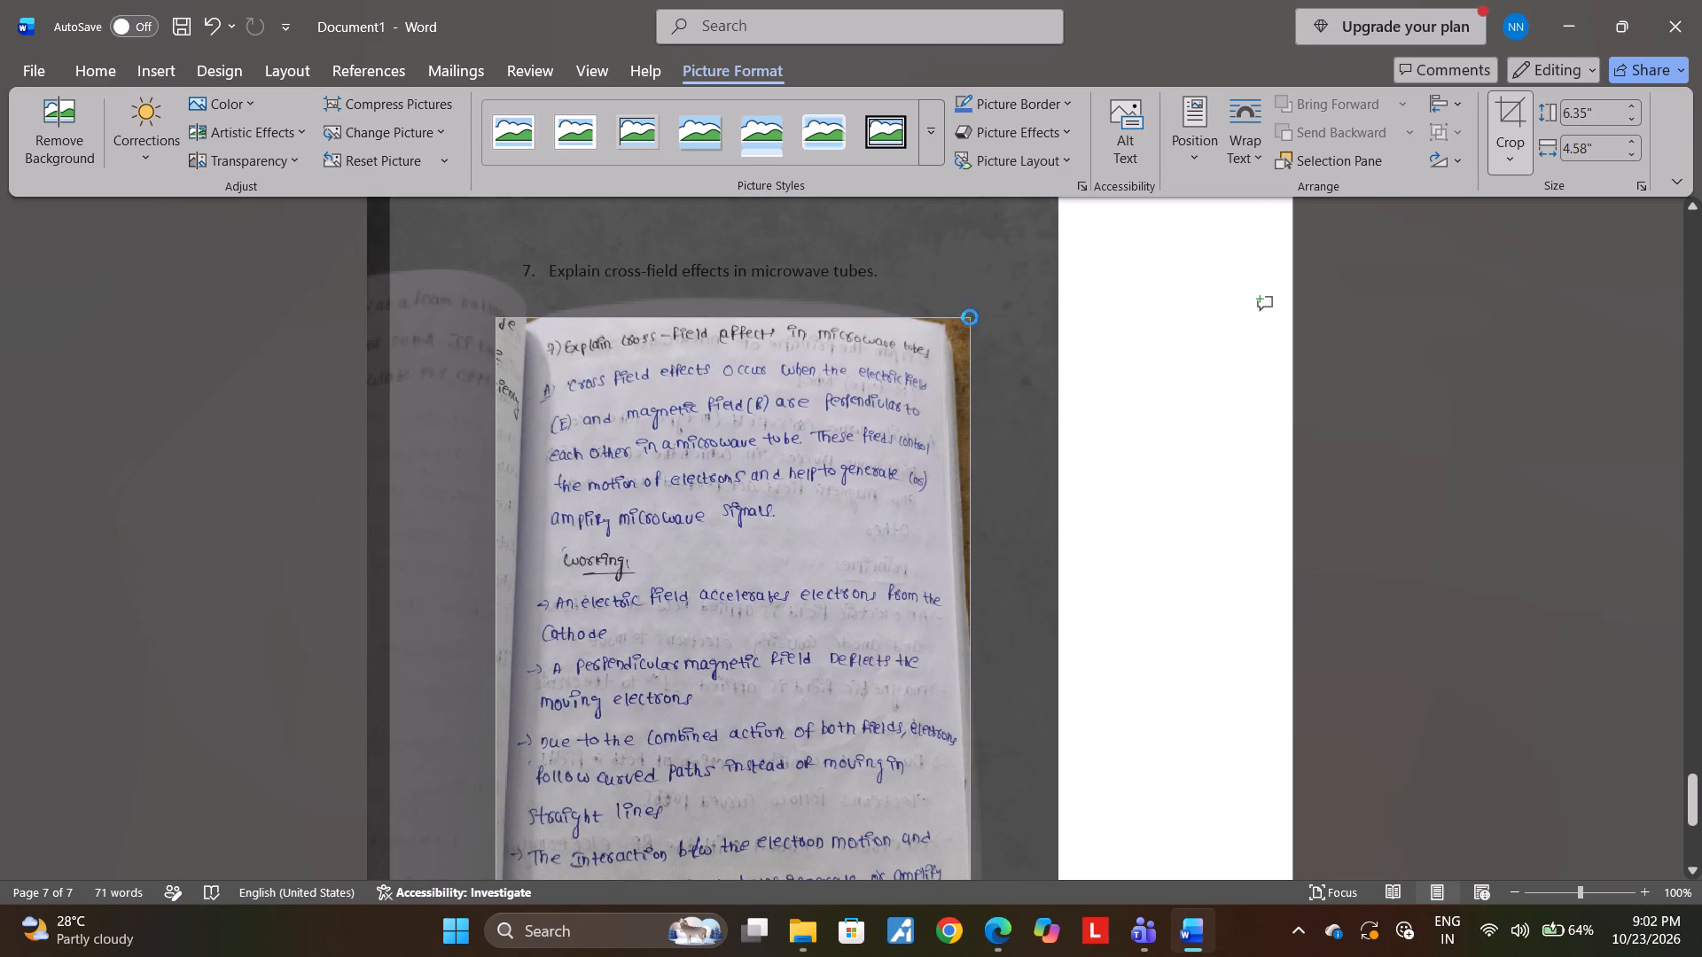
scroll(1051, 363, "down", 1)
left_click(1106, 463)
Set the cropped question 7 picture's text wrapping to Tight.
left_click(816, 375)
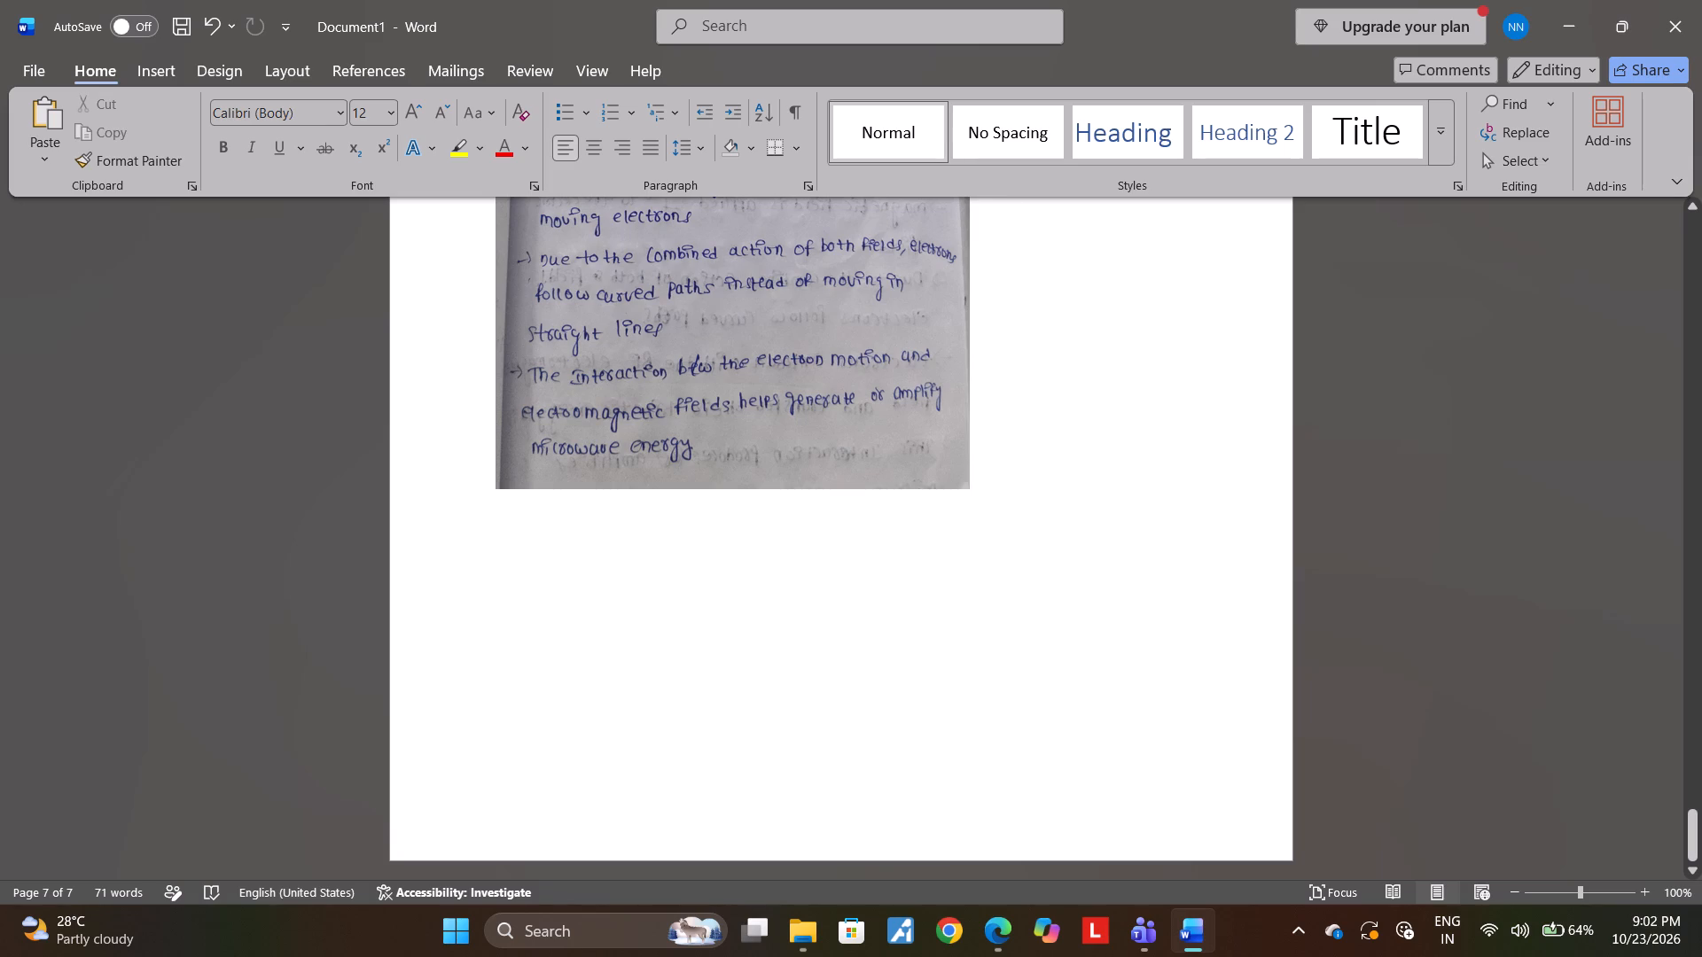
left_click(992, 218)
left_click(1114, 377)
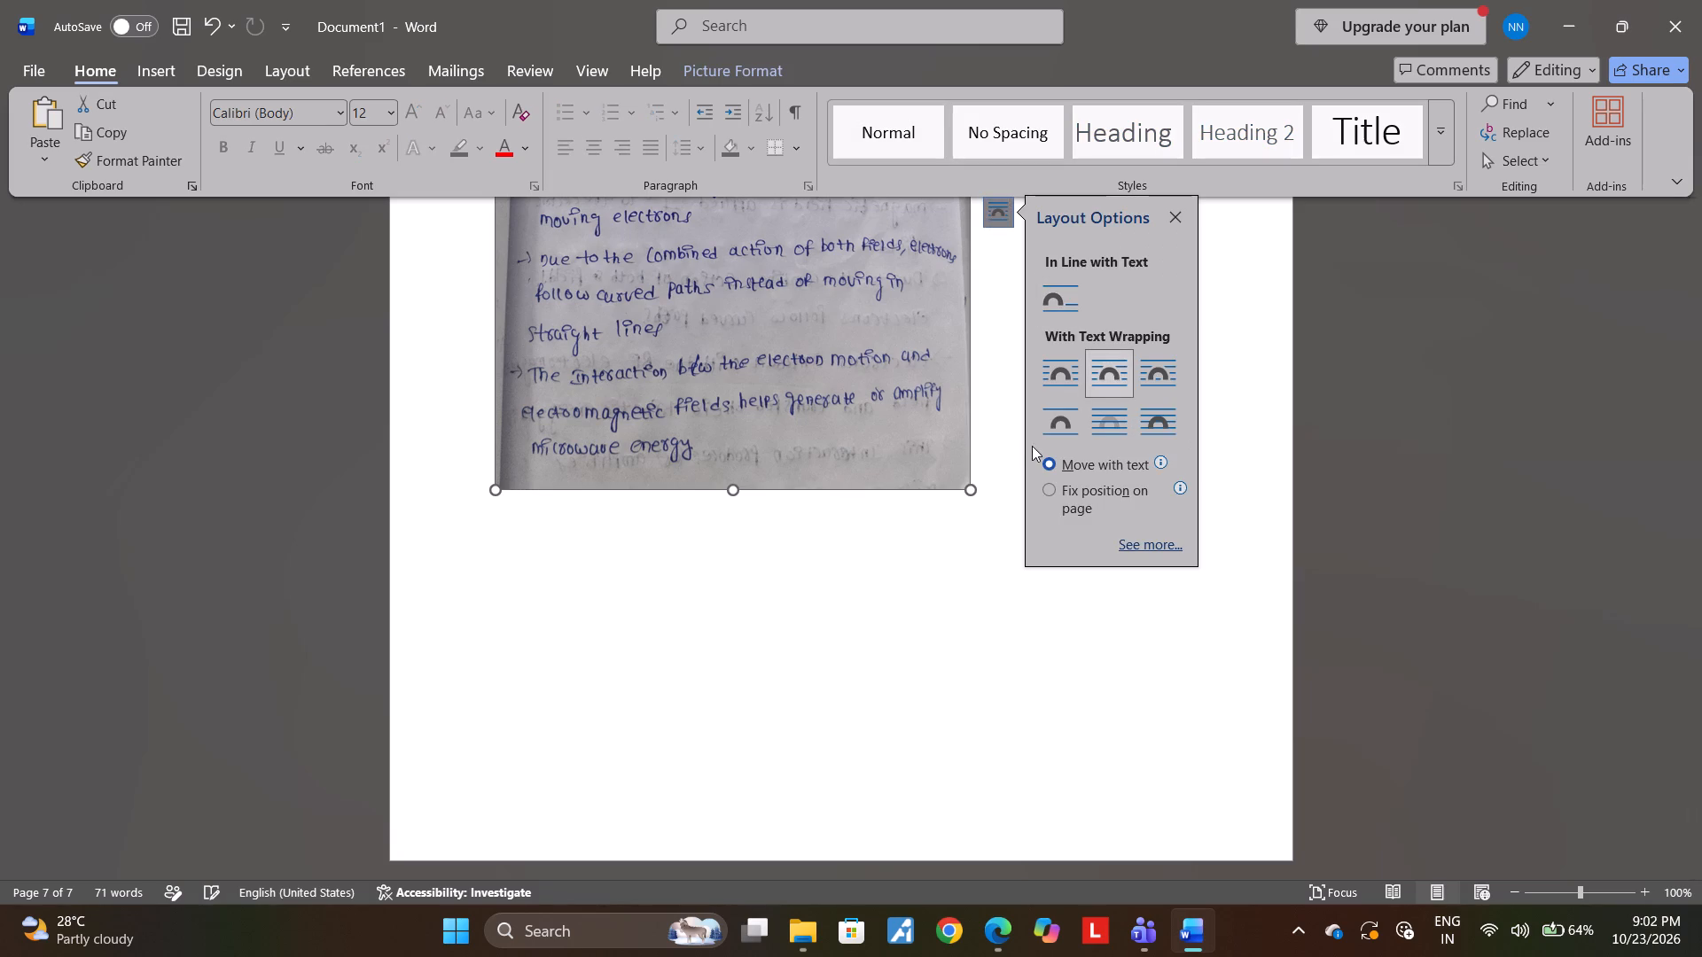
left_click(895, 605)
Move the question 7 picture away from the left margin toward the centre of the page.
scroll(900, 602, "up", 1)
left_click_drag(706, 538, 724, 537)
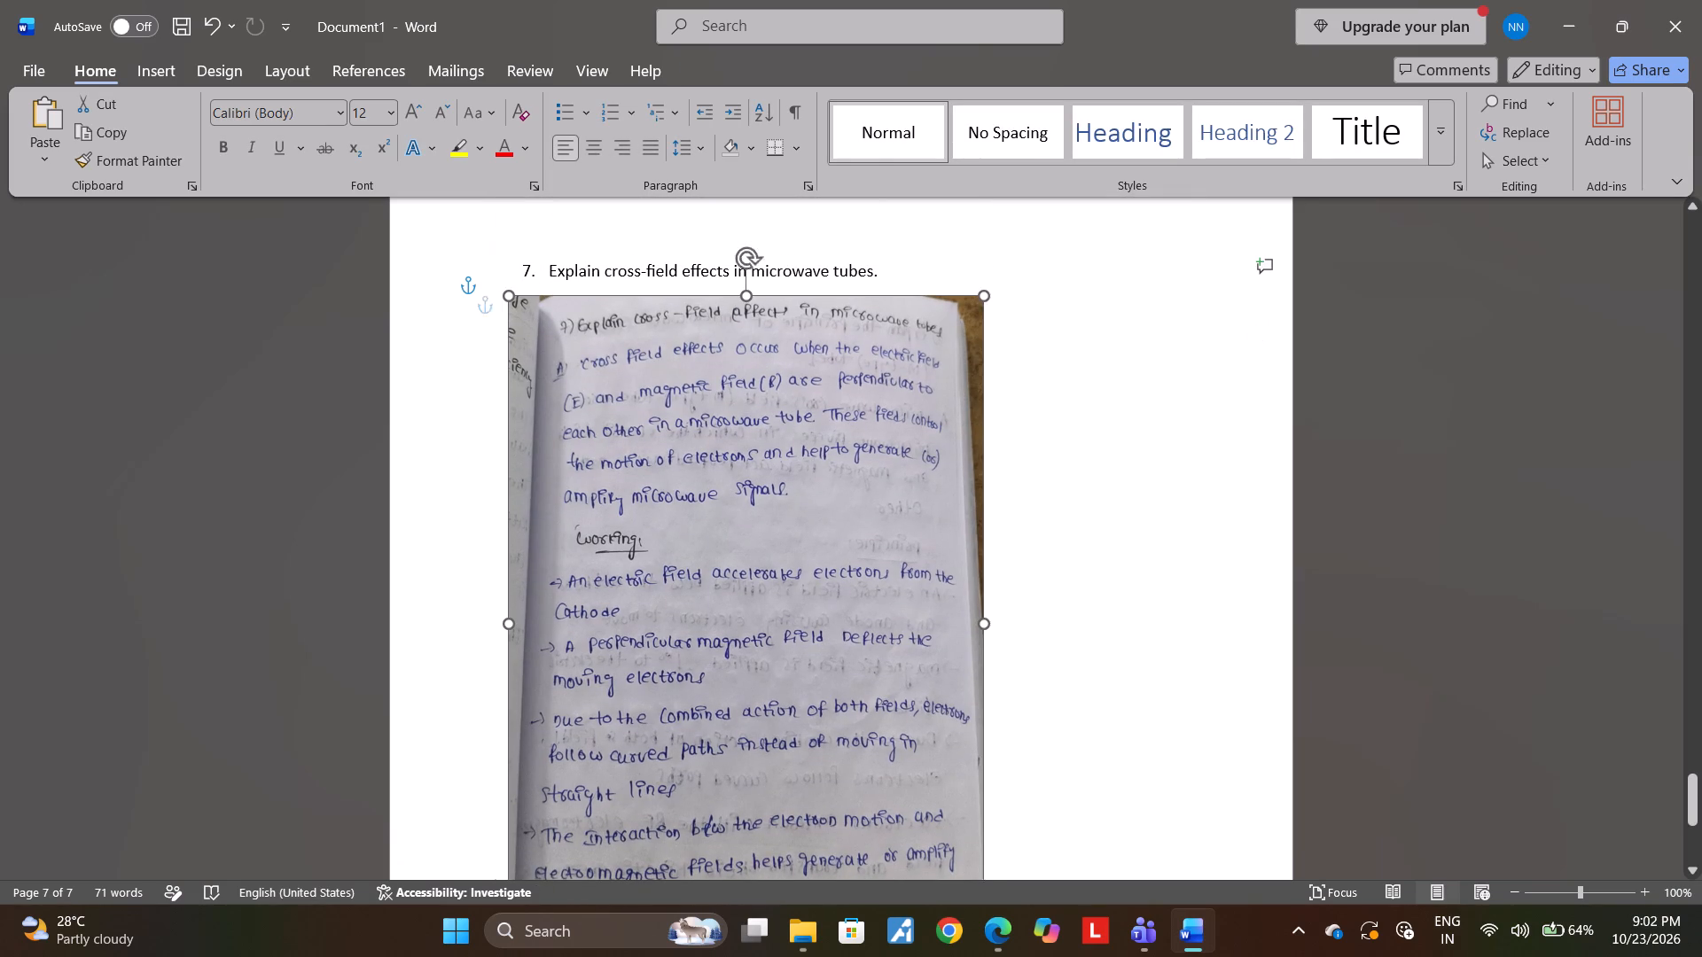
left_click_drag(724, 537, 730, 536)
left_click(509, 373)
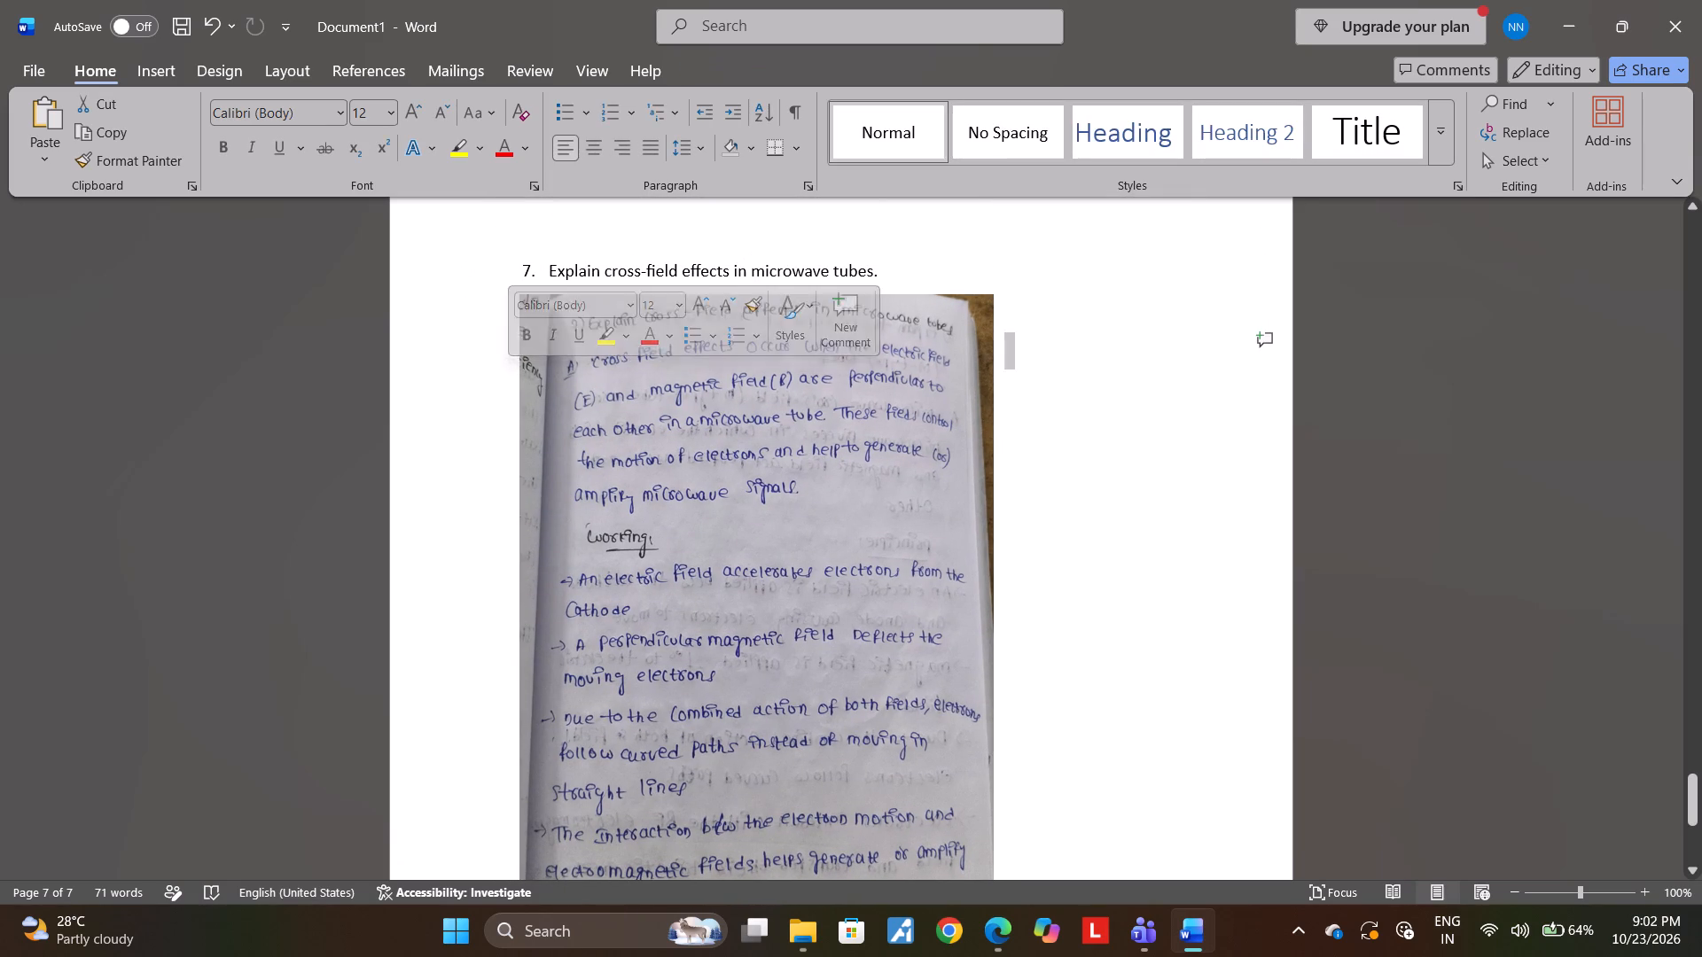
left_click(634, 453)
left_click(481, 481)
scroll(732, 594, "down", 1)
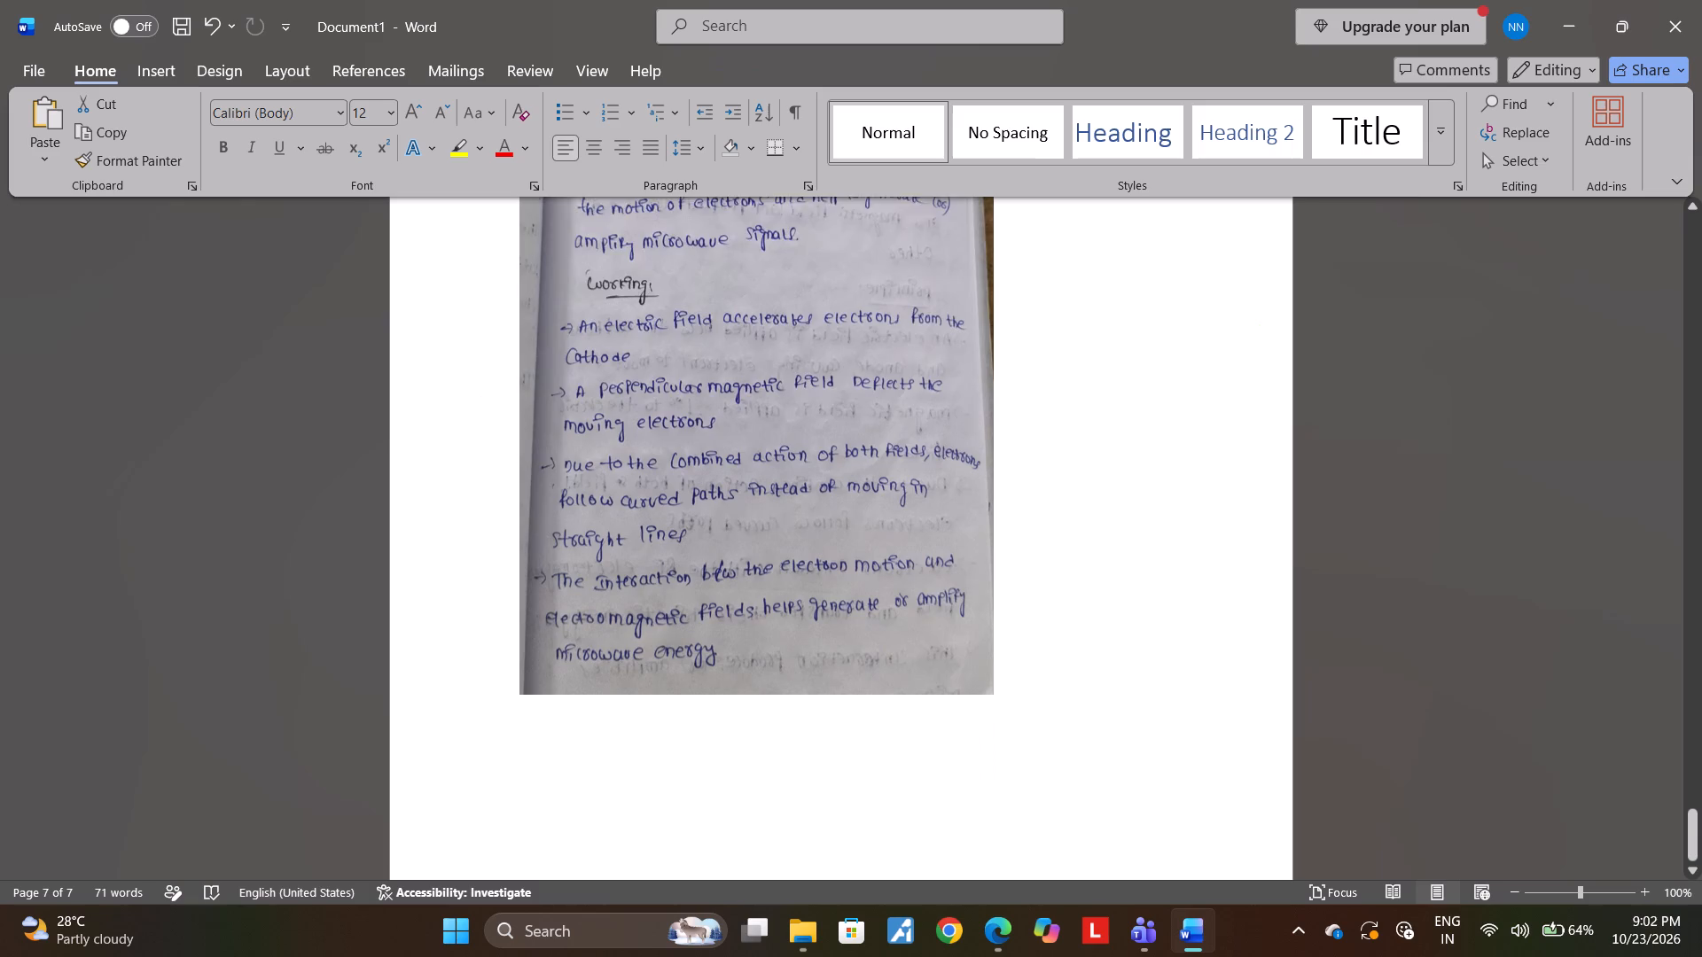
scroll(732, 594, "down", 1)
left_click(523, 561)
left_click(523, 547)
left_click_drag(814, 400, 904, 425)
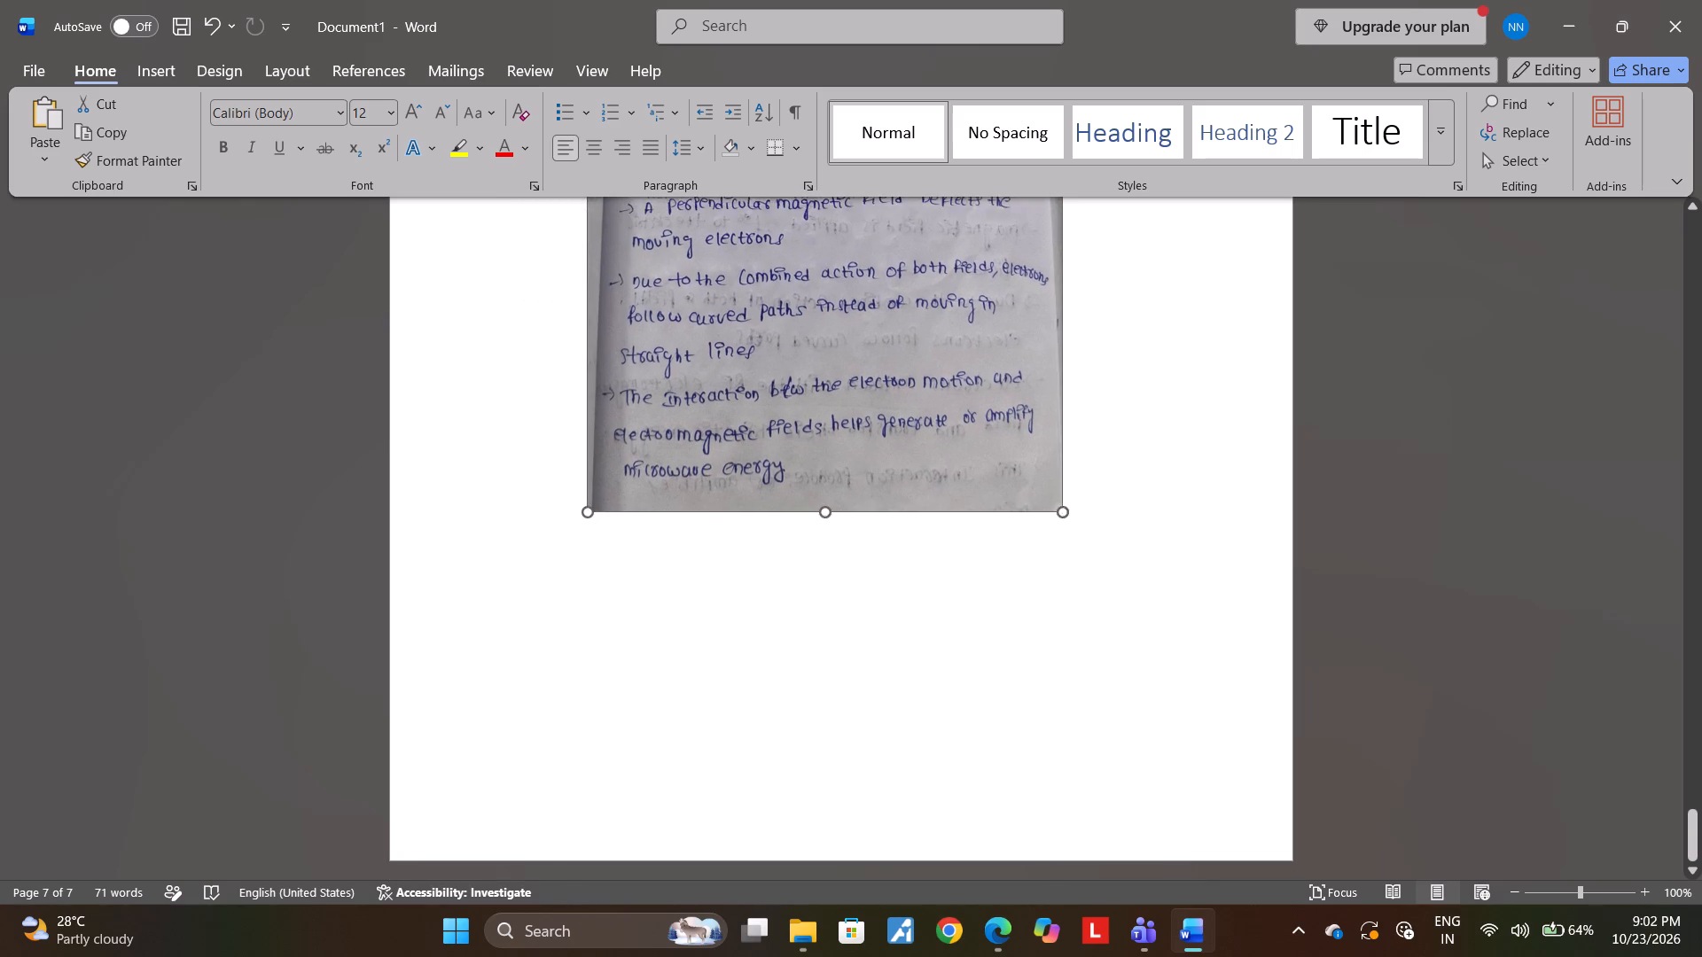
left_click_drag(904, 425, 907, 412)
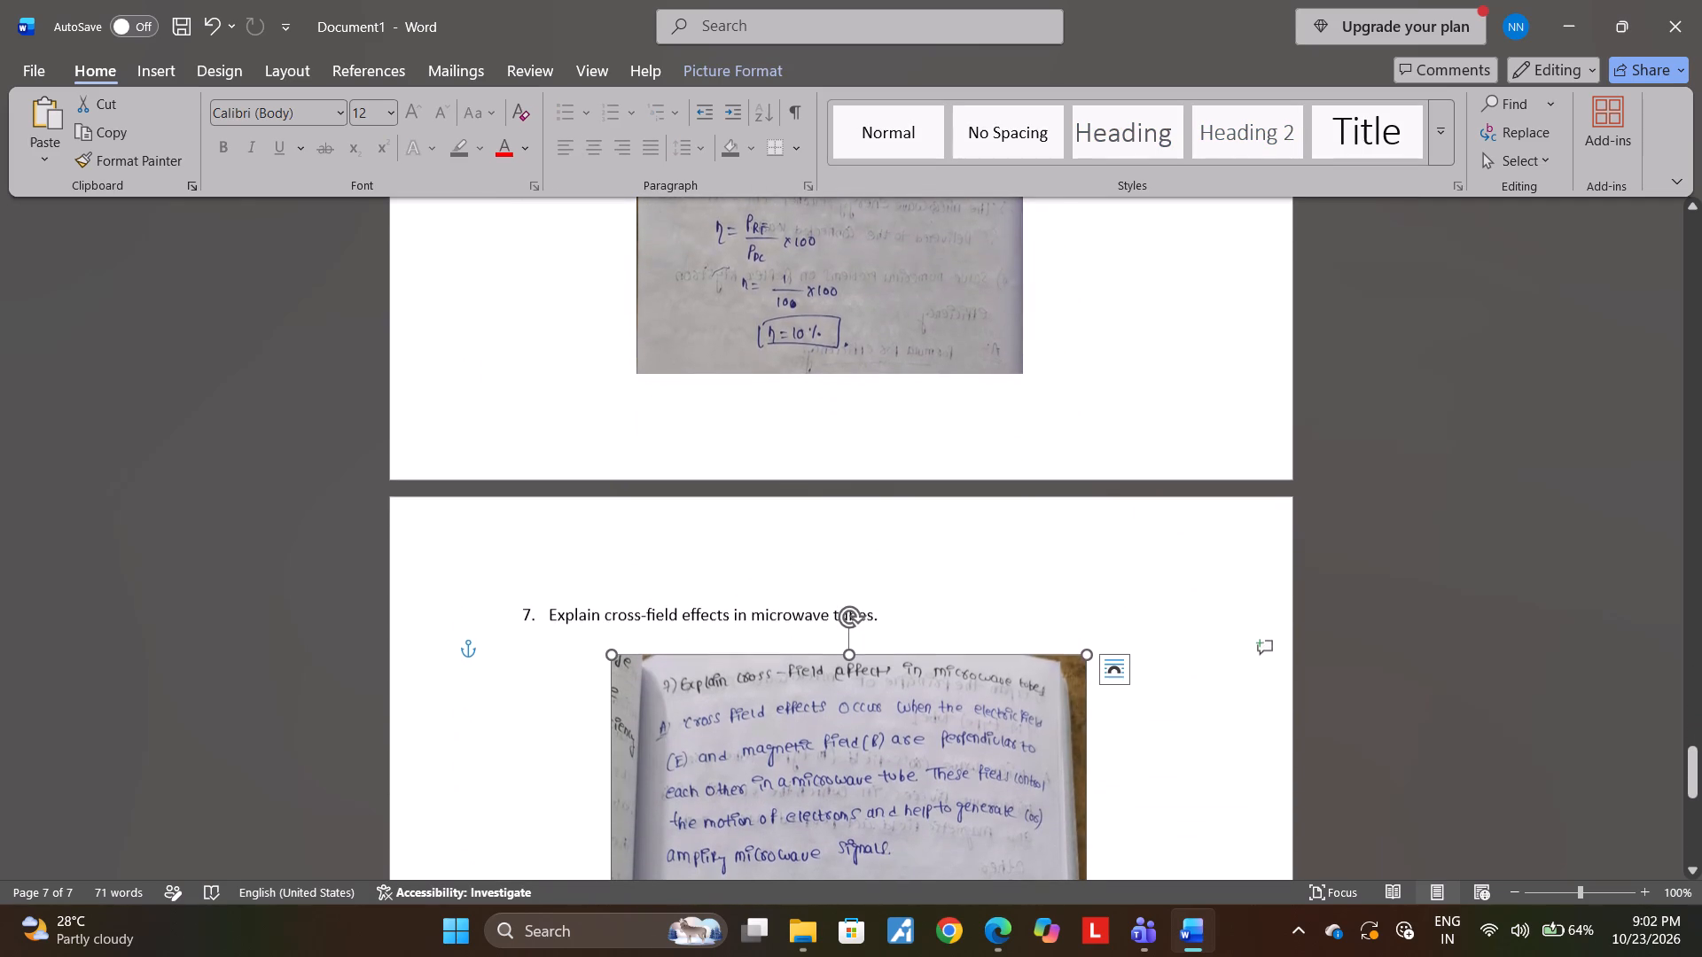
Add a run of blank lines between the question 7 text and its answer picture.
left_click(586, 660)
key("Return")
key("Return")
key("Return")
key("Return")
key("Return")
key("Return")
key("Return")
key("Return")
key("Return")
key("Return")
key("Return")
key("Return")
key("Return")
key("Return")
key("Return")
key("Return")
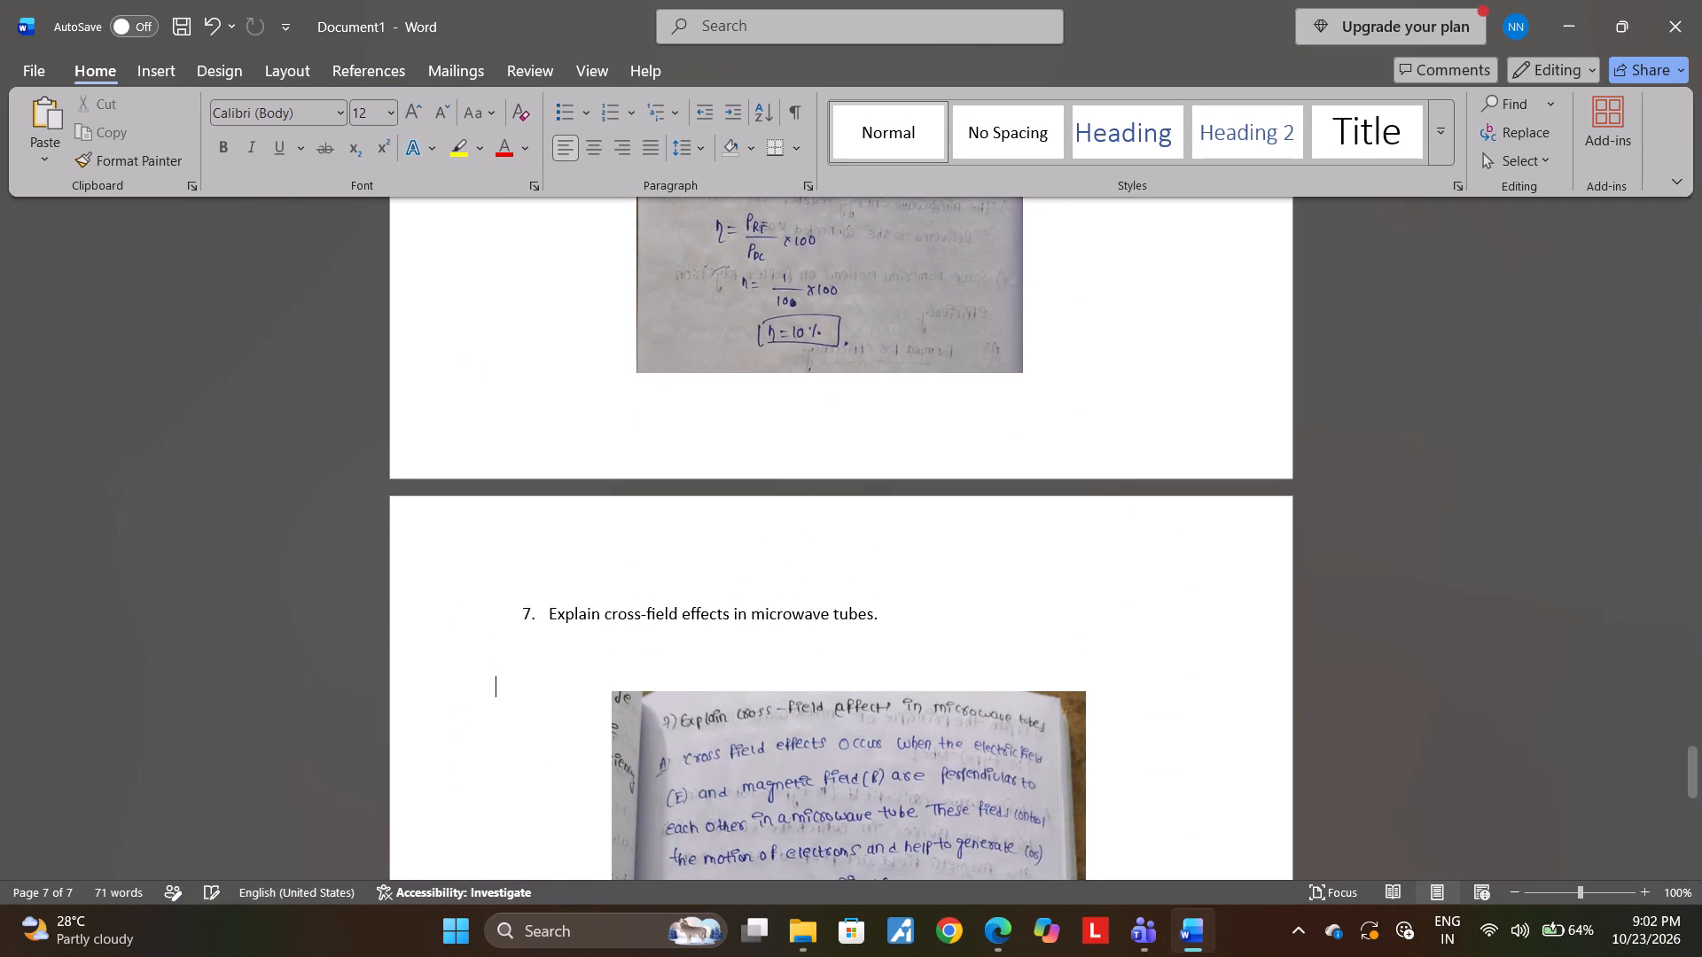
key("BackSpace")
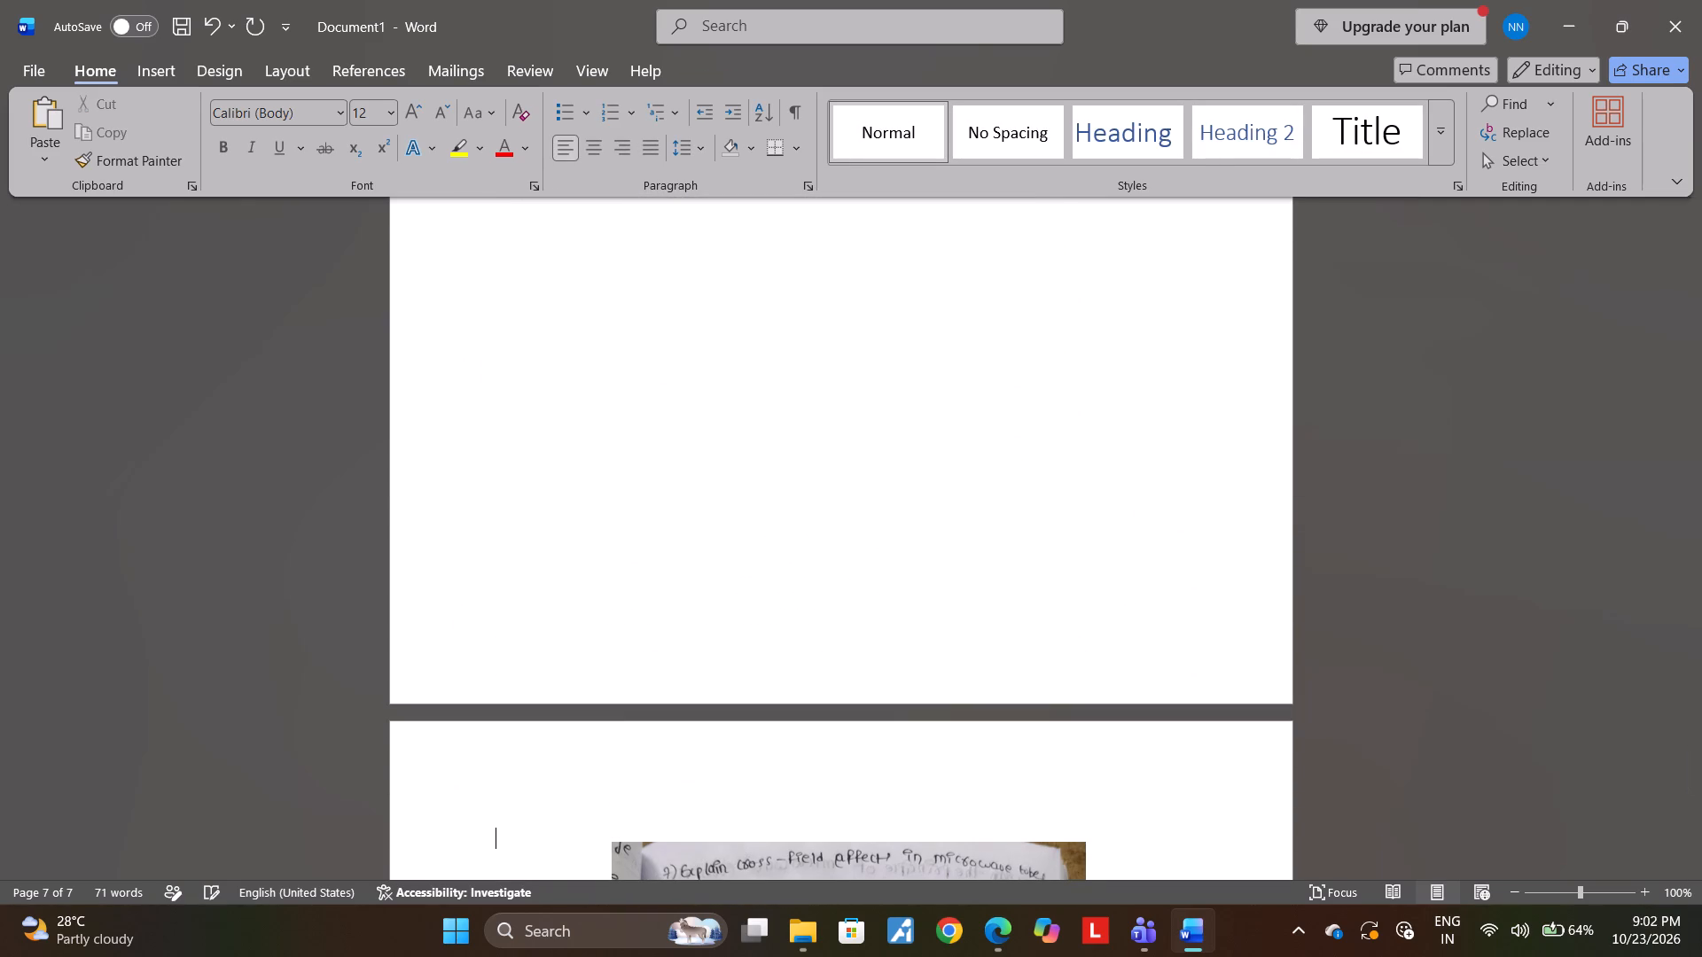
Cut the answer picture and paste it back directly below the question 7 text.
left_click(878, 865)
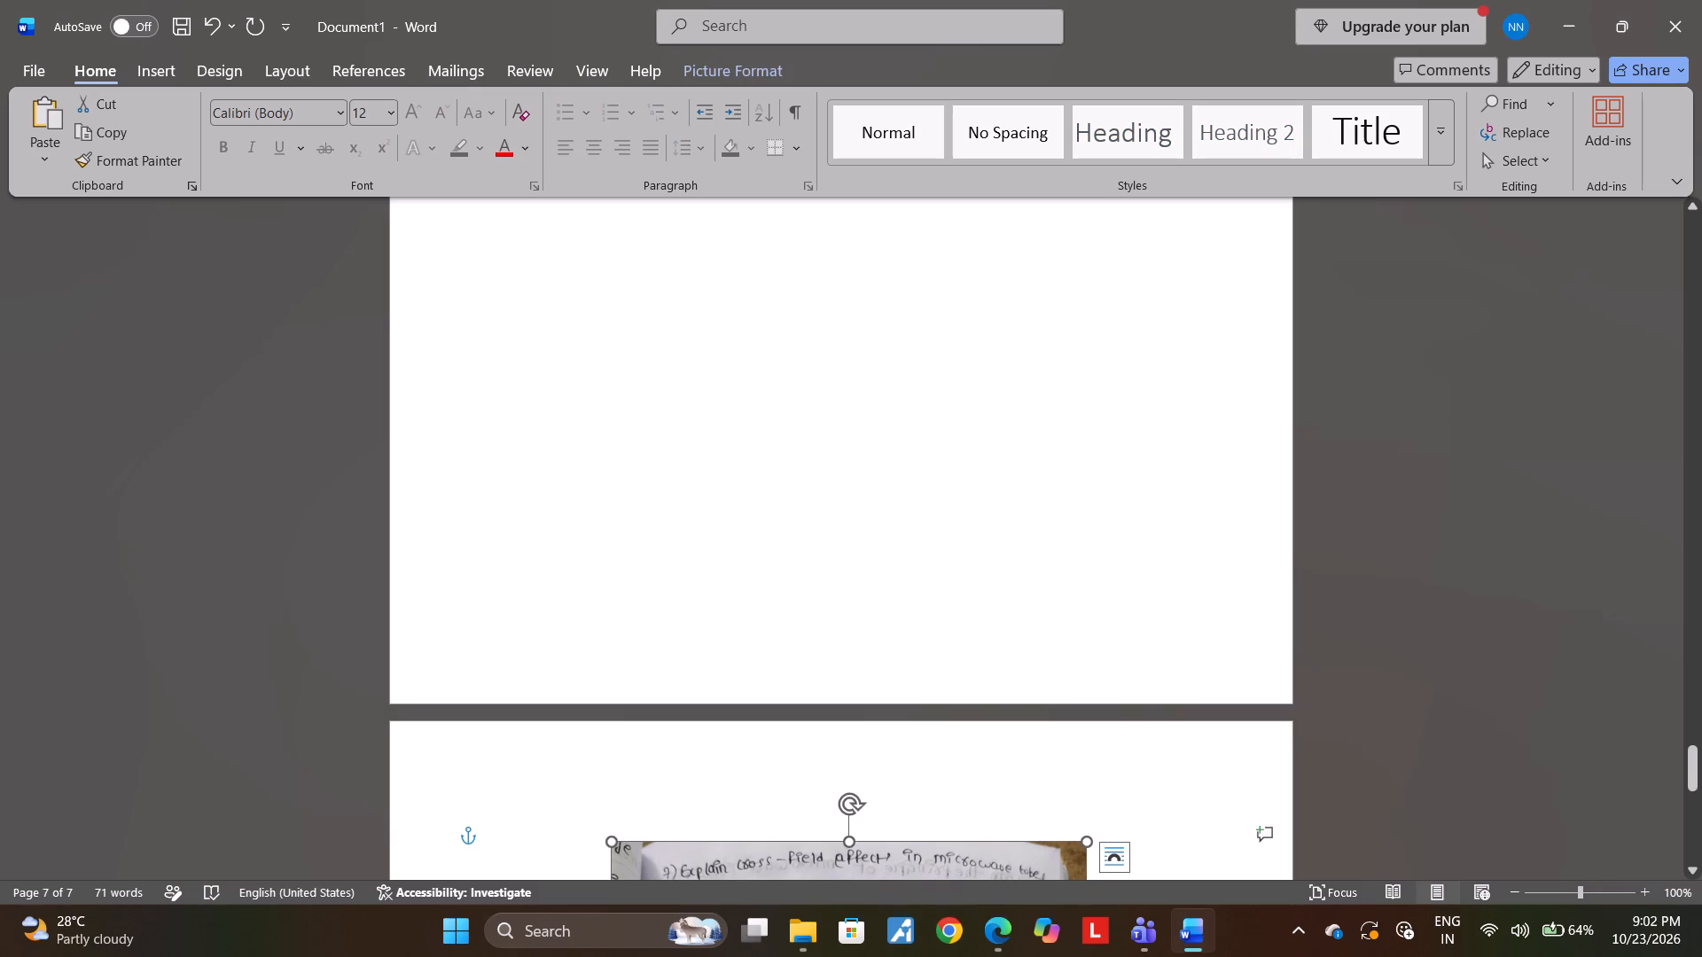
key("ctrl+x")
scroll(856, 818, "up", 1)
scroll(839, 748, "up", 1)
left_click(654, 790)
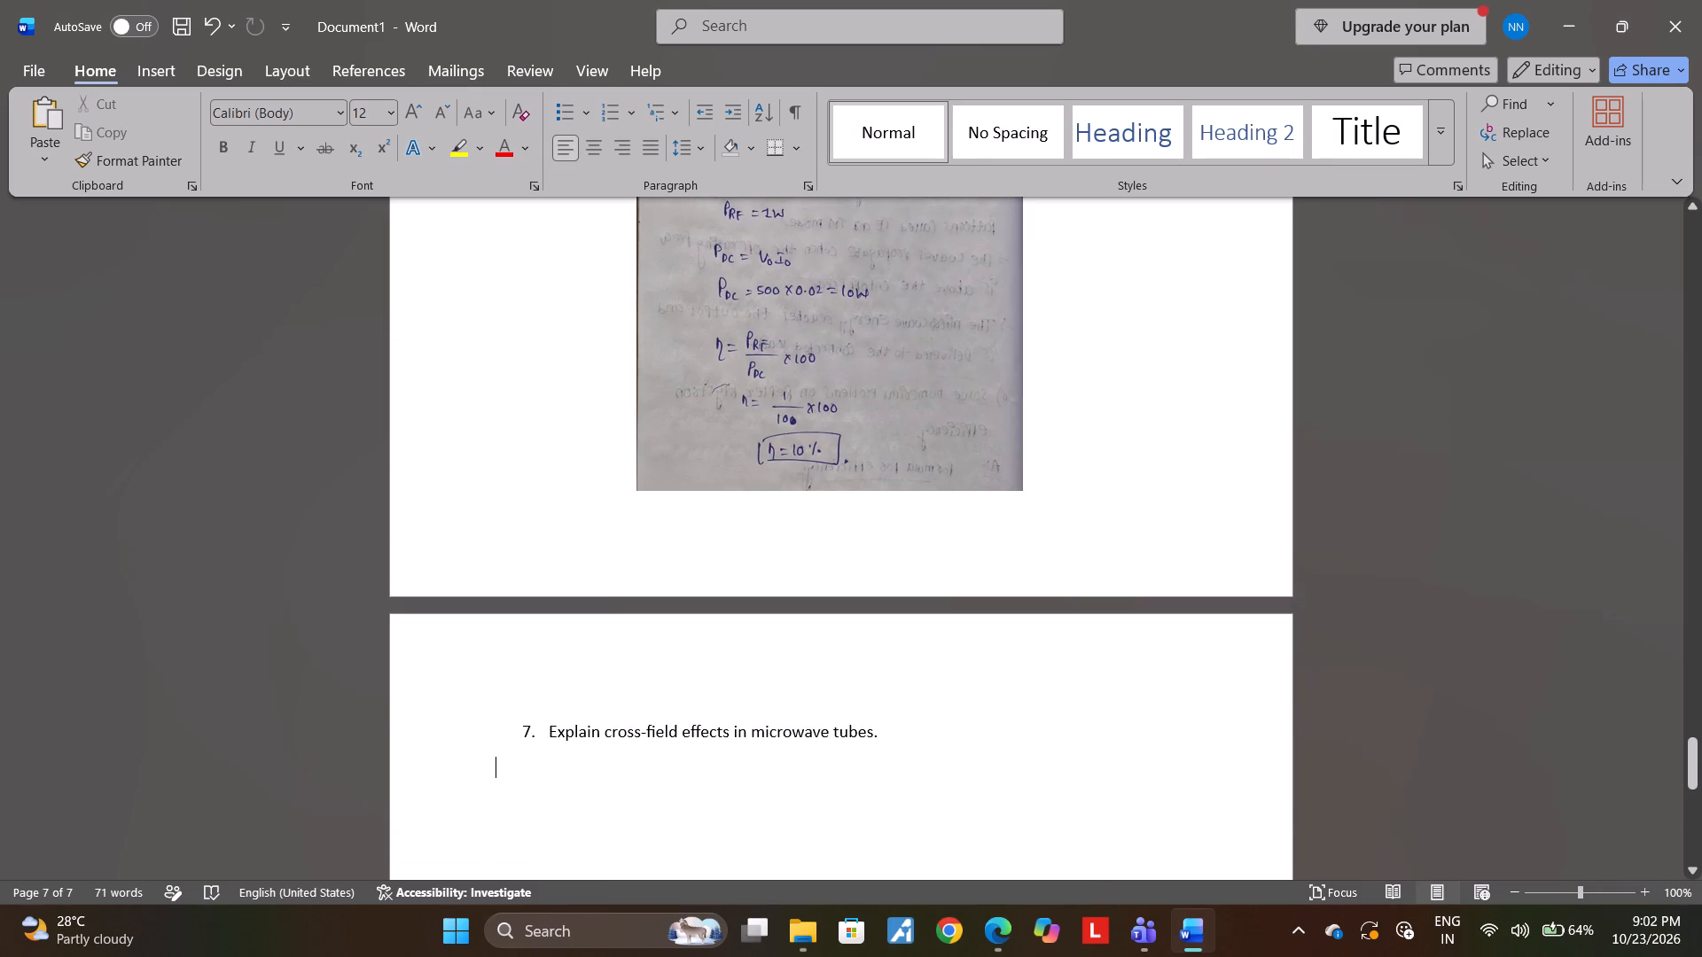
key("ctrl+v")
Add blank lines after the question 7 picture to reach the first line of a new page, removing the extra one.
scroll(787, 785, "down", 1)
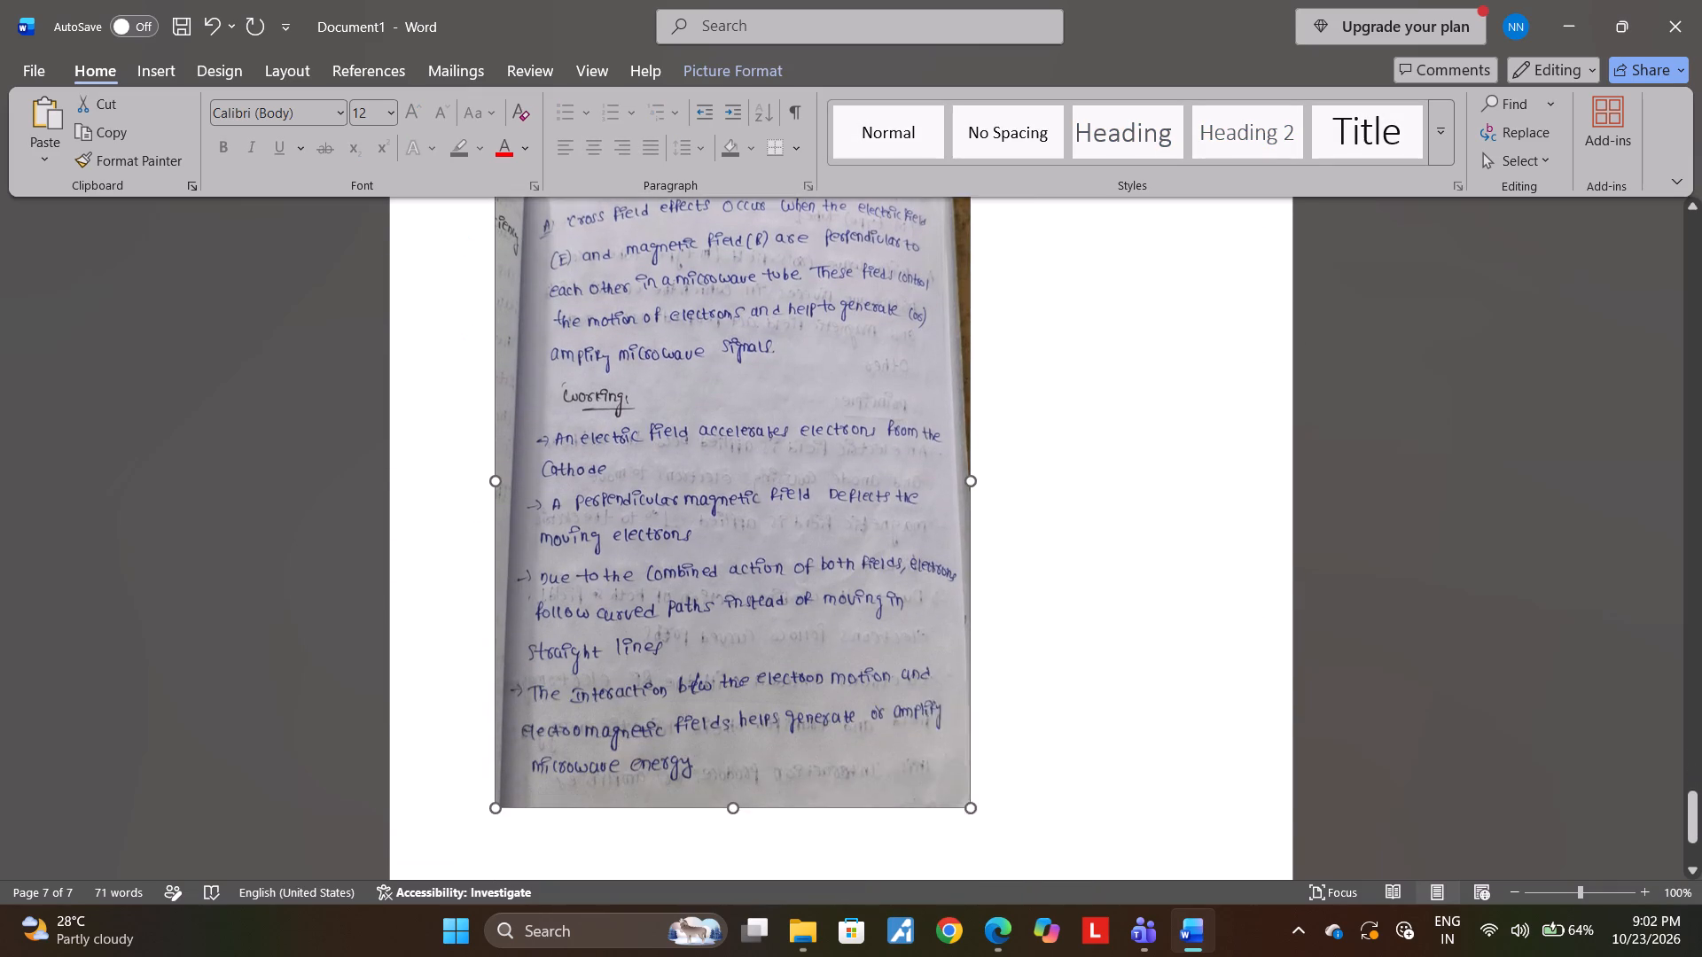
scroll(785, 769, "down", 1)
left_click(512, 554)
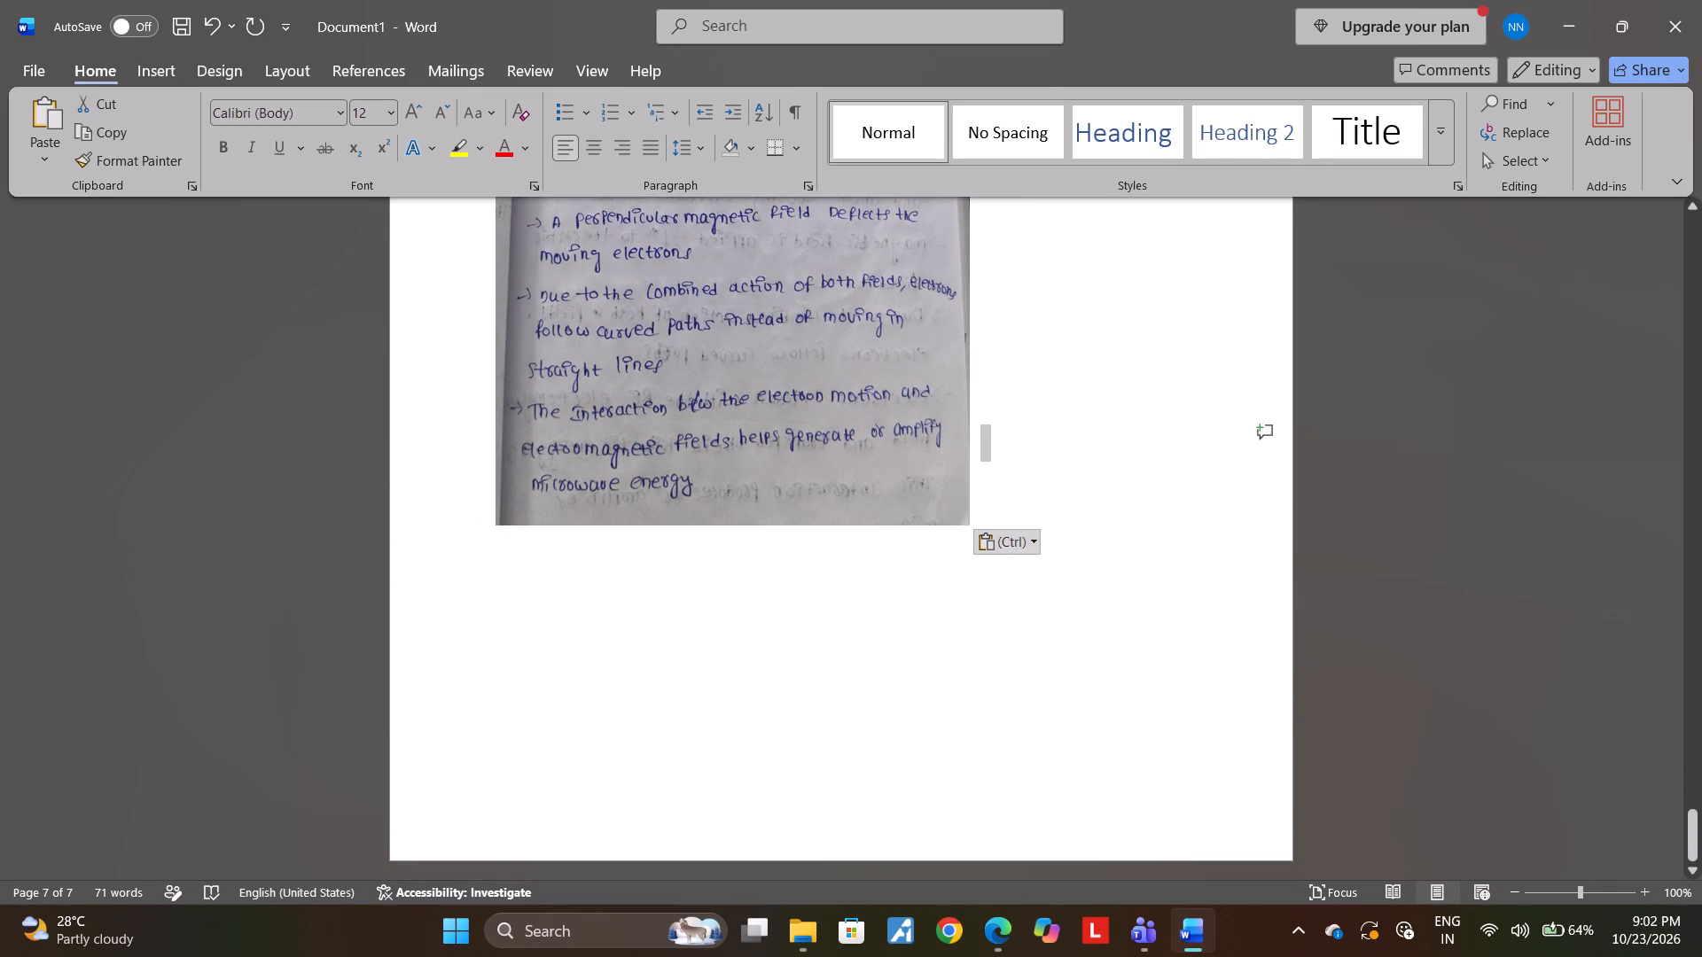
left_click_drag(533, 598, 530, 584)
key("Return")
key("Return")
key("Return")
key("Return")
key("Return")
key("Return")
key("Return")
key("Return")
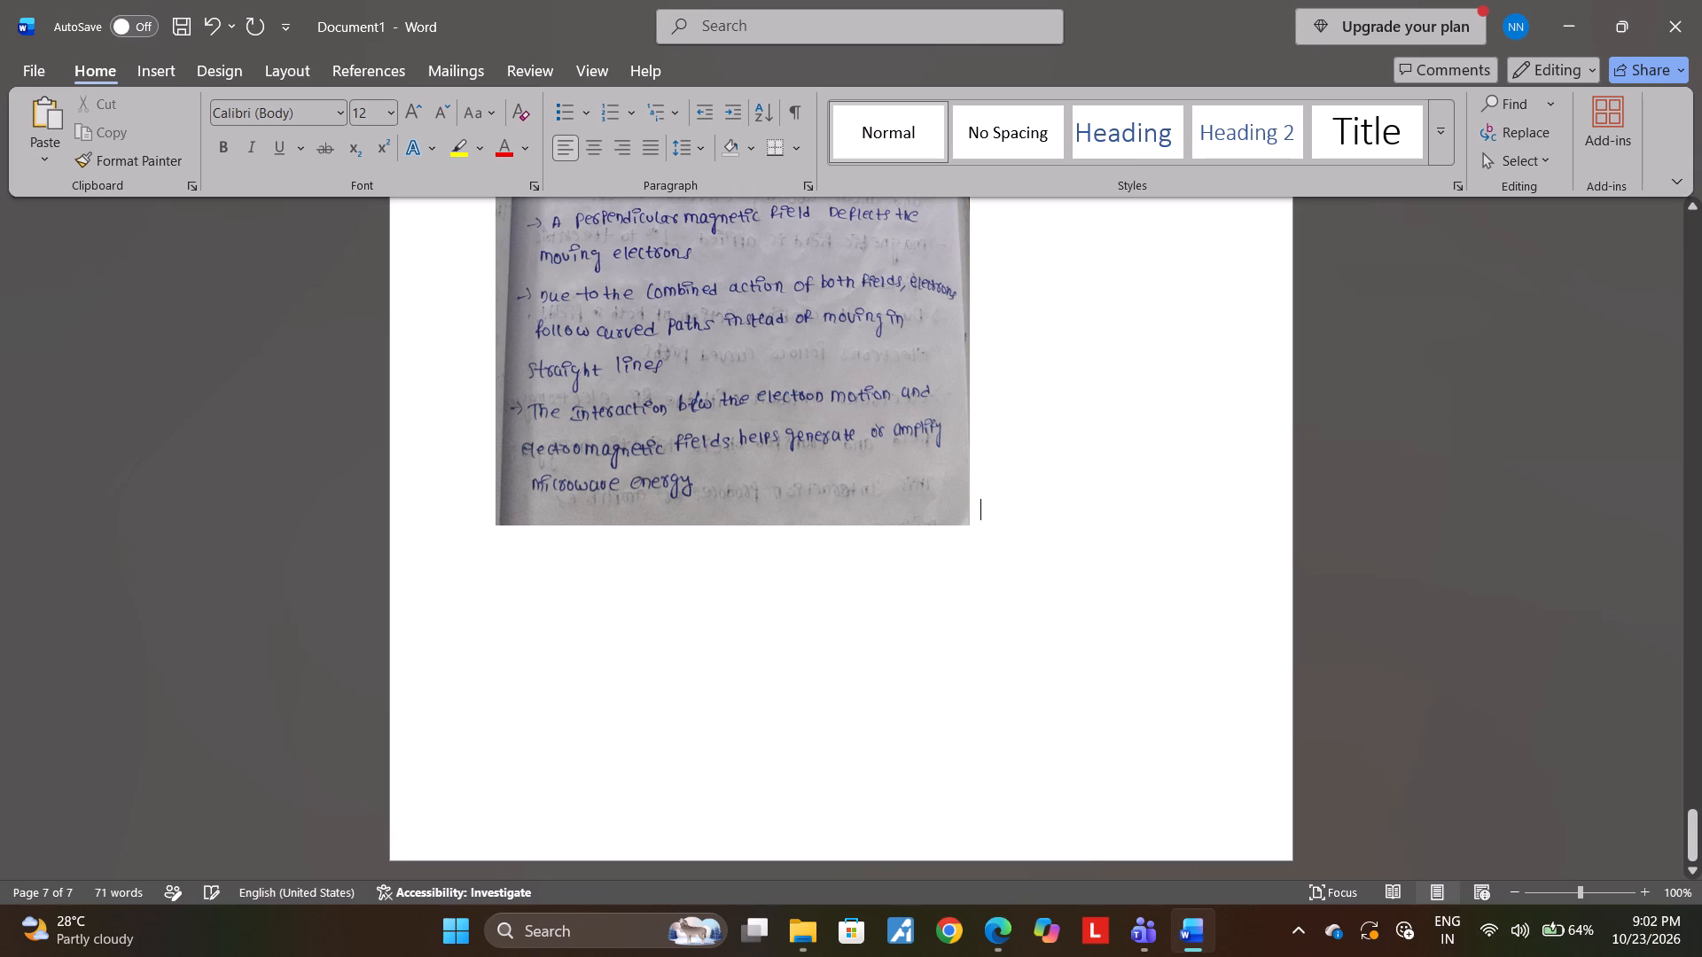
key("Return")
key("Return")
key("BackSpace")
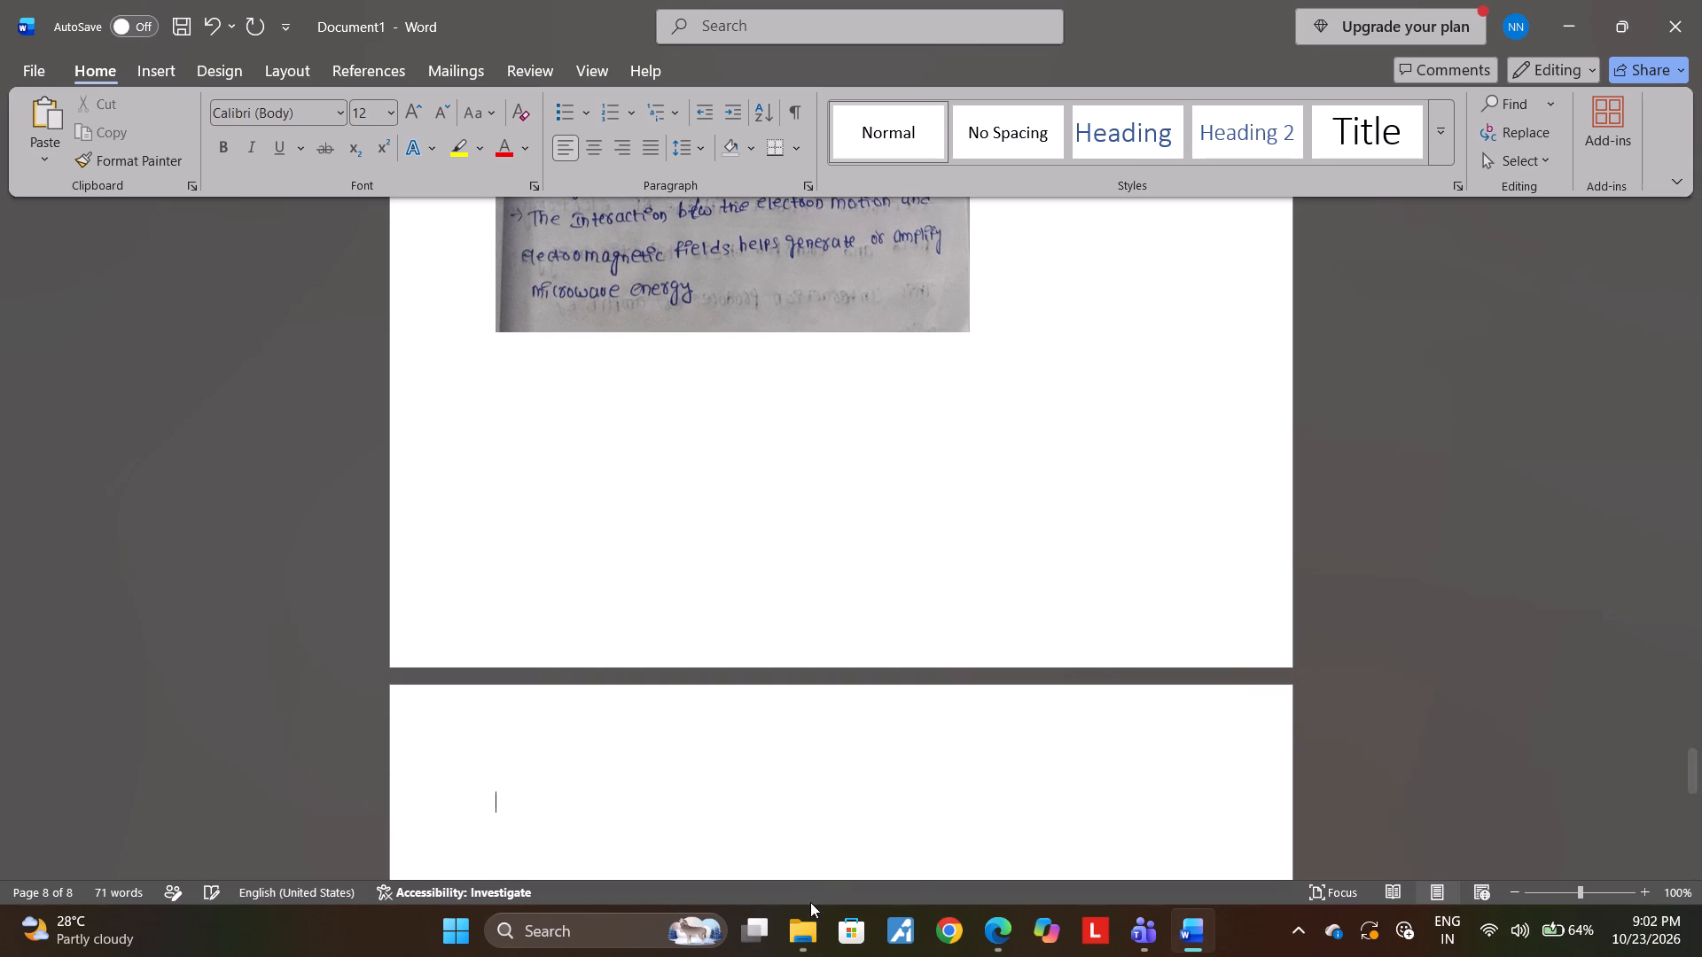
key("BackSpace")
key("Return")
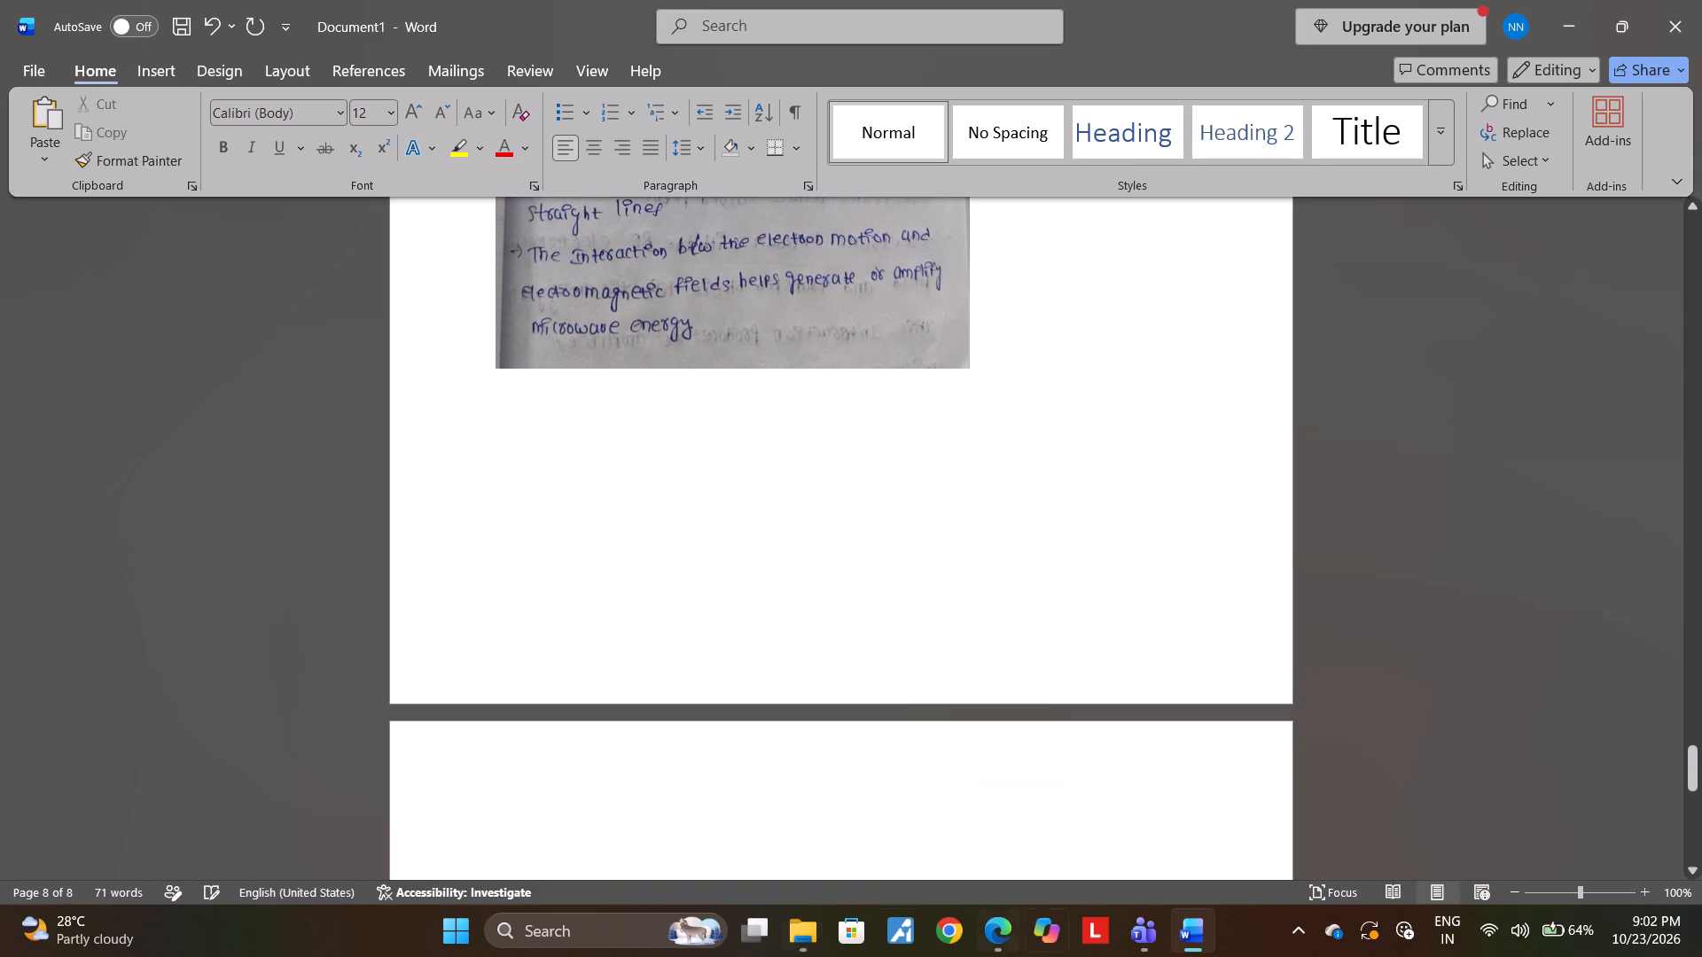
Copy question 8, "Explain the principle of microwave cross-field (M-type) tubes.", from the portal in Edge into the new Word page, numbered 8.
left_click(1001, 930)
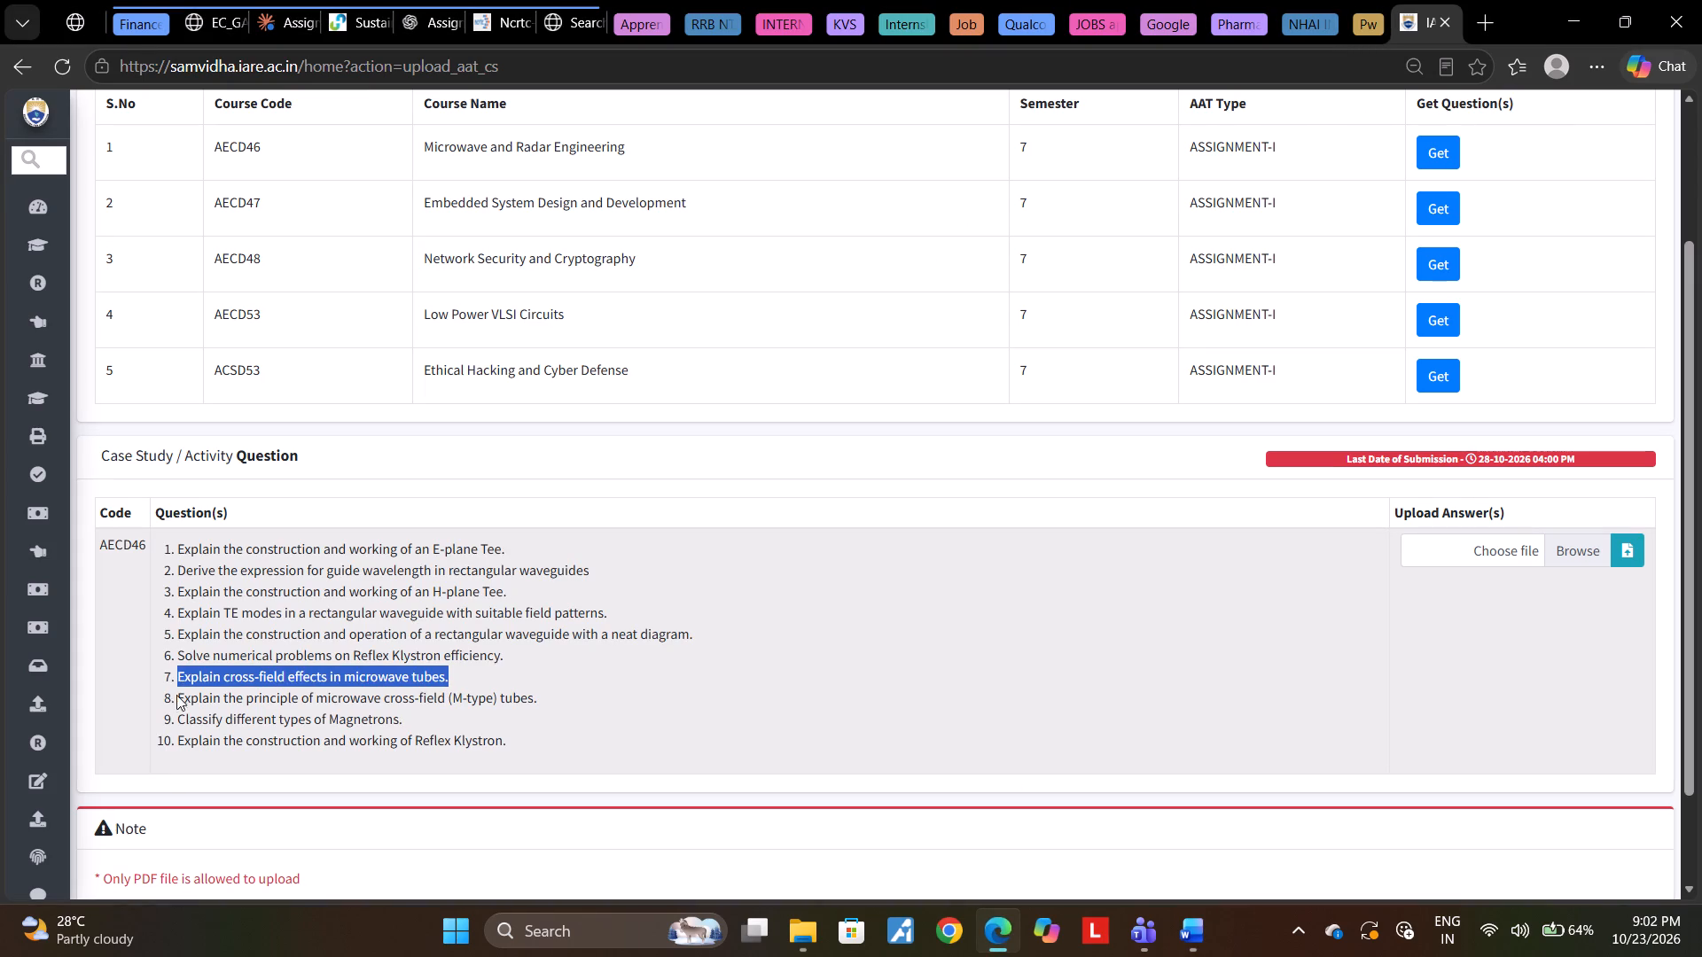
left_click(182, 696)
left_click(170, 700)
left_click_drag(177, 697, 298, 697)
left_click(299, 698)
left_click_drag(178, 697, 541, 700)
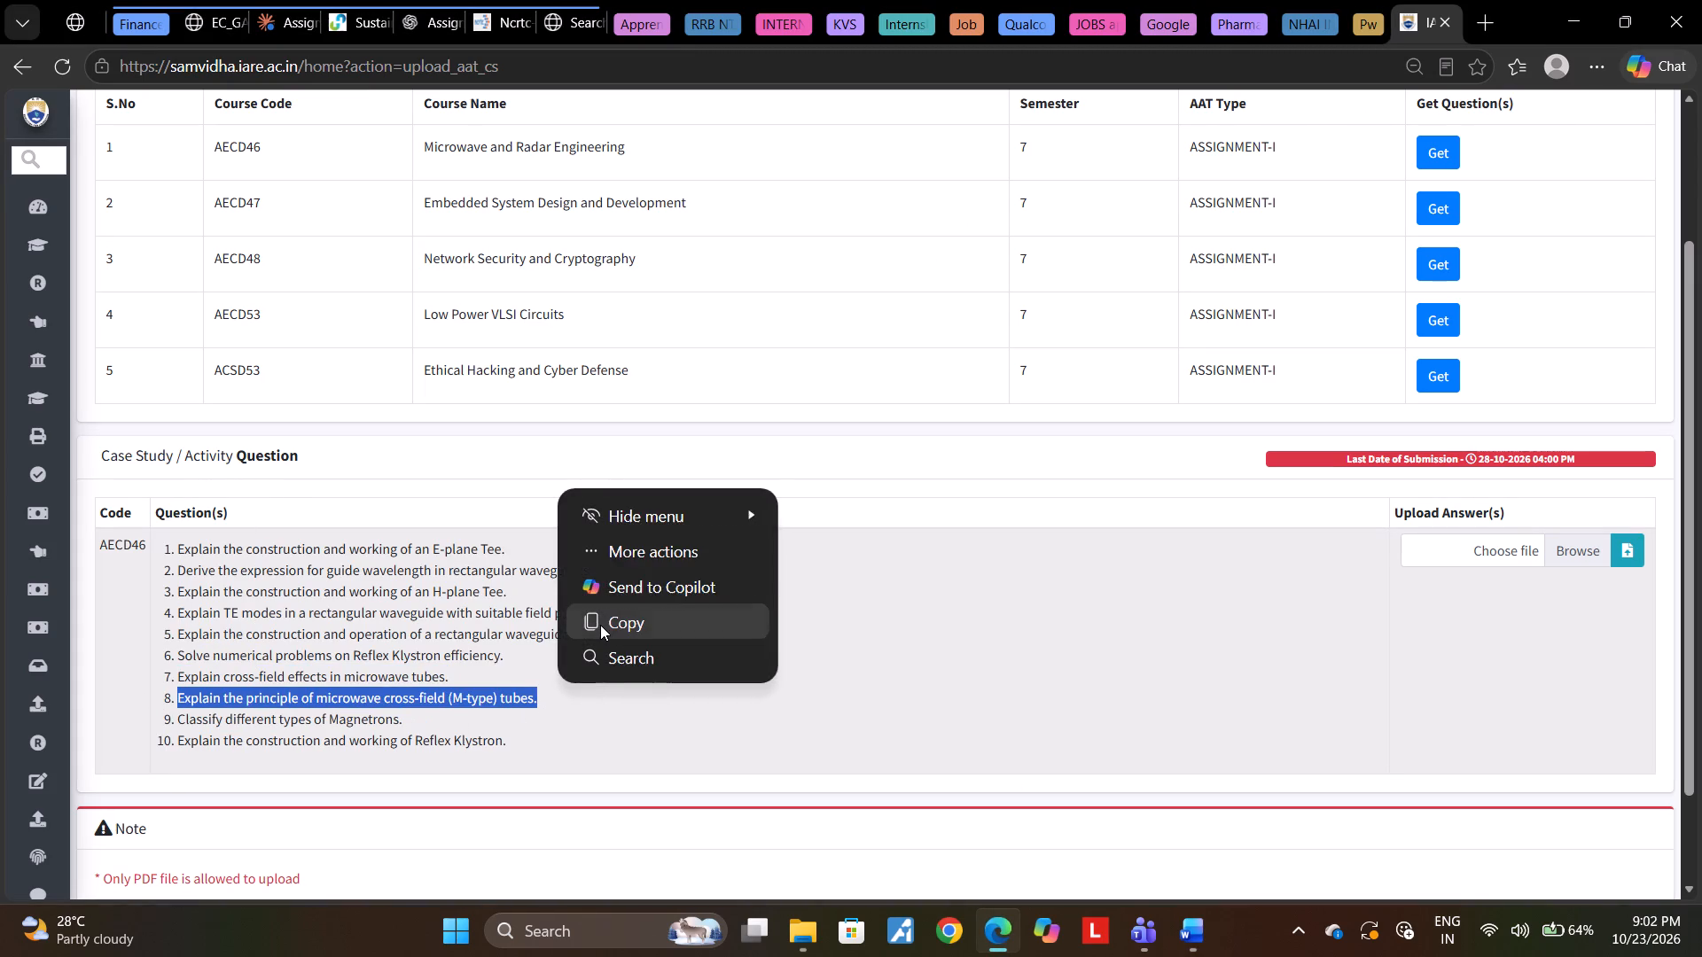
left_click(600, 625)
left_click(1206, 940)
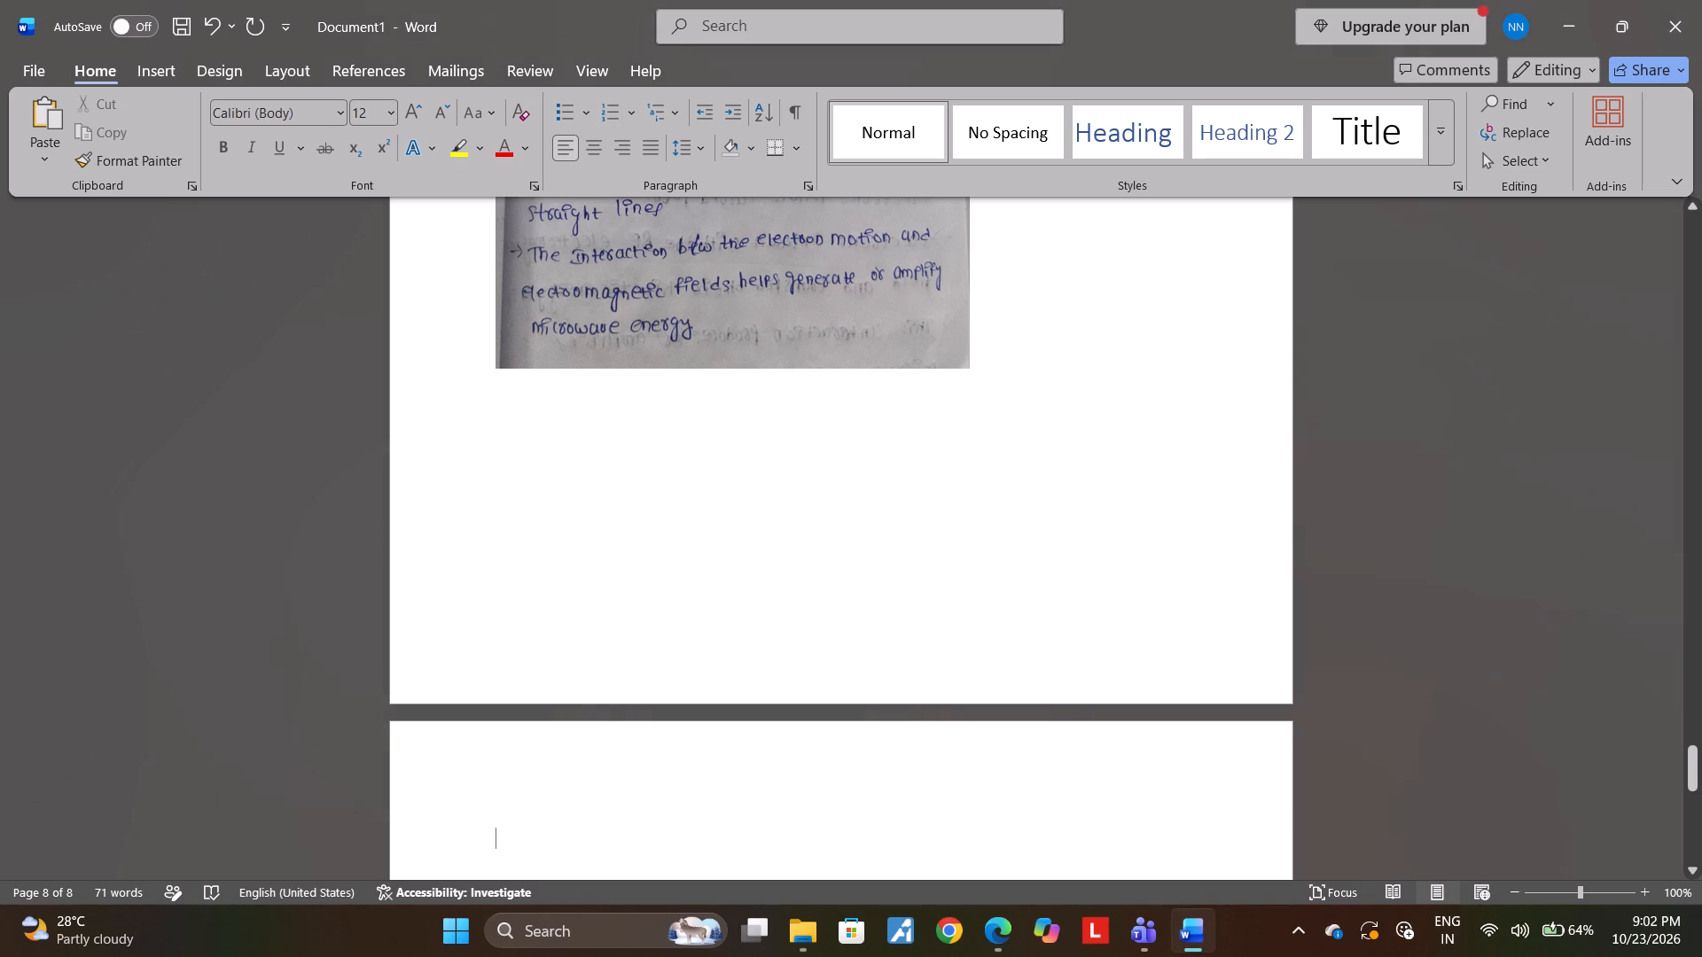
key("ctrl+v")
left_click(531, 801)
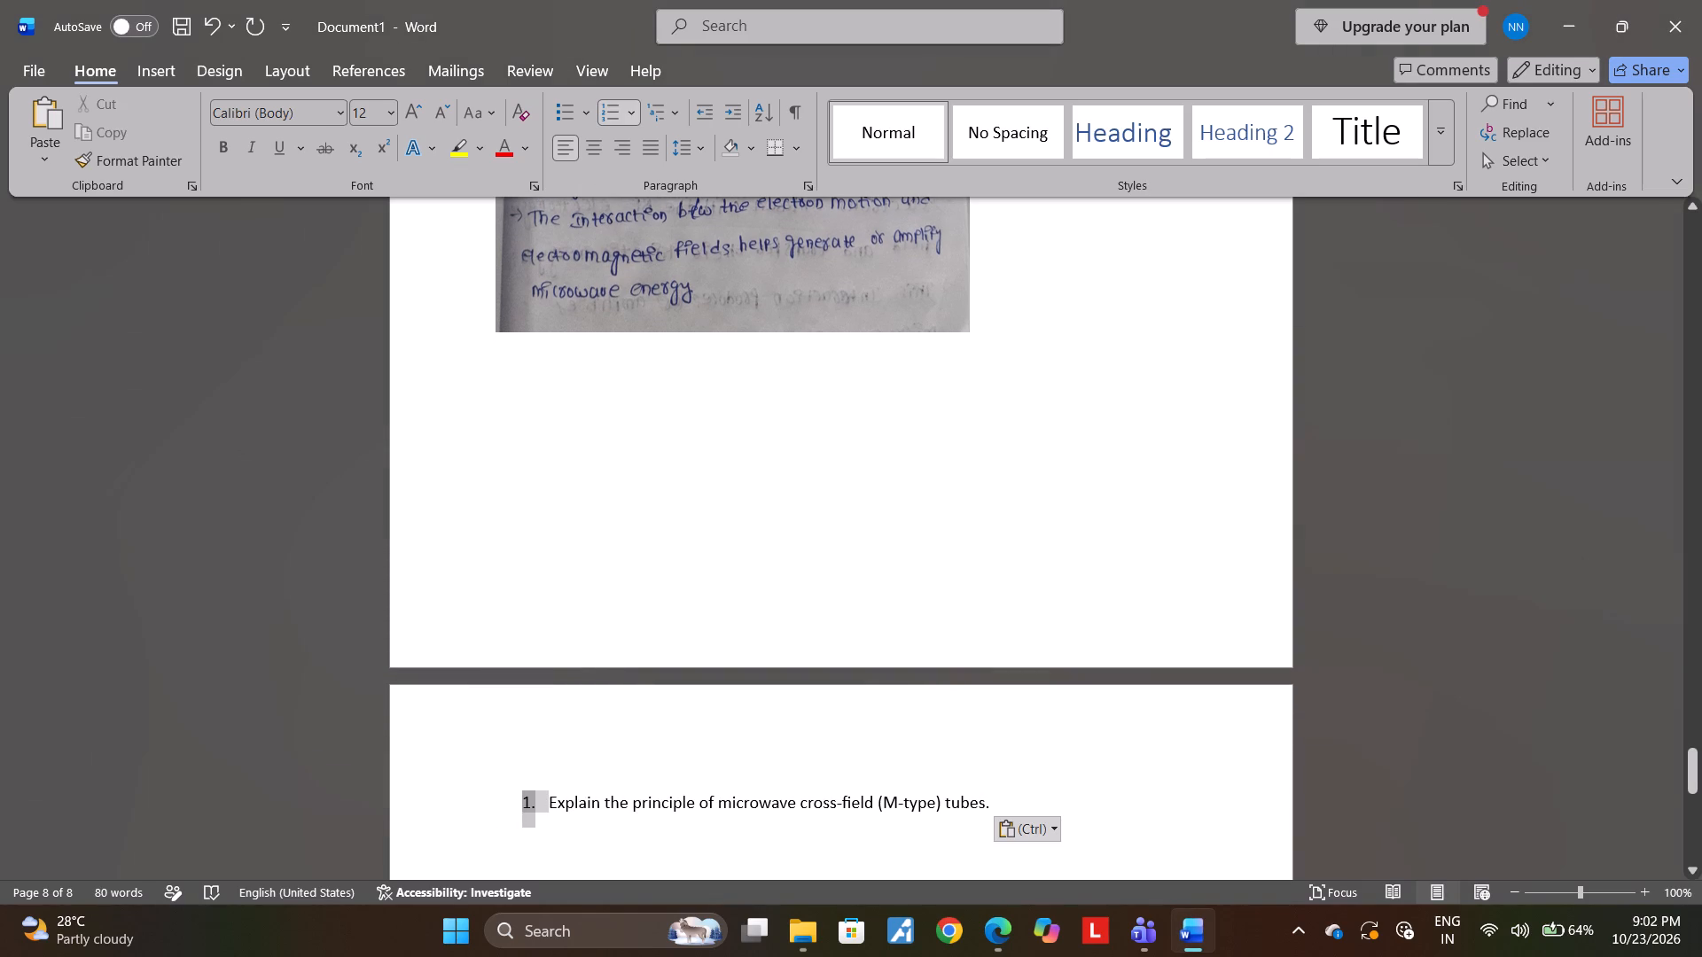
type("8.")
key("space")
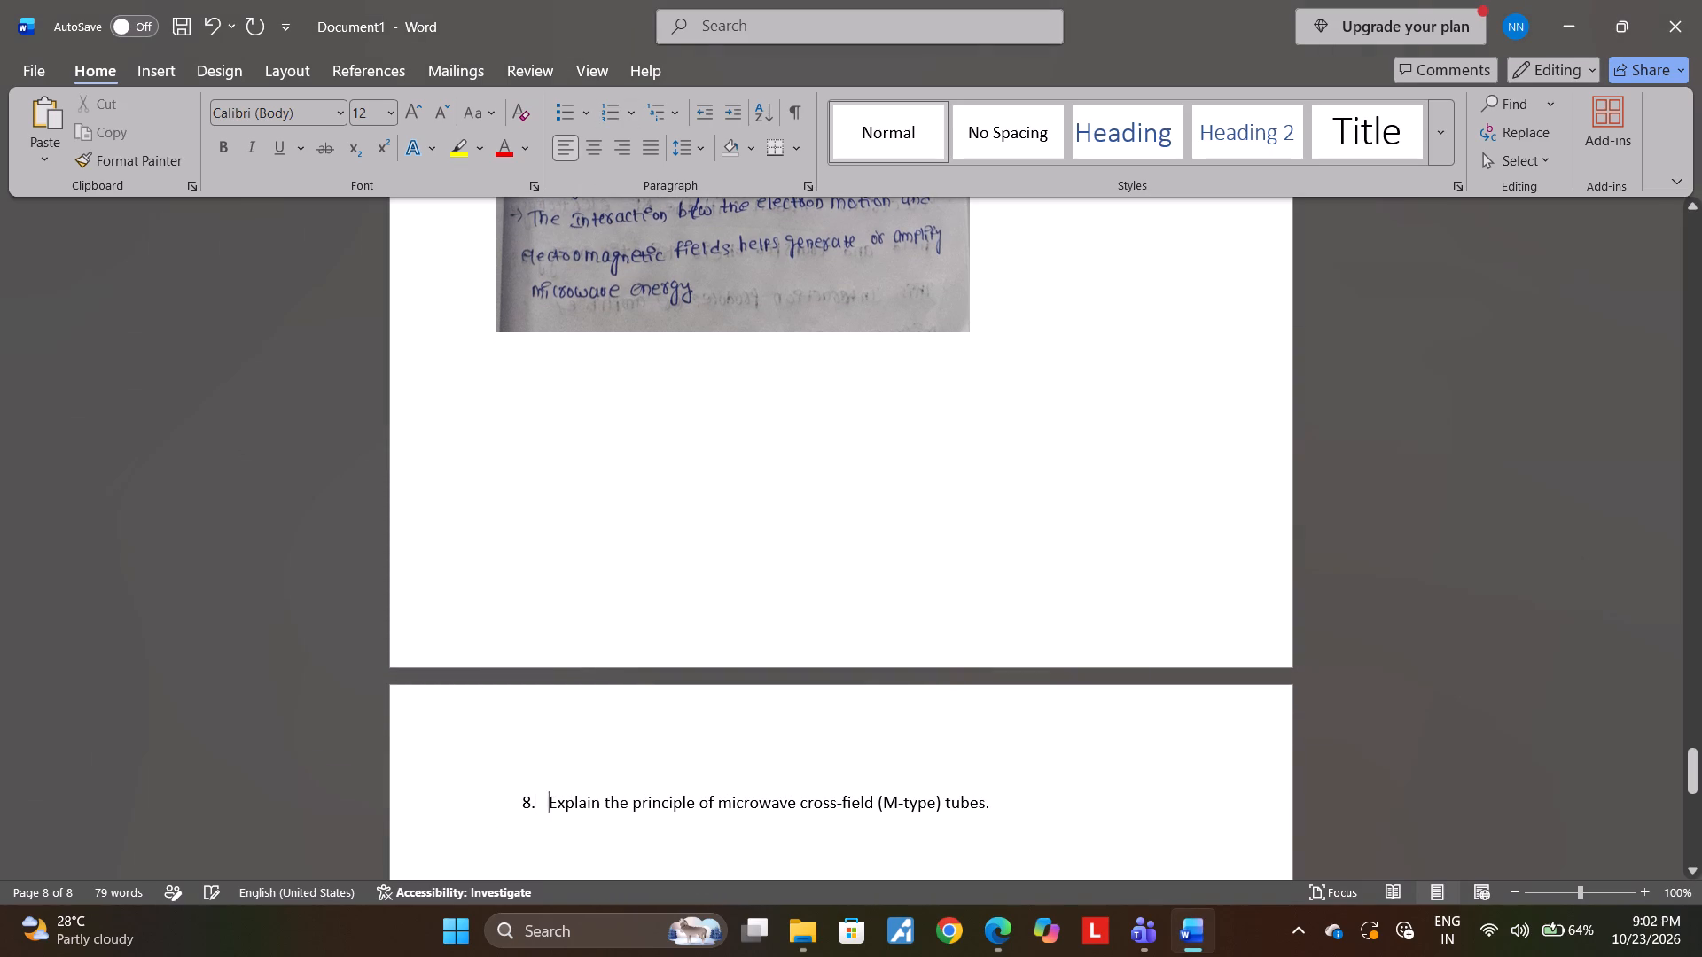
Start an unnumbered line below question 8.
left_click(1003, 802)
key("Return")
key("Return")
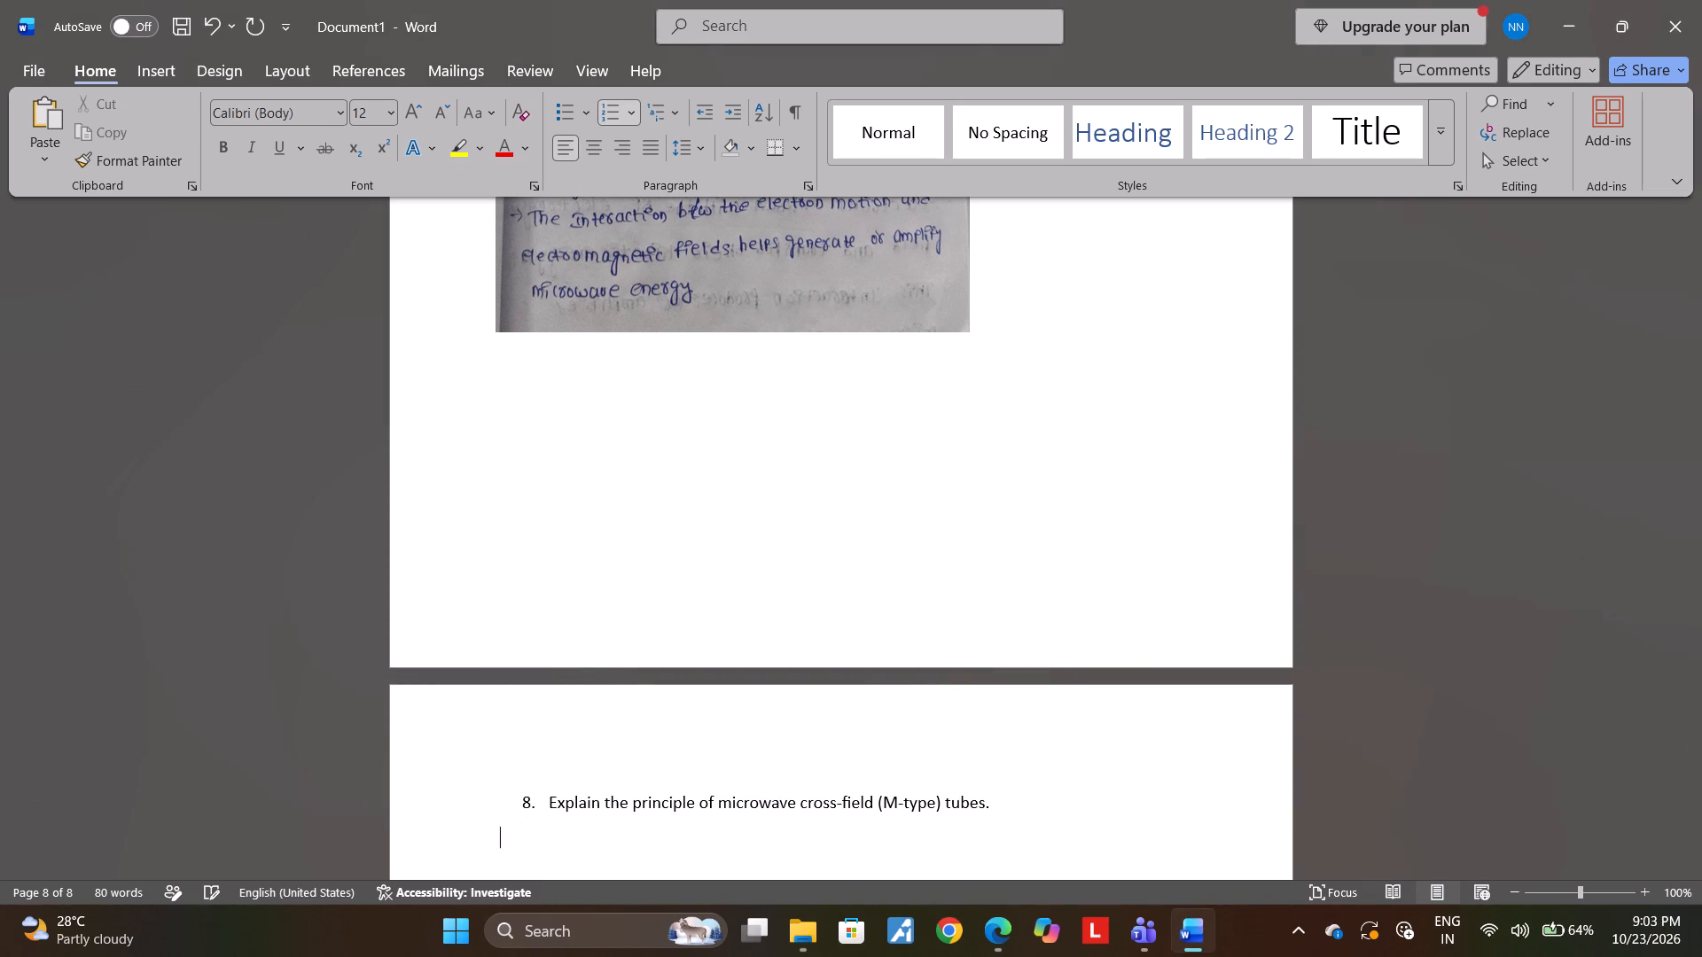
scroll(1003, 800, "up", 1)
scroll(1003, 800, "down", 1)
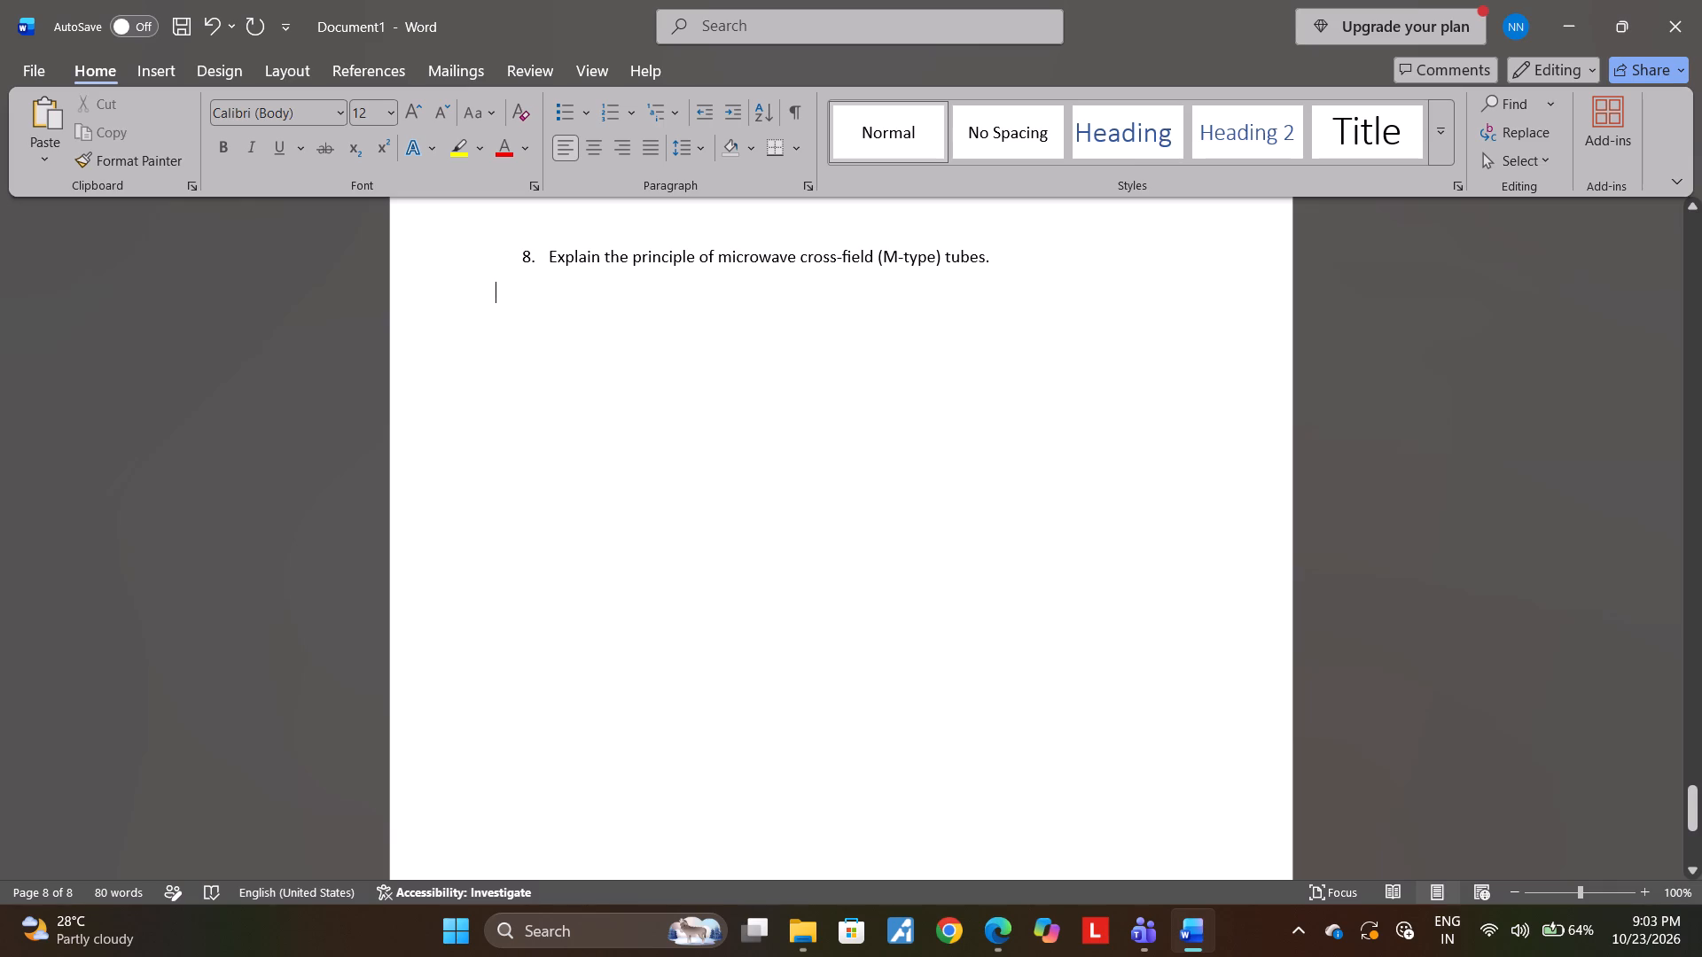
Insert the photo IMG_20261023_203634 from the Downloads folder below question 8.
left_click(140, 65)
left_click(246, 121)
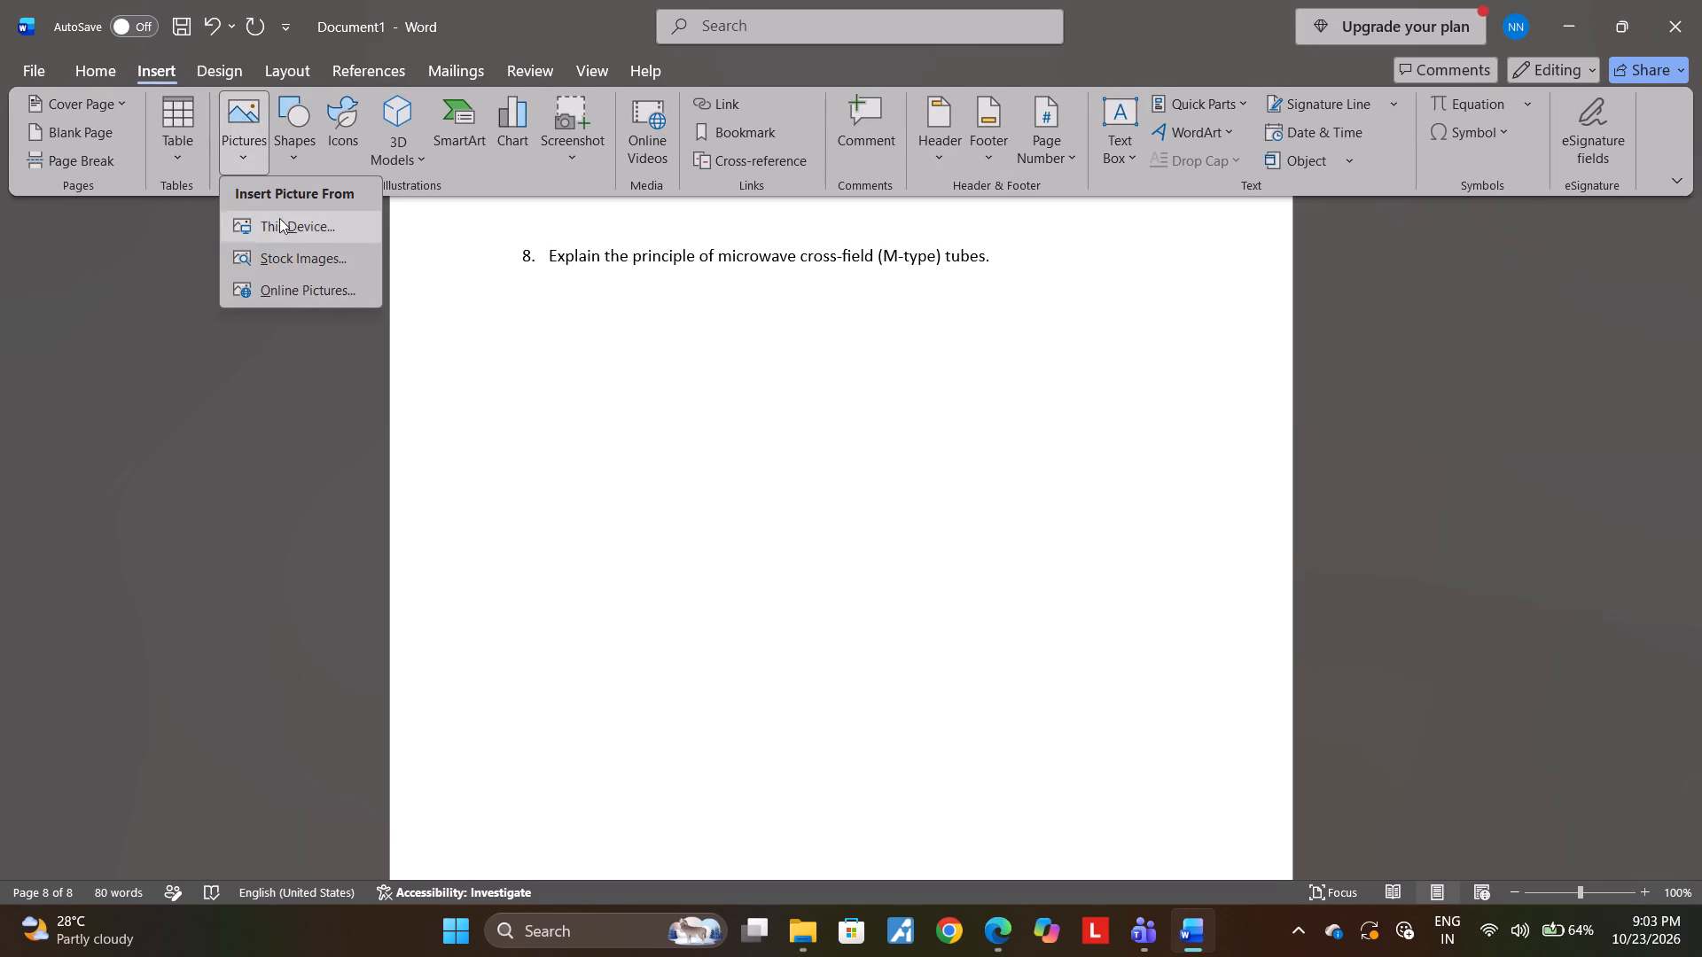
left_click(279, 218)
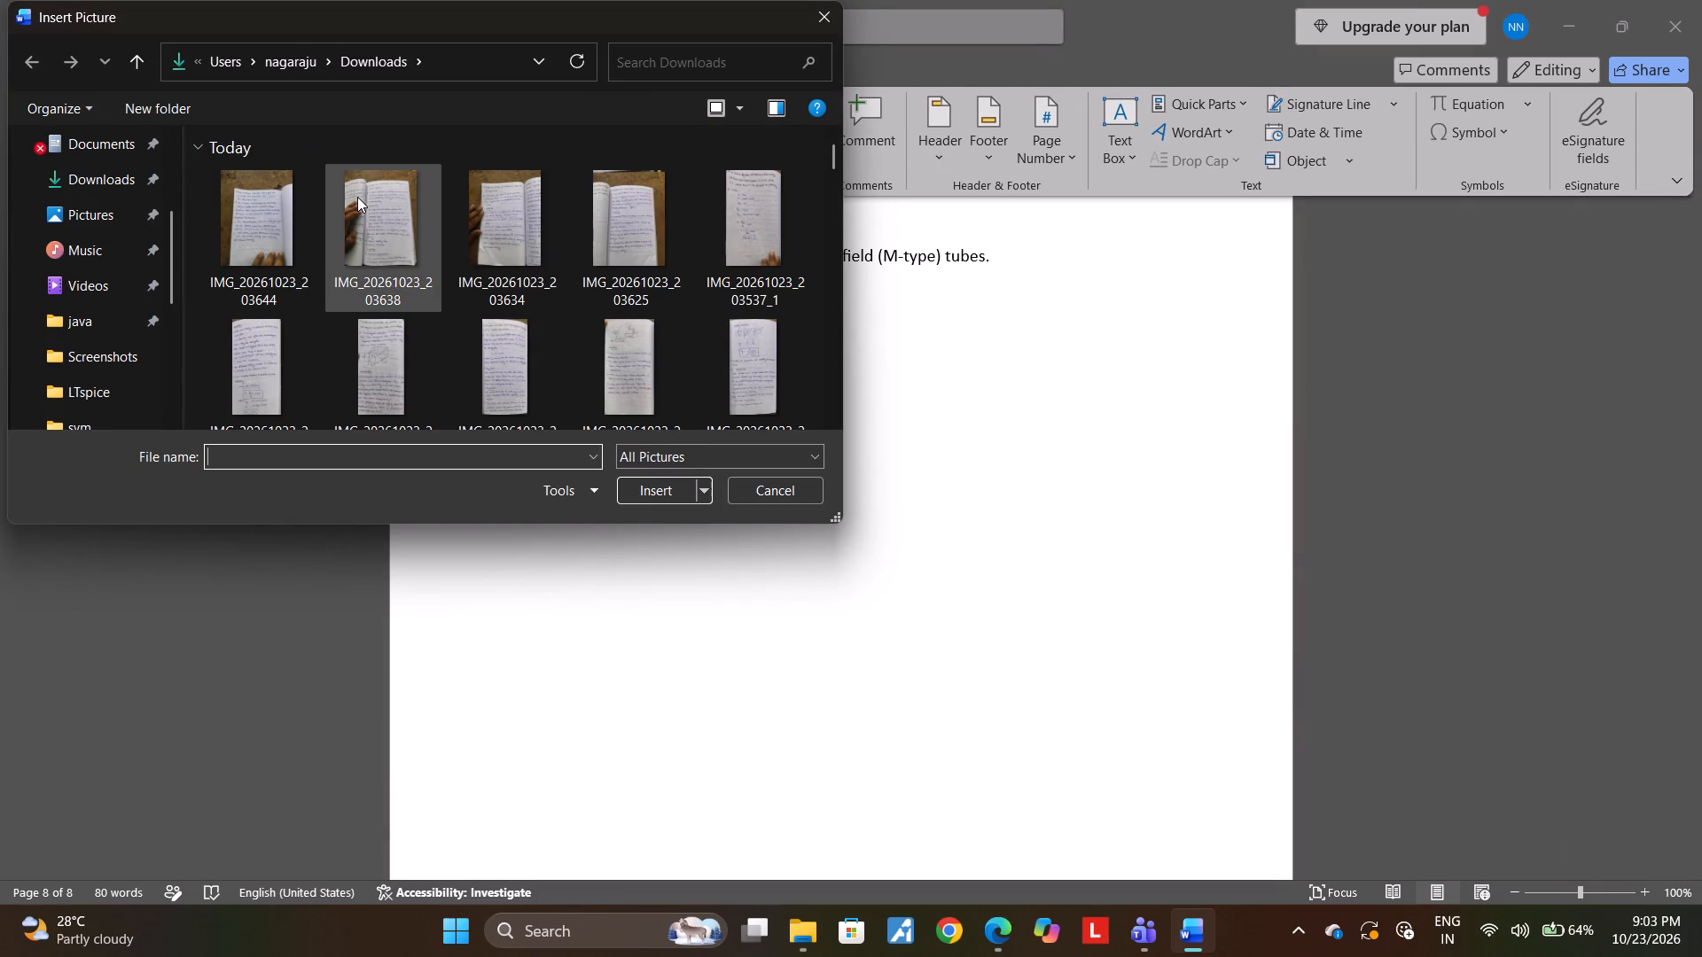
left_click(527, 244)
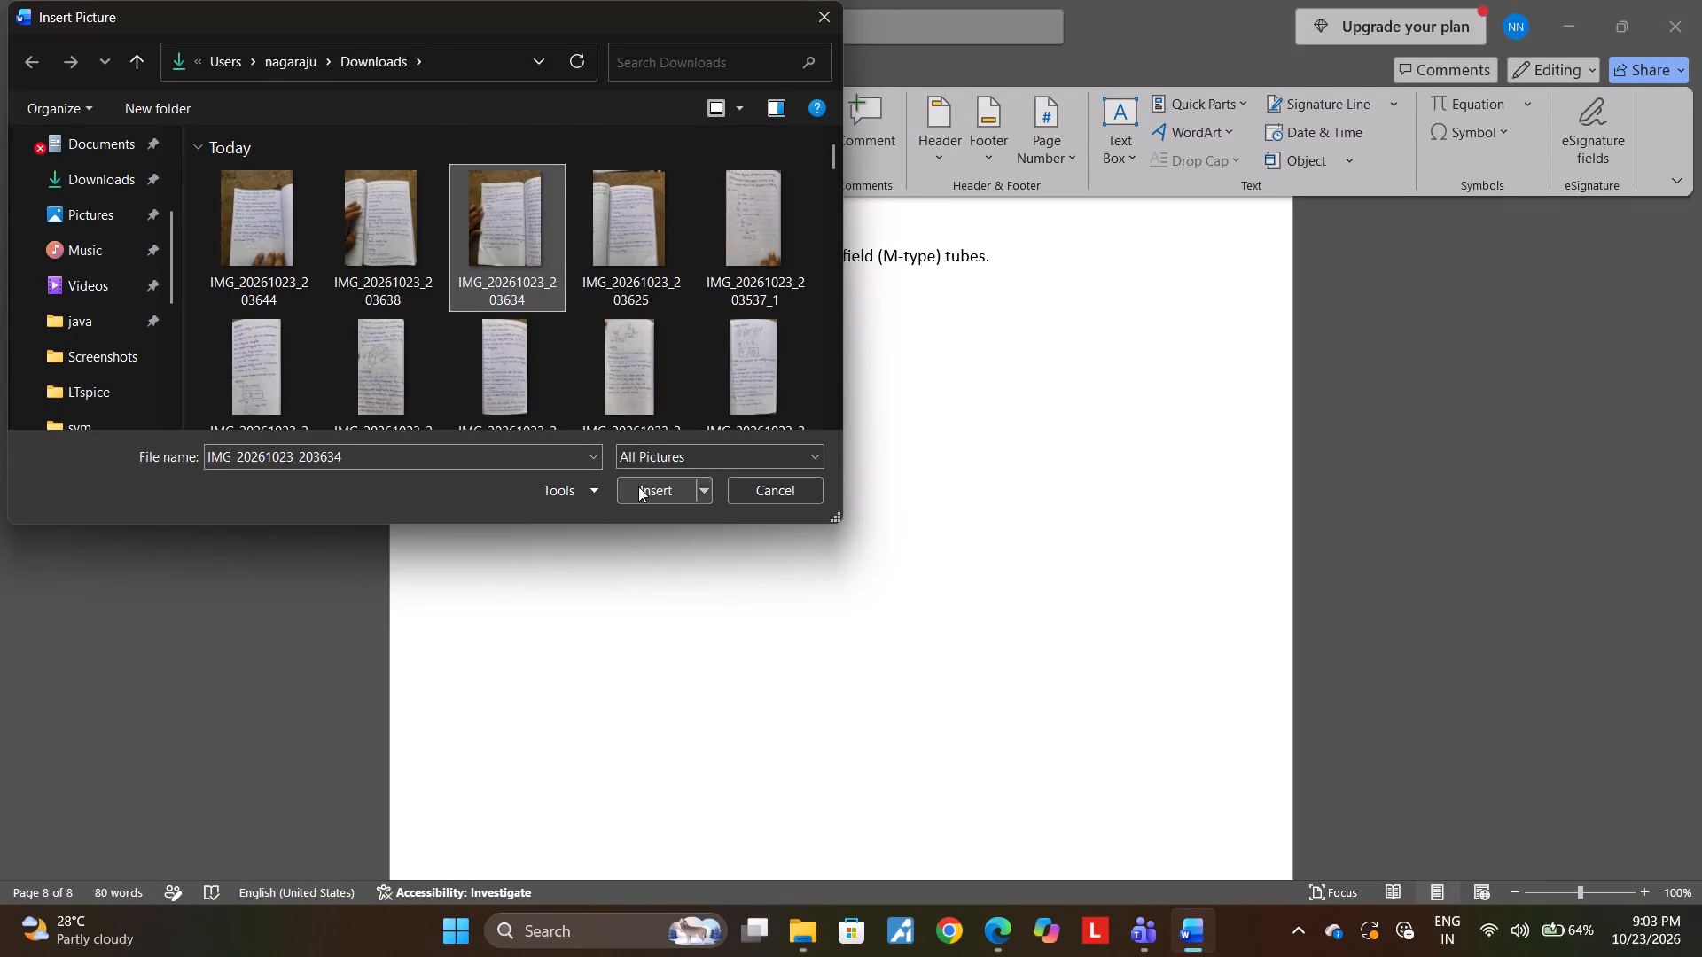
left_click(638, 486)
Crop the inserted photo to the handwritten question 8 page, cutting off the desk, most of the hand, the blank bottom and the facing page.
right_click_drag(797, 442, 786, 442)
left_click(855, 201)
left_click_drag(834, 374, 831, 406)
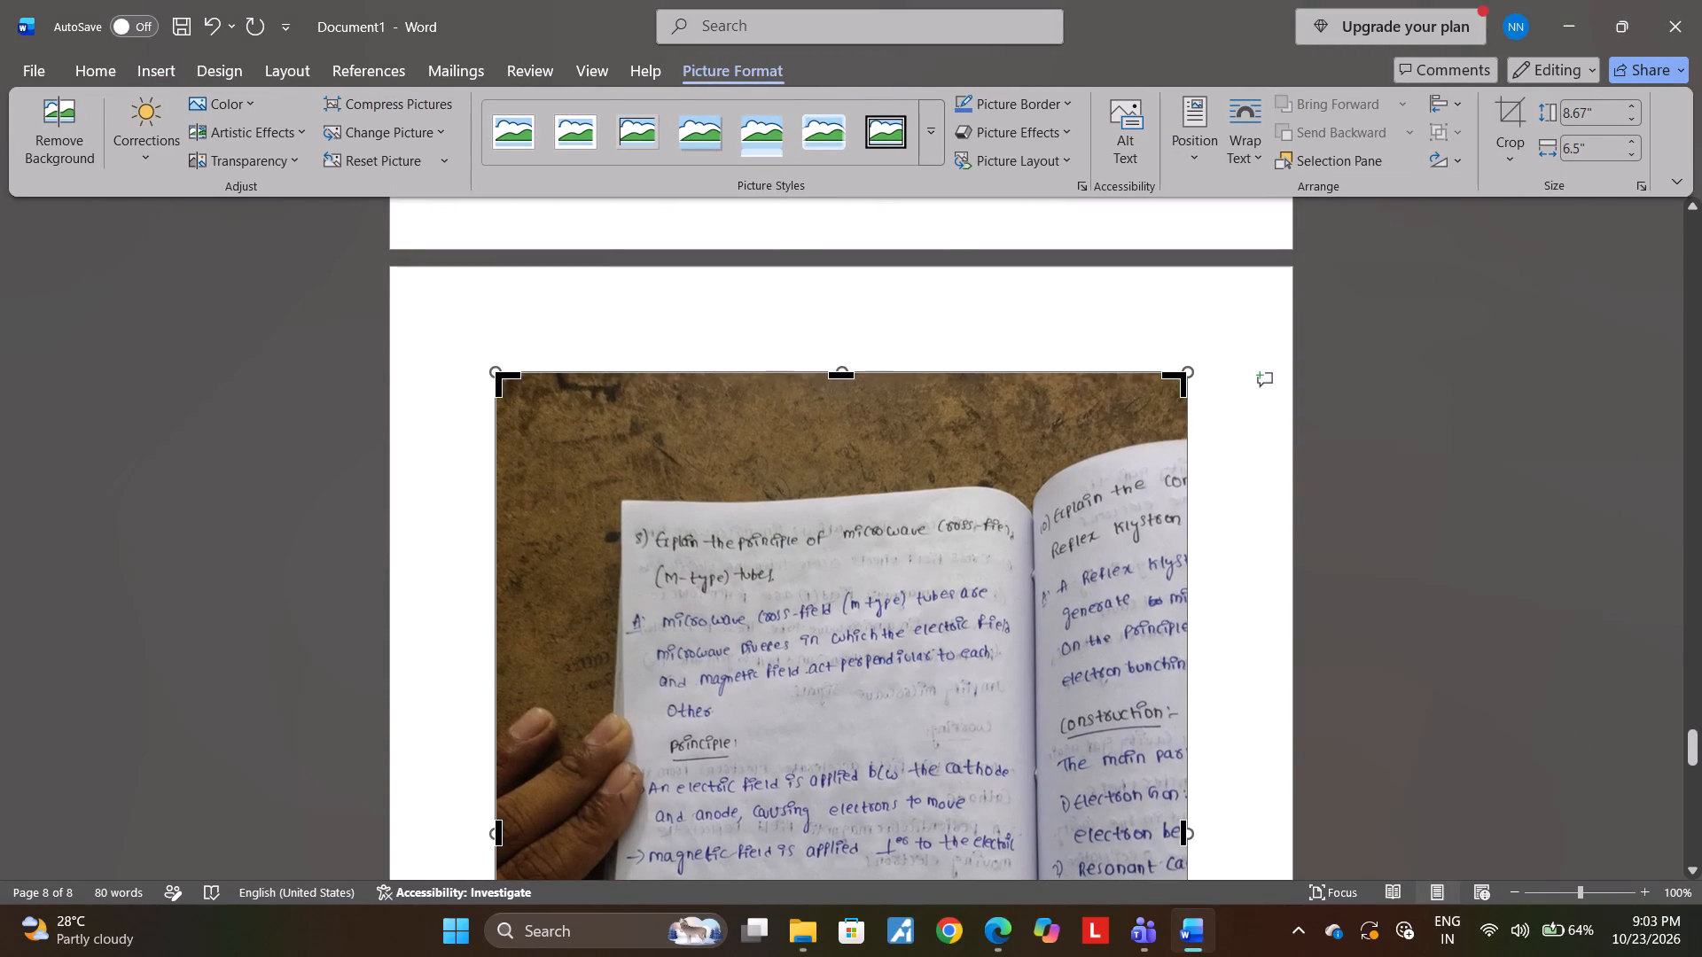
left_click_drag(831, 406, 824, 485)
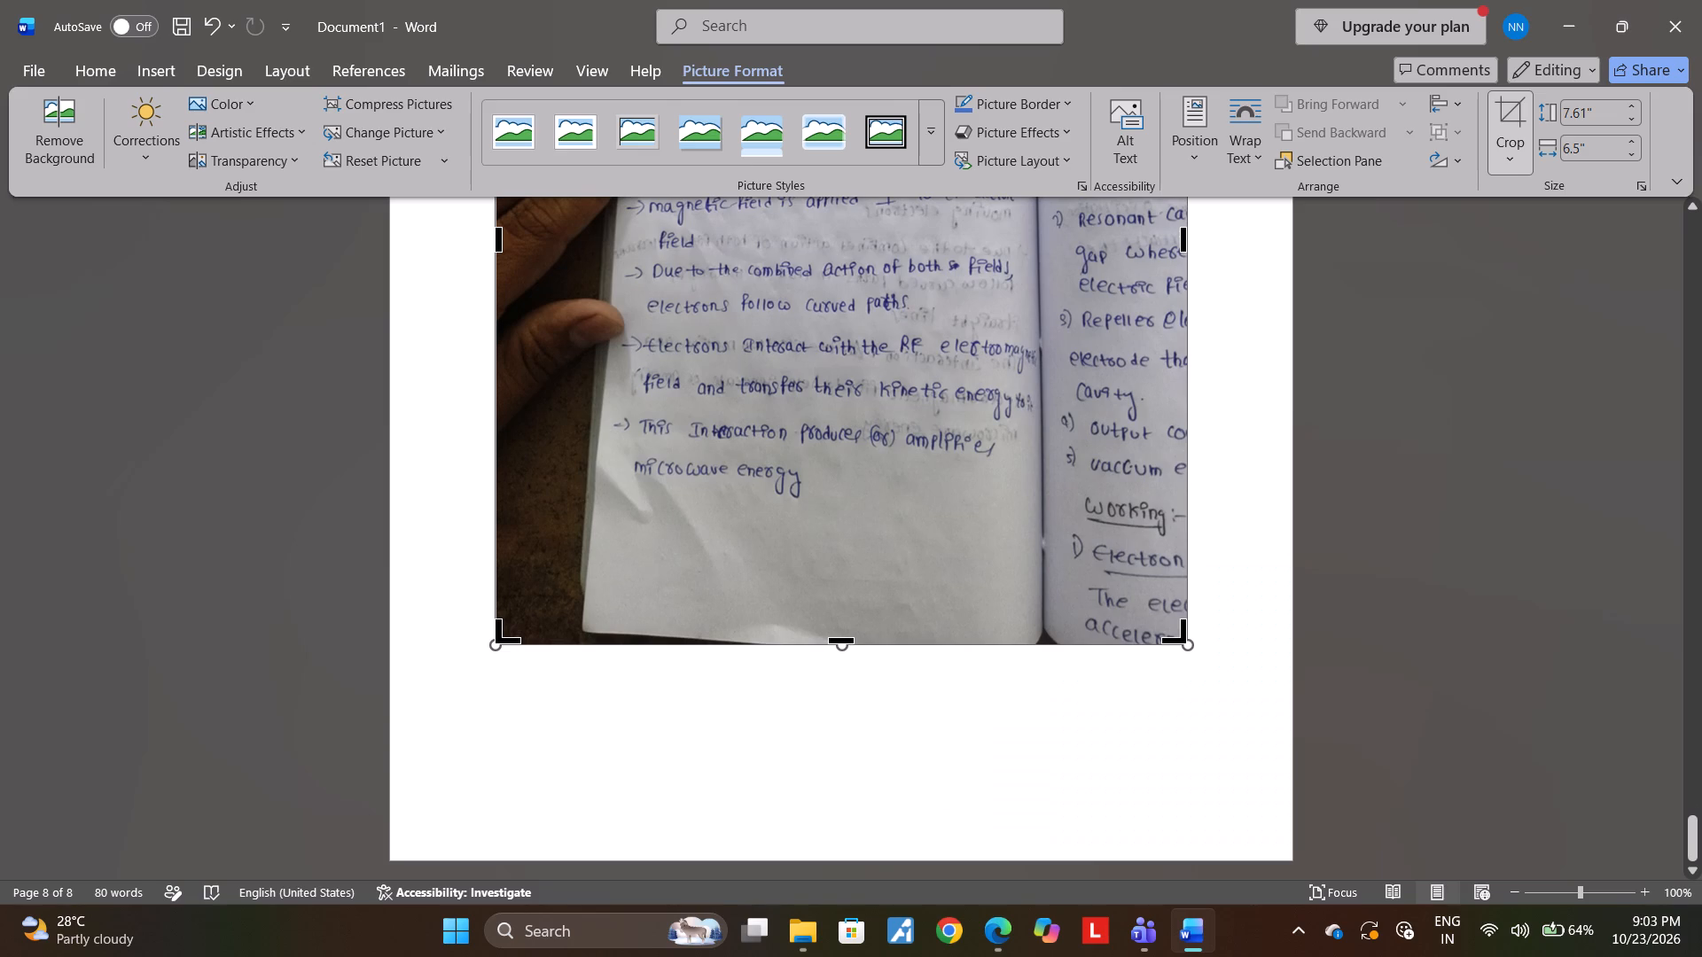
left_click_drag(493, 240, 579, 250)
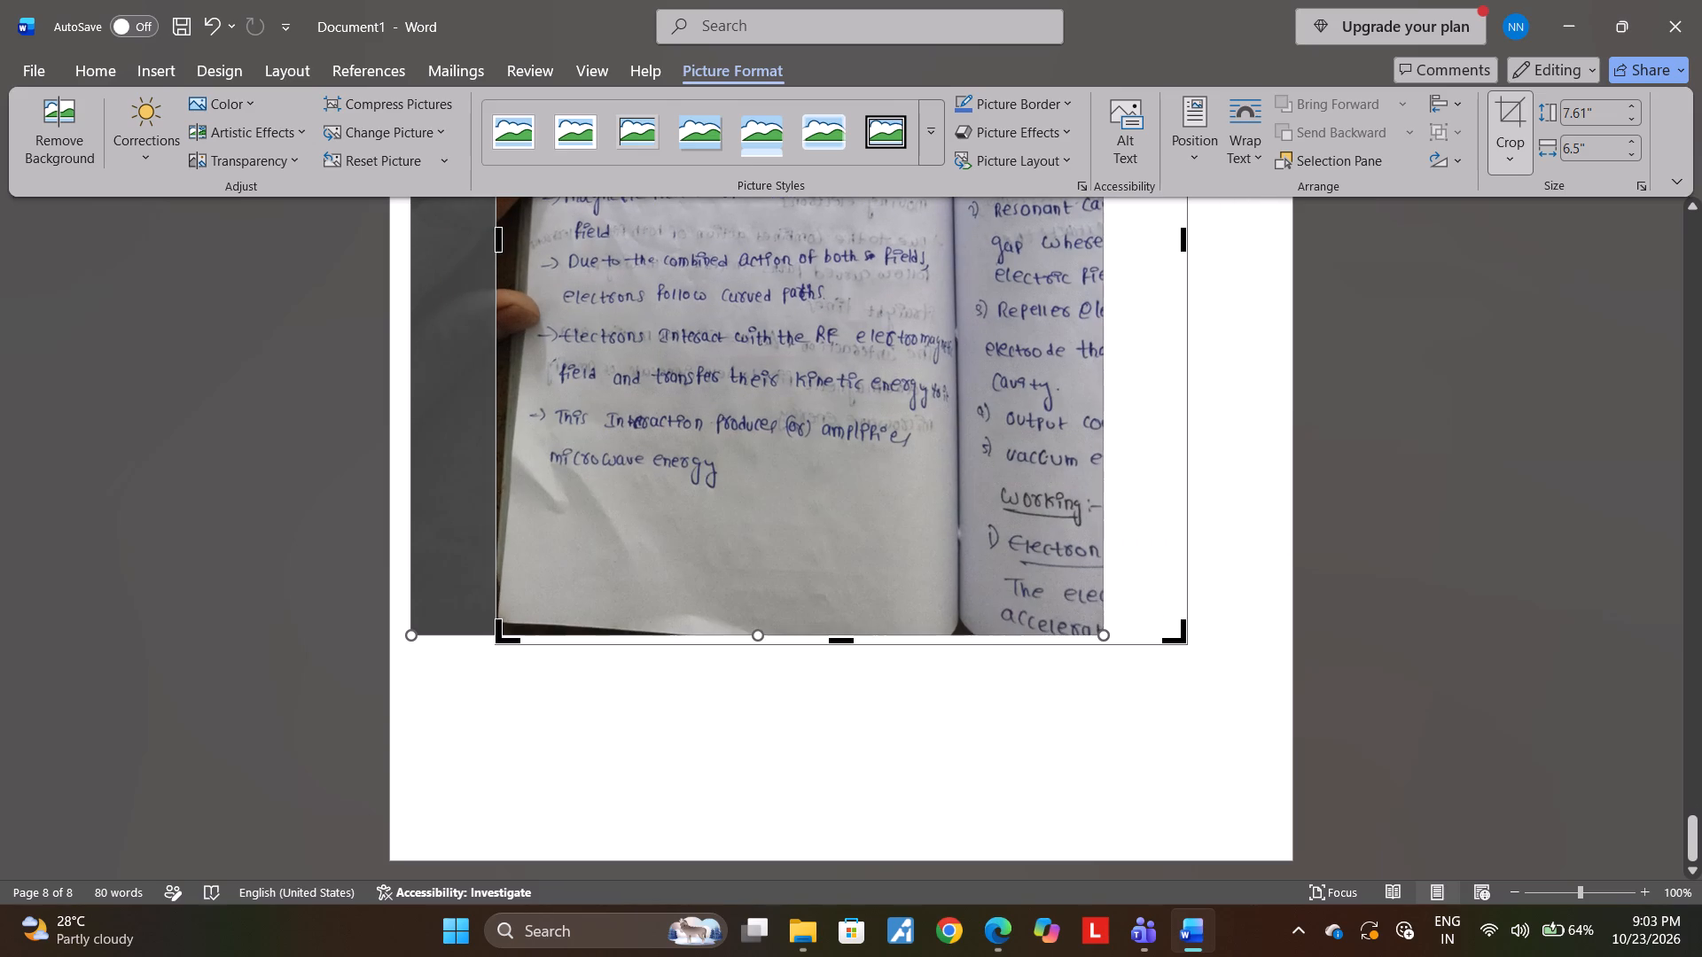
left_click_drag(840, 640, 838, 579)
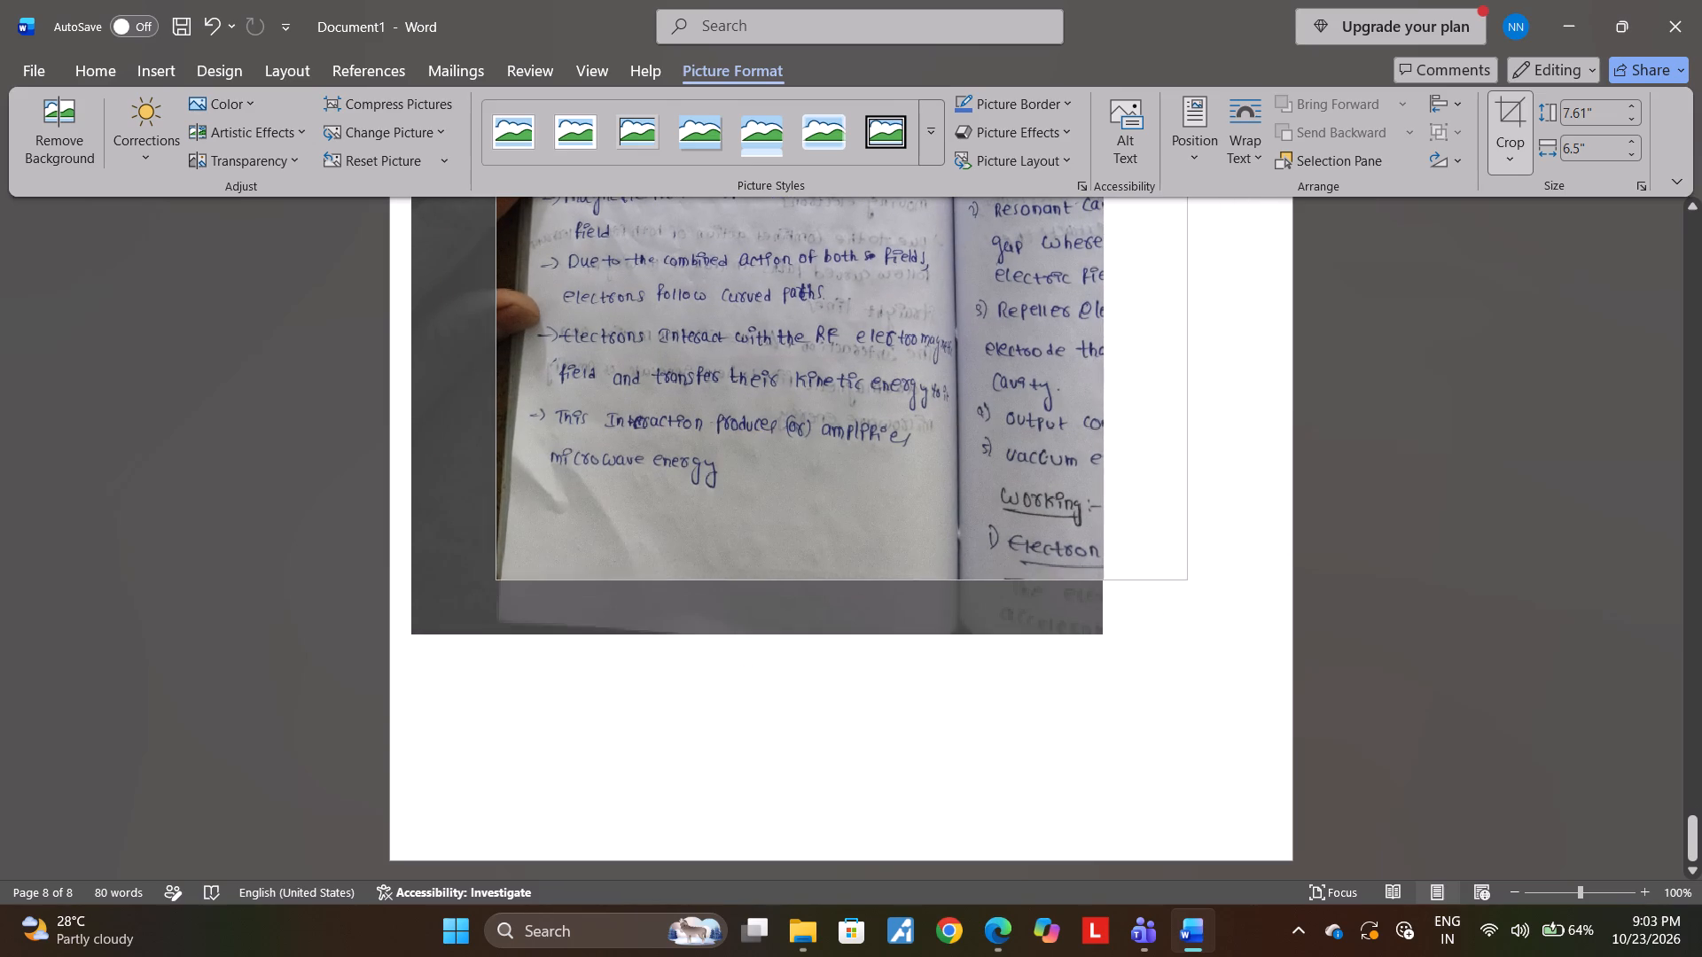
left_click_drag(838, 579, 839, 547)
left_click_drag(1183, 200, 956, 239)
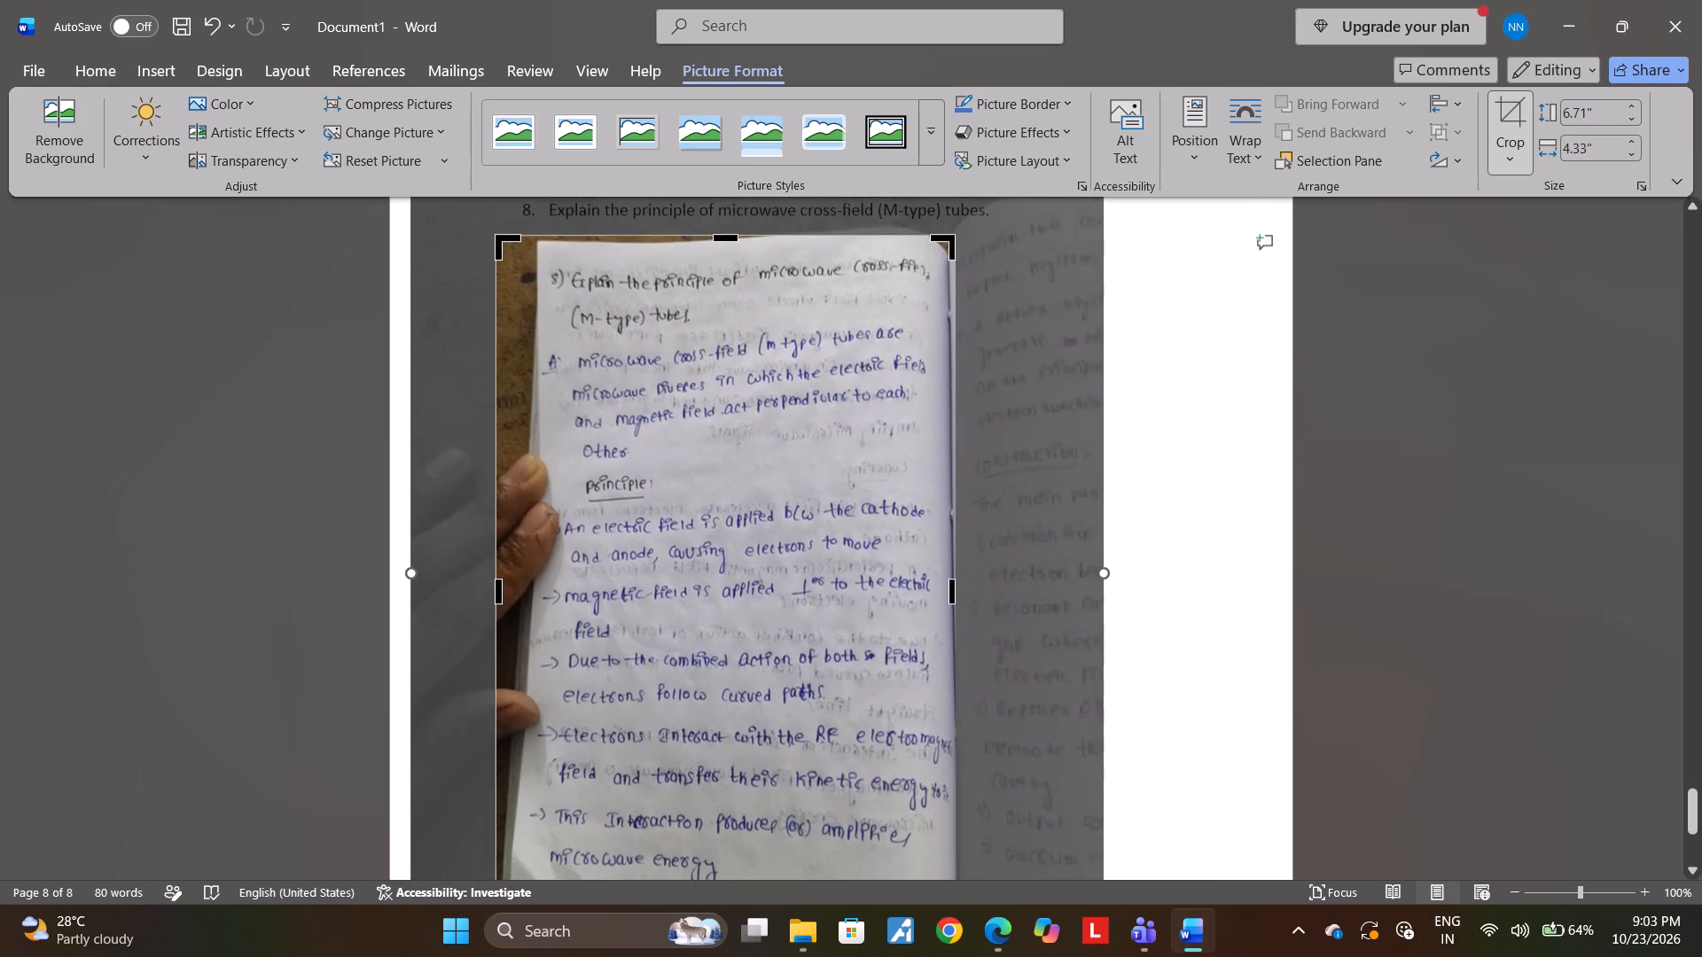
left_click_drag(496, 233, 550, 245)
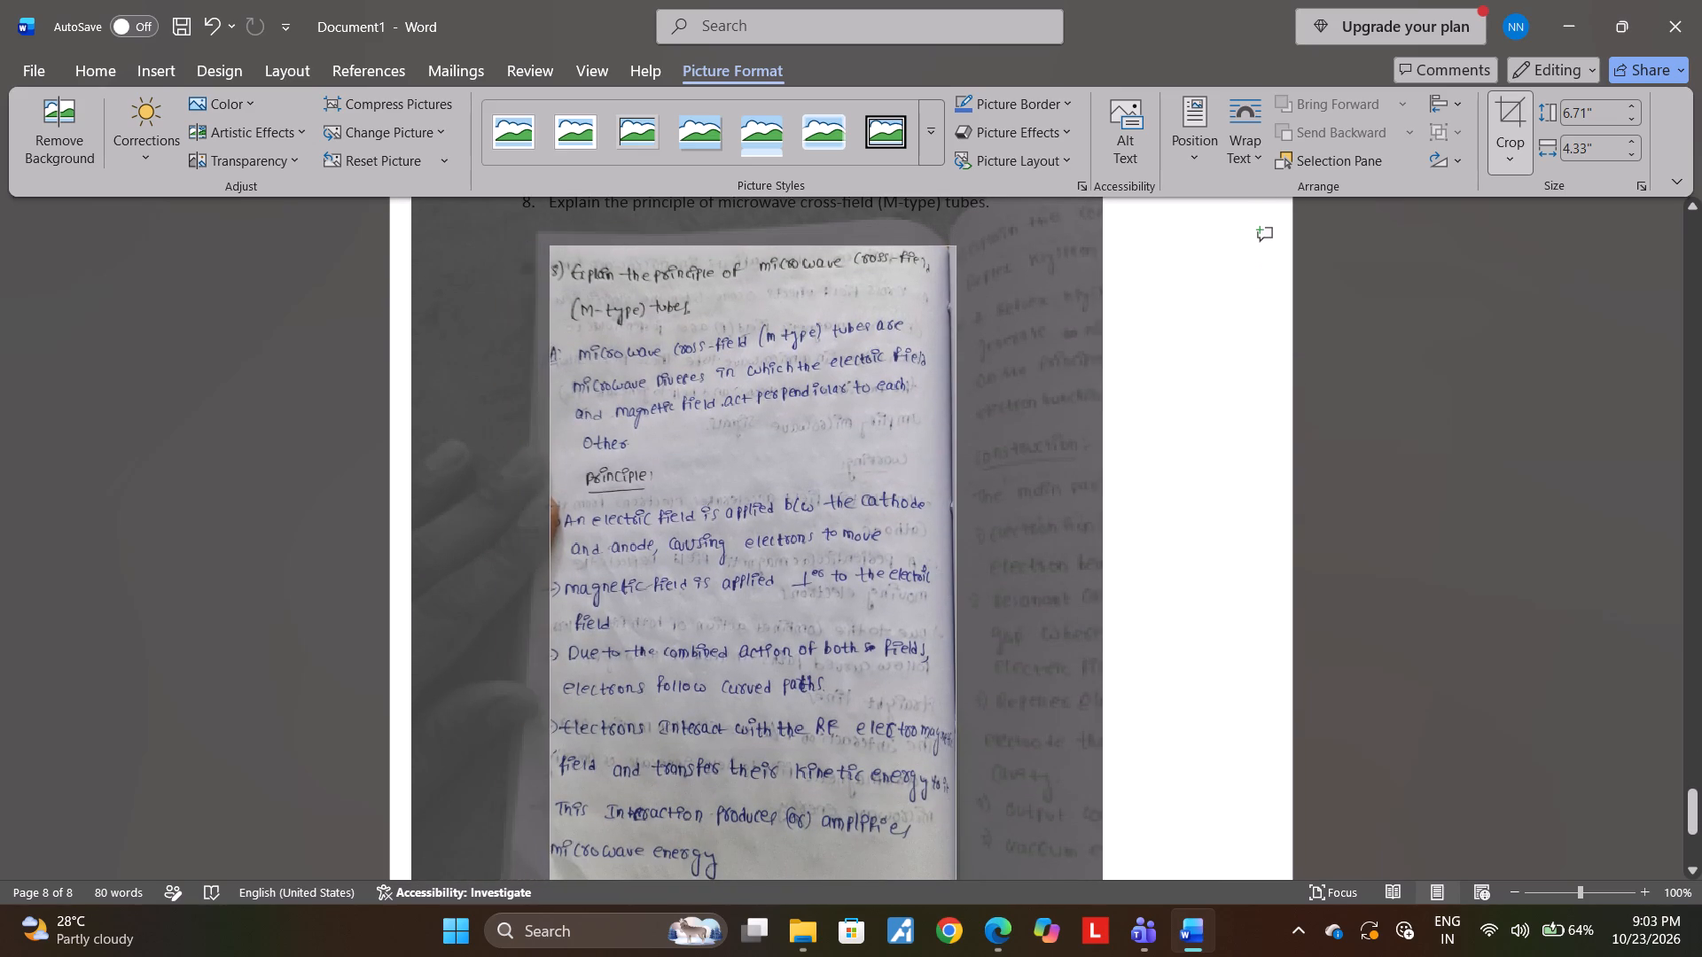
left_click_drag(550, 245, 537, 248)
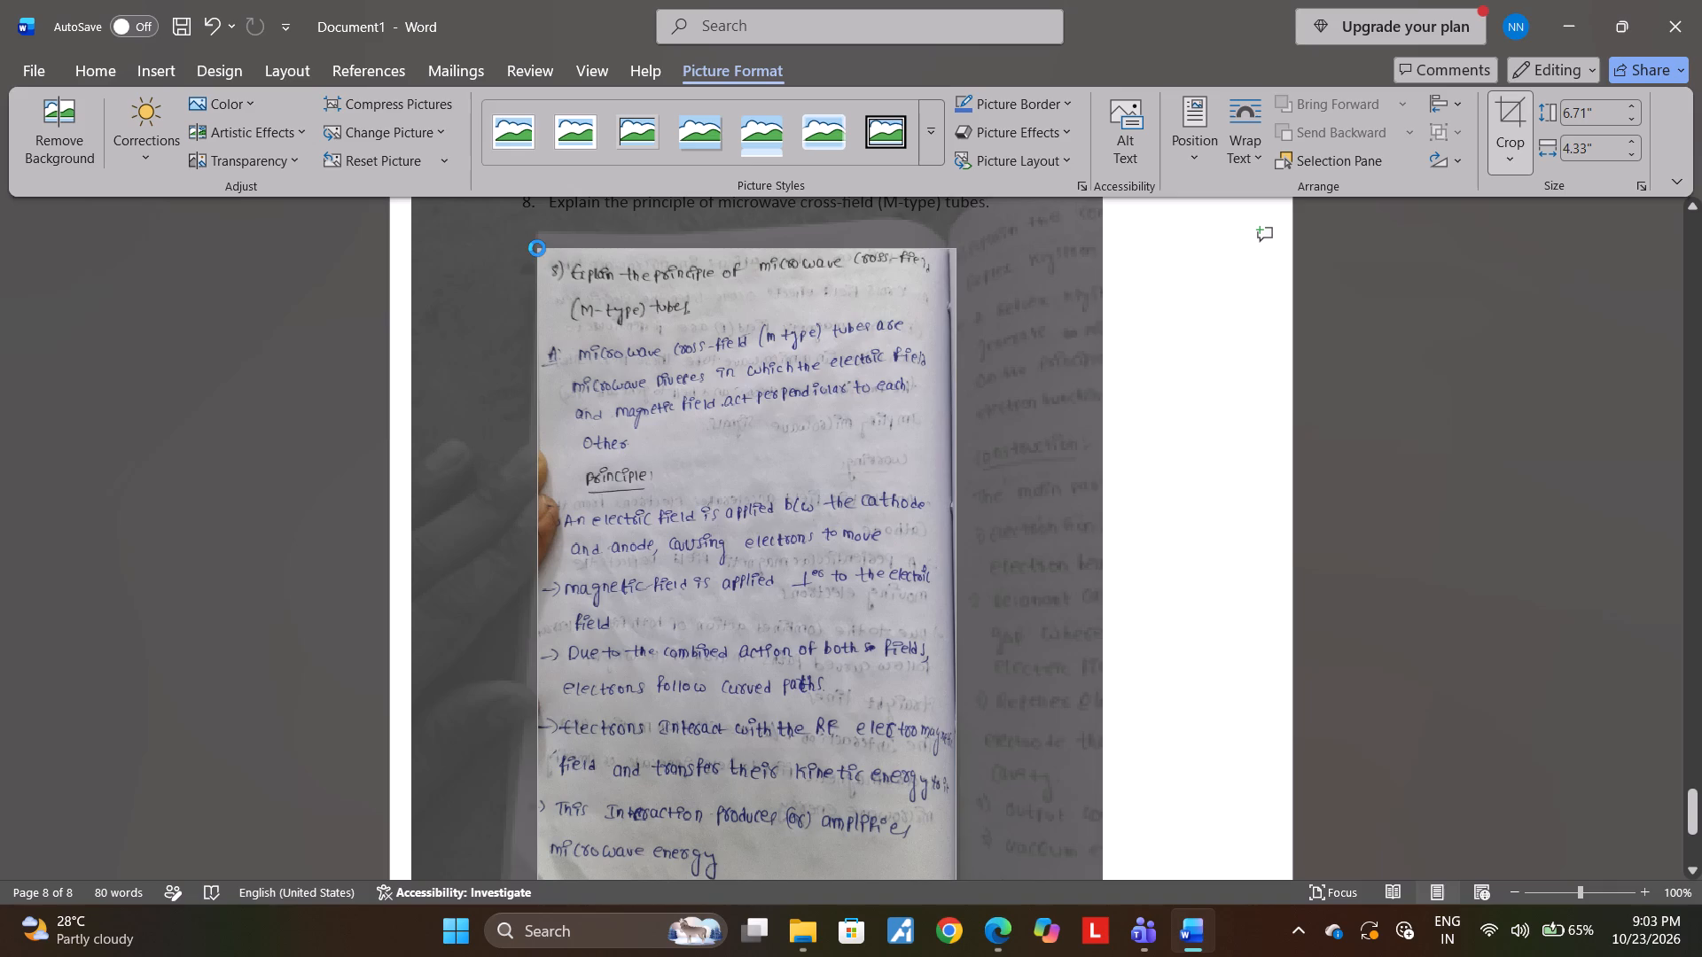
left_click(1144, 300)
Set the question 8 picture's text wrapping to Tight.
scroll(1073, 335, "down", 1)
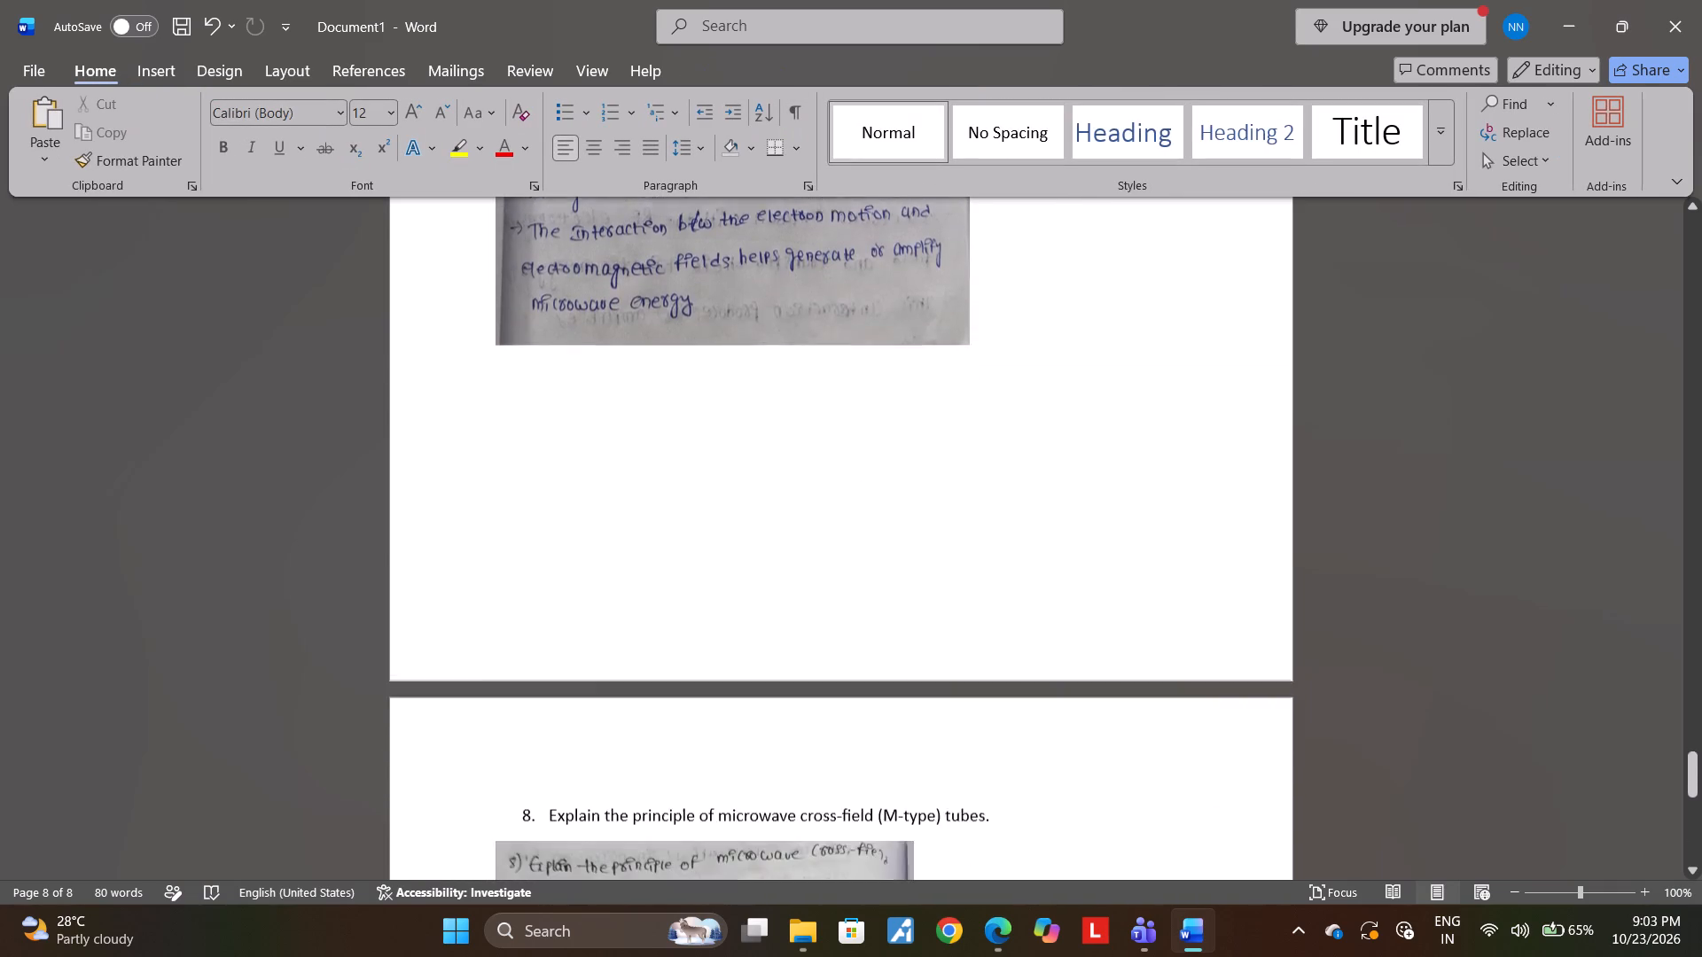
scroll(974, 395, "down", 1)
scroll(724, 524, "down", 1)
left_click(738, 421)
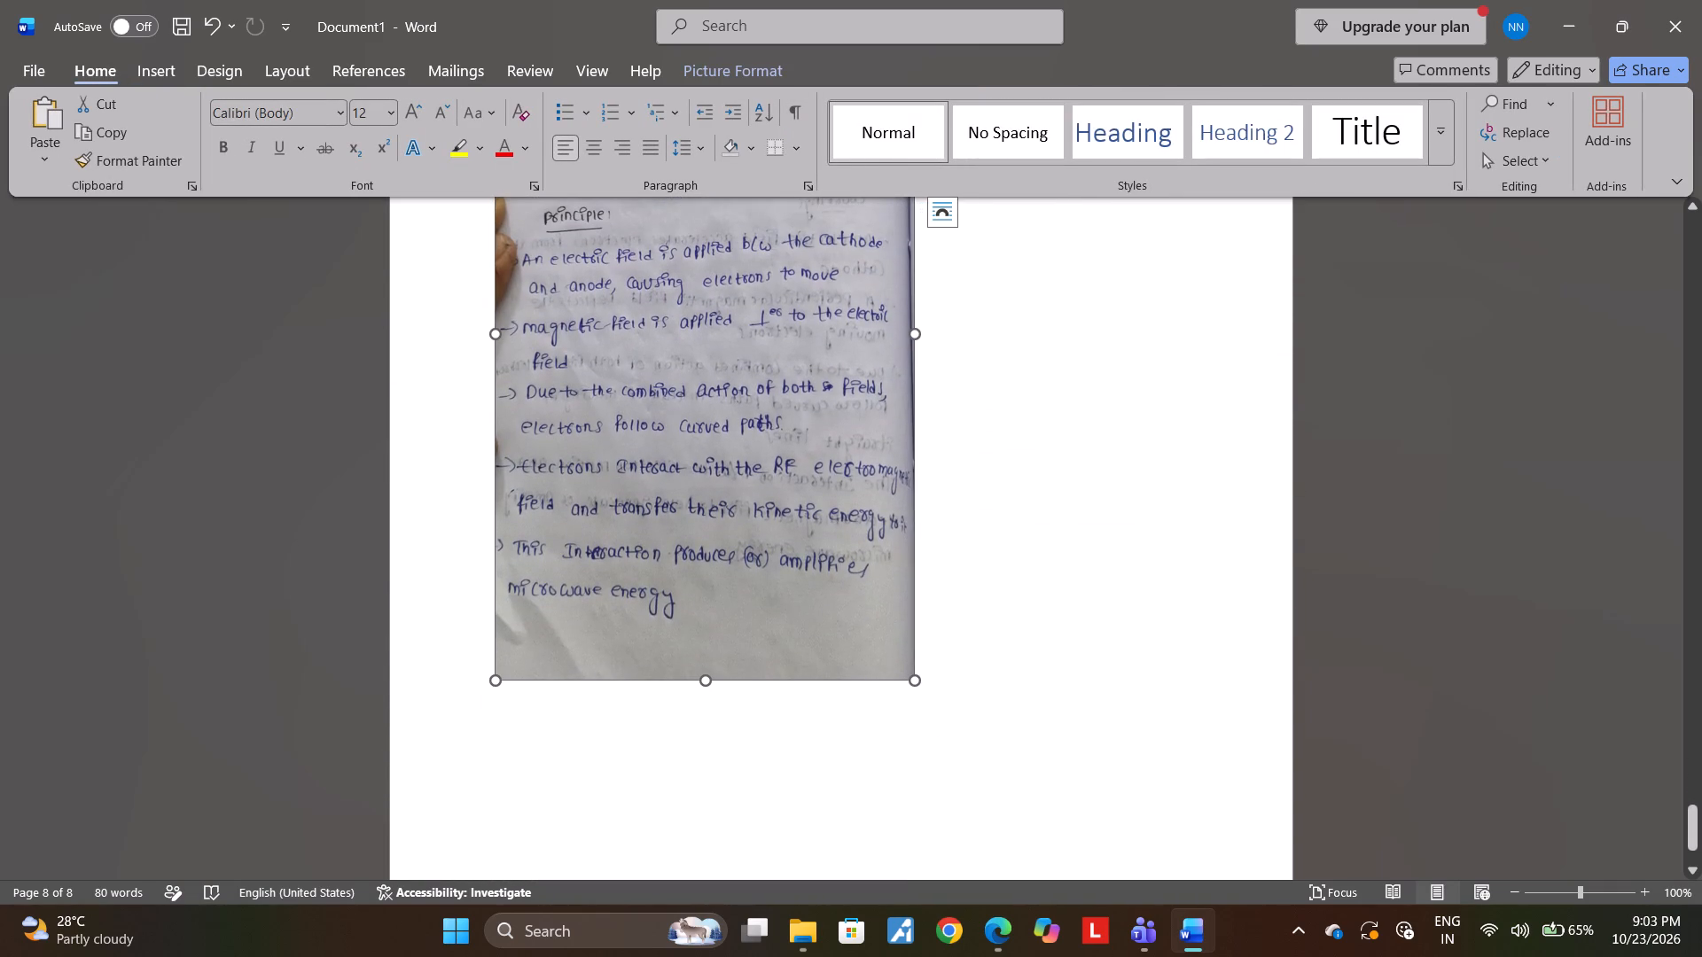
left_click(945, 206)
left_click(1077, 383)
left_click(826, 482)
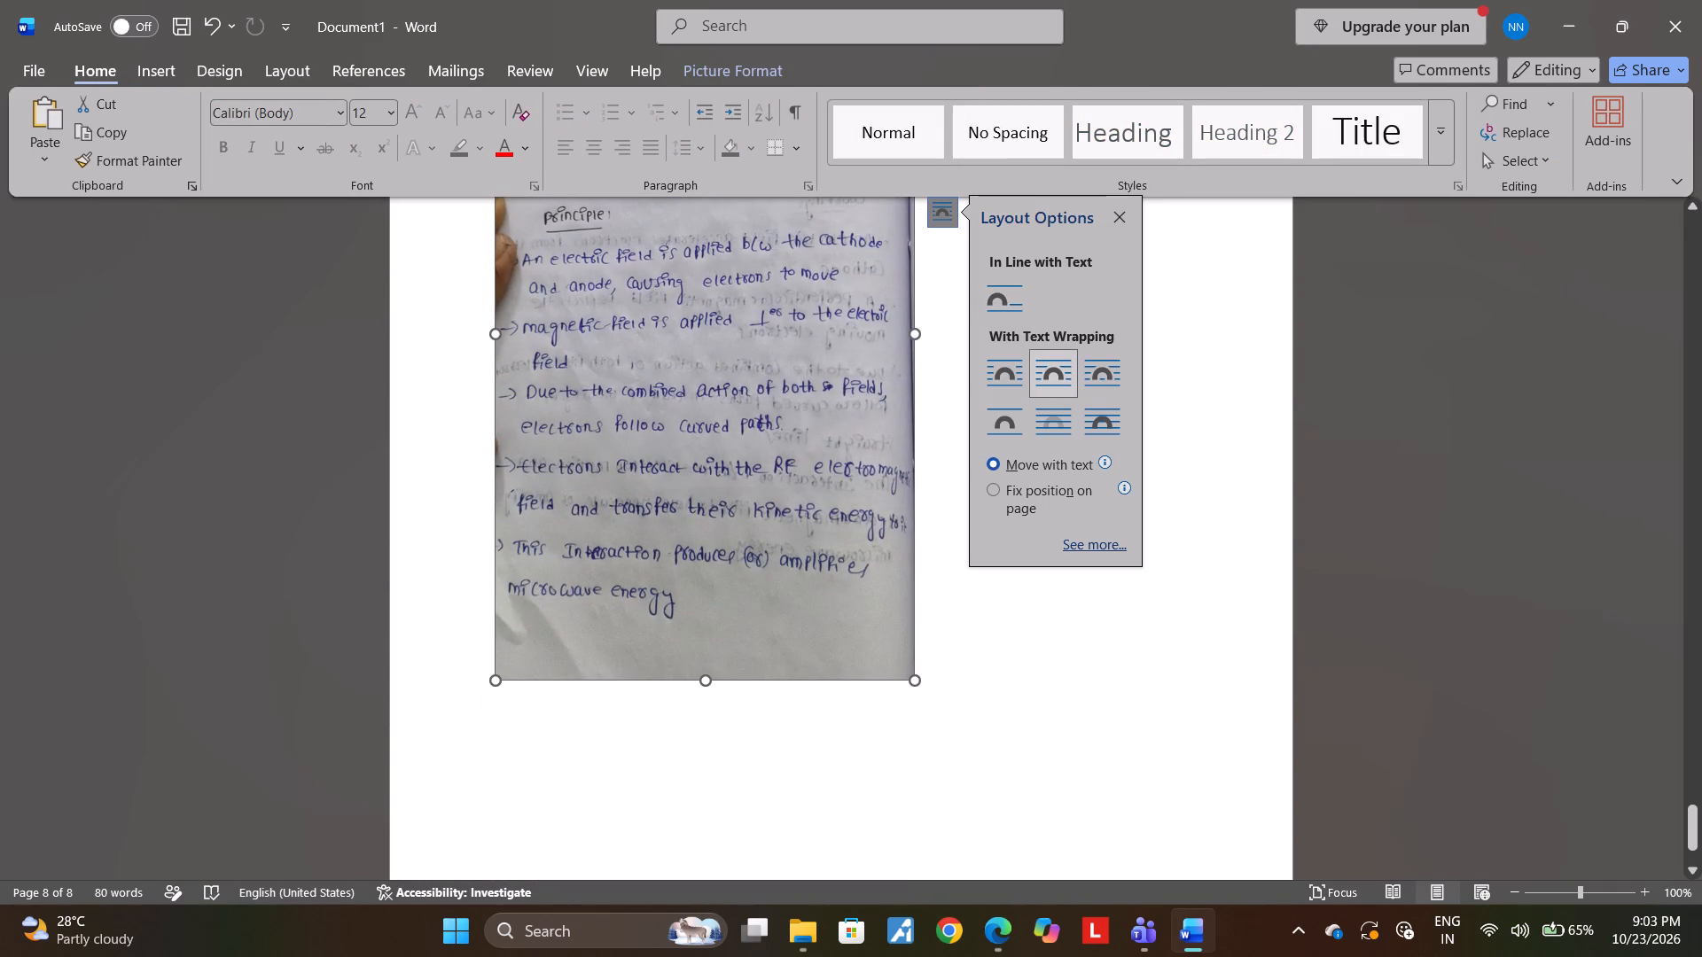
Add blank lines after the question 8 picture to reach the first line of a new page, removing the extra ones.
left_click(935, 581)
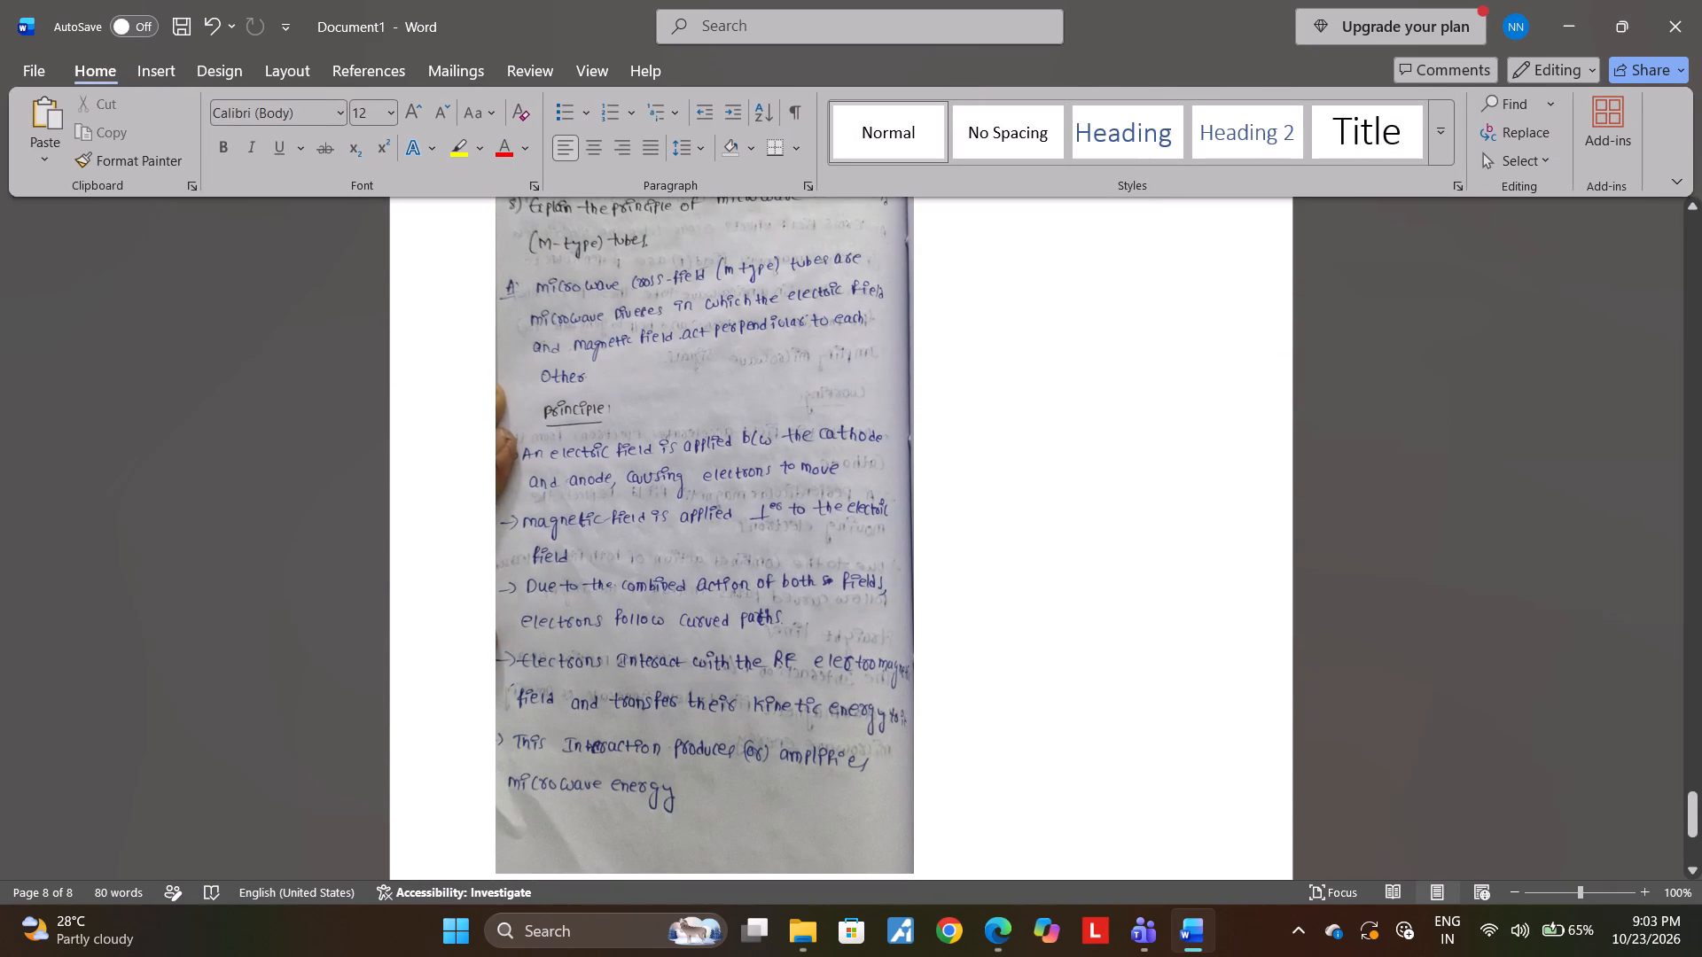
key("Return")
key("Return")
key("Return")
key("Return")
key("Return")
key("Return")
key("Return")
key("Return")
key("Return")
key("Return")
key("Return")
key("Return")
key("Return")
key("Return")
key("Return")
key("Return")
key("Return")
key("Return")
key("Return")
key("Return")
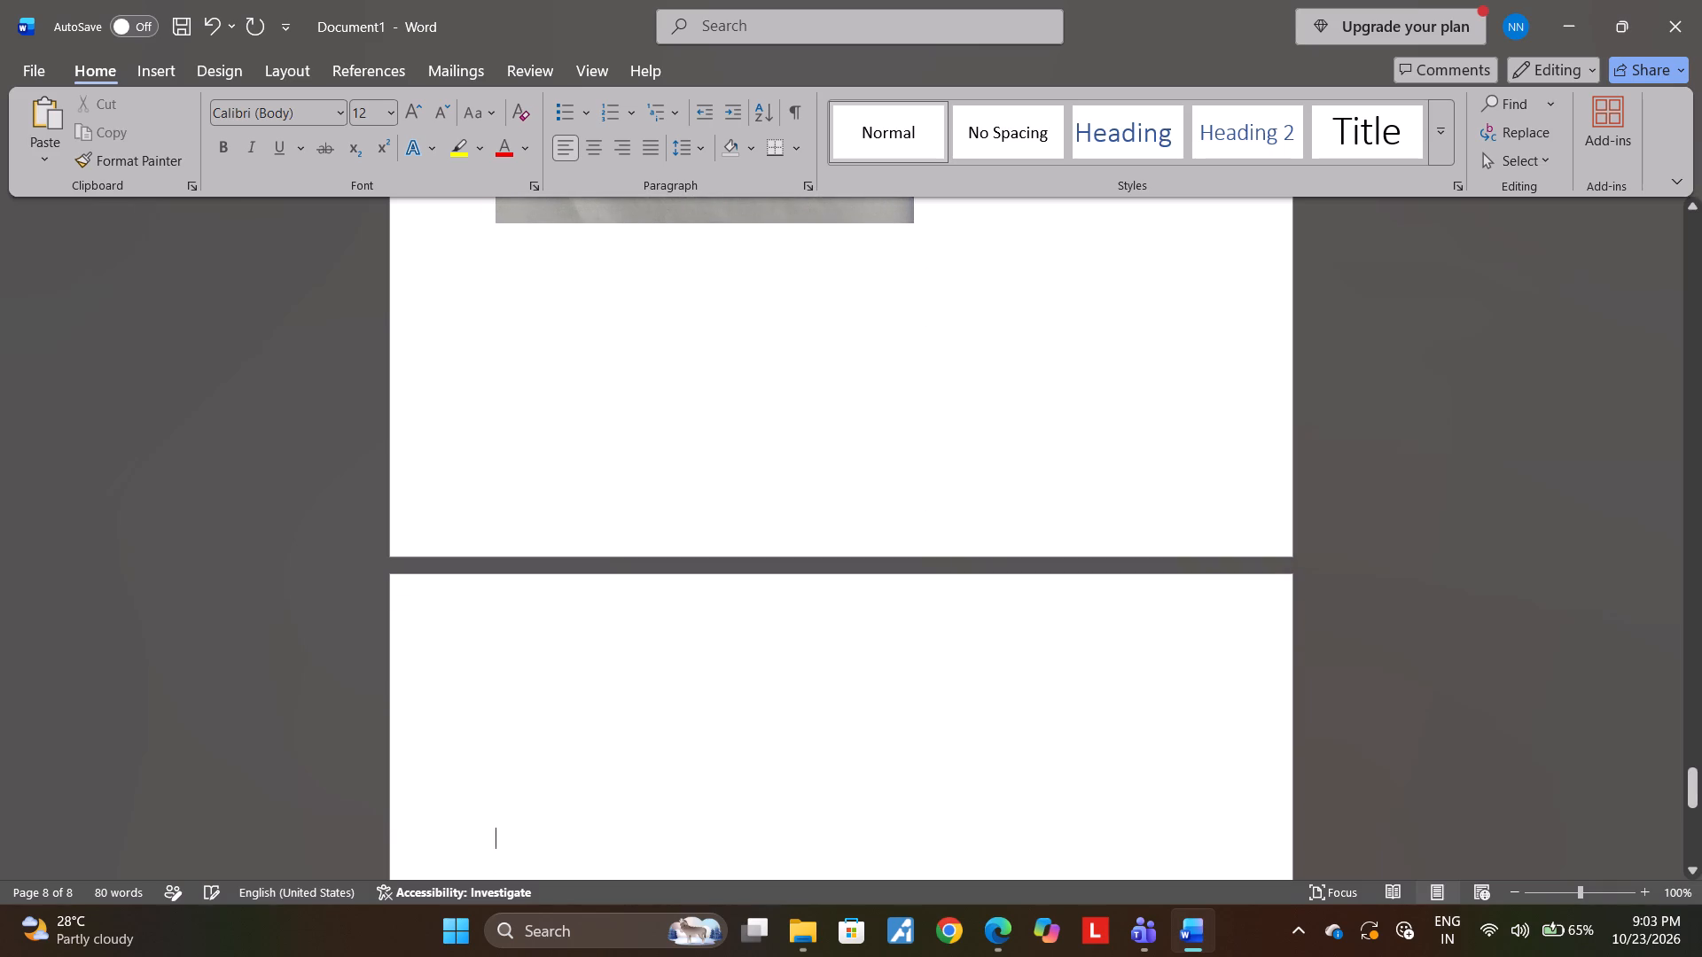
key("BackSpace")
key("BackSpace")
key("BackSpace")
key("BackSpace")
key("BackSpace")
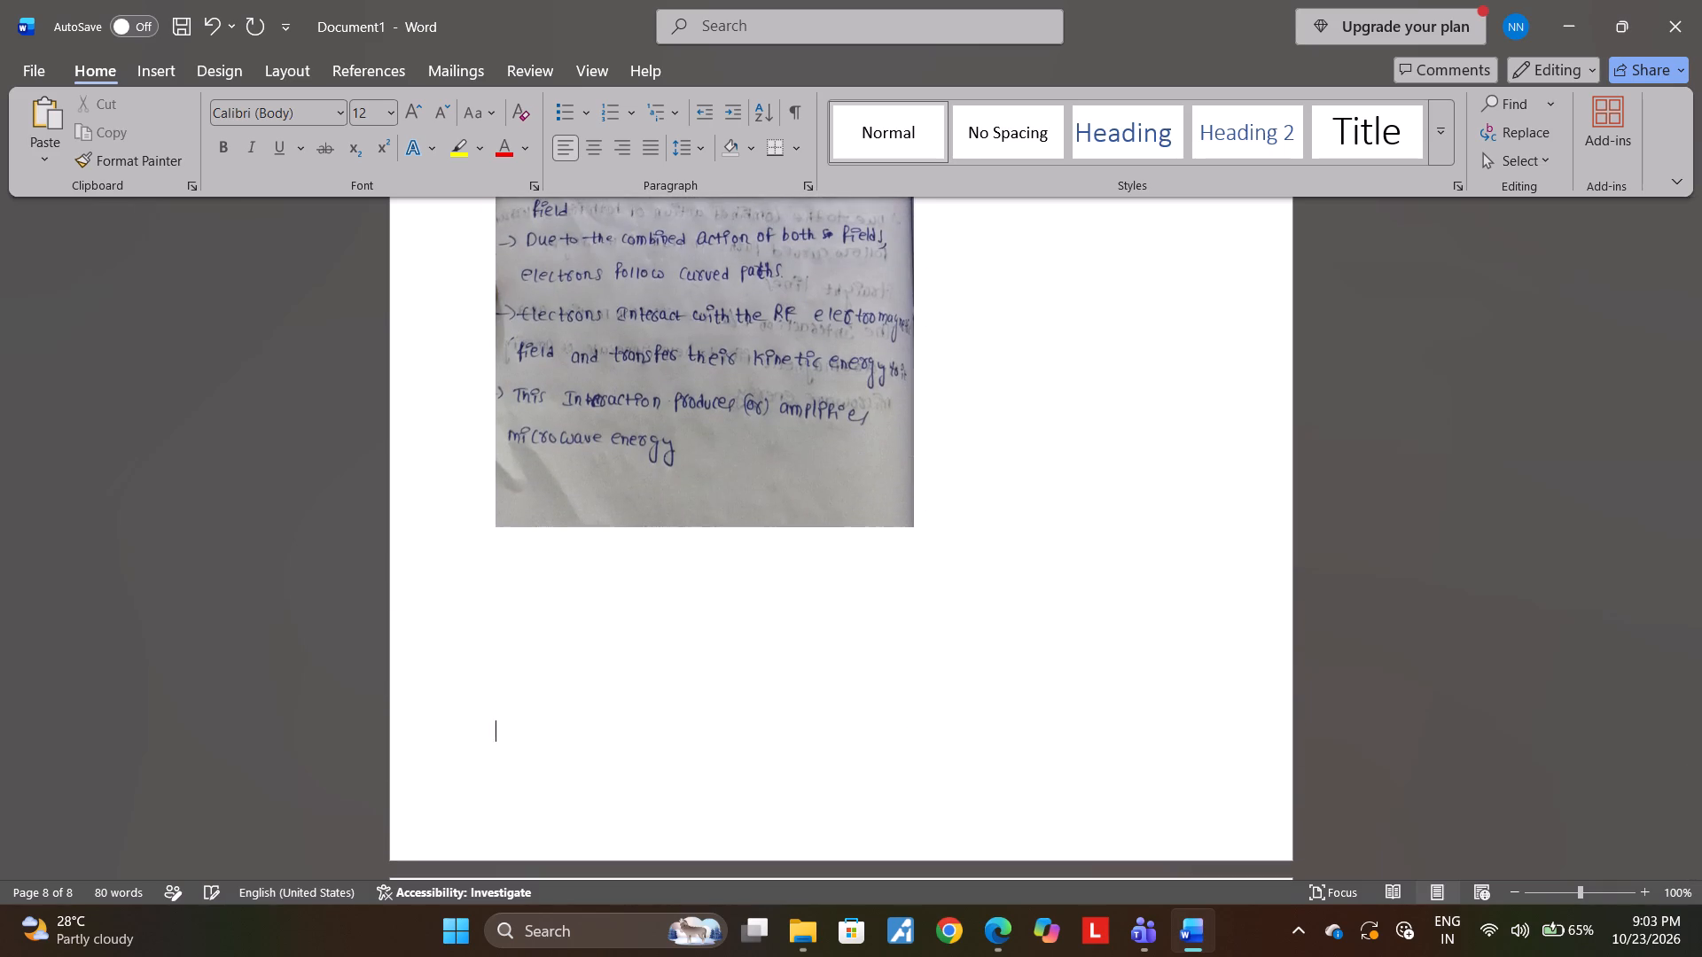
key("Return")
Copy question 9, "Classify different types of Magnetrons.", from the portal in Edge into the new Word page, numbered 9.
left_click(998, 934)
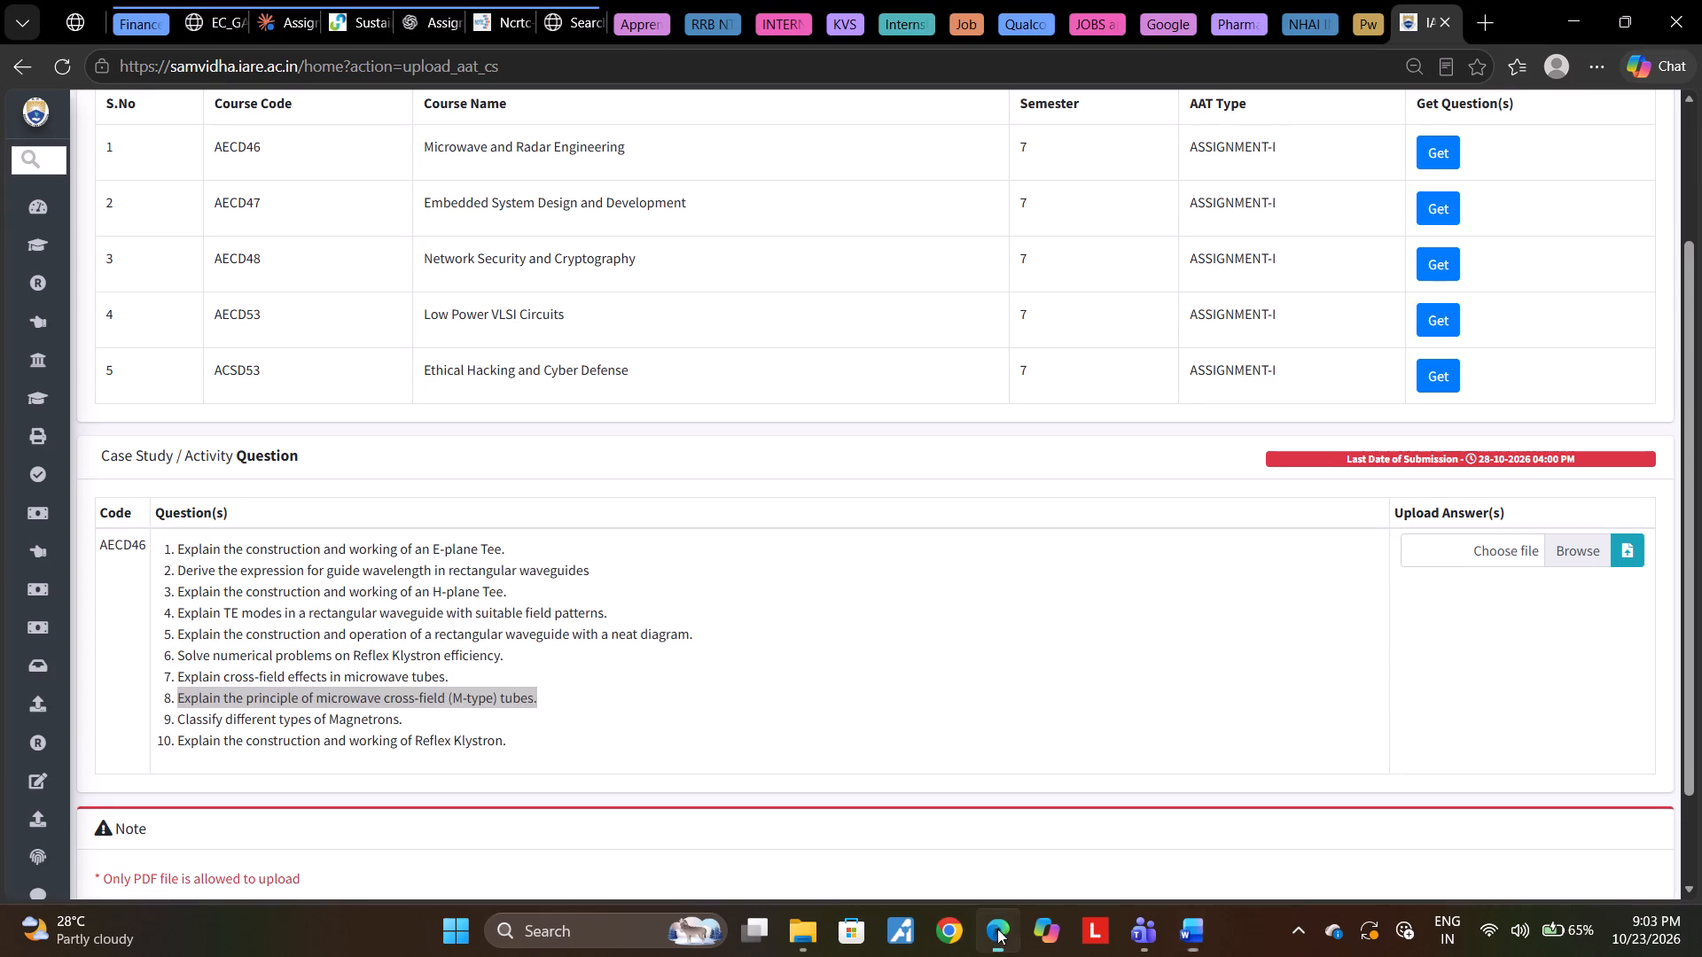
left_click_drag(175, 720, 256, 720)
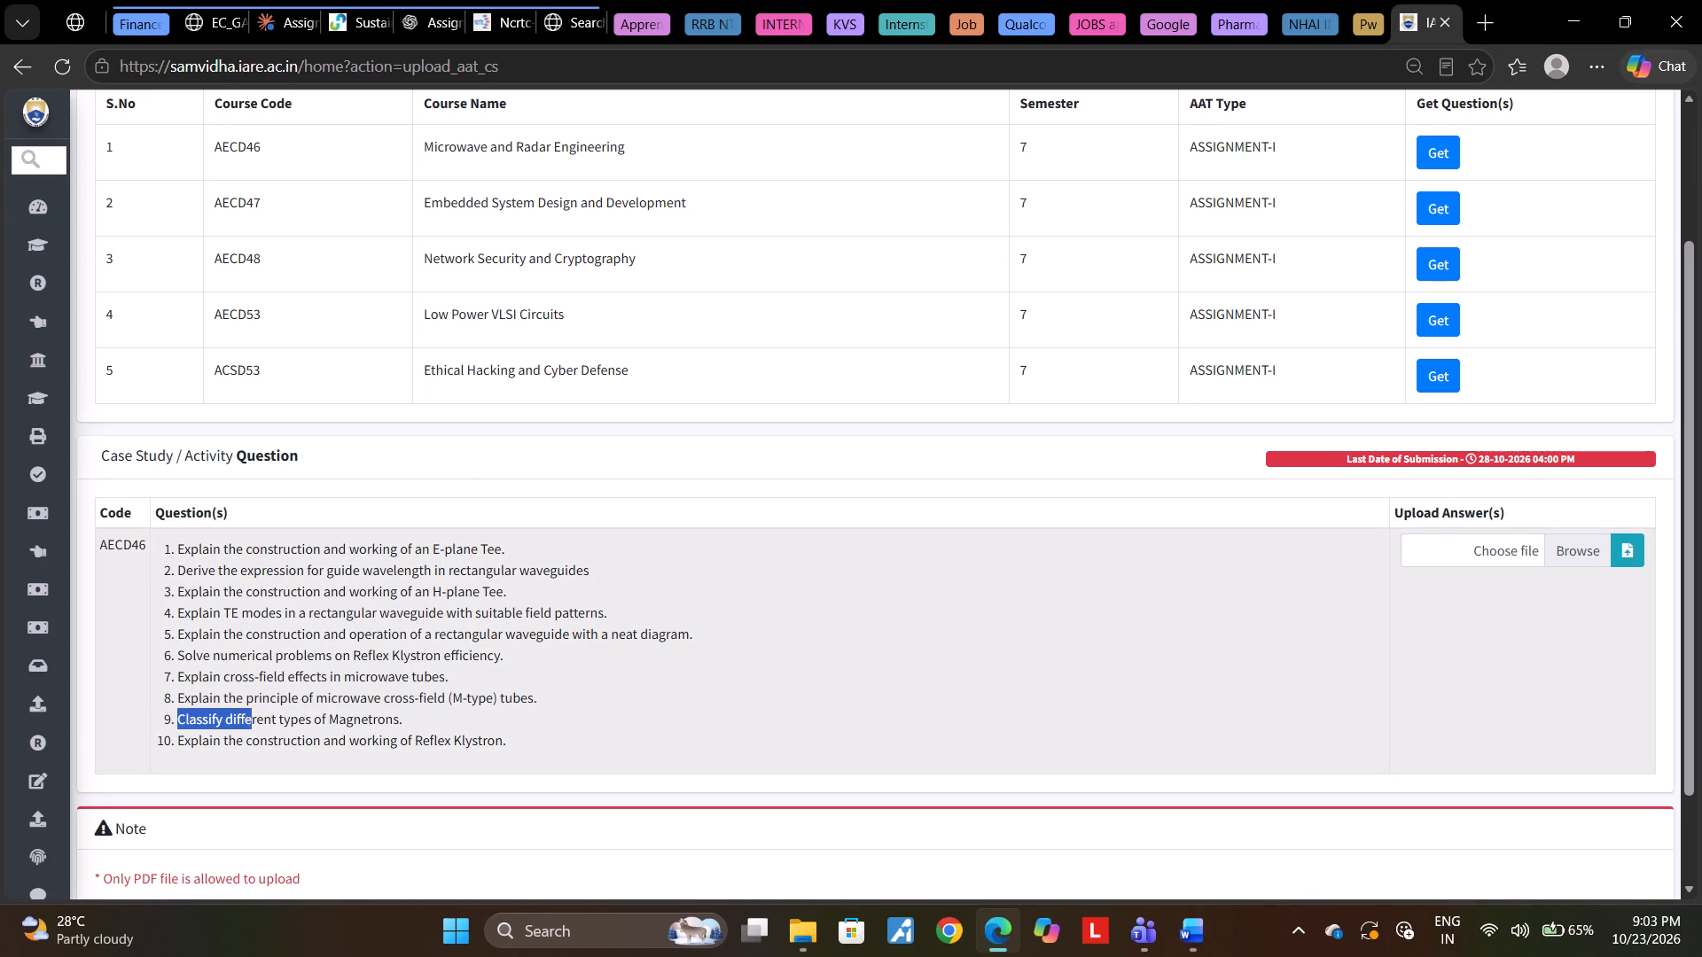
left_click_drag(256, 720, 401, 724)
left_click(451, 647)
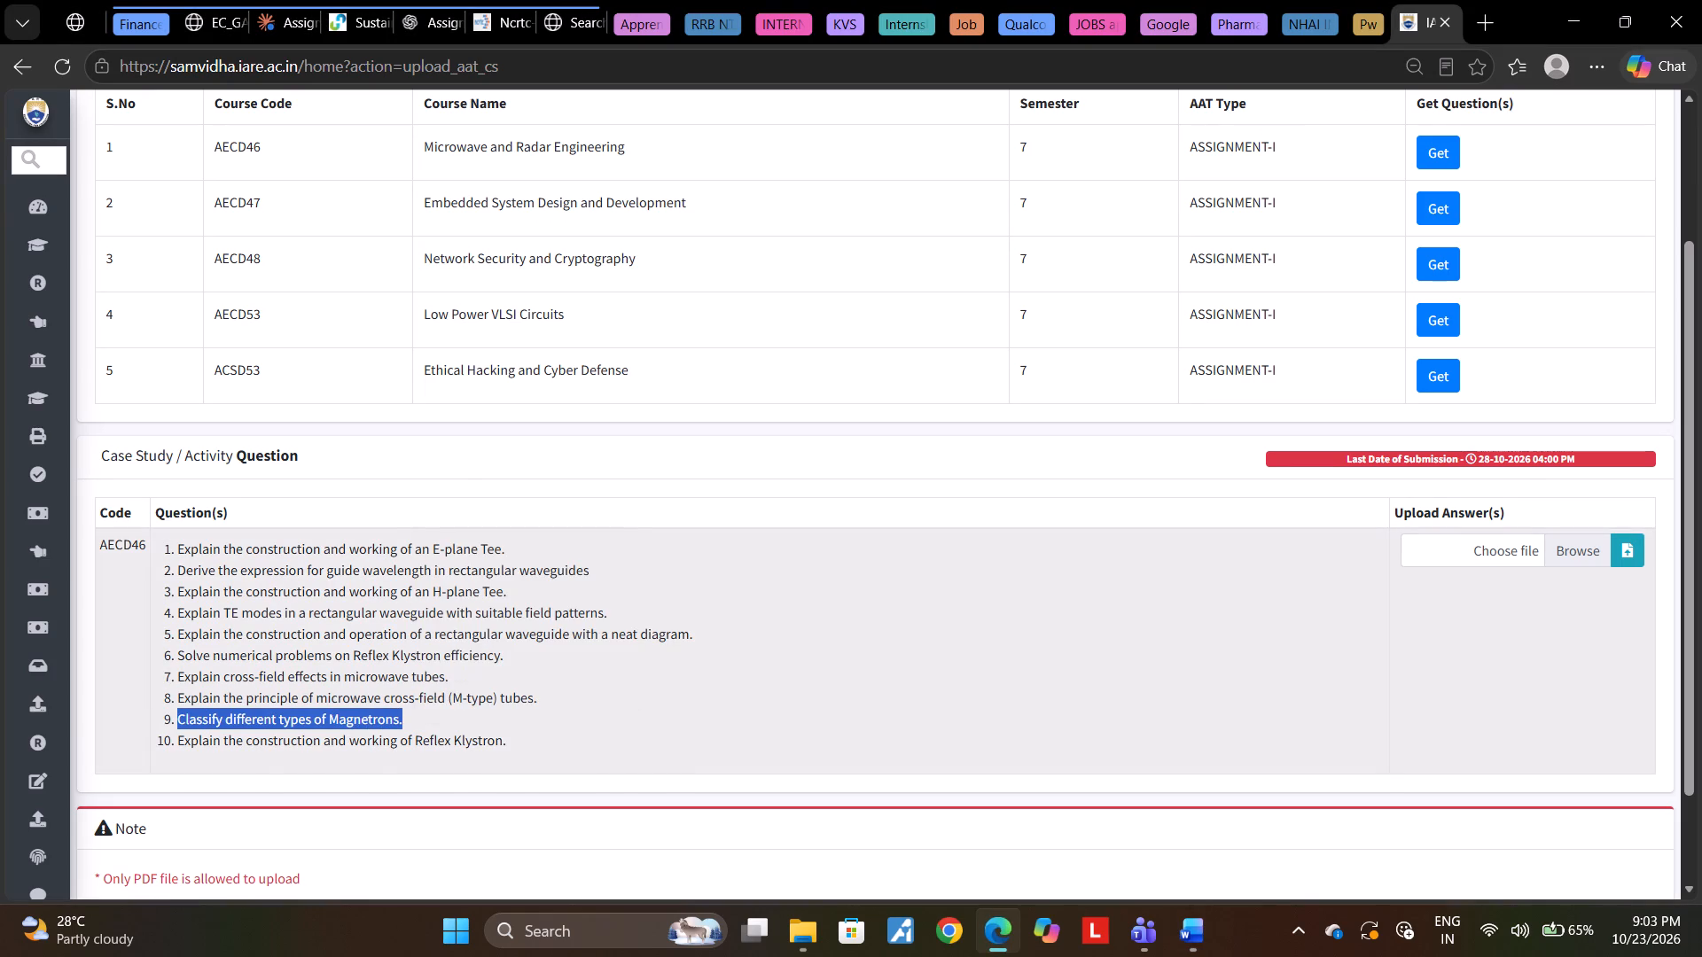
left_click(1192, 936)
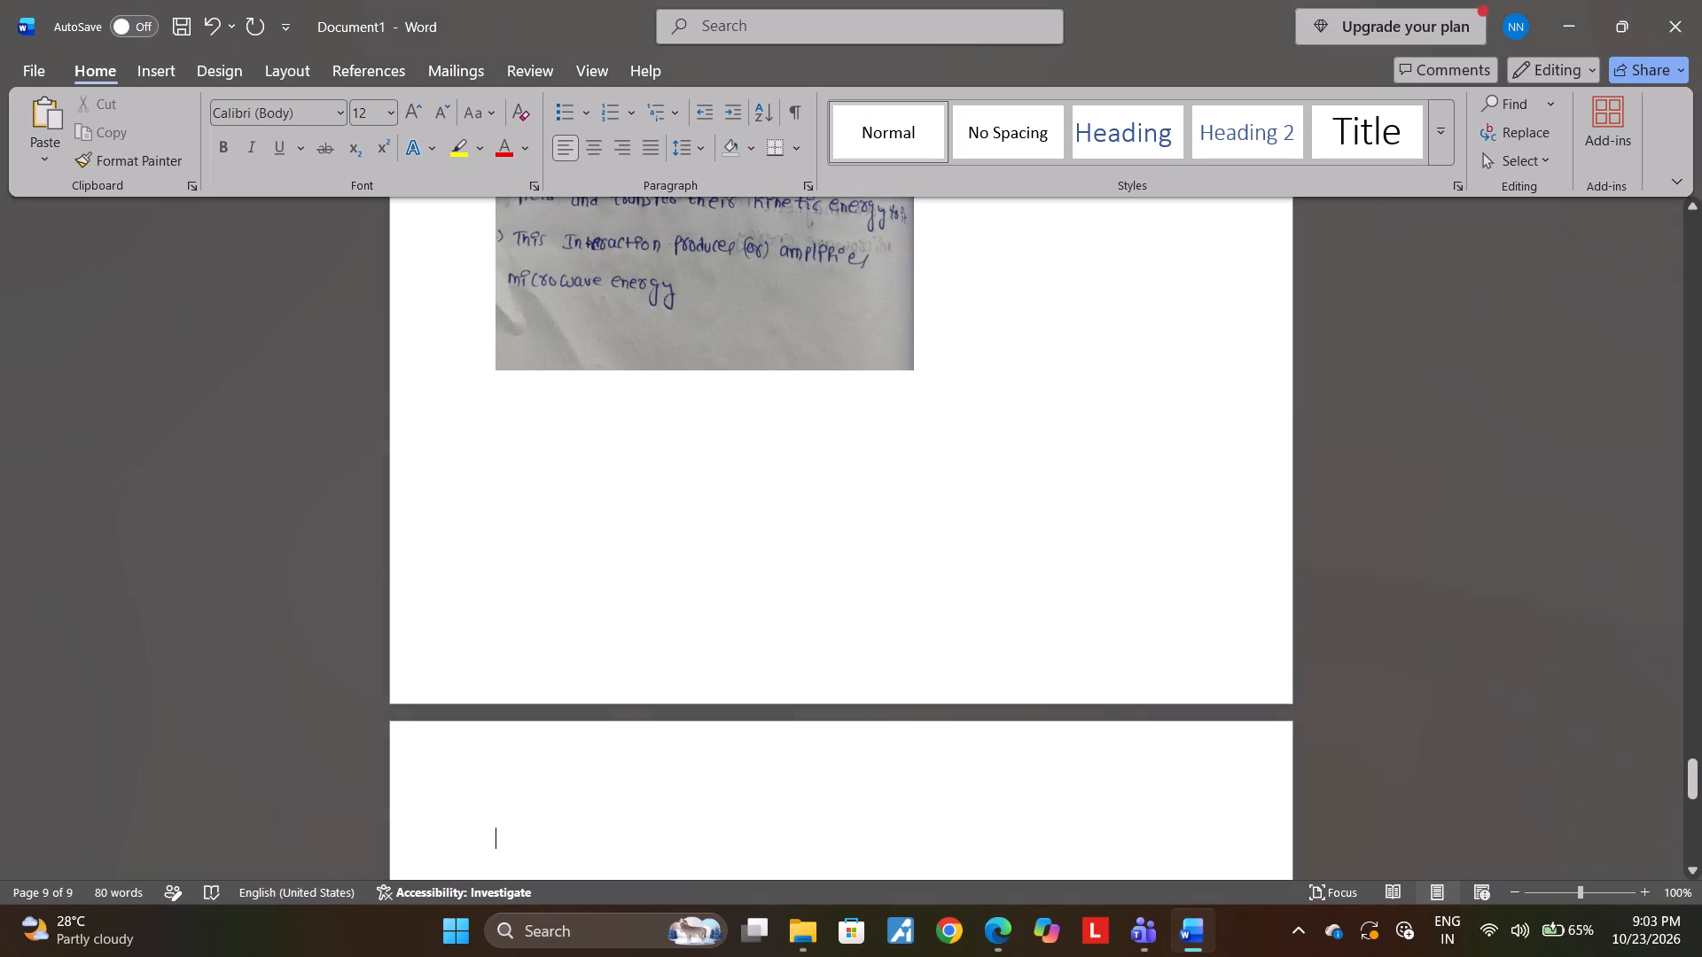
key("ctrl+v")
left_click(526, 803)
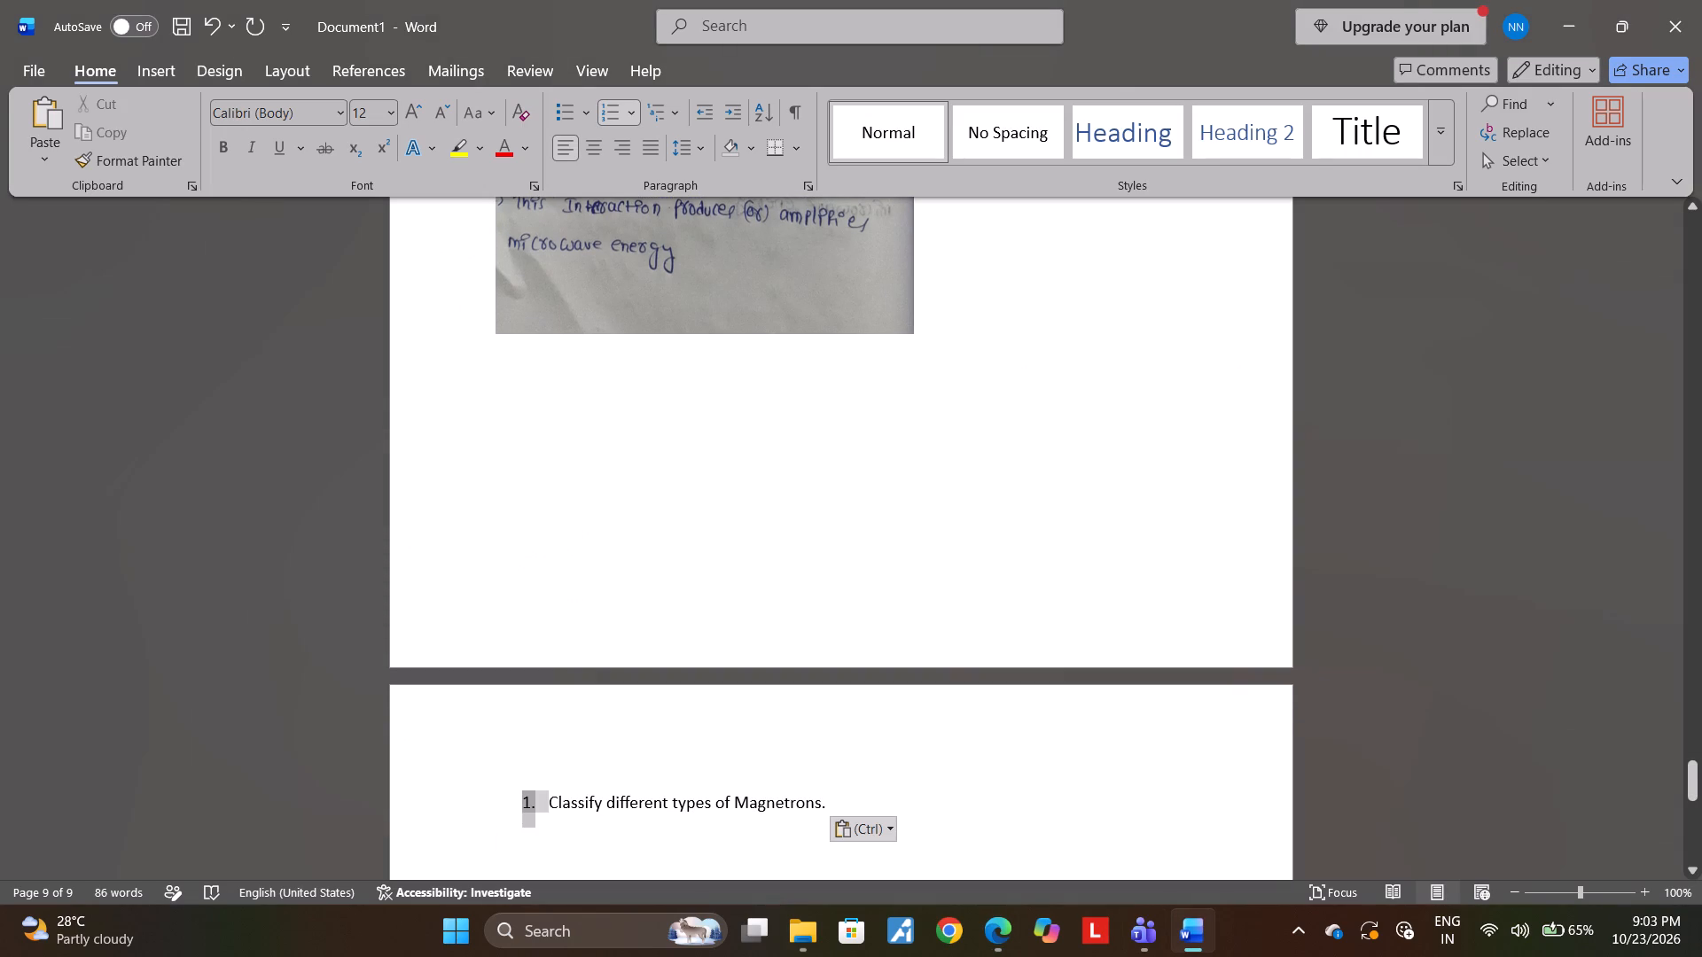
key("9")
key("period")
key("space")
Start an unnumbered line below question 9.
left_click(823, 804)
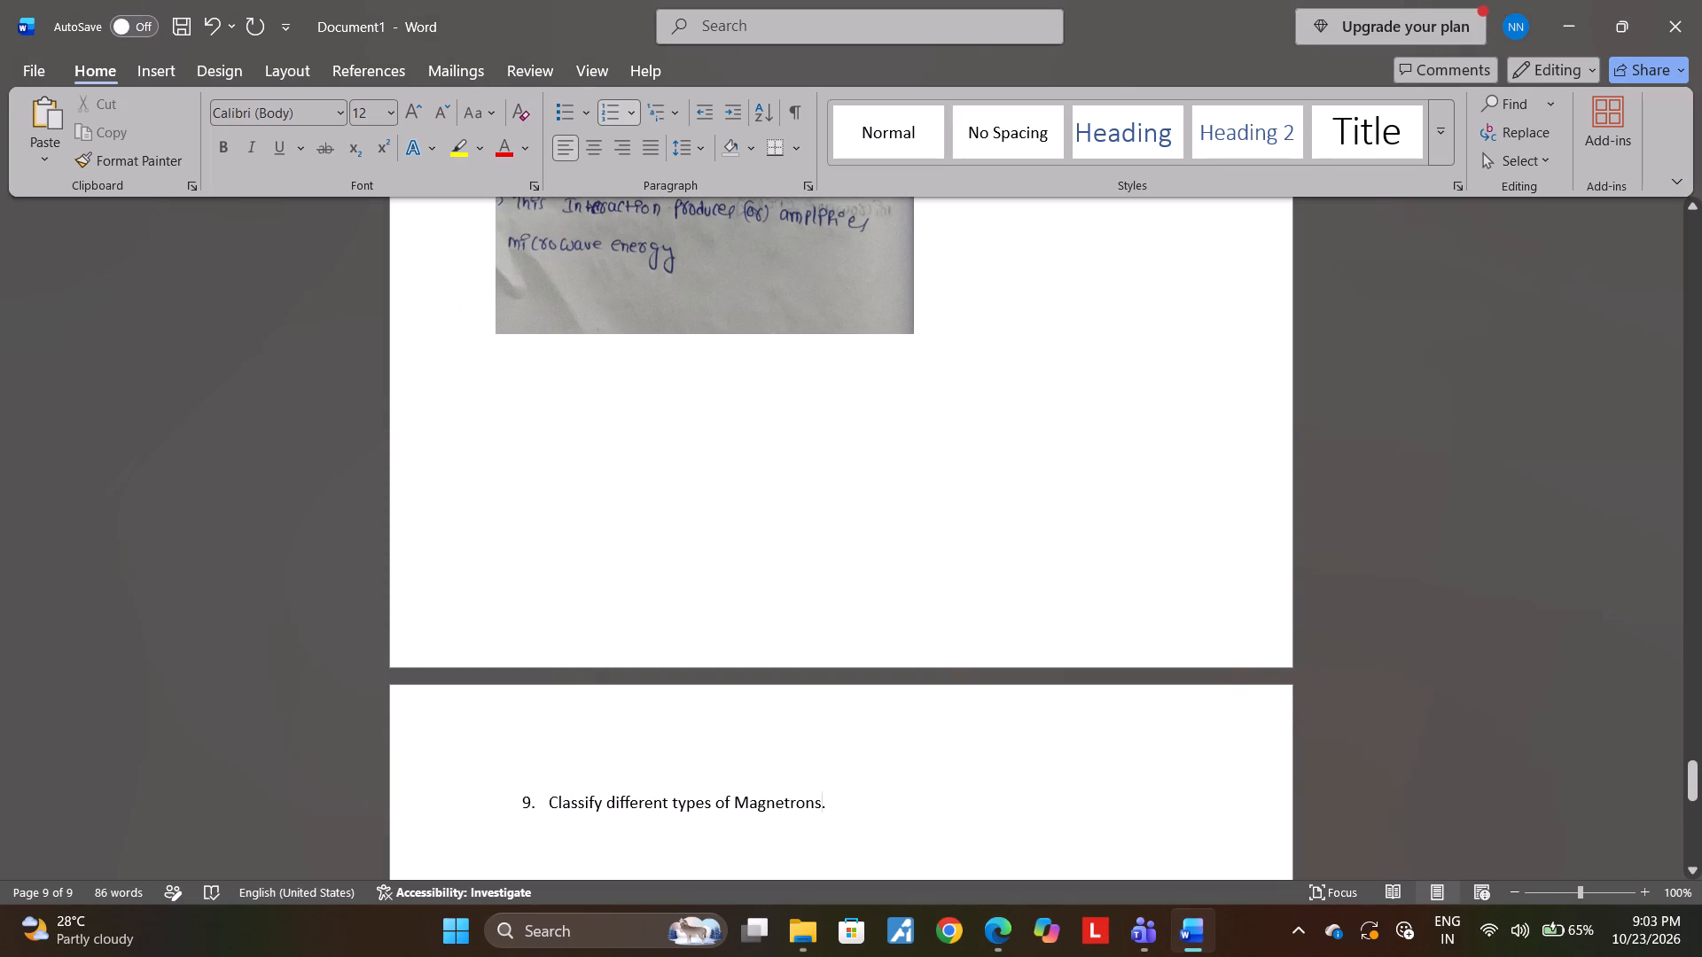
key("Right")
key("Return")
key("Return")
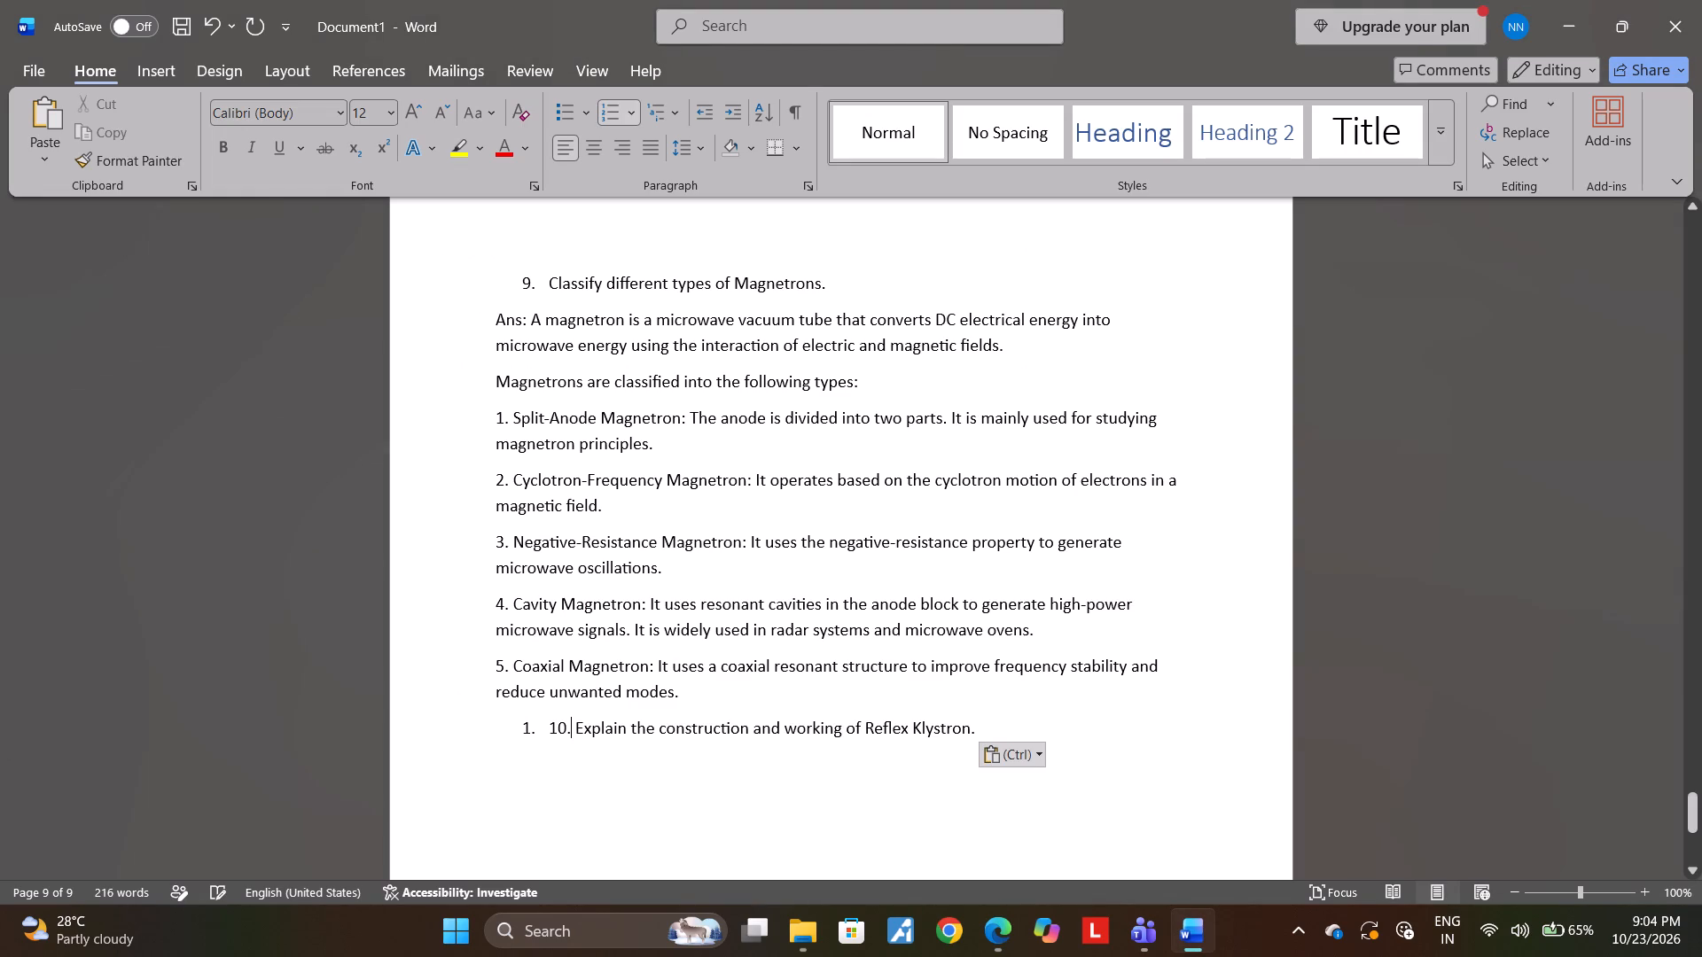
key("BackSpace")
key("BackSpace")
key("BackSpace")
key("BackSpace")
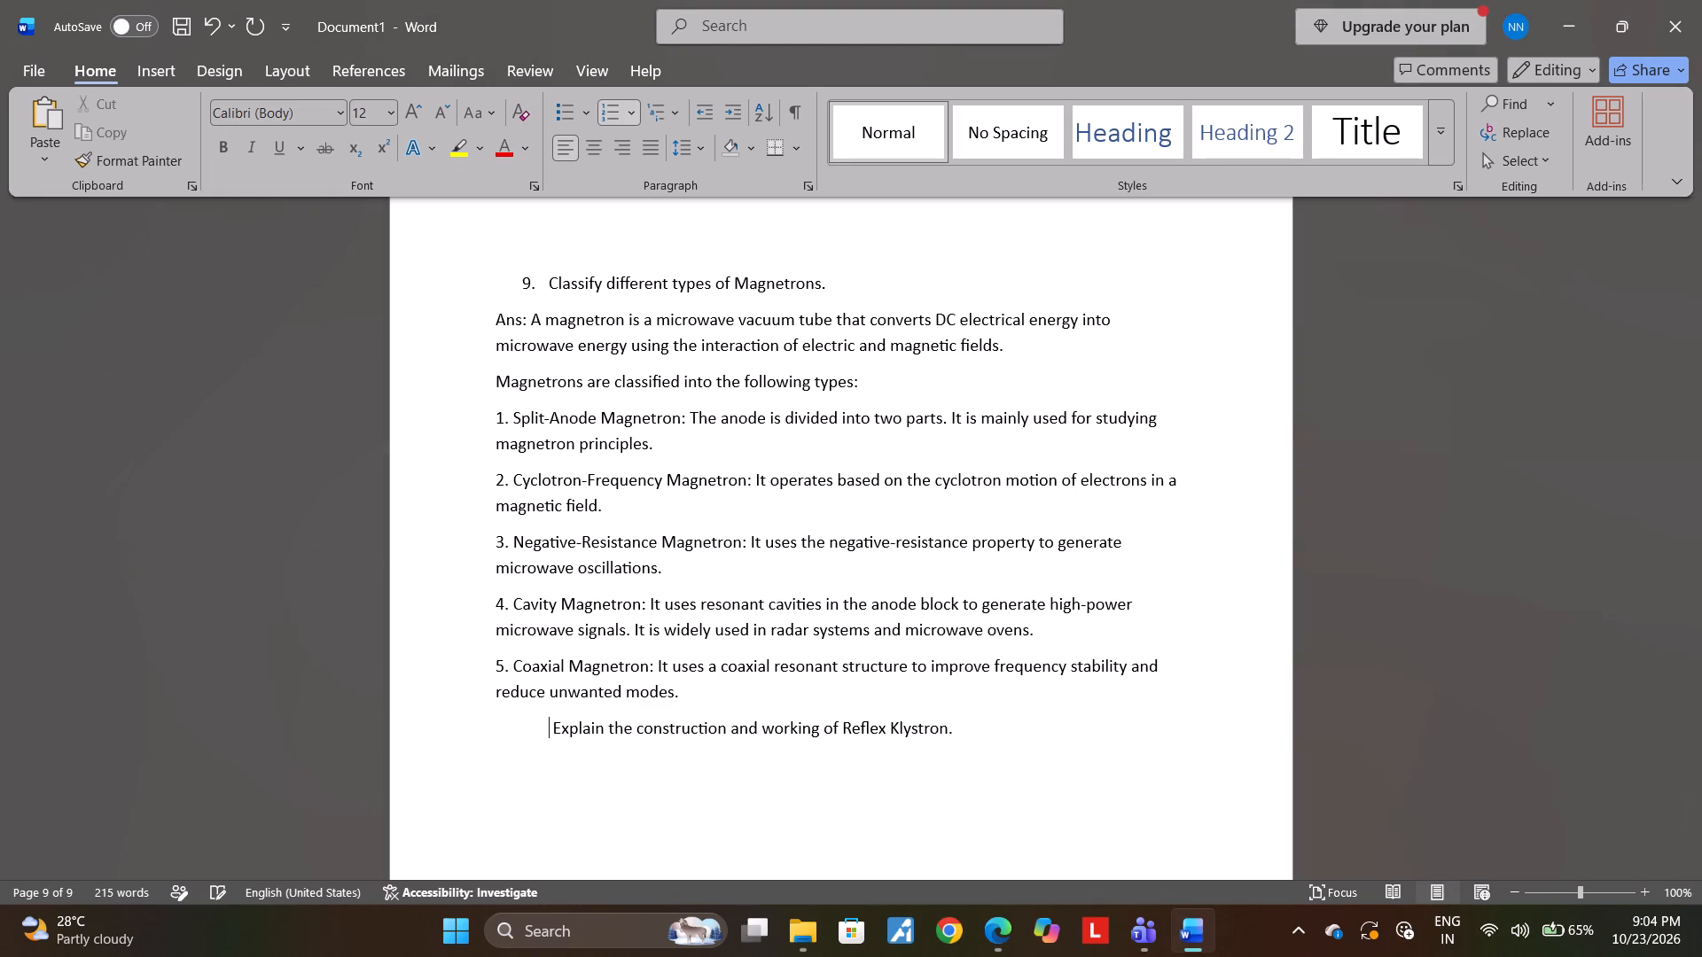
key("ctrl+z")
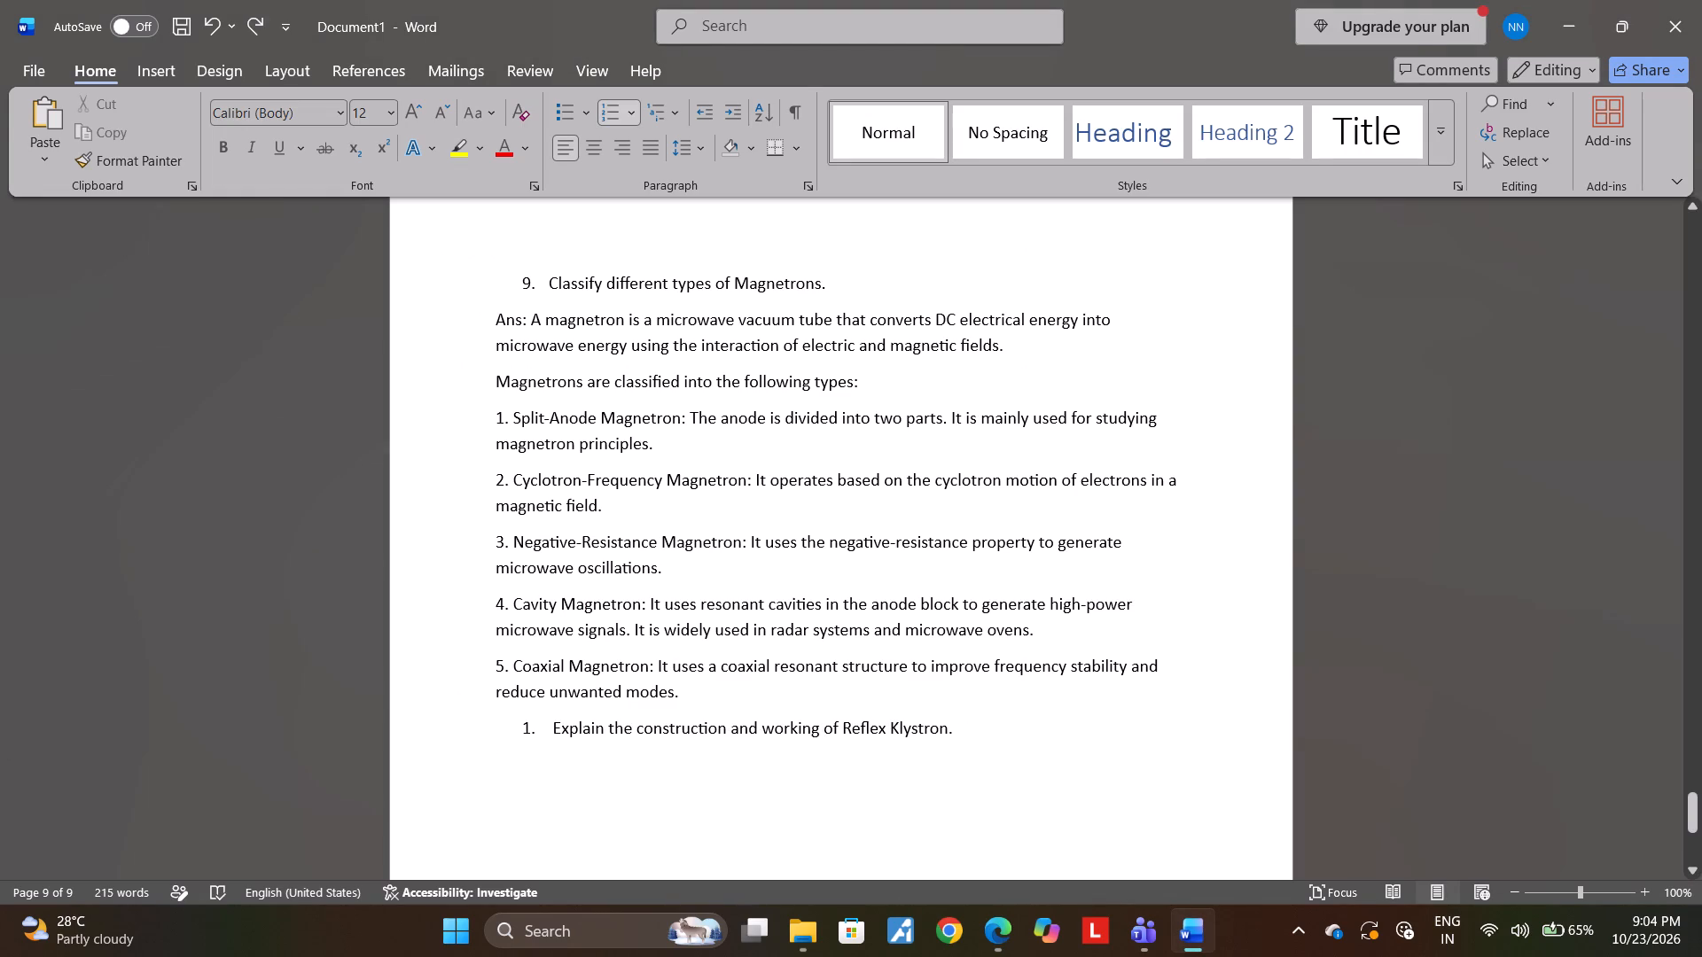
left_click(530, 727)
type("10")
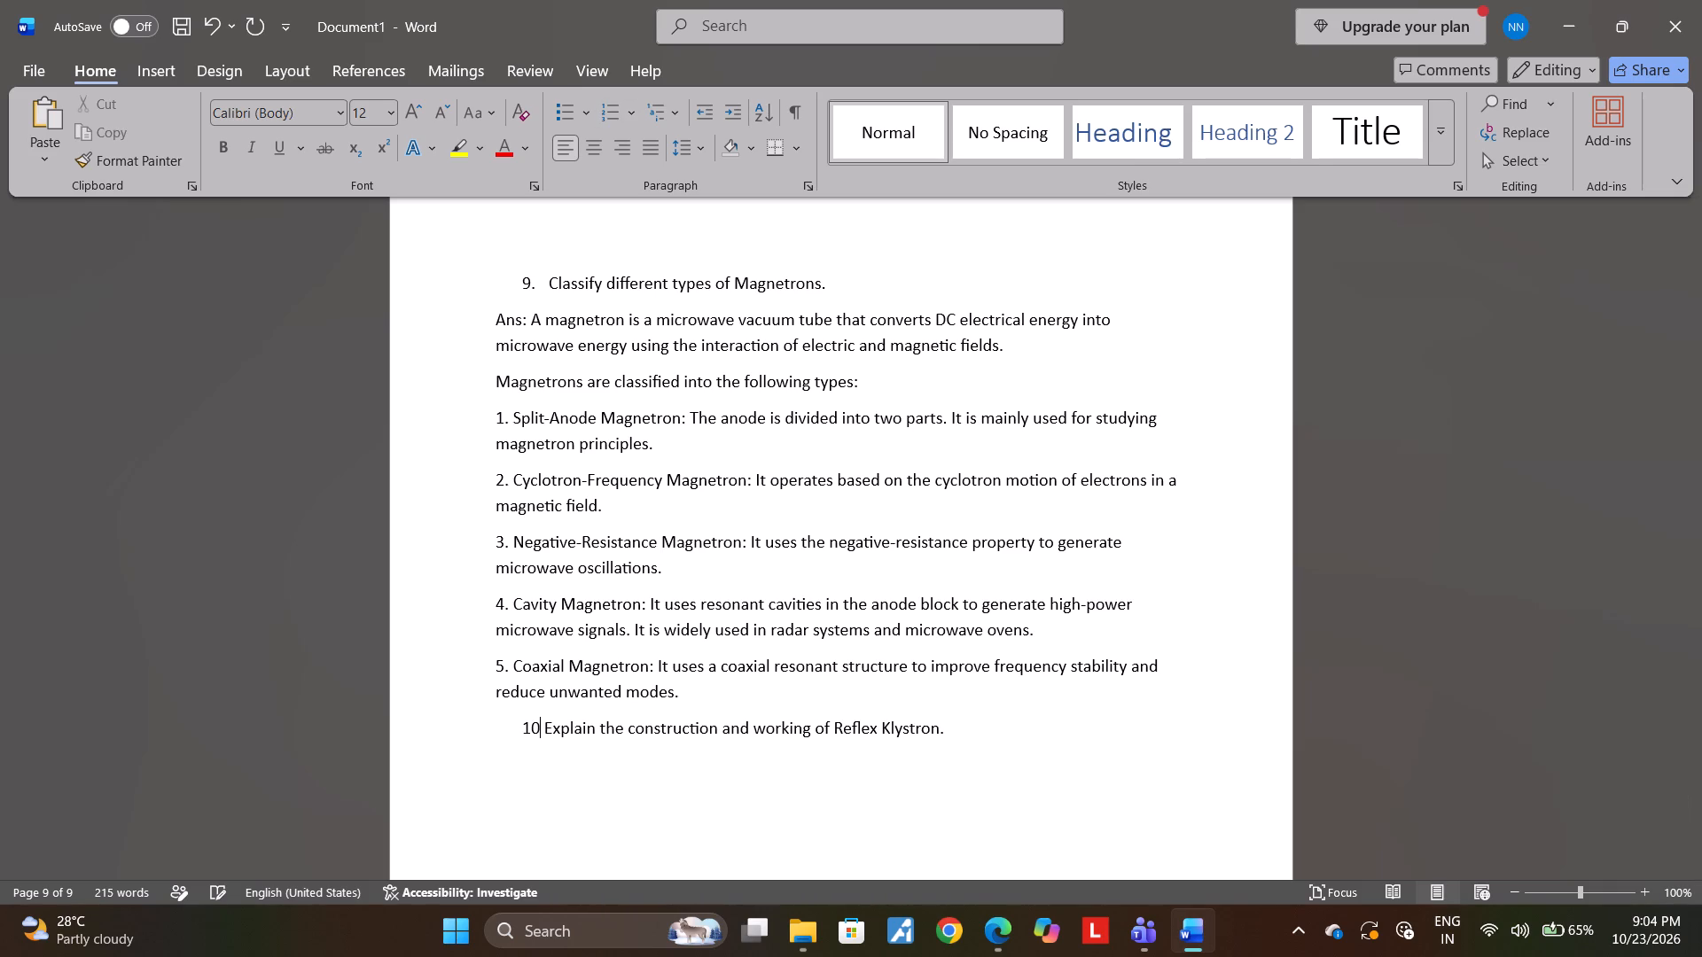
type(".")
key("space")
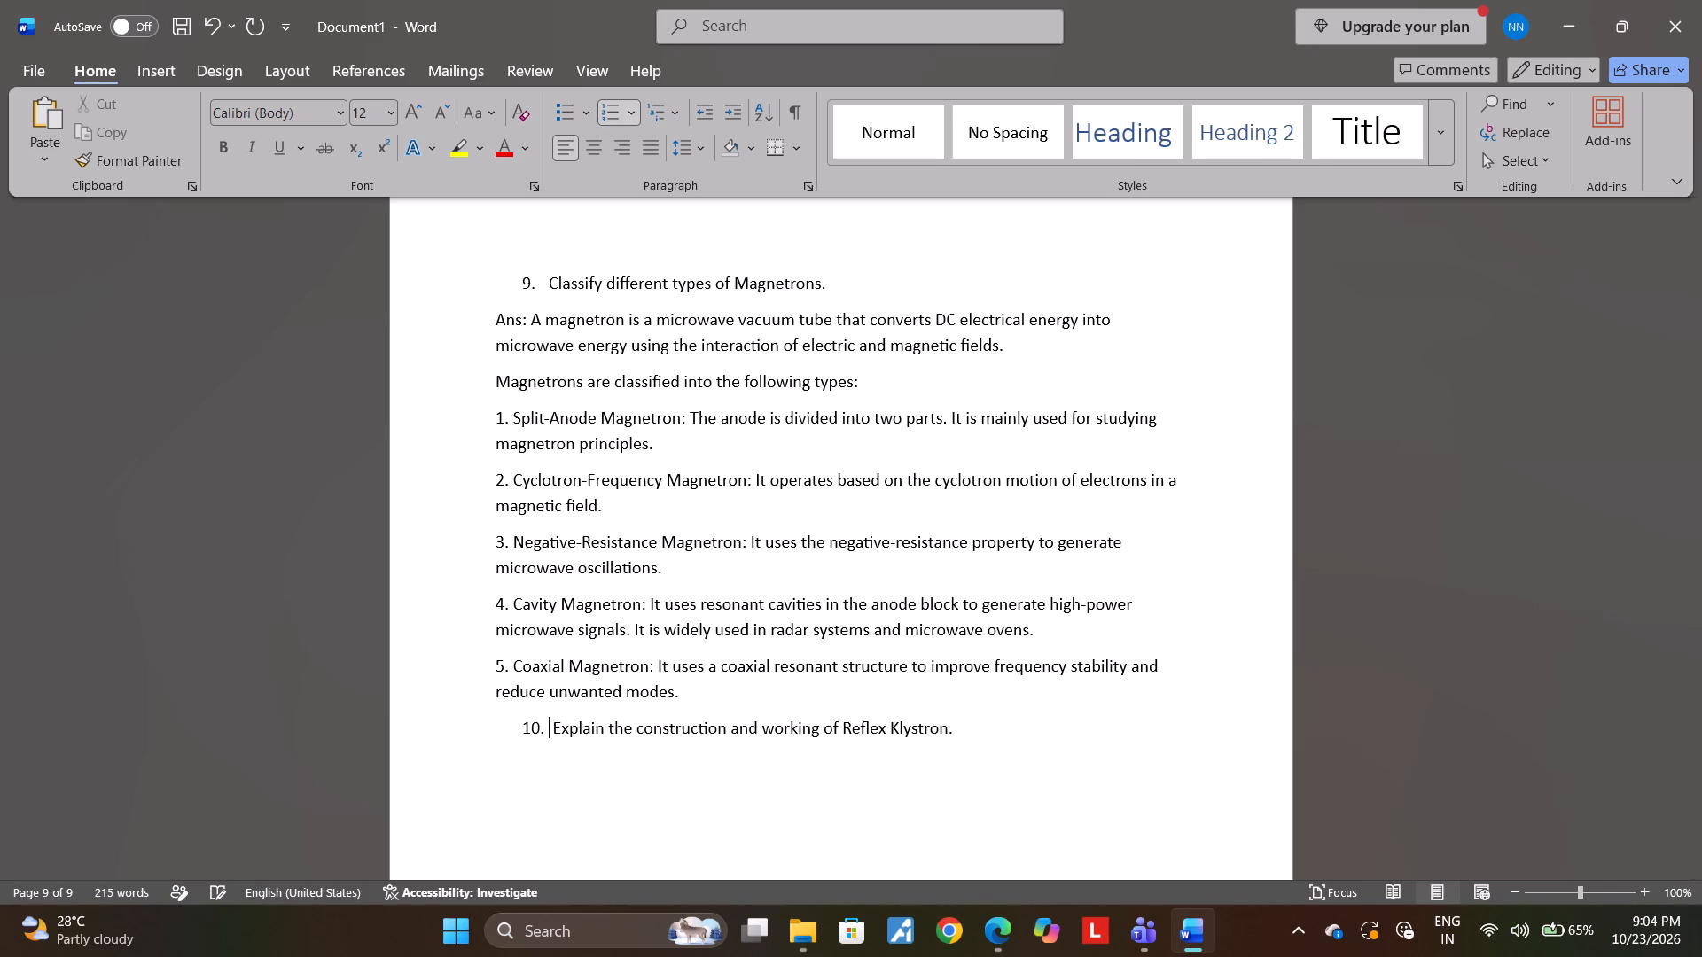
Insert the picture IMG_20261023_203638 from the Downloads folder on an unnumbered line below question 10.
left_click(972, 730)
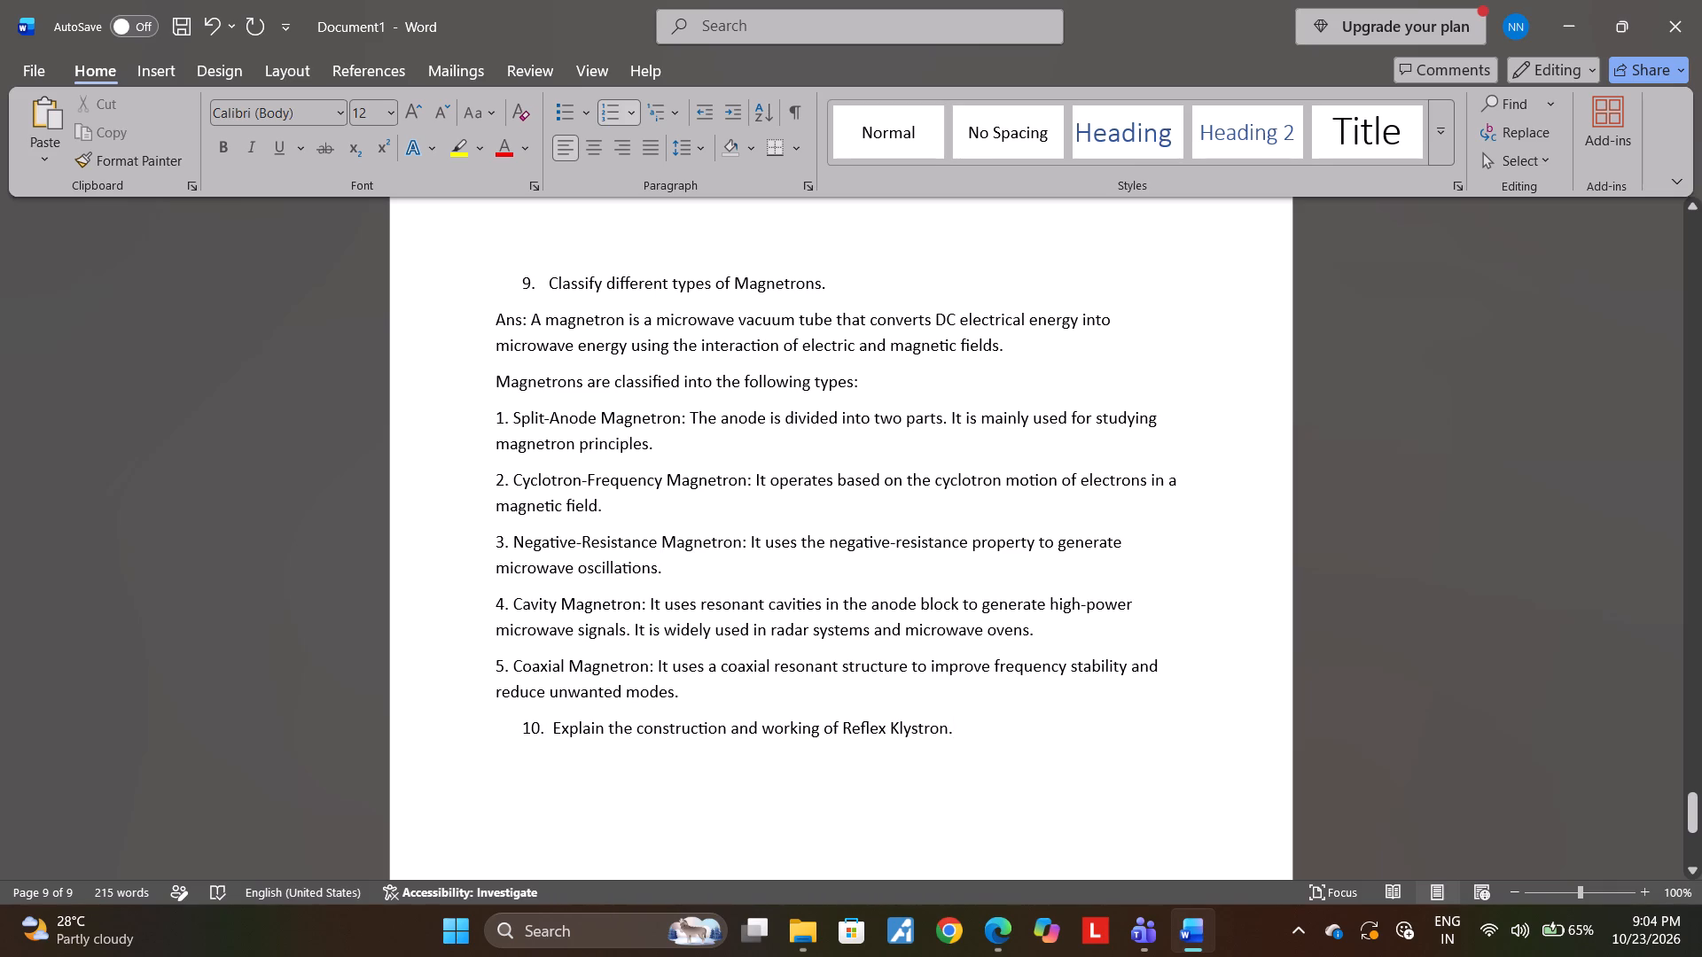
key("Return")
key("Return")
left_click(171, 72)
left_click(243, 120)
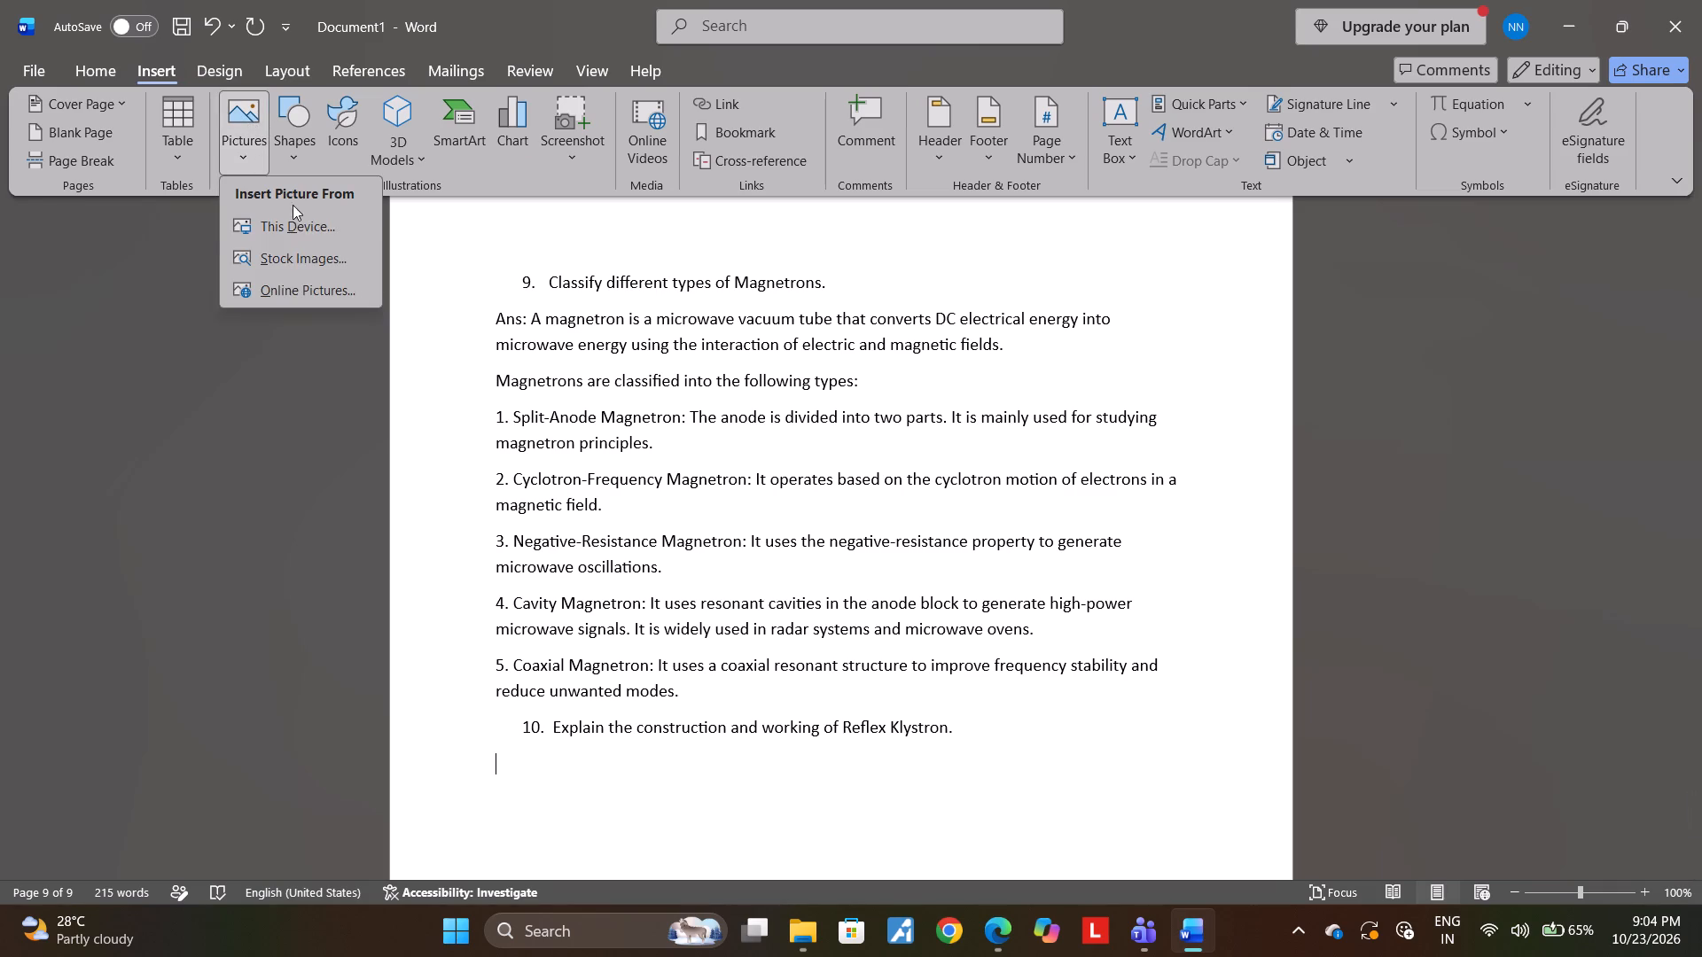
left_click(293, 225)
left_click(386, 239)
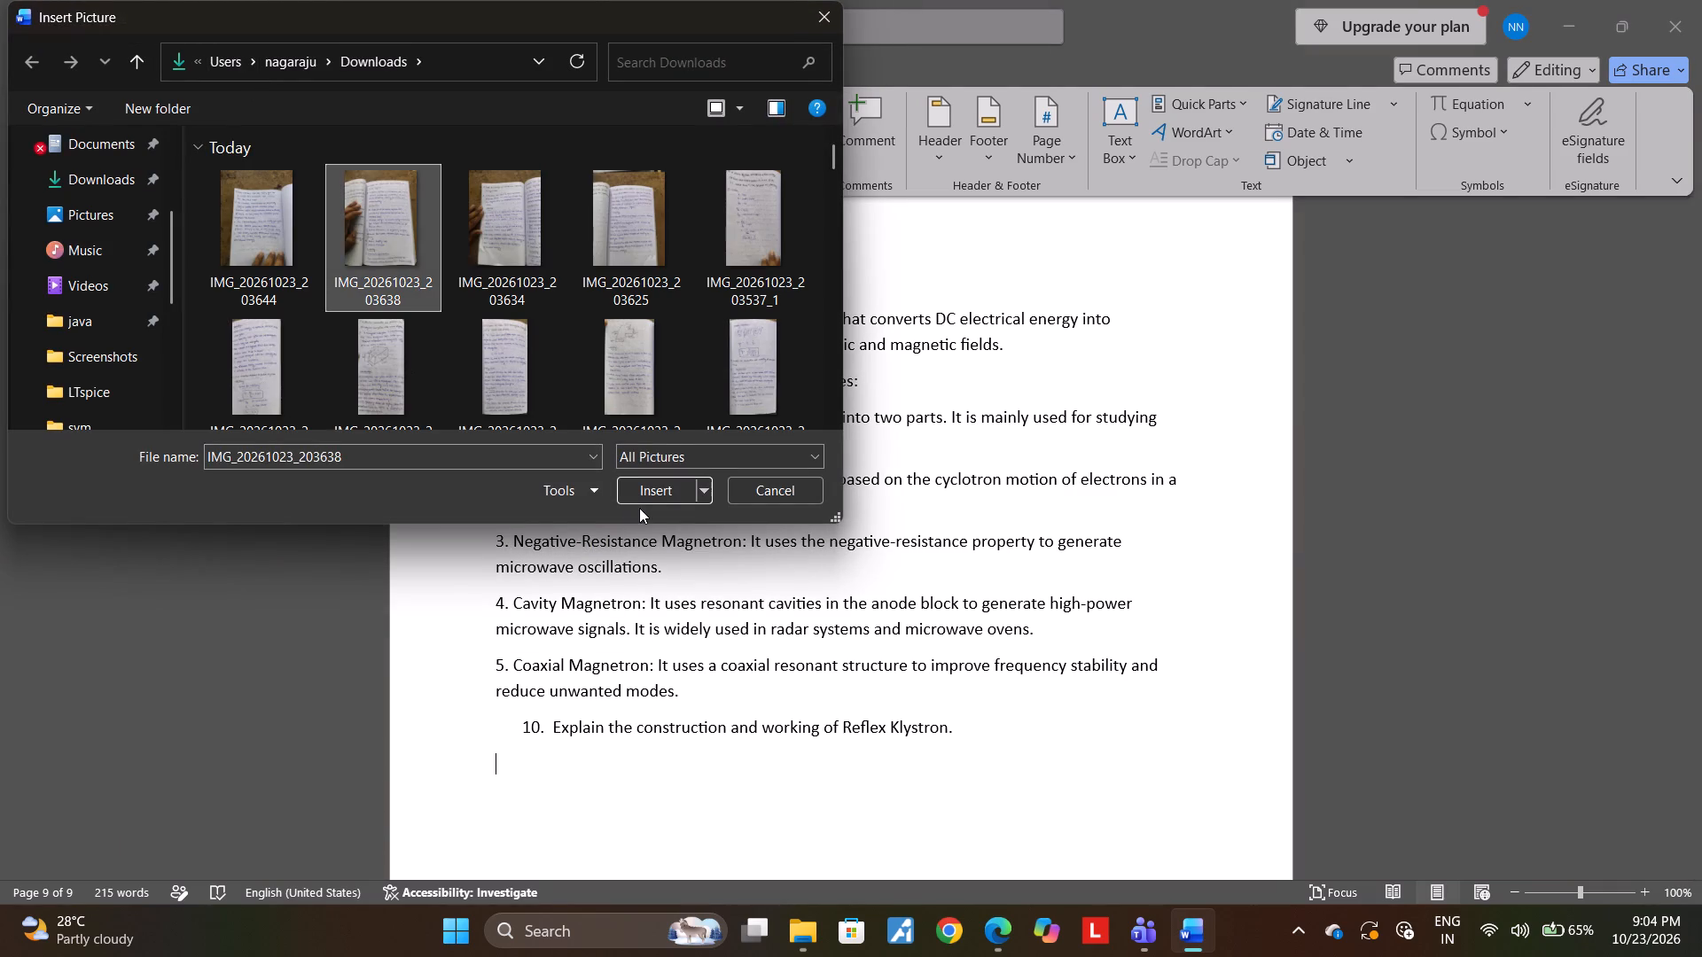
left_click(660, 490)
Crop the inserted photo to the handwritten Reflex Klystron page, about 7.42" by 4.45", removing the hand, facing page and surrounding background.
scroll(675, 558, "down", 1)
right_click(683, 549)
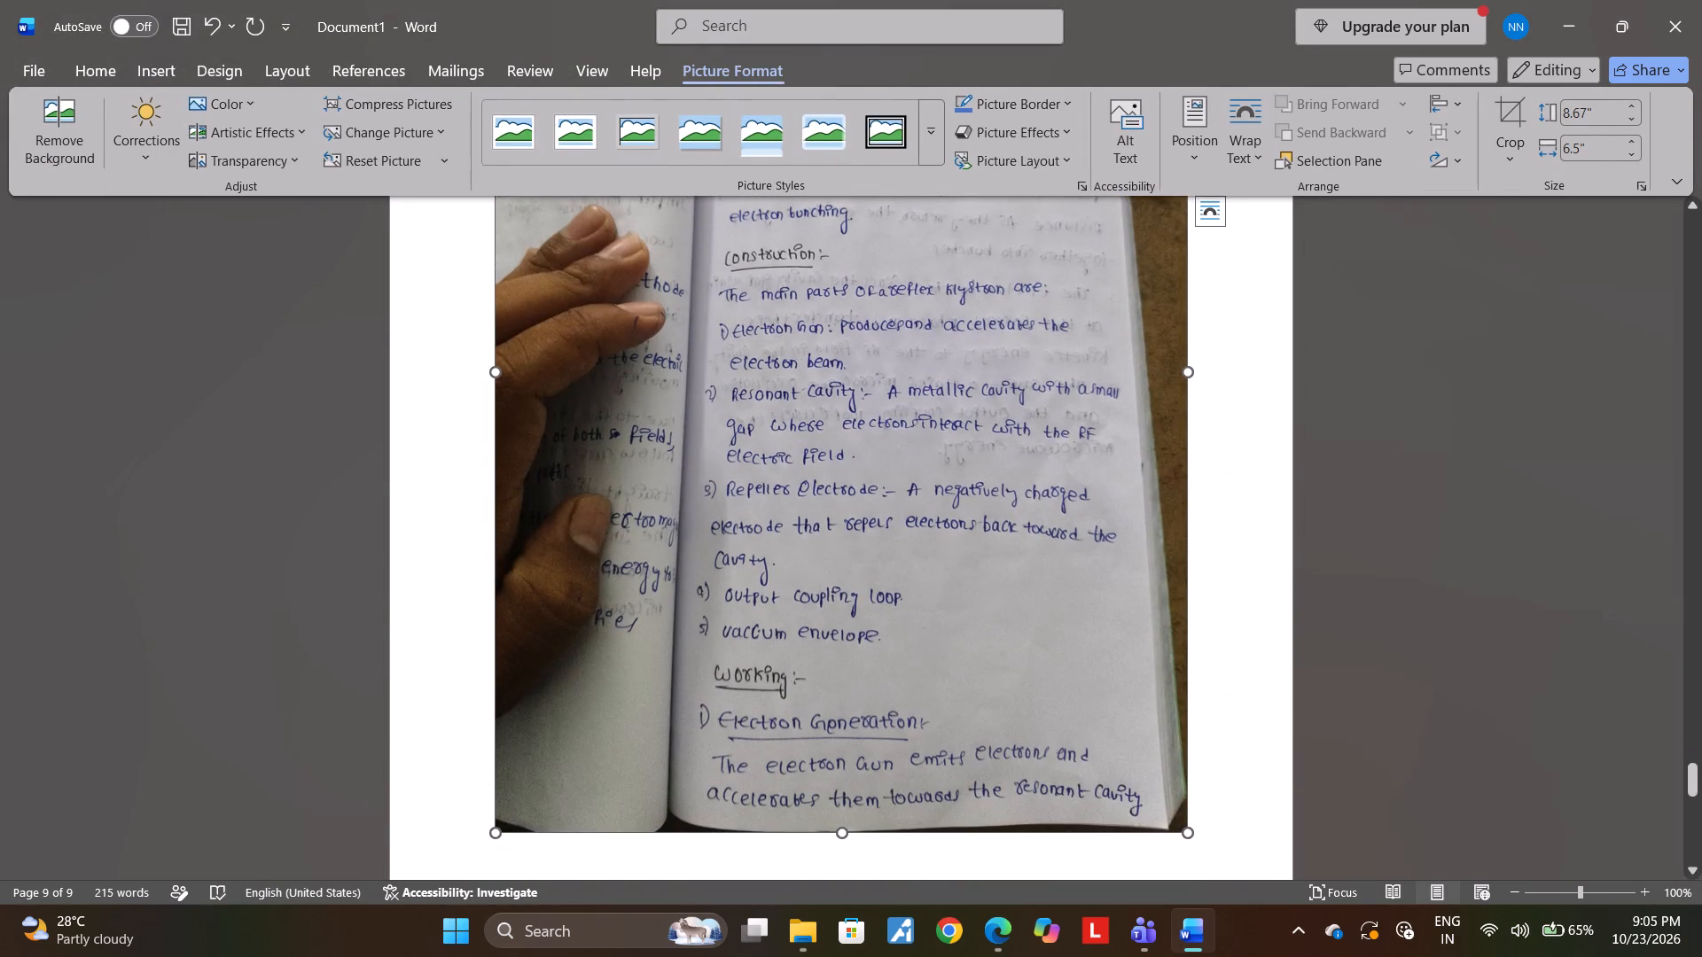
left_click(756, 196)
left_click_drag(500, 376, 677, 365)
scroll(821, 380, "up", 1)
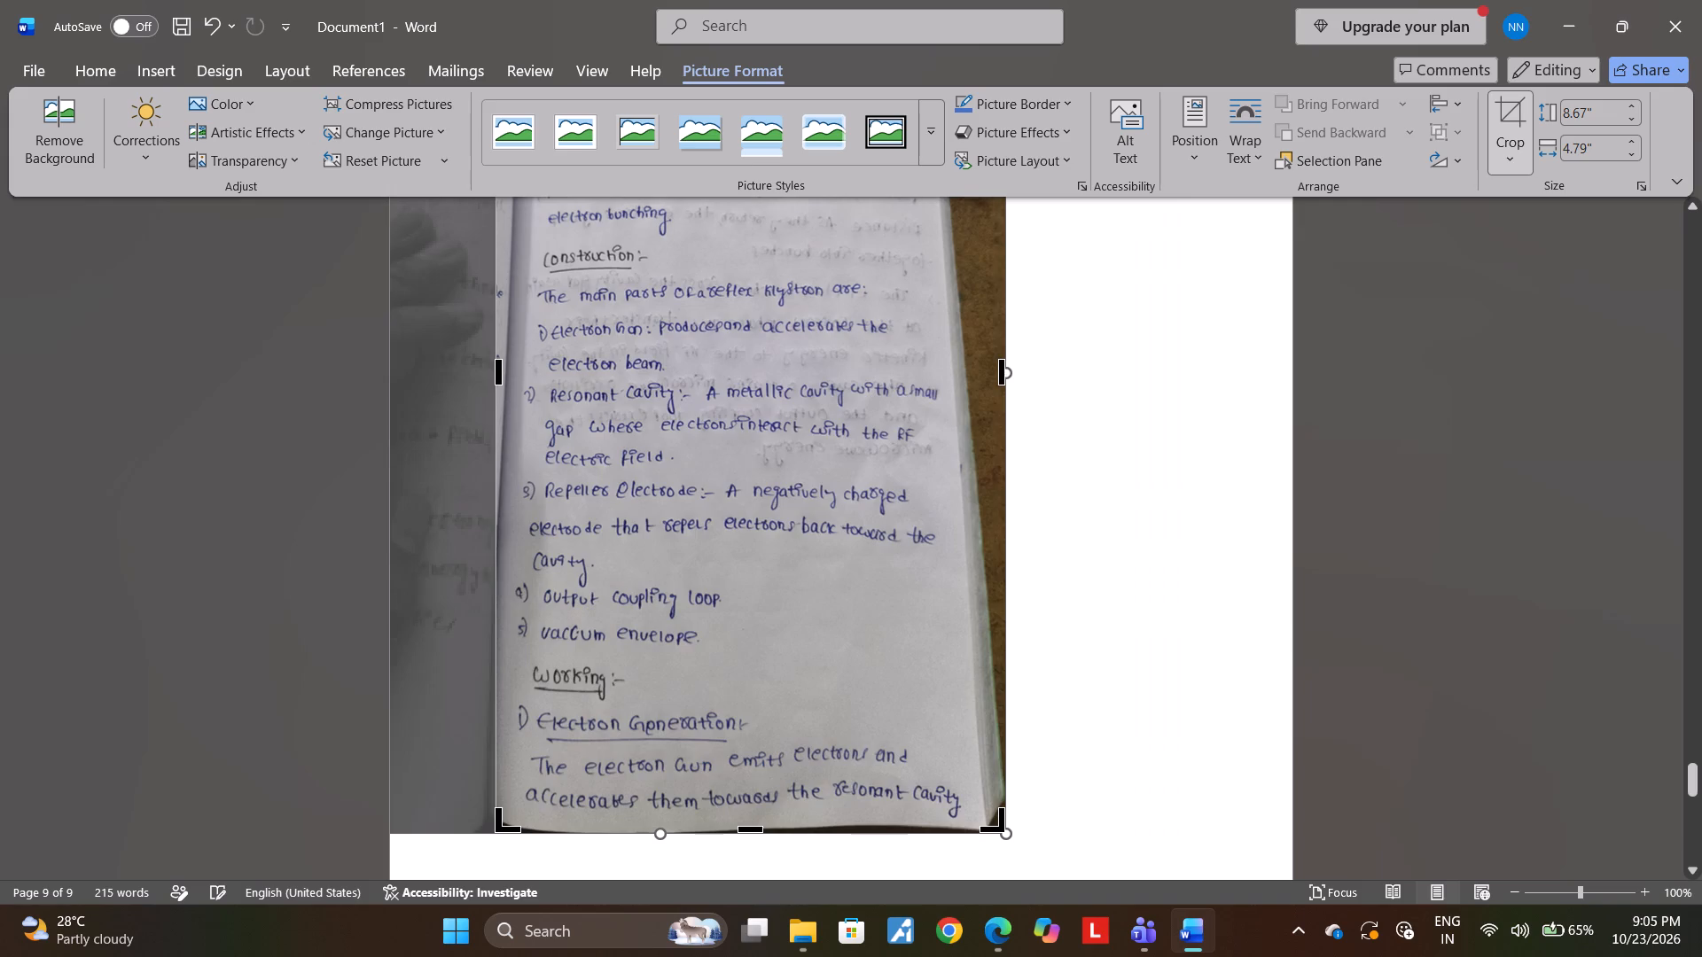
left_click_drag(749, 370, 754, 412)
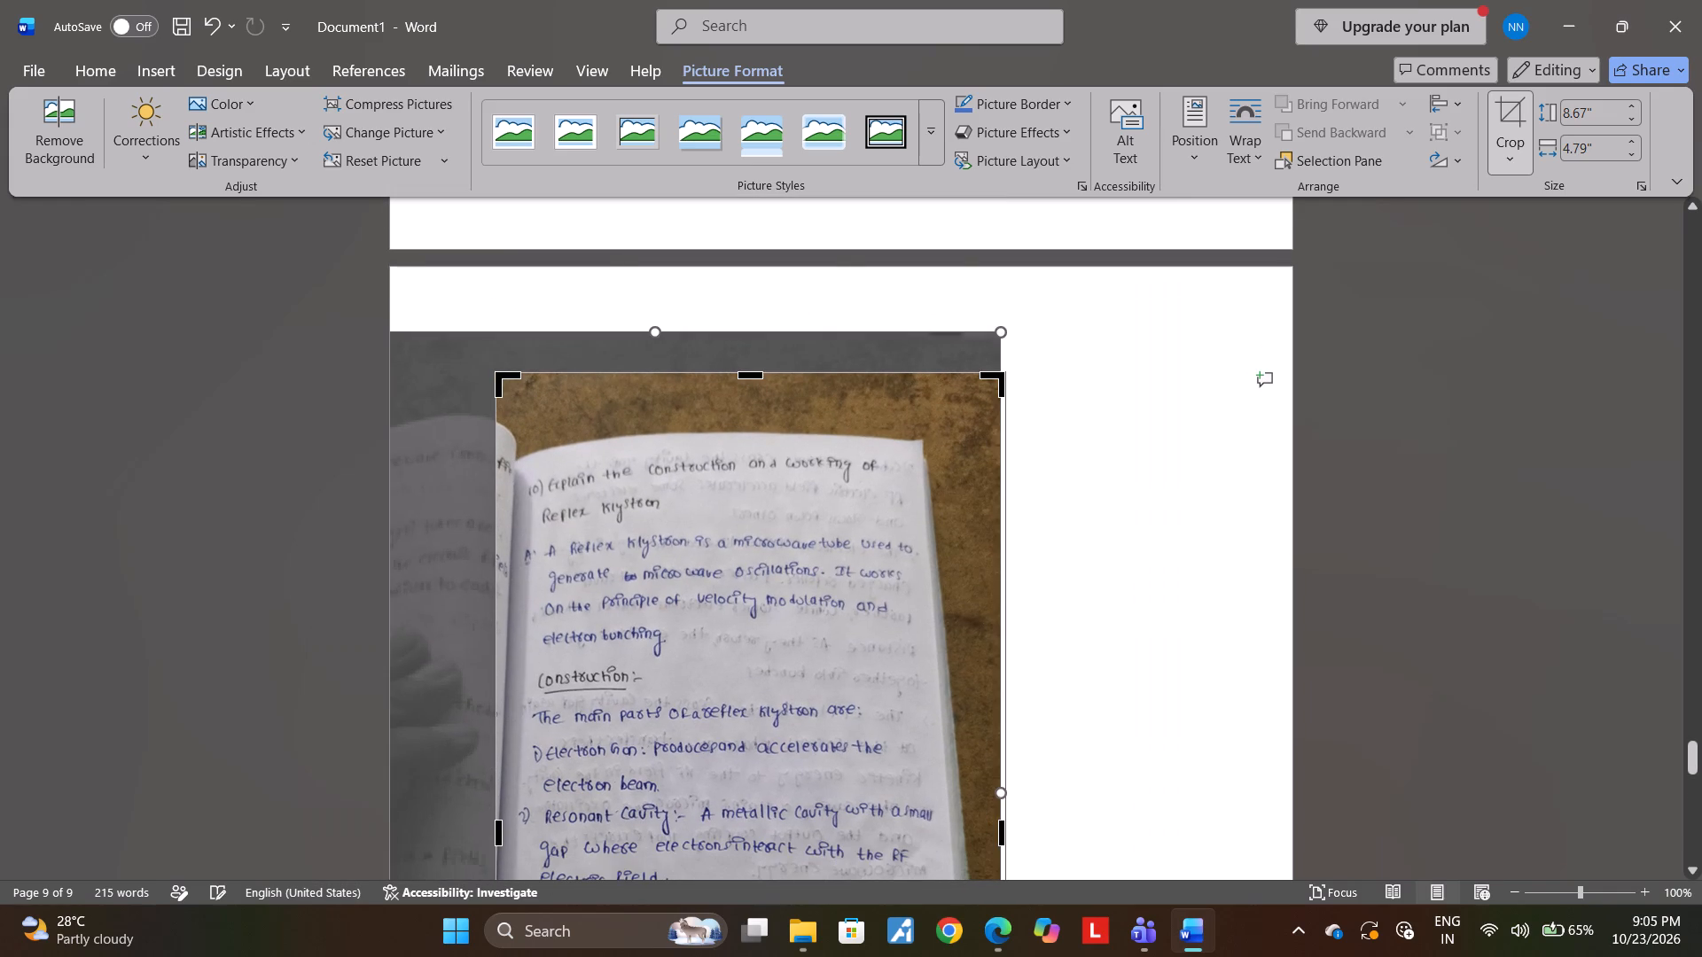
left_click_drag(755, 372, 757, 439)
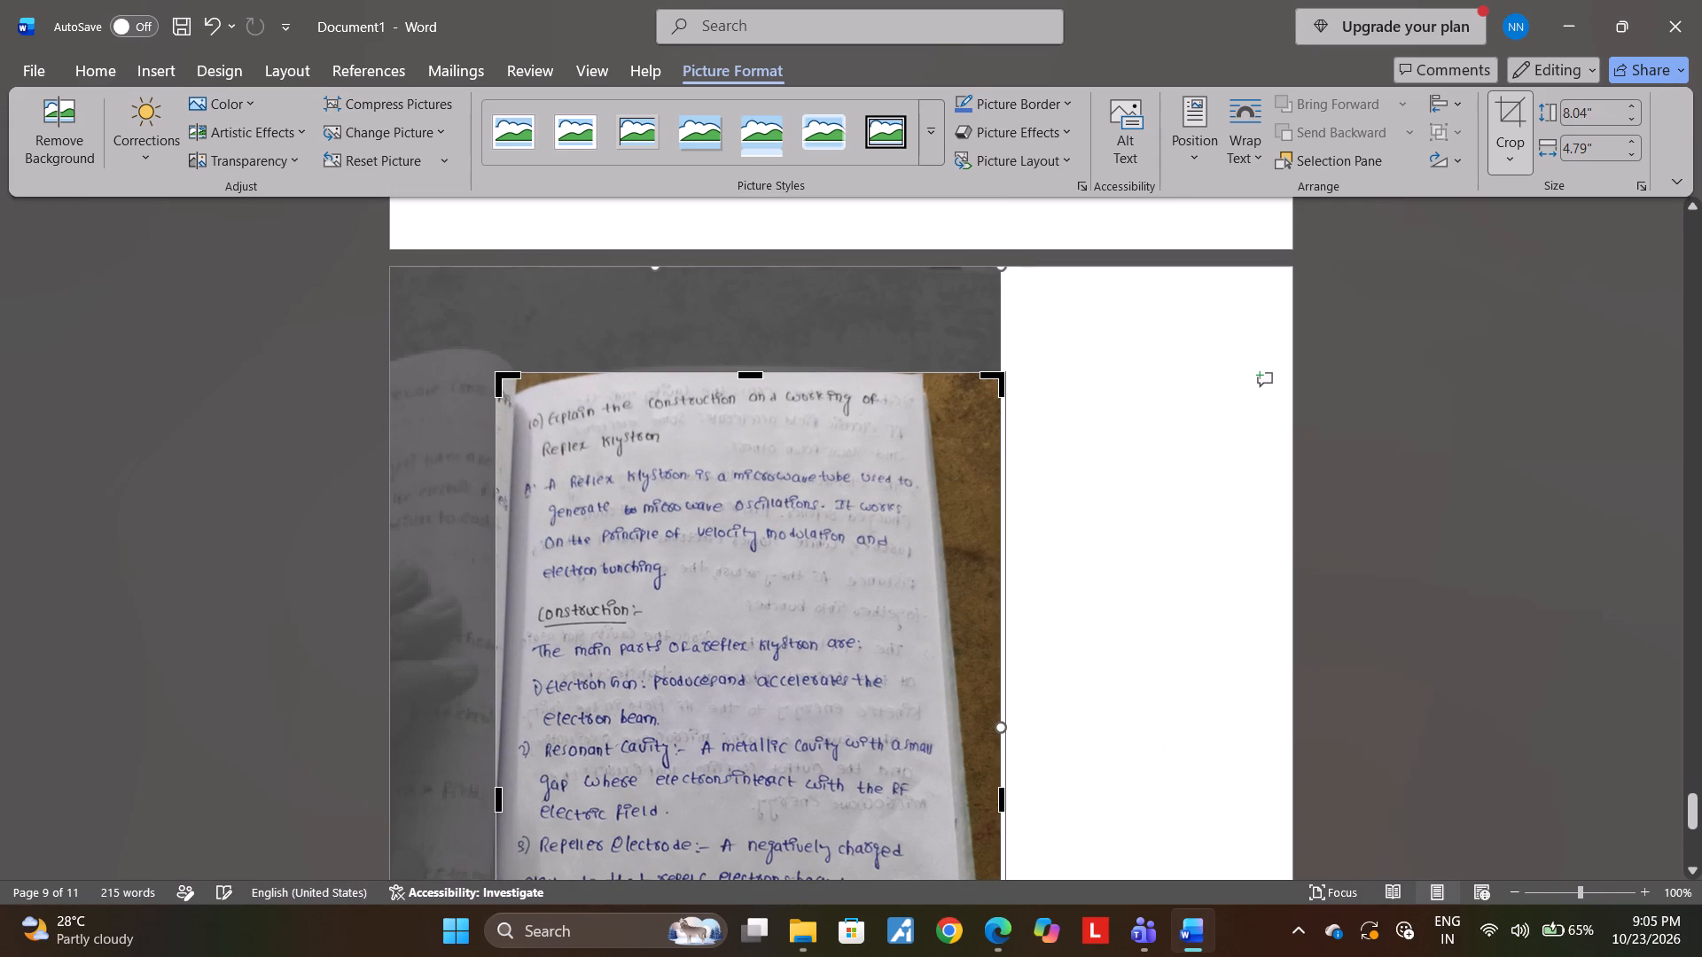
left_click_drag(999, 800, 980, 800)
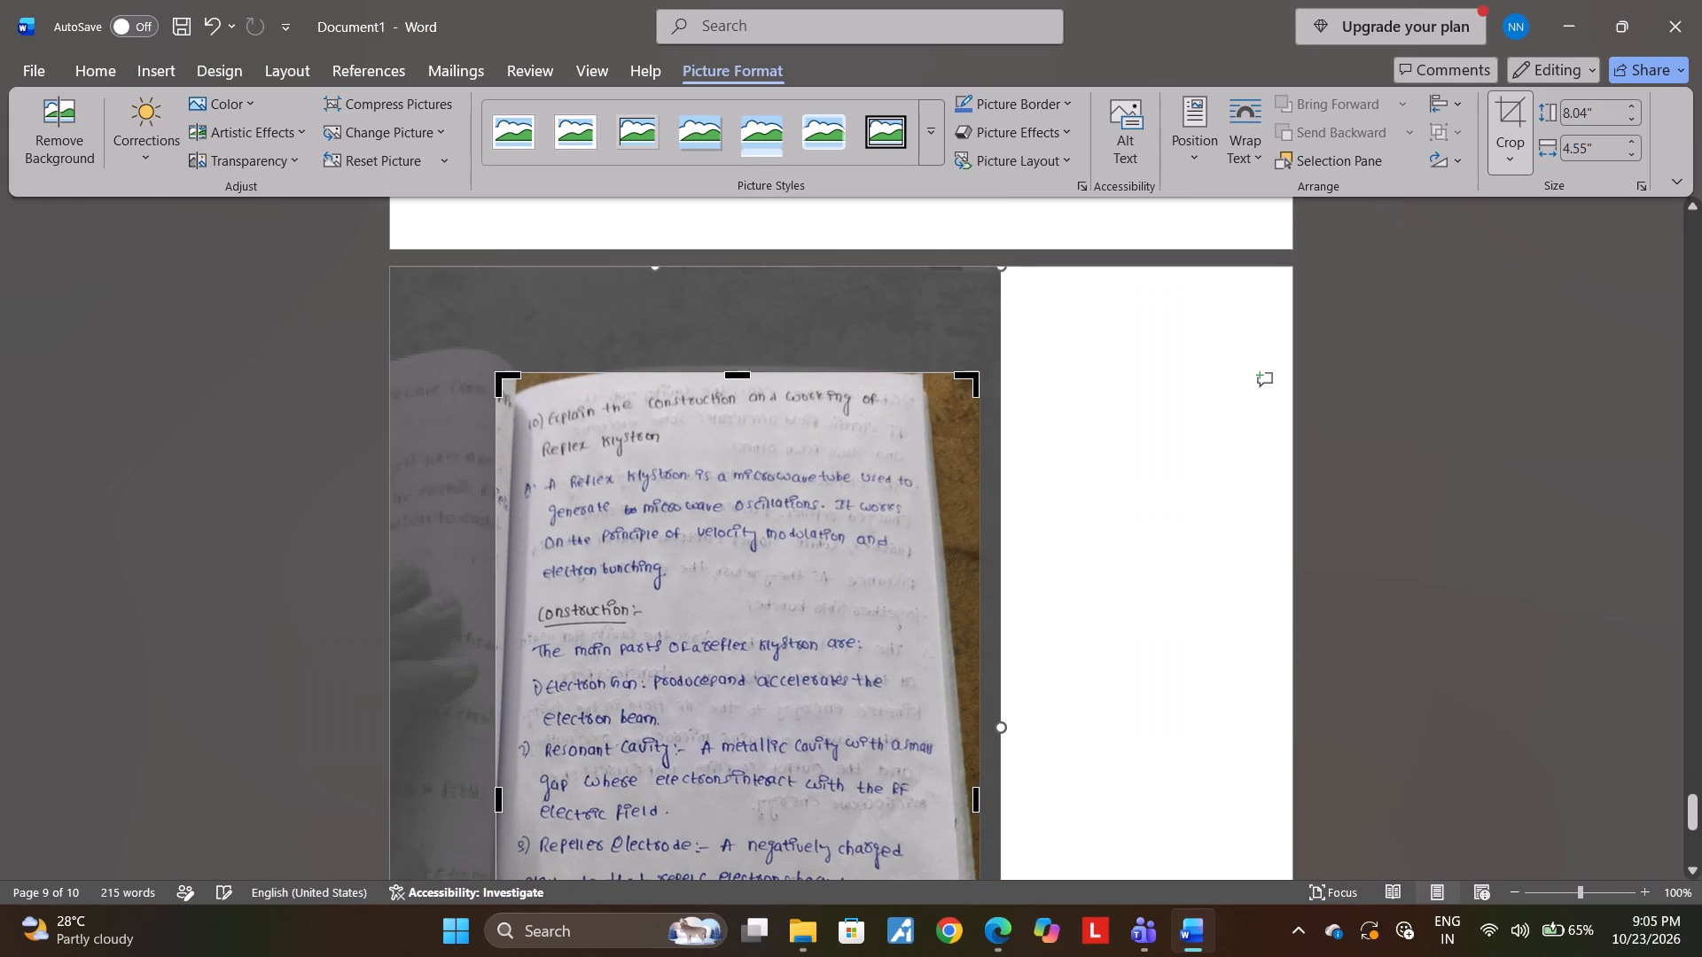
left_click_drag(972, 372, 937, 385)
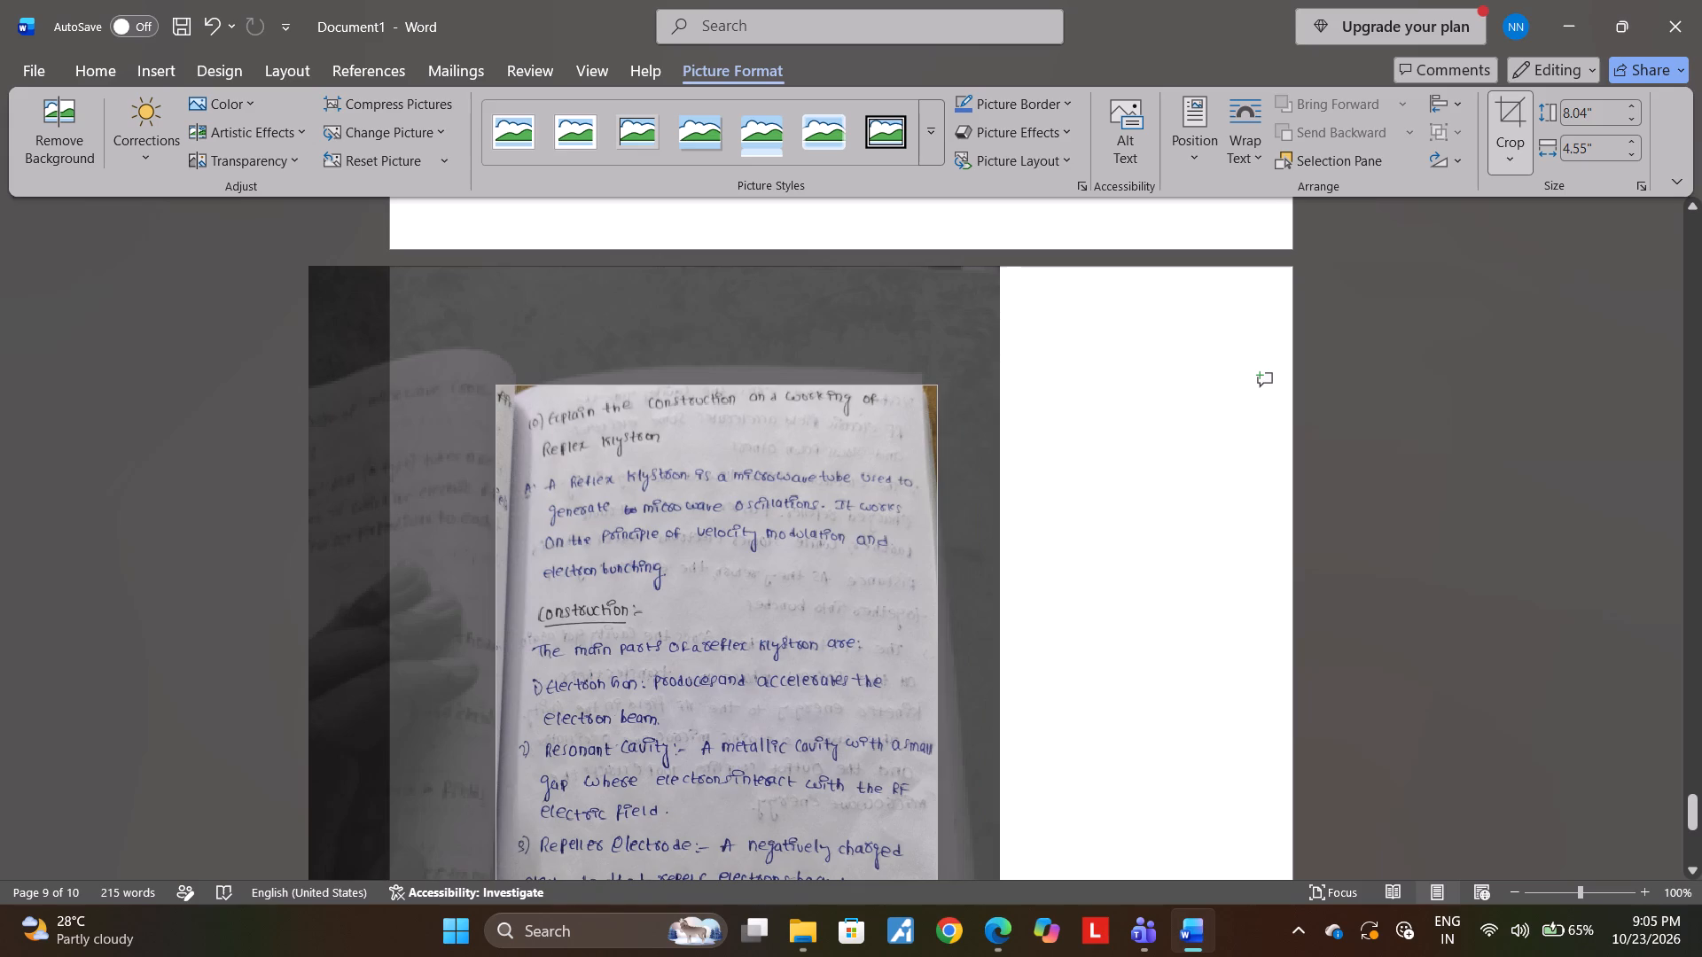
left_click_drag(937, 385, 946, 388)
scroll(948, 391, "down", 1)
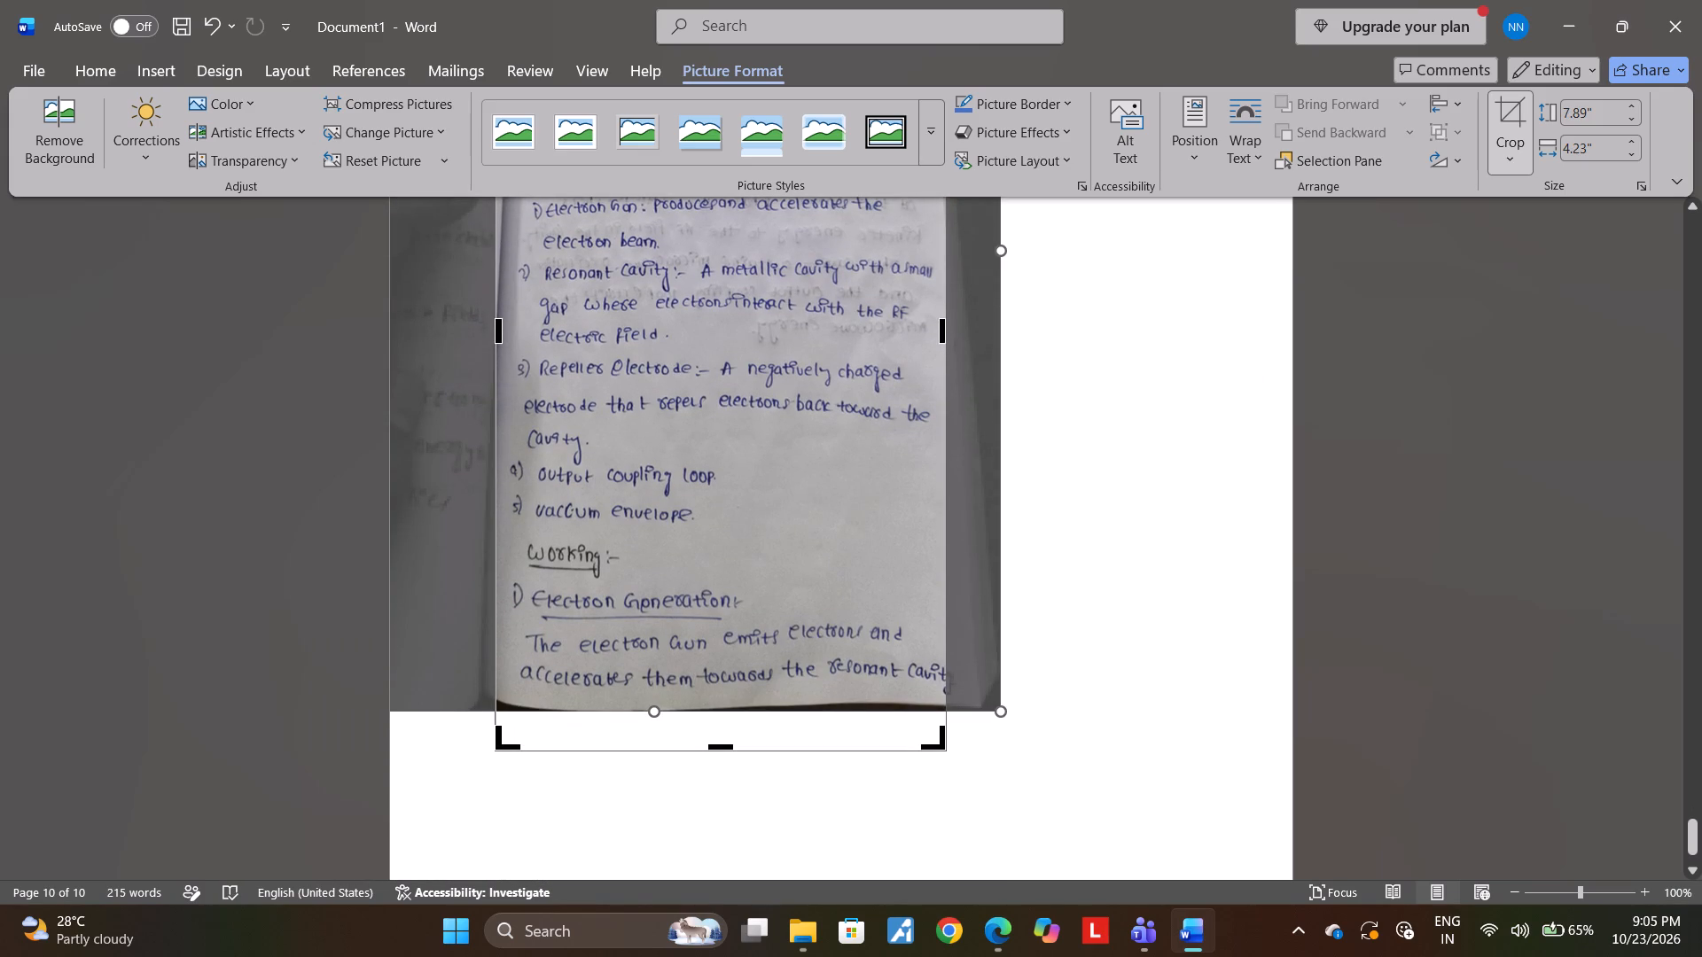
left_click_drag(941, 741, 970, 701)
scroll(965, 600, "up", 1)
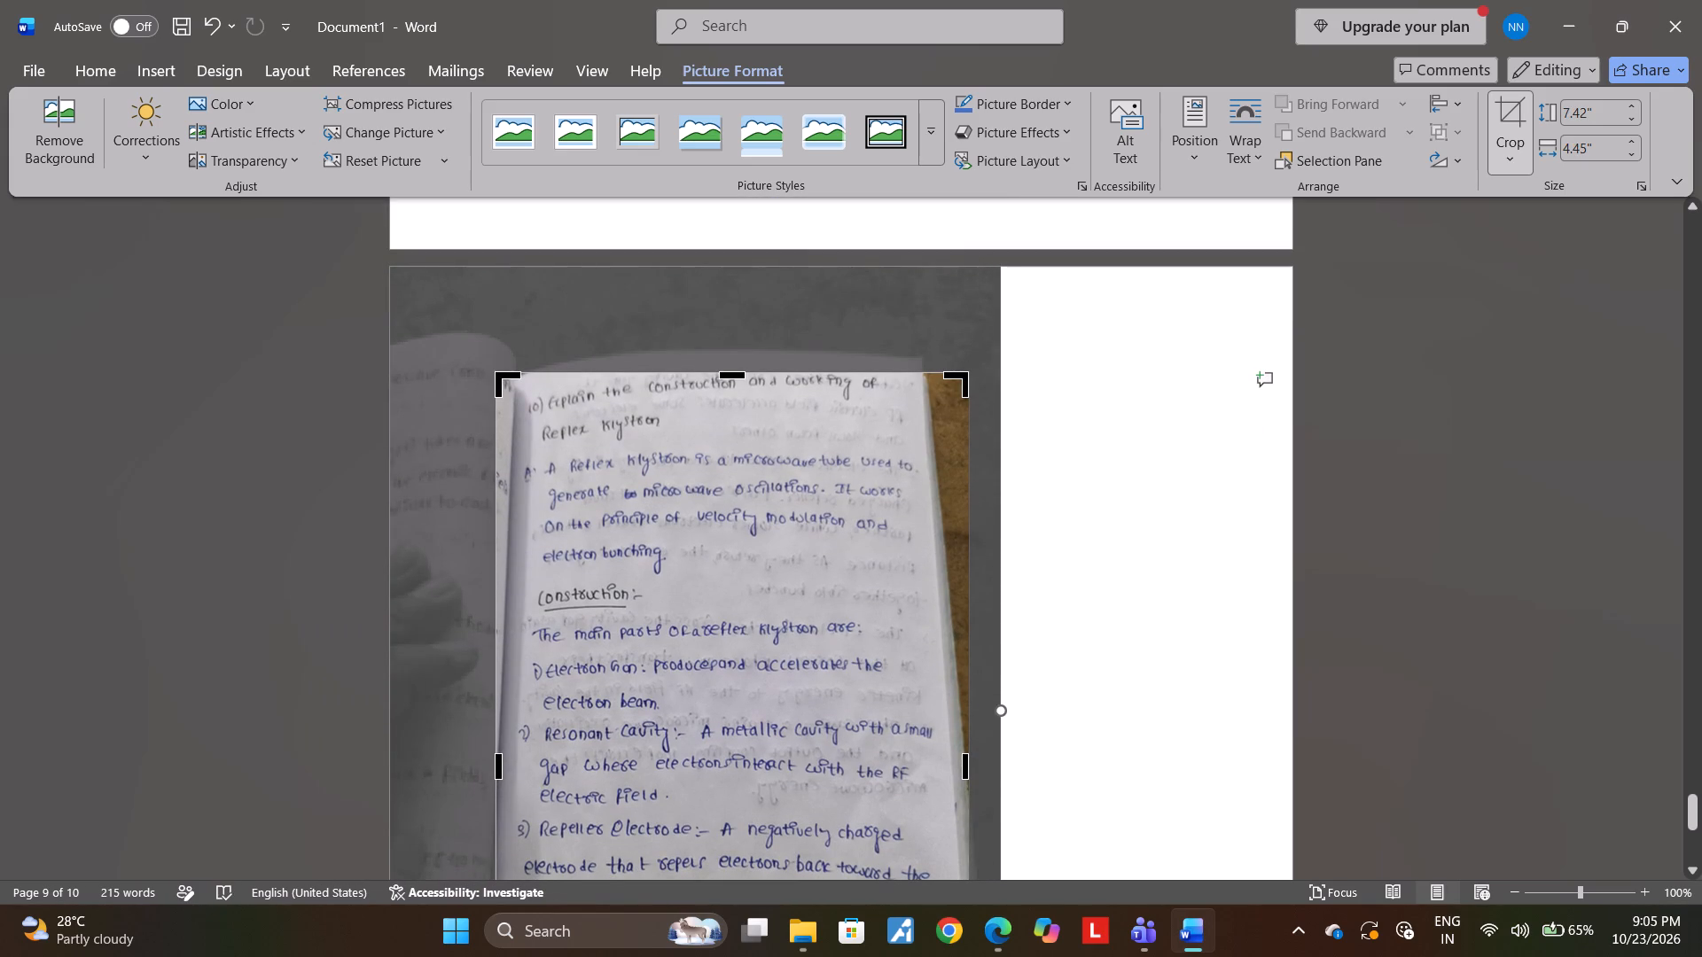
left_click(1021, 364)
Change the cropped Reflex Klystron photo's layout from in line to text wrapping around it.
left_click(776, 575)
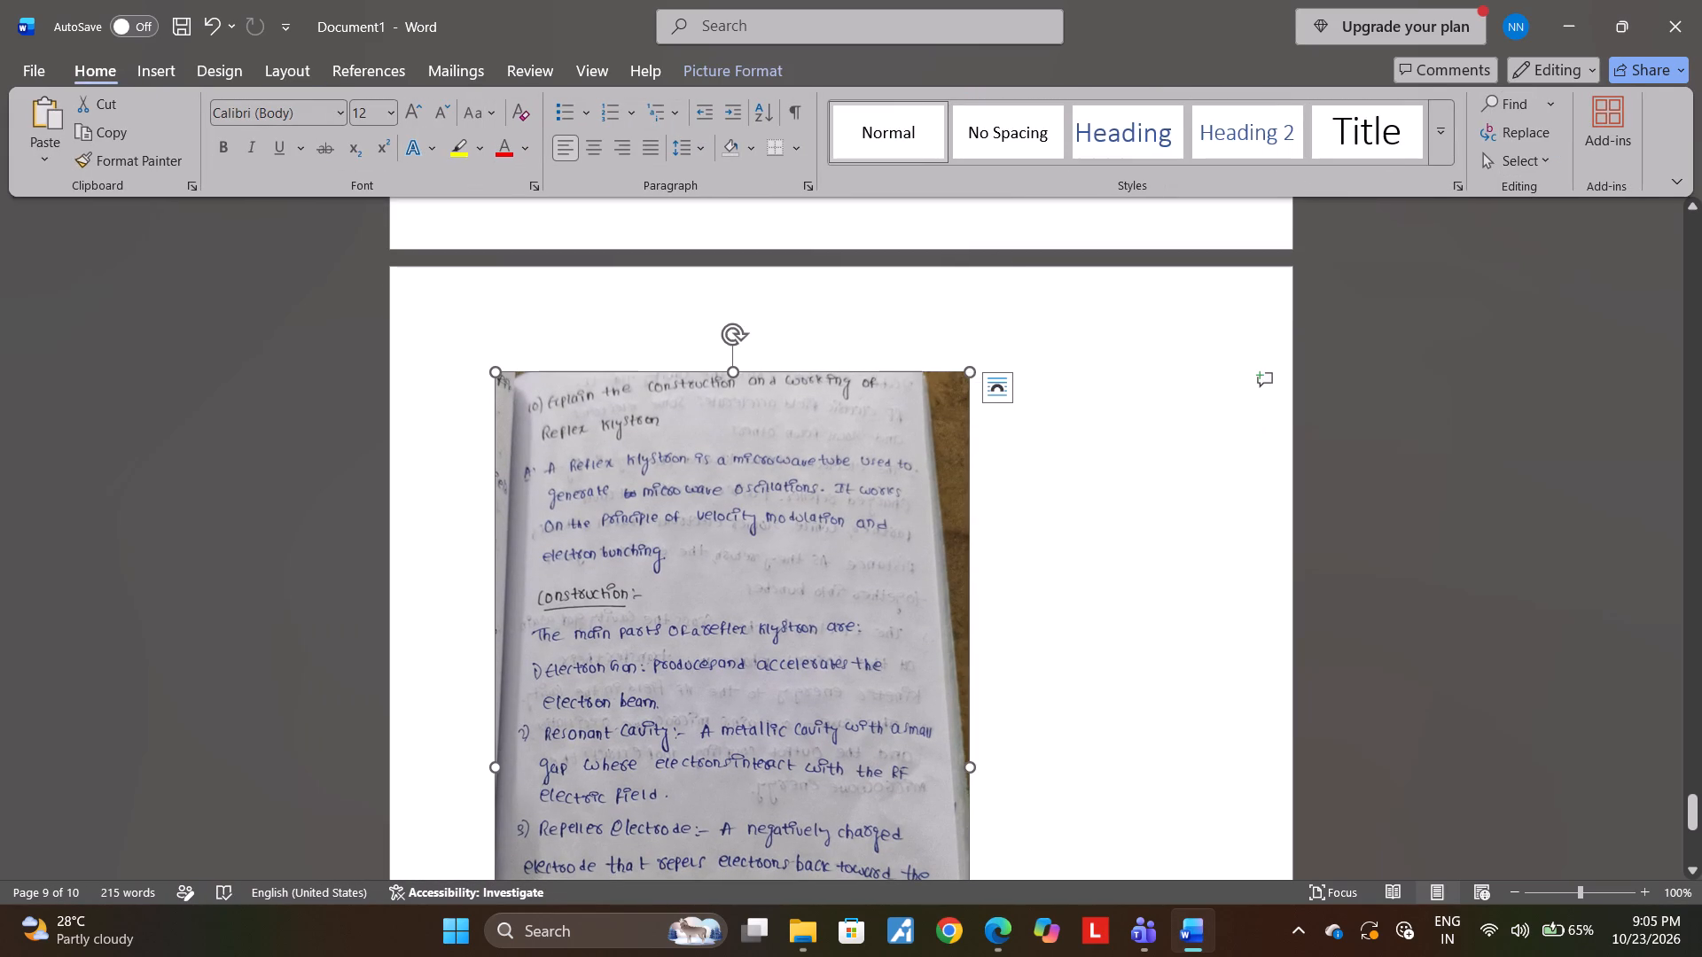
left_click(996, 390)
left_click(1117, 556)
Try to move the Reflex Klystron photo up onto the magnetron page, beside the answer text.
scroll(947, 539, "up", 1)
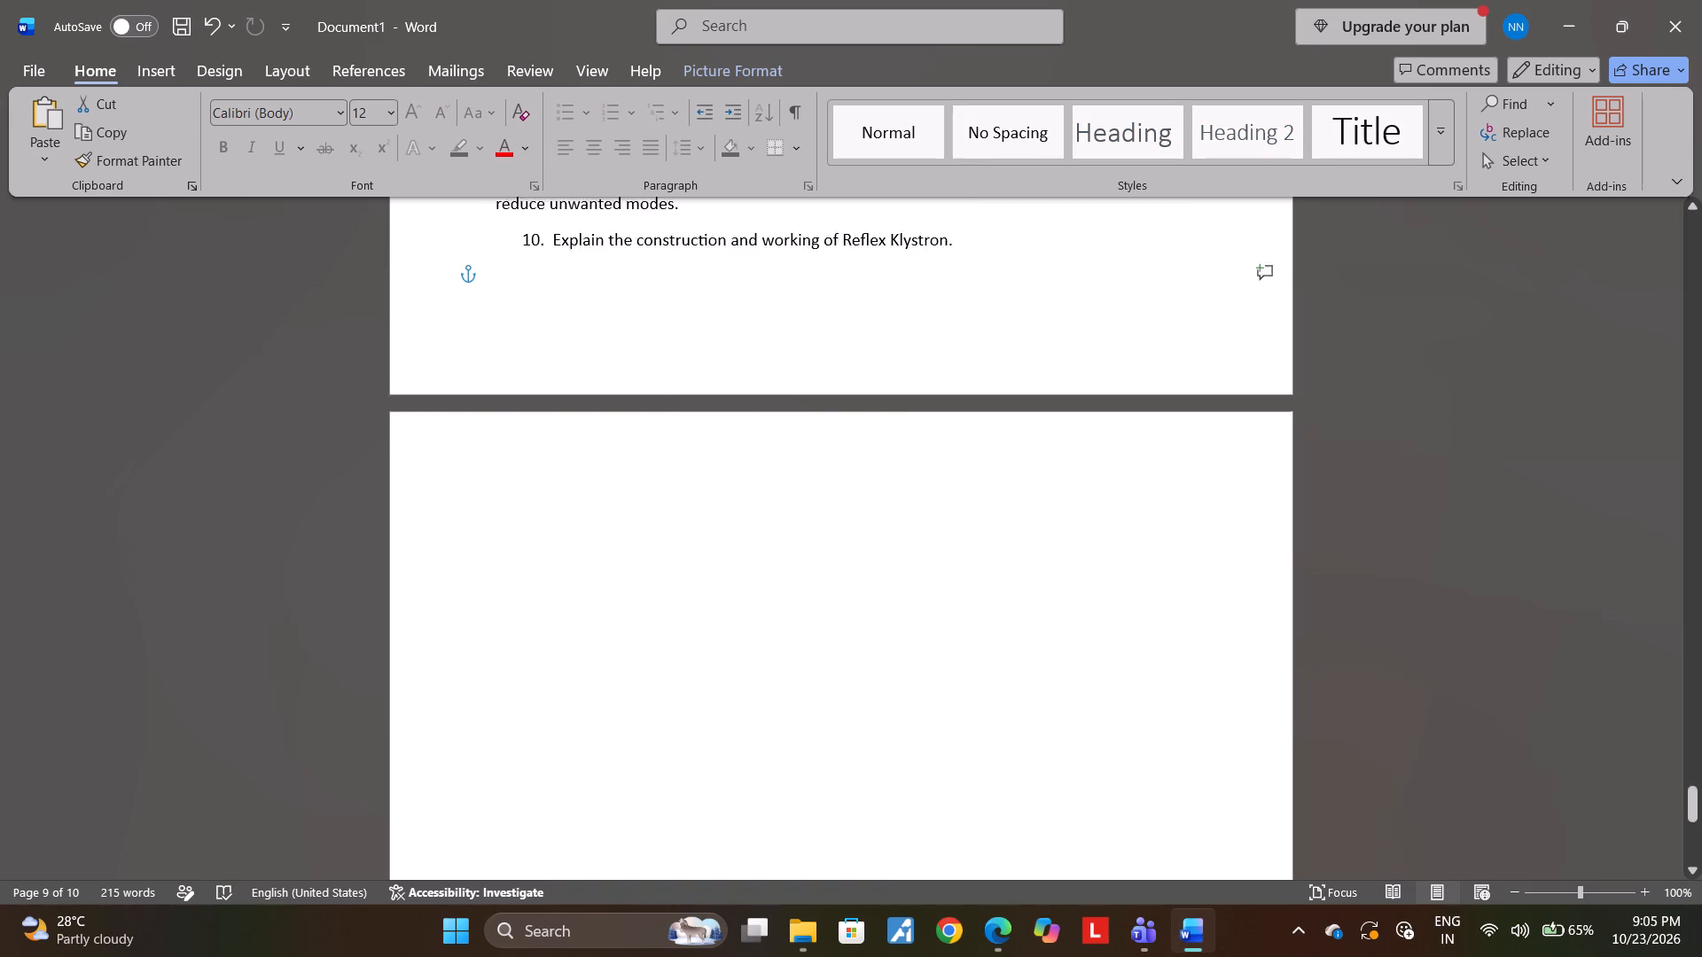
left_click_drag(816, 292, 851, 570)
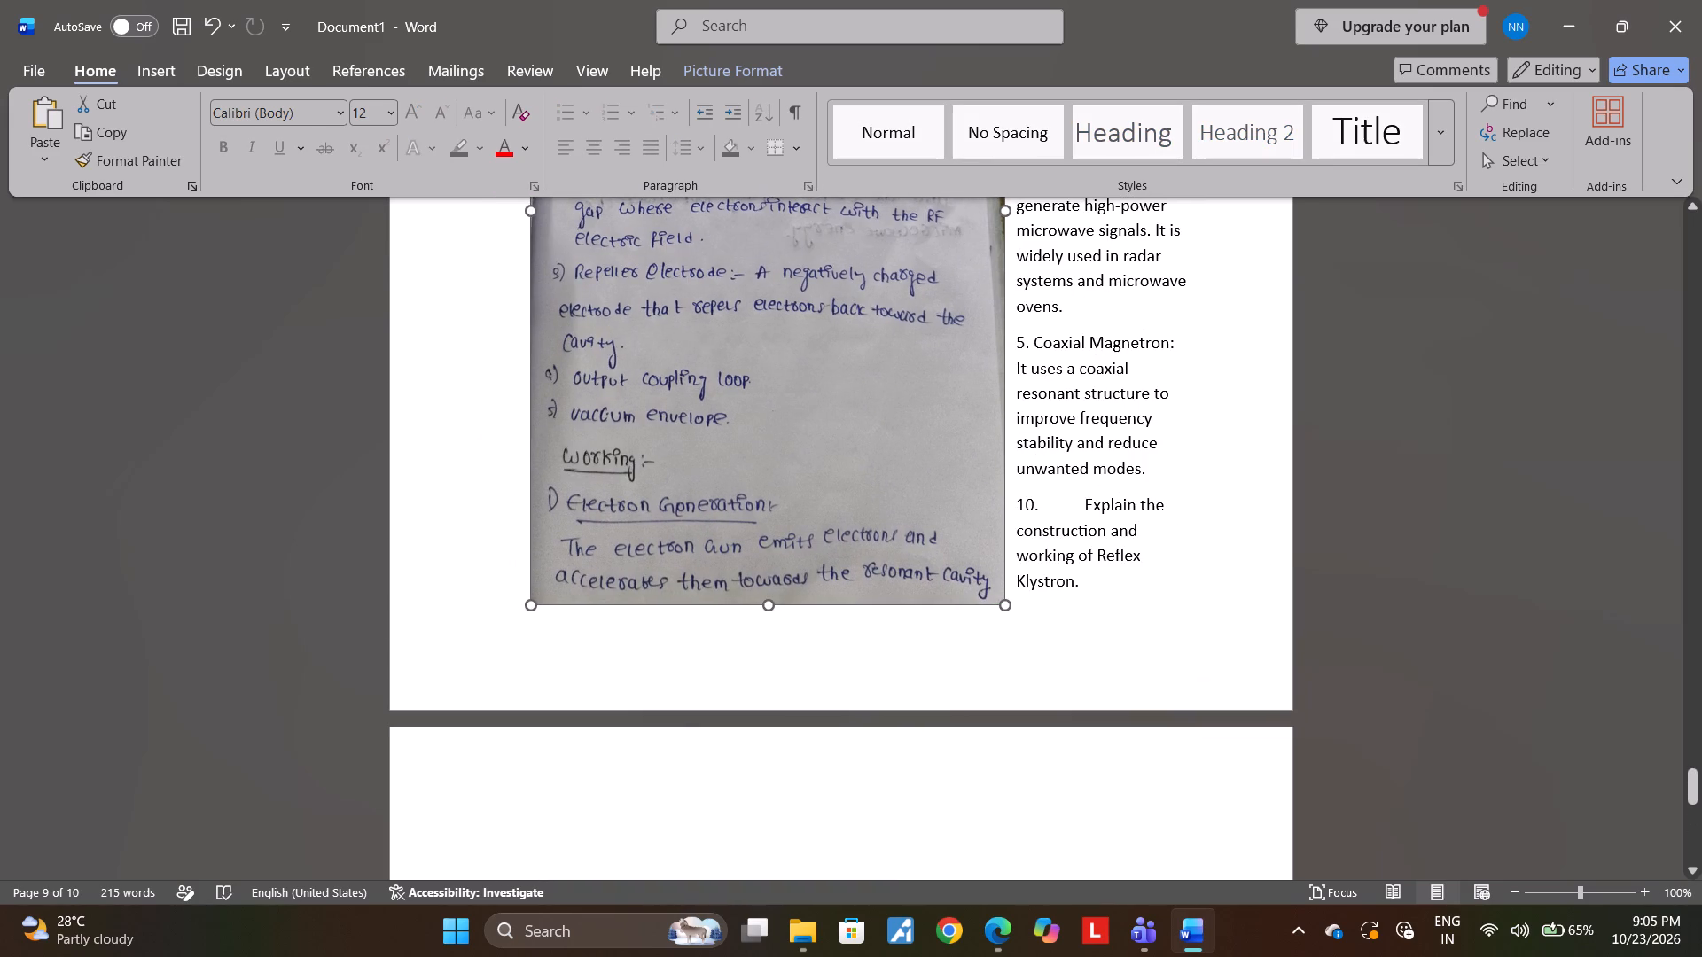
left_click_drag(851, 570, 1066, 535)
Cut the Reflex Klystron photo from beside the magnetron answer and paste it at the empty line below question 10.
left_click(942, 499)
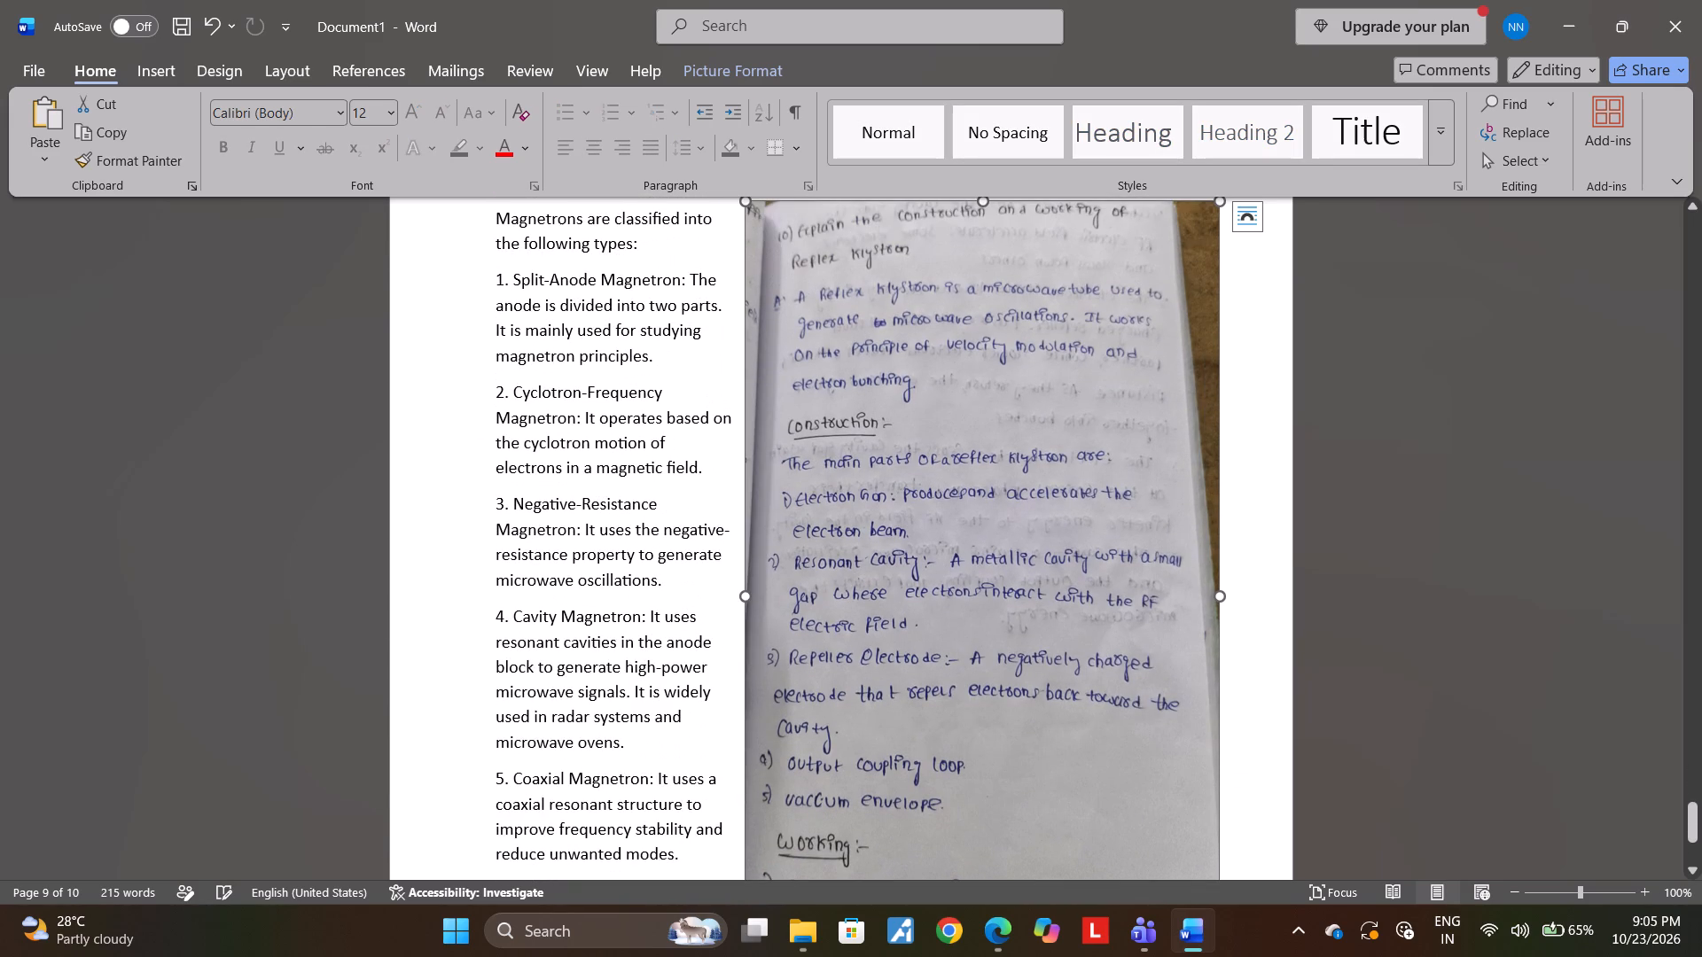
key("ctrl+x")
scroll(850, 512, "down", 1)
scroll(863, 514, "up", 1)
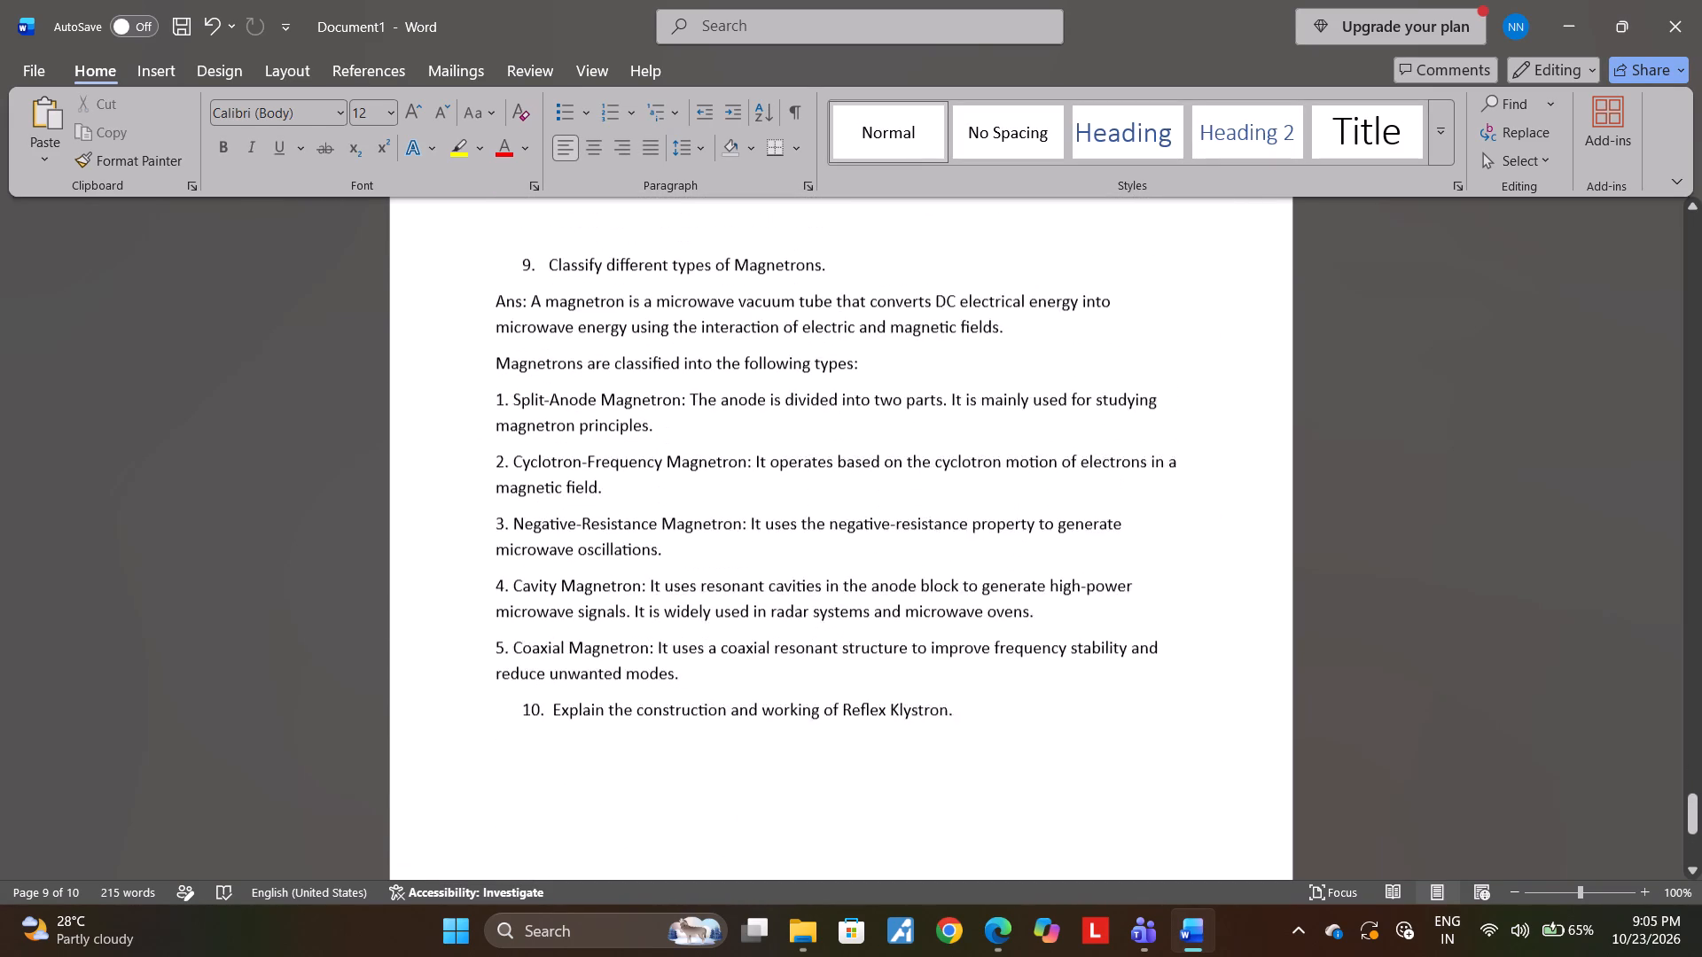
scroll(863, 512, "down", 1)
left_click_drag(513, 250, 824, 274)
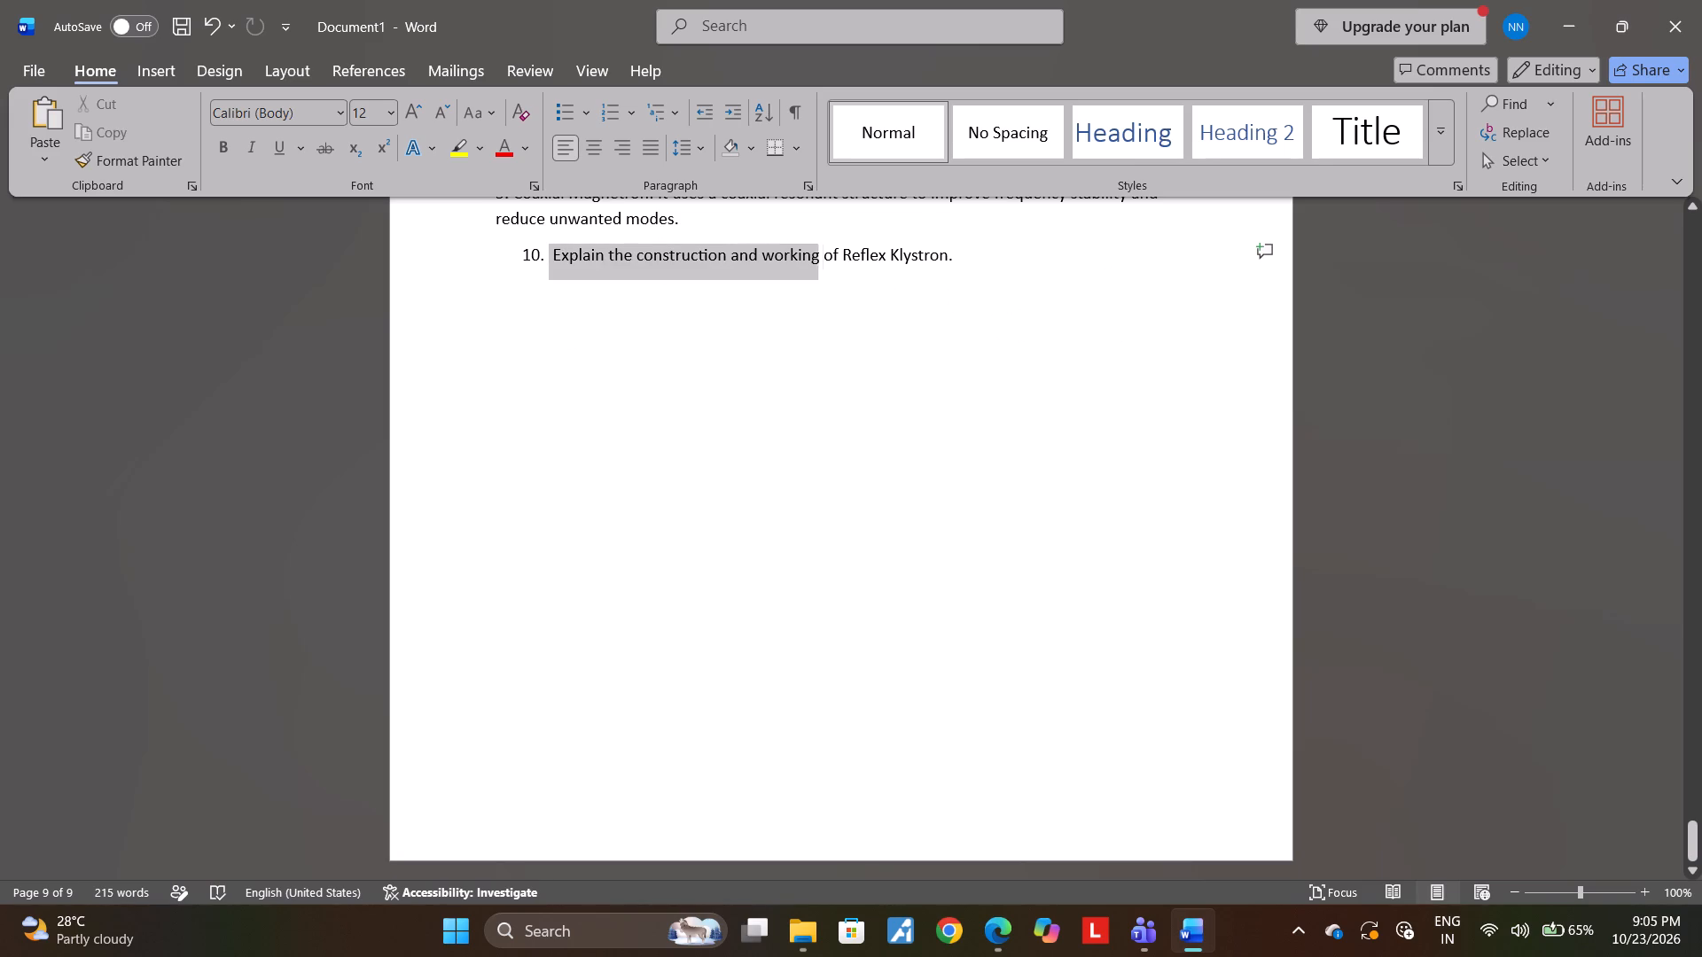
left_click_drag(824, 274, 886, 268)
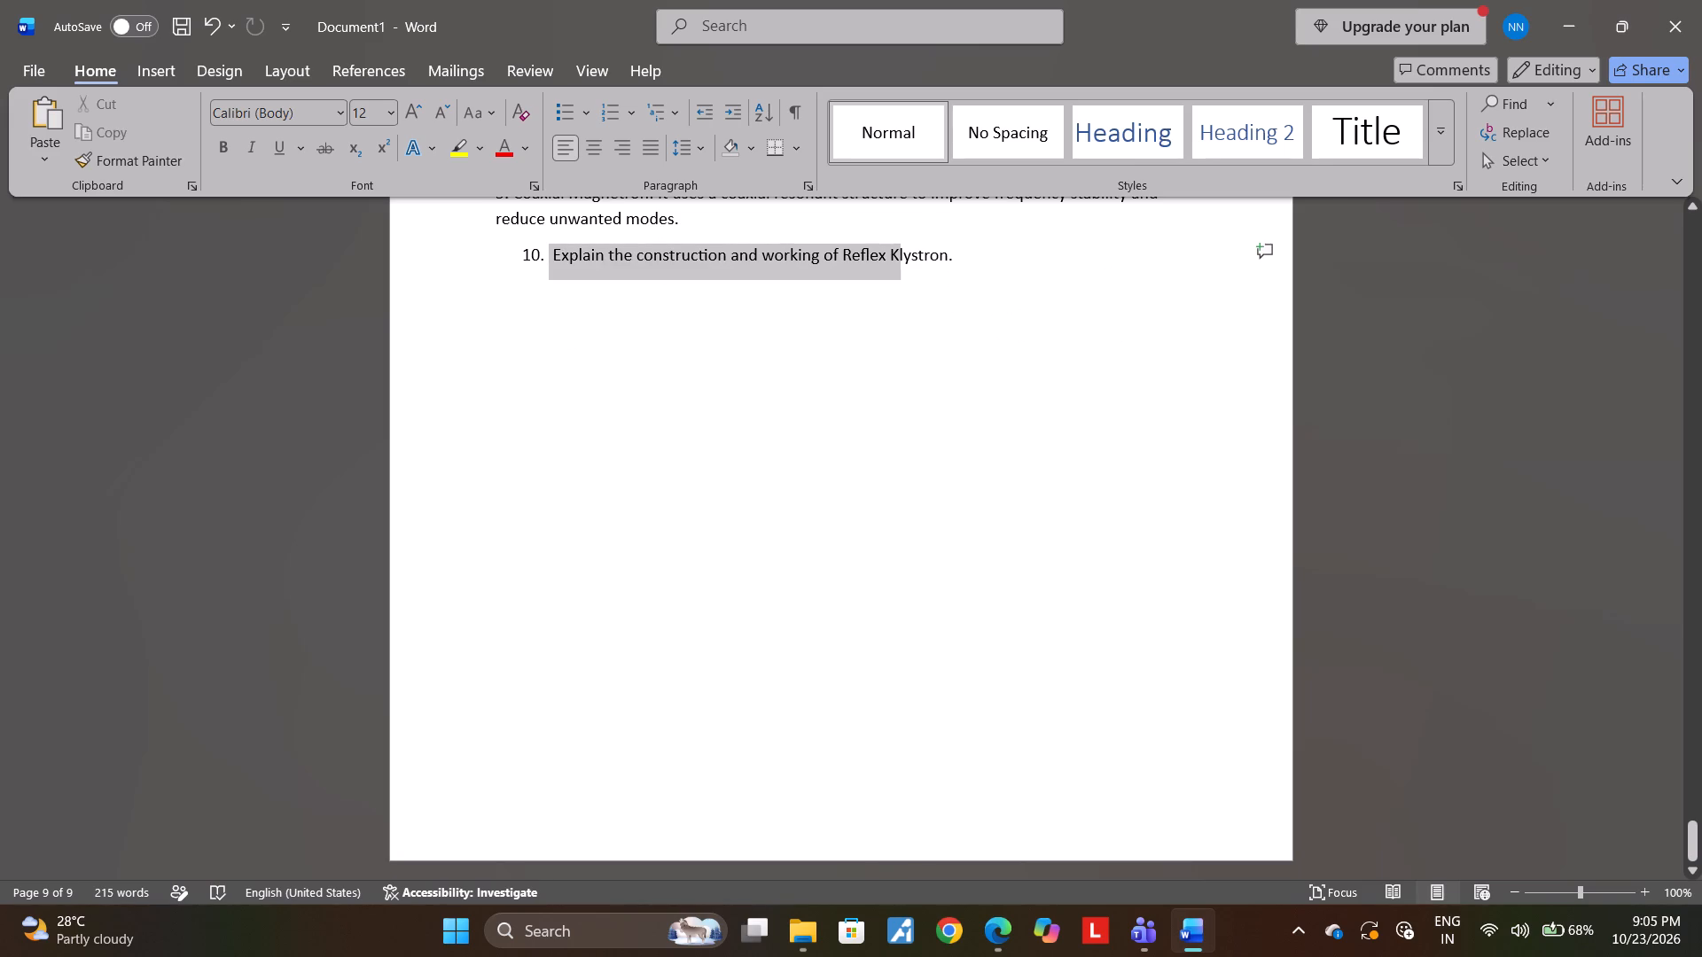
left_click_drag(886, 268, 961, 265)
left_click(612, 730)
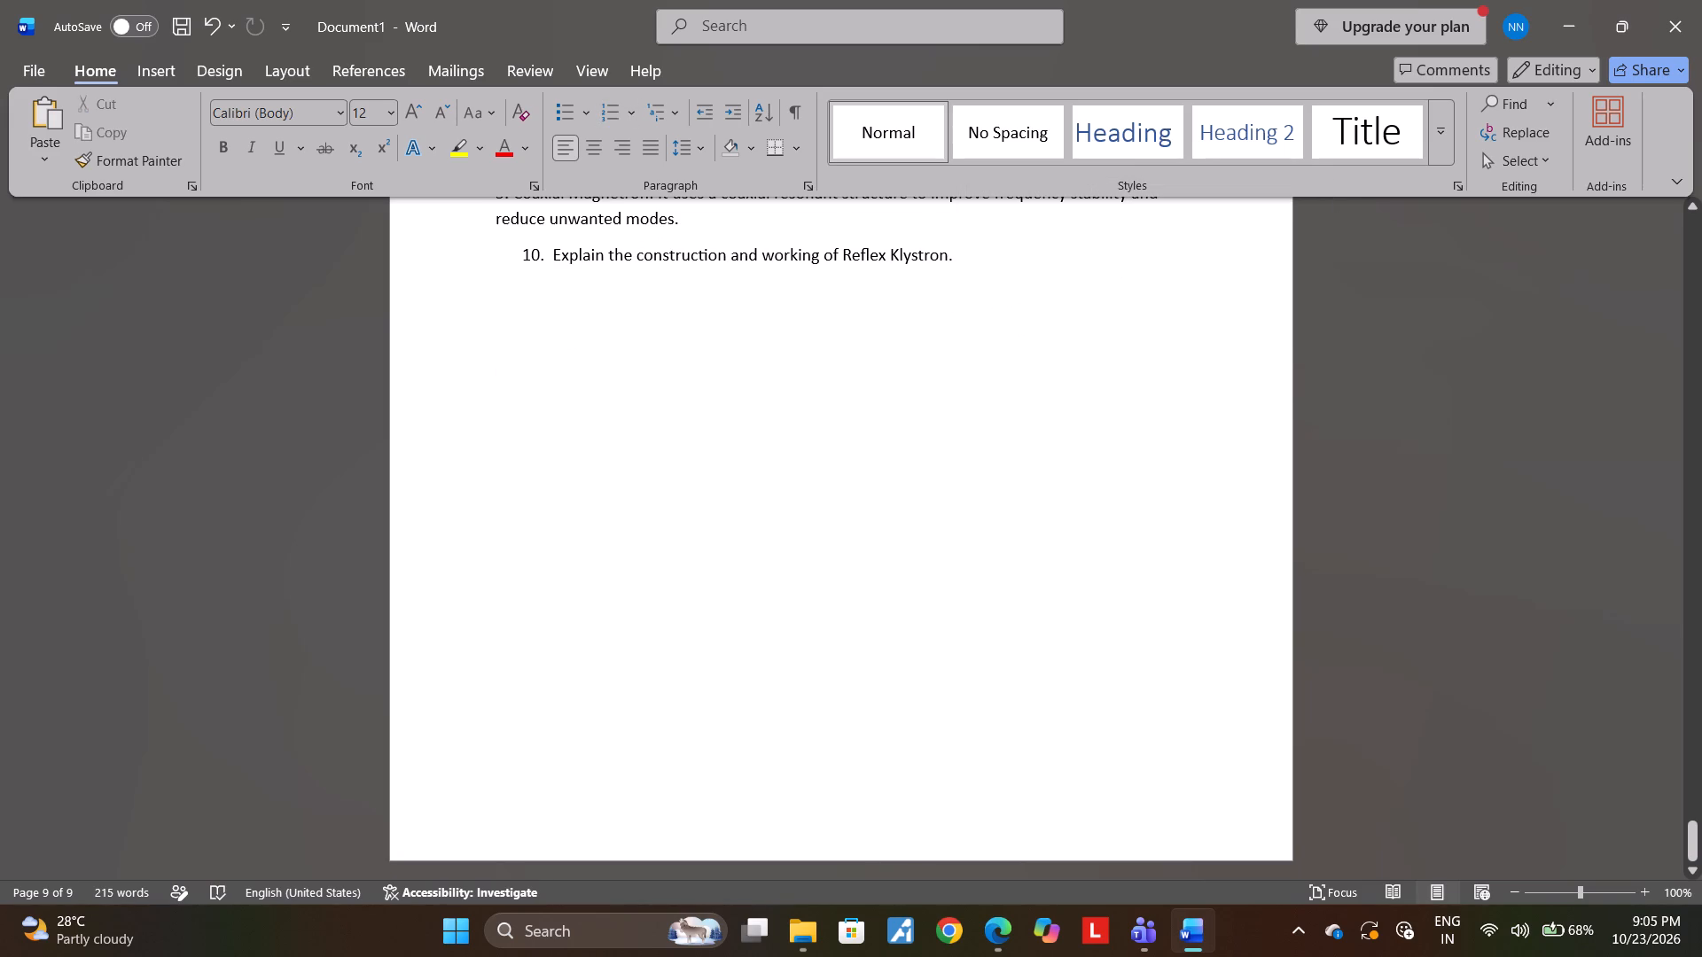
key("ctrl+v")
Cut the question "Explain the construction and working of Reflex Klystron." from below the magnetron answer.
scroll(654, 579, "up", 2)
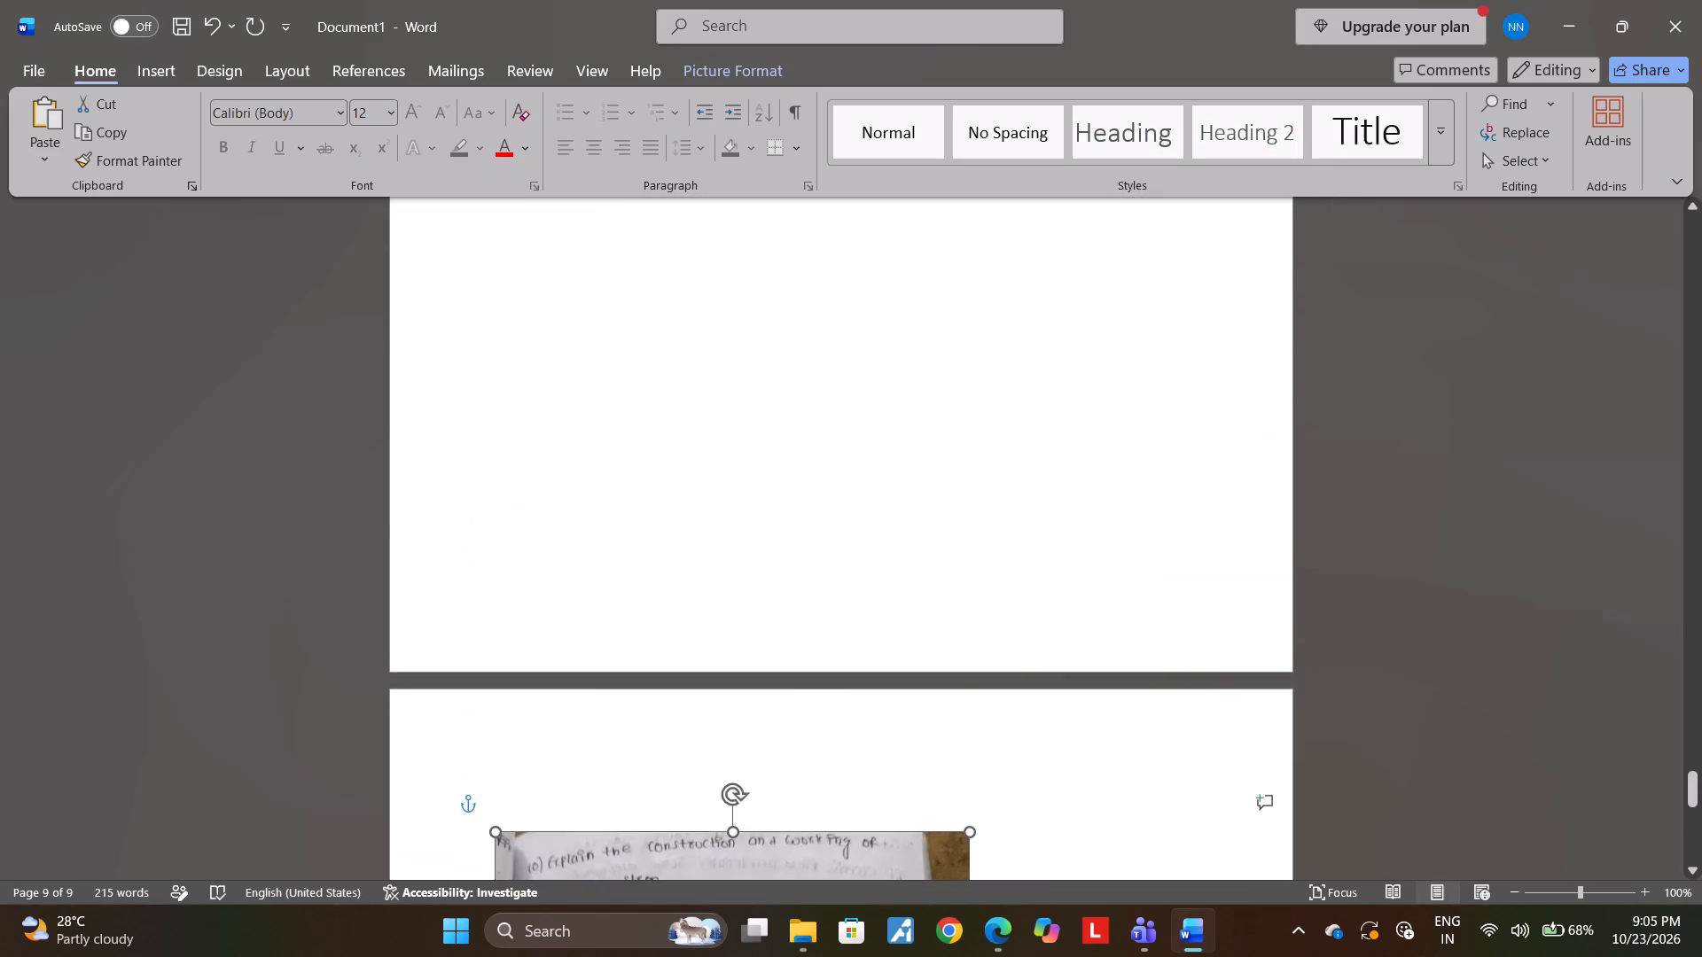
scroll(654, 572, "up", 1)
scroll(550, 646, "down", 1)
left_click_drag(517, 538, 690, 528)
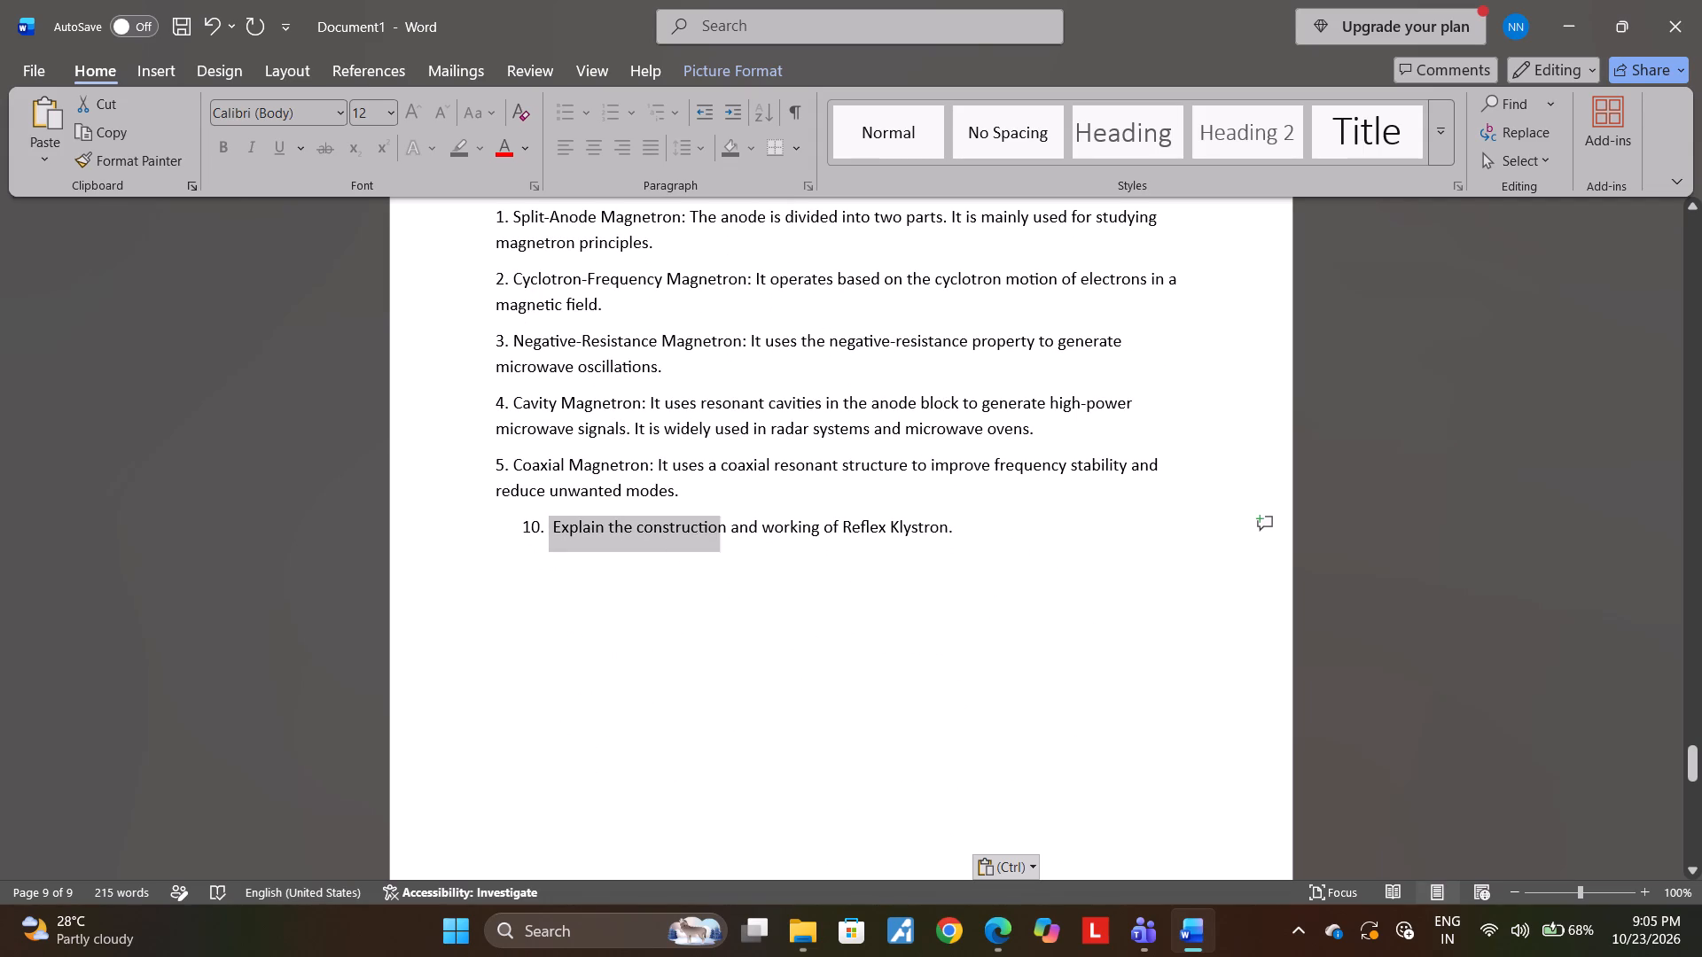
left_click_drag(690, 528, 956, 521)
key("ctrl+x")
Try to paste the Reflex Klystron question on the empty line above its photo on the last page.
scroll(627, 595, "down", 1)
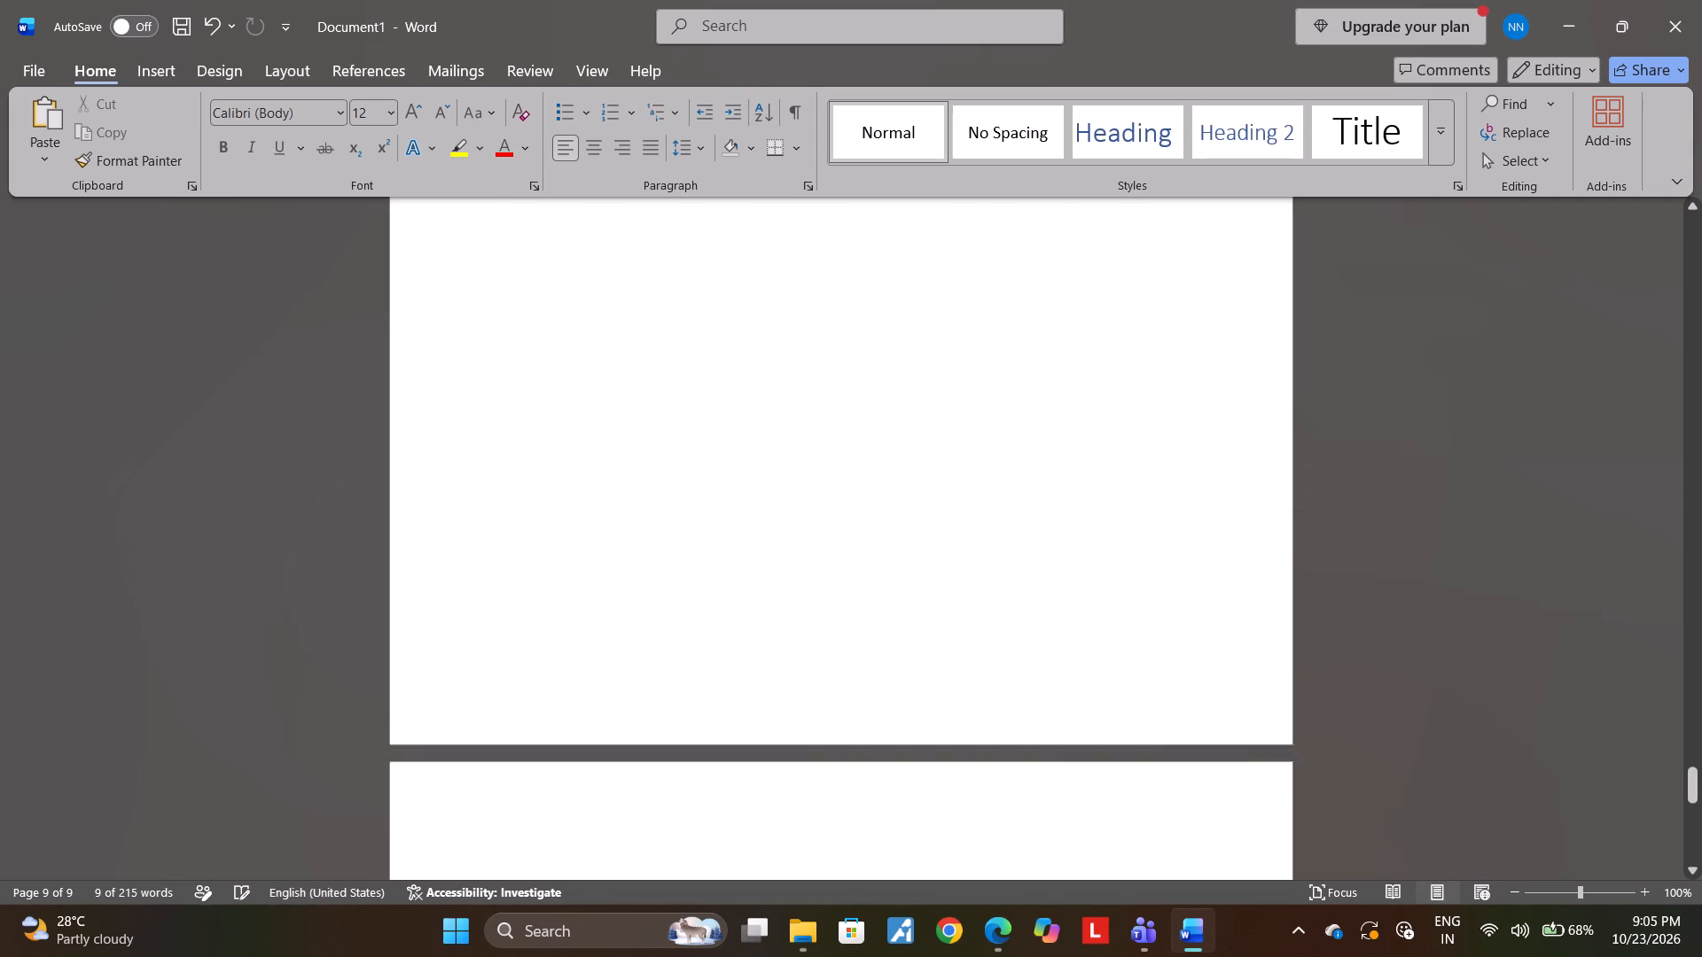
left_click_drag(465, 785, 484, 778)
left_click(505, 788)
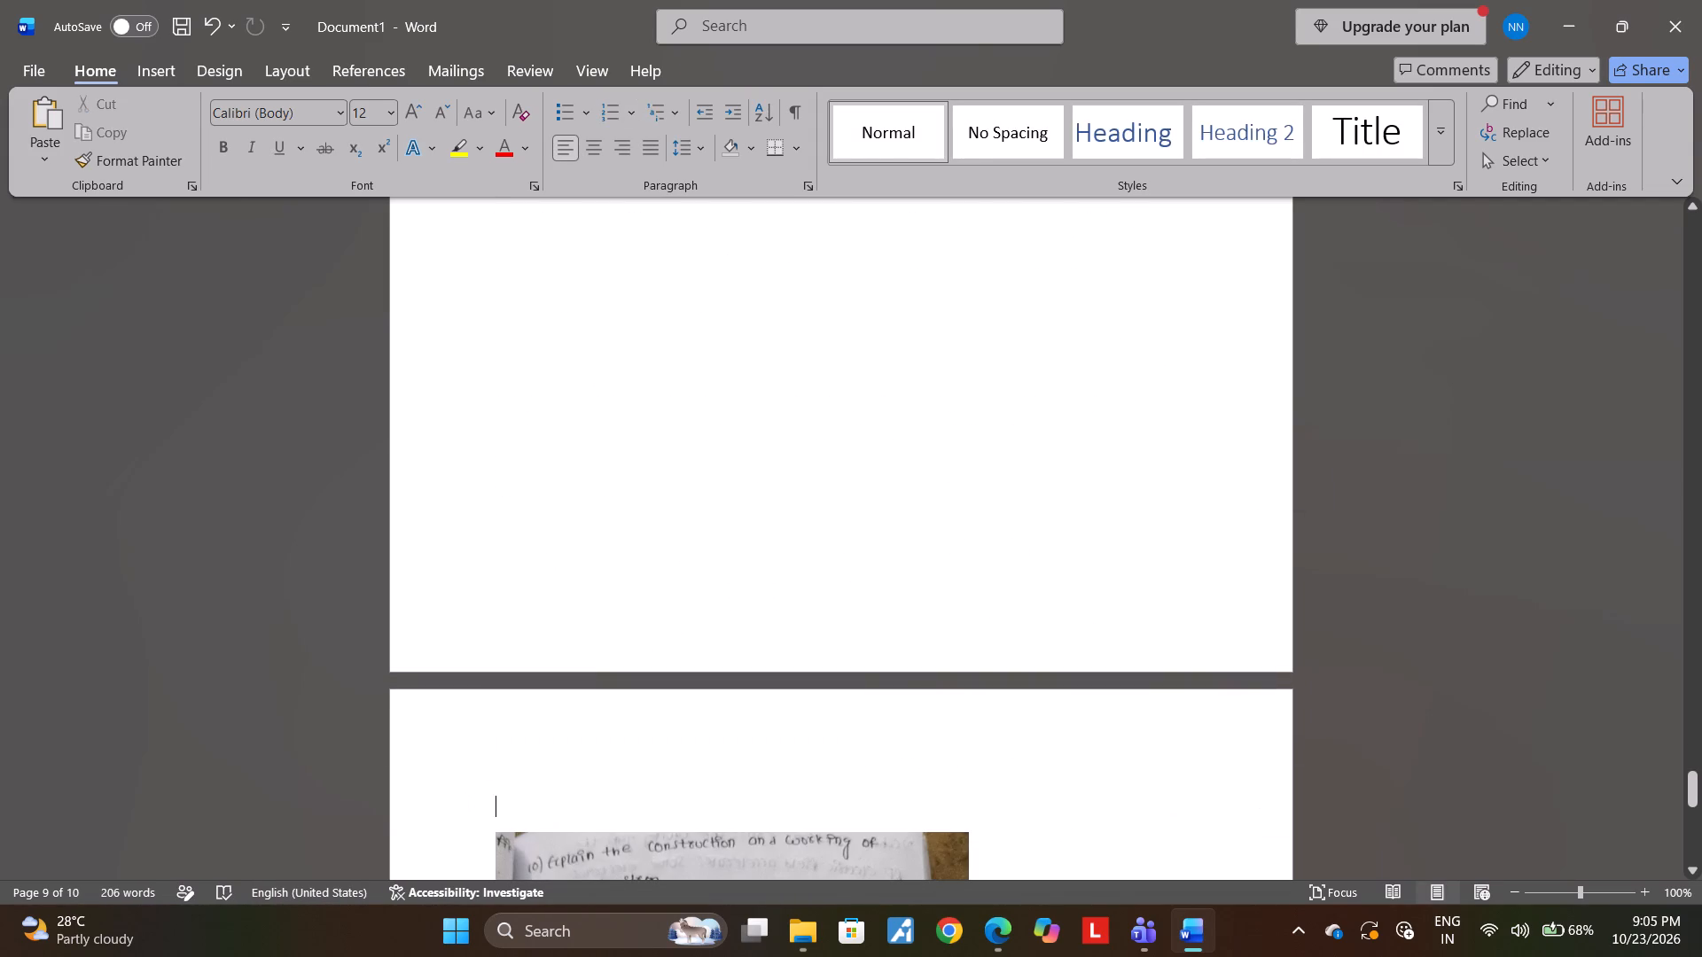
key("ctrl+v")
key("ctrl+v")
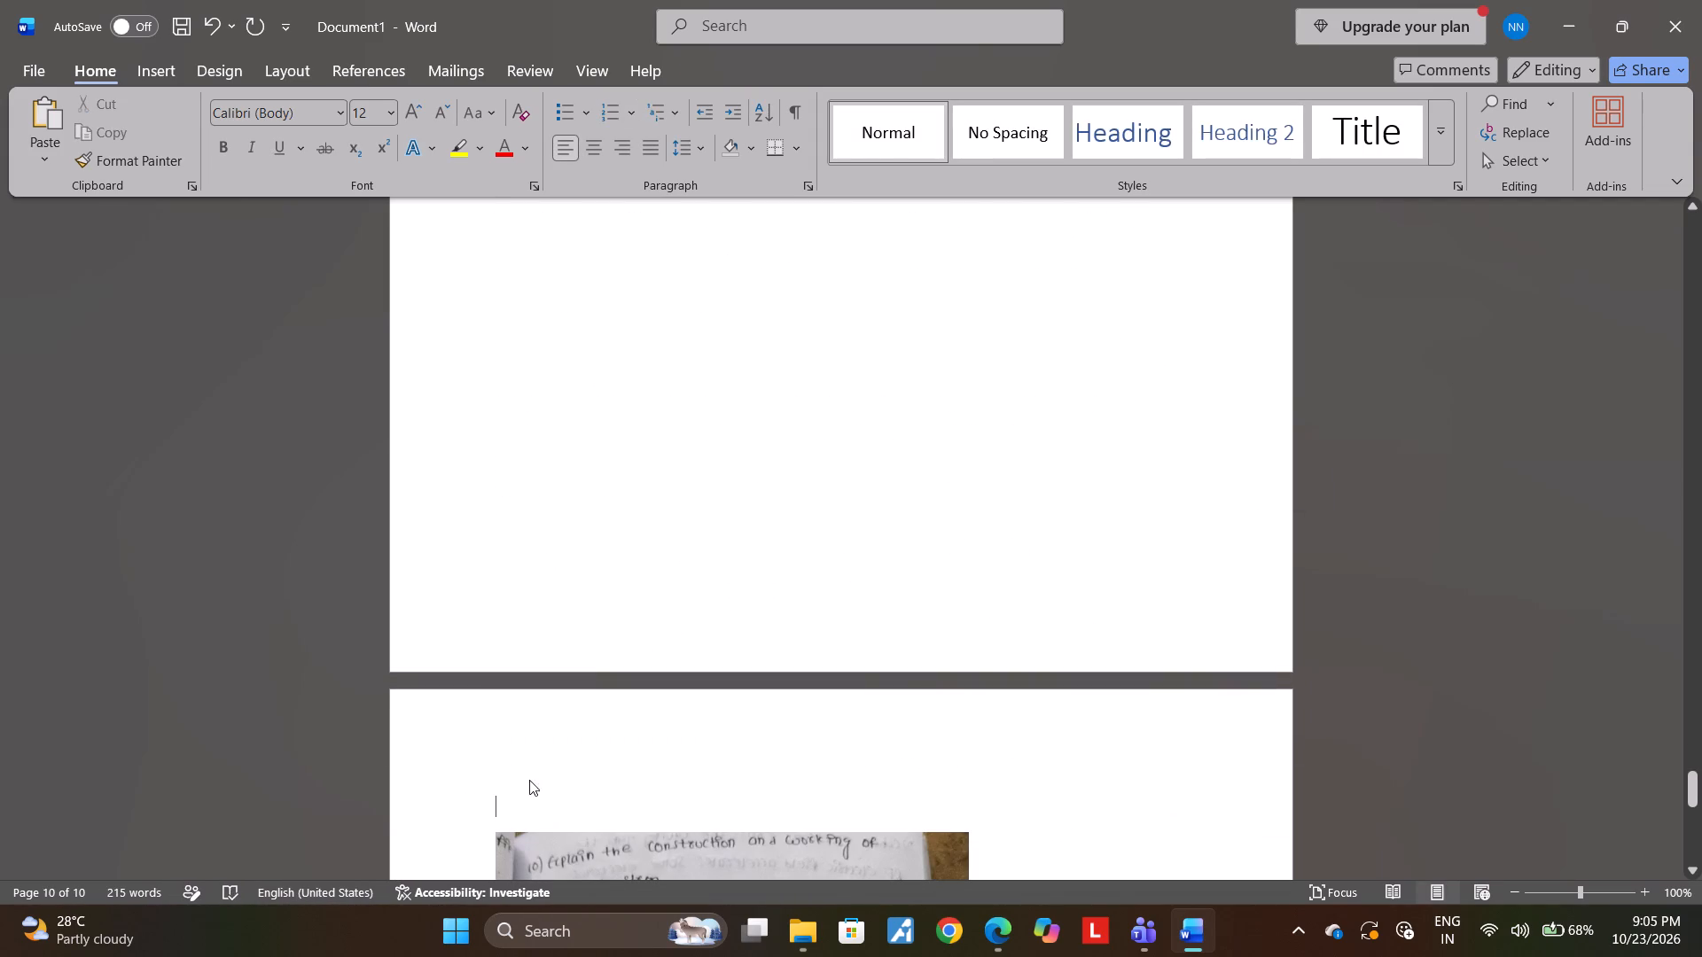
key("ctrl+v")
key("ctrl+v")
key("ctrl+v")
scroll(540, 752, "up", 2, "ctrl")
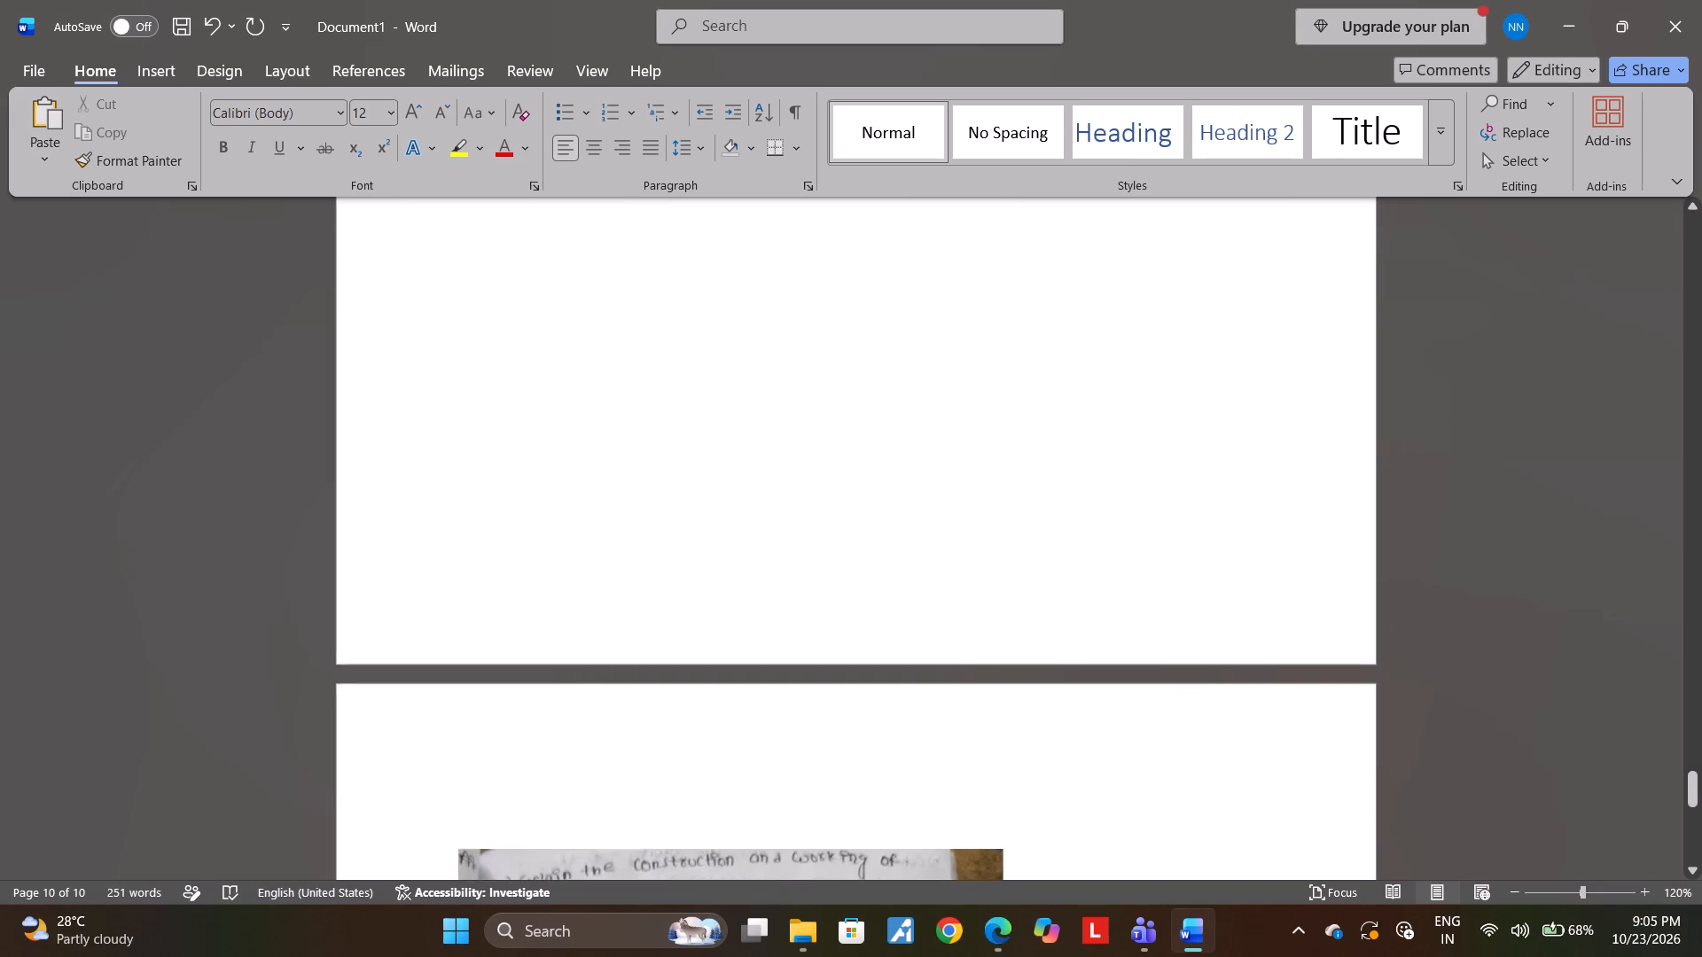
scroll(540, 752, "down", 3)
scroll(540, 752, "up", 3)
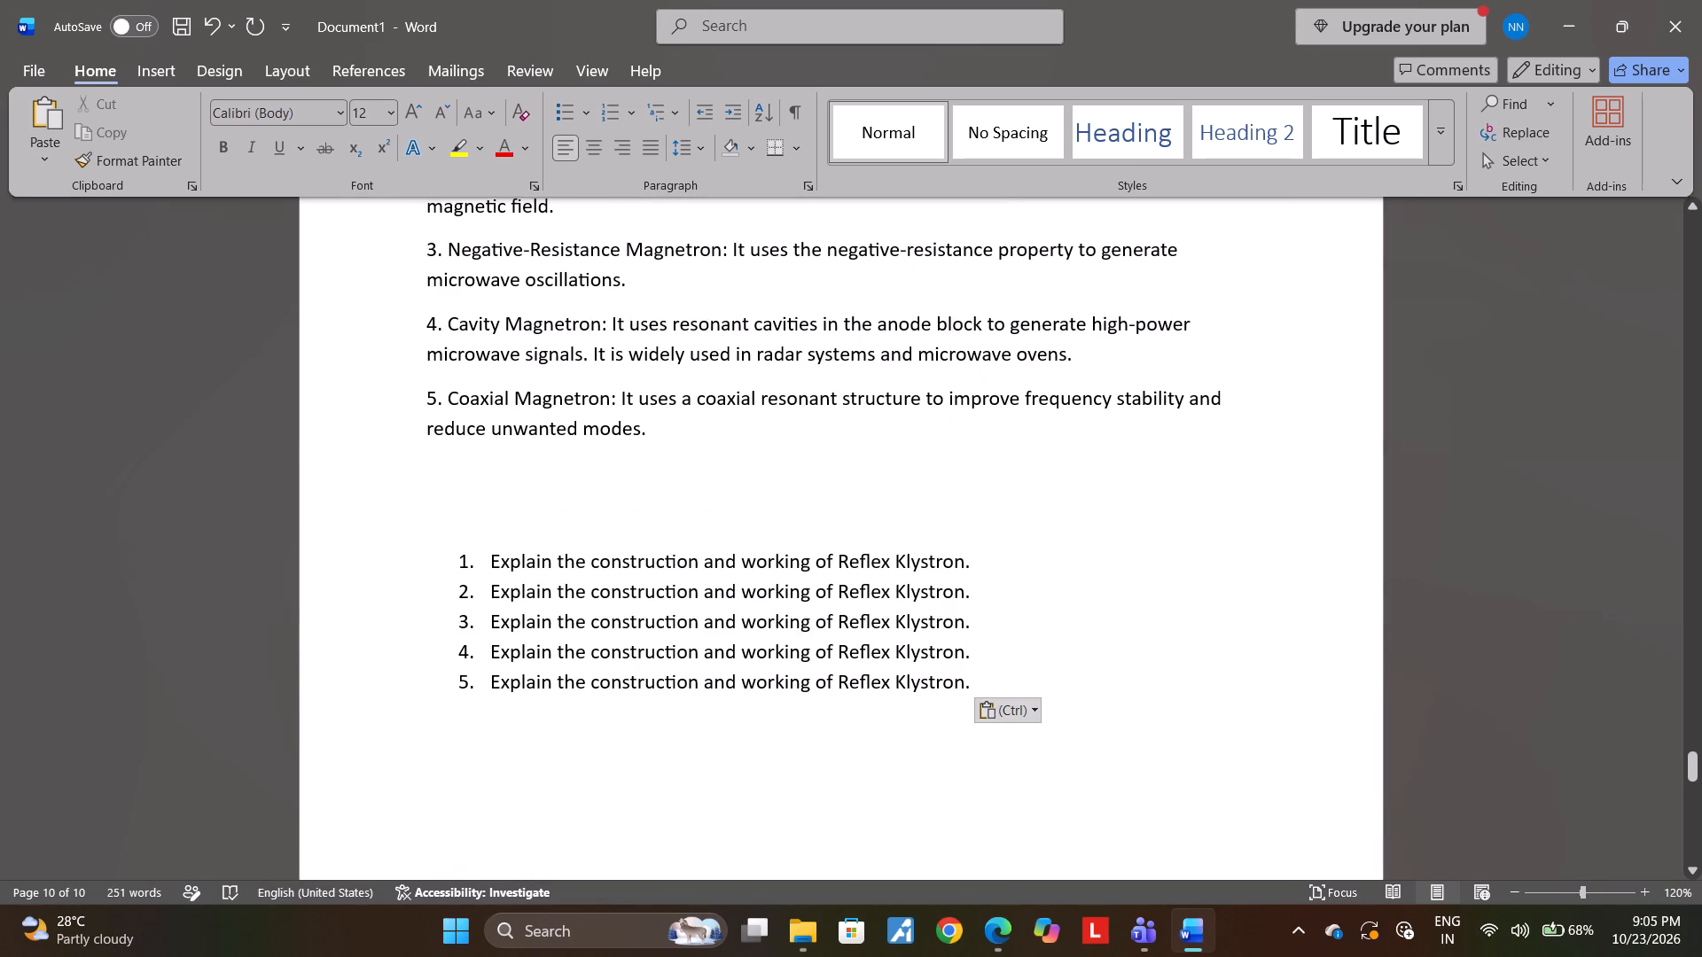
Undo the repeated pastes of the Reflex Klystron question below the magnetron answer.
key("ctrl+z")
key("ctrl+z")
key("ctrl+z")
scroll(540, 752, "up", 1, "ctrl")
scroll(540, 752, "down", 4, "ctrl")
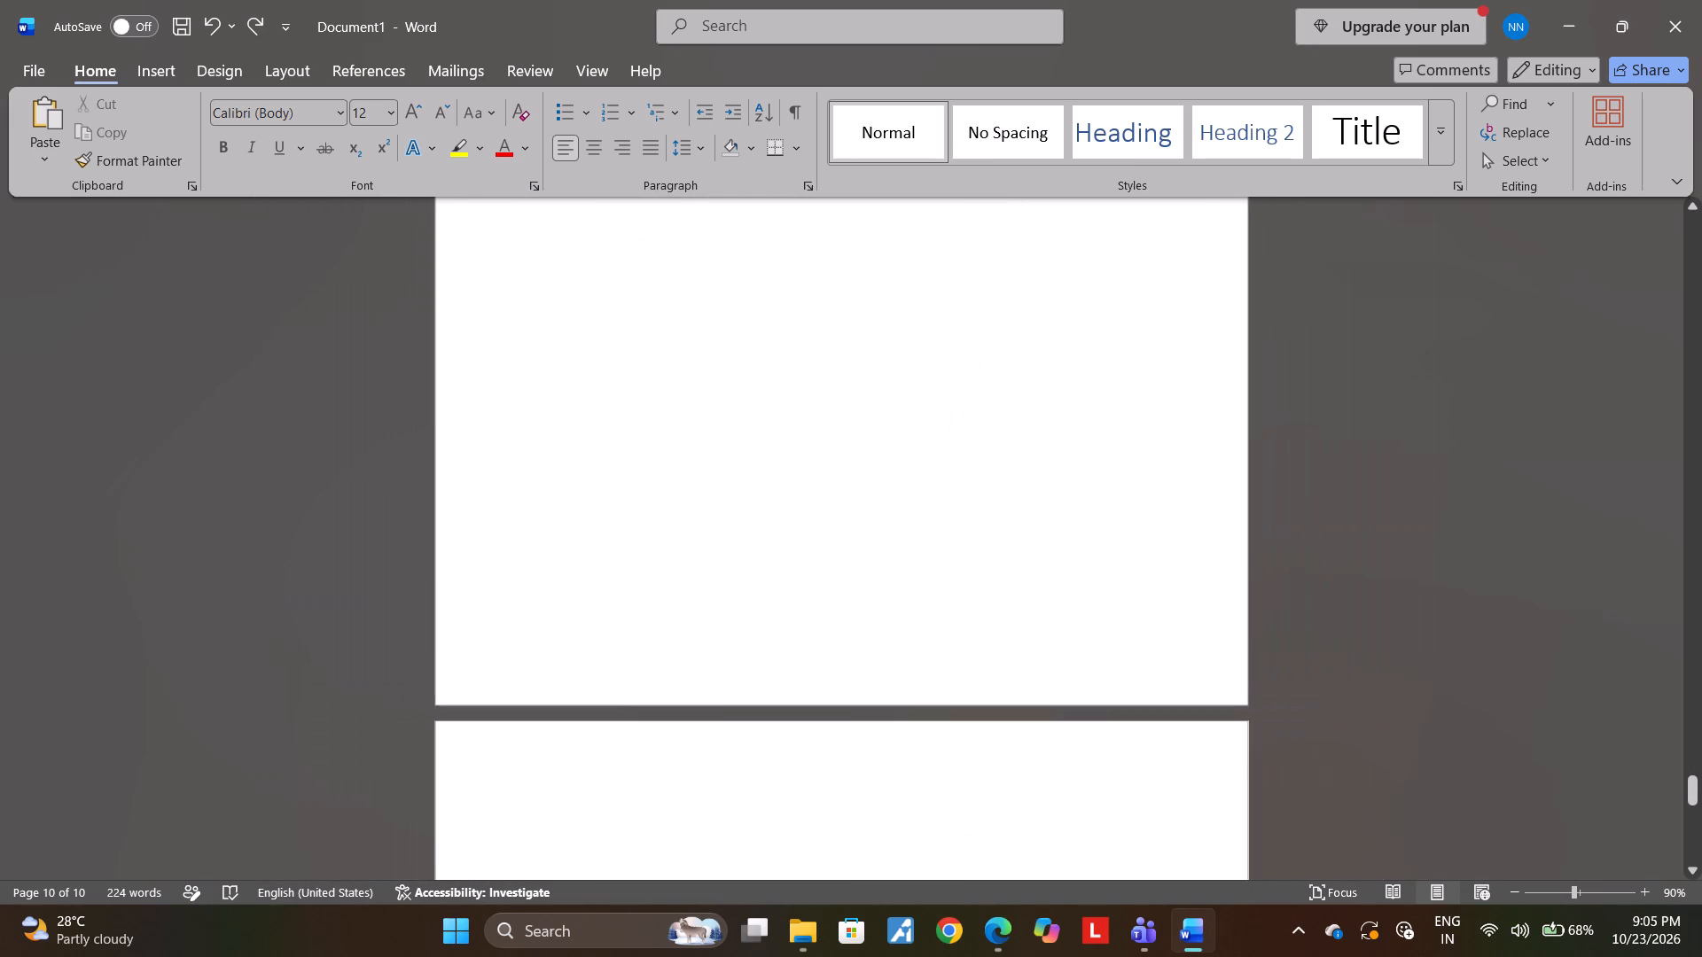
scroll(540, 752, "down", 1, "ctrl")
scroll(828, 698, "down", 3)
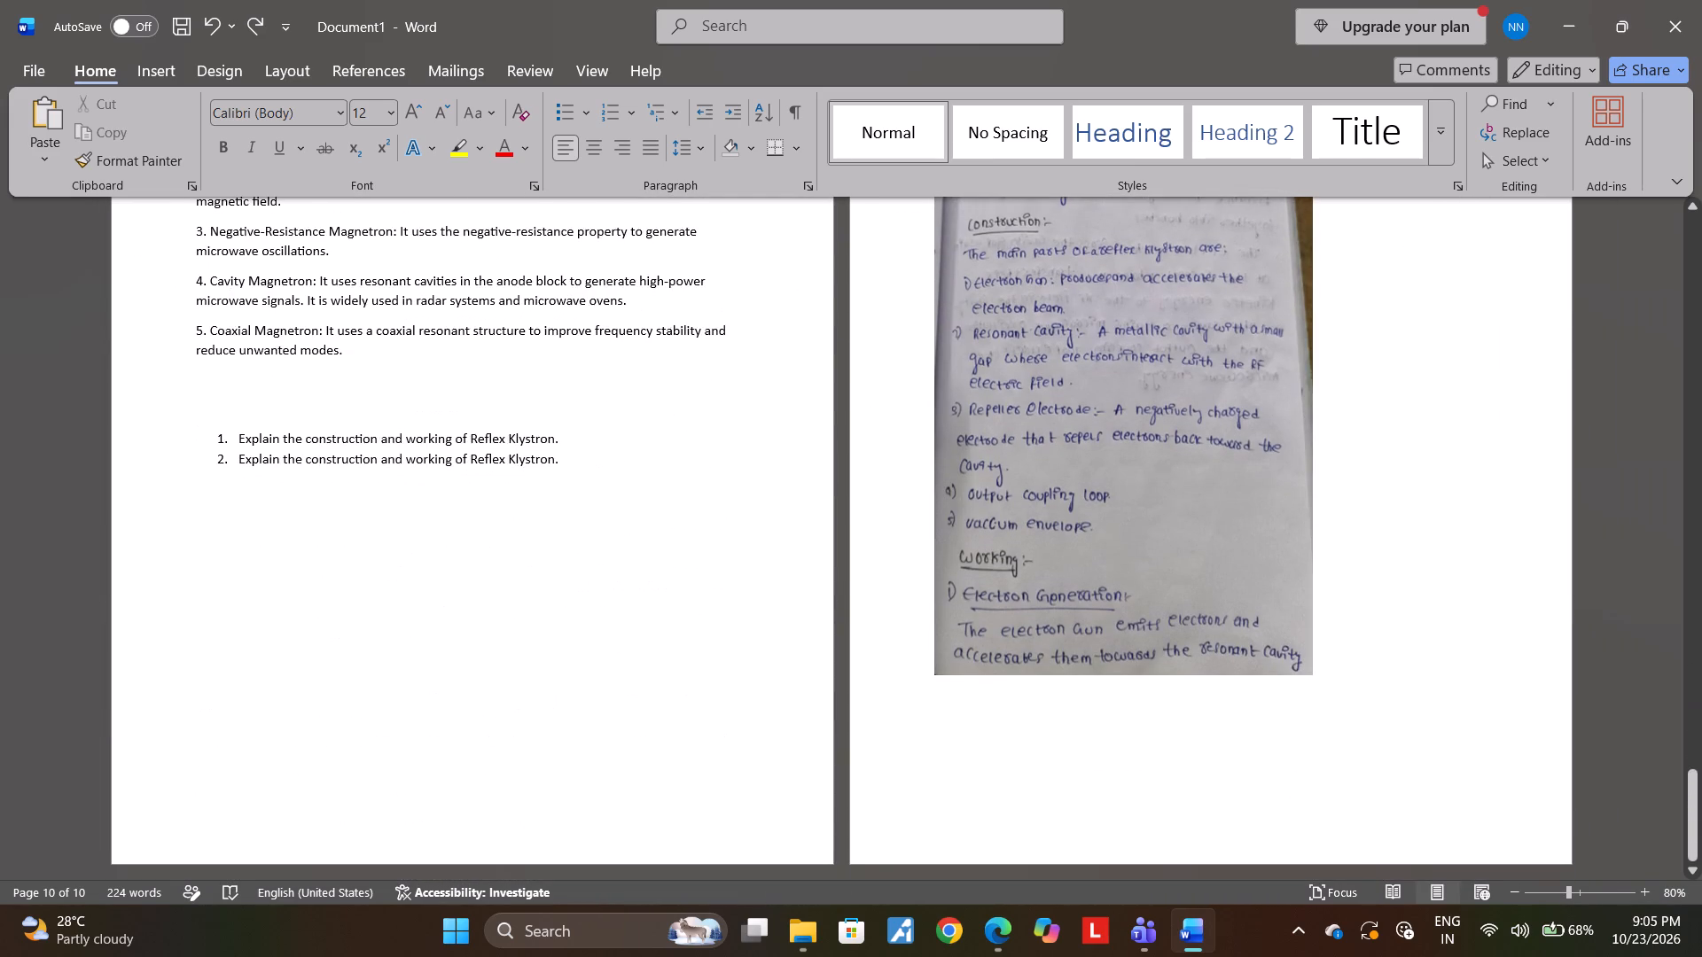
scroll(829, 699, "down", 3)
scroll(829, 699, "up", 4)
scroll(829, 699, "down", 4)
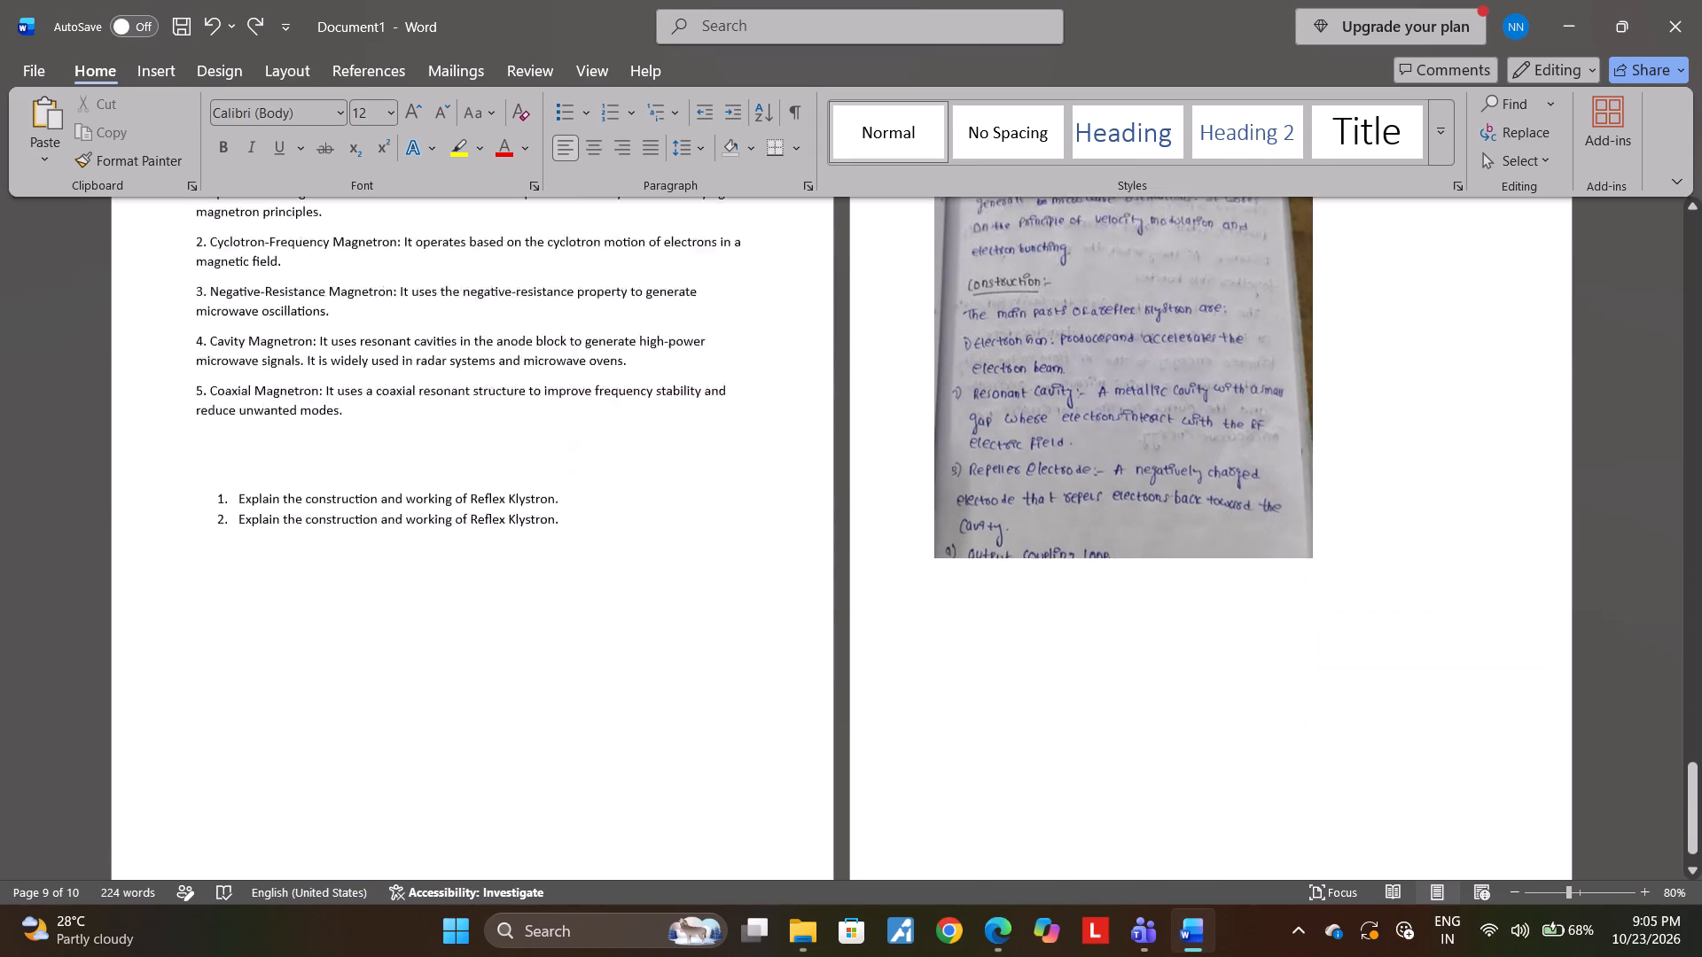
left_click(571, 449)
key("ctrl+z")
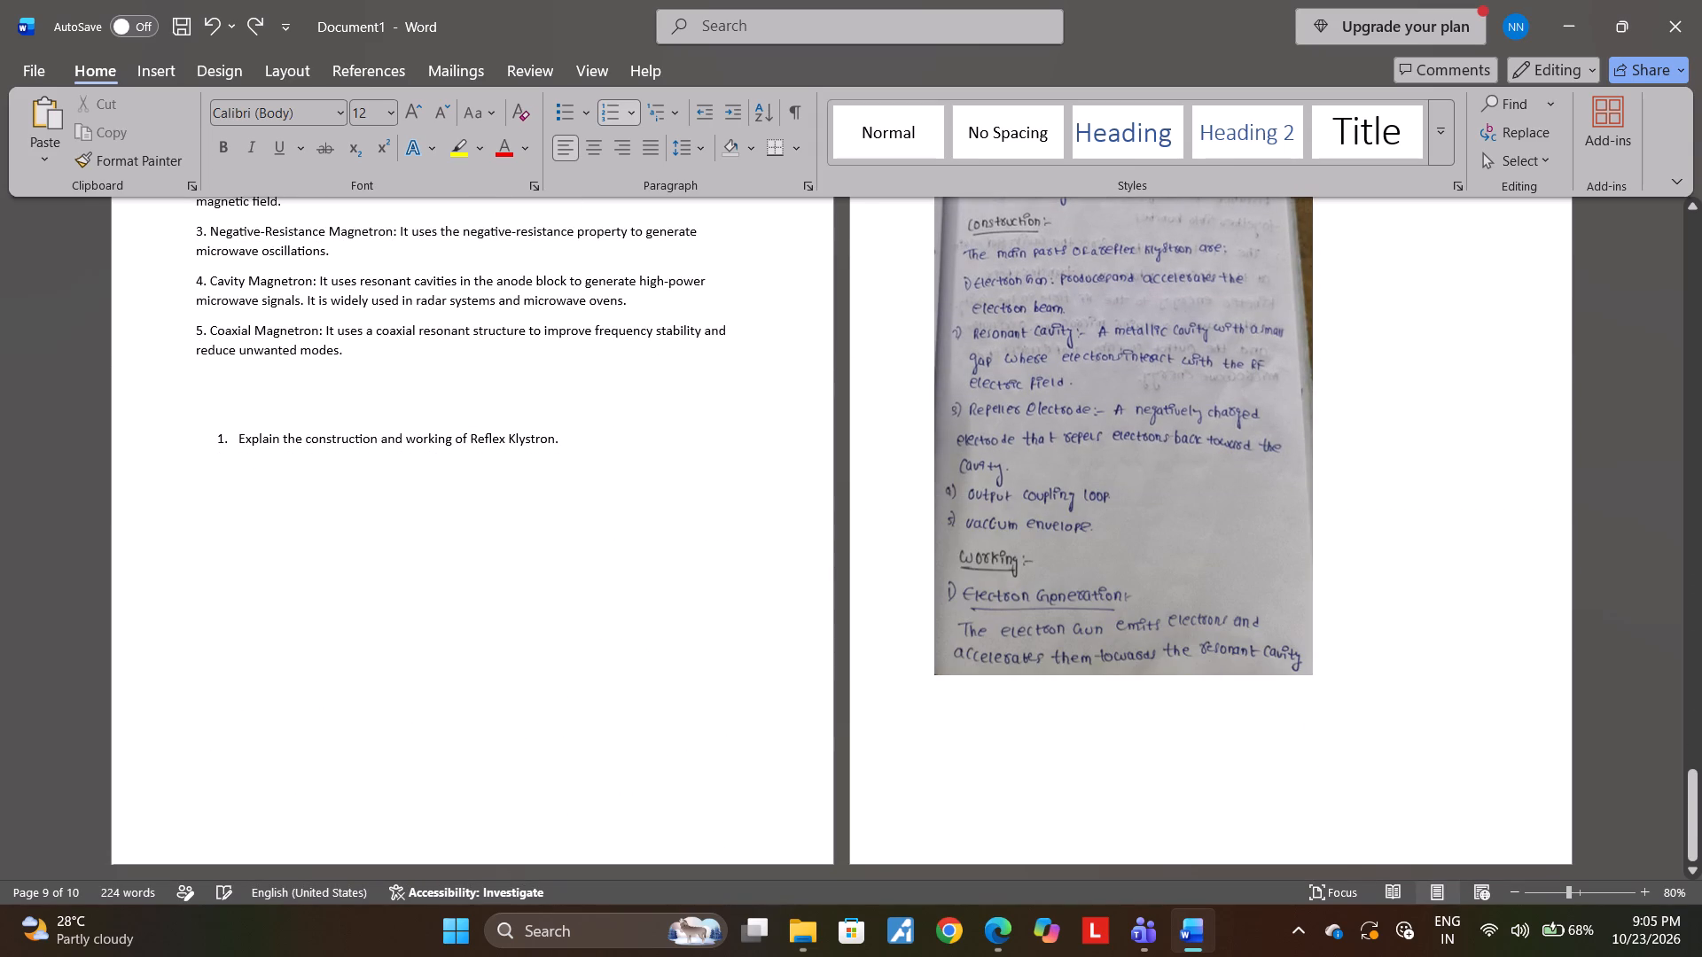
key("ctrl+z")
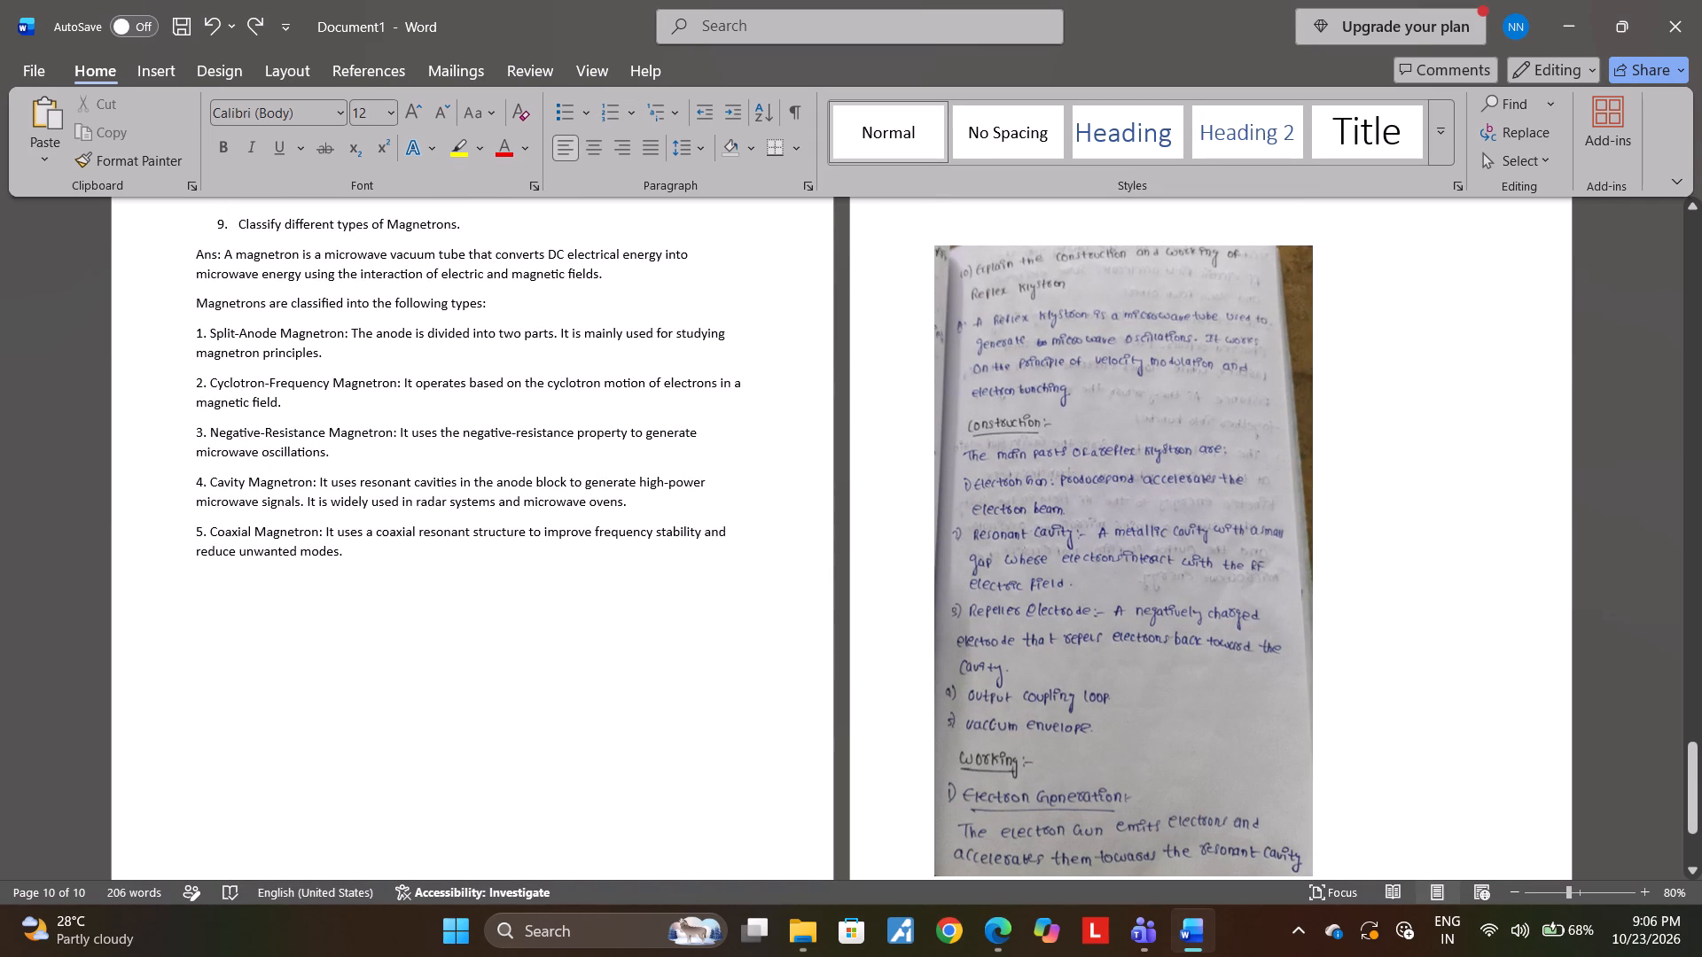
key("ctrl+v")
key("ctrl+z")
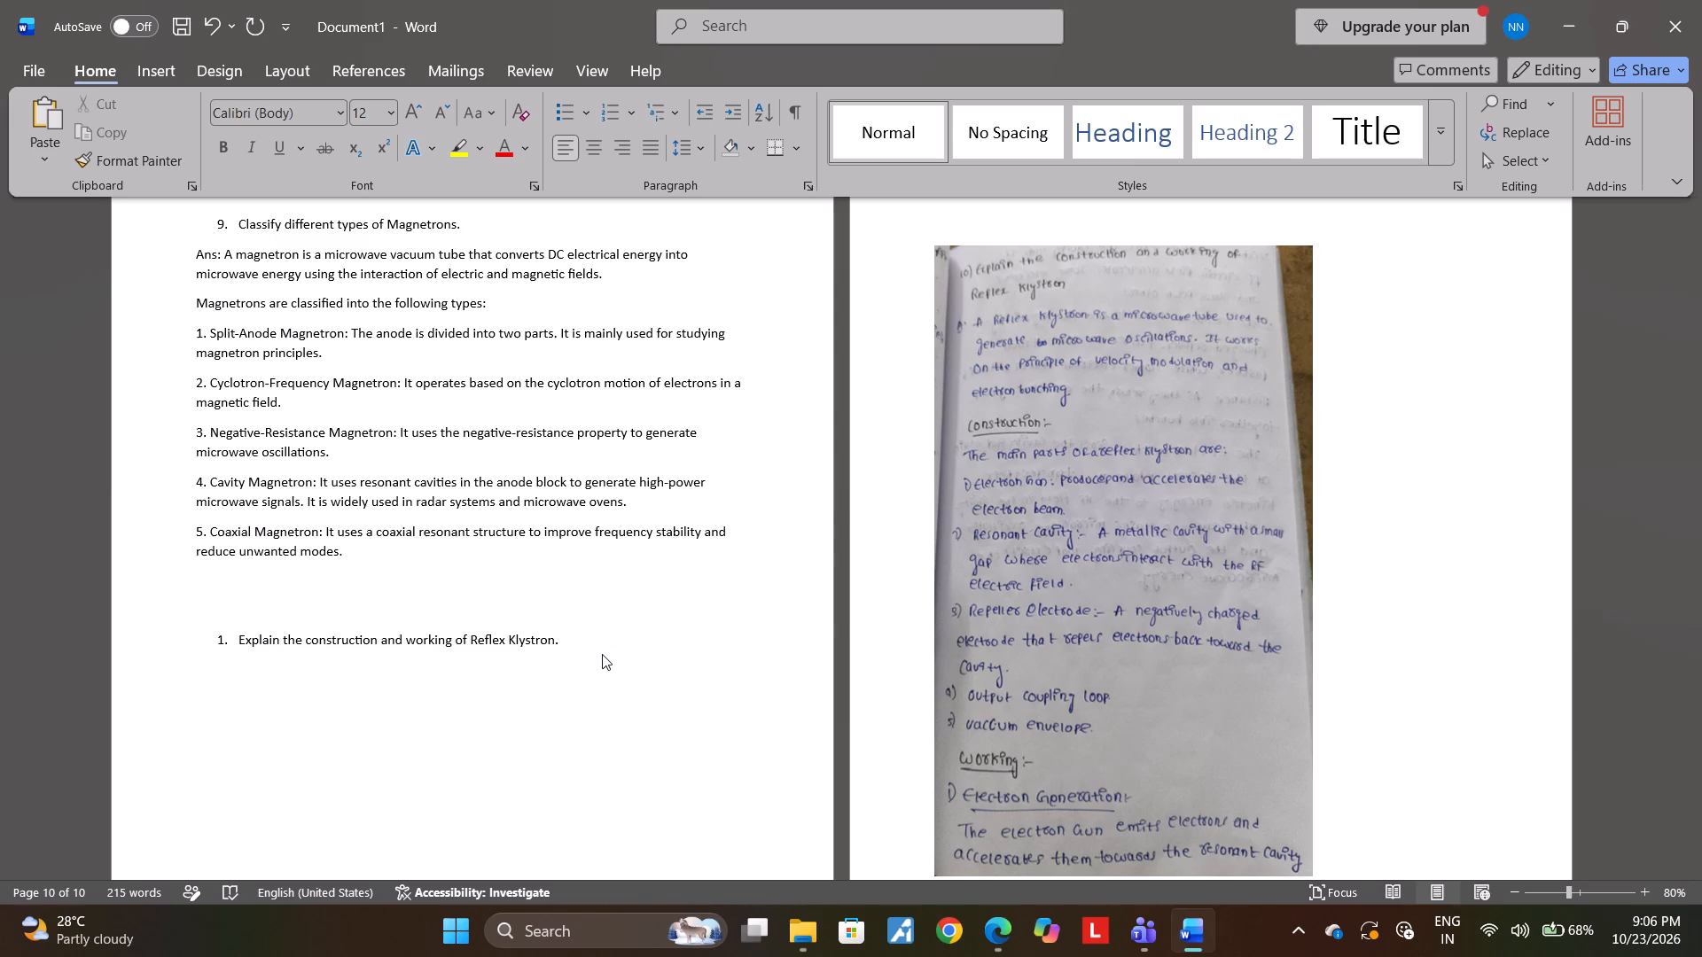
Move the Reflex Klystron photo slightly down its page to leave a free line above it.
left_click(966, 213)
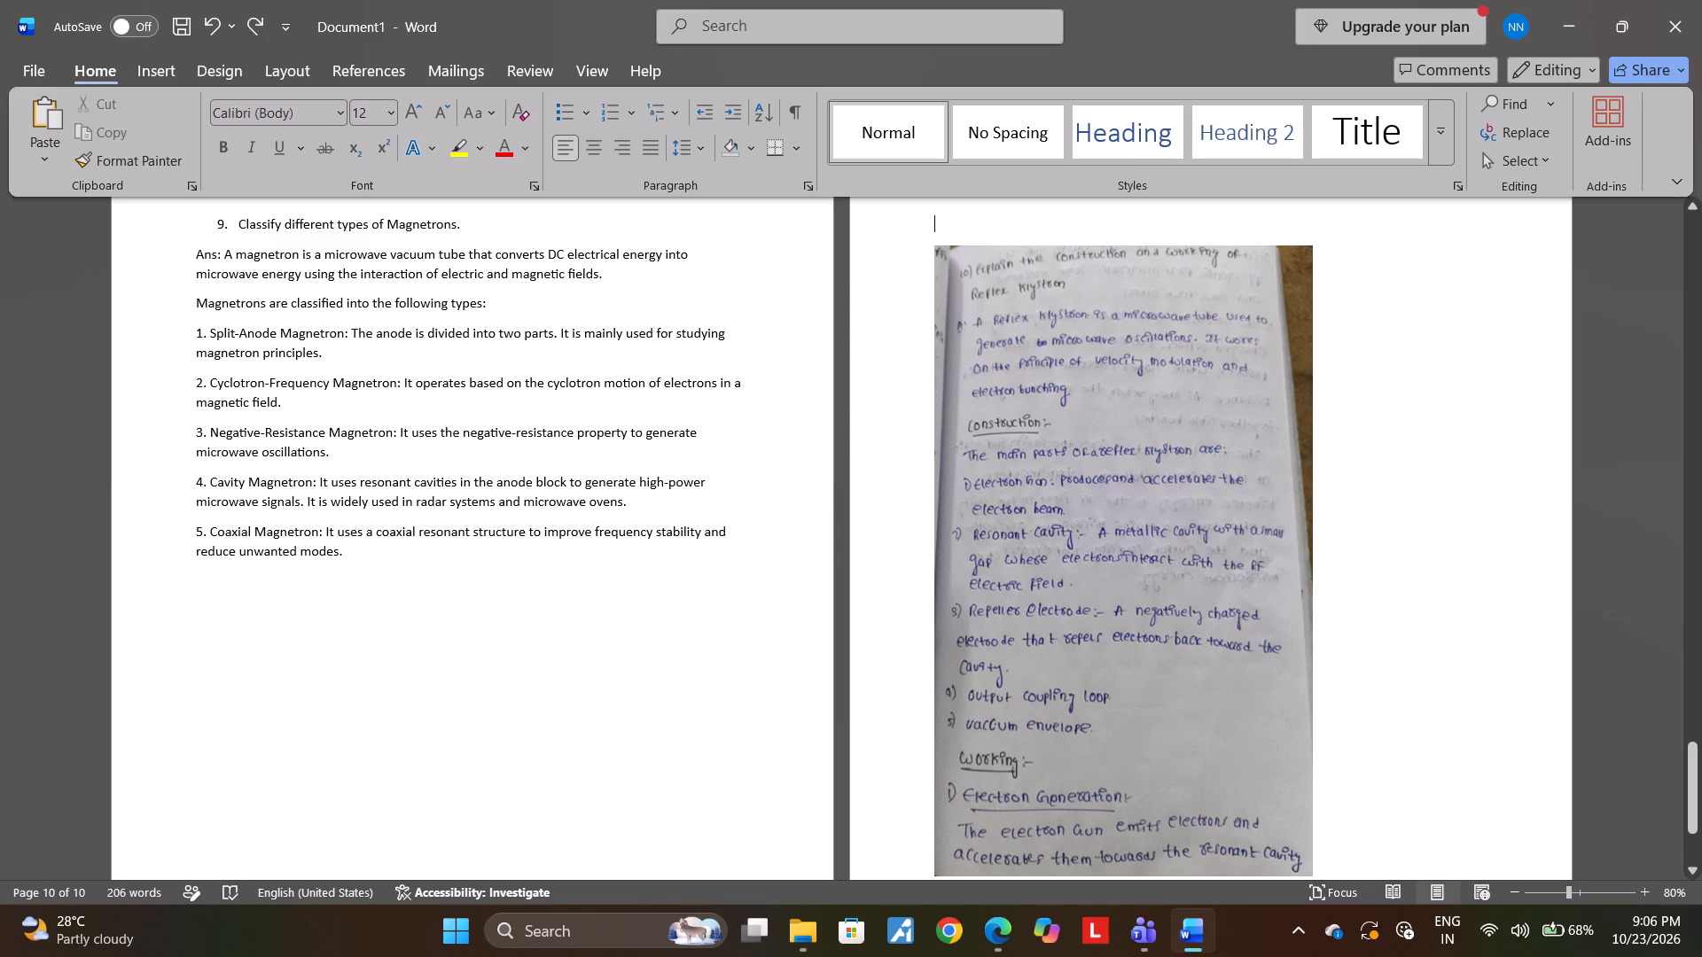
key("Return")
key("Return")
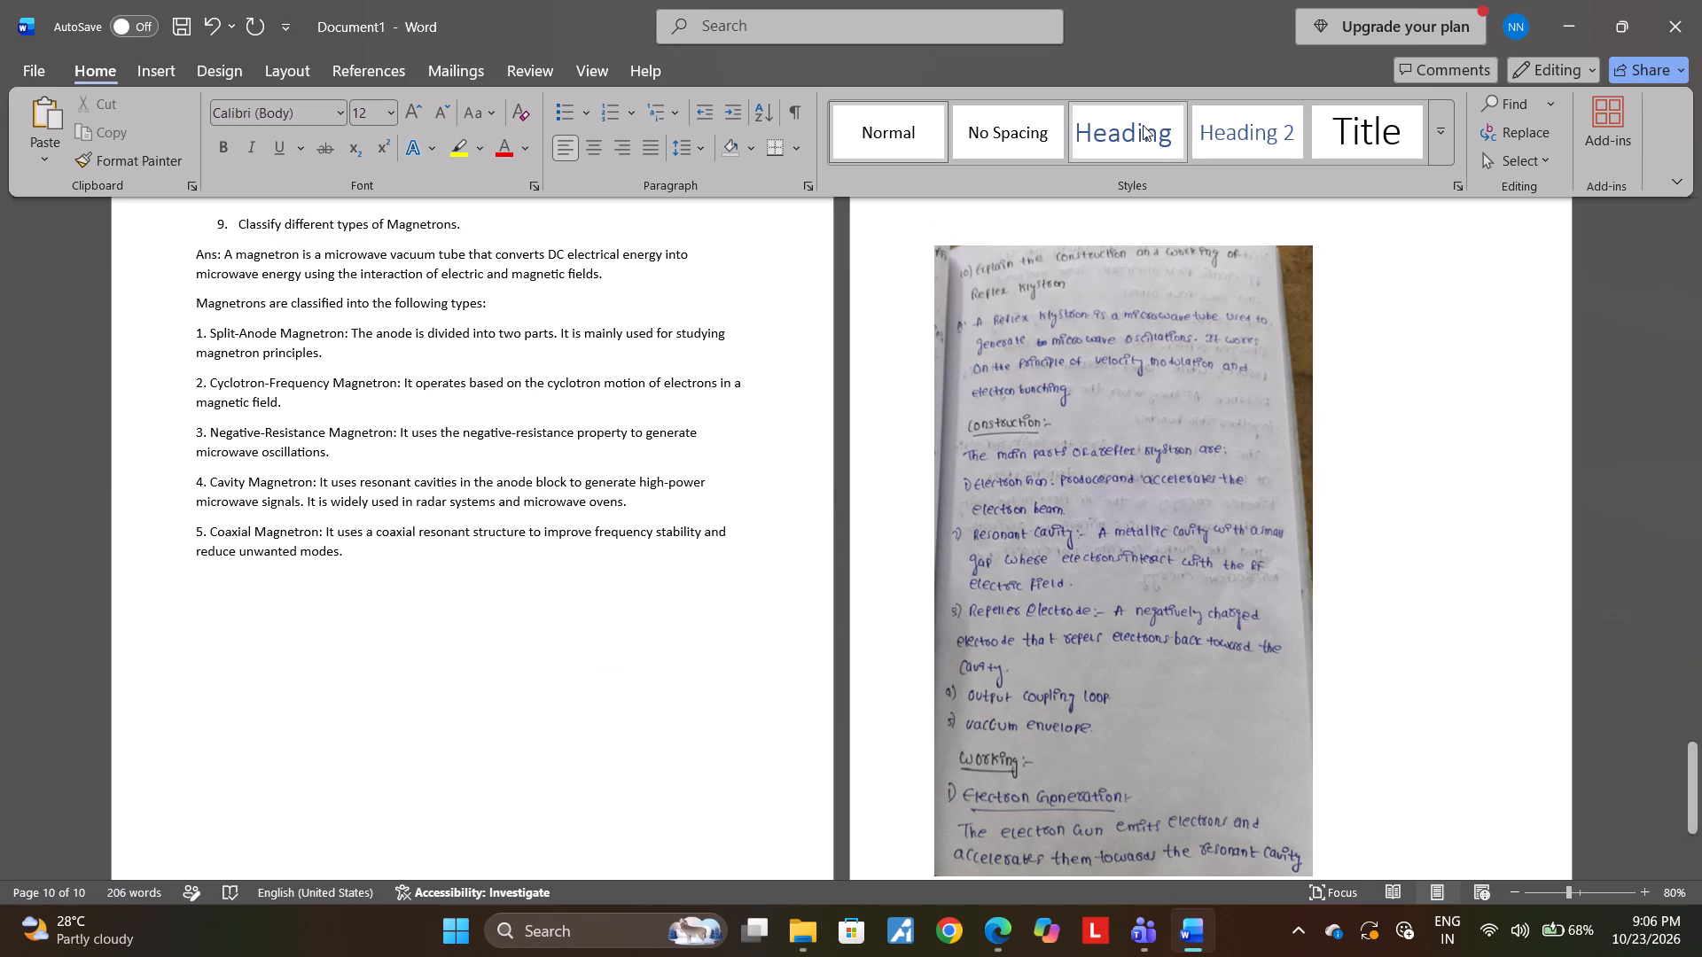
left_click(967, 276)
left_click_drag(988, 297, 1003, 361)
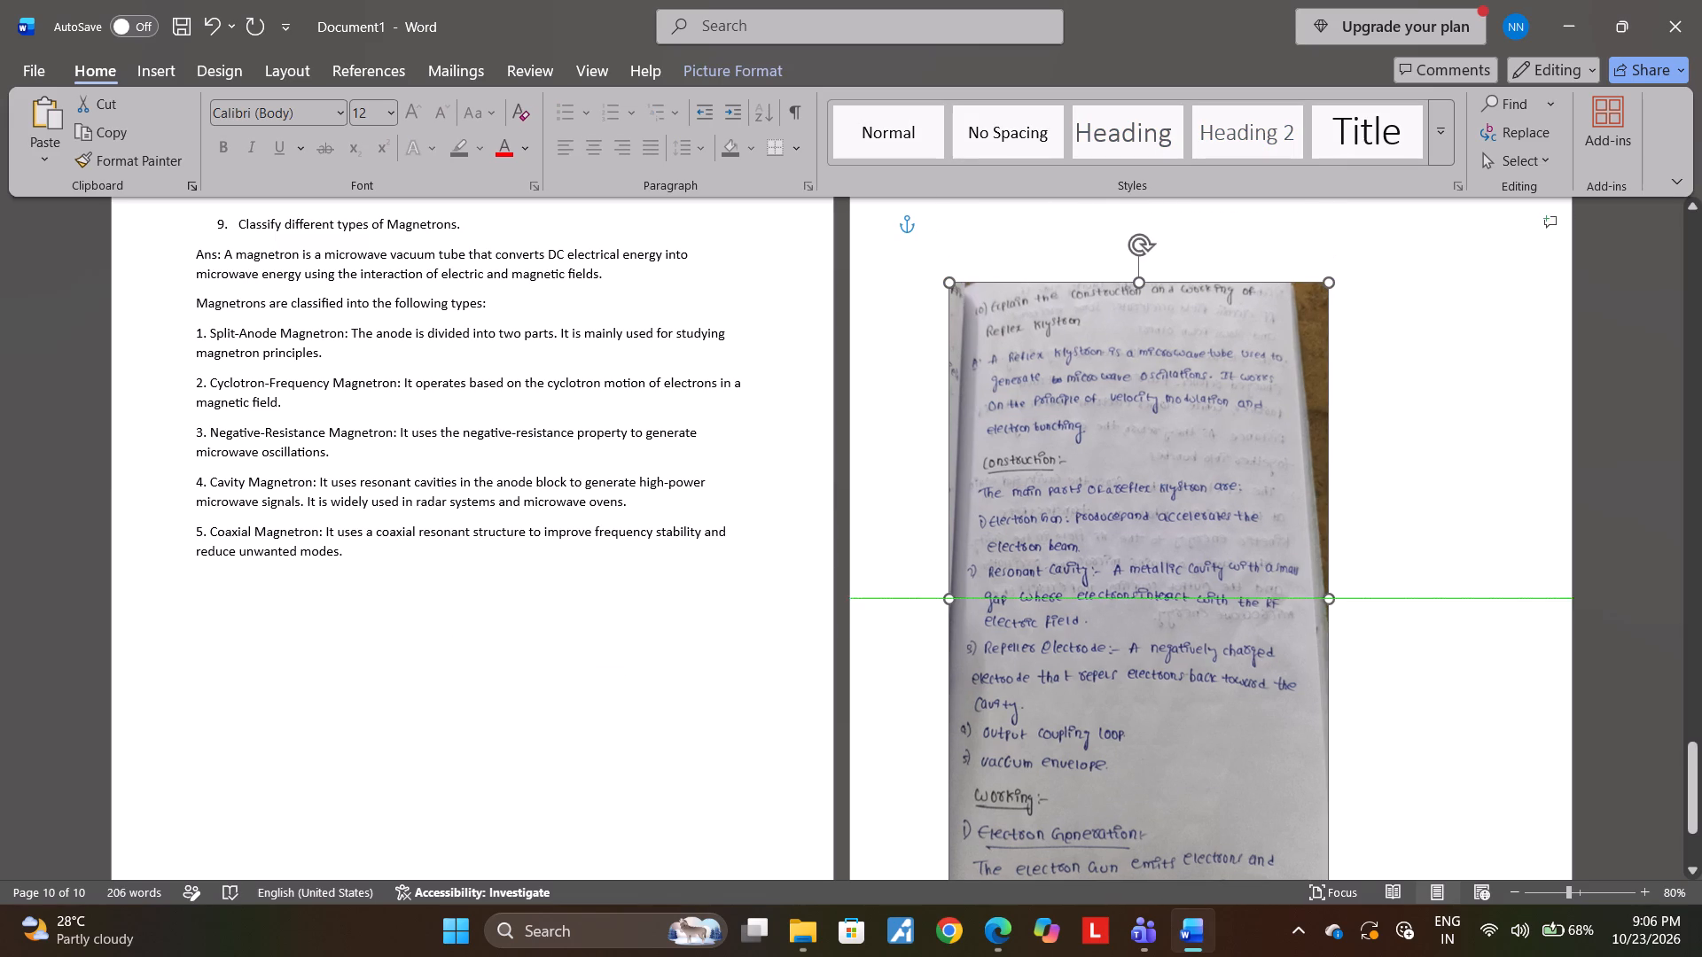
left_click_drag(1003, 361, 1003, 362)
Paste the Reflex Klystron question after the placeholder text "hjbfdfhds" on the line above the photo, and delete the placeholder.
left_click(966, 265)
left_click(972, 247)
type("hj")
key("b")
key("f")
key("d")
key("f")
key("h")
key("d")
key("s")
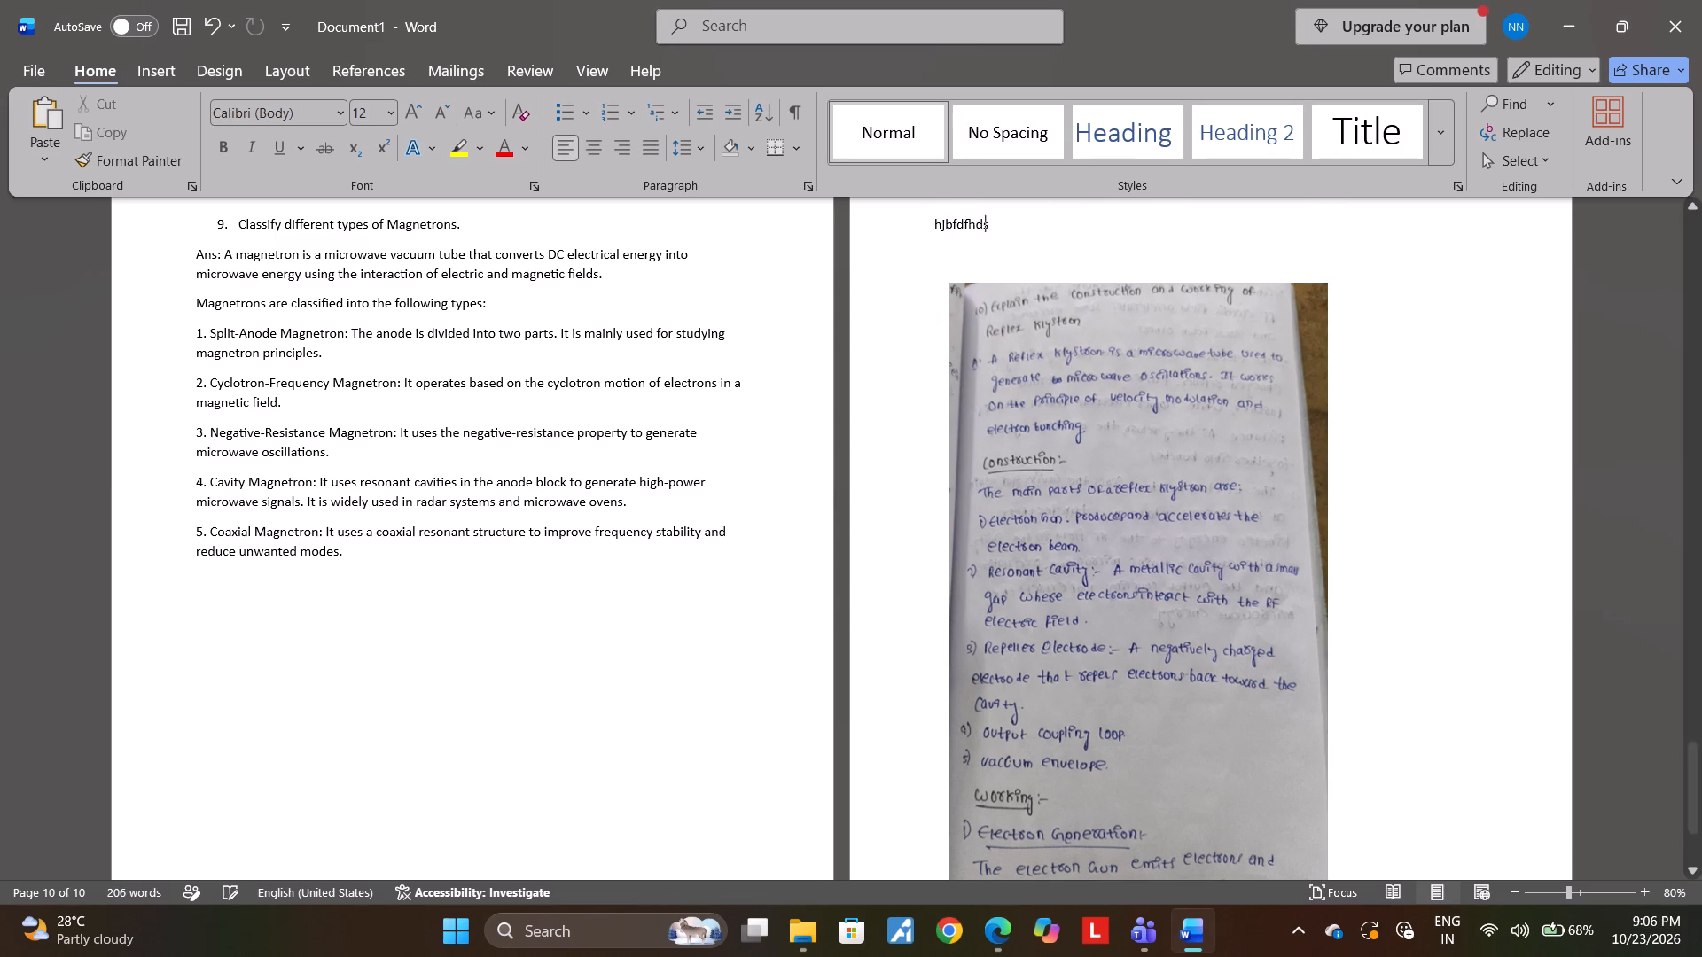
key("ctrl+v")
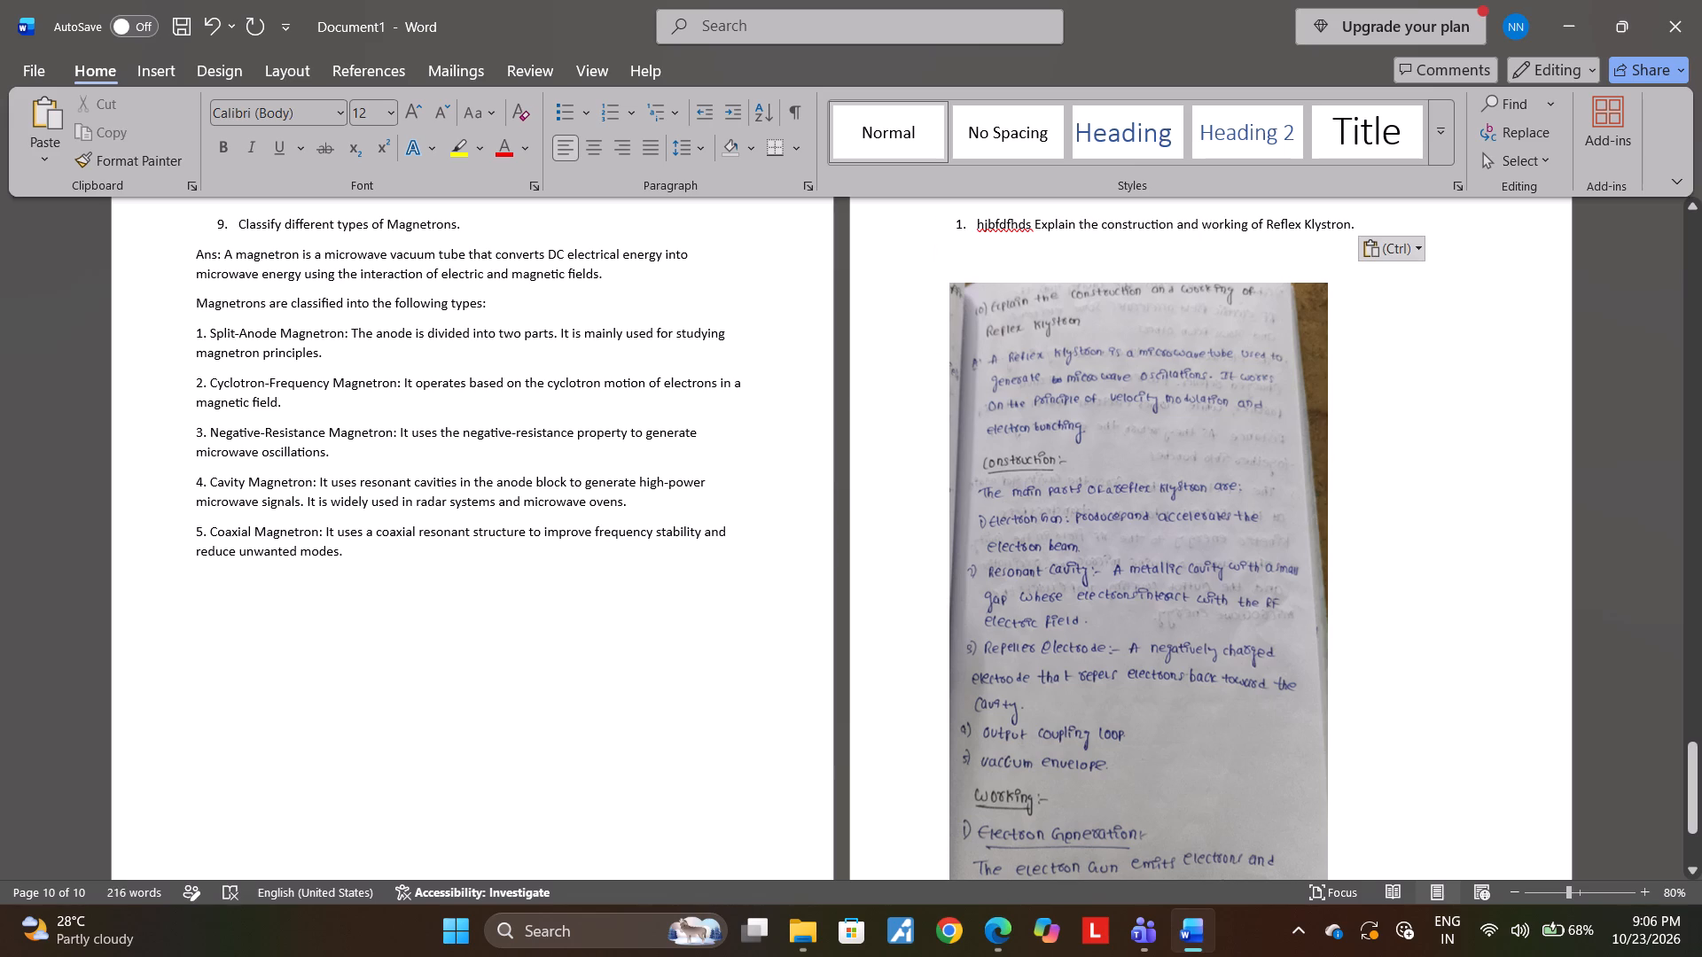
left_click_drag(1029, 220, 974, 231)
key("BackSpace")
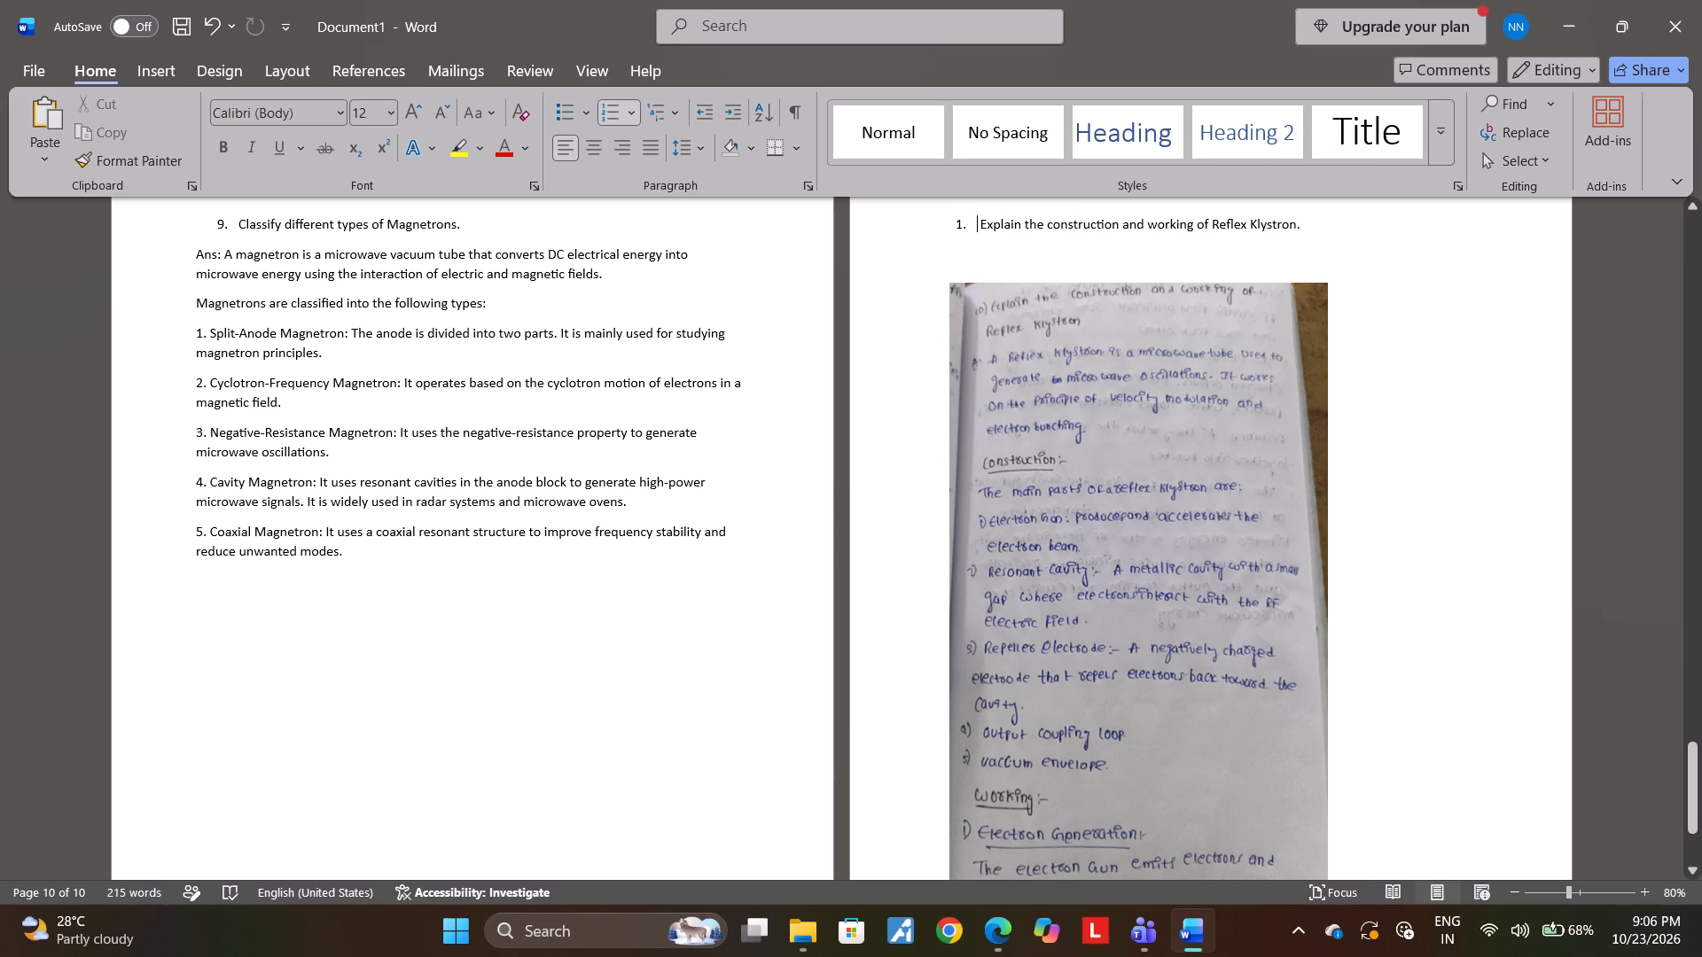
Renumber the pasted Reflex Klystron question as "10.".
left_click(959, 221)
type("10.")
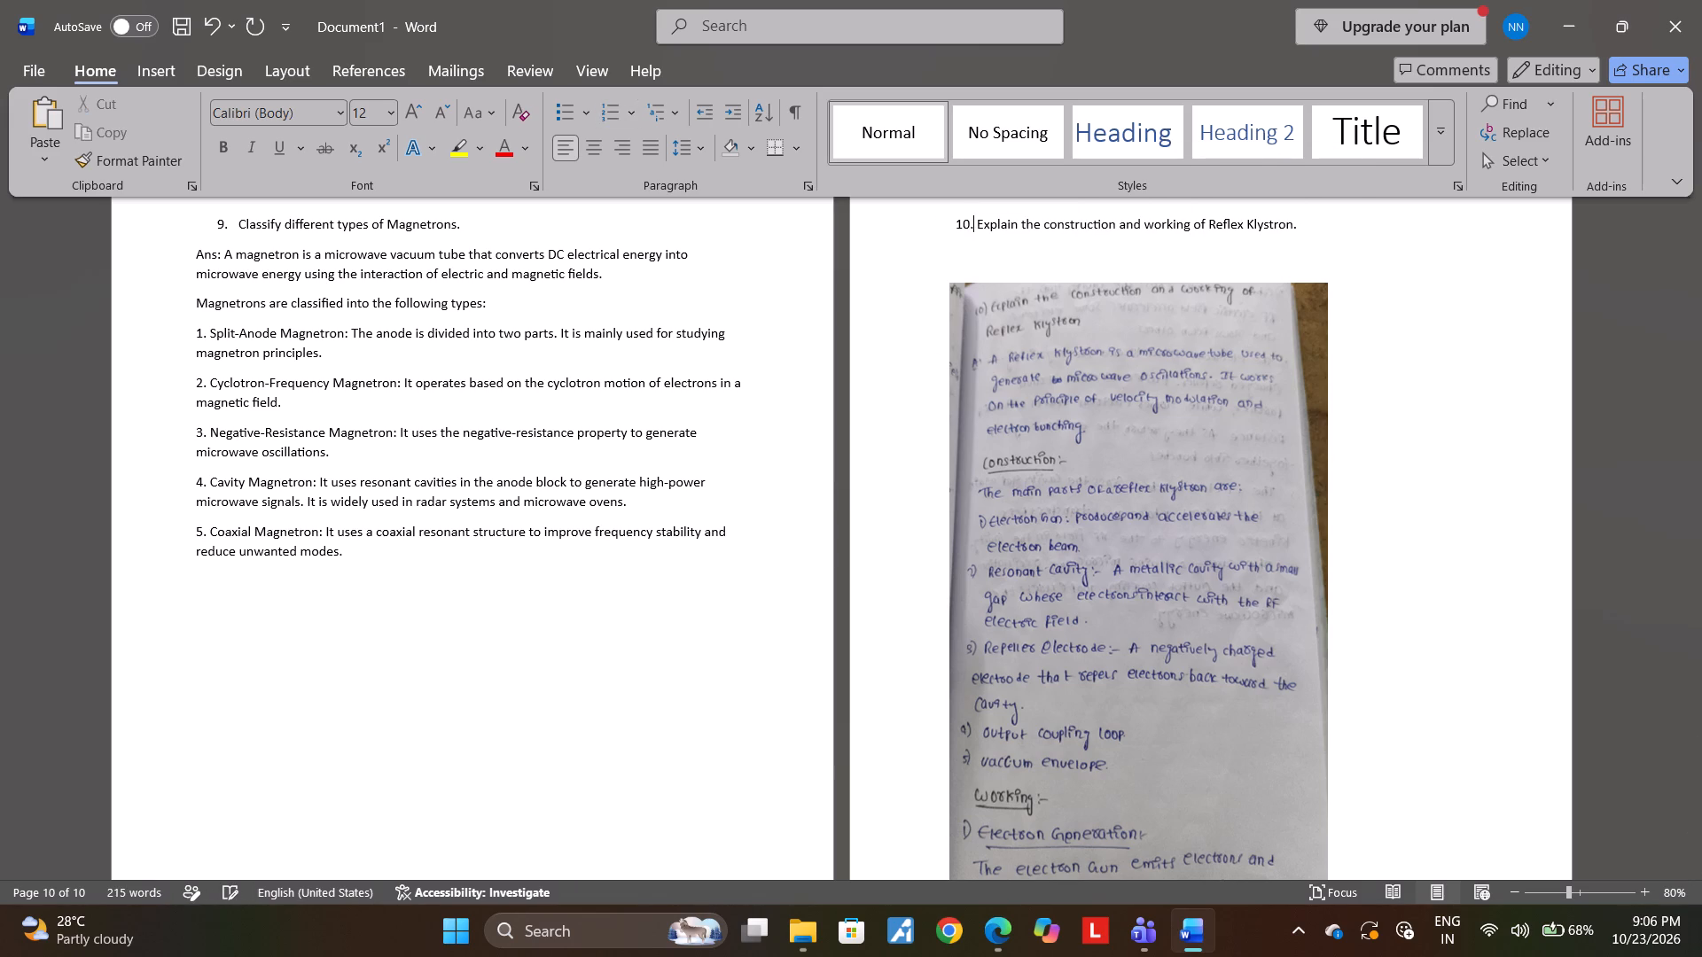
key("space")
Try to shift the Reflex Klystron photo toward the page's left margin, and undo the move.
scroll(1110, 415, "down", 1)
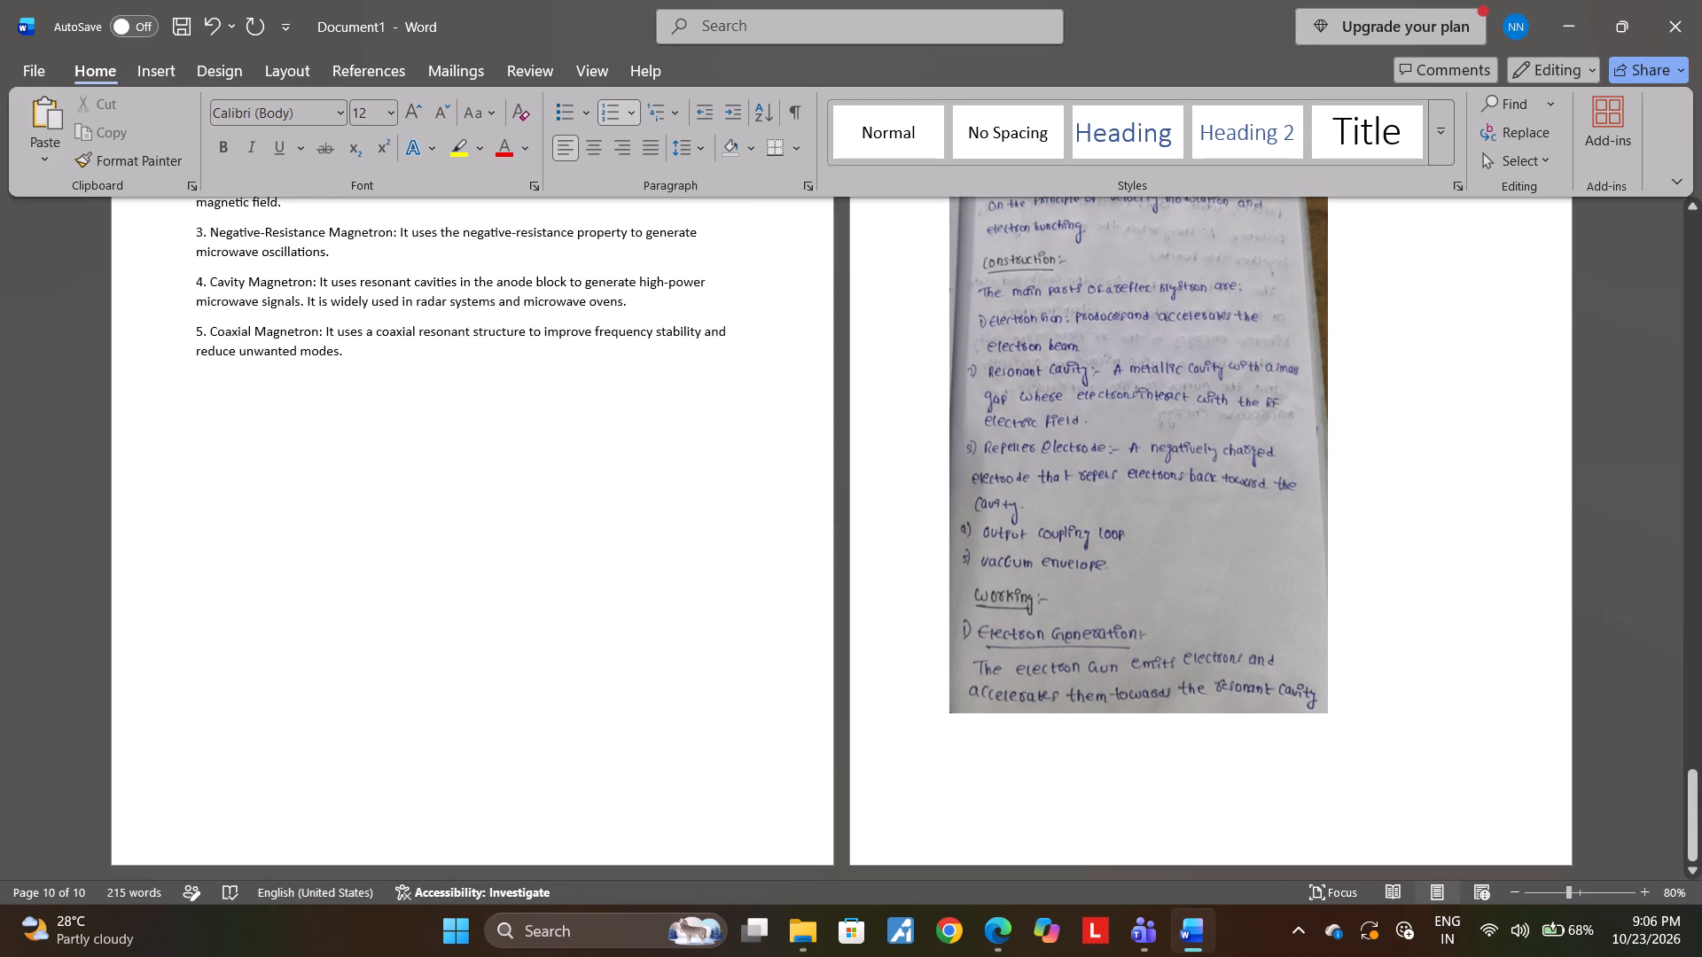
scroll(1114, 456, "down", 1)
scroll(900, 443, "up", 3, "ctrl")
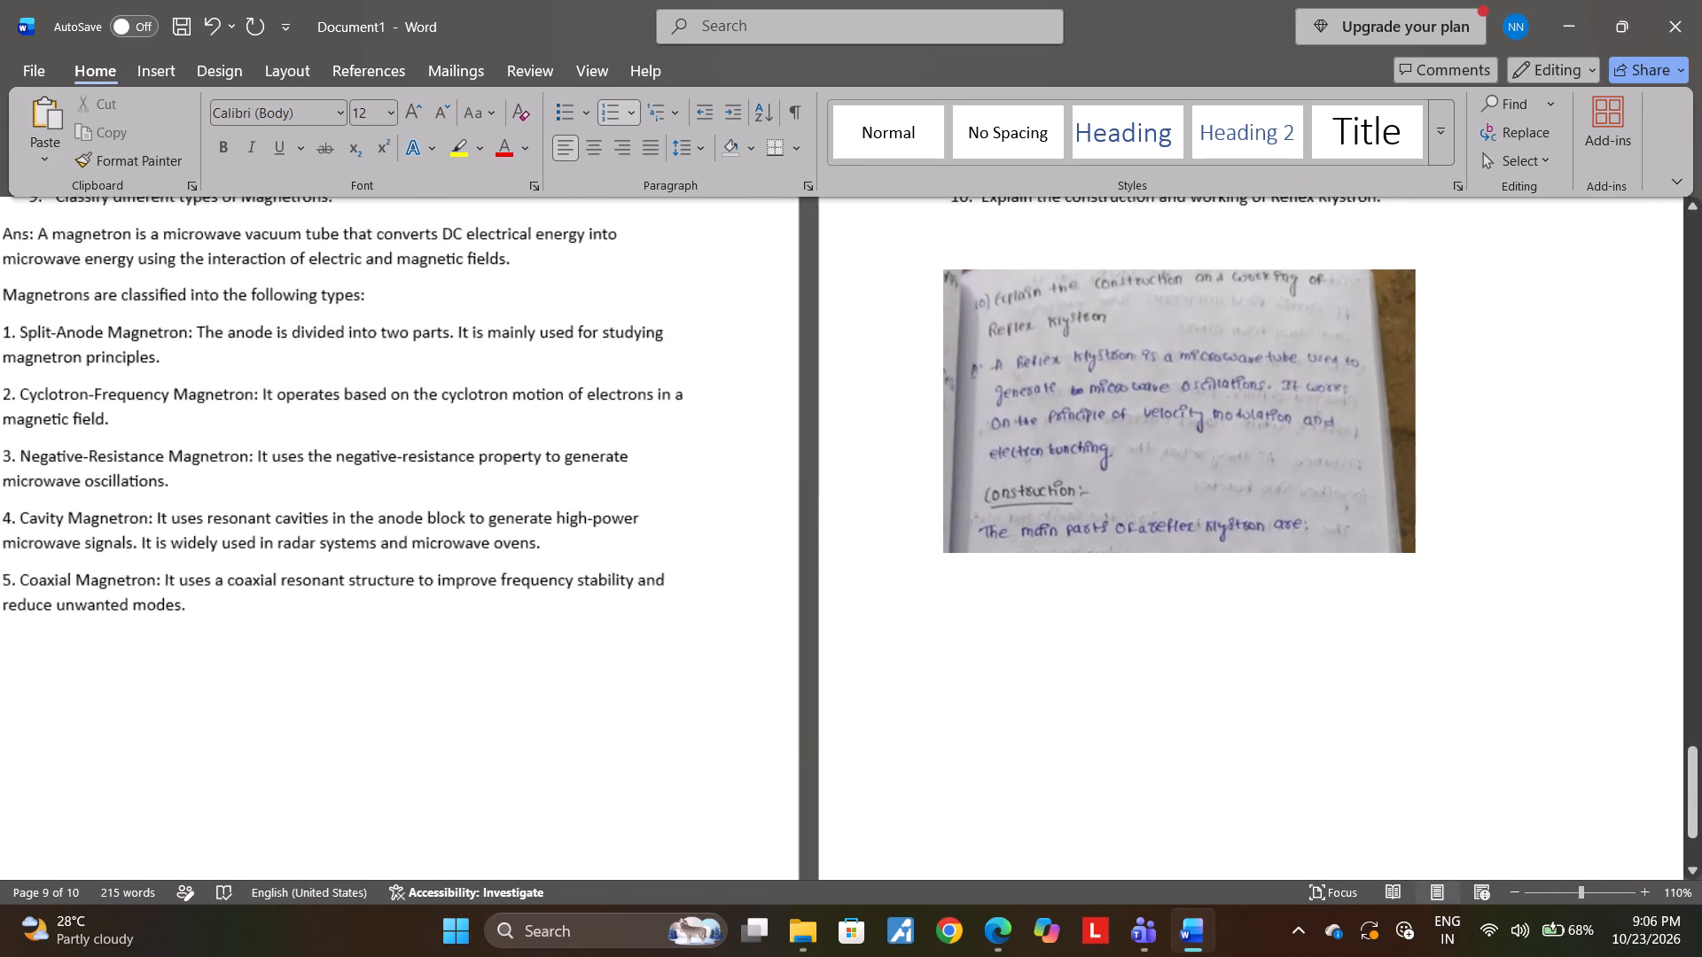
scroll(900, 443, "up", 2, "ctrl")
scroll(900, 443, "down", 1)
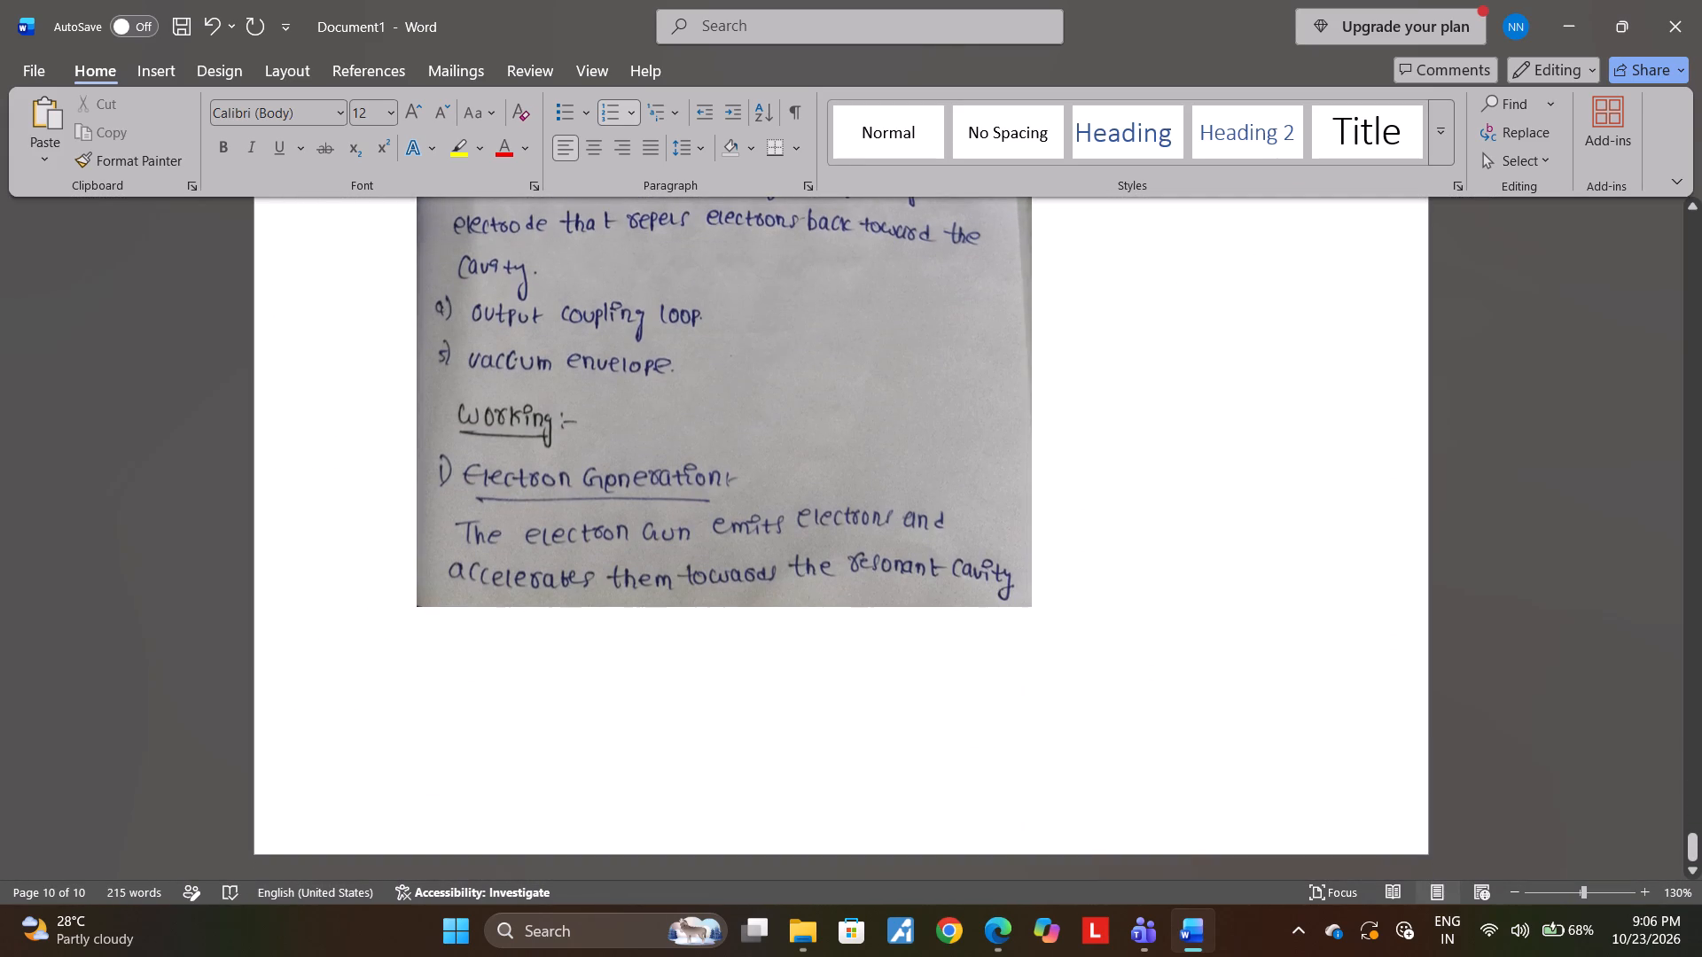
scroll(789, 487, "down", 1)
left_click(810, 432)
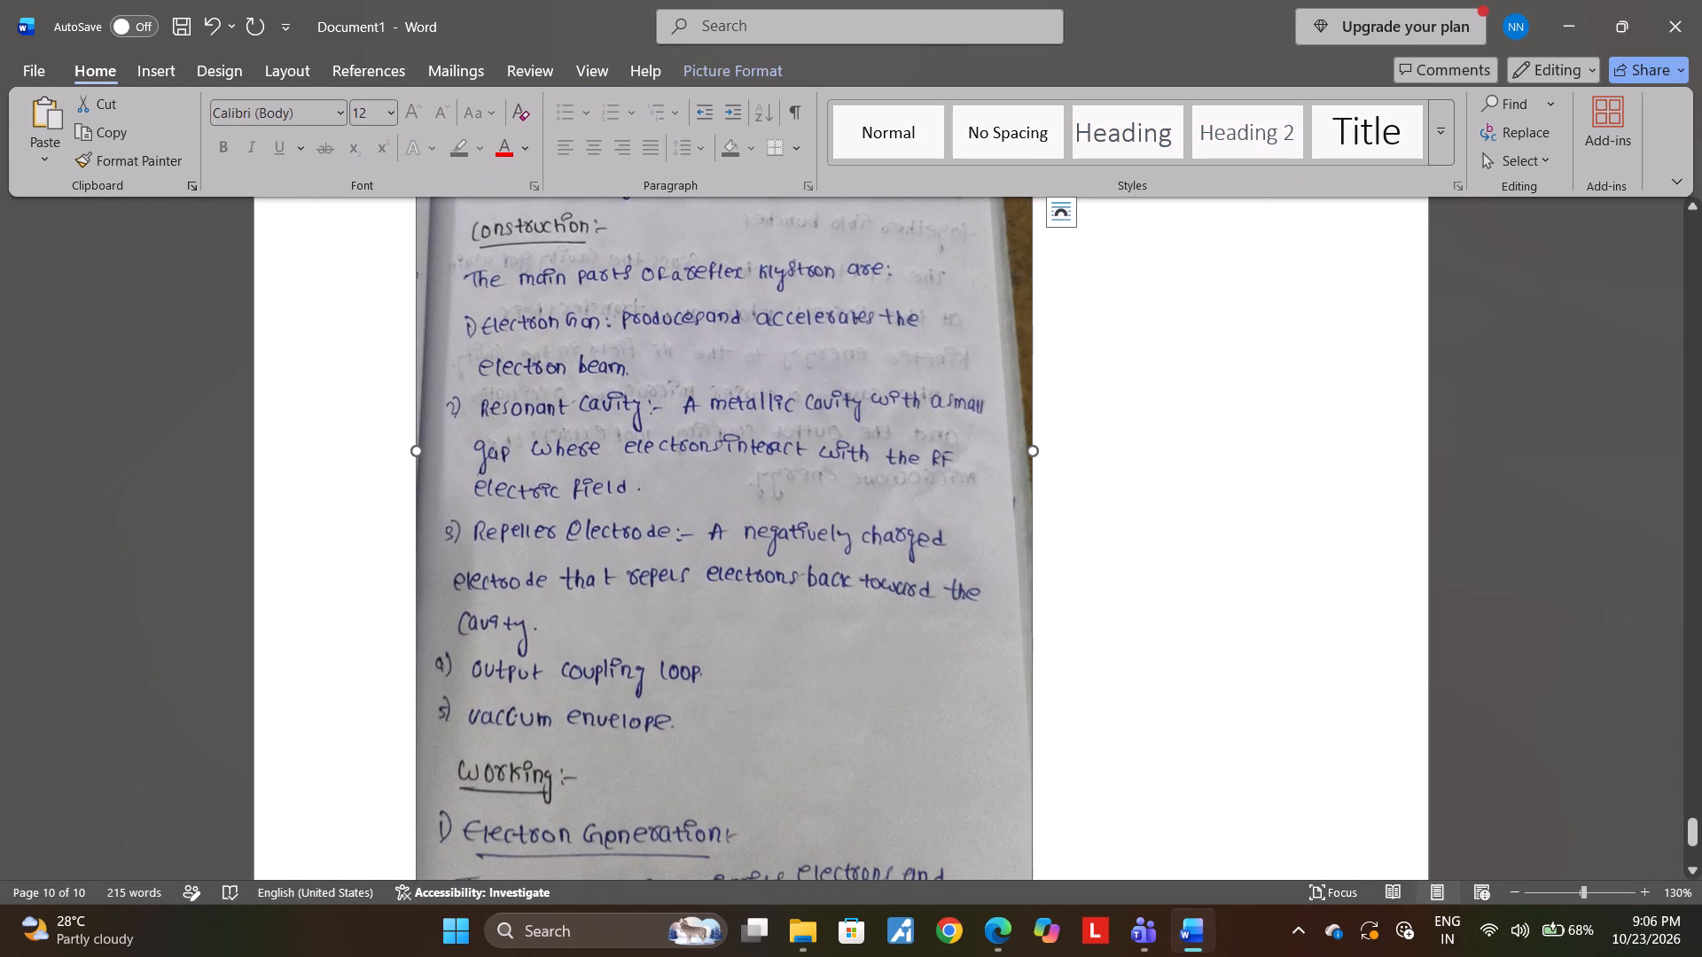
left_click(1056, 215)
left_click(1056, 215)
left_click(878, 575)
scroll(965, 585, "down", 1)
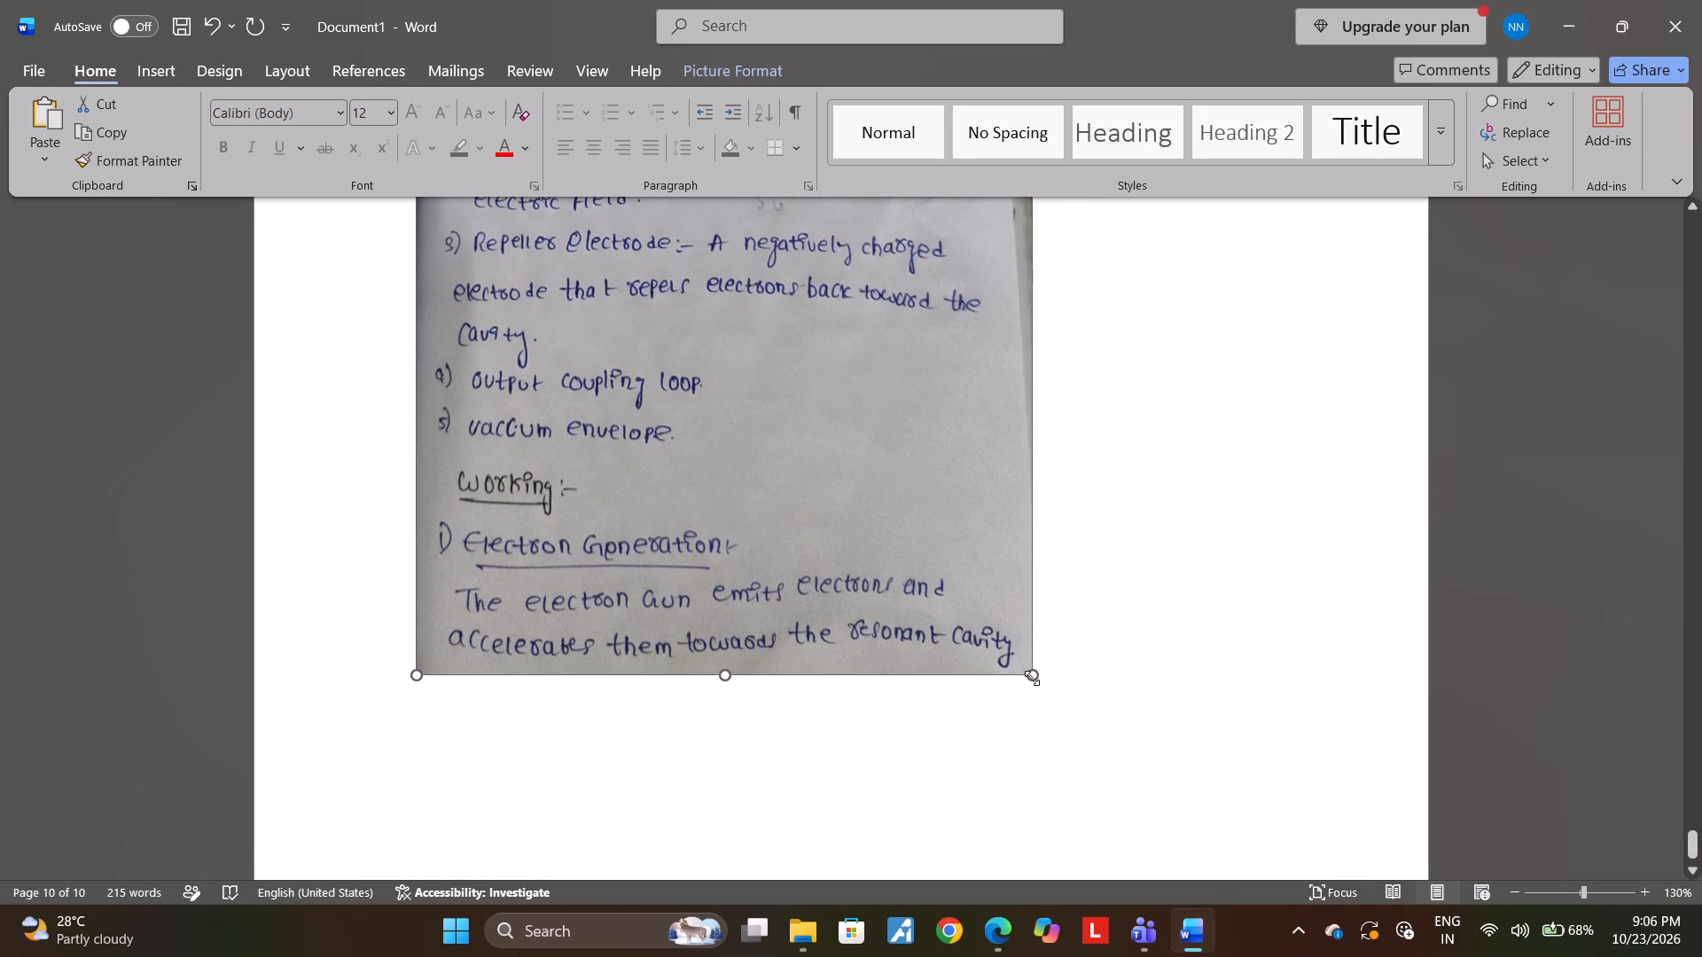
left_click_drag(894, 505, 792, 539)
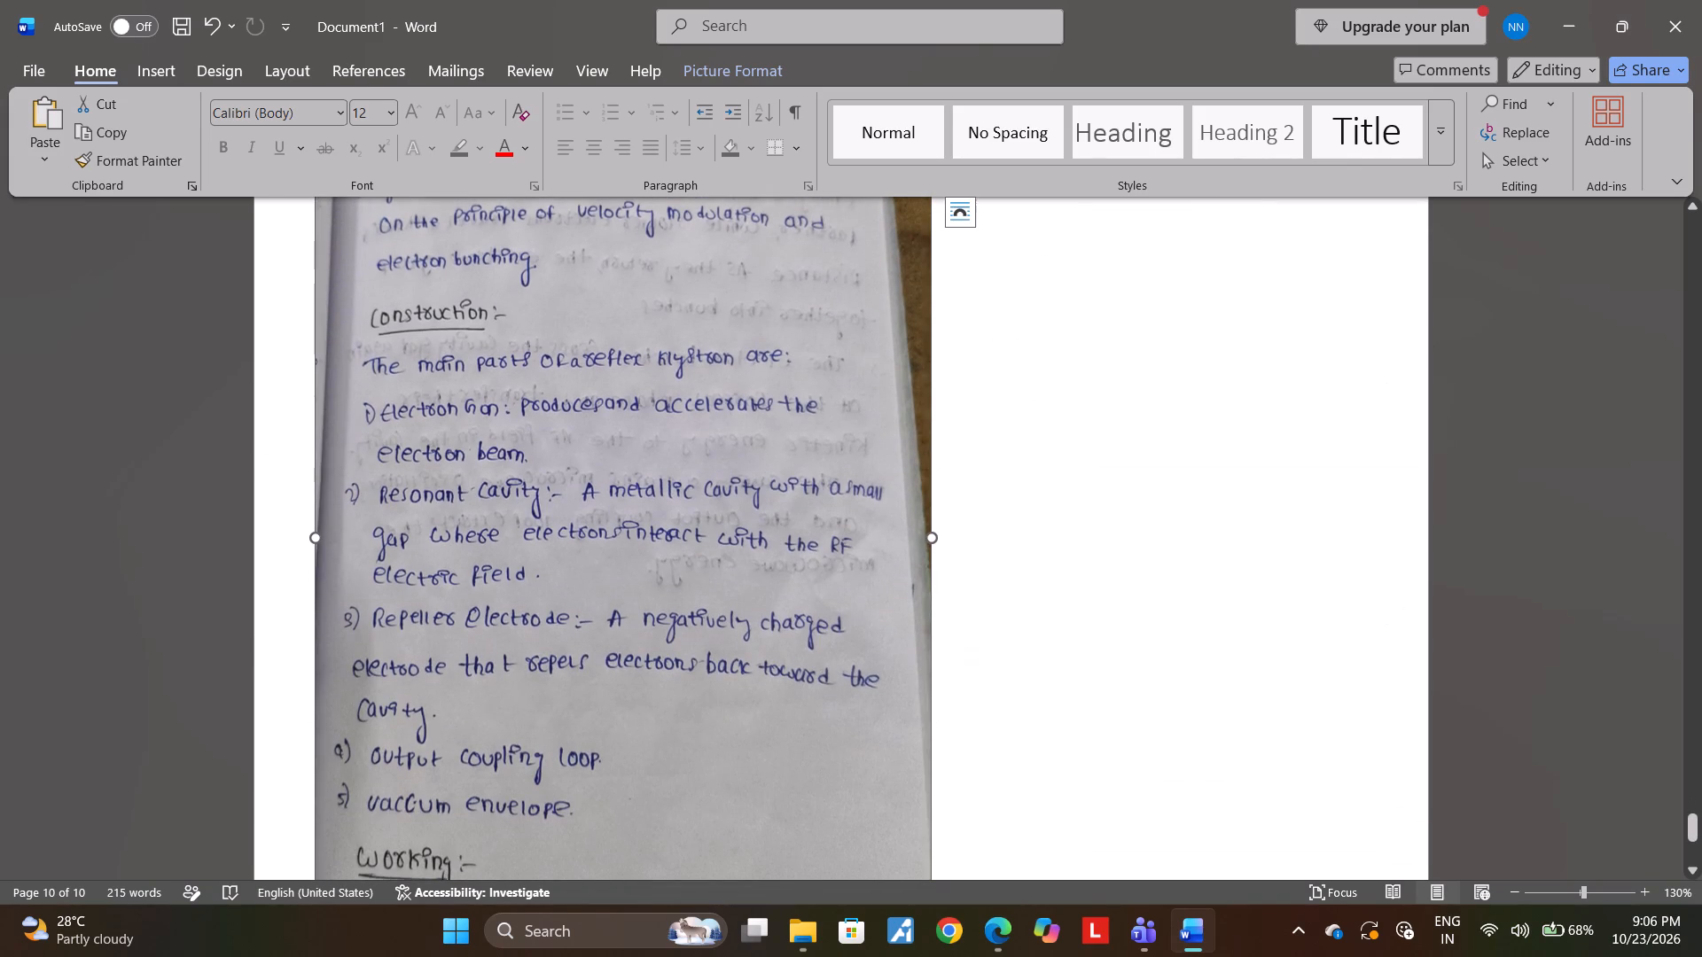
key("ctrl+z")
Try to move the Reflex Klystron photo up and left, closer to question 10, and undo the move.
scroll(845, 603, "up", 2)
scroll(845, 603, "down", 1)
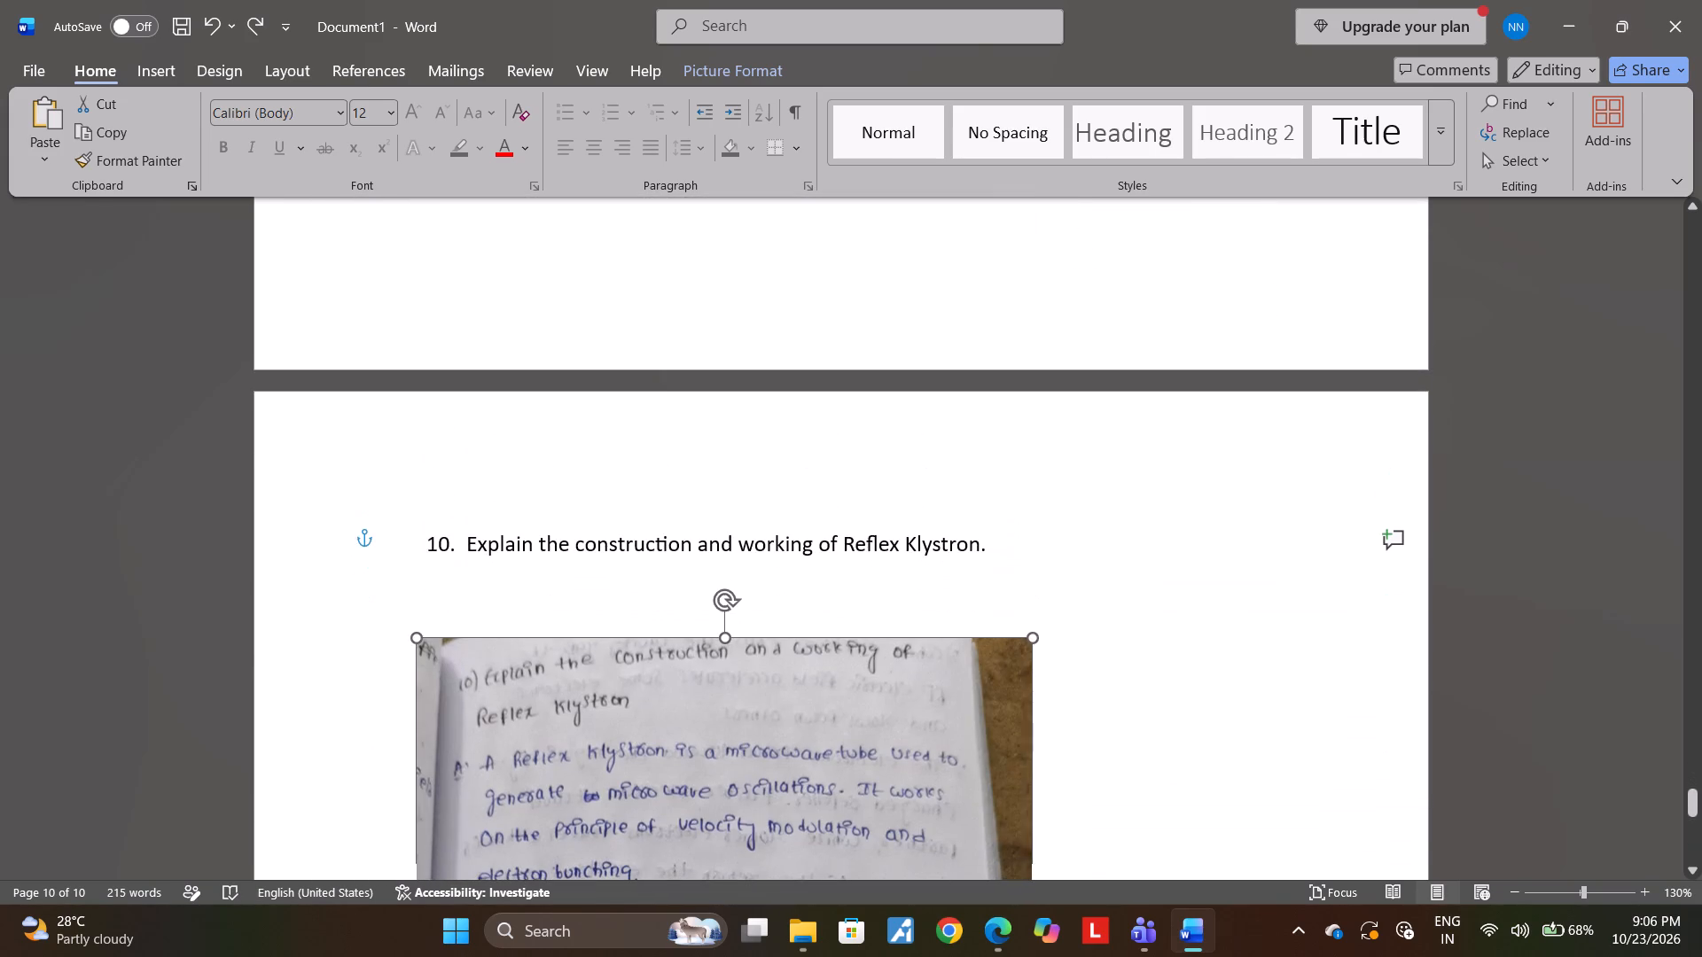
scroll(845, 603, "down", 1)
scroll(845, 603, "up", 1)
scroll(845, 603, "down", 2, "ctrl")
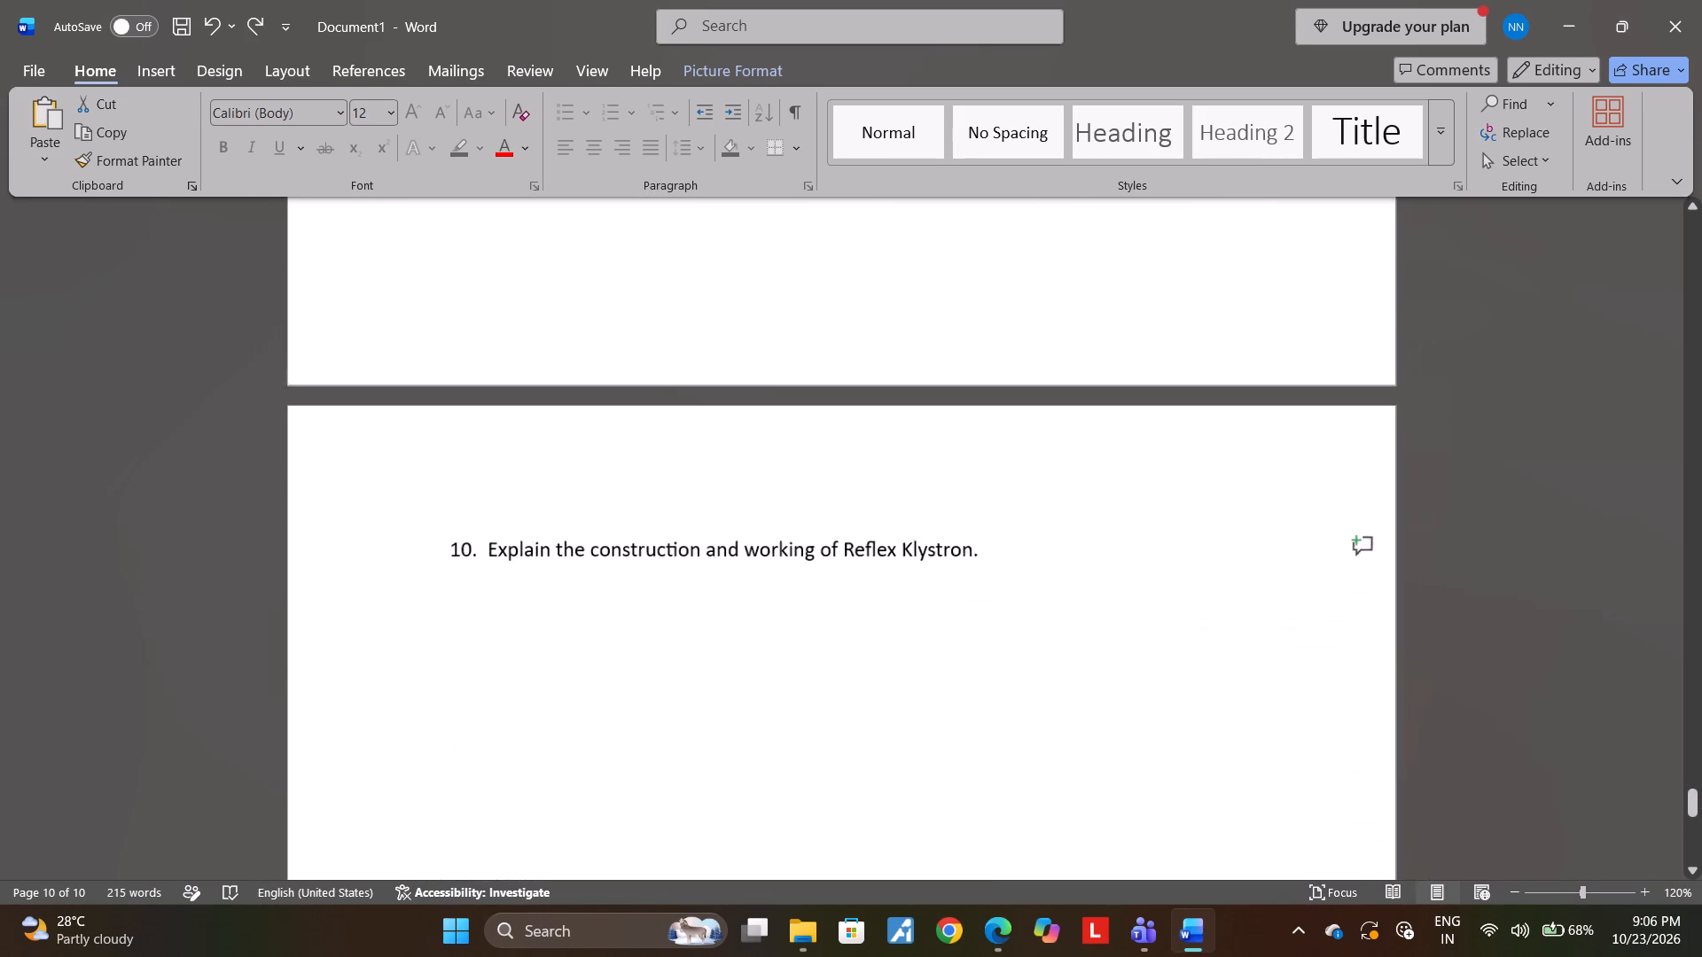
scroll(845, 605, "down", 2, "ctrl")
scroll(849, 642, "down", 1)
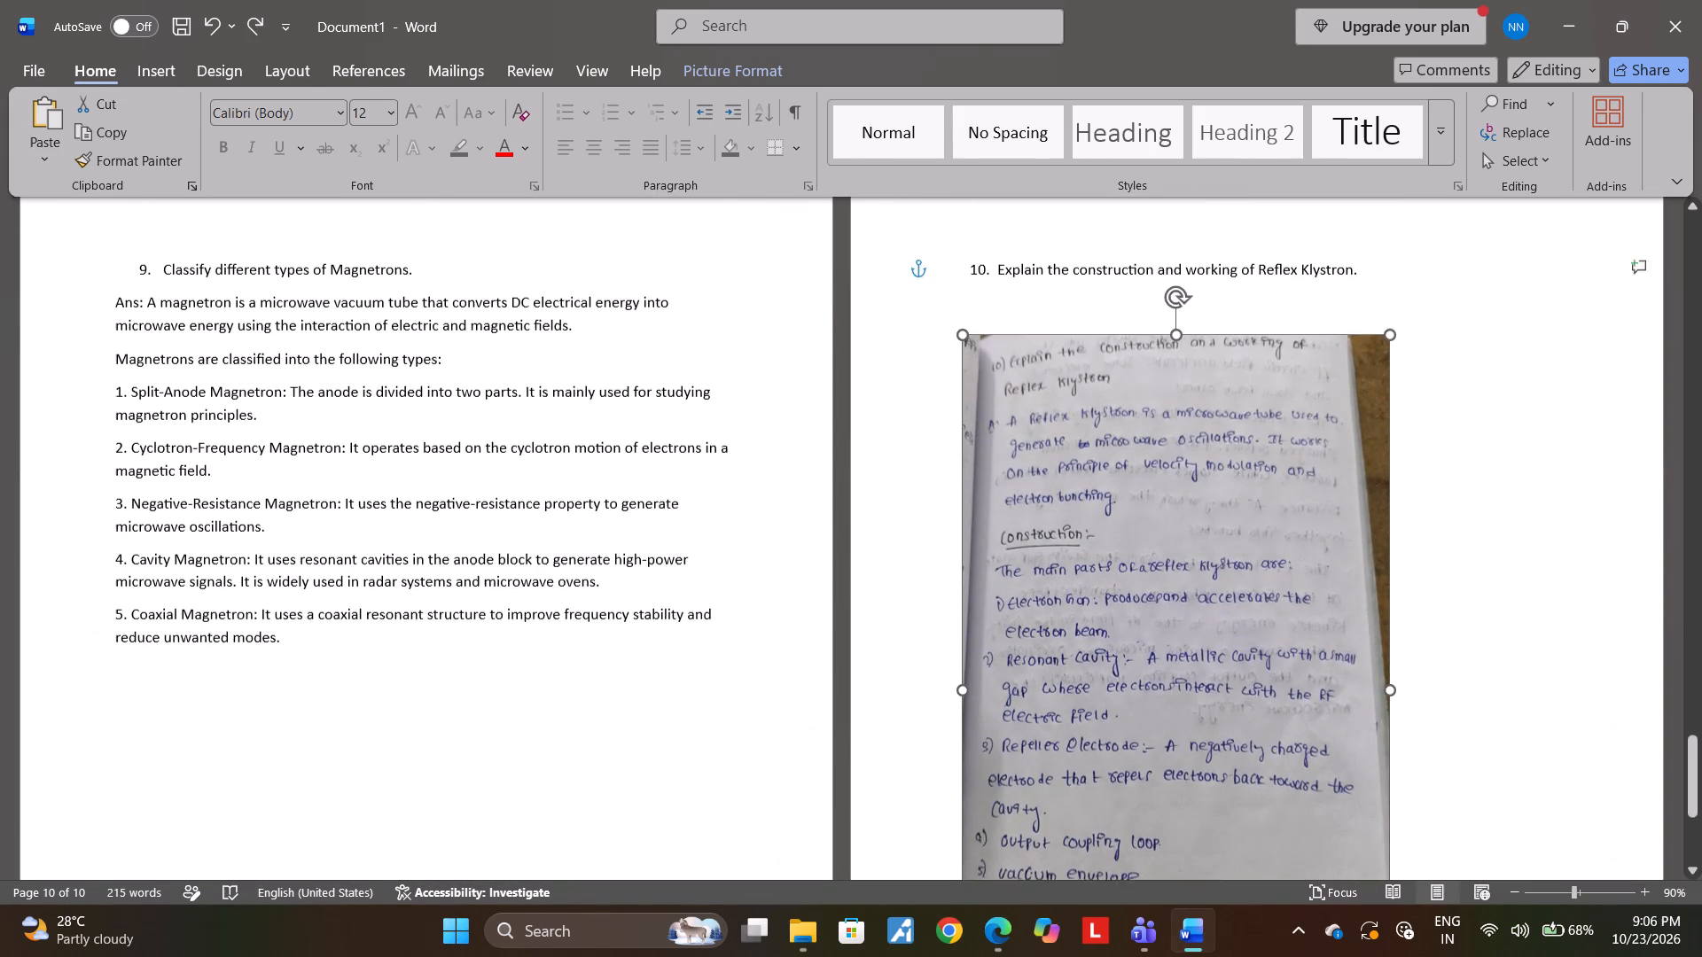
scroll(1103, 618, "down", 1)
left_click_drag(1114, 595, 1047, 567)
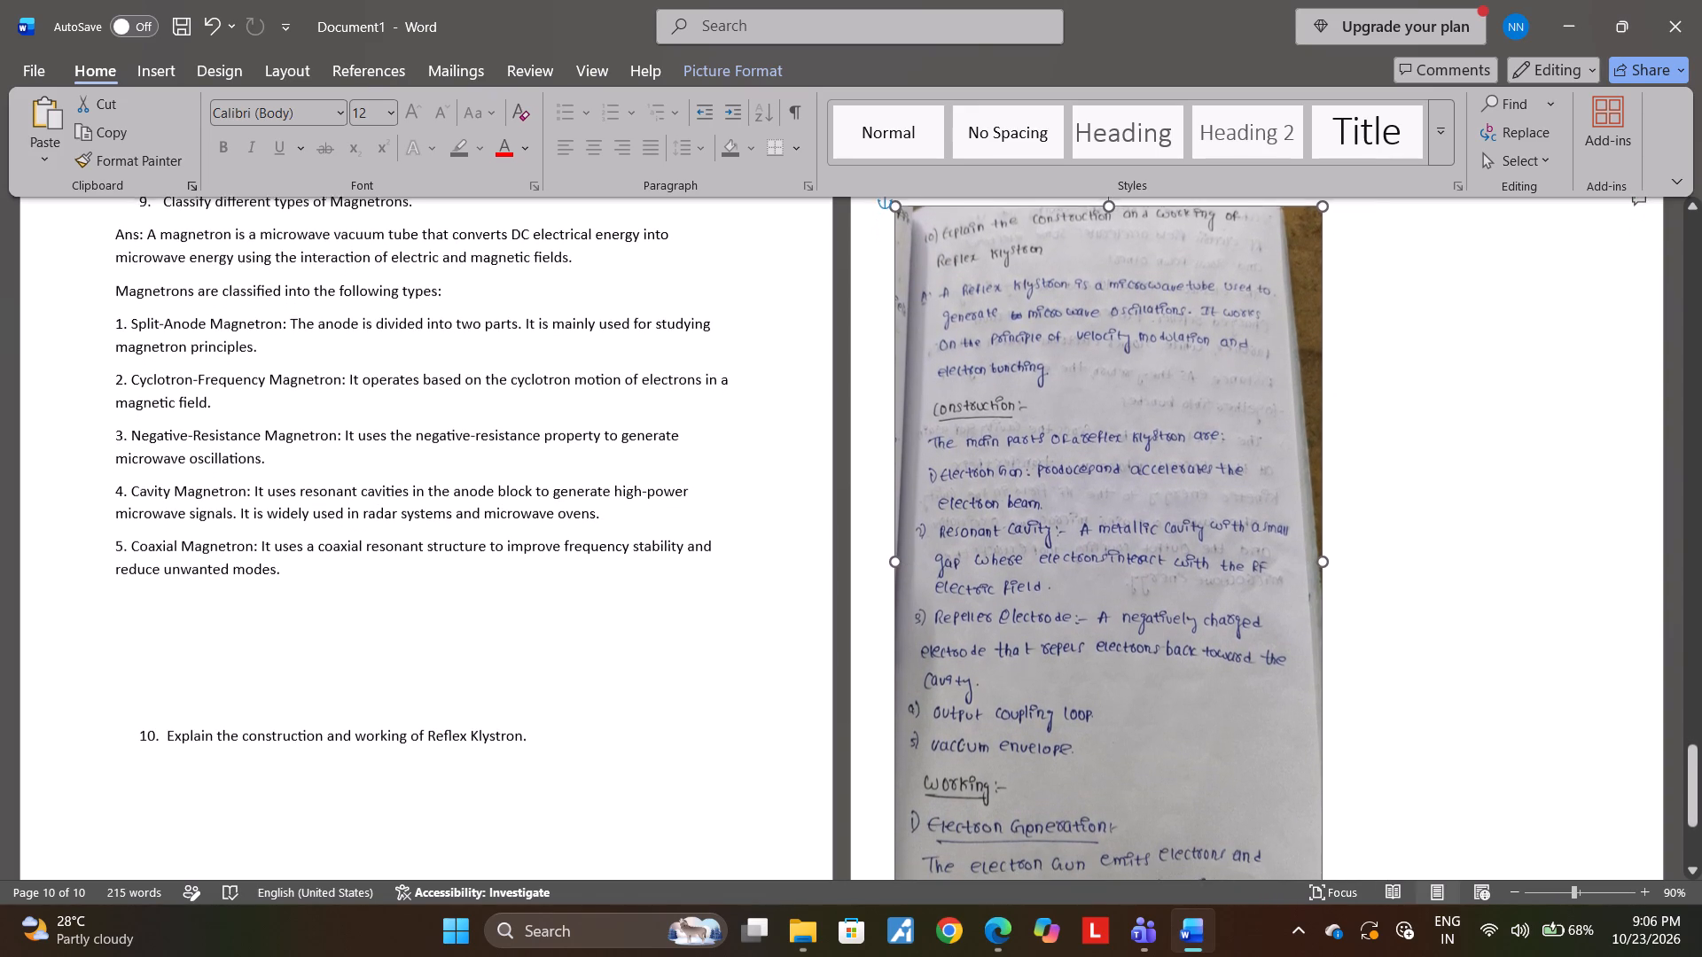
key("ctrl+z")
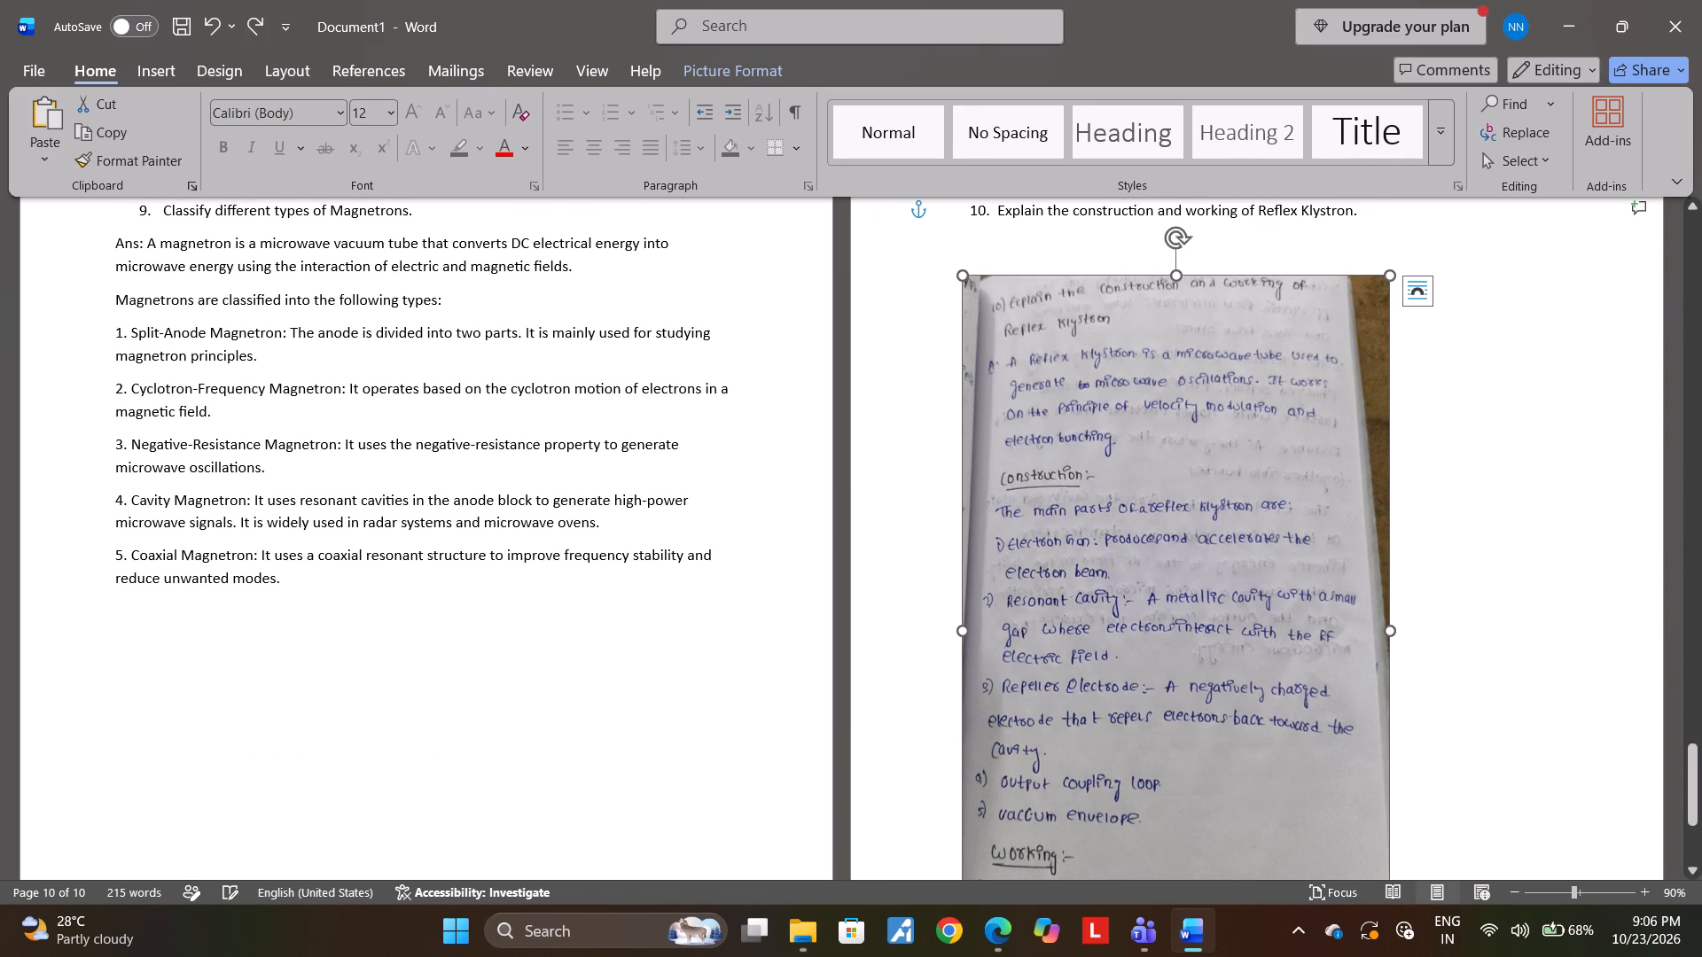
Delete the empty line below question 10 and move the Reflex Klystron photo up directly beneath the question.
left_click(1031, 246)
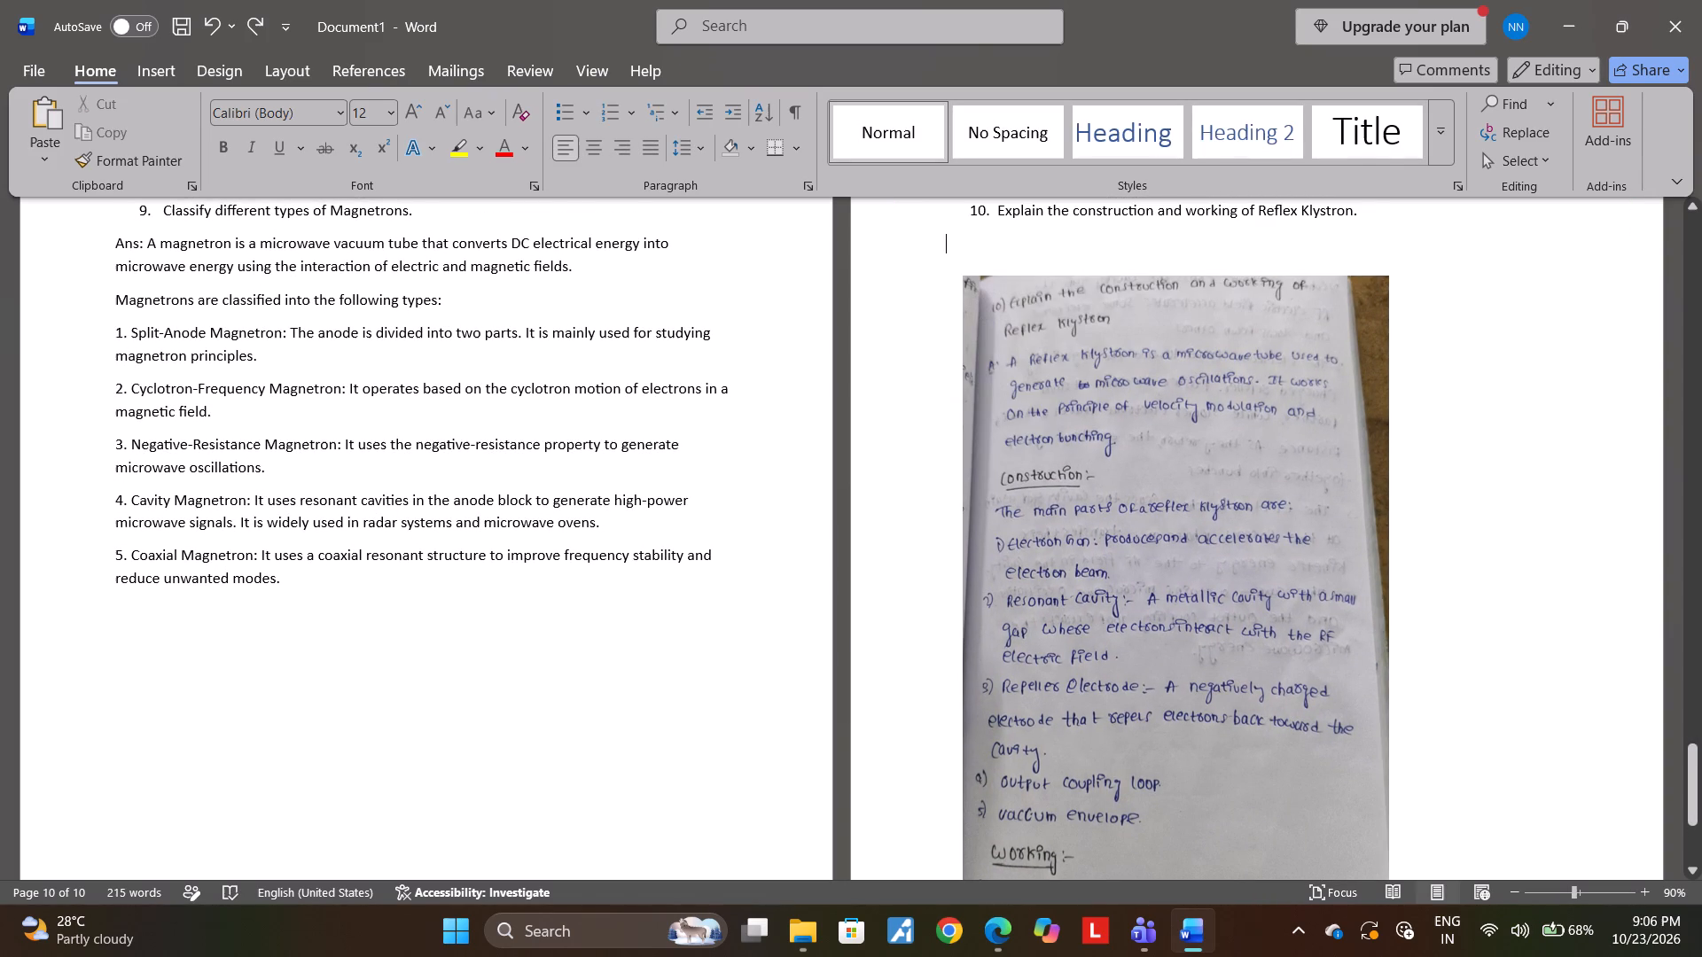
key("BackSpace")
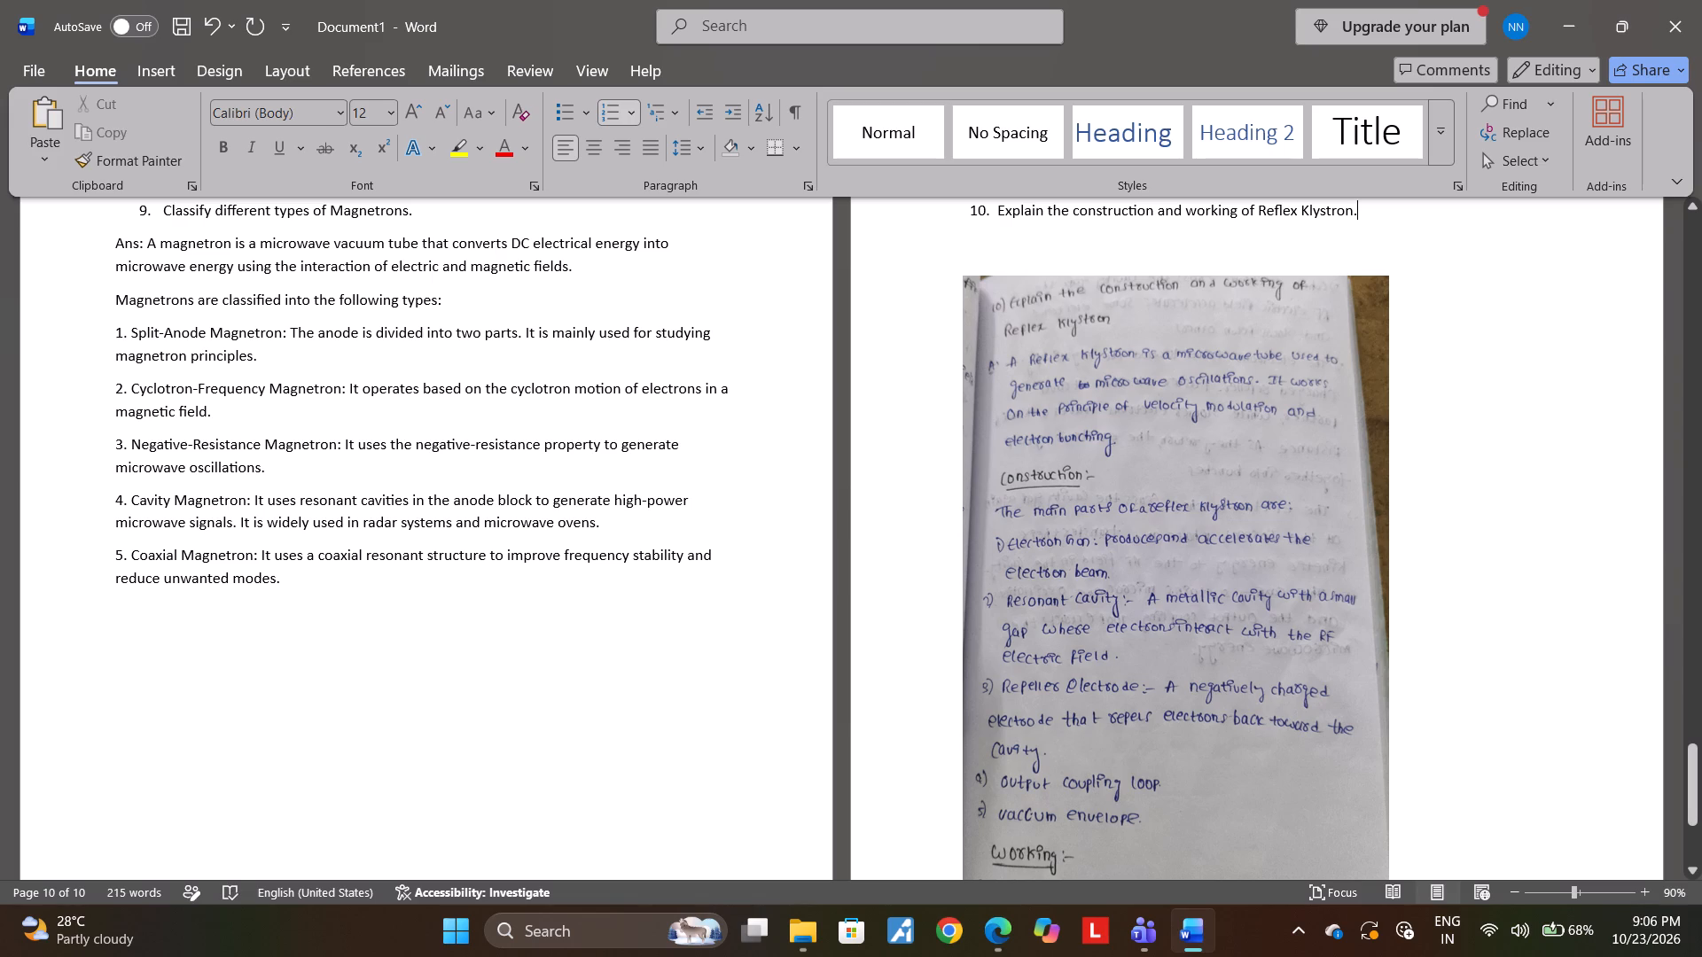
left_click_drag(1083, 577, 1089, 529)
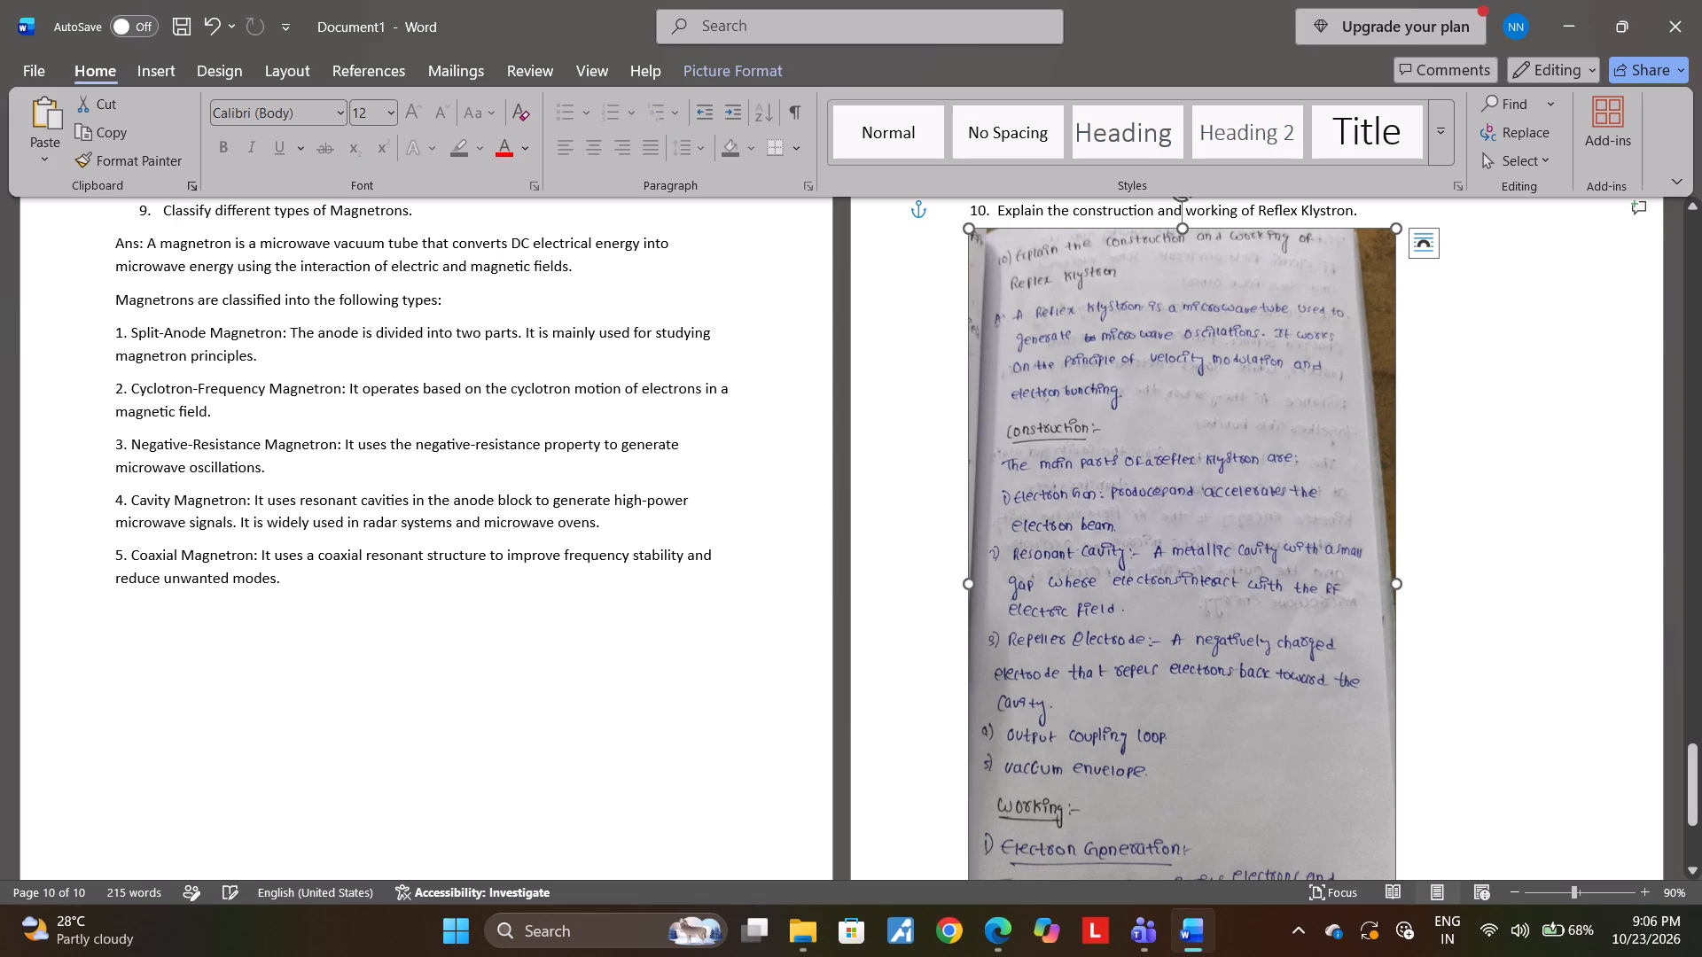
Shift the Reflex Klystron photo closer to the page's left edge, keeping it directly beneath question 10.
left_click_drag(1145, 562, 1073, 563)
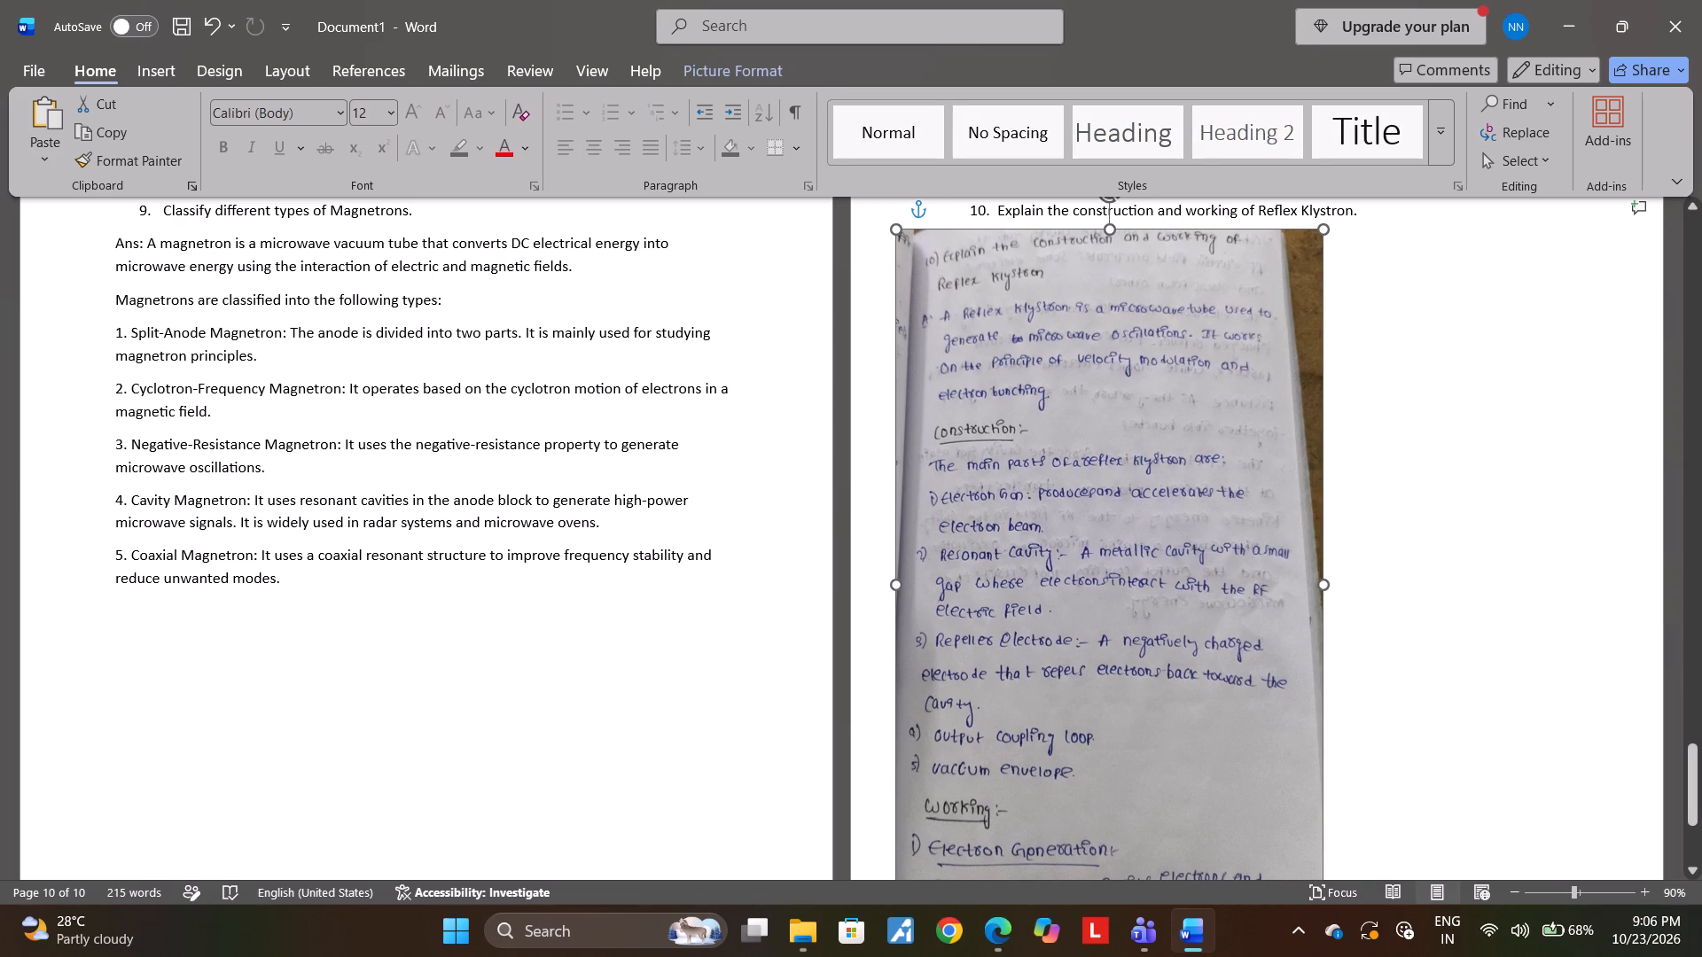
left_click(1380, 462)
Add an unnumbered line after question 10 and insert the picture IMG_20261023_203644 from the Downloads folder there.
left_click(1326, 245)
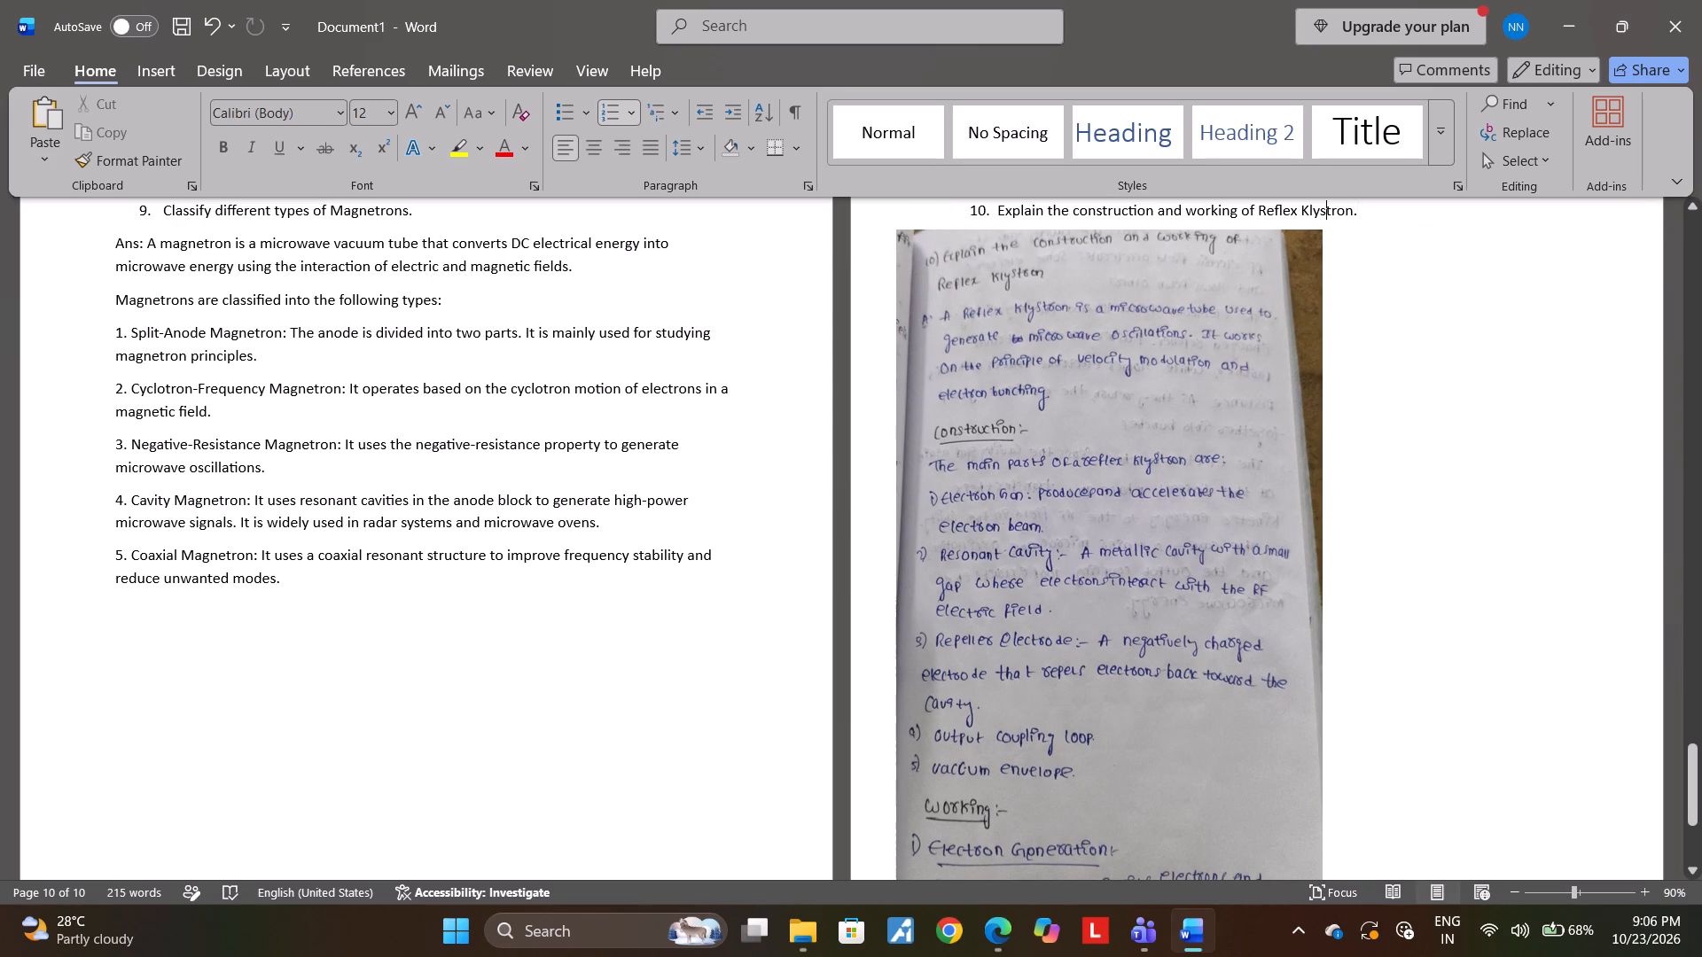
left_click(1353, 249)
key("Right")
key("Return")
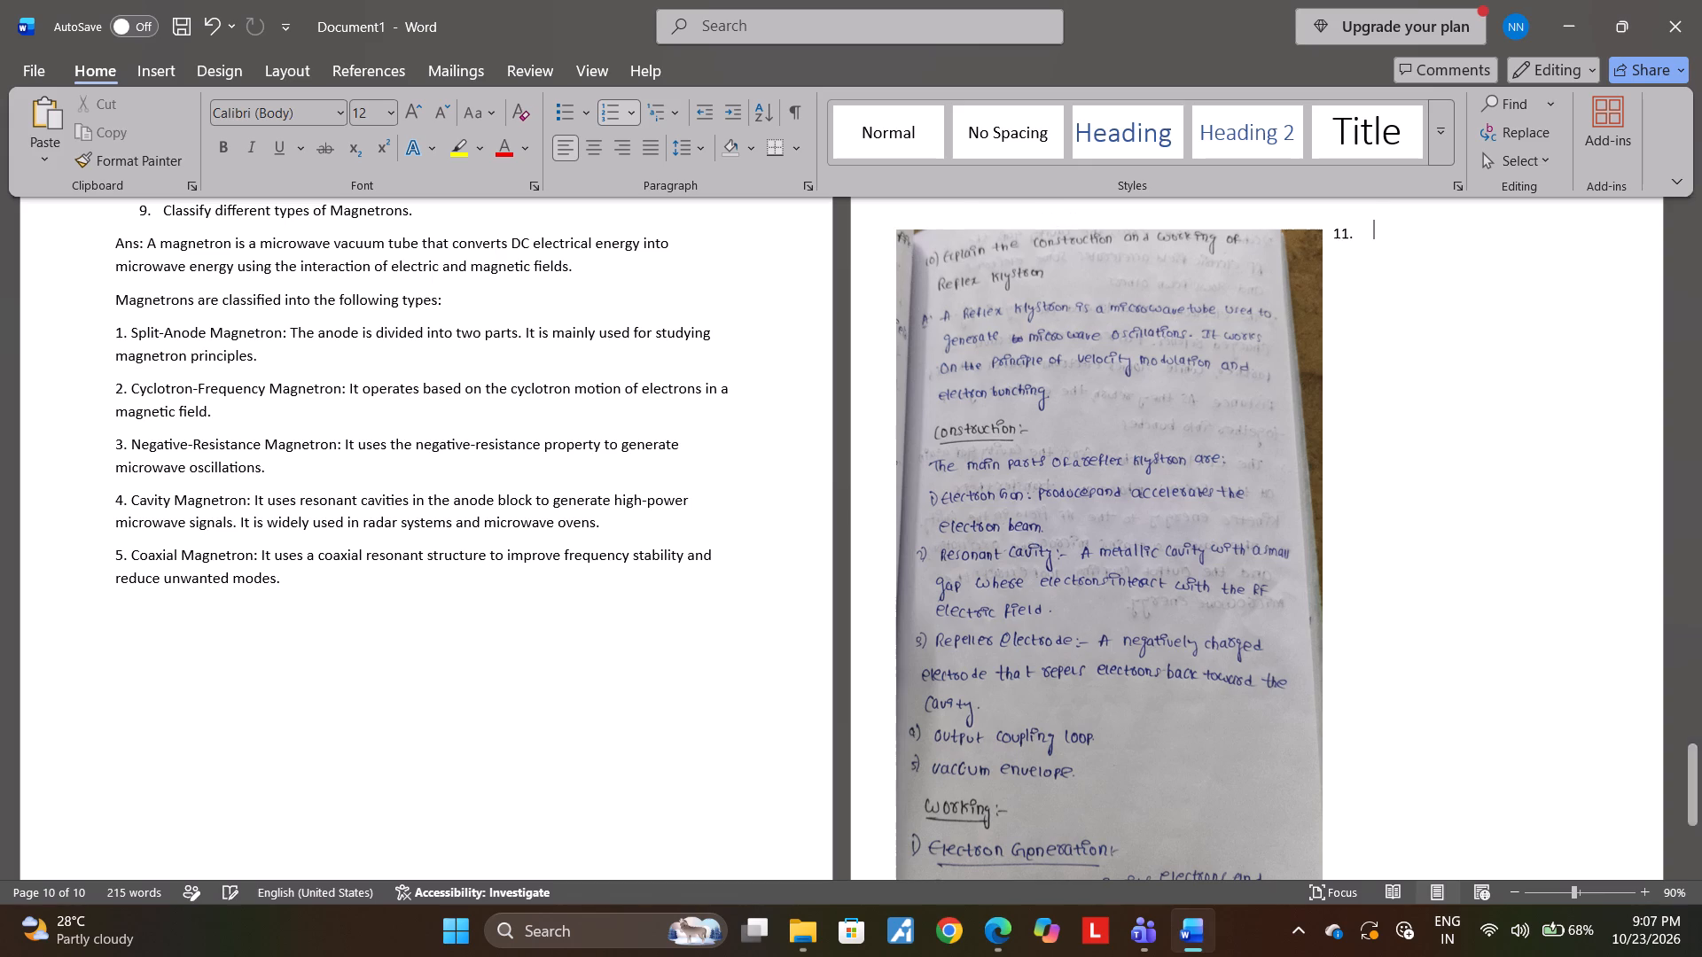
key("BackSpace")
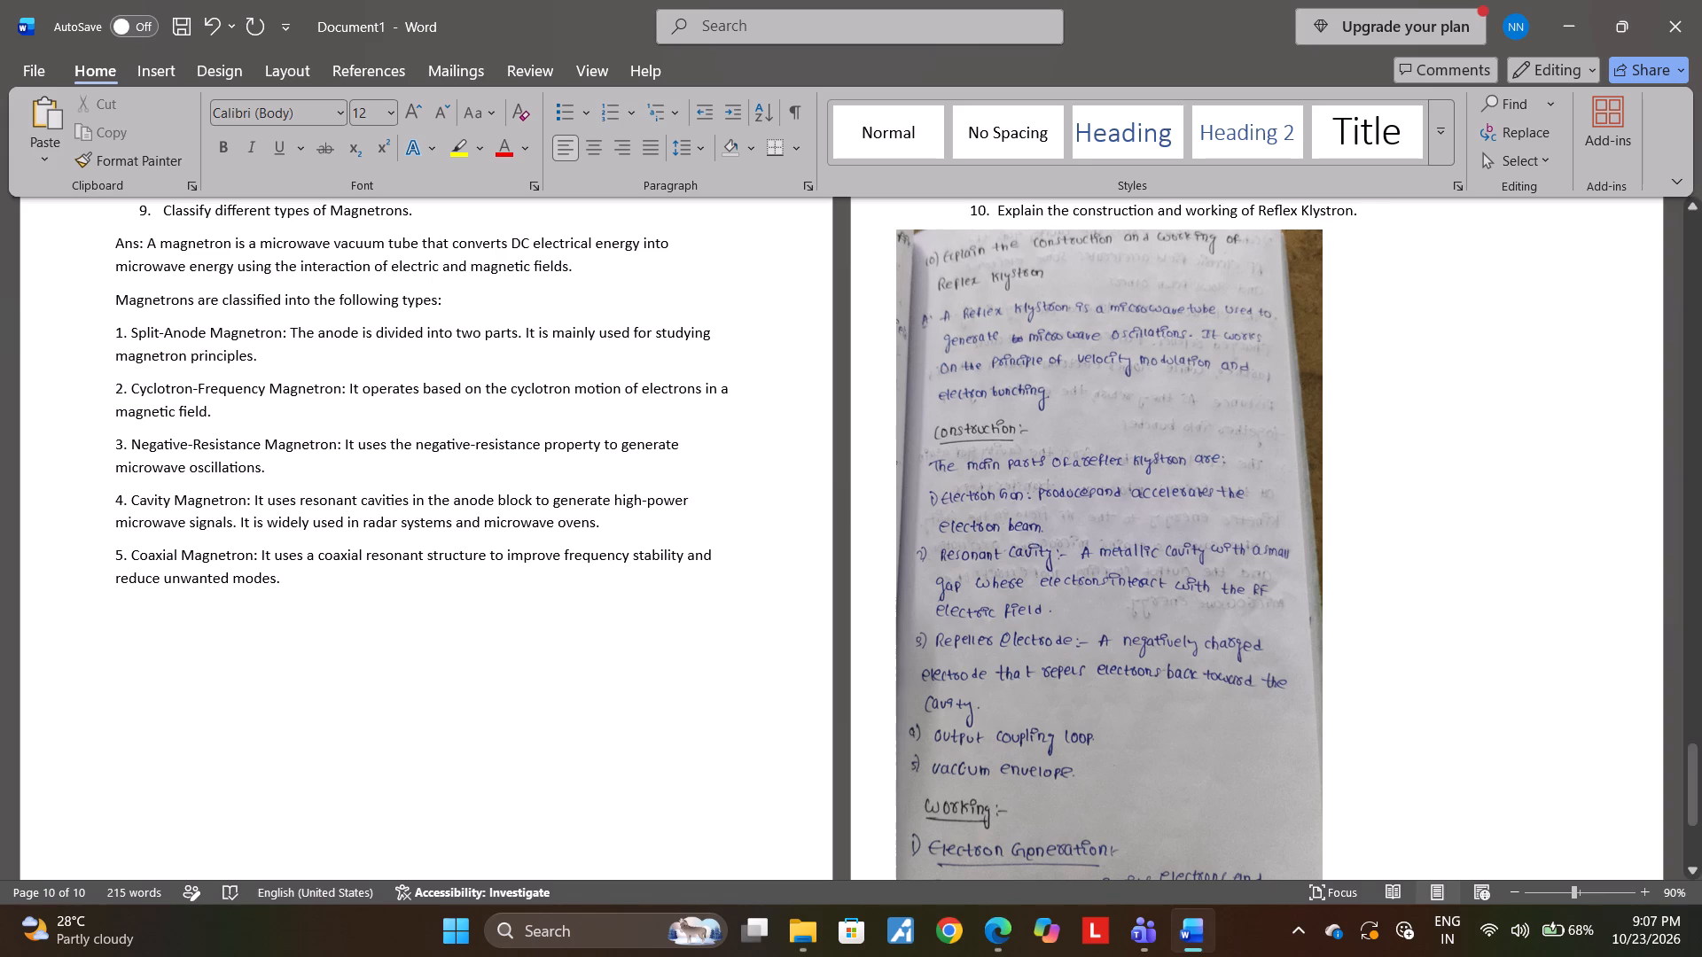
left_click(160, 69)
left_click(253, 129)
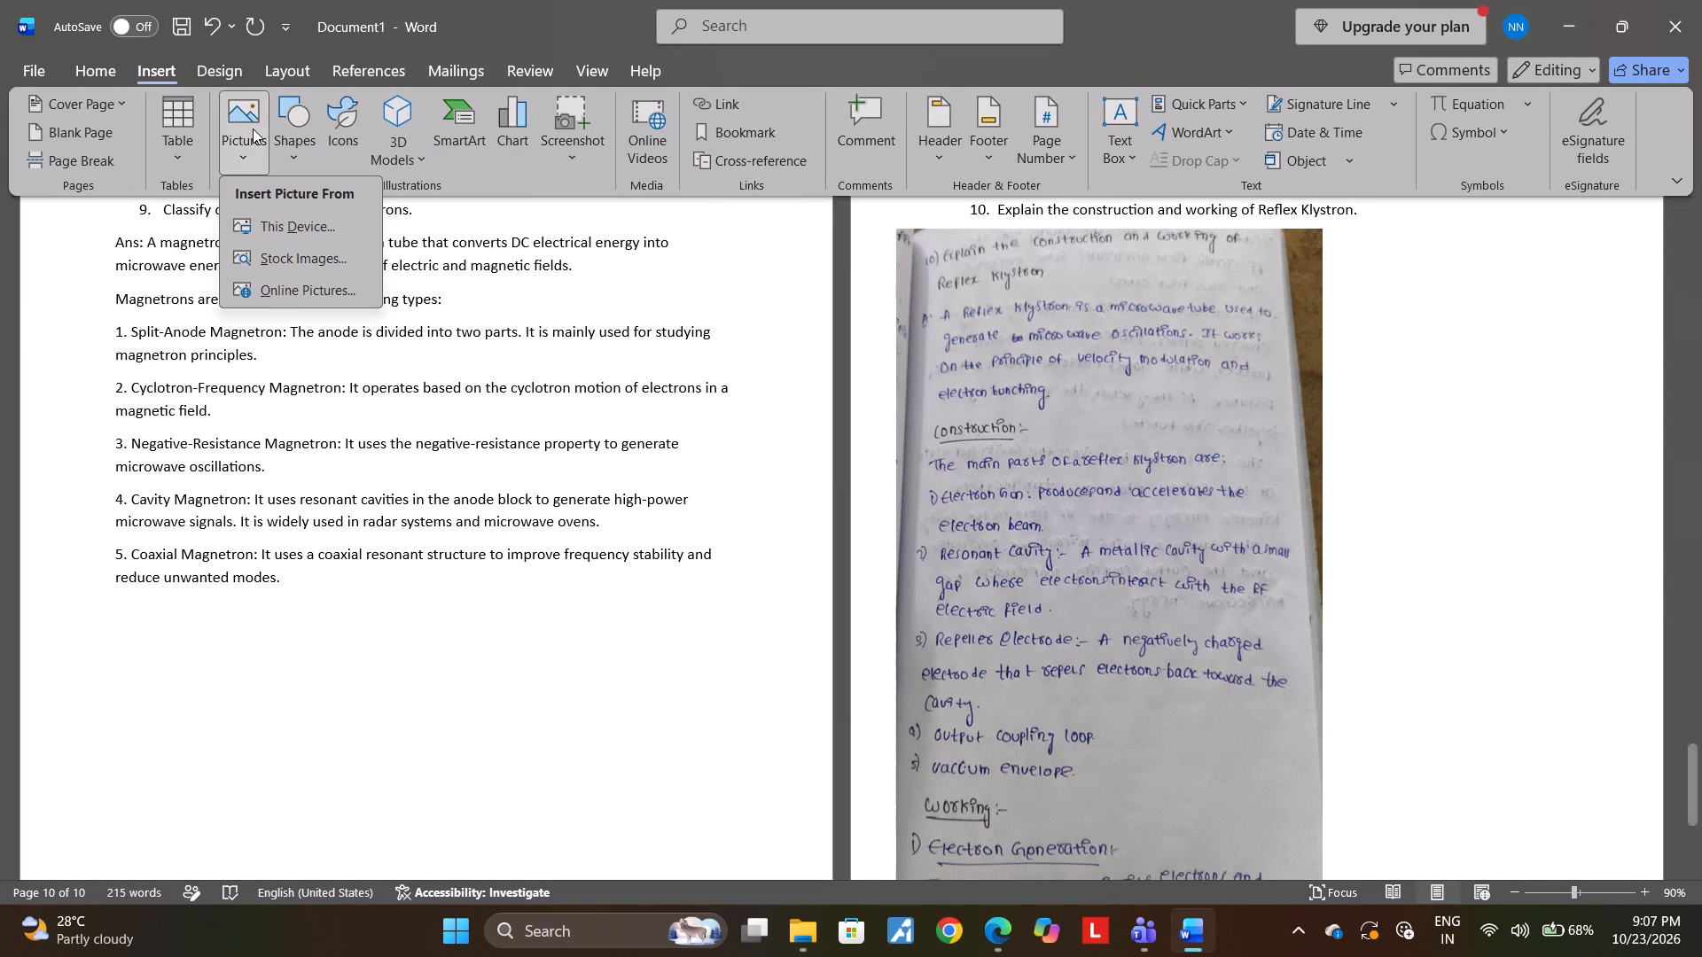
left_click(281, 223)
left_click(258, 191)
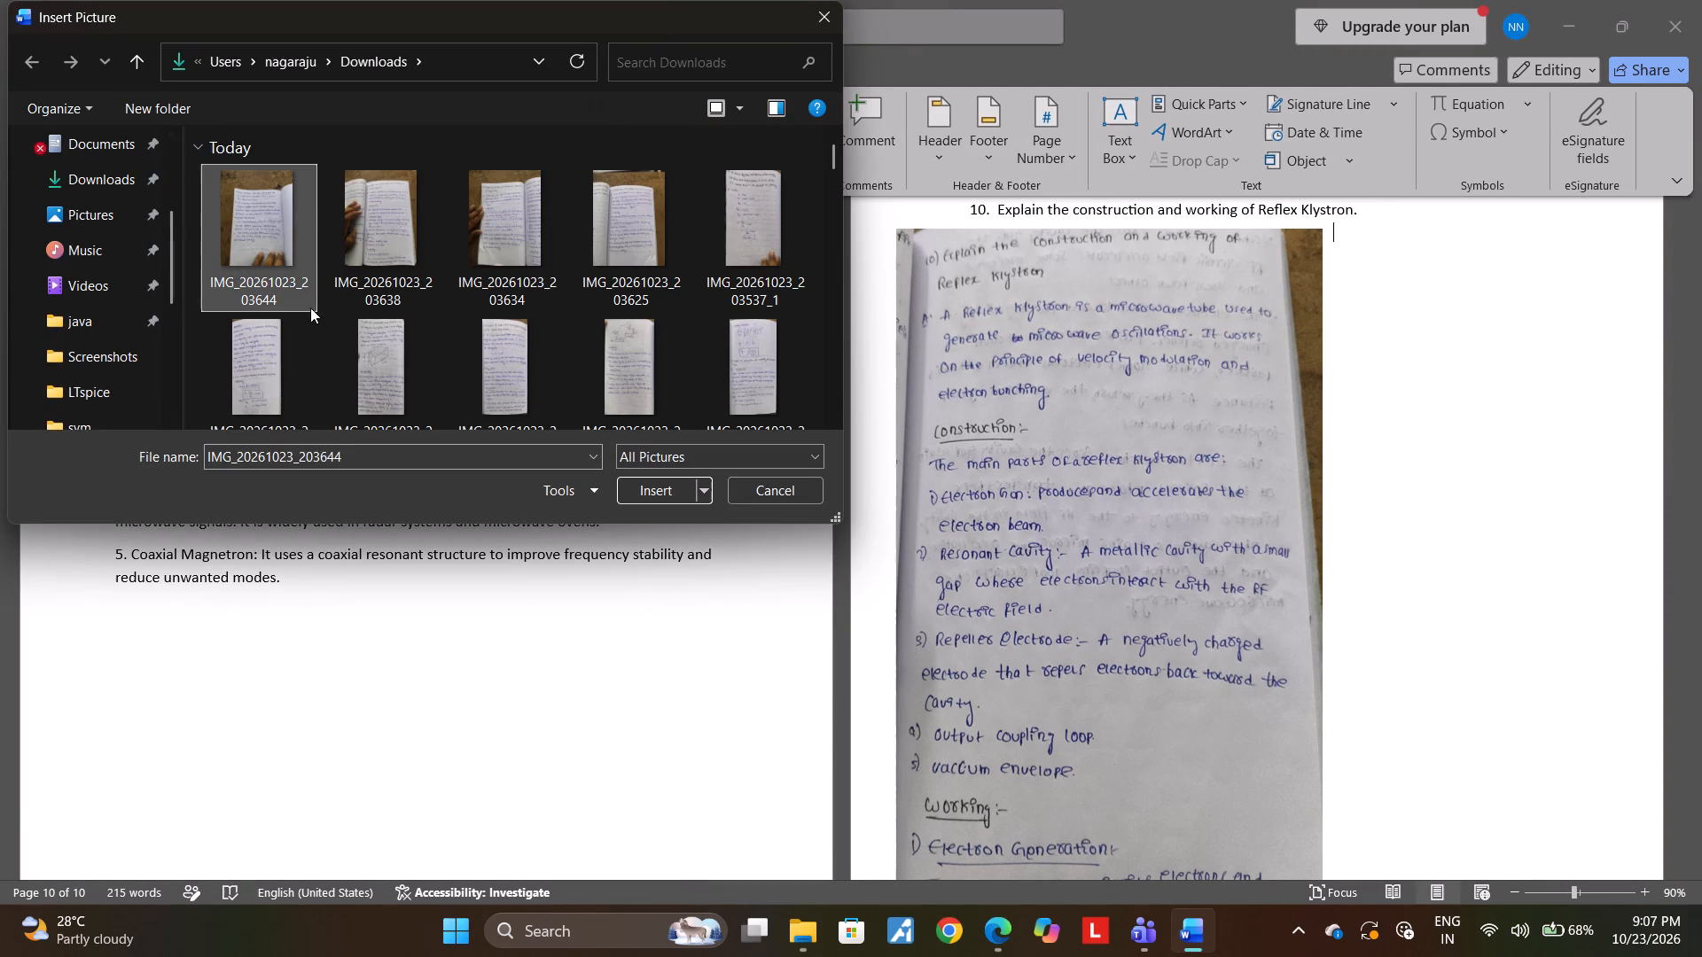
left_click(677, 492)
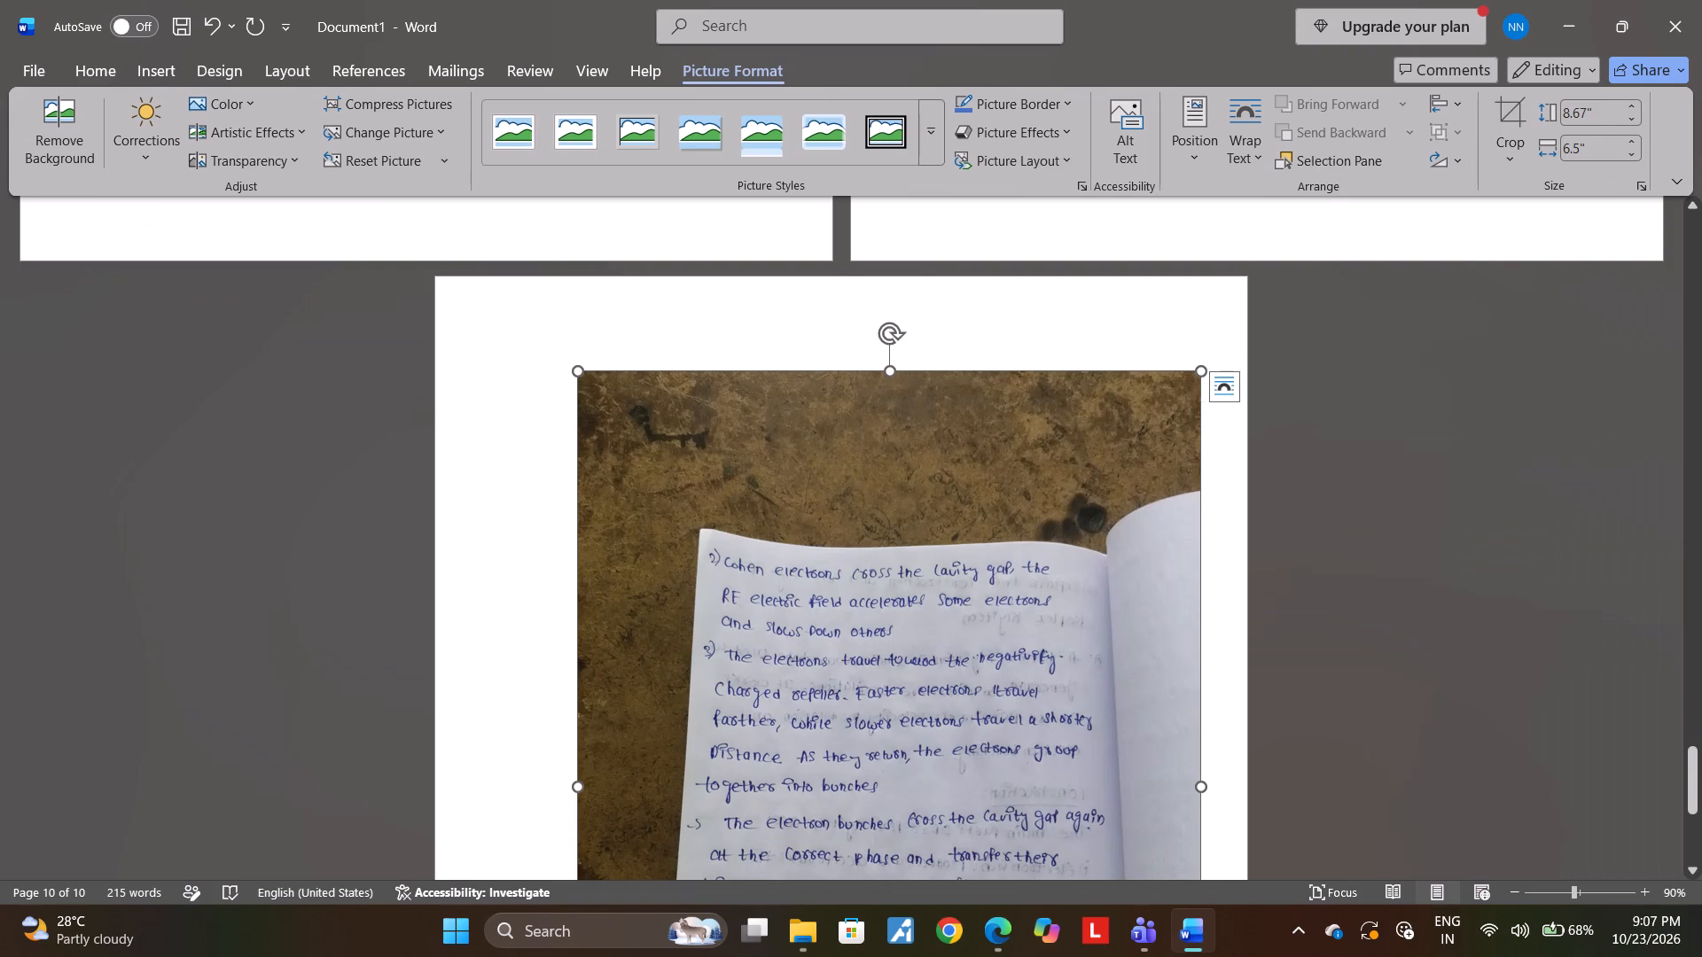
Crop the inserted photo's top and bottom to the handwritten text, leaving it about 5.1" high.
right_click(1230, 396)
left_click(1097, 518)
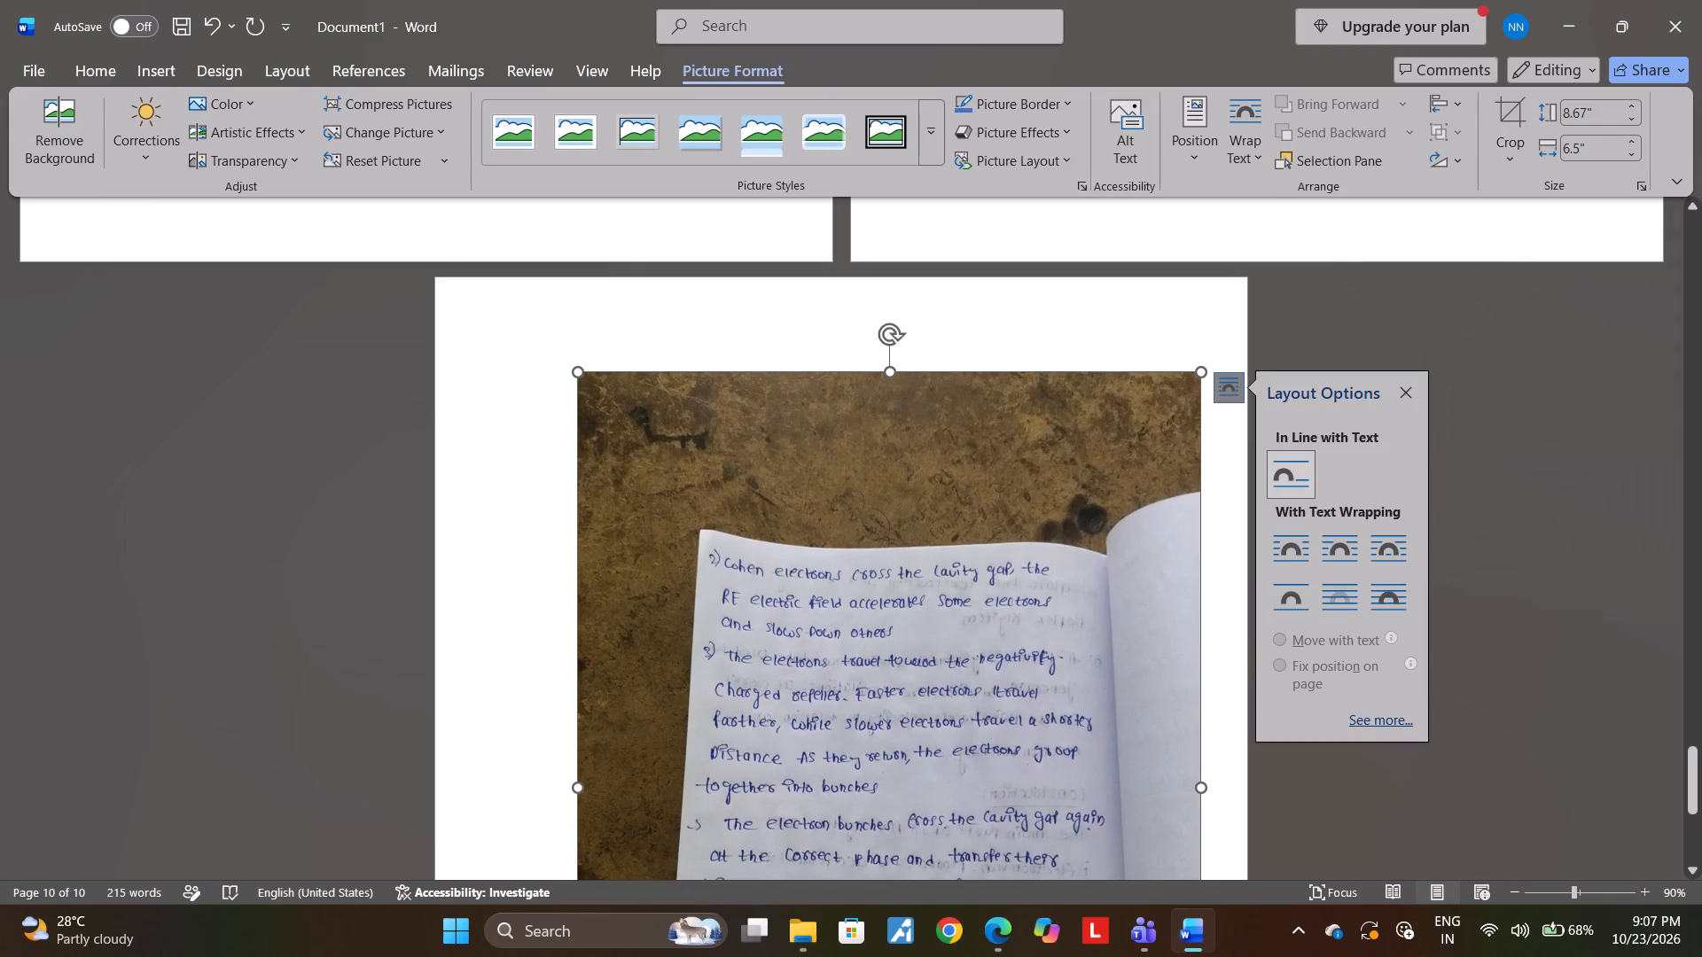
right_click(1087, 499)
left_click(1150, 213)
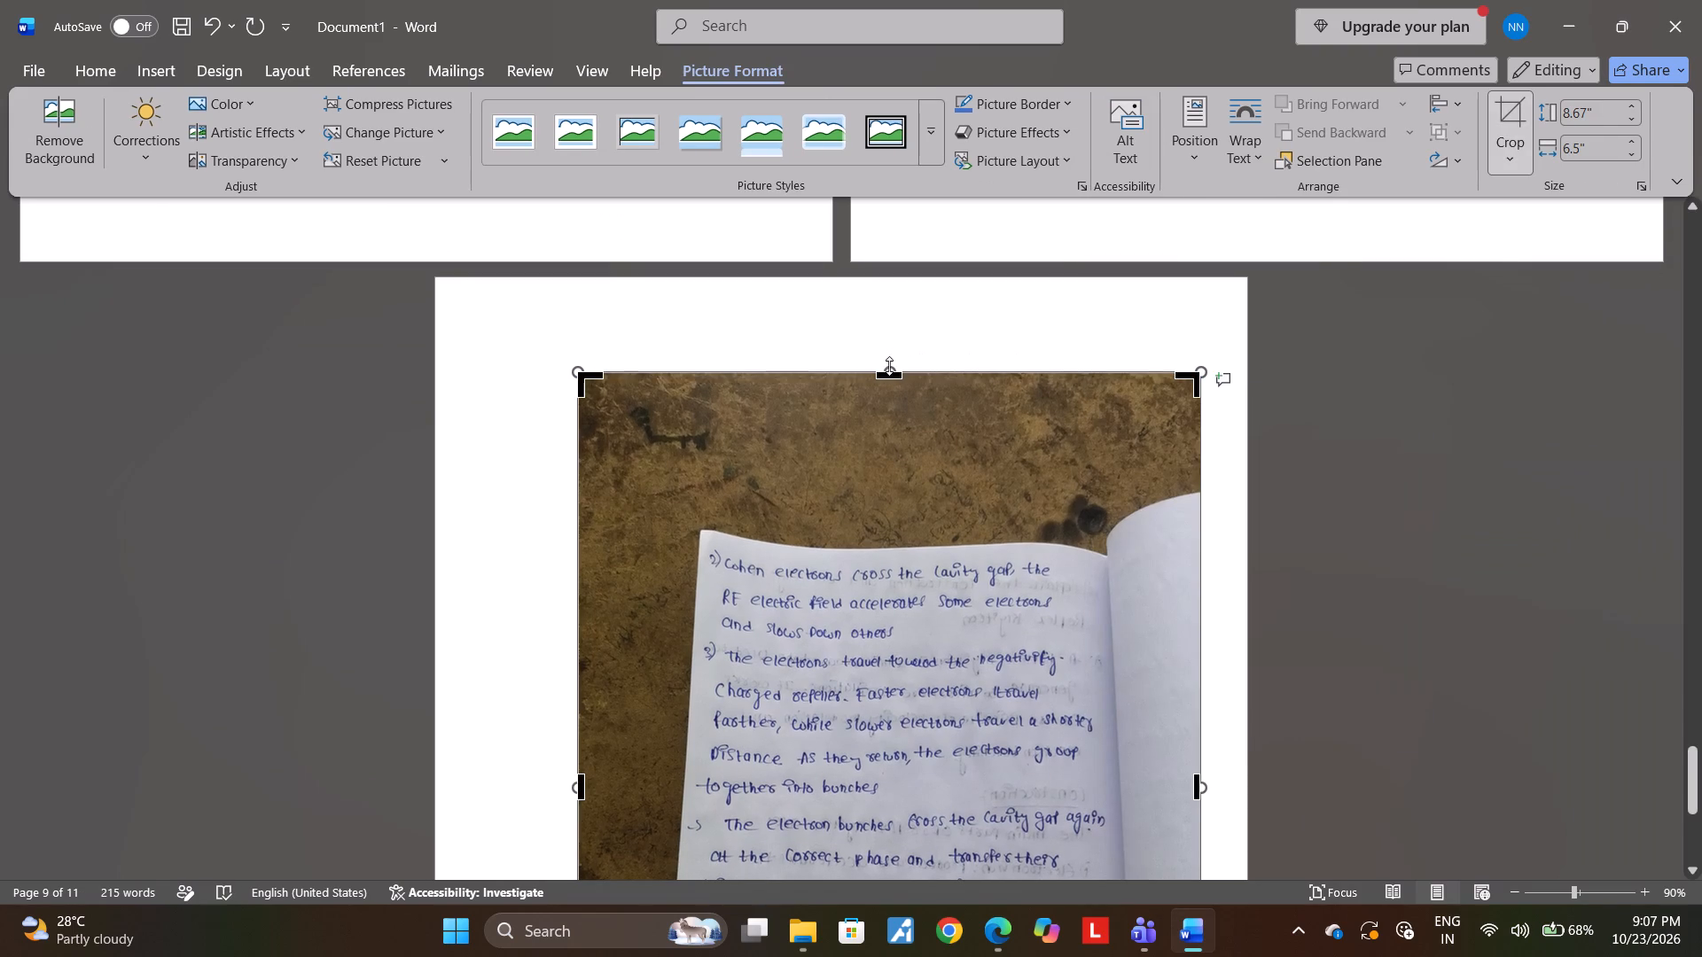
left_click_drag(891, 377, 892, 531)
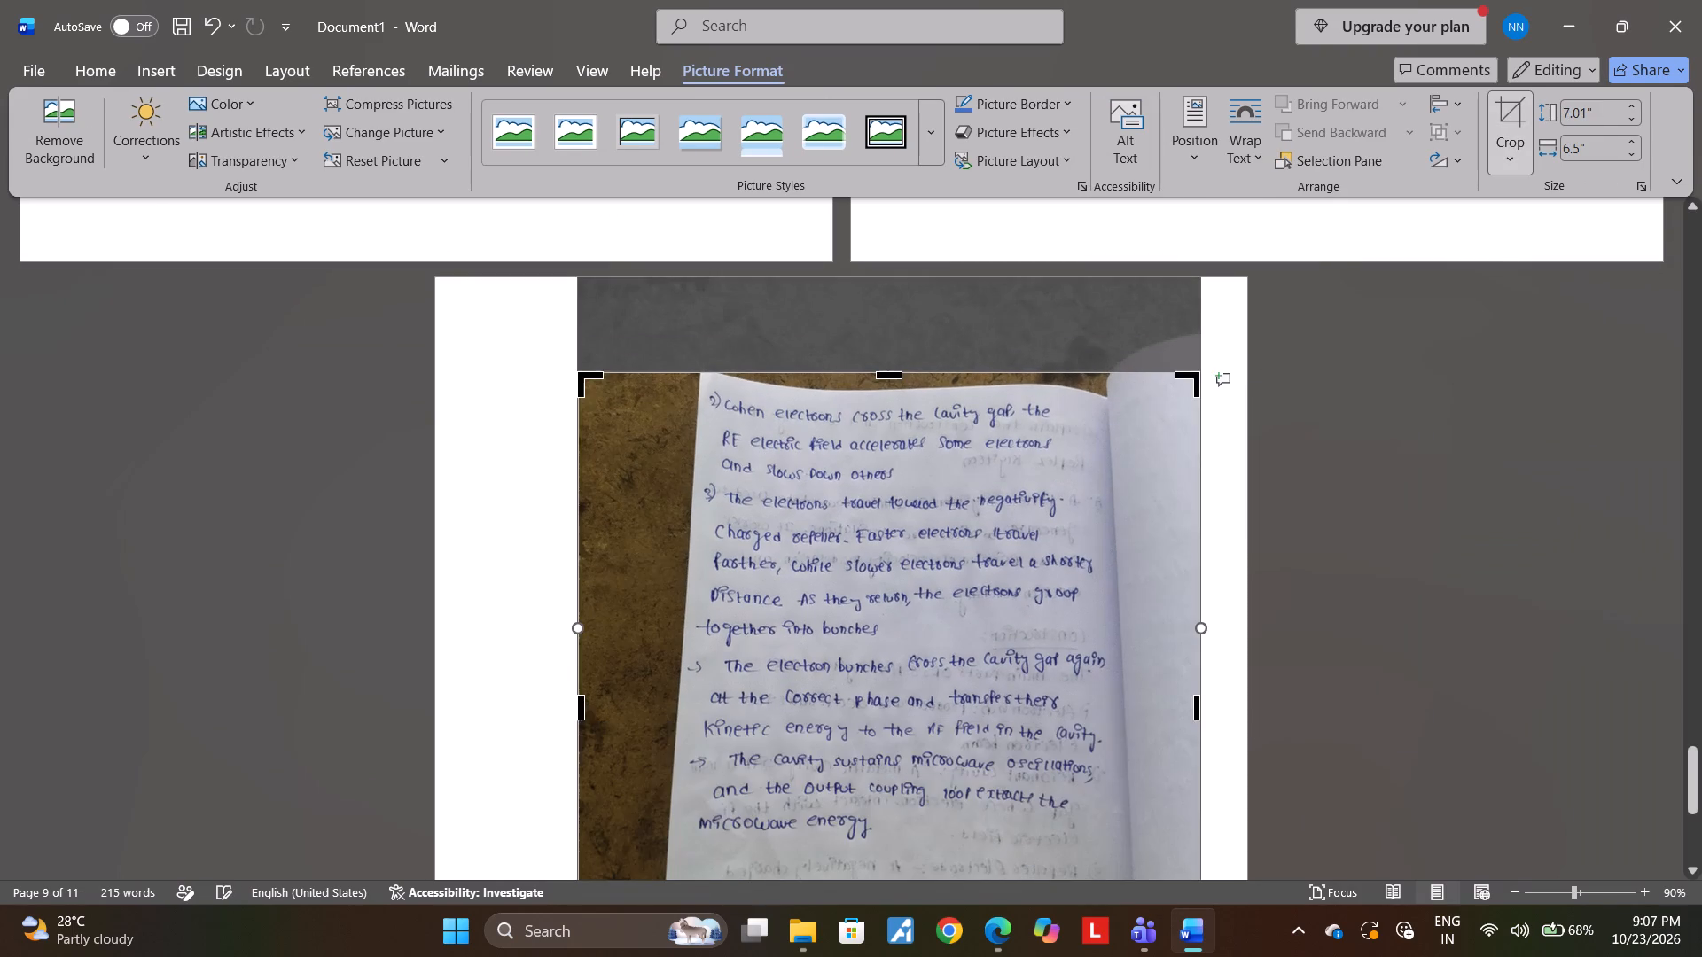
scroll(947, 495, "down", 1)
left_click_drag(889, 580, 894, 401)
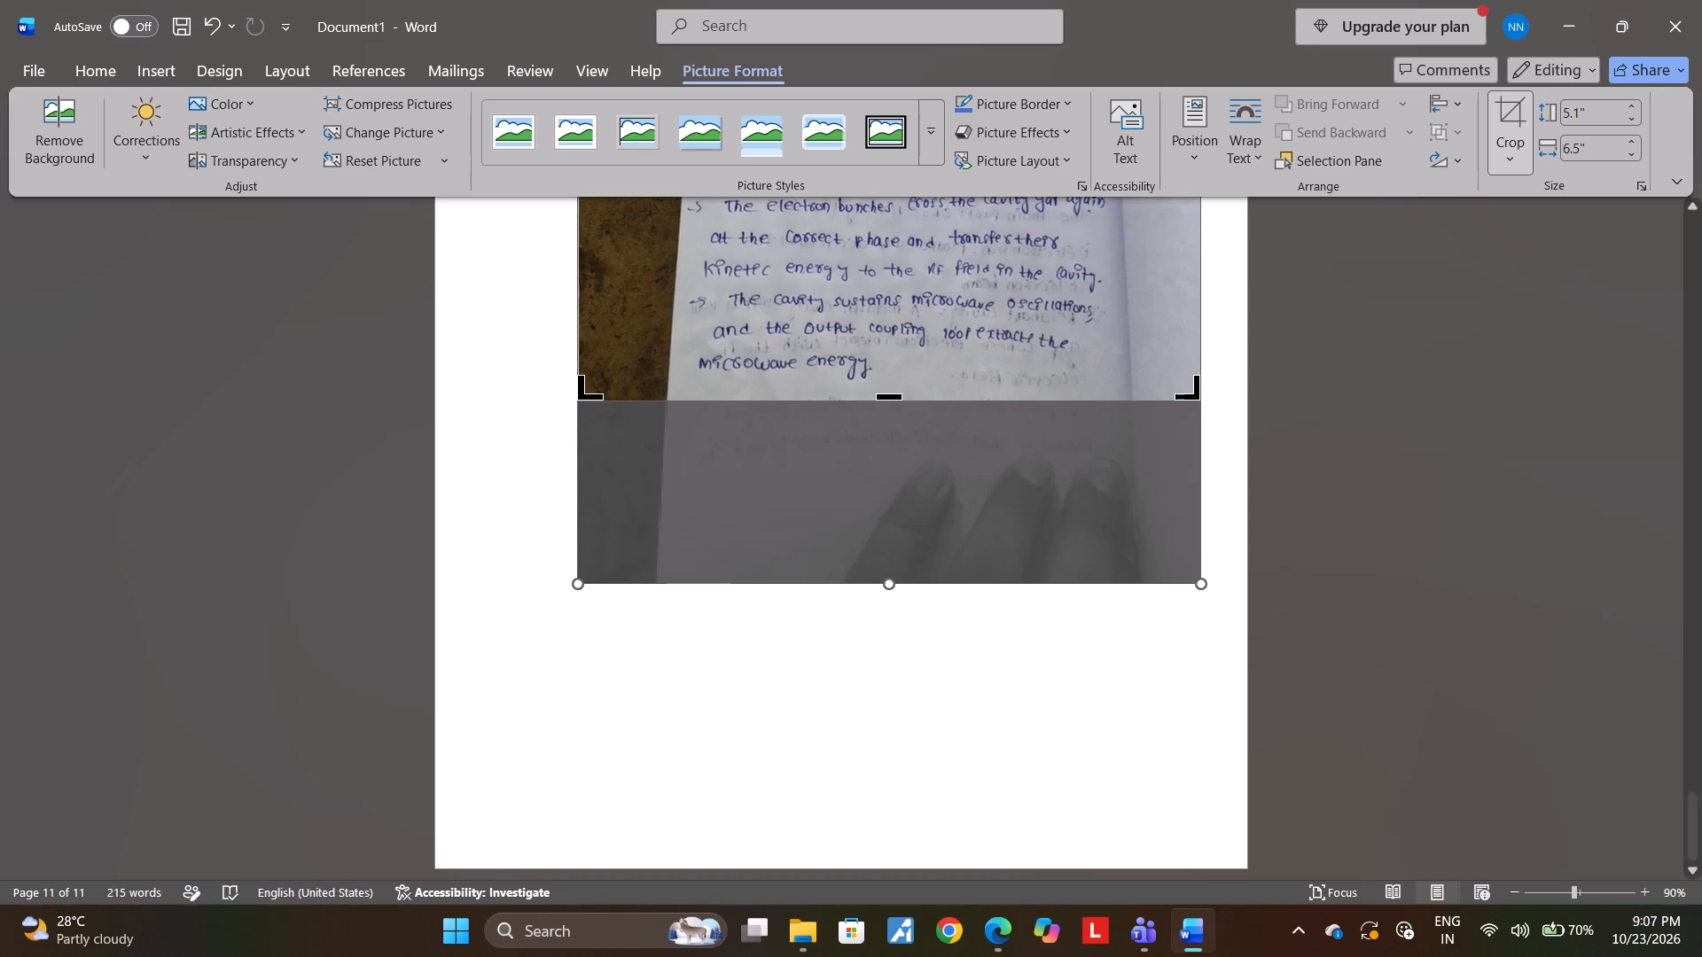
left_click(913, 744)
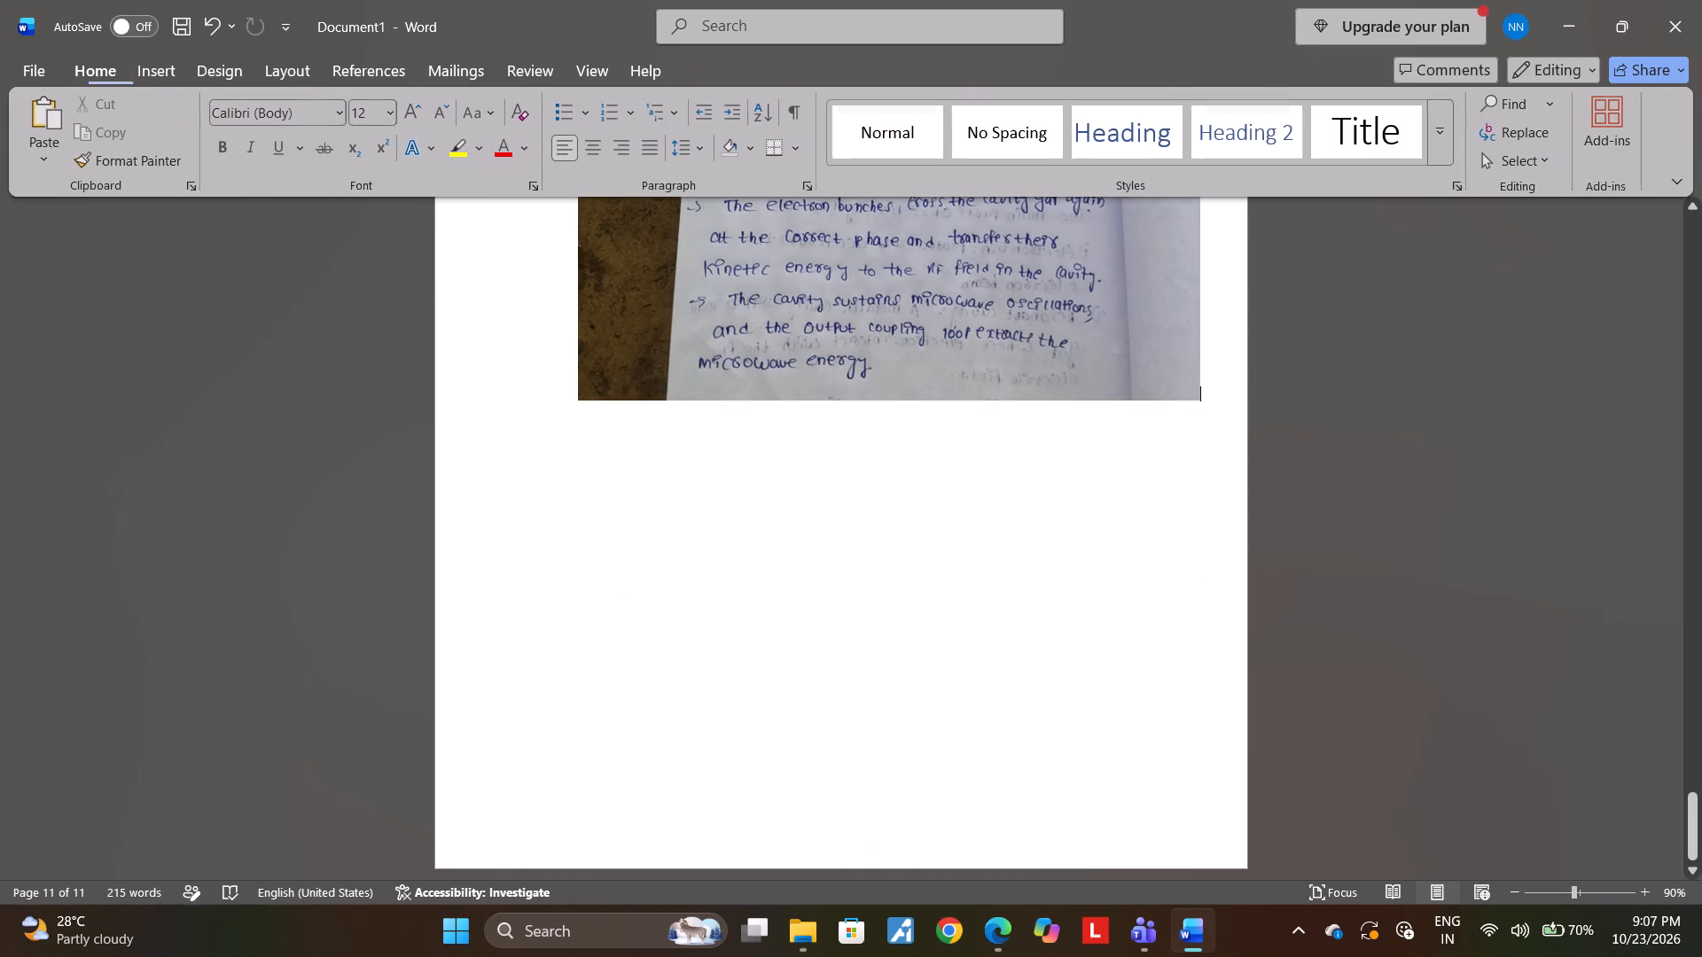
Crop the brown background and the facing page off the left and right sides of the inserted photo.
right_click_drag(906, 611, 902, 602)
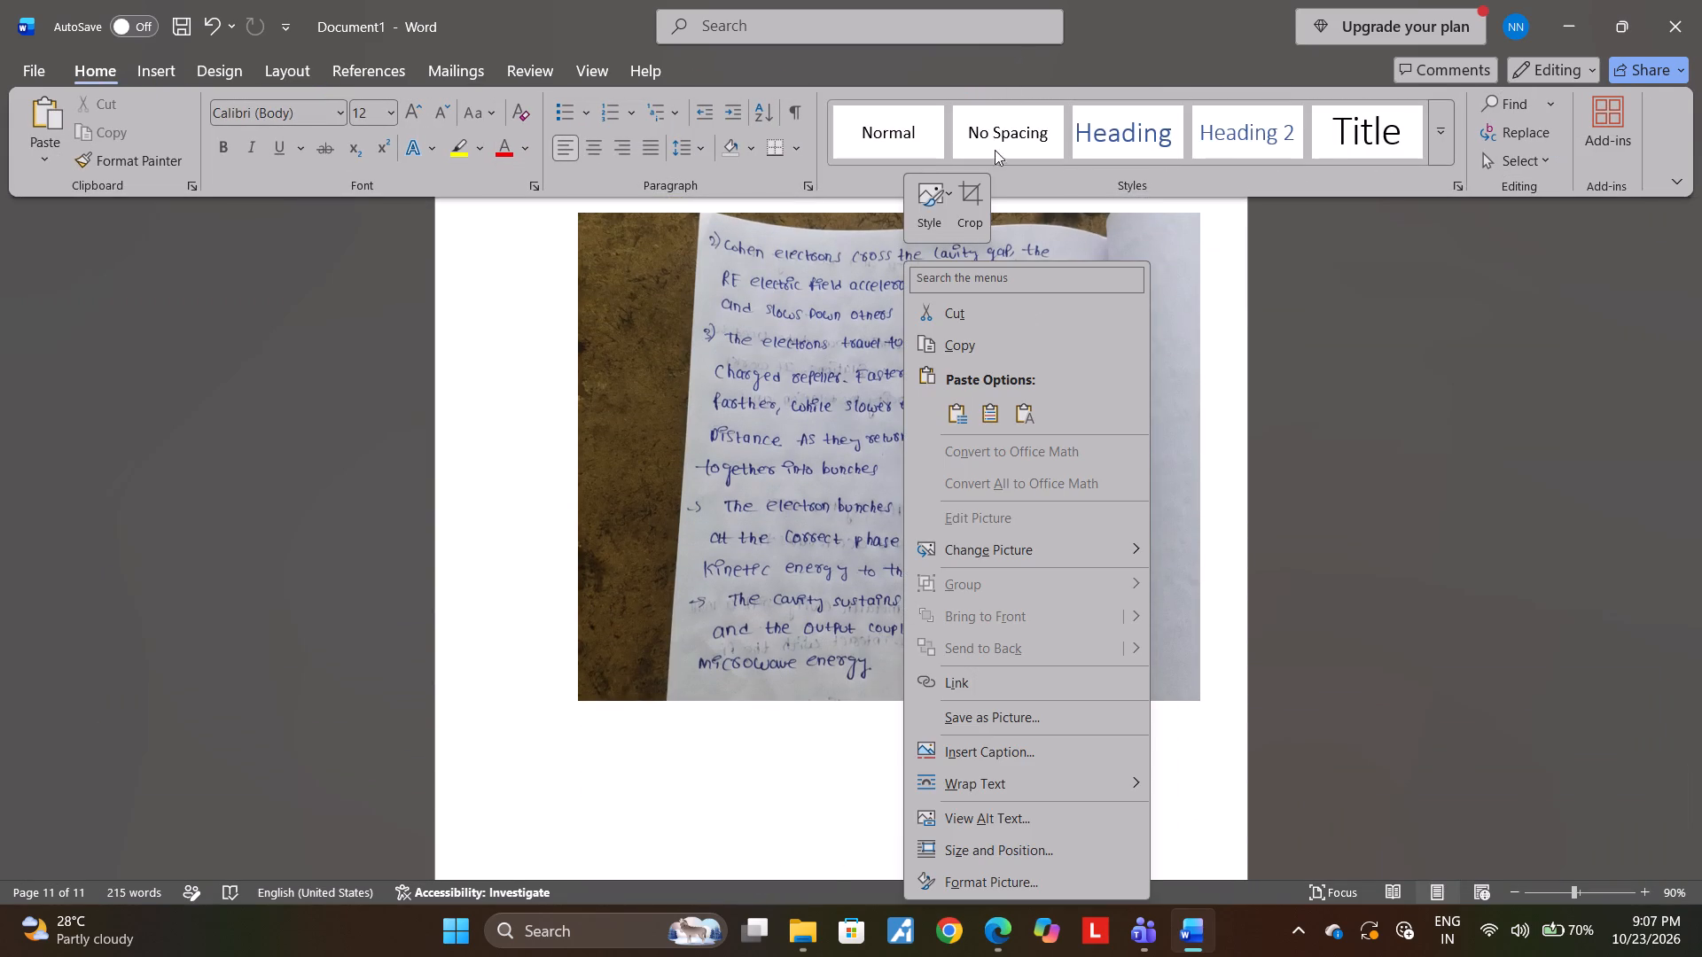
left_click(974, 201)
left_click_drag(581, 453, 699, 438)
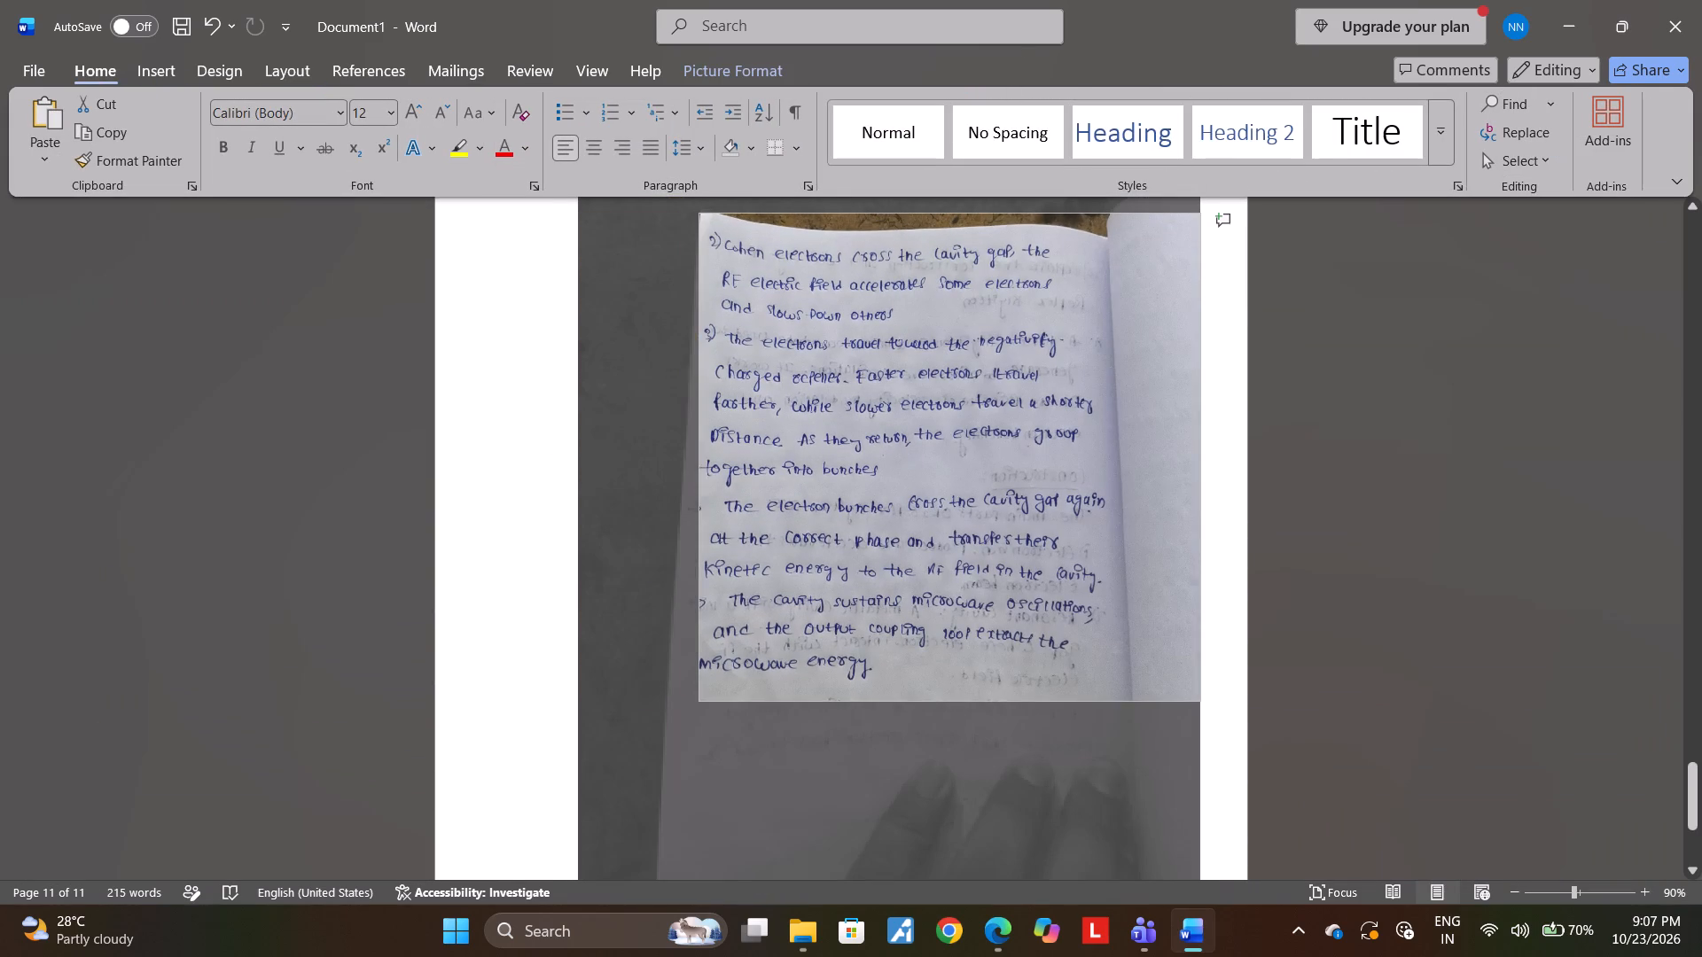
left_click_drag(699, 438, 681, 439)
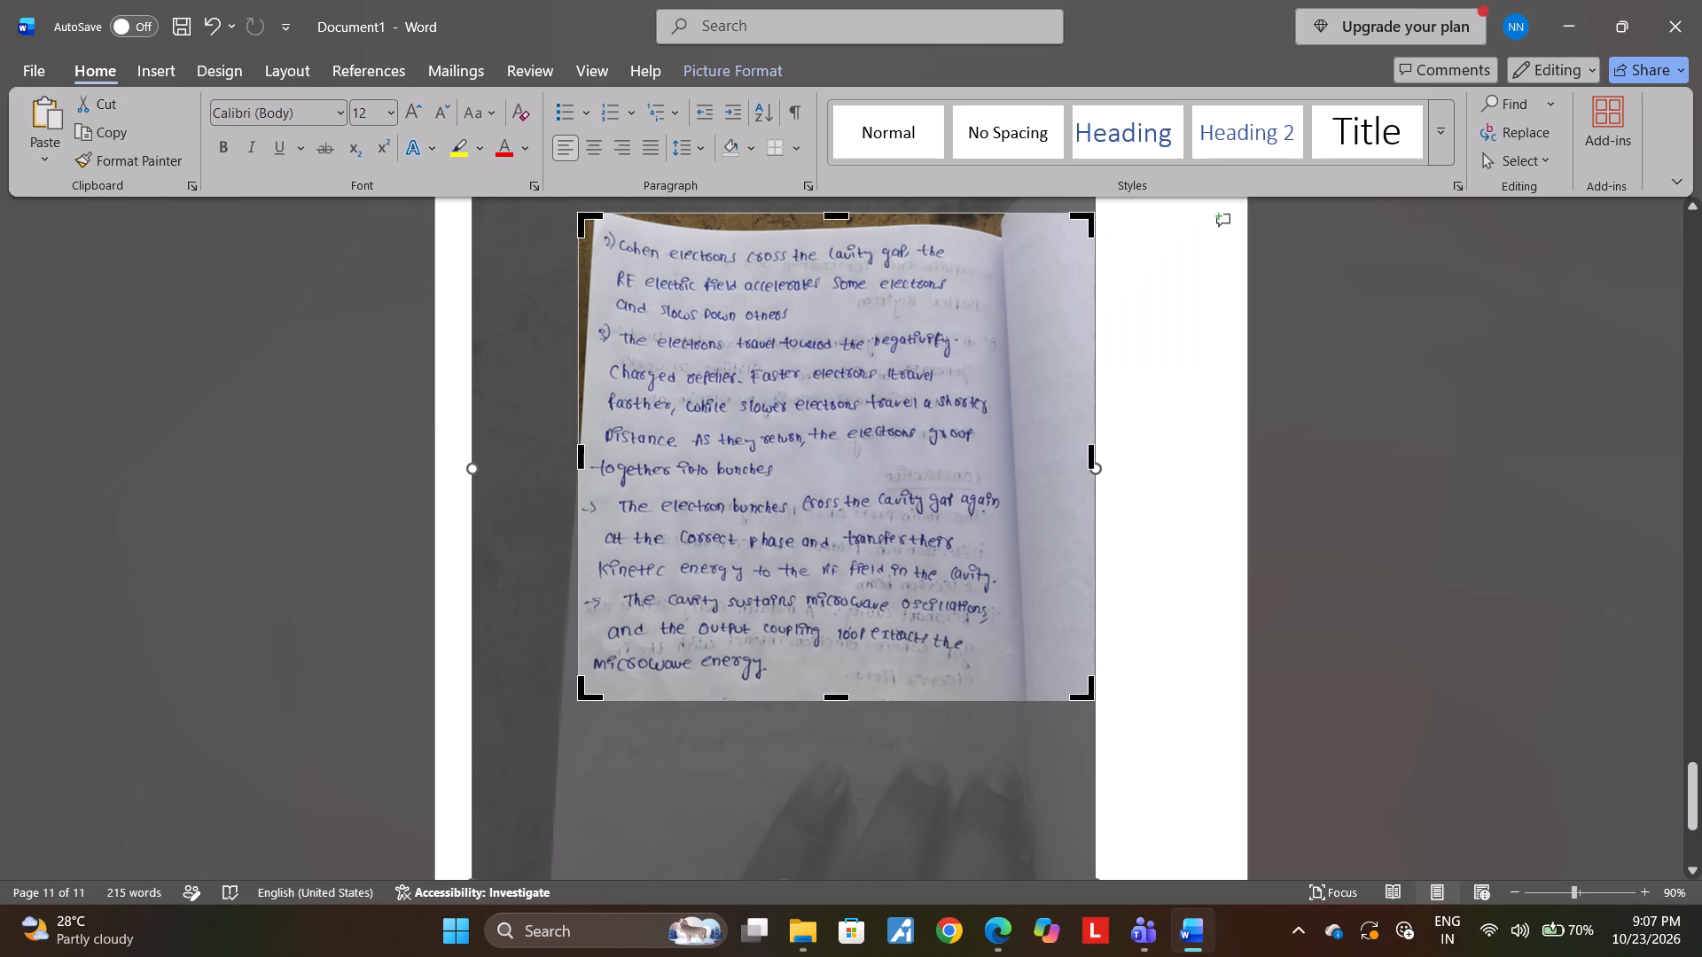
left_click_drag(1091, 456, 1020, 478)
left_click(1321, 416)
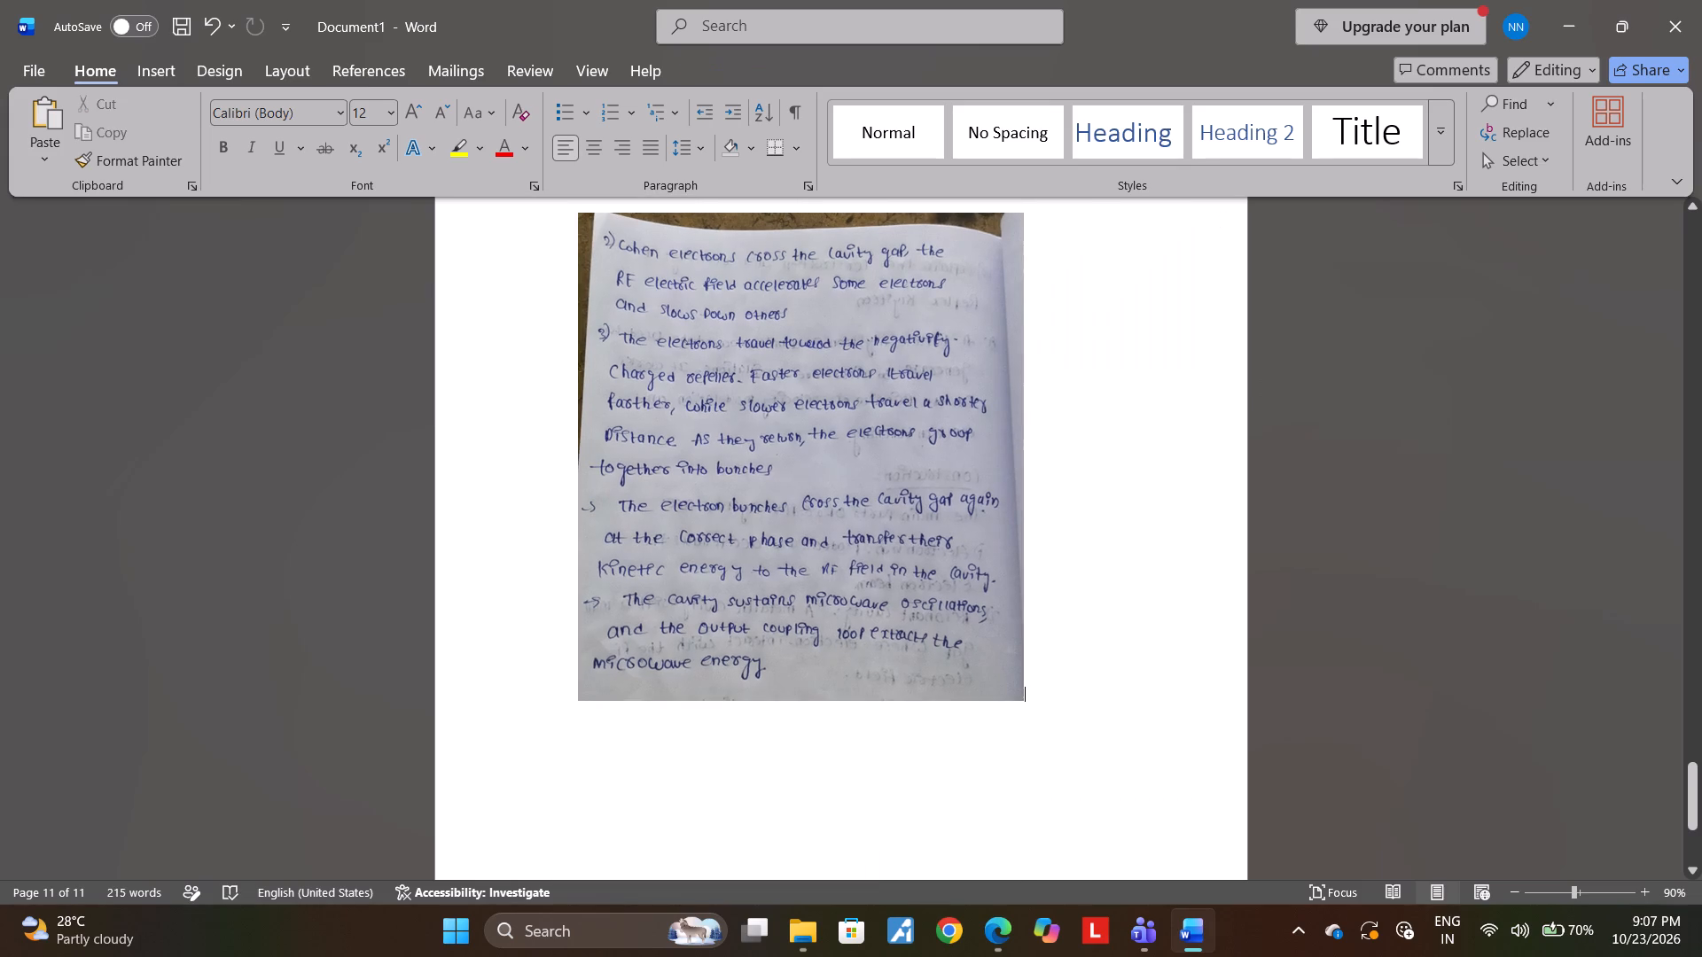
Apply text wrapping to the cropped photo and move it beside the first Reflex Klystron photo, below question 10.
left_click(892, 427)
left_click(1066, 240)
left_click(1174, 382)
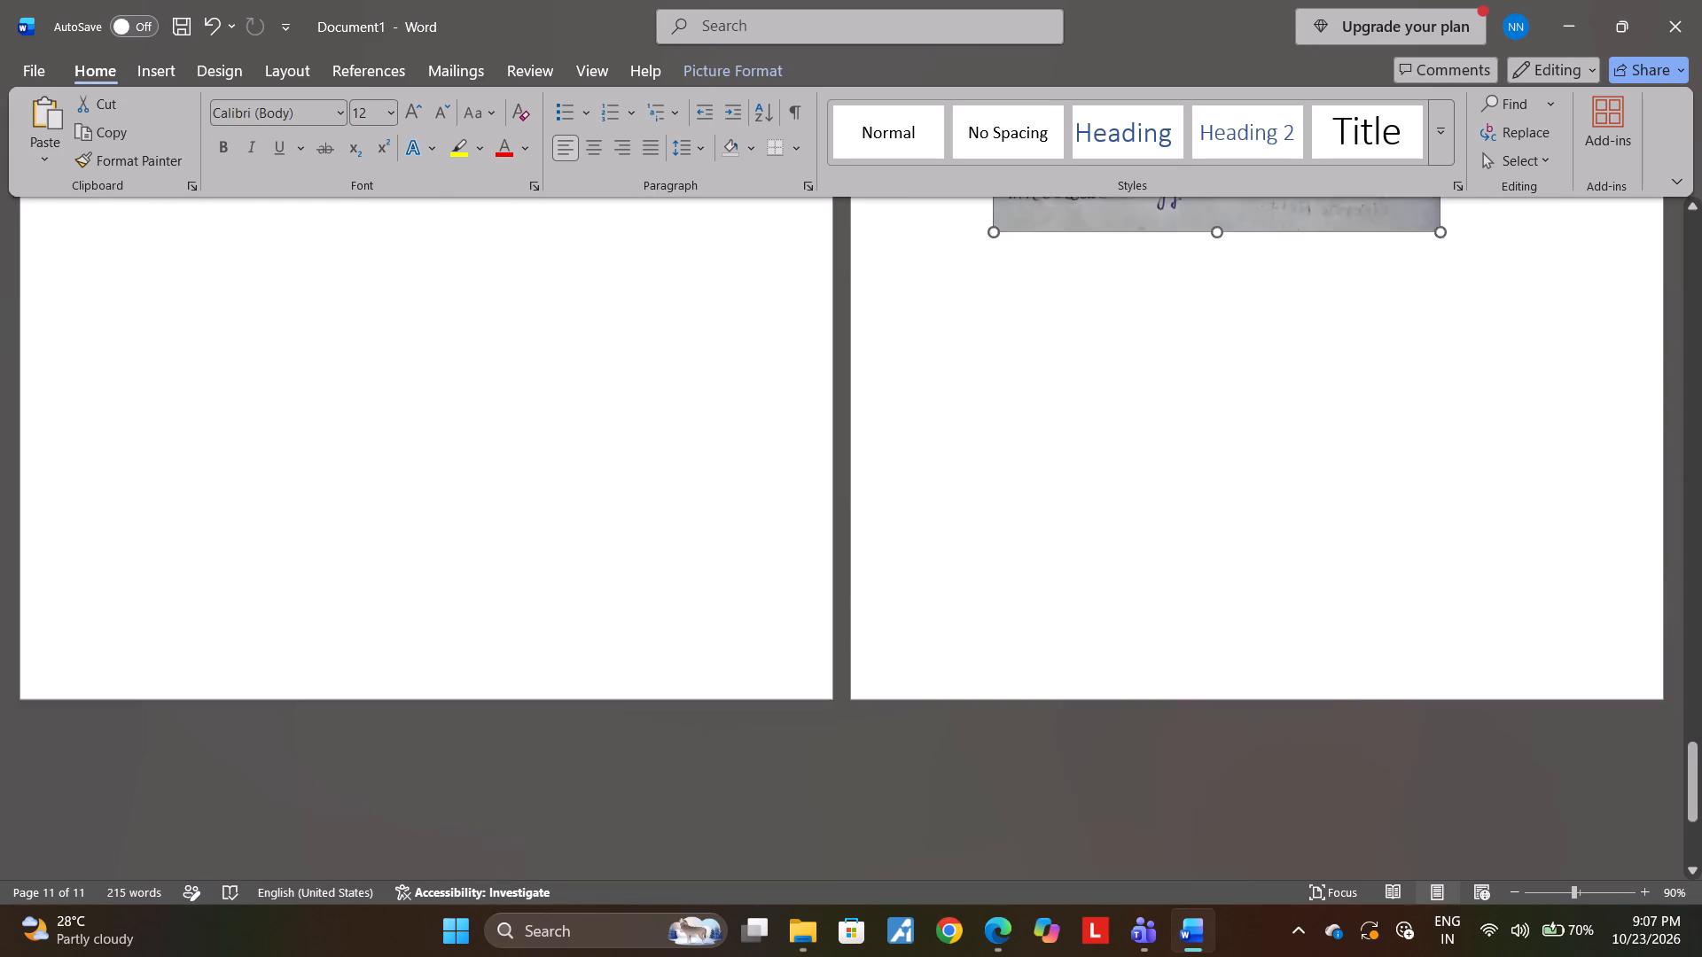
left_click_drag(1230, 492, 1467, 530)
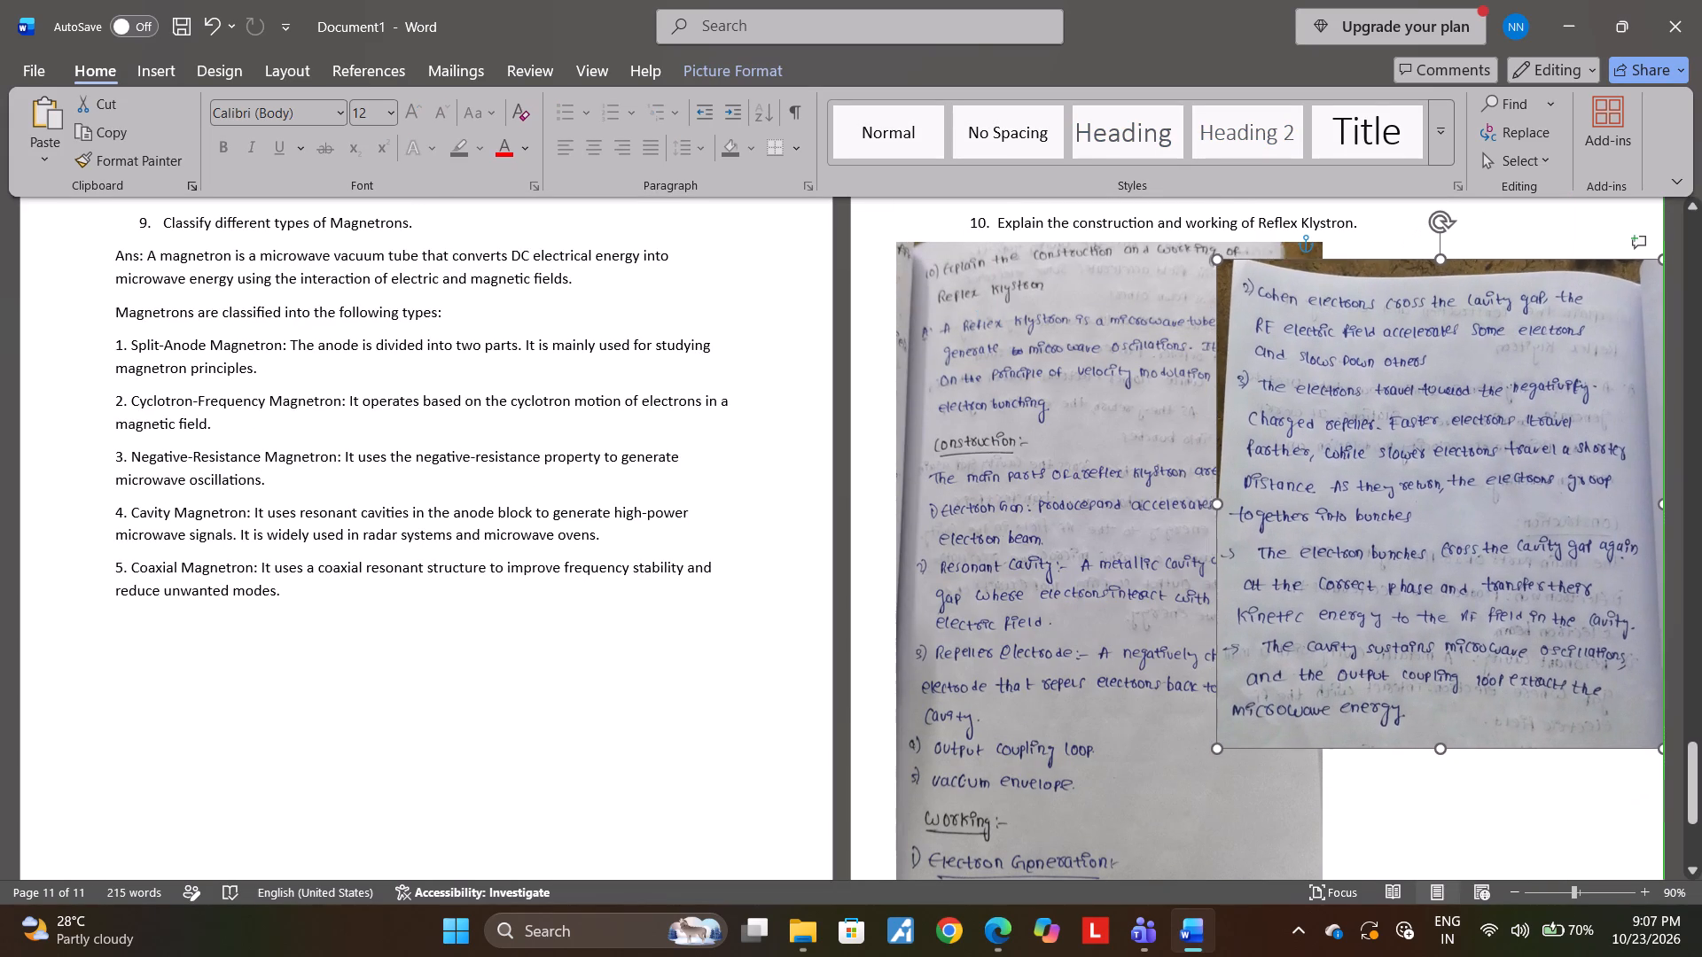
left_click_drag(1467, 530, 1471, 529)
Shrink the second Reflex Klystron photo to fit between the first photo and the page's right edge.
left_click_drag(1220, 737, 1431, 614)
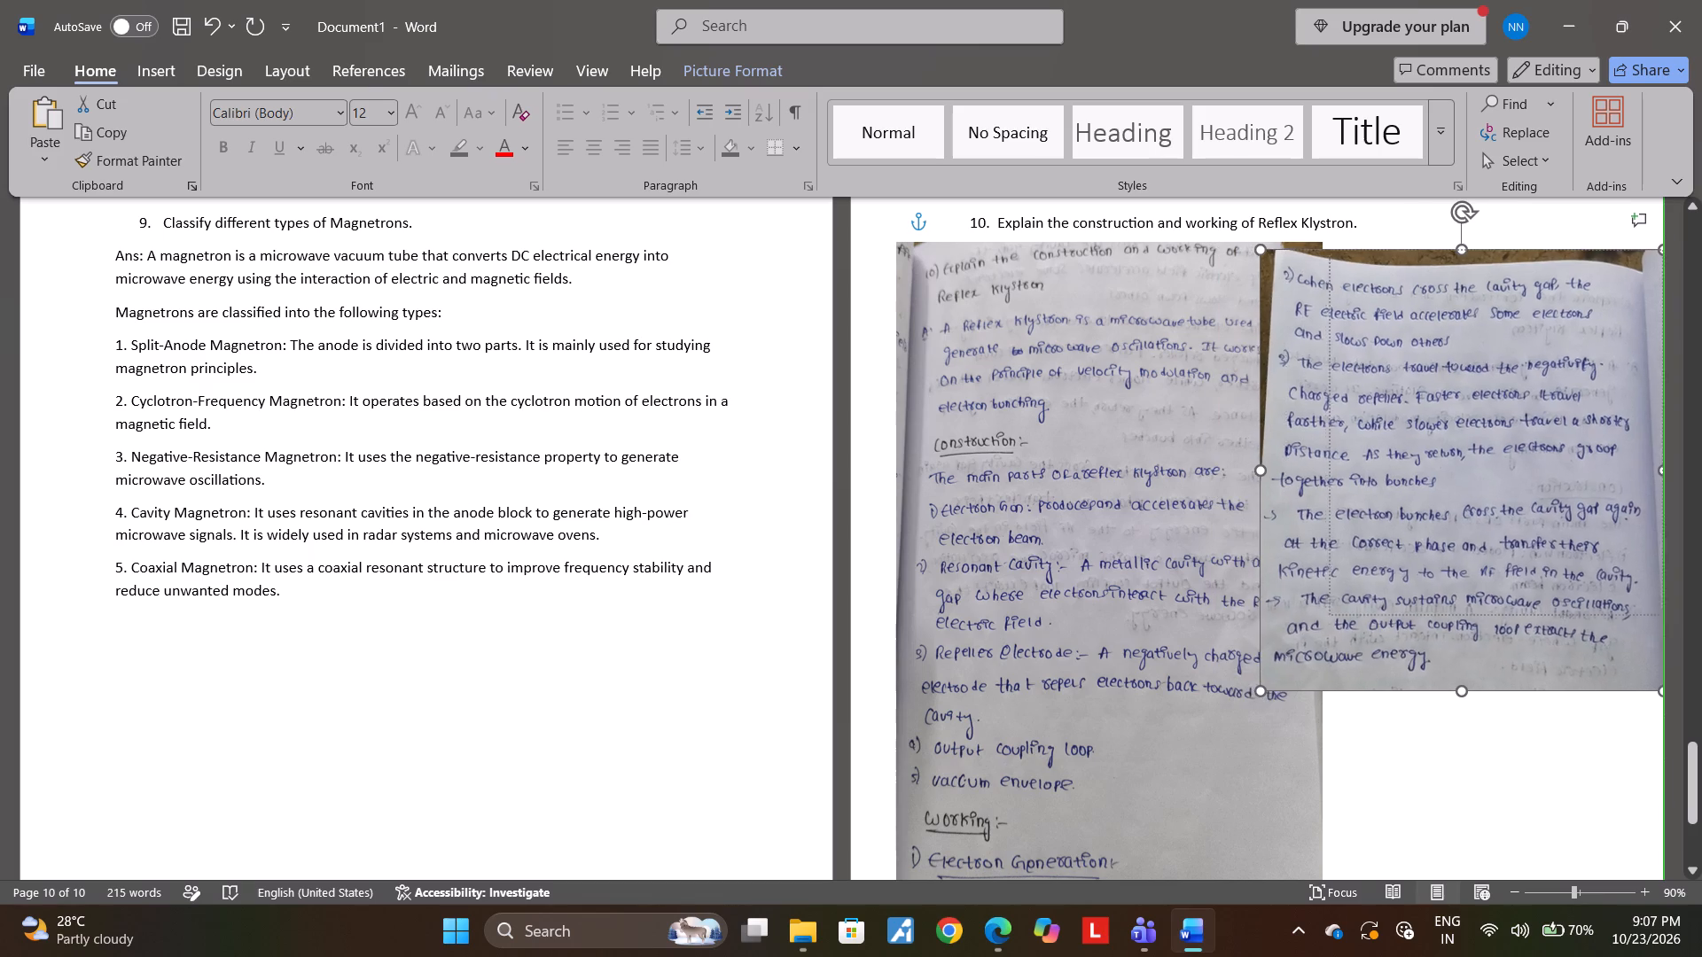
left_click_drag(1431, 614, 1425, 613)
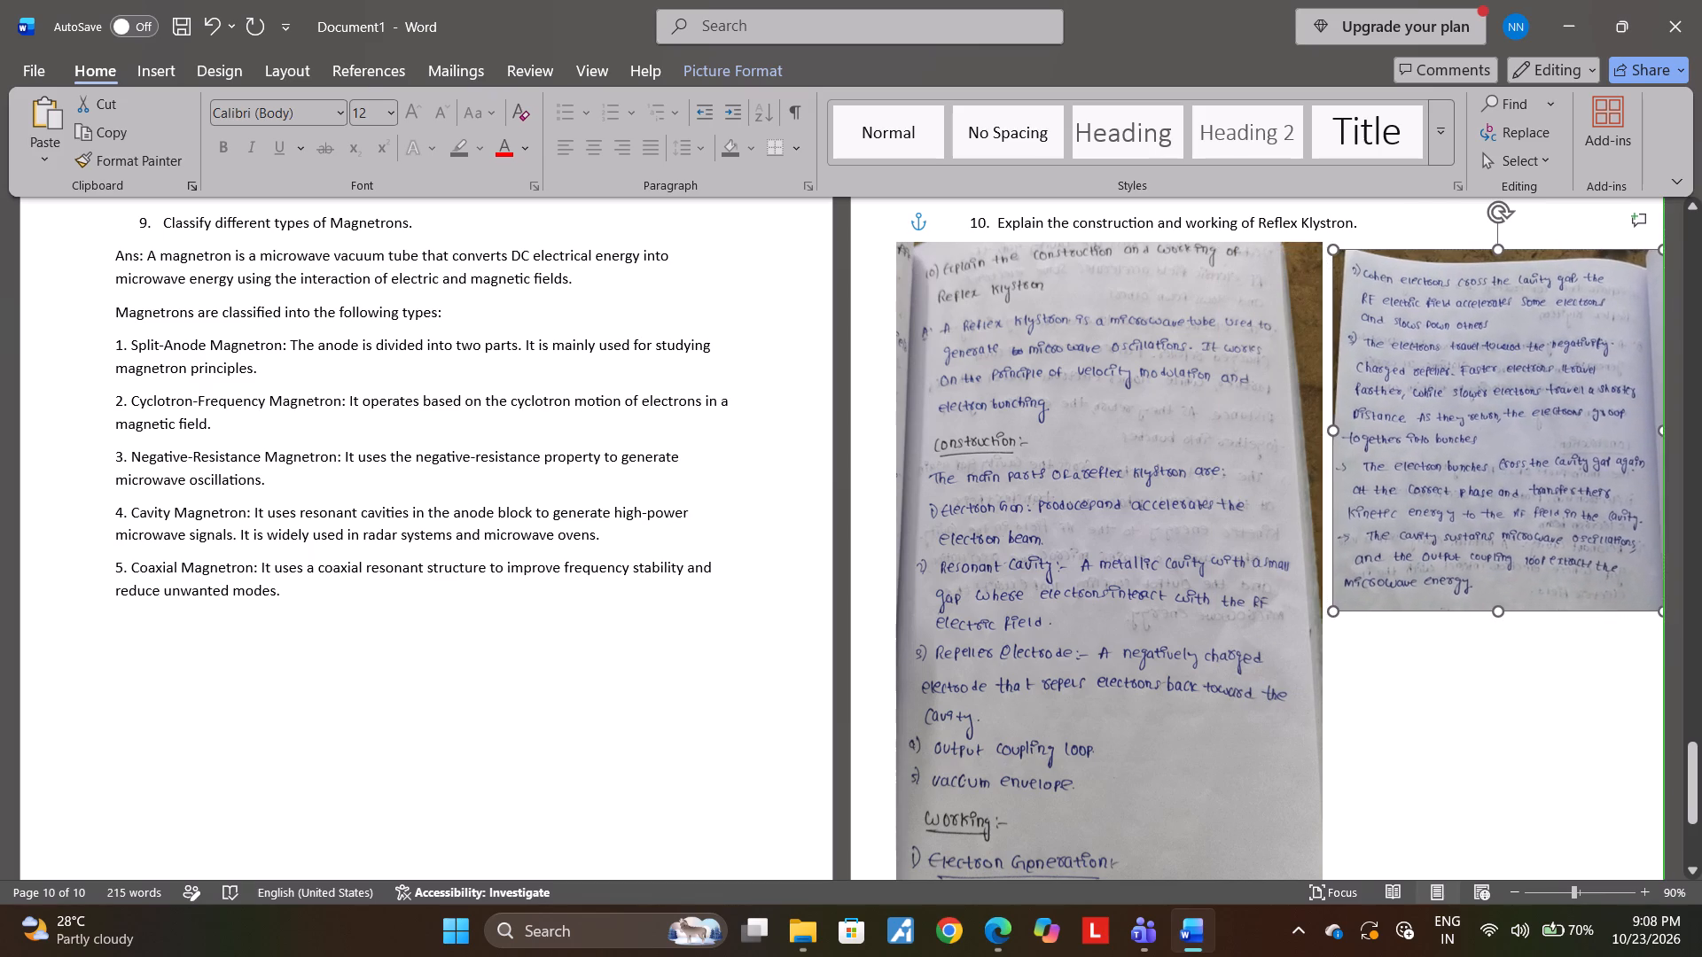
left_click(1402, 696)
Review the document's pages from question 1 to question 10, examining the questions and the photo layout.
scroll(1390, 539, "down", 1)
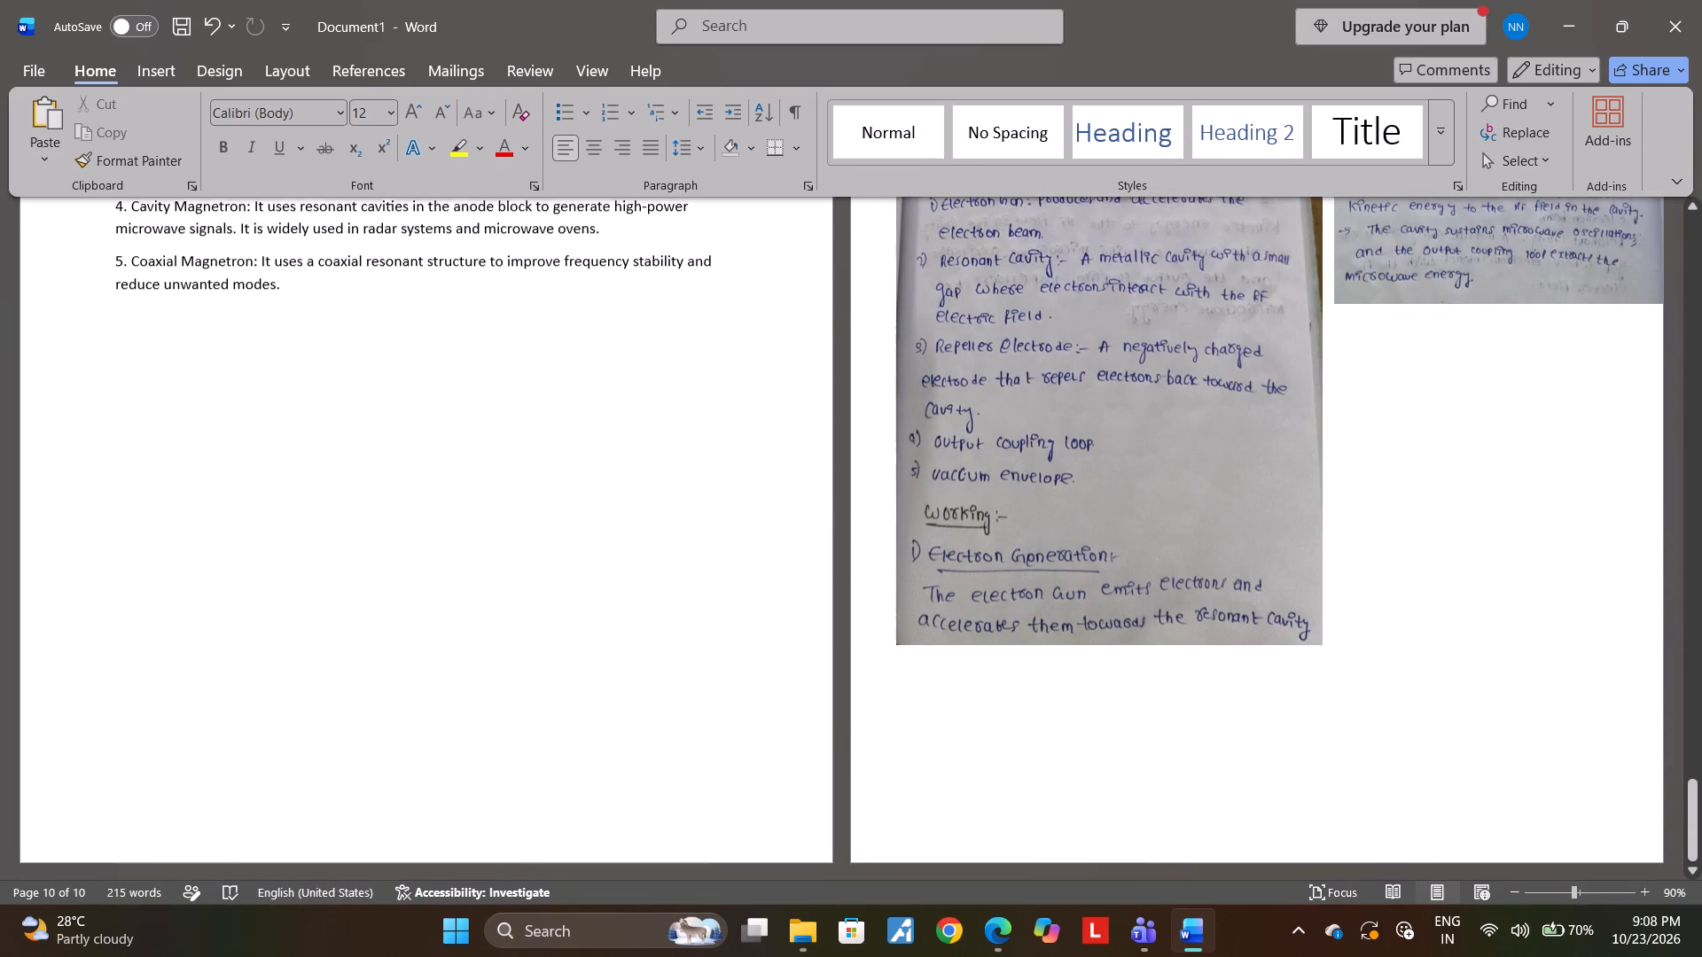
scroll(1287, 533, "down", 1)
scroll(803, 578, "up", 3, "ctrl")
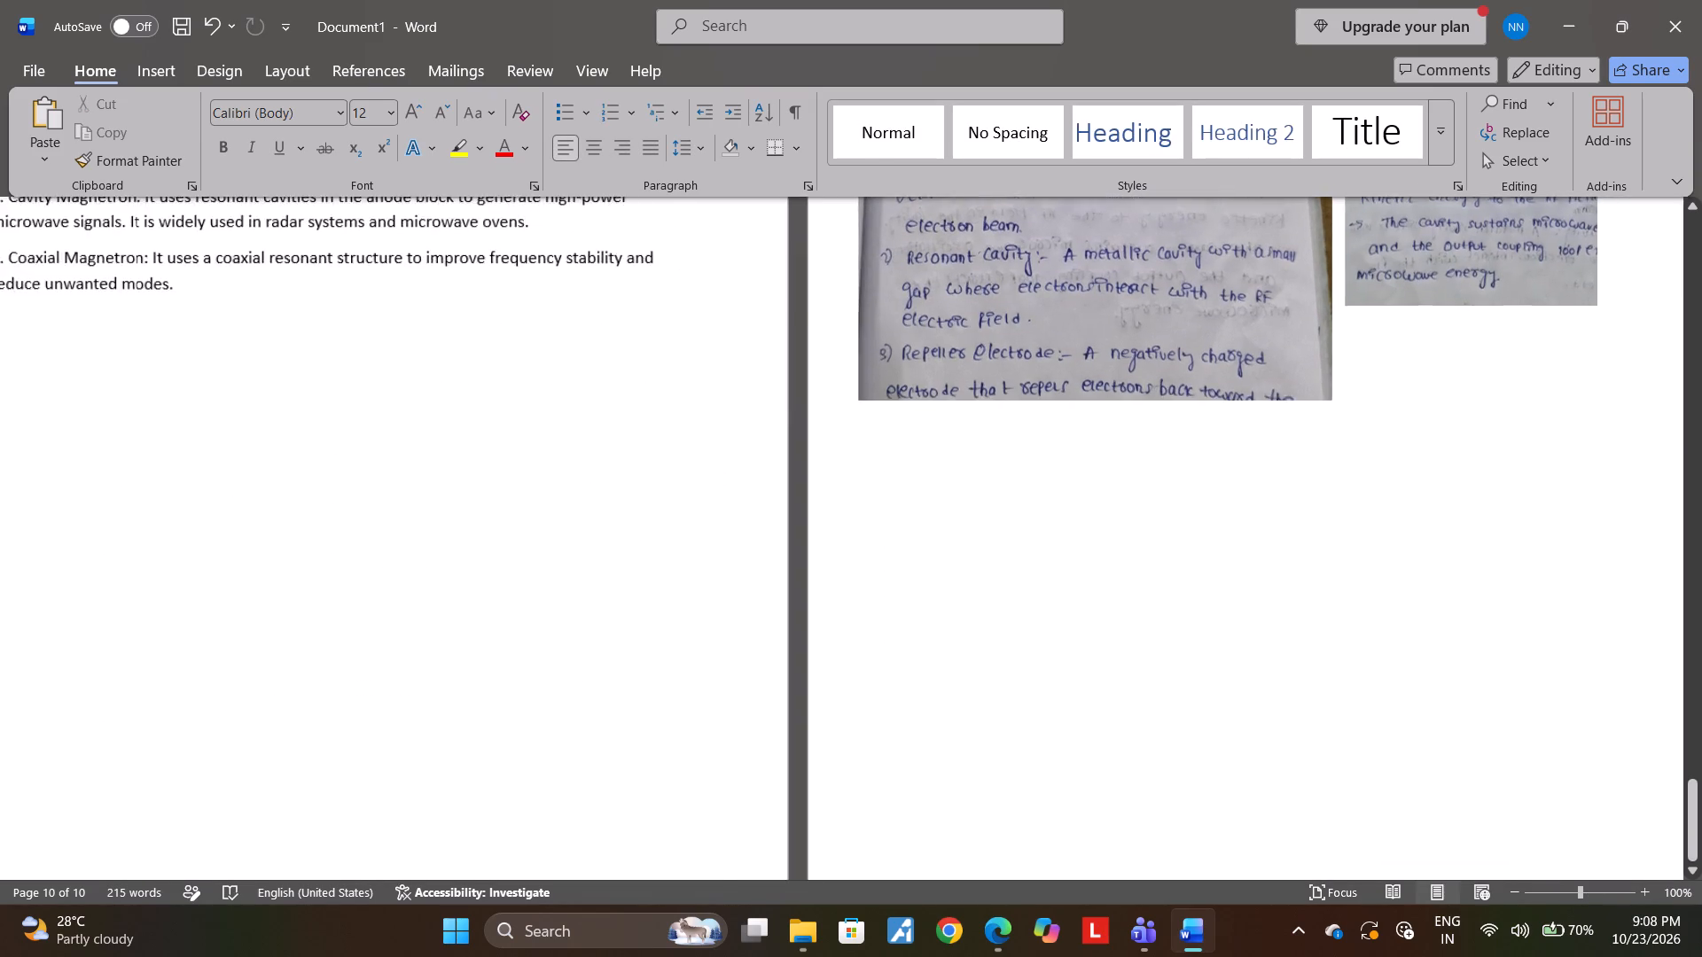
scroll(801, 580, "up", 4, "ctrl")
scroll(793, 595, "up", 6)
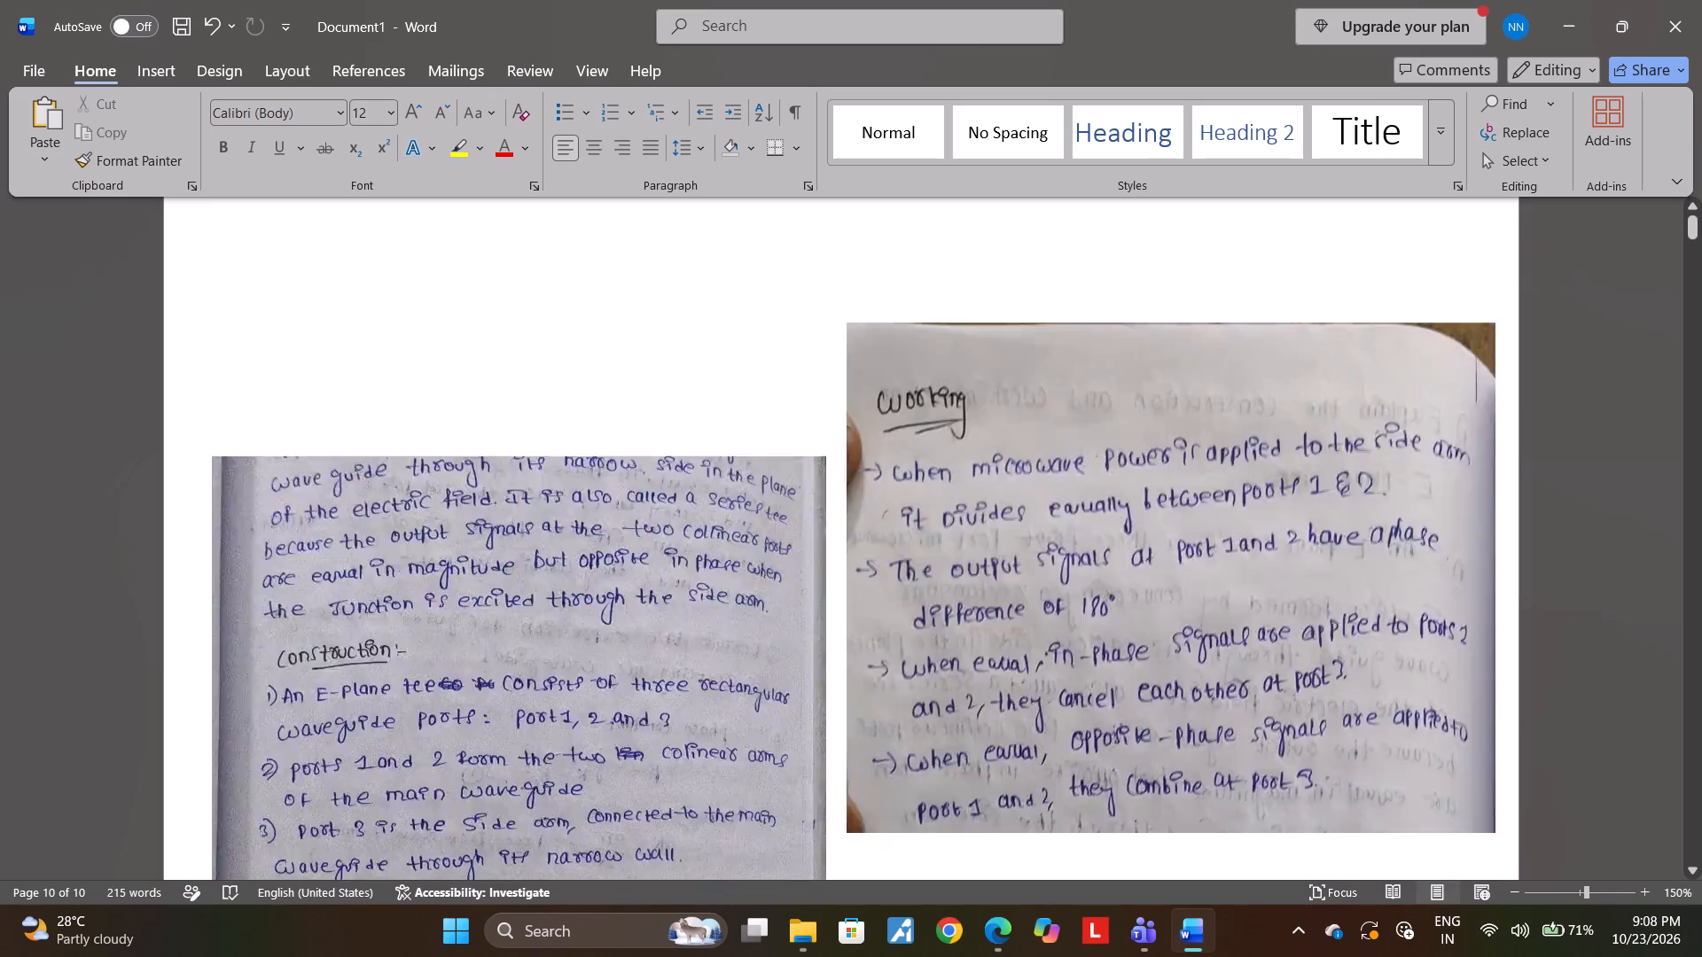
scroll(793, 595, "down", 1, "ctrl")
scroll(793, 595, "down", 1)
scroll(793, 595, "down", 3, "ctrl")
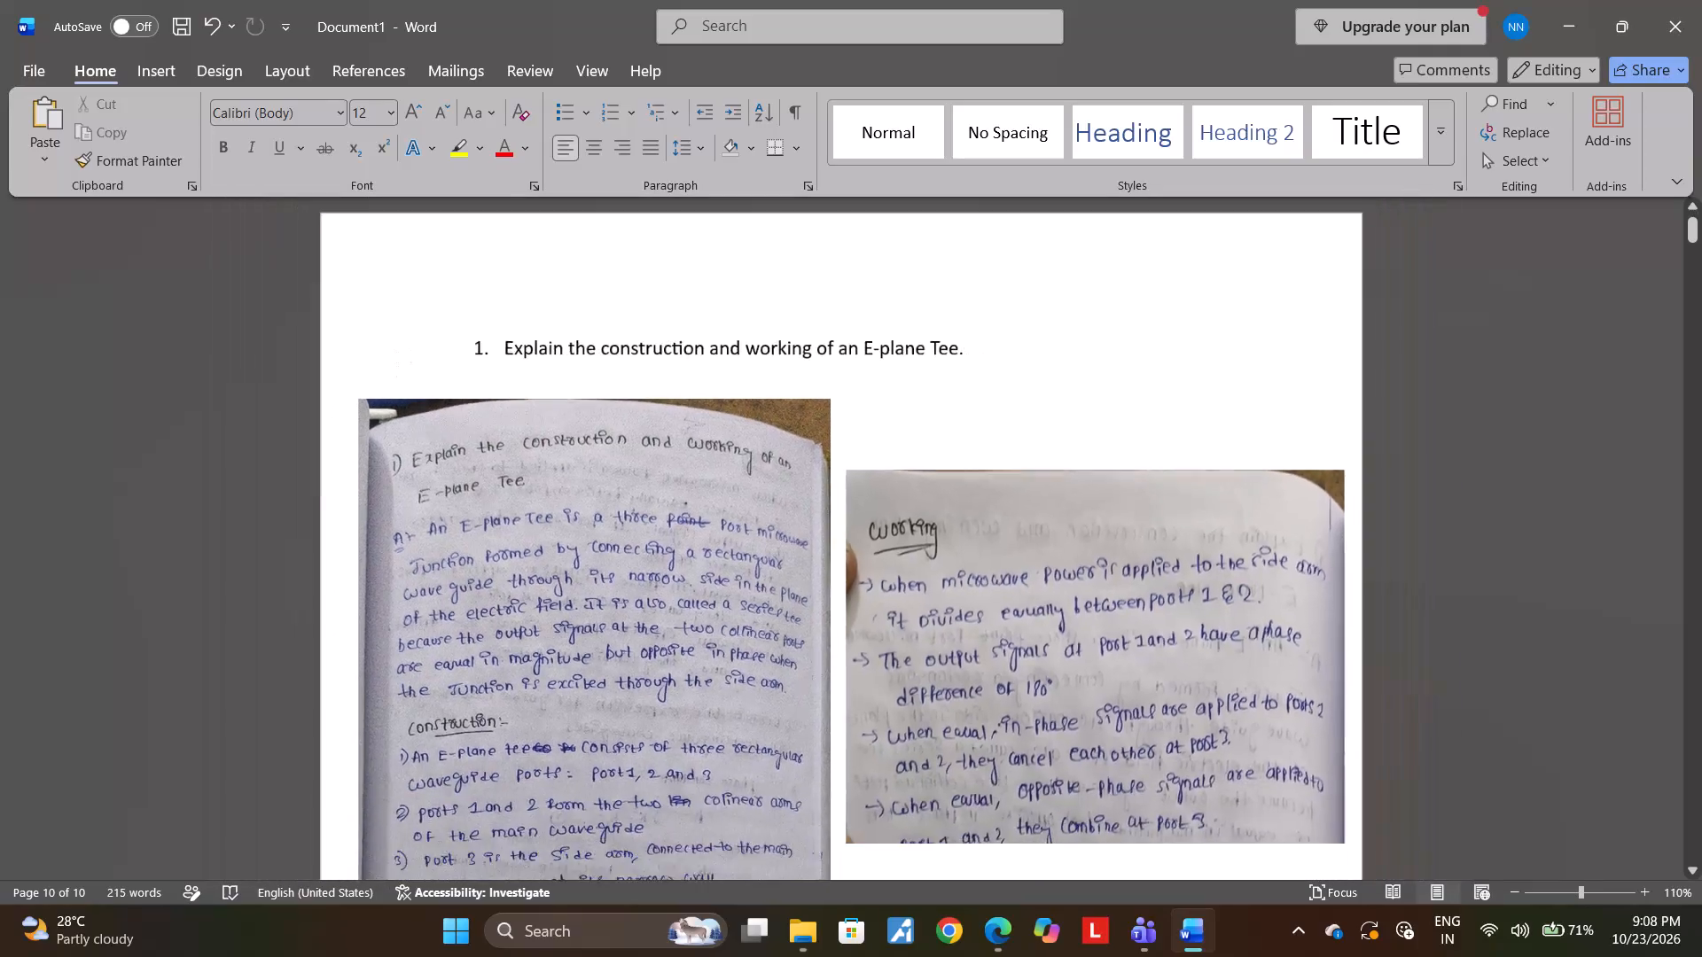
scroll(793, 595, "down", 2, "ctrl")
scroll(793, 595, "down", 1)
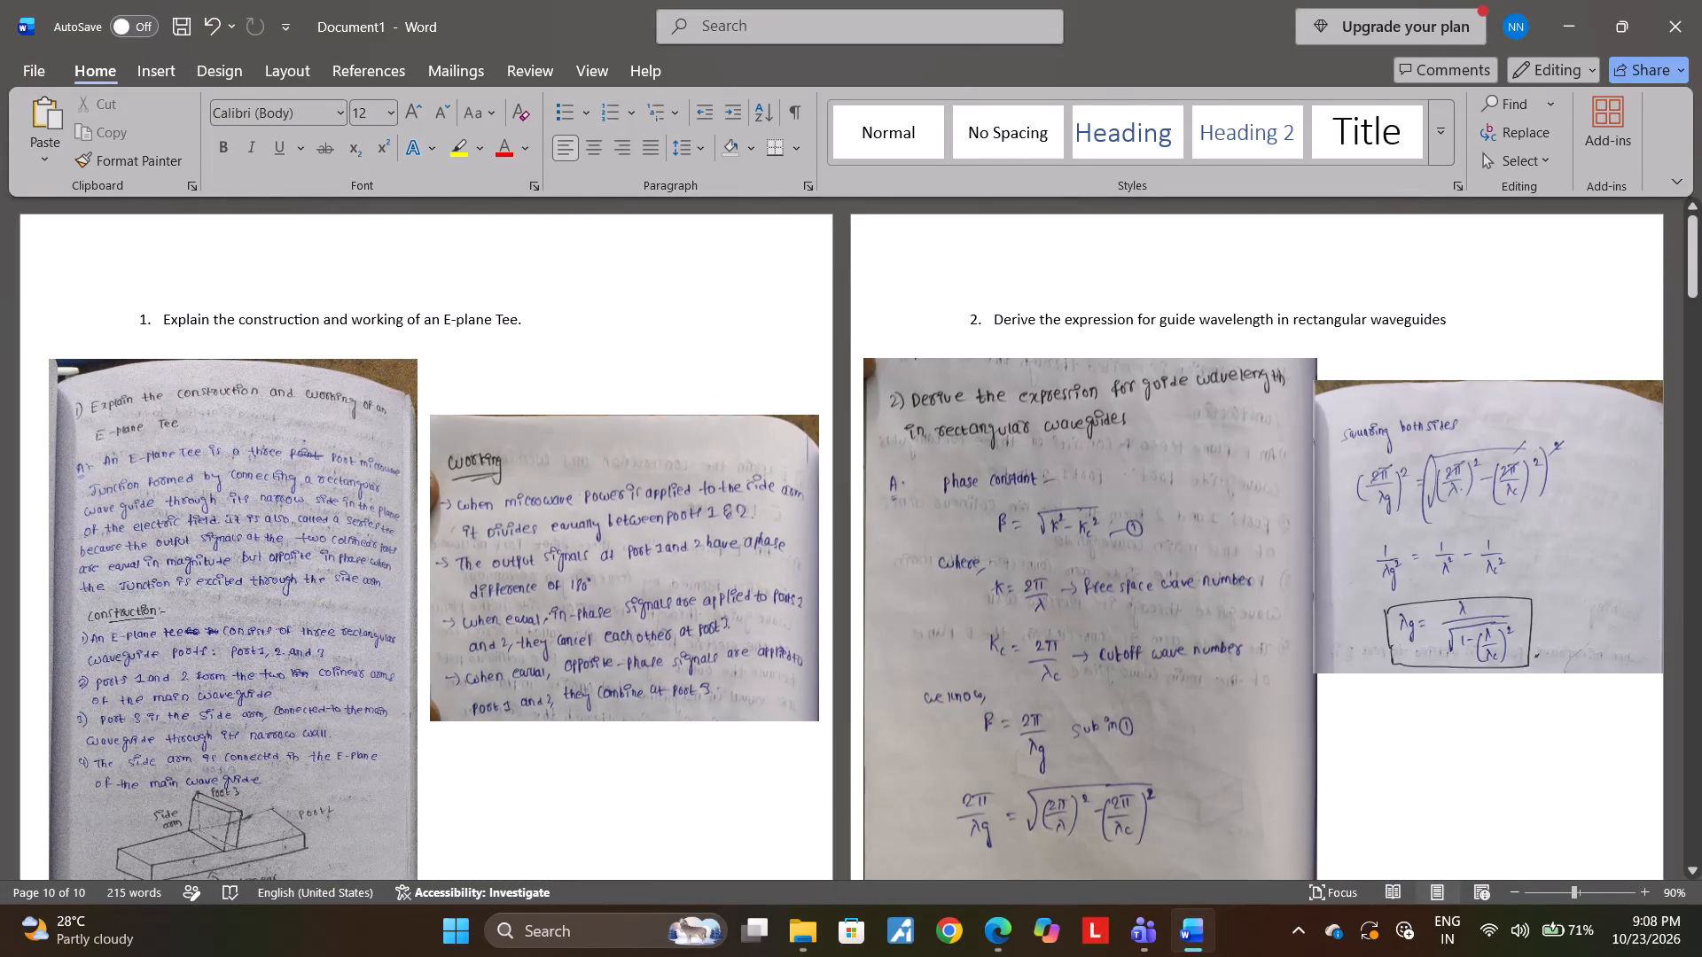
scroll(793, 599, "down", 1)
scroll(787, 612, "up", 1)
scroll(787, 612, "up", 1, "ctrl")
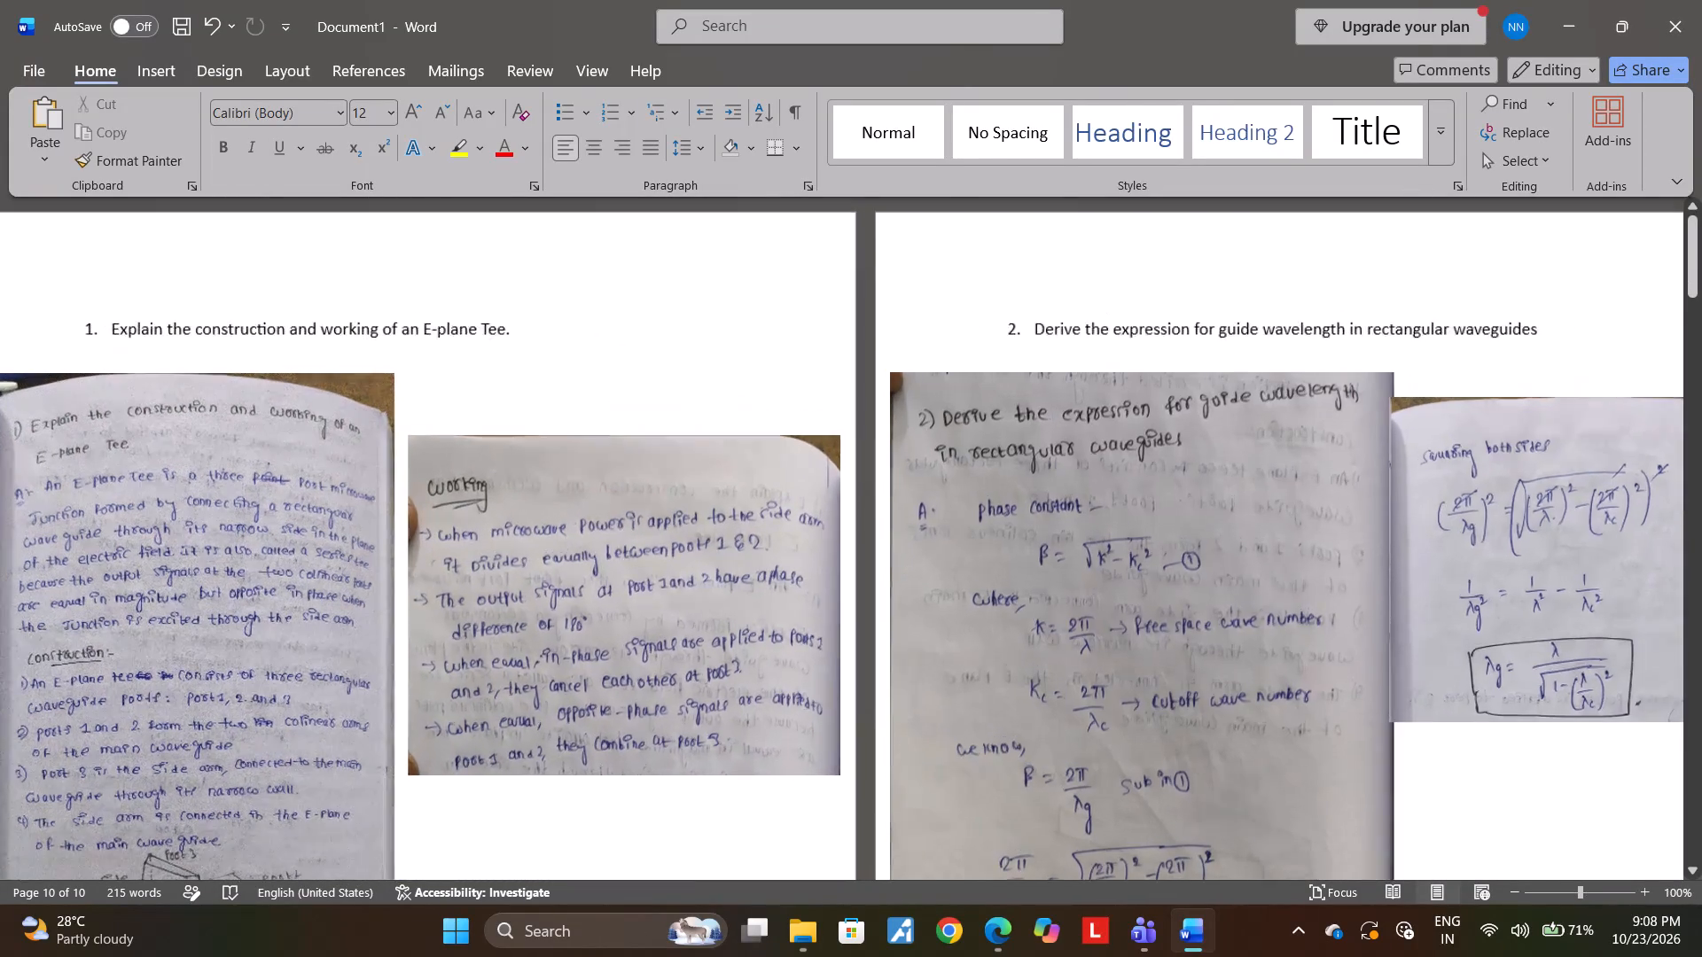
scroll(787, 612, "up", 2, "ctrl")
scroll(787, 612, "up", 8)
scroll(787, 612, "down", 8)
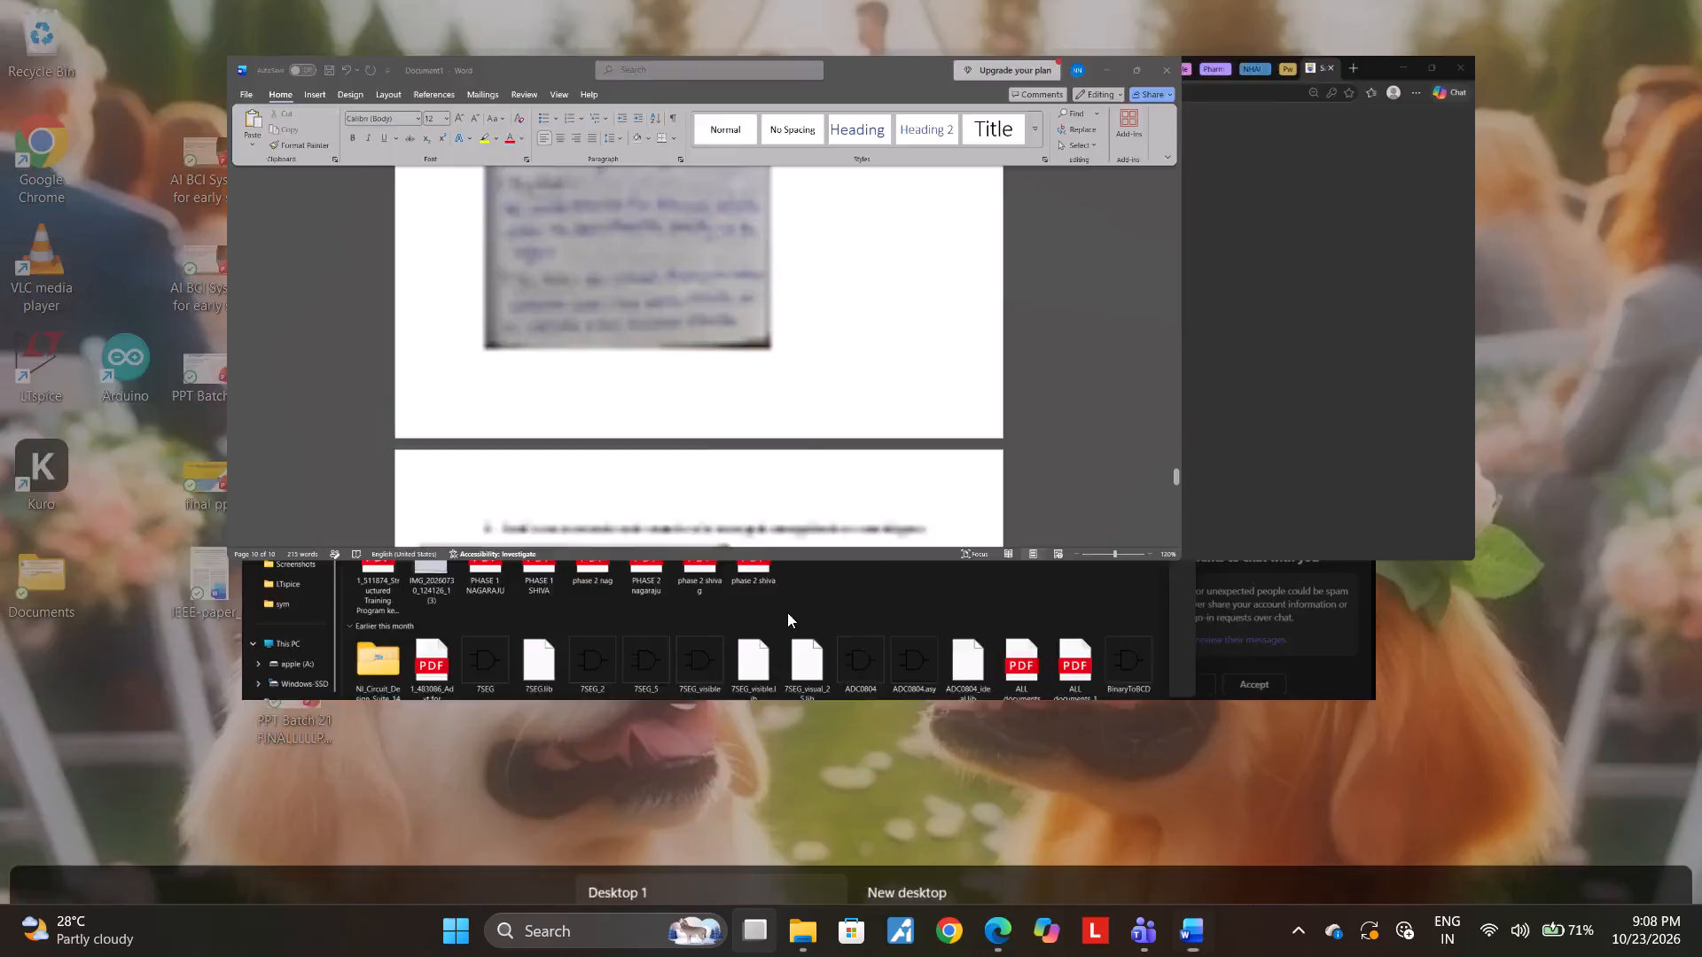
scroll(787, 612, "up", 6)
left_click(638, 222)
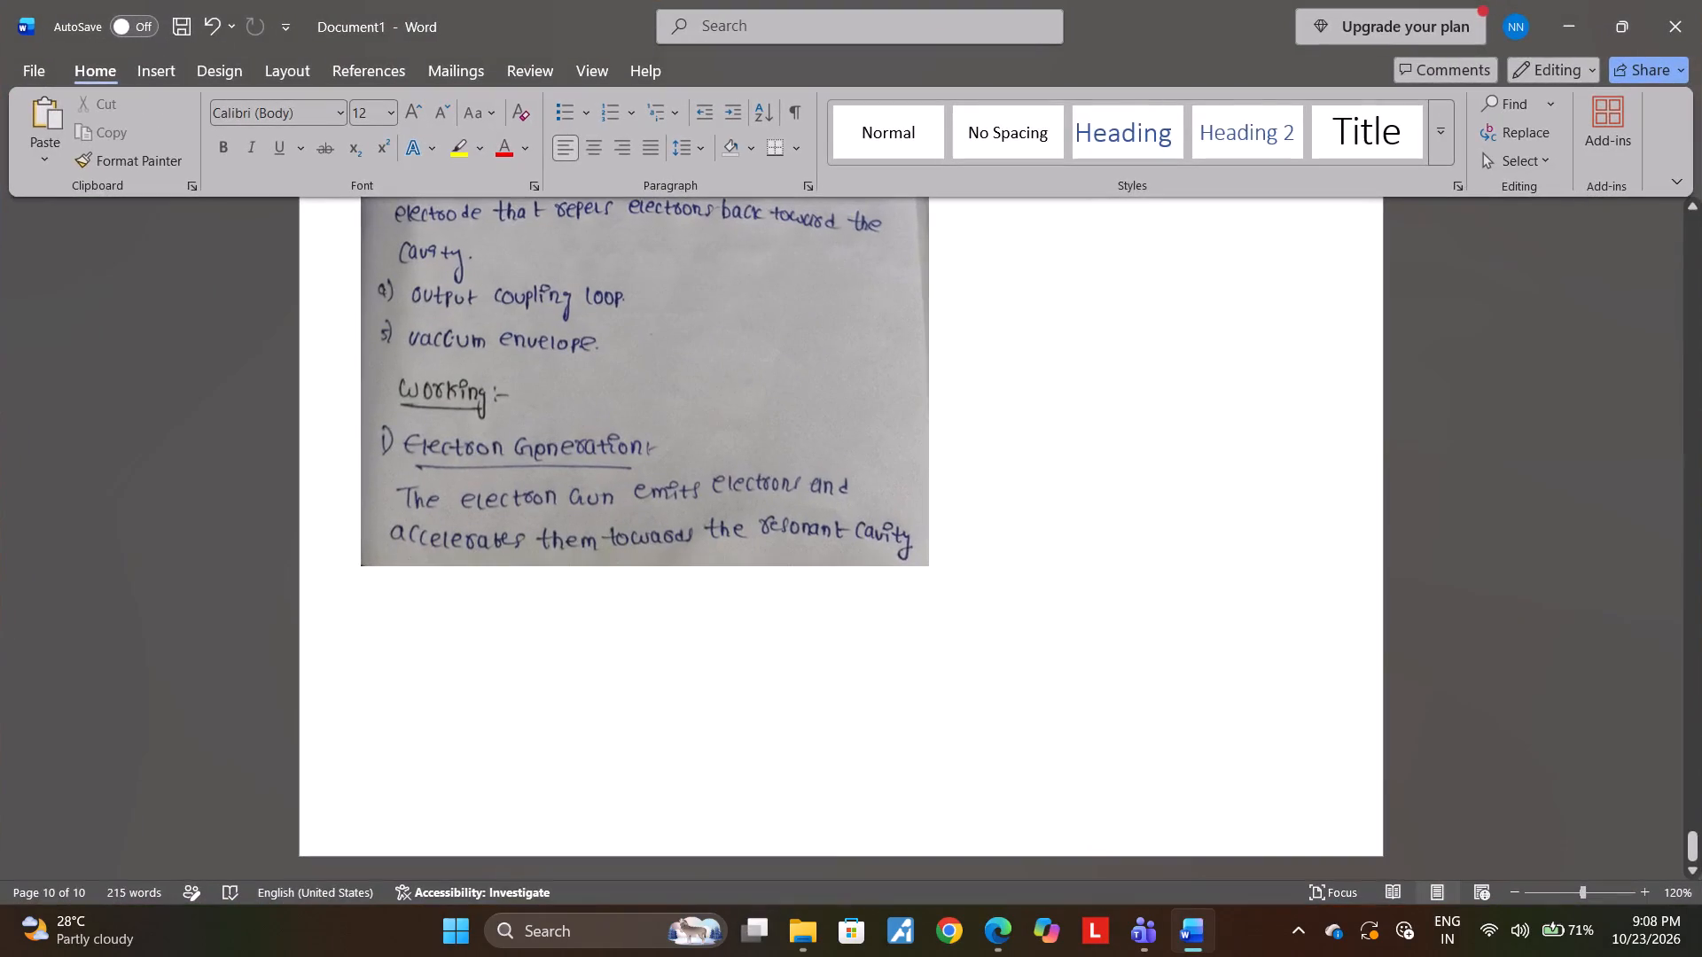
scroll(858, 549, "up", 20)
scroll(858, 549, "up", 4)
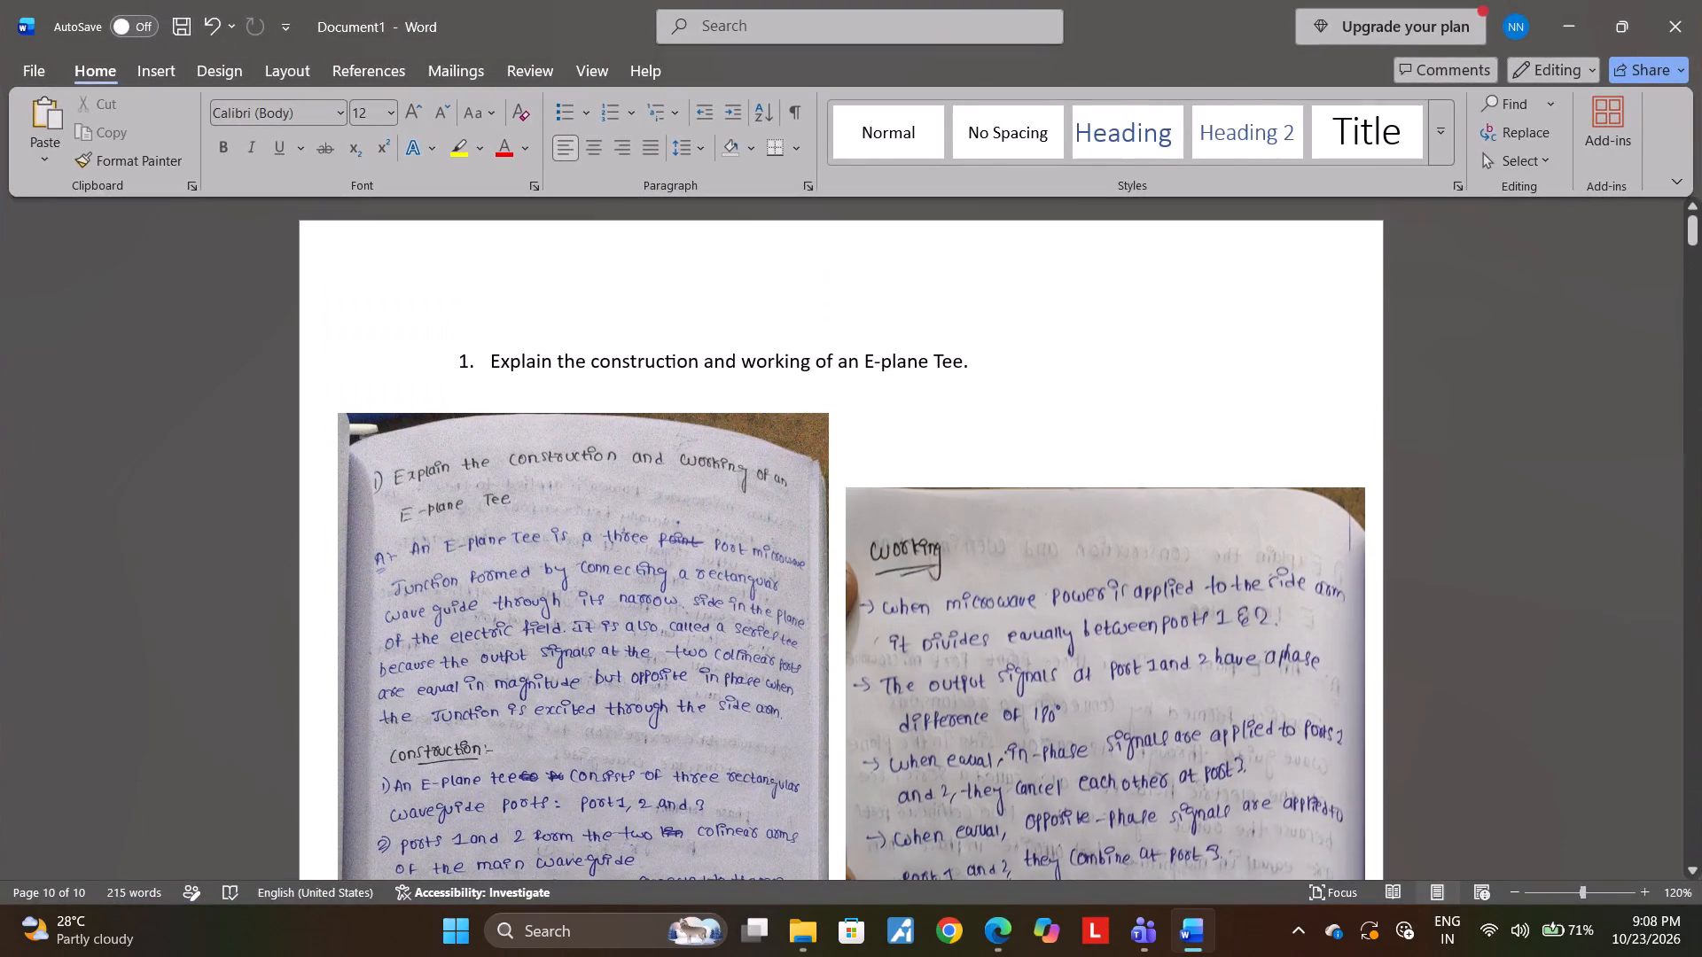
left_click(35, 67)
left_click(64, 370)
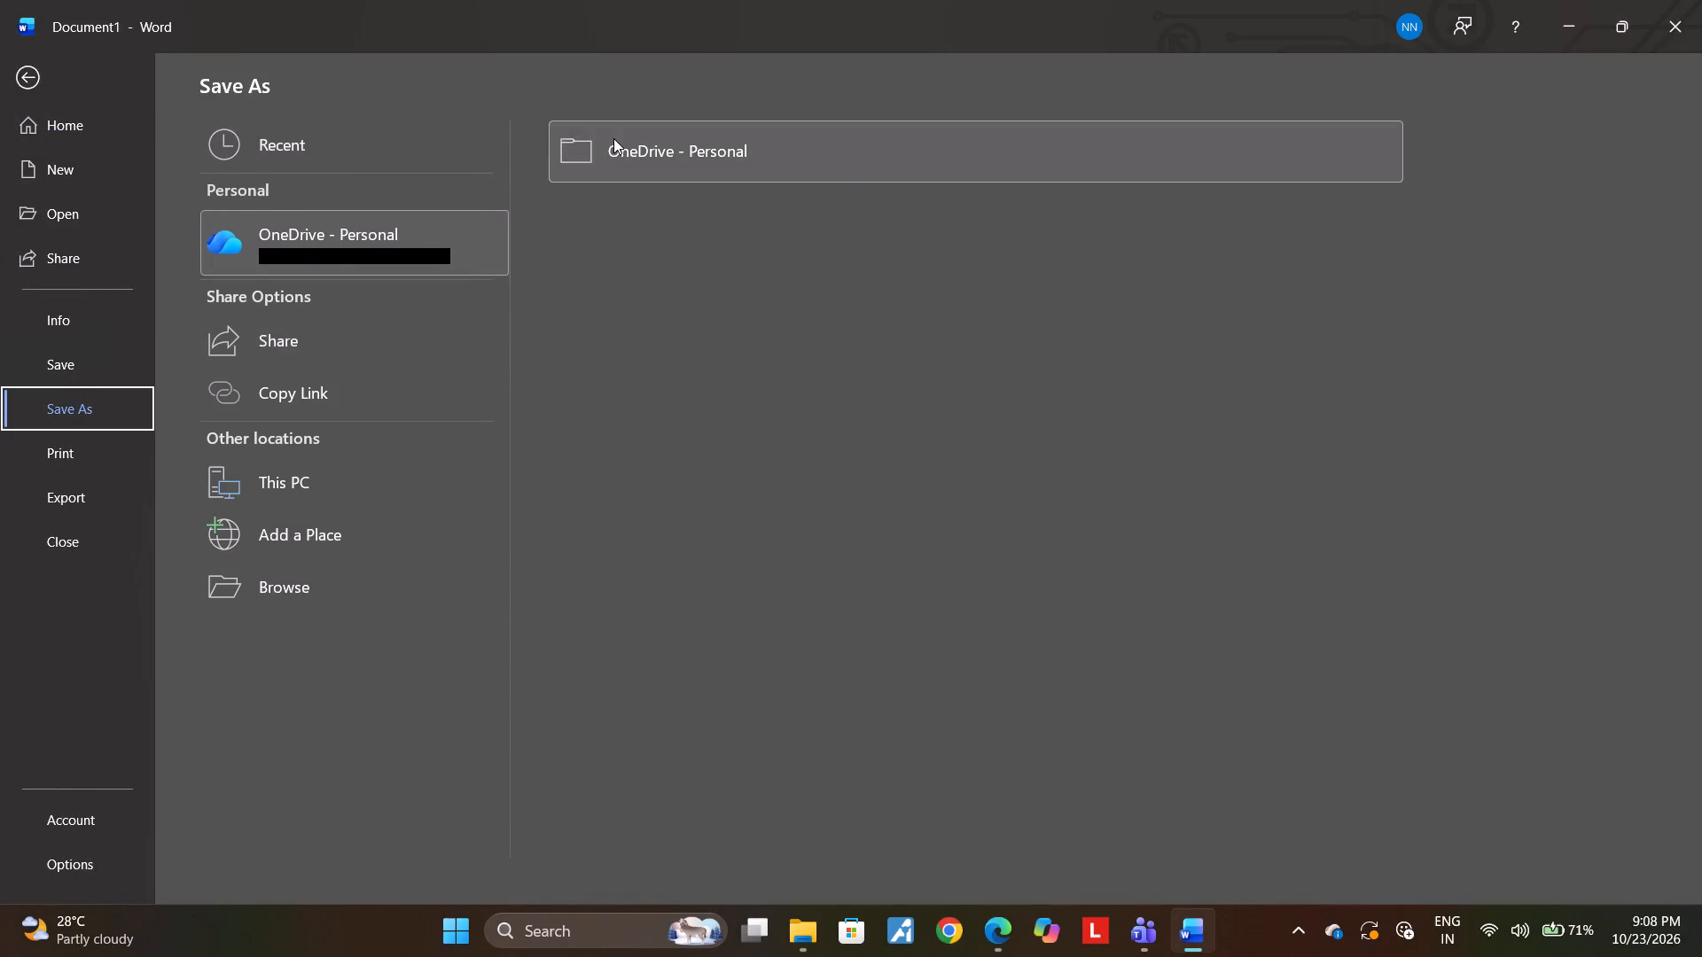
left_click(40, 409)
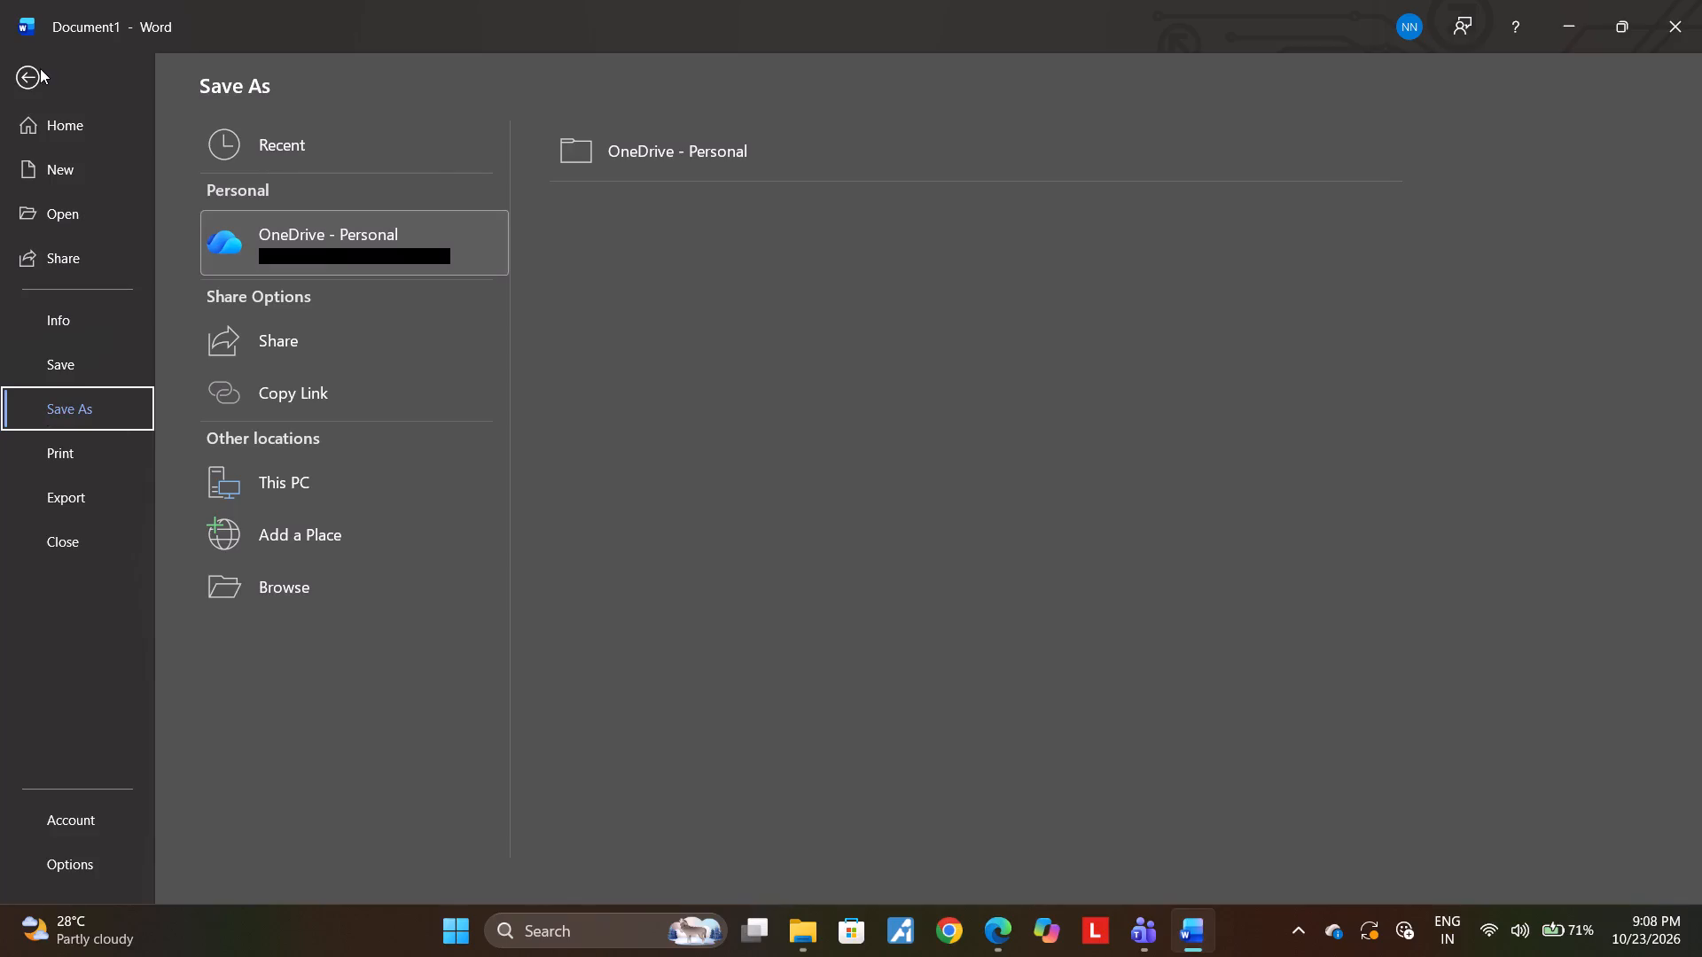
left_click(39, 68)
Save the document as "RF AAT1" in the personal OneDrive documents folder.
key("ctrl+s")
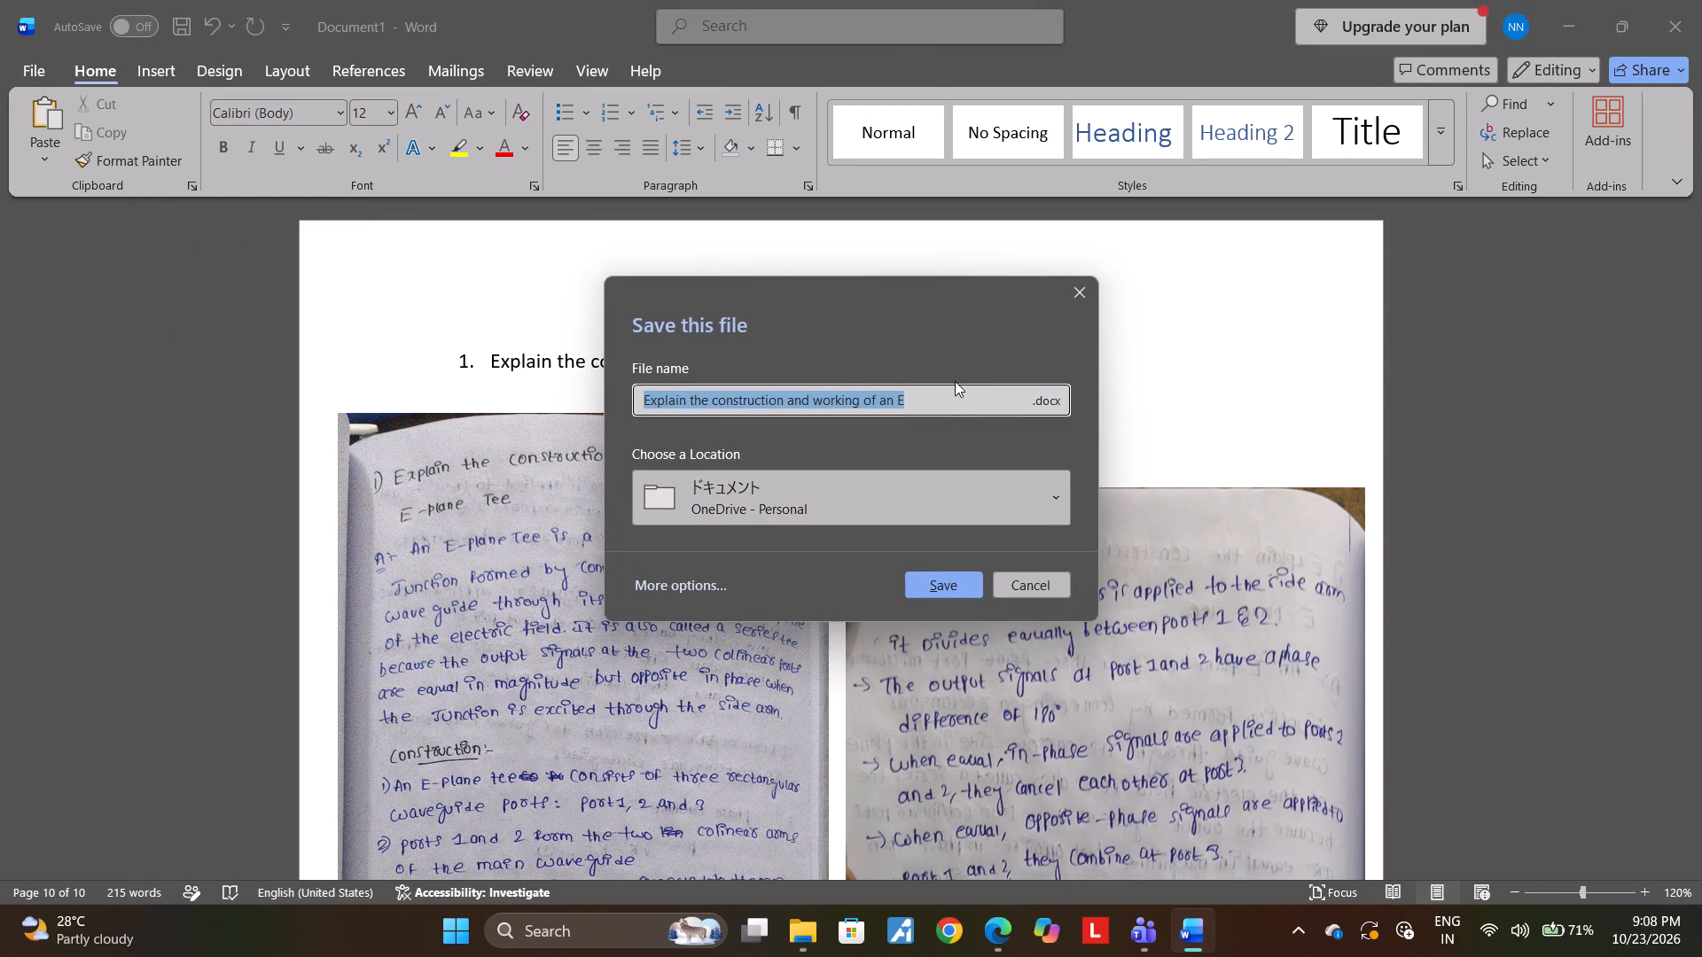
type("RF")
key("space")
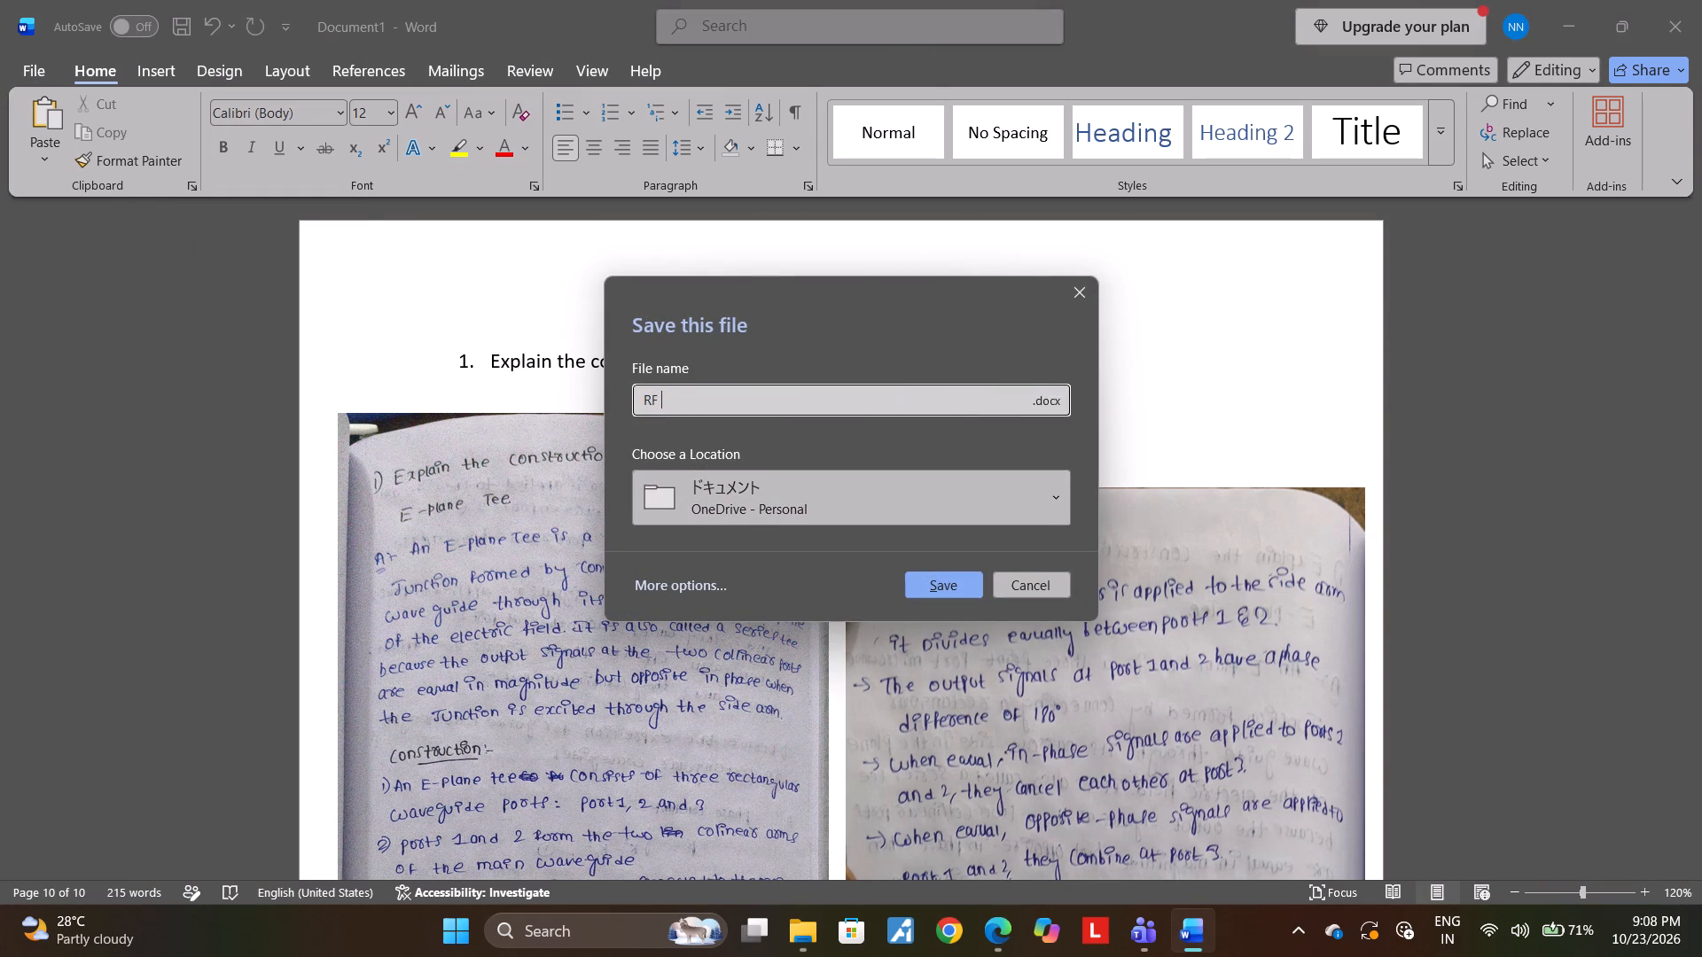
type("AAT1")
key("Return")
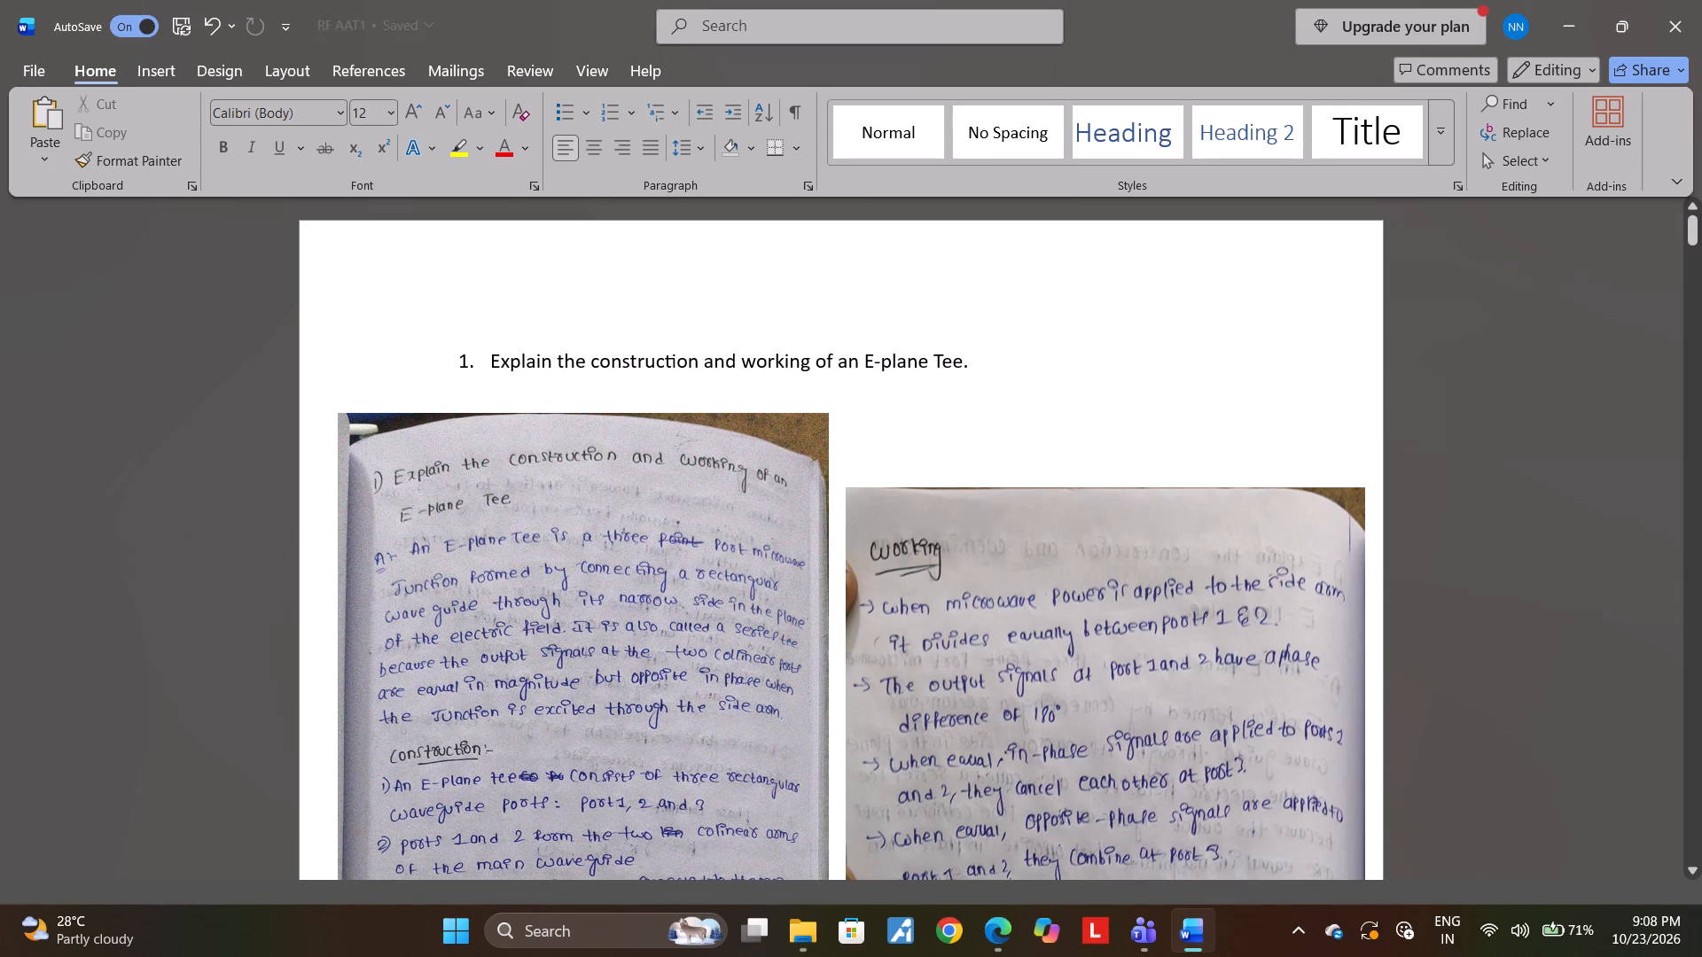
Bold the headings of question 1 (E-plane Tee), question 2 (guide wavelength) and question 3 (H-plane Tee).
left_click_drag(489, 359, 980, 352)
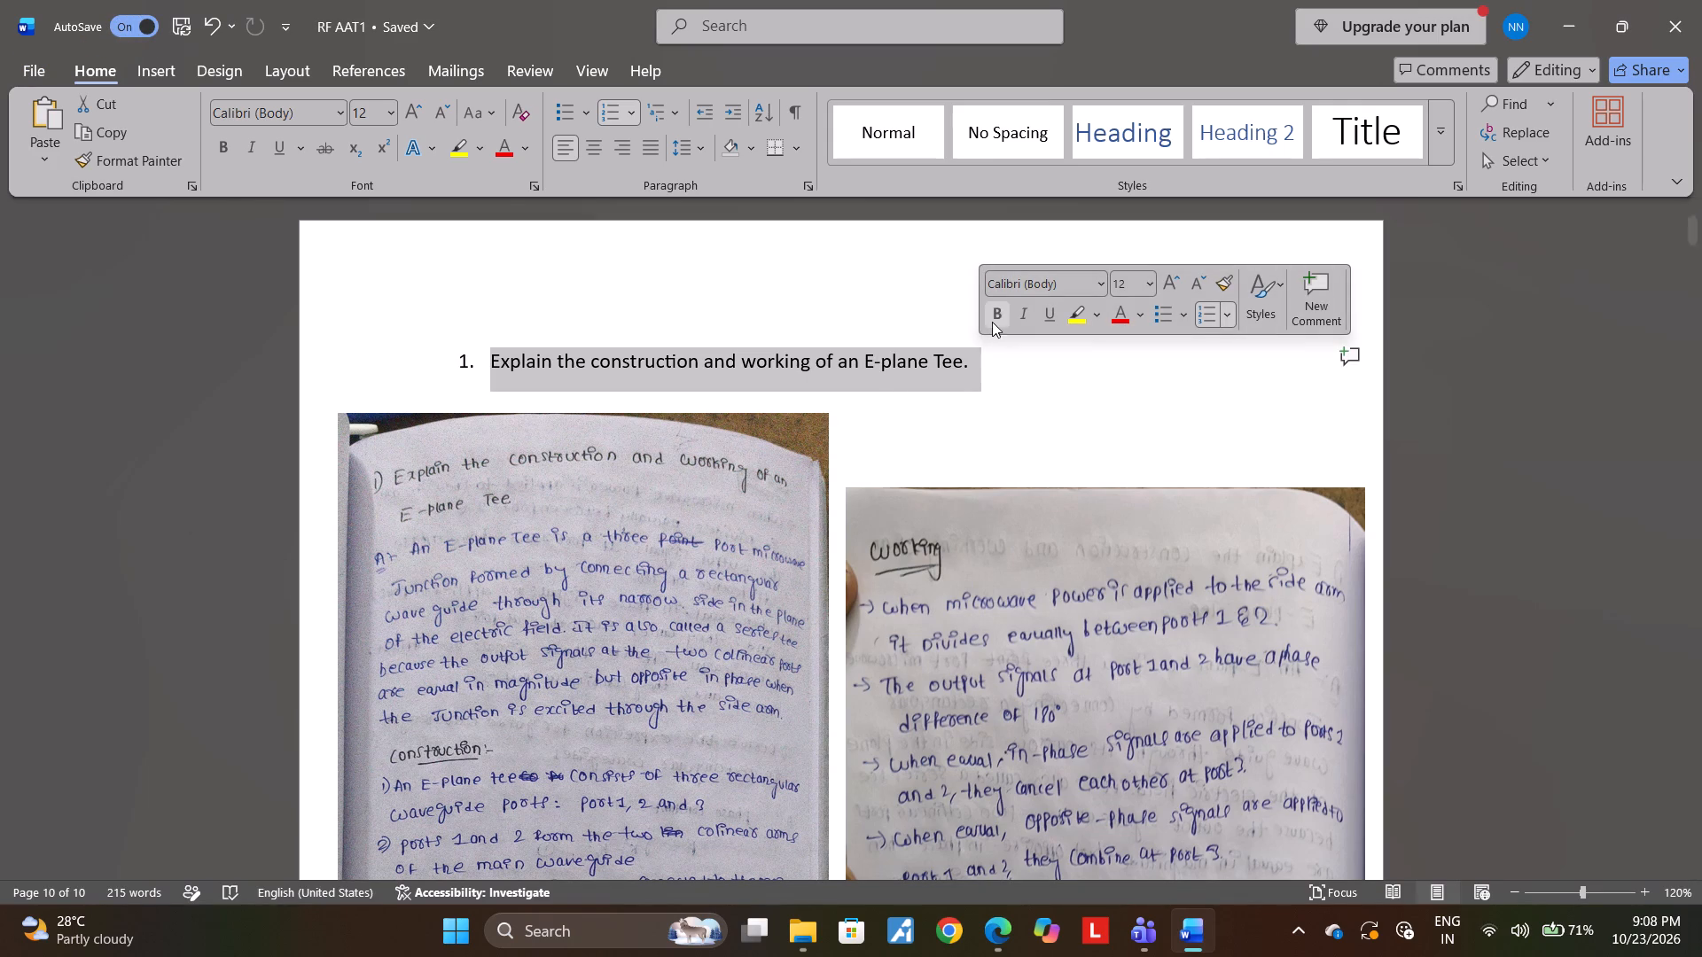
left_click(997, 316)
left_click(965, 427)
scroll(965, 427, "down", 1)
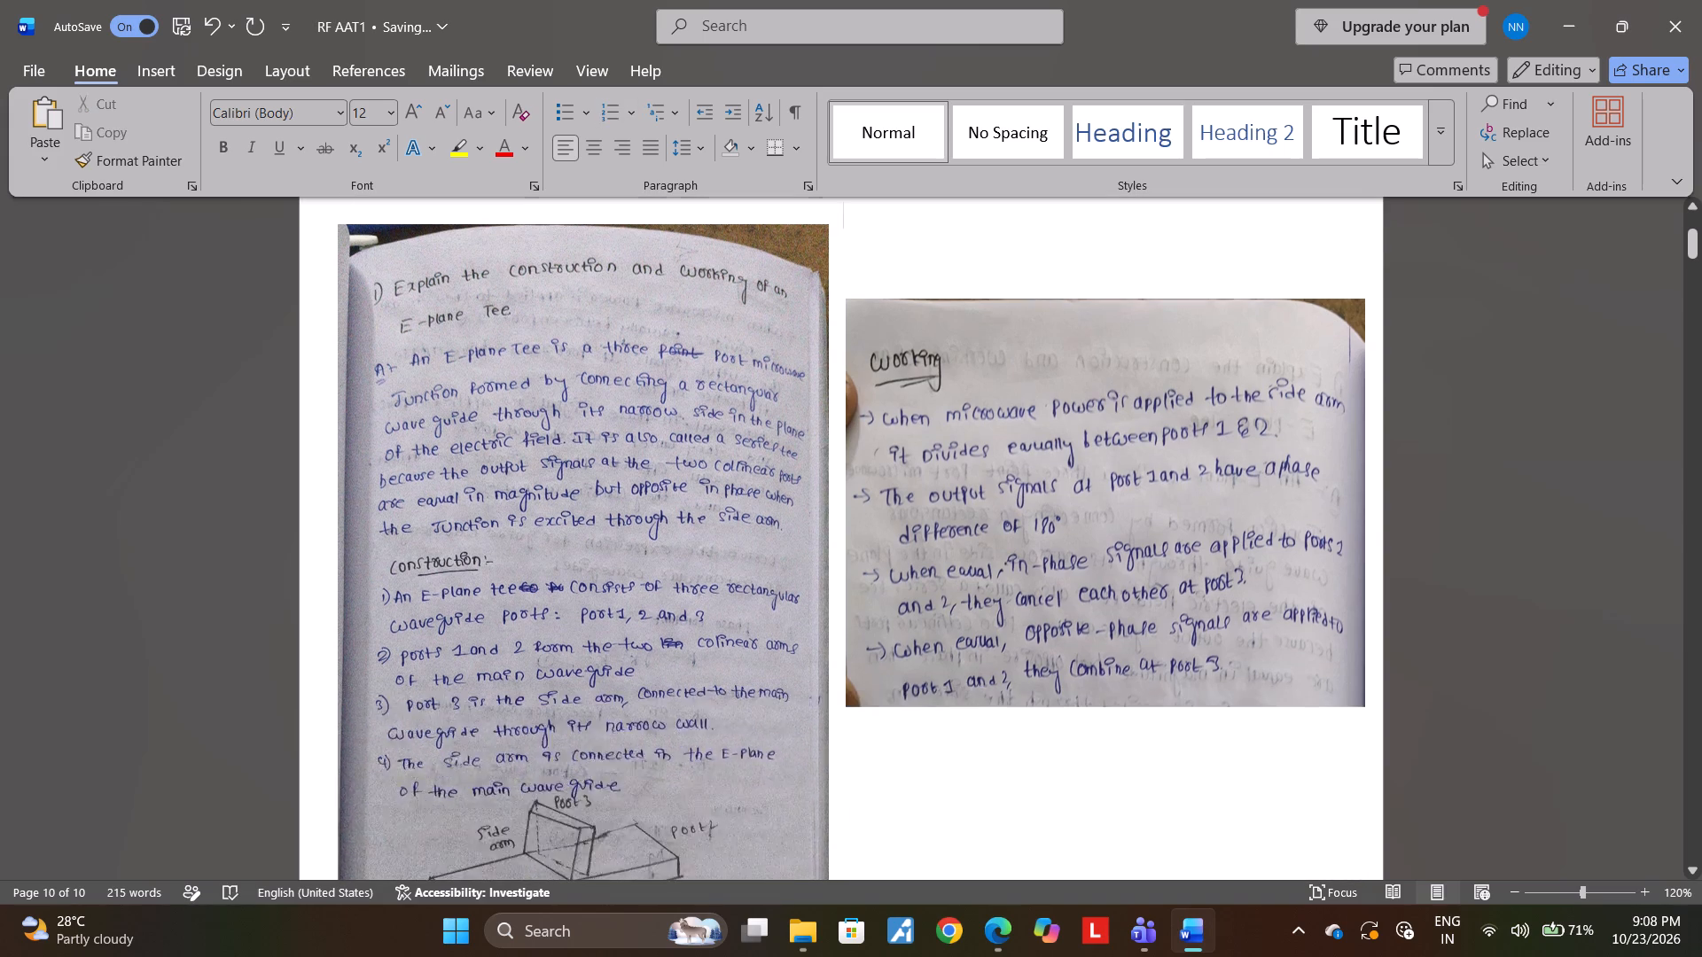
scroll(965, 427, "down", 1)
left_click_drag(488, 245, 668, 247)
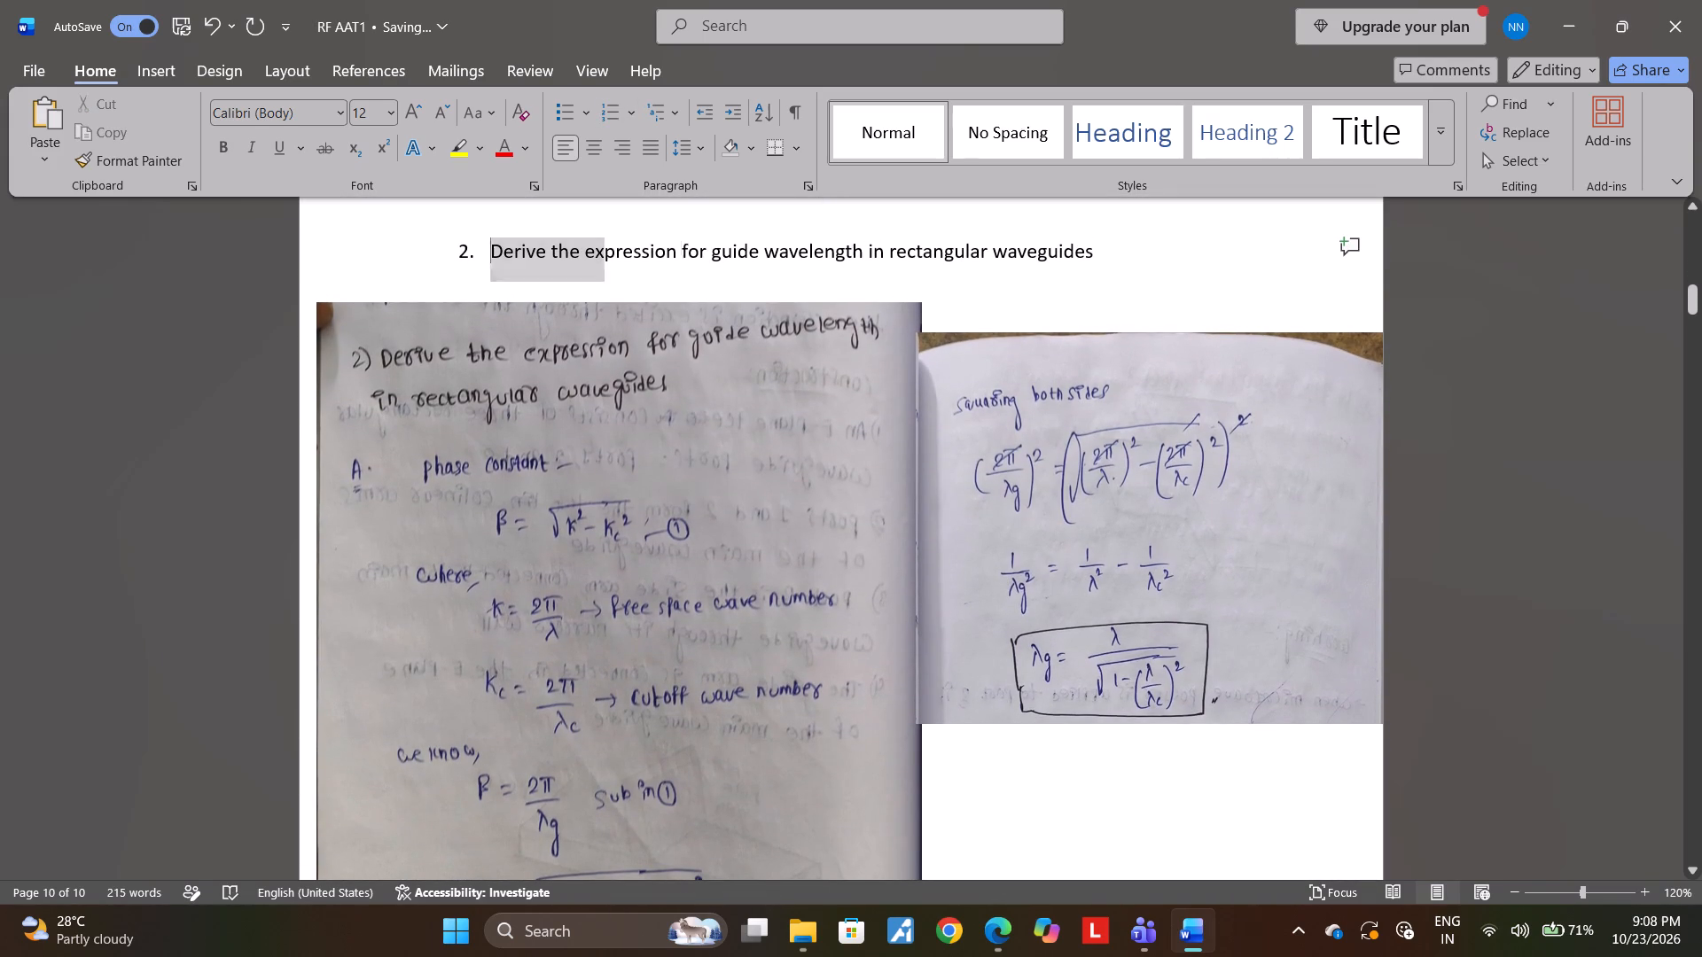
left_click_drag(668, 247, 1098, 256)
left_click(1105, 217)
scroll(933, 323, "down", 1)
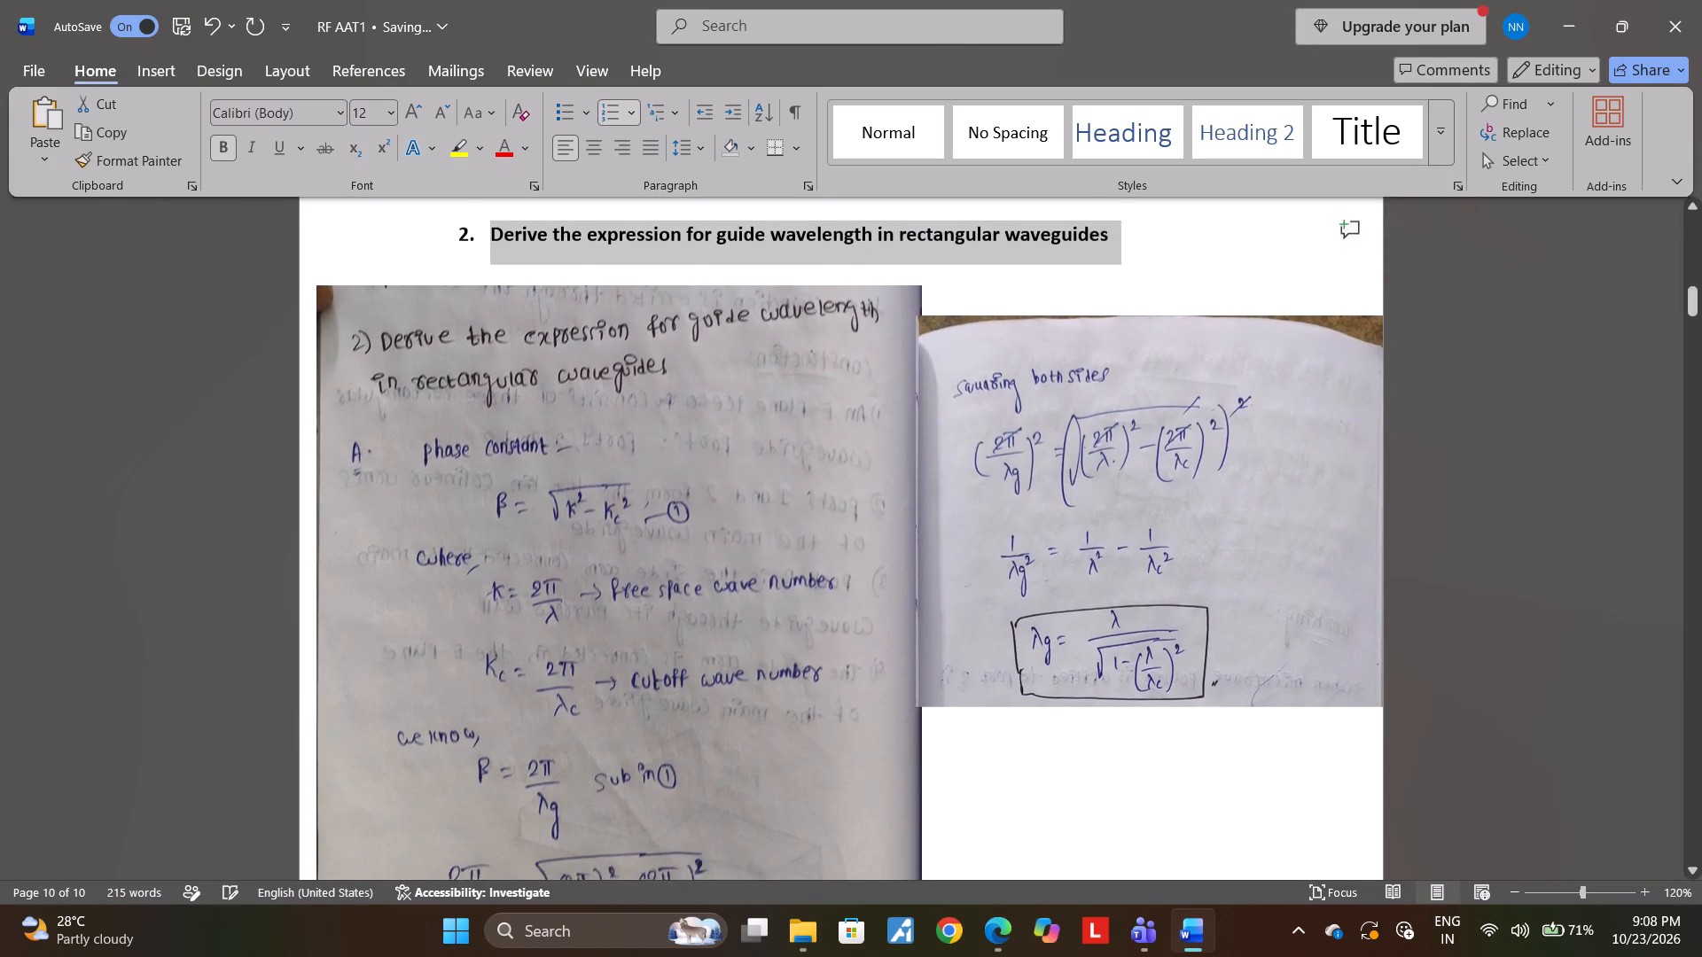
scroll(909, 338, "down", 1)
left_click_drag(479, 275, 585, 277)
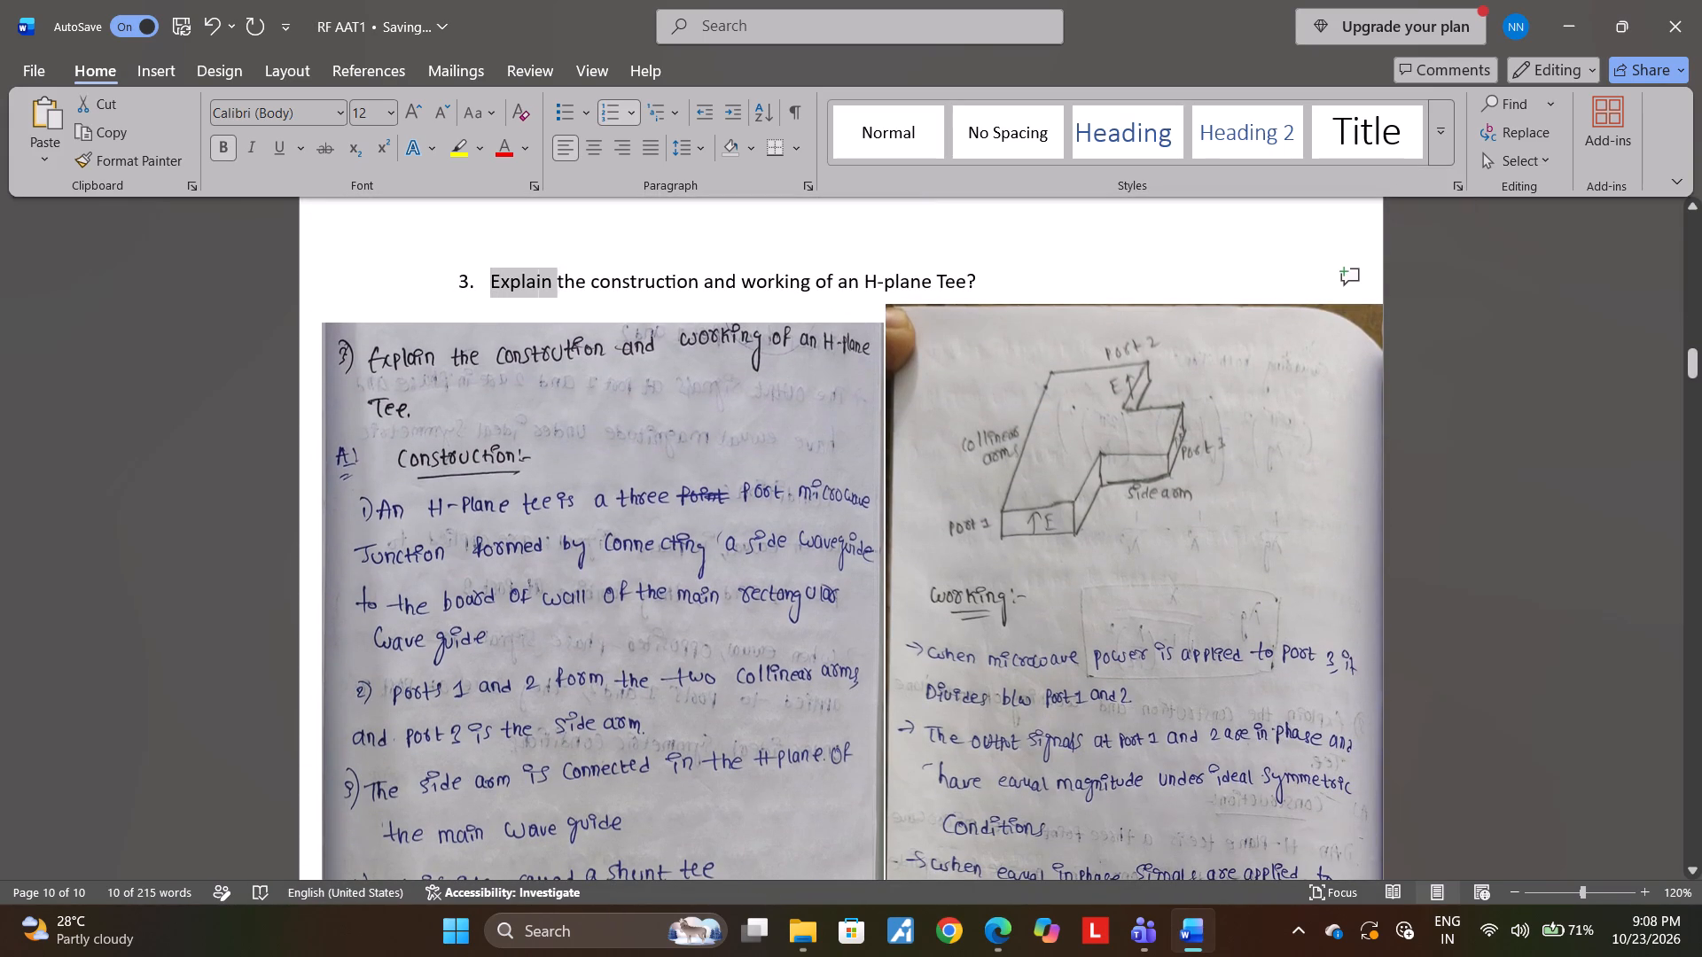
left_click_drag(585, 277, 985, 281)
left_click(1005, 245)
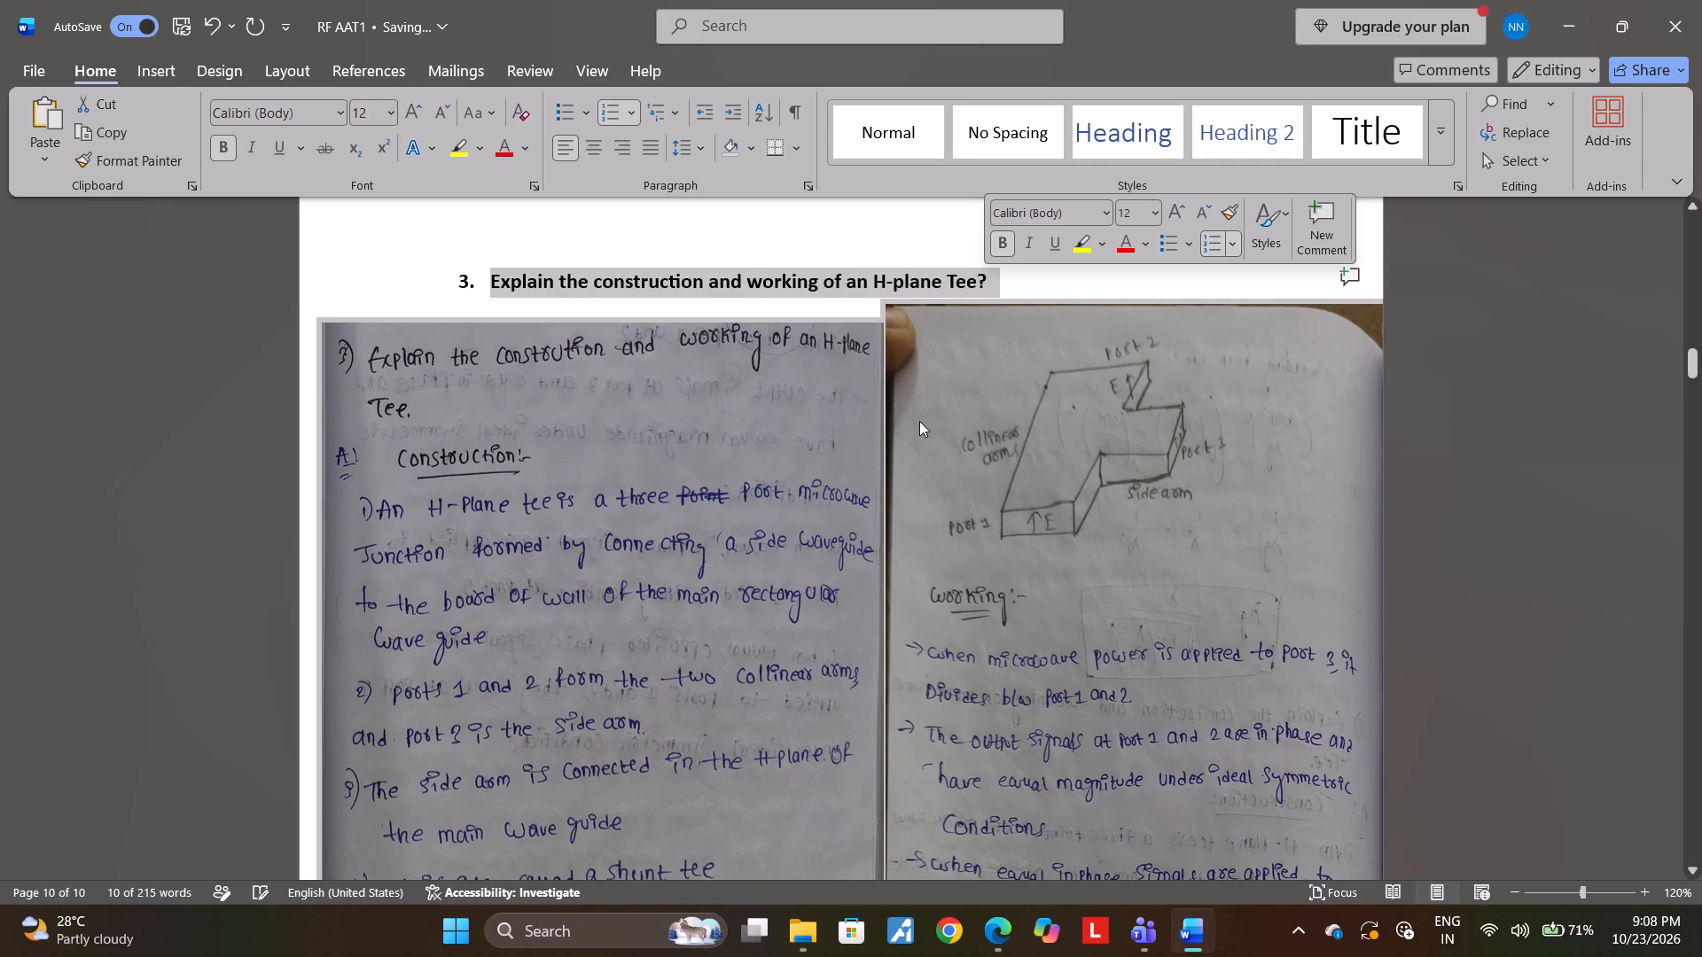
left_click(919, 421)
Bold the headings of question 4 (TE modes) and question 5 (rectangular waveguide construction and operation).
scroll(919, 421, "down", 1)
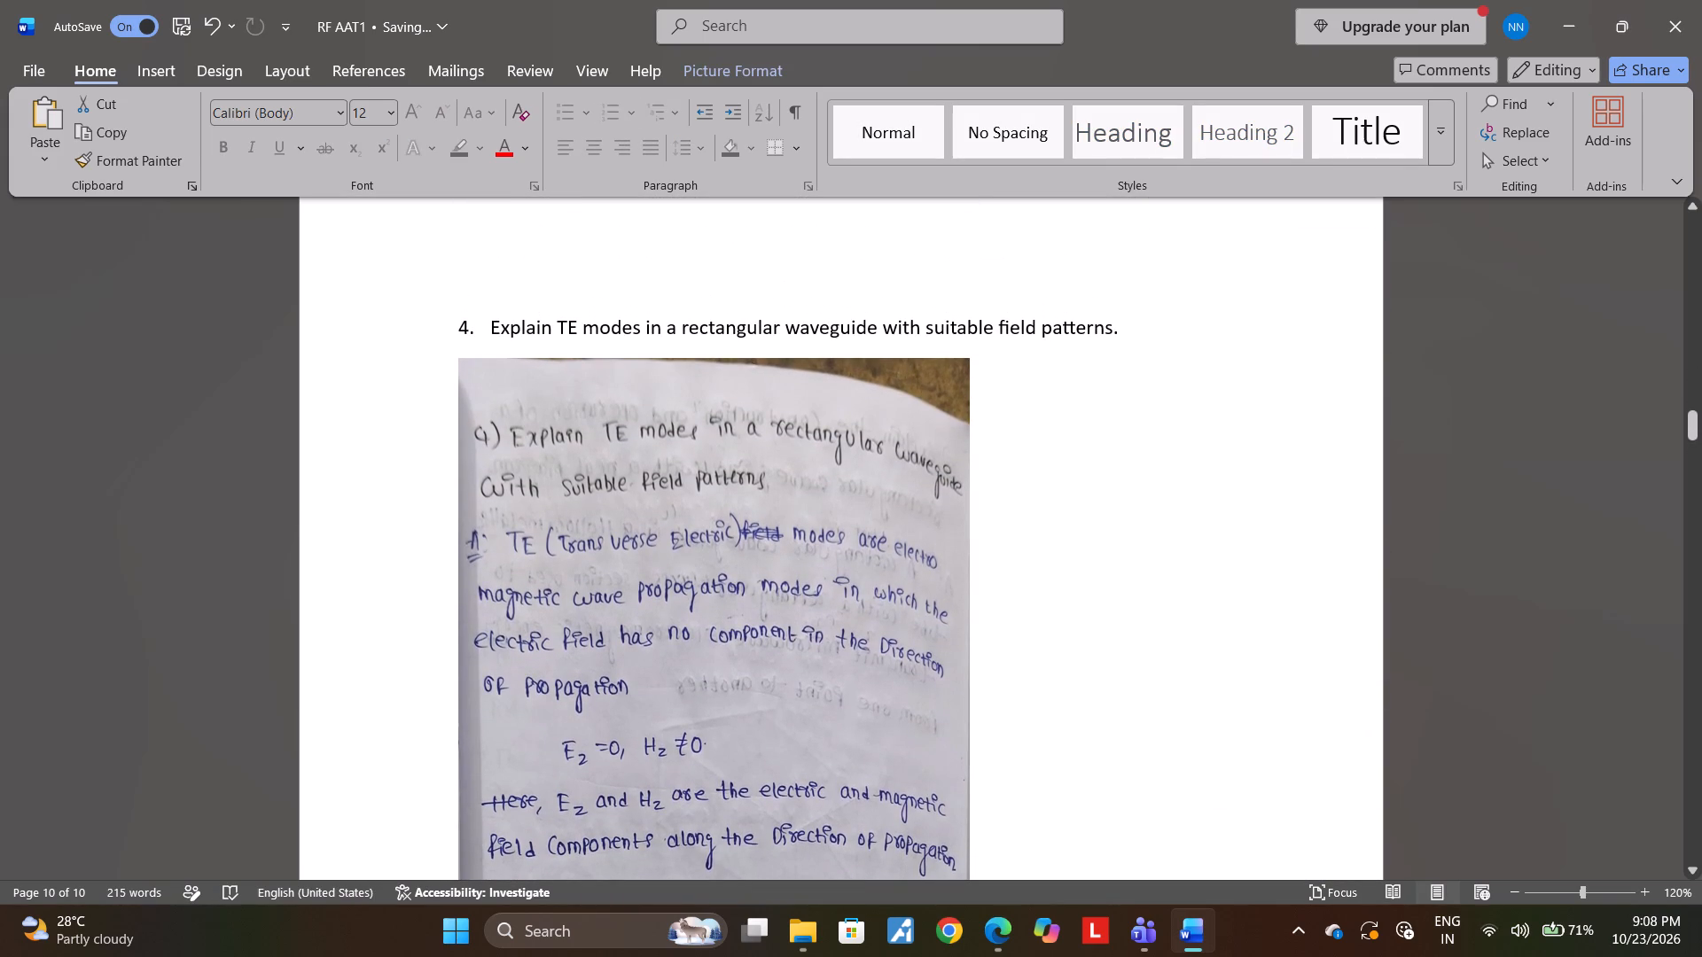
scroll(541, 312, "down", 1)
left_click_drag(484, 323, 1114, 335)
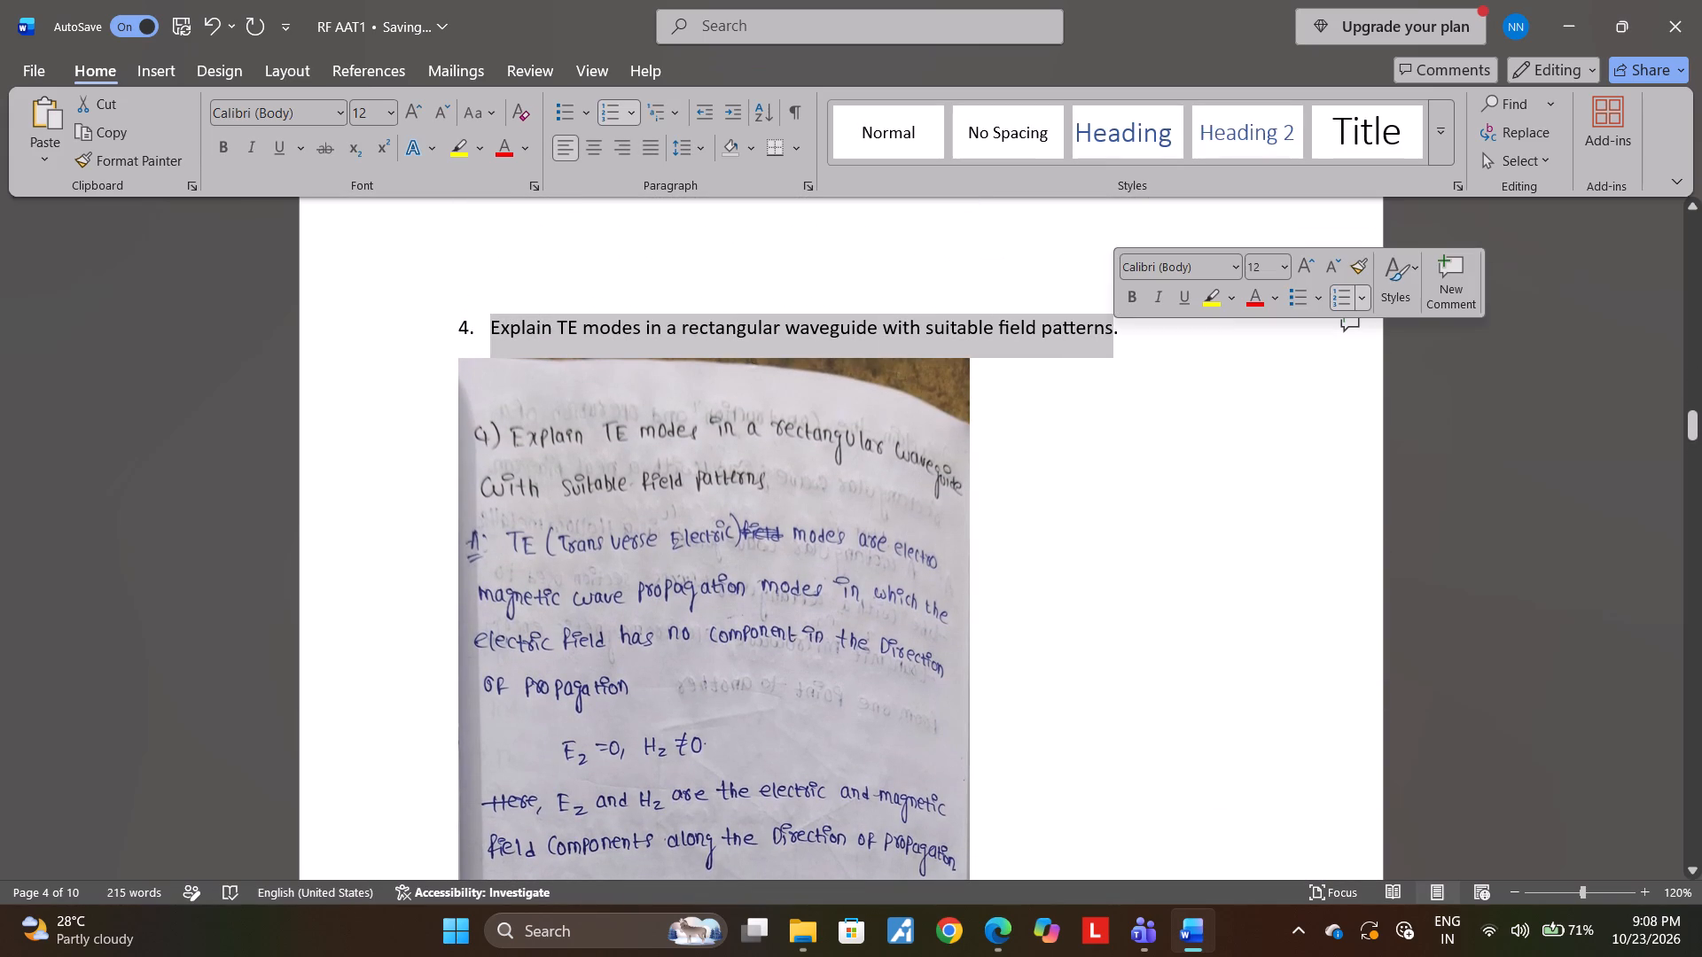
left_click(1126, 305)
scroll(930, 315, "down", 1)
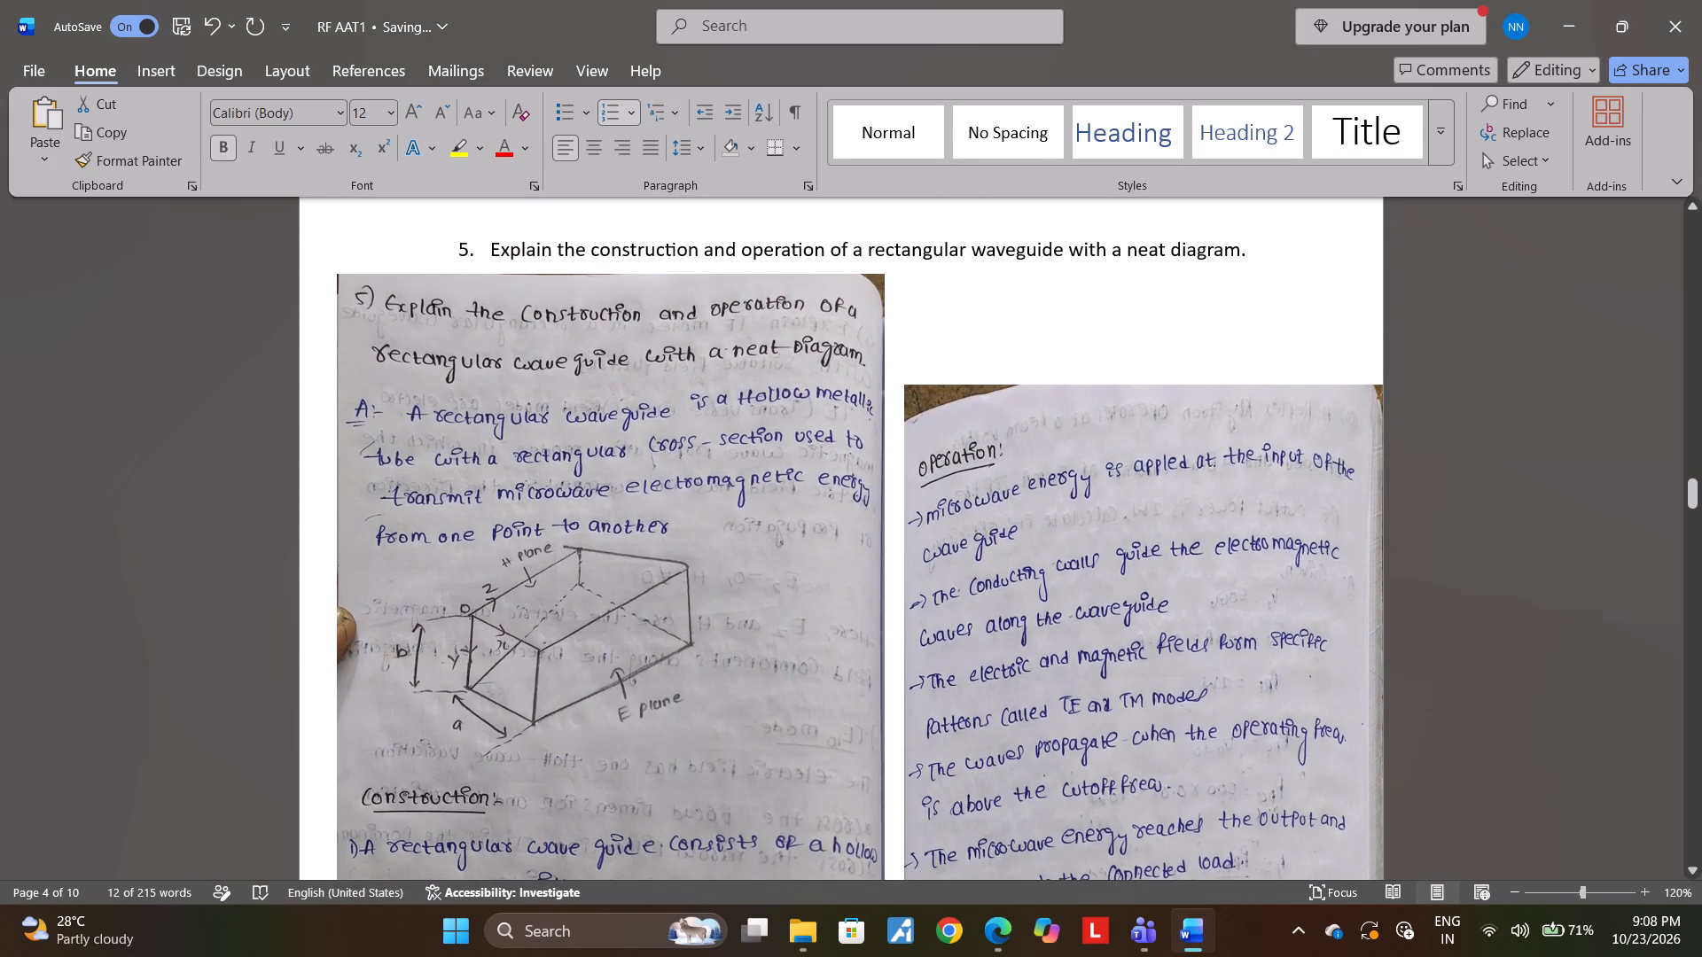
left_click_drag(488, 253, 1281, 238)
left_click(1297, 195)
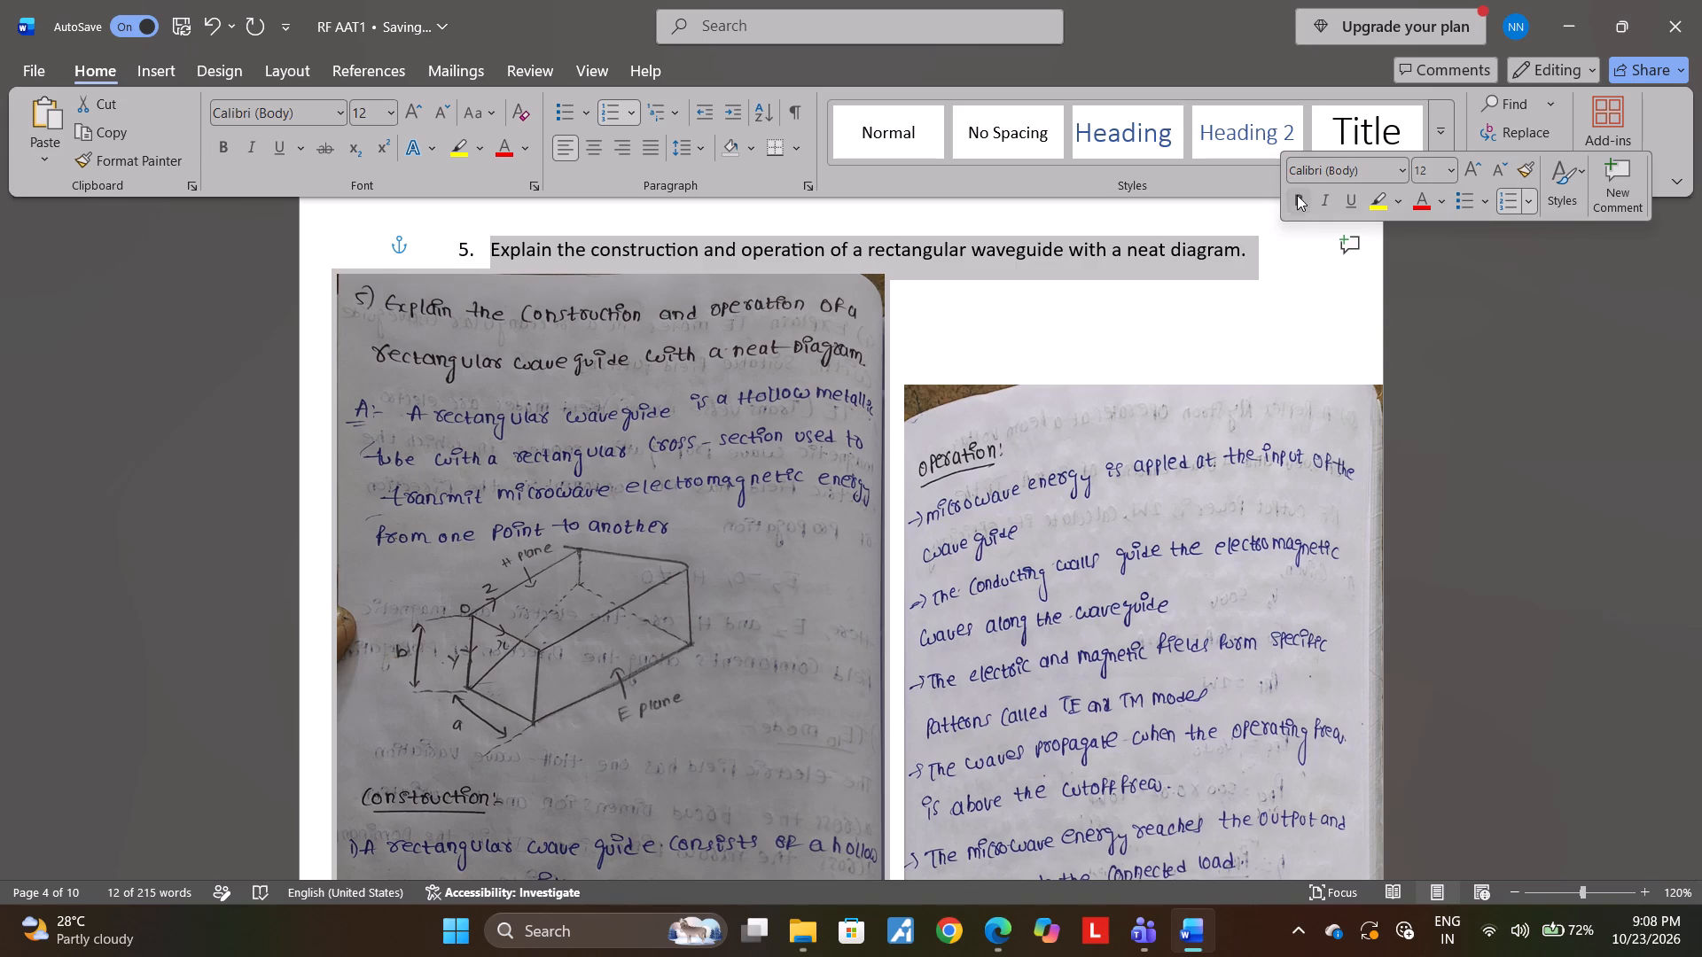
Bold all the text in the document.
scroll(1180, 223, "down", 1)
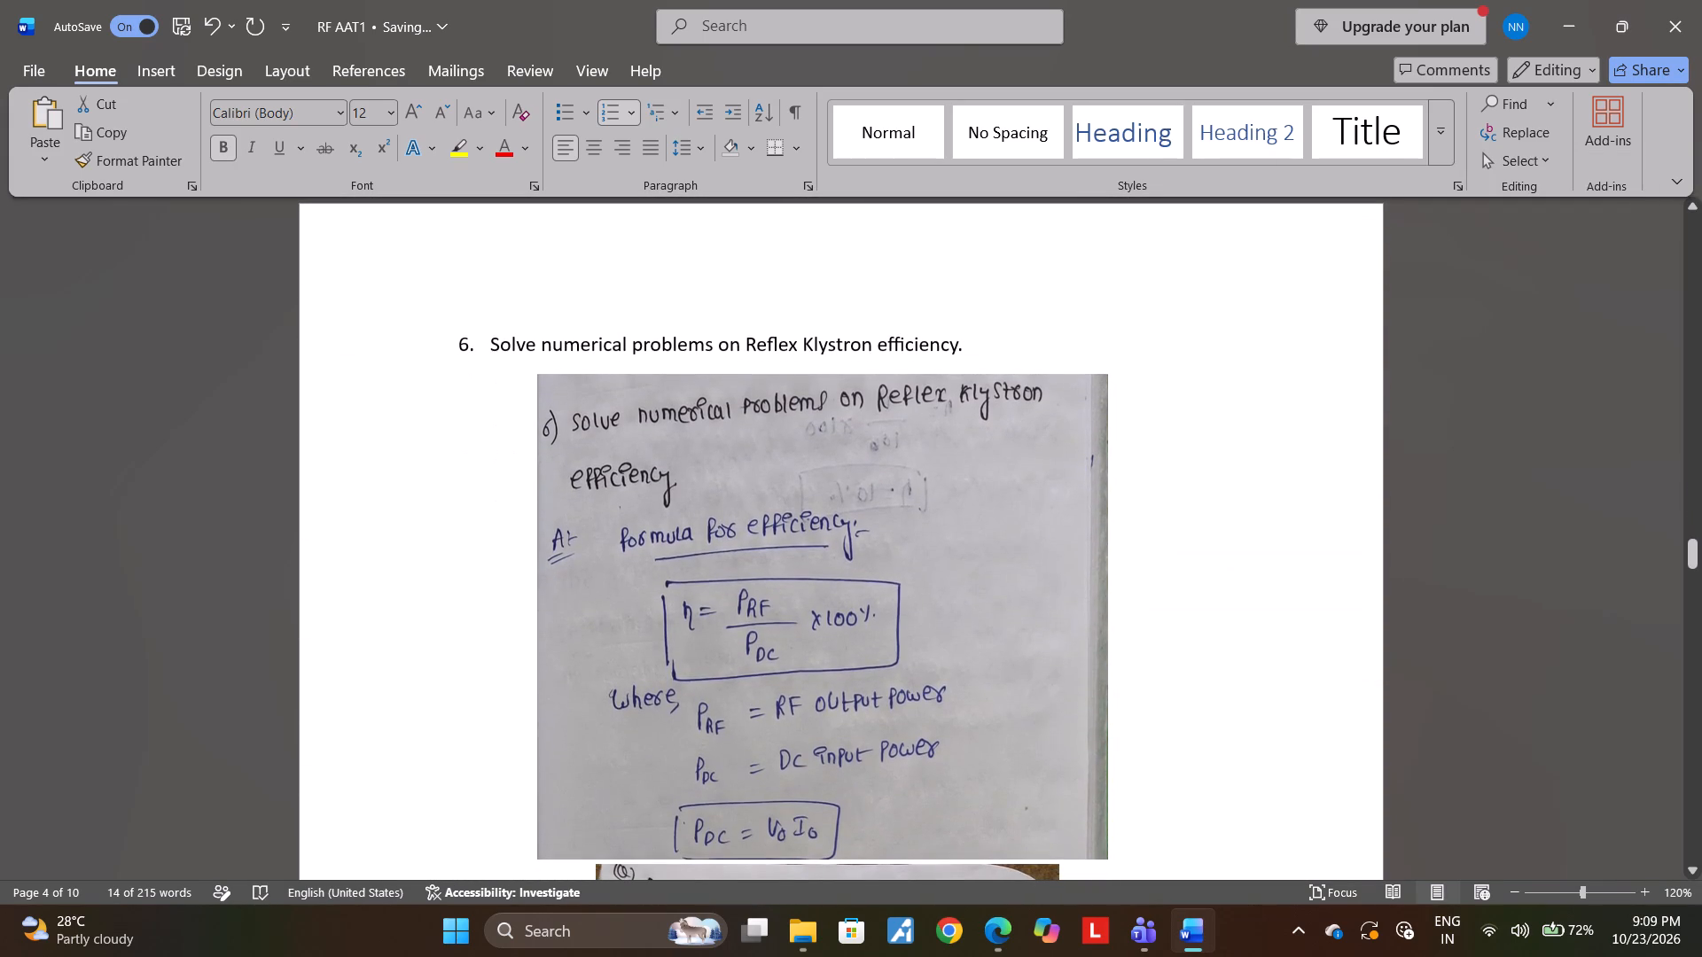
key("ctrl+a")
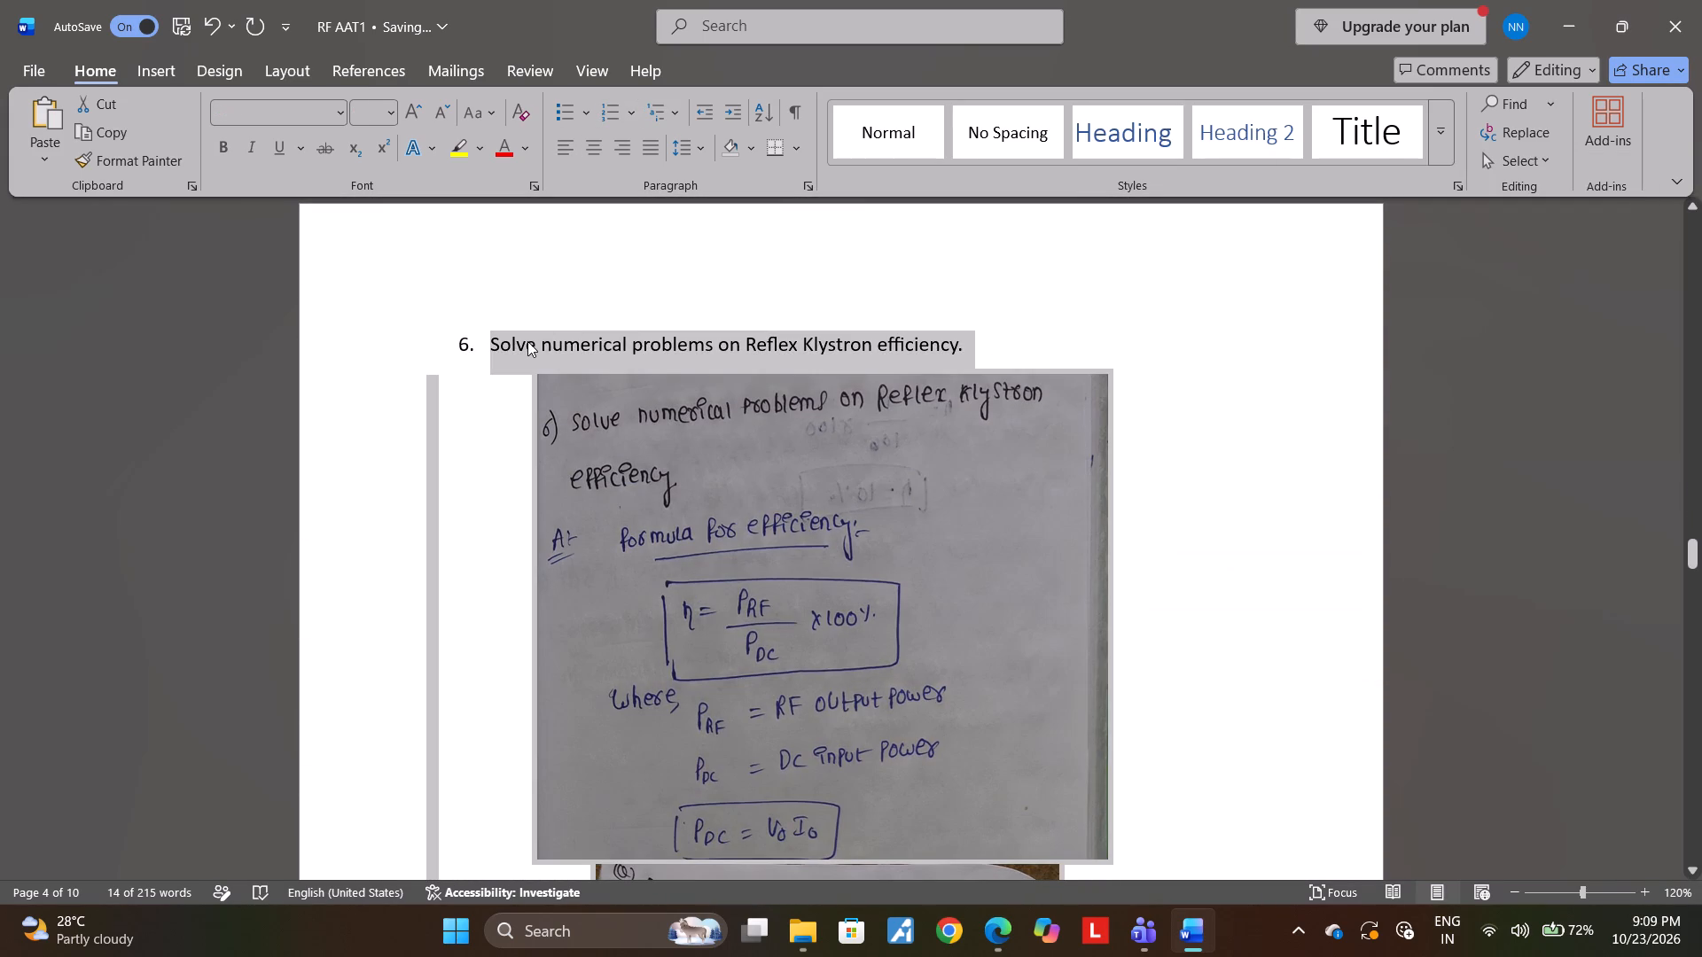
left_click(221, 151)
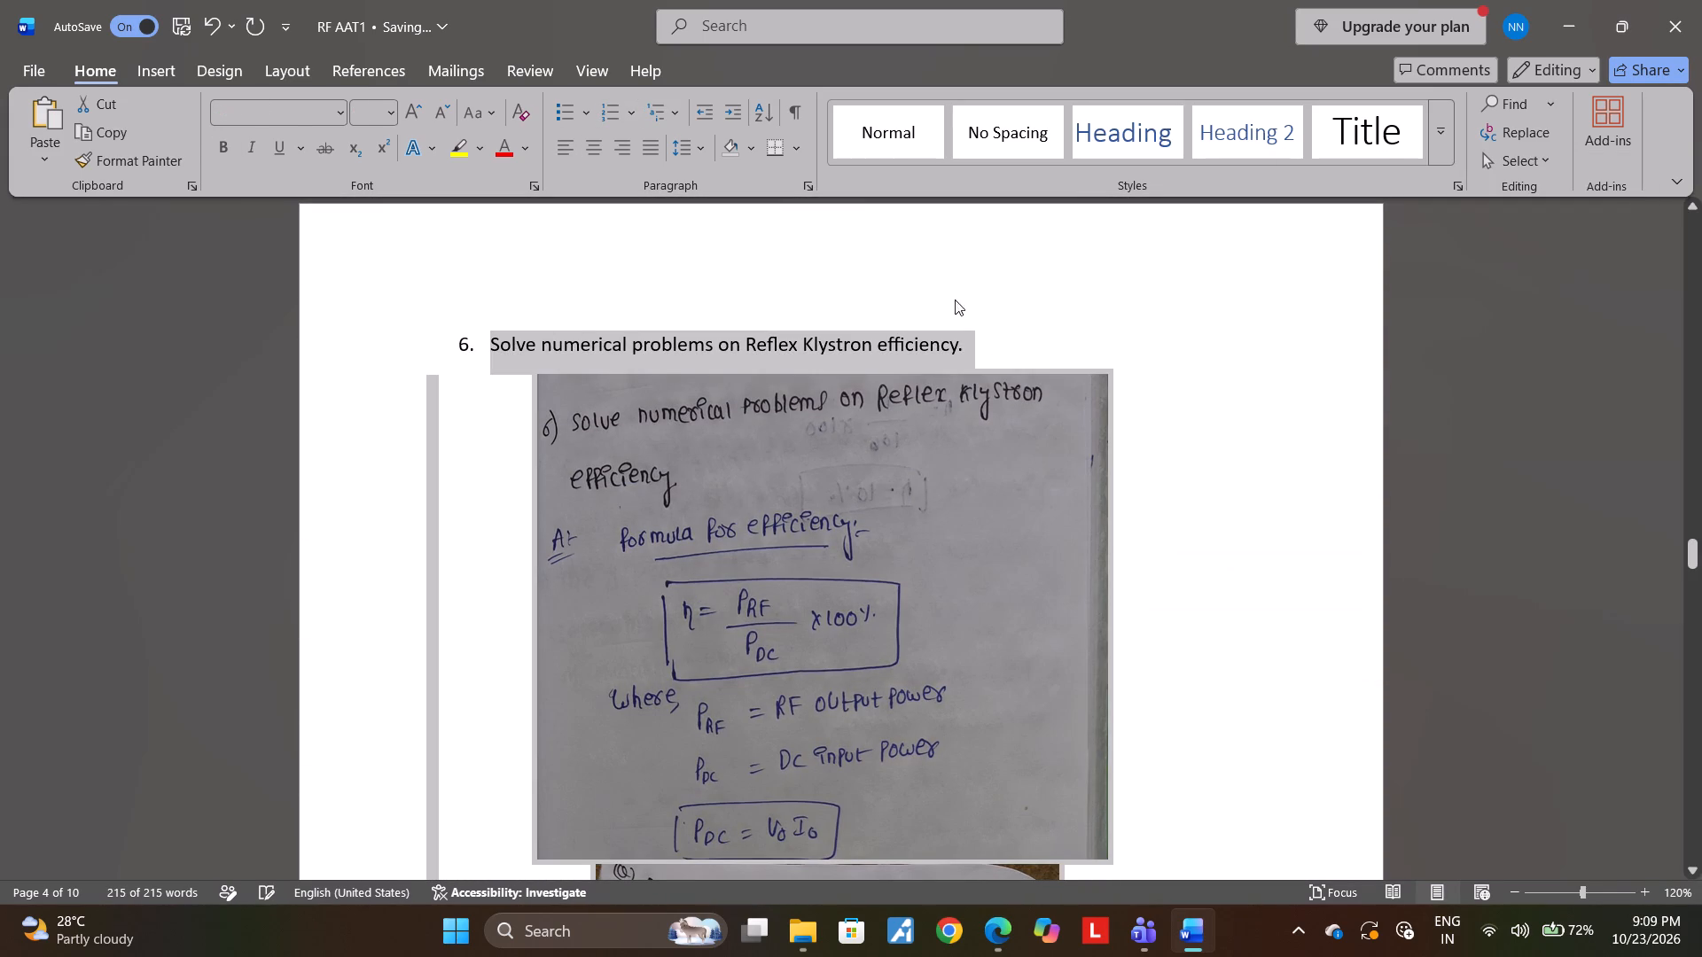
left_click(216, 143)
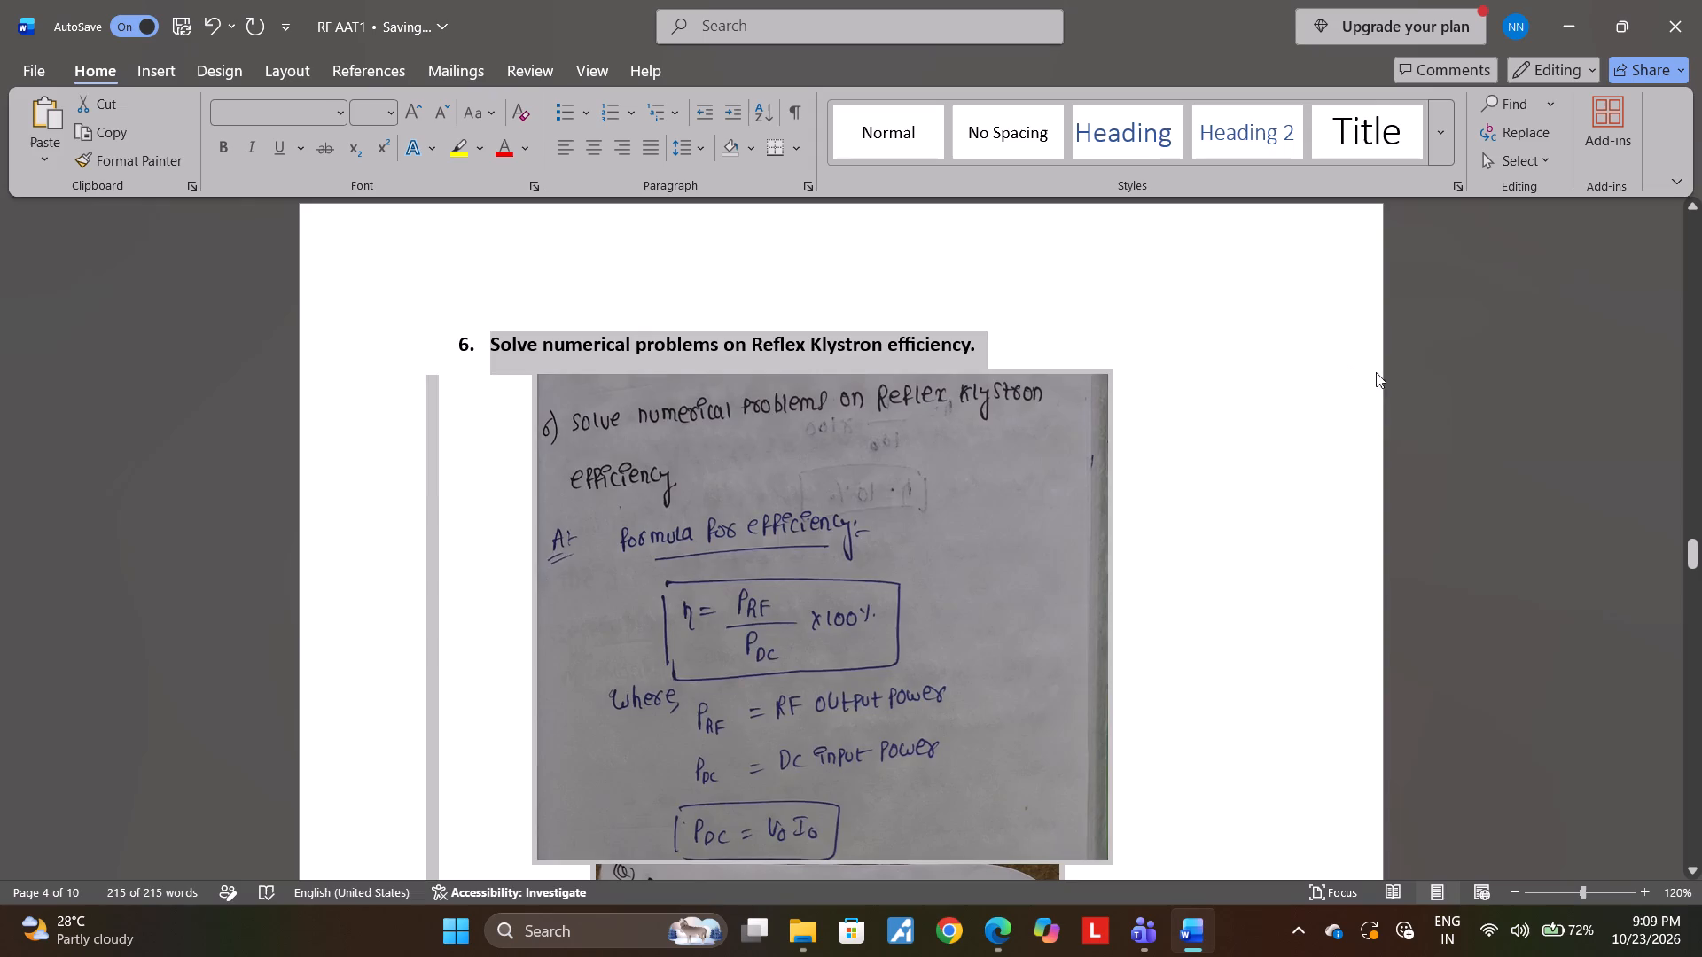
left_click(1370, 373)
Review the document's pages through question 10 to check the bold formatting.
scroll(1272, 370, "up", 1)
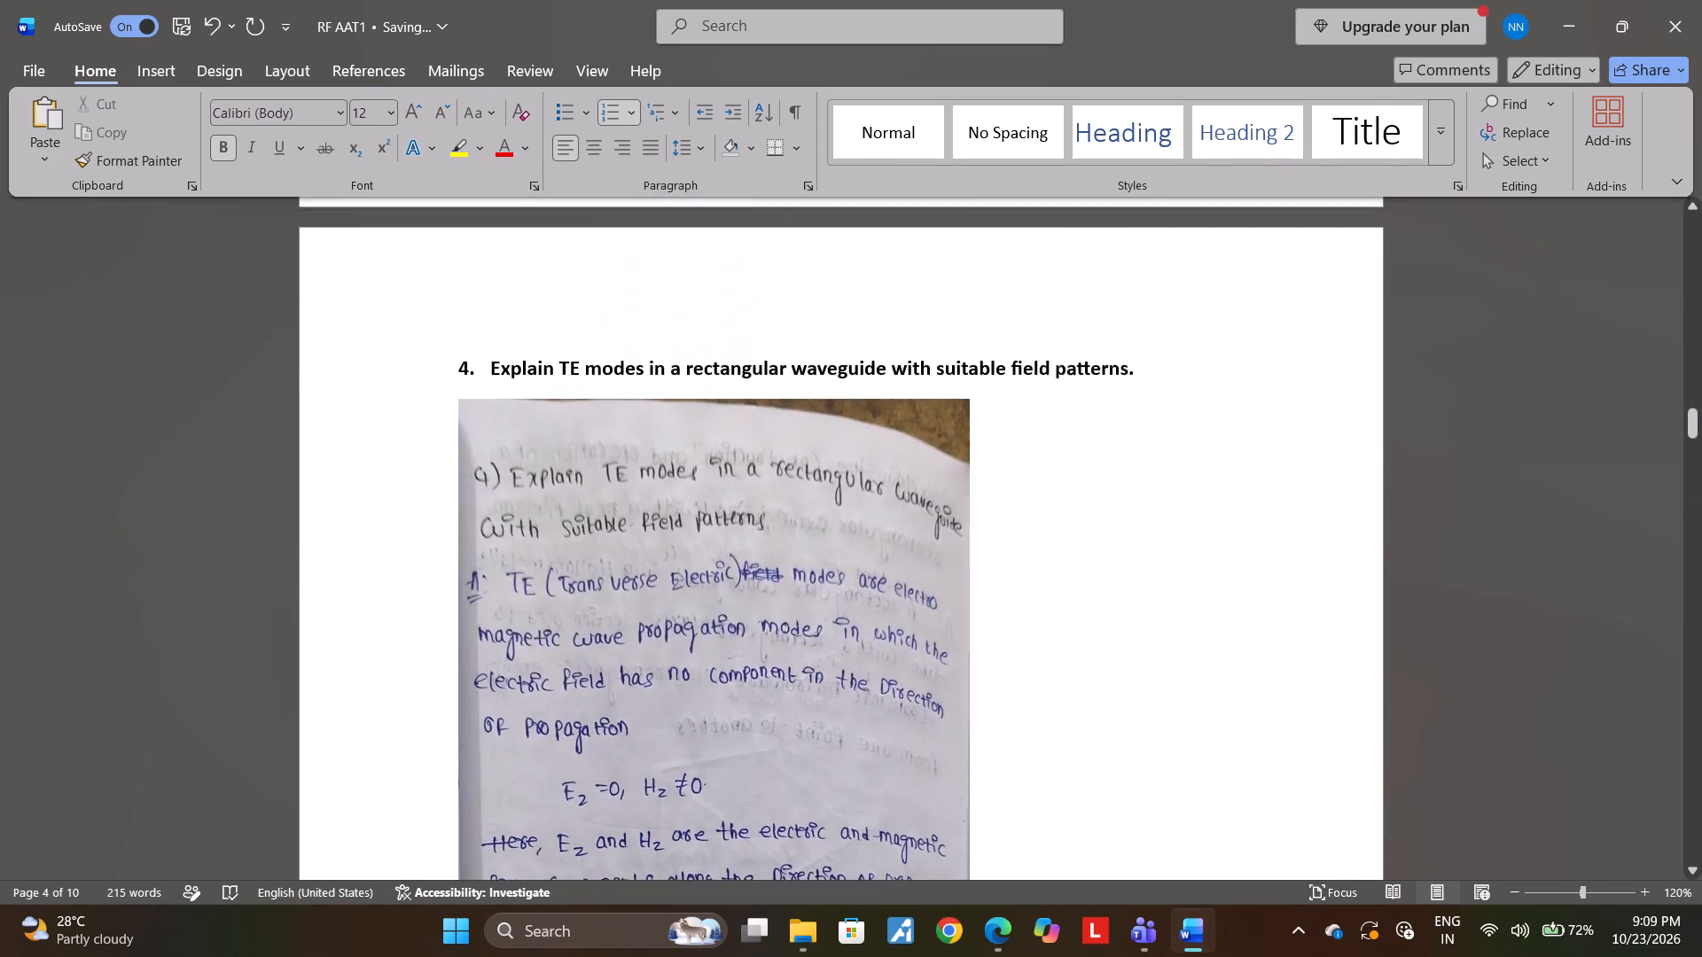
scroll(1272, 370, "up", 2)
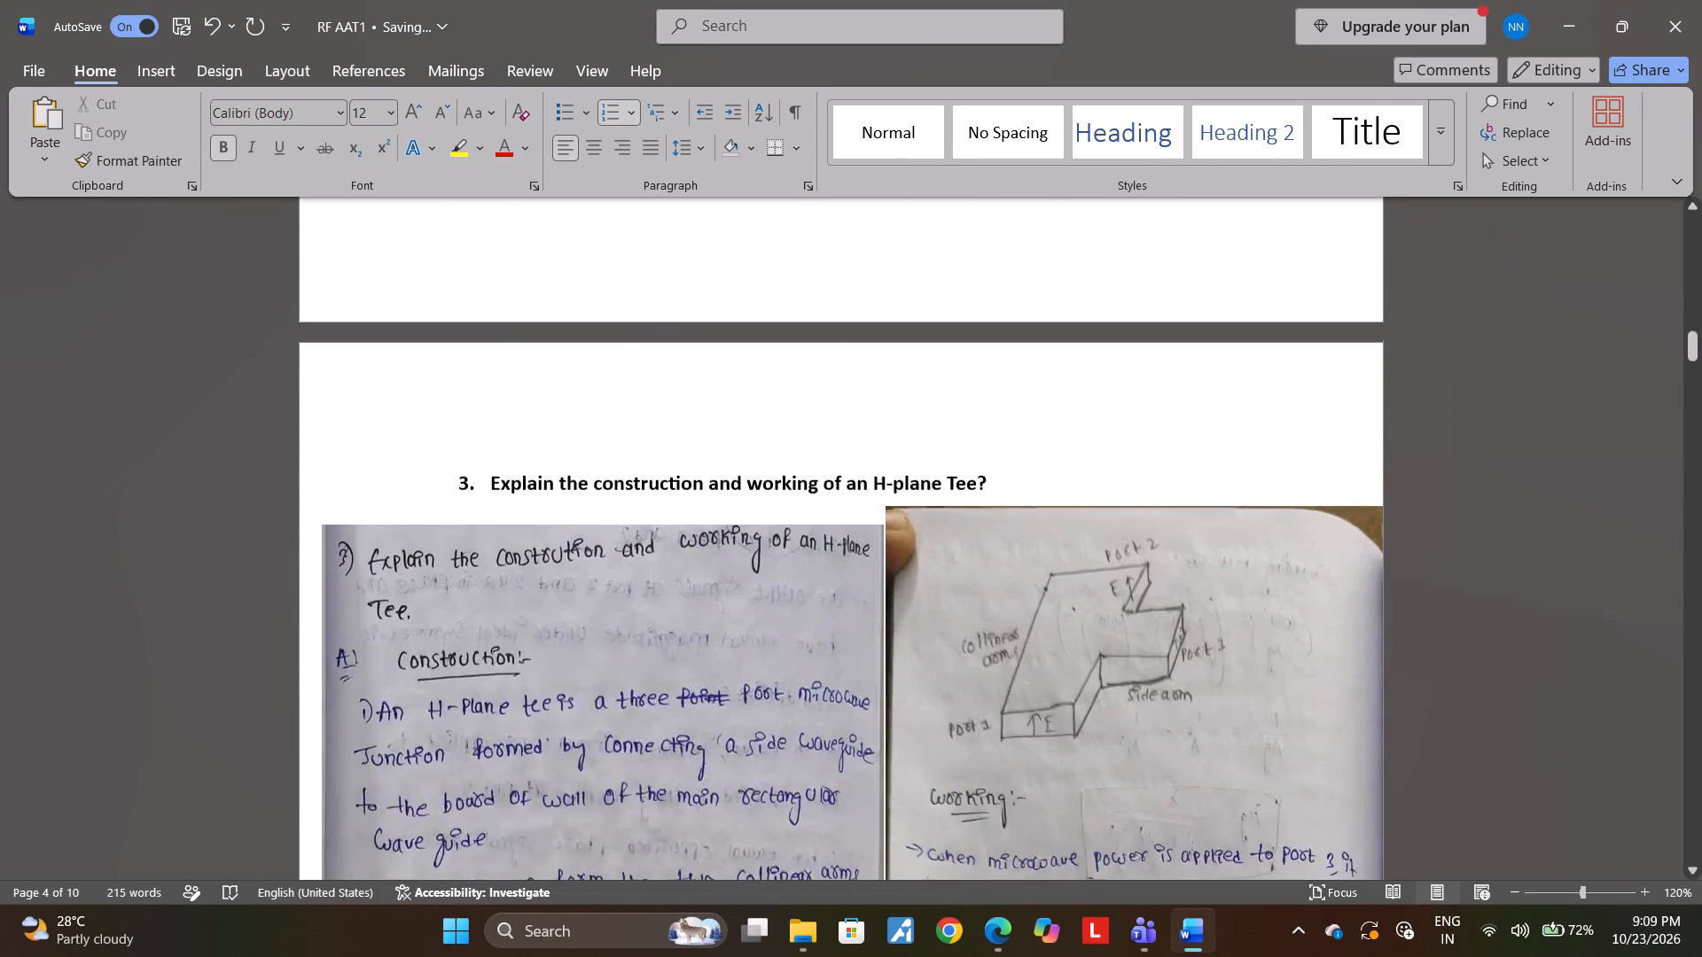
scroll(1272, 370, "up", 1)
scroll(1270, 370, "down", 1)
scroll(1270, 370, "left", 1)
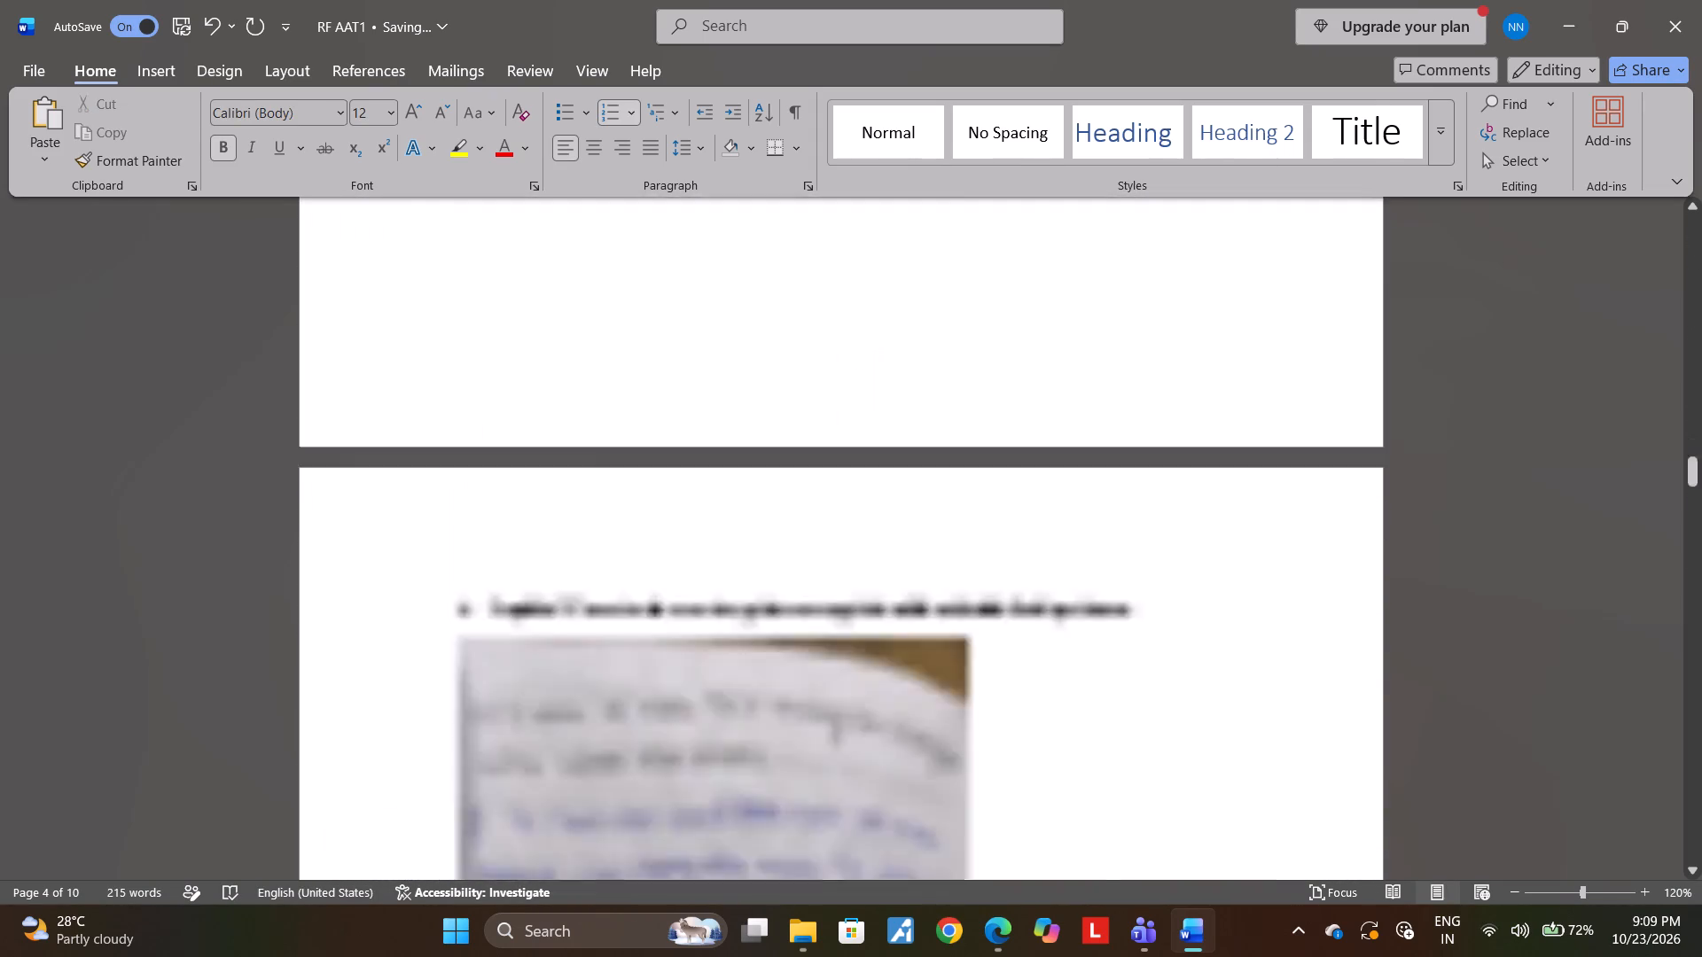
scroll(1270, 370, "left", 1)
scroll(1270, 370, "down", 4)
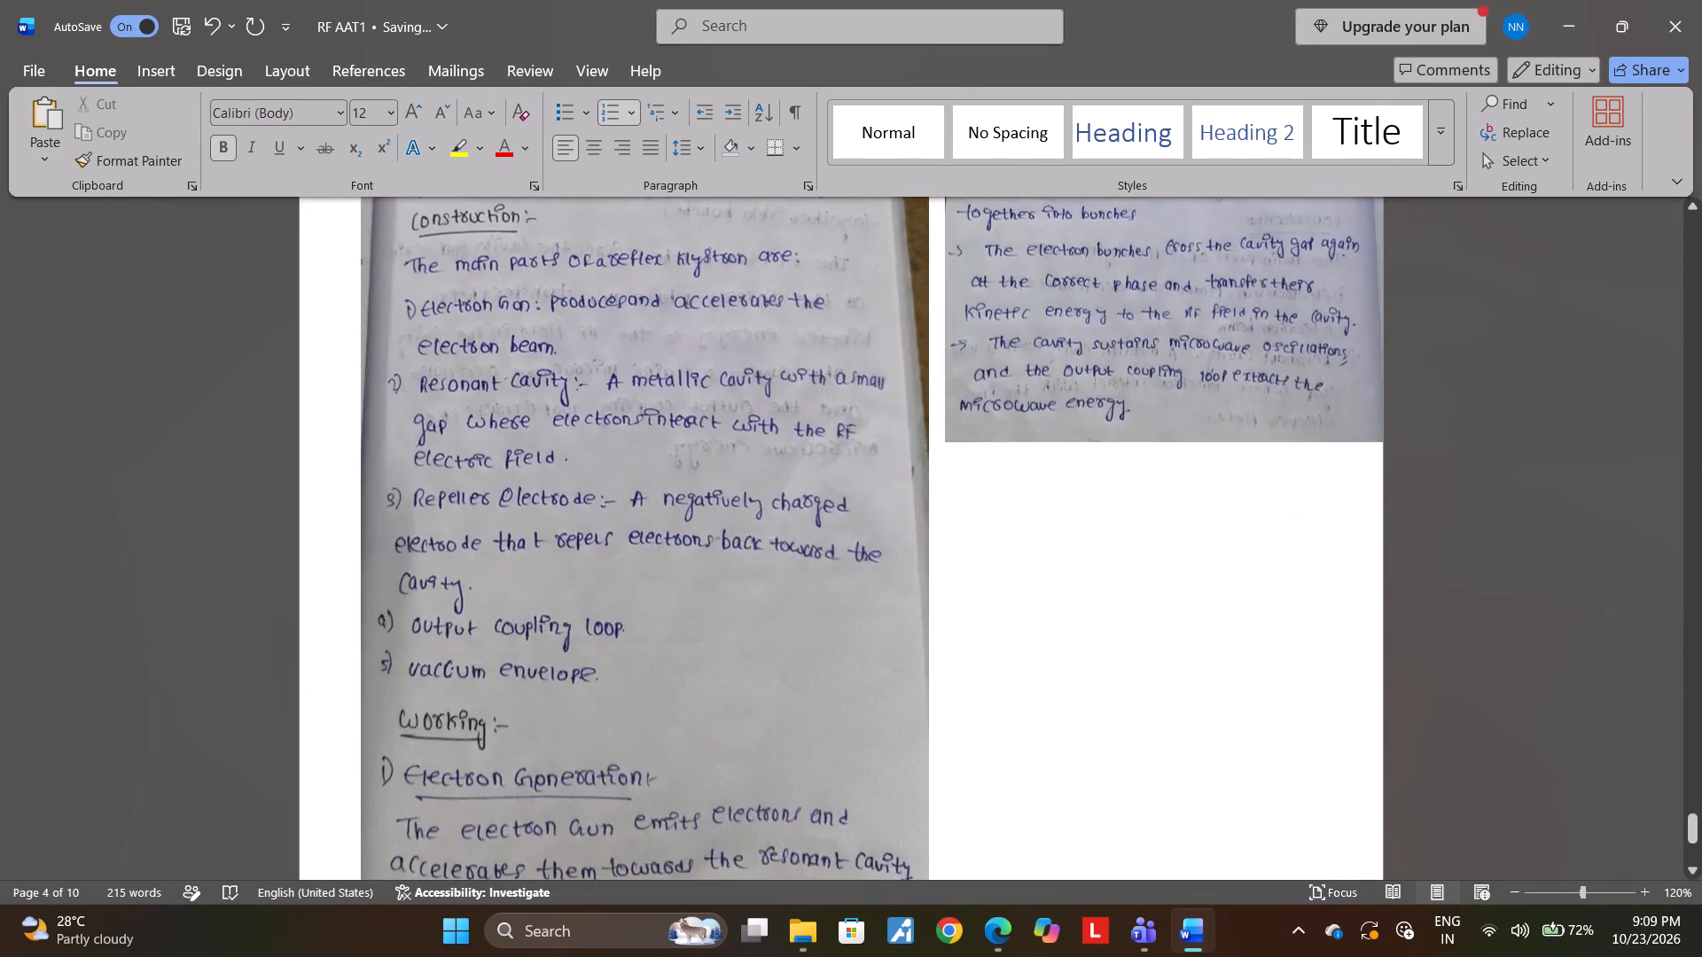
scroll(1270, 370, "down", 1)
Remove bold from question 9's answer, from "A magnetron is" to "reduce unwanted modes.", leaving the heading and "Ans:" bold.
scroll(1270, 370, "up", 1)
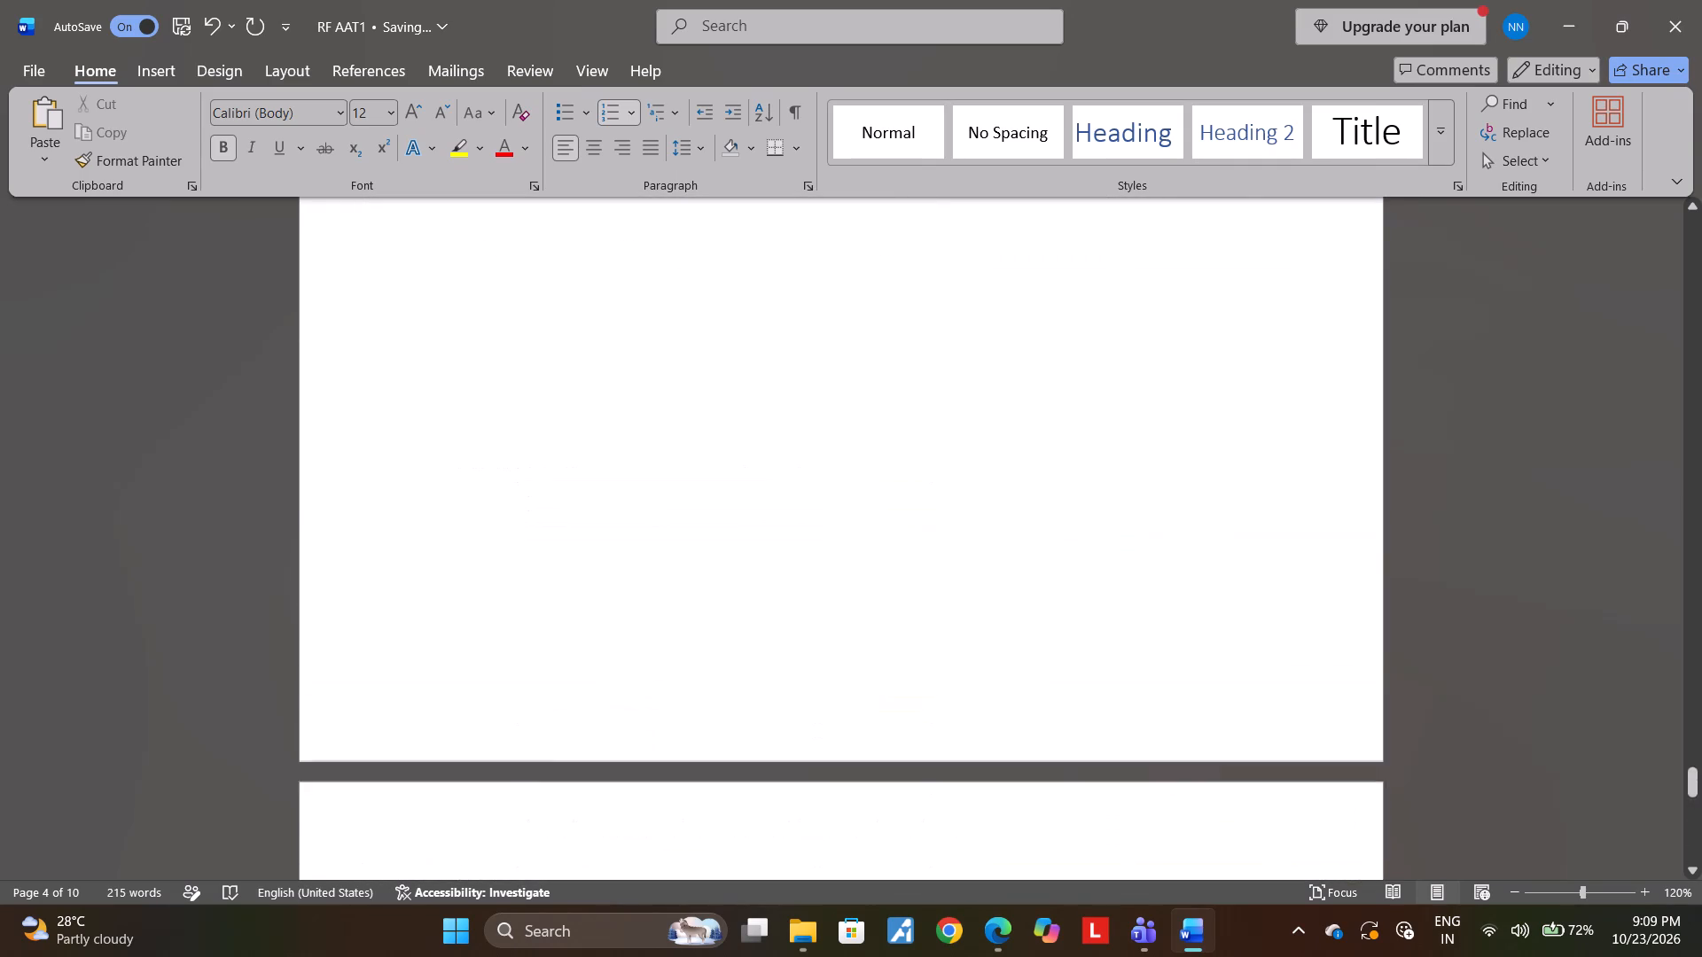
scroll(1270, 370, "up", 2)
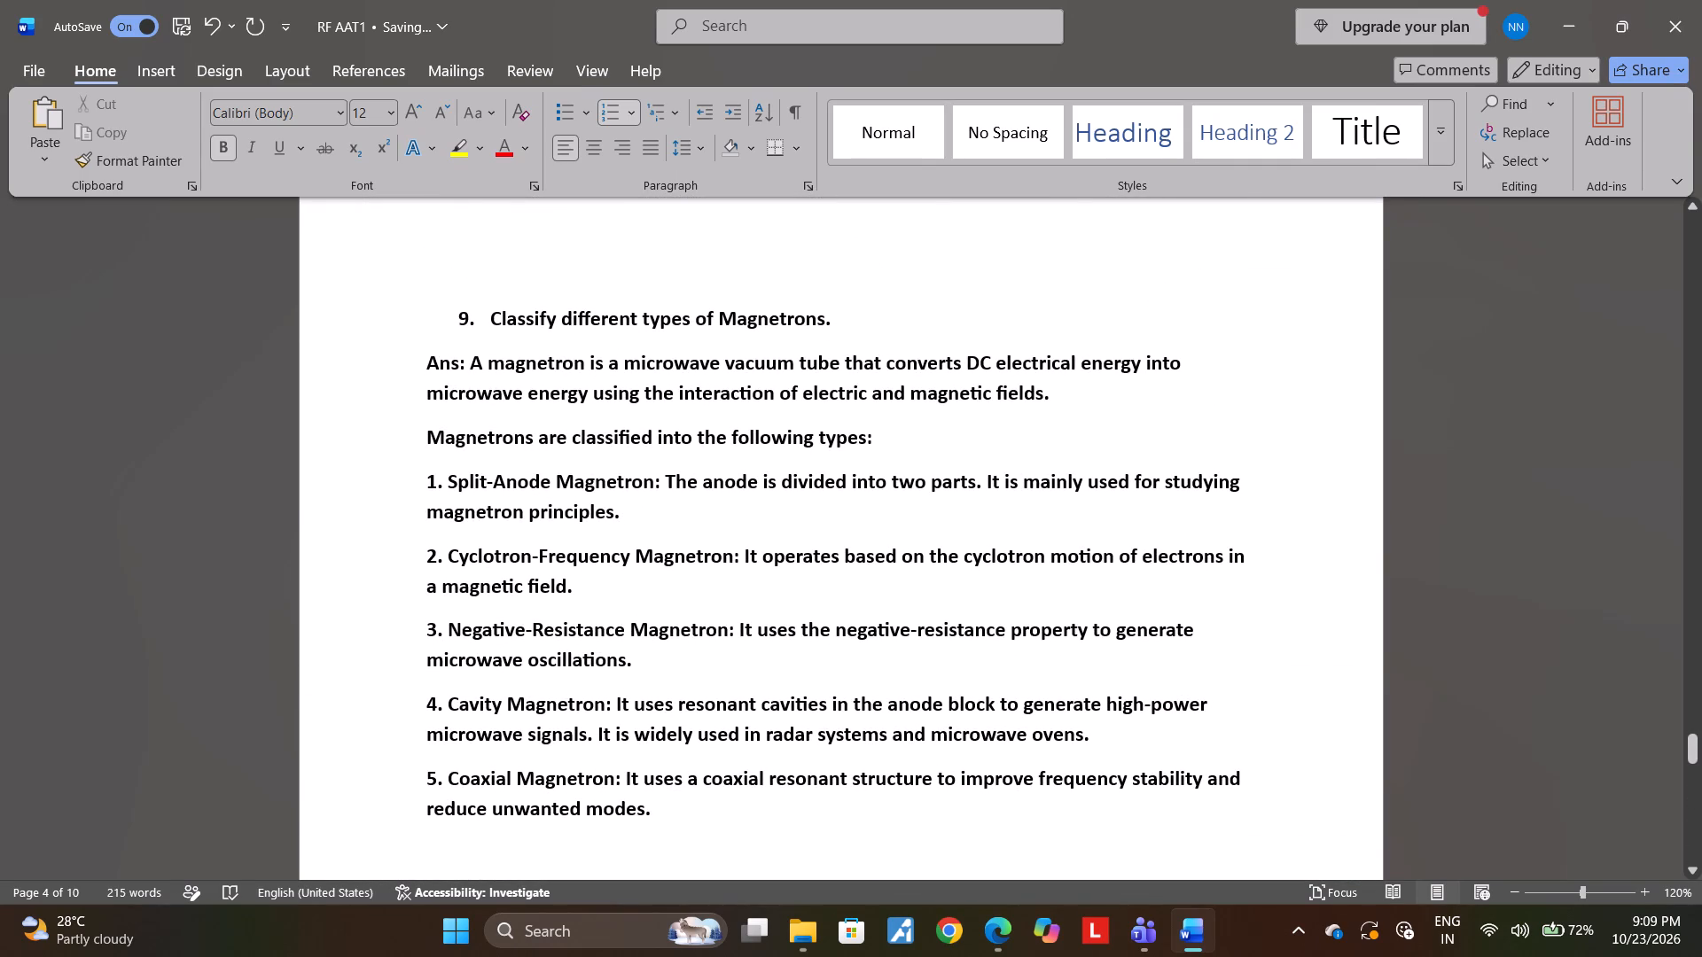
left_click_drag(470, 362, 674, 807)
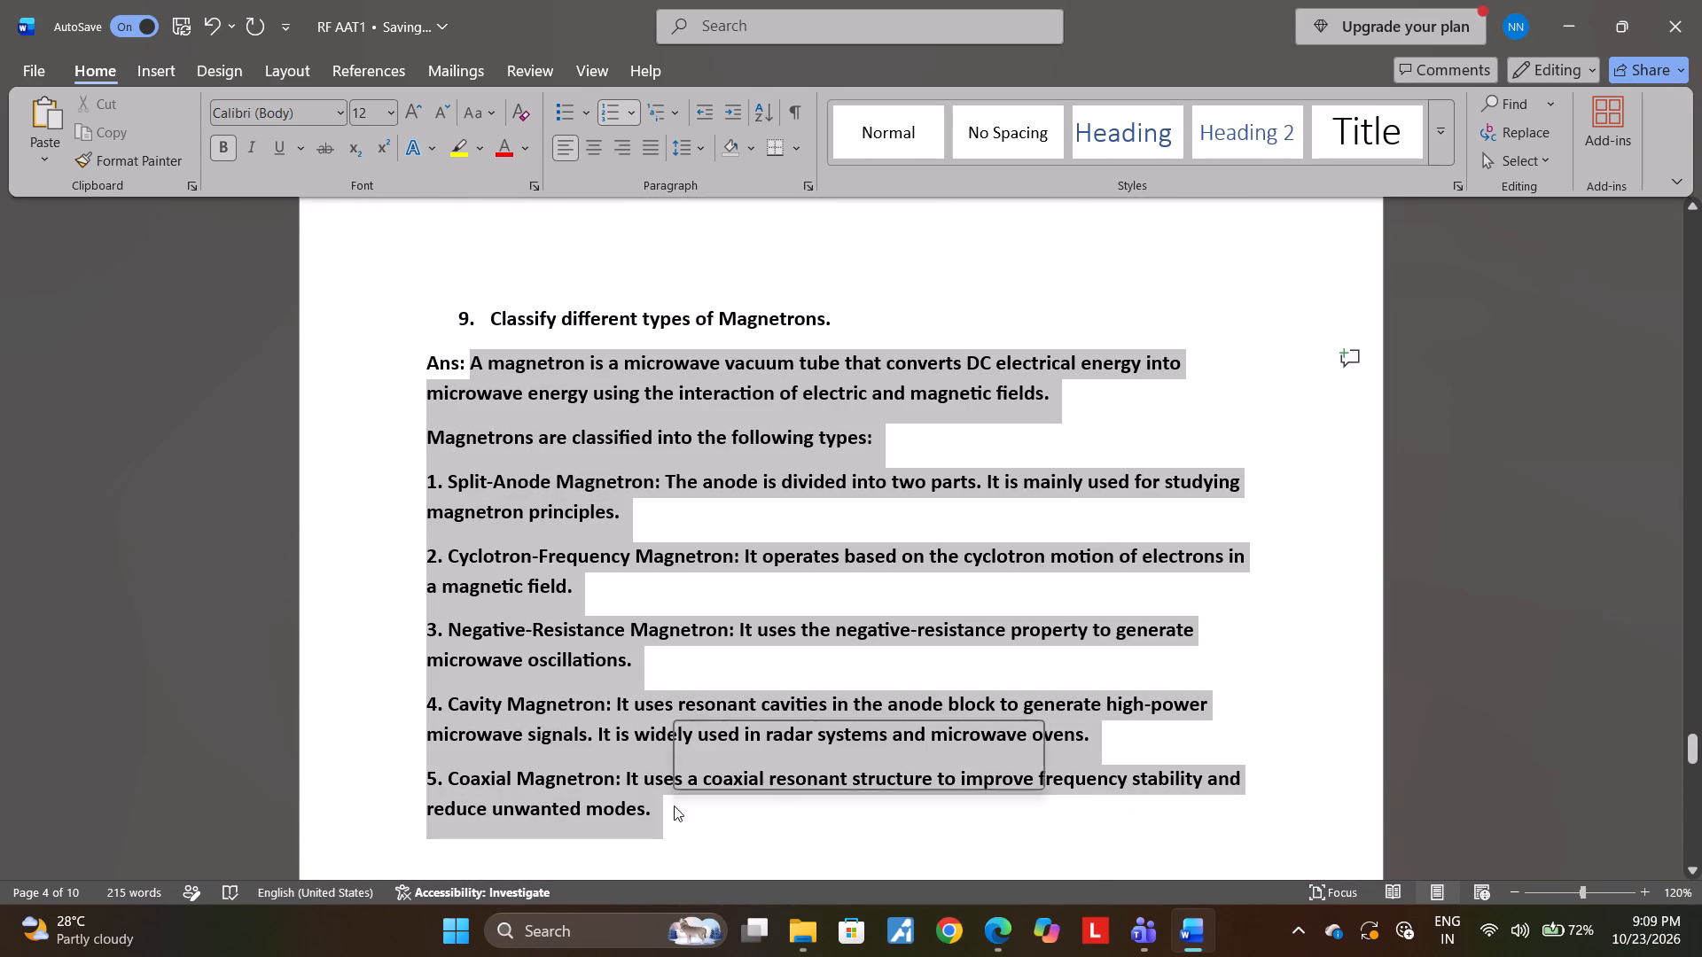
left_click(687, 764)
left_click(807, 821)
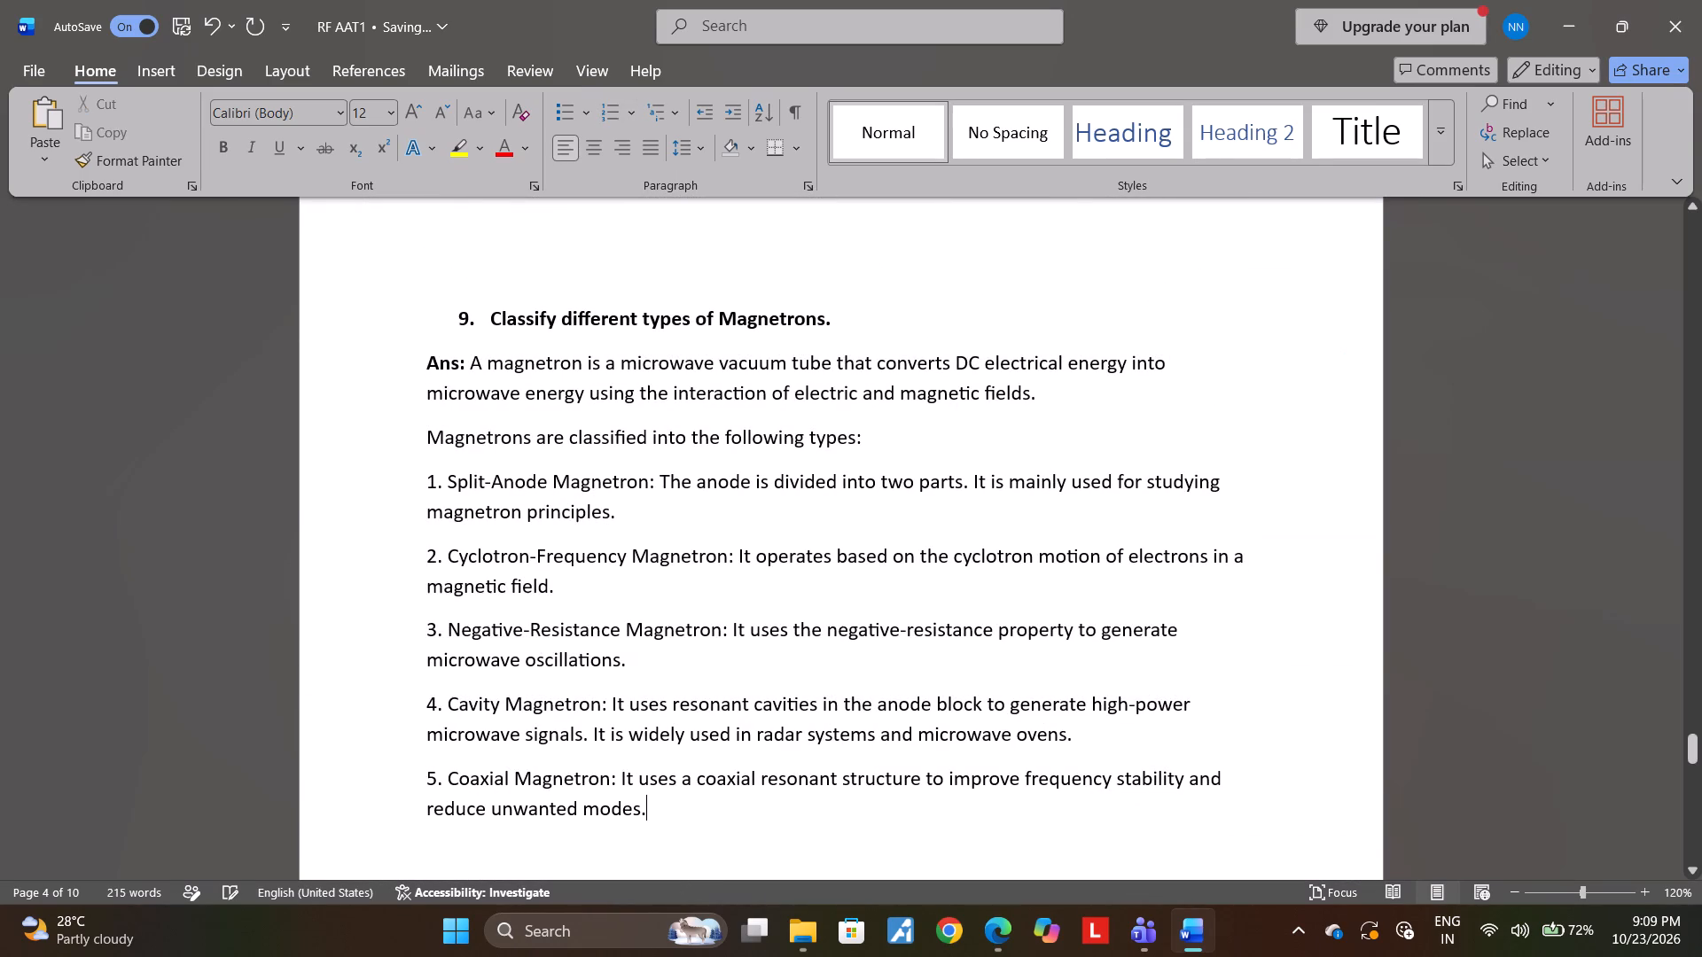
Preview the pages and print the whole document with Microsoft Print to PDF, saving it as "RF AAT1" in Downloads.
scroll(895, 535, "down", 1)
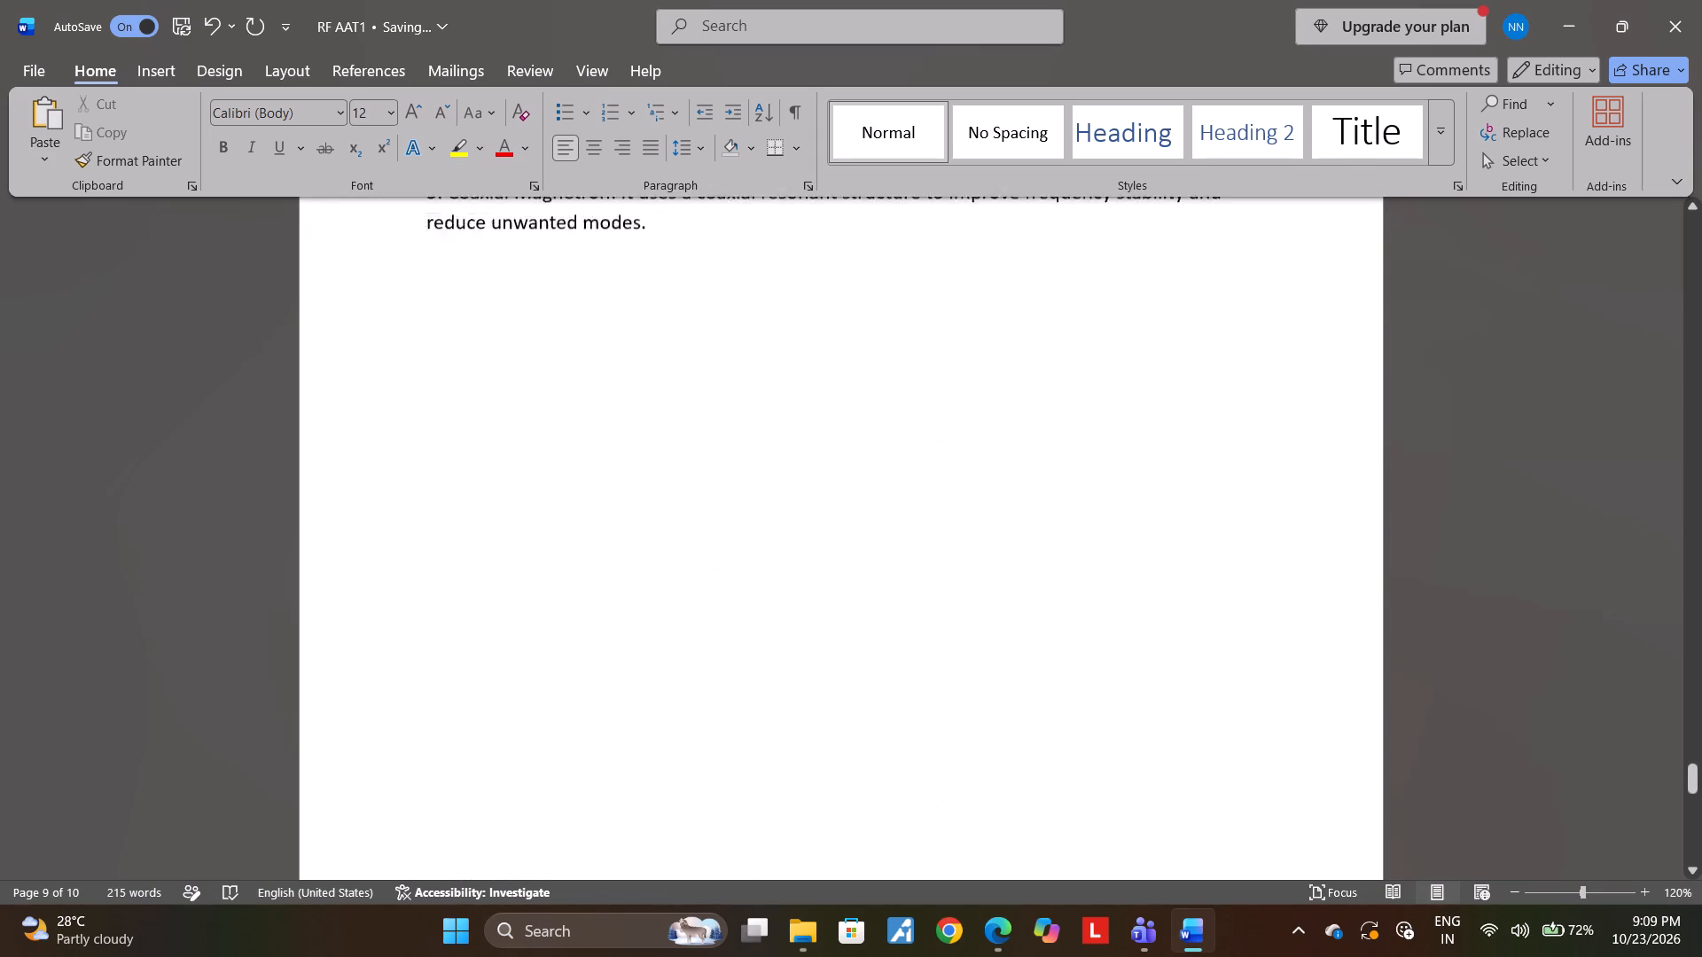
scroll(902, 518, "down", 1)
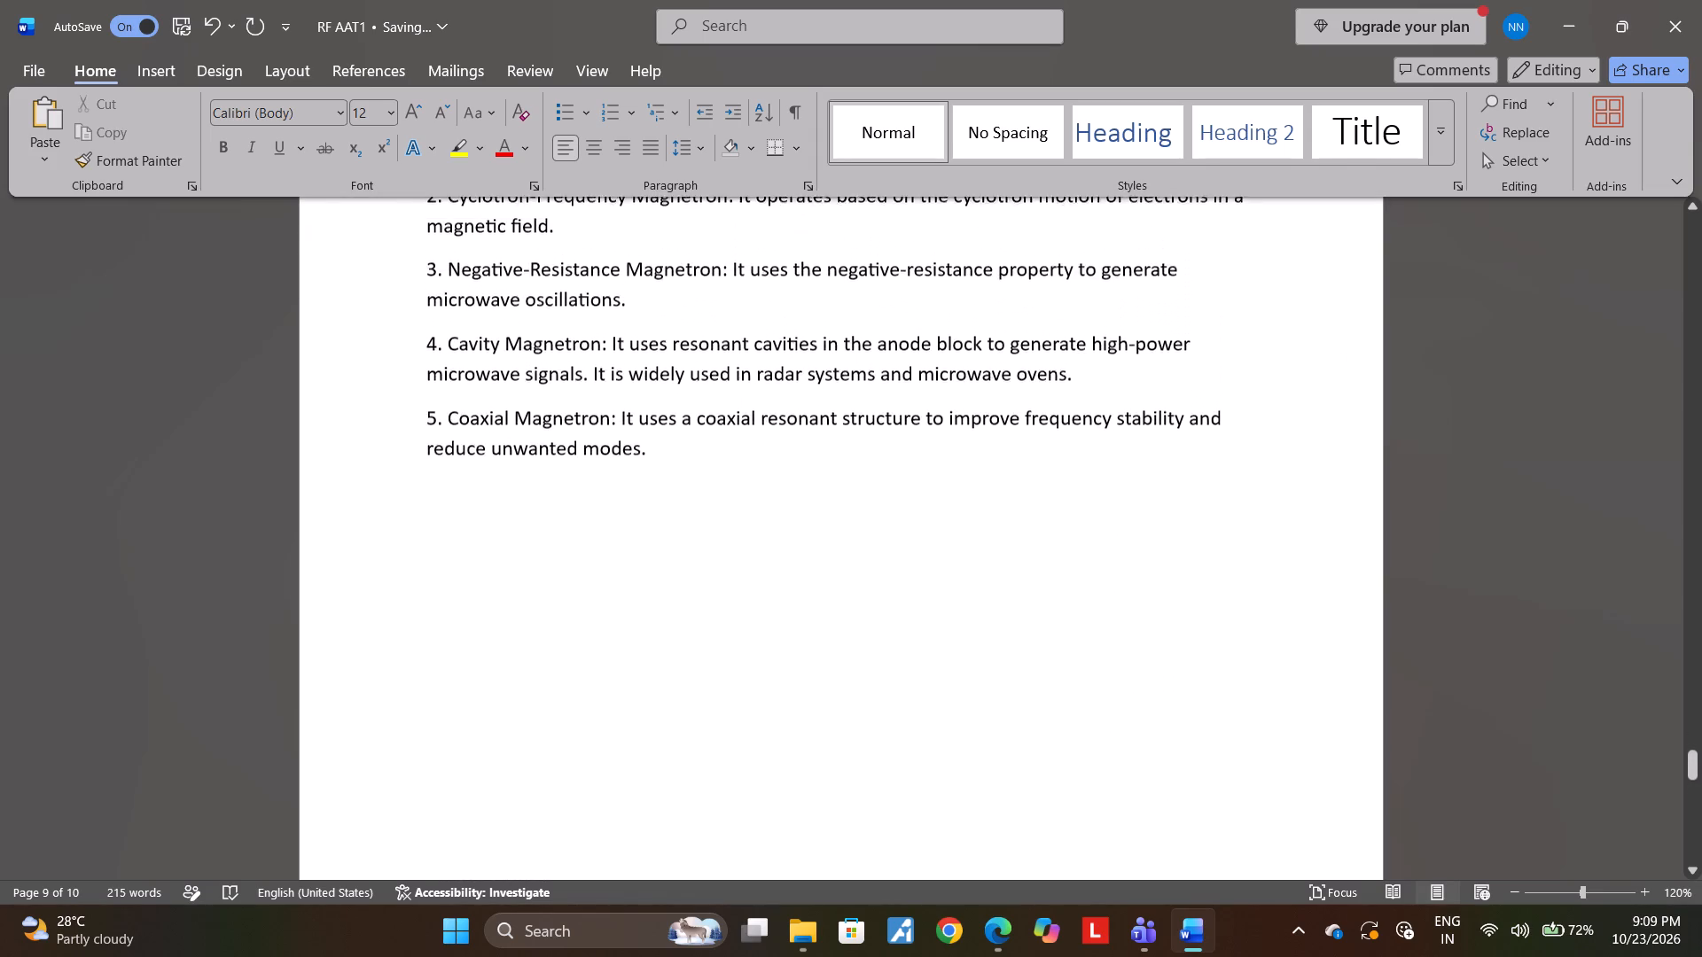
scroll(902, 517, "down", 1)
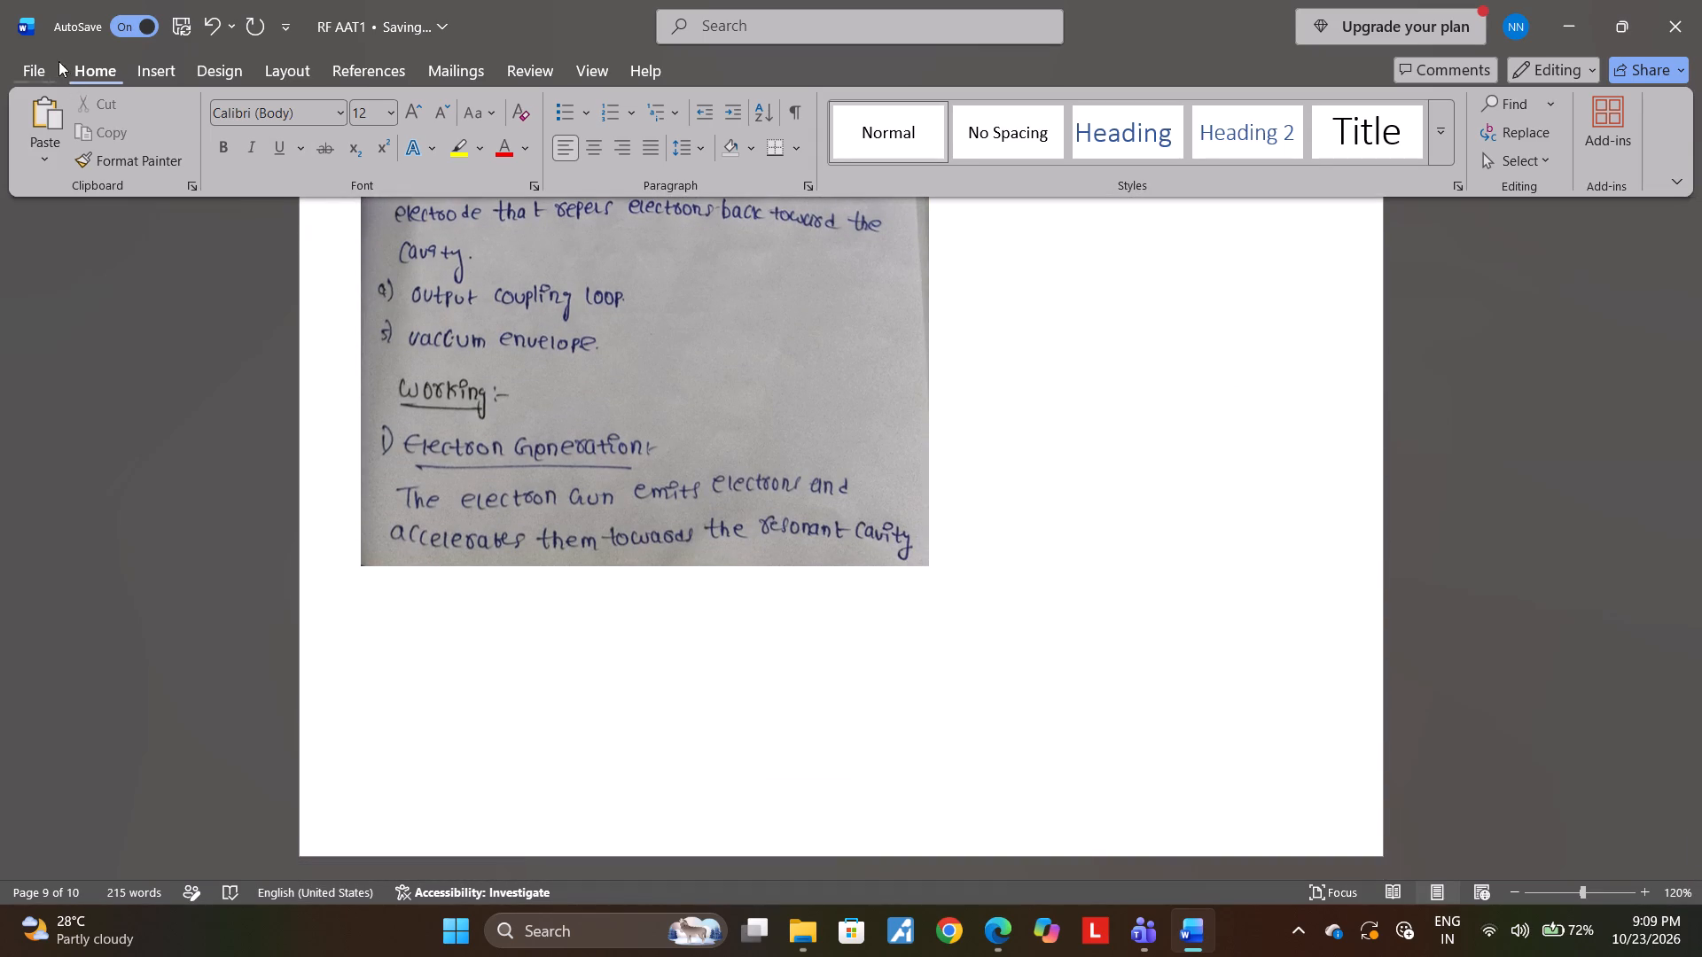
left_click(40, 65)
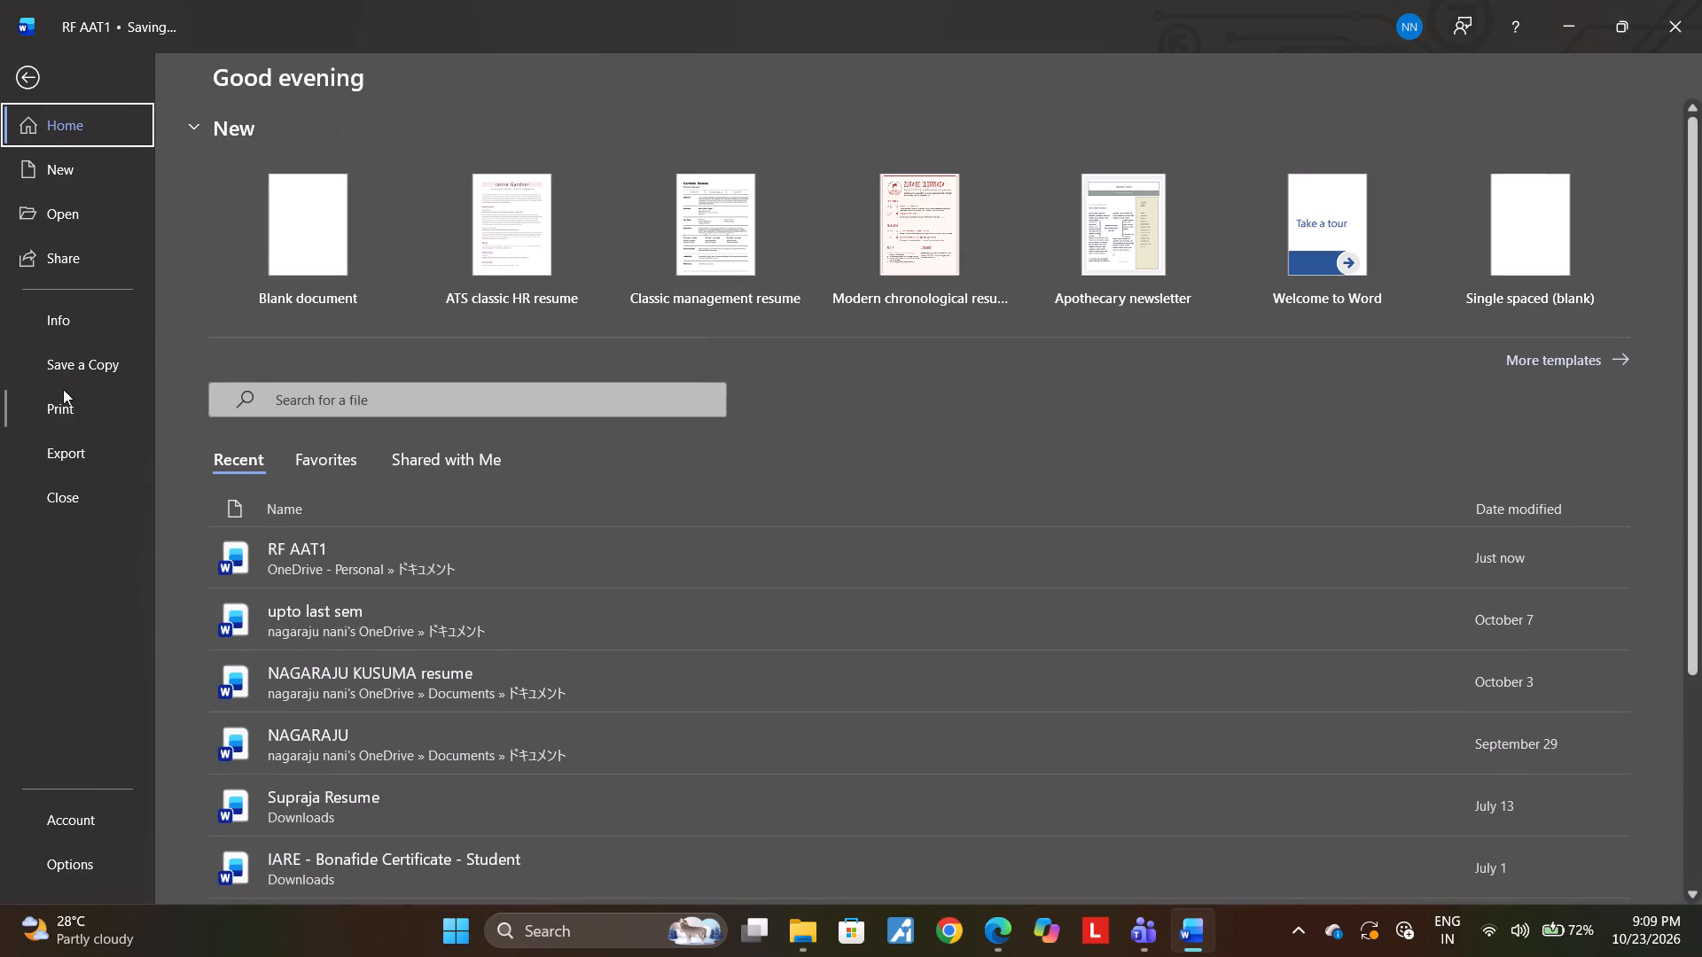
left_click(70, 405)
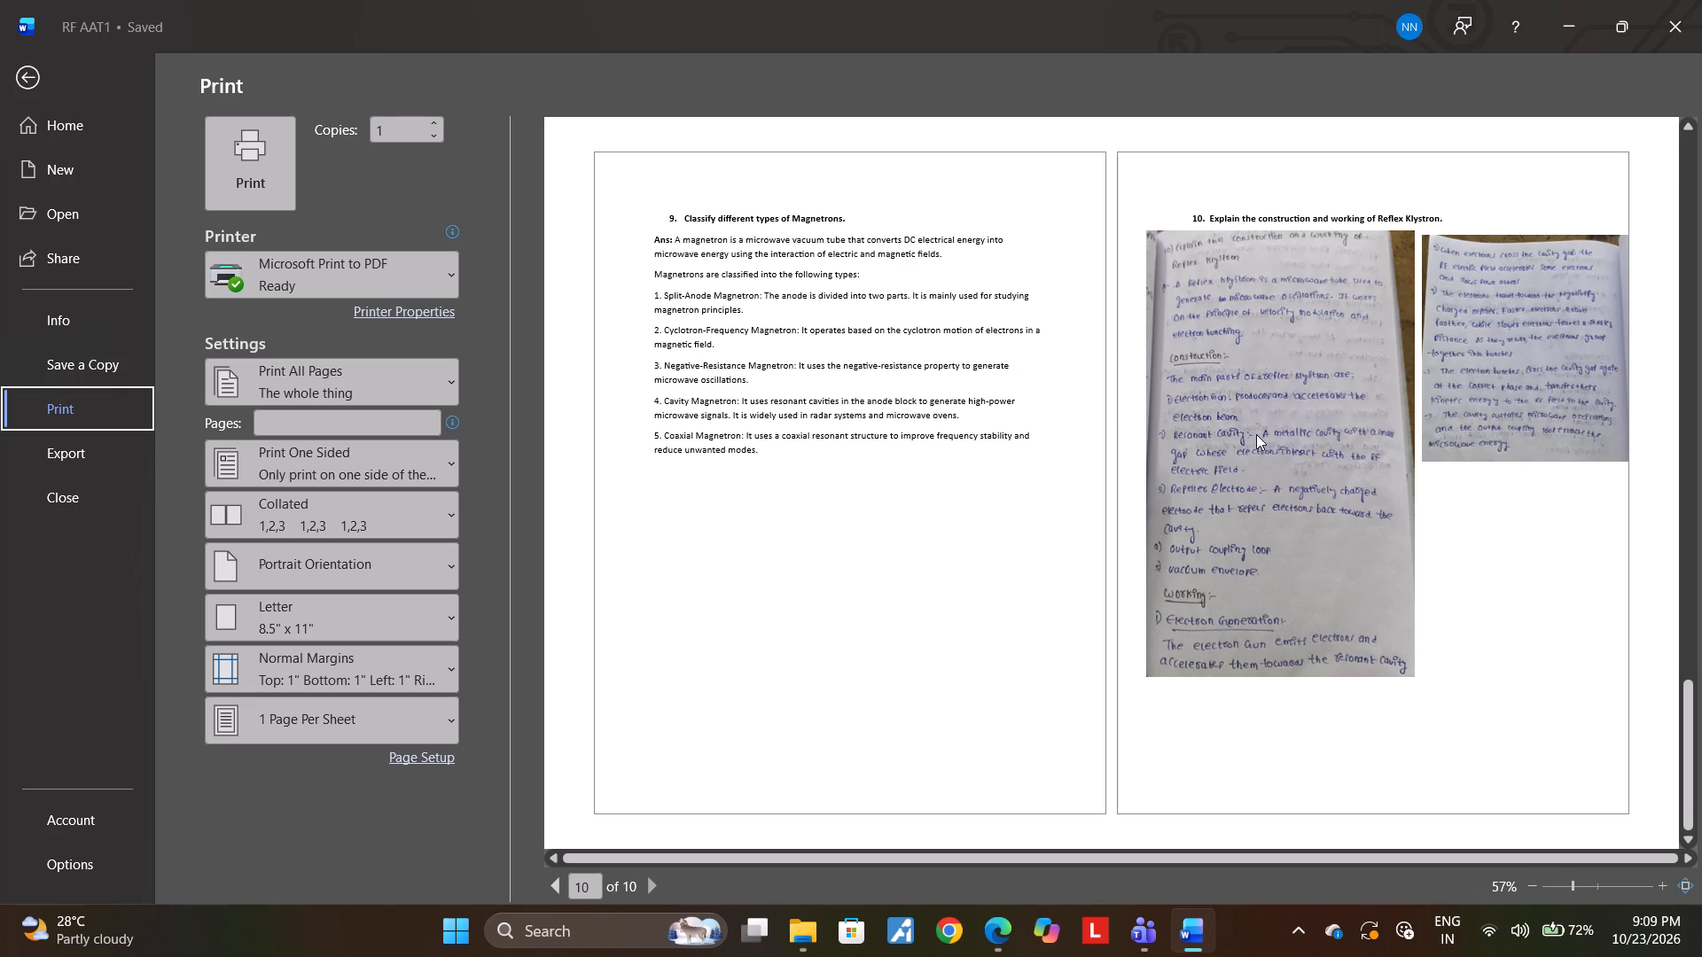
scroll(1256, 434, "up", 5)
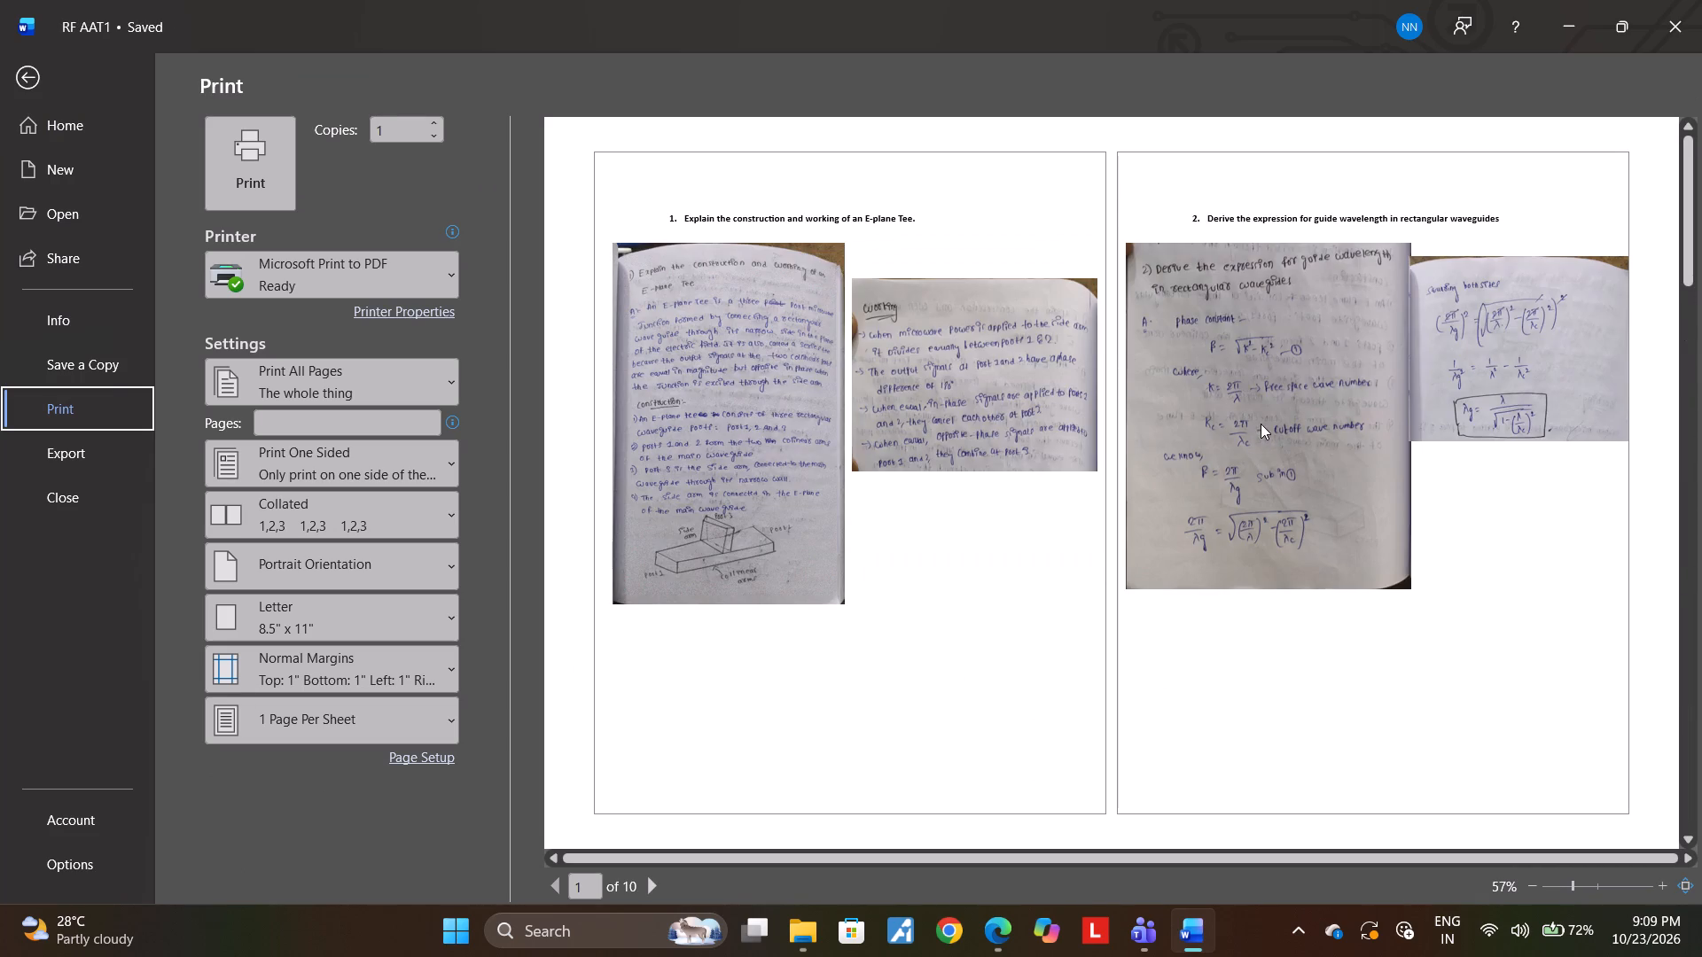
scroll(1261, 419, "up", 1)
left_click(246, 183)
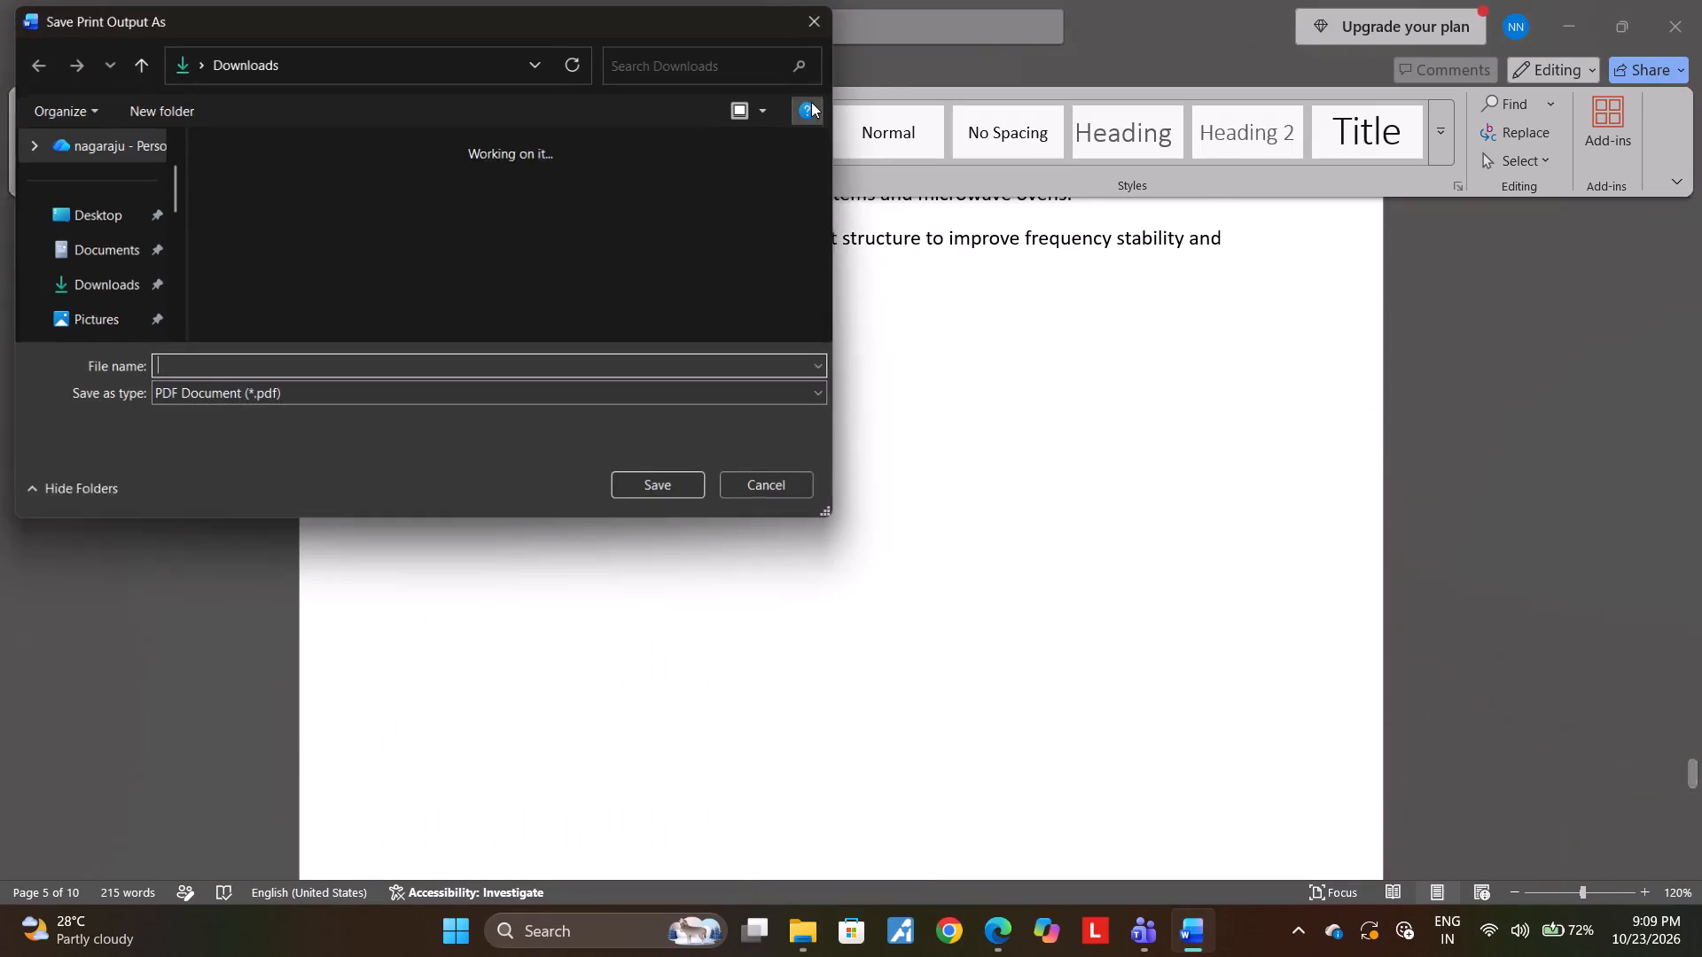